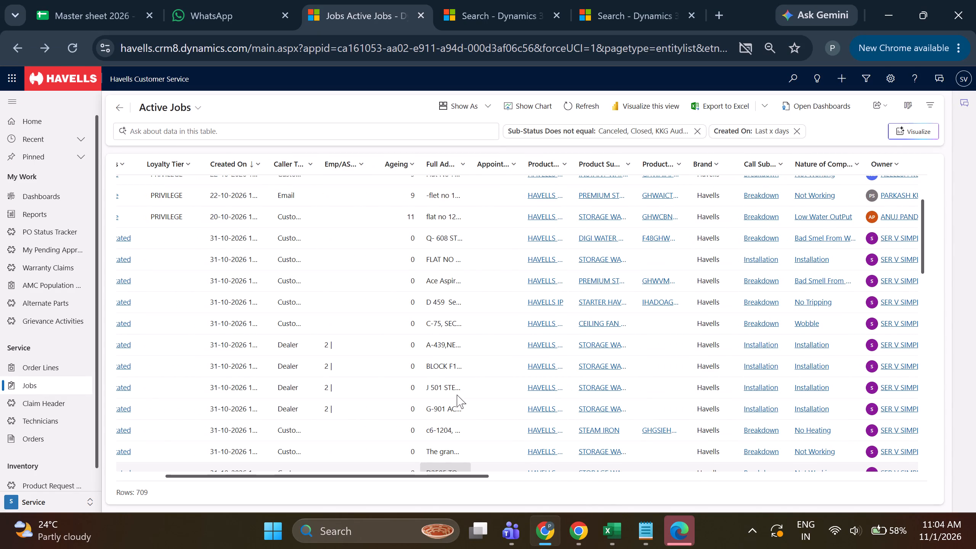
# Review the Active Jobs list across its columns, from job ID and sub-status through to warranty and contact details.
pyautogui.click(558, 346)
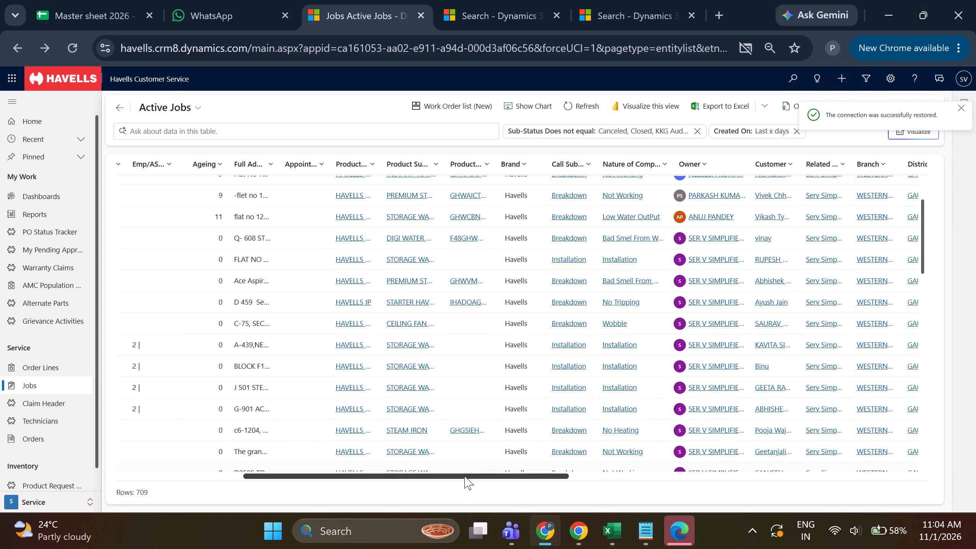
pyautogui.moveTo(464, 476); pyautogui.dragTo(860, 464)
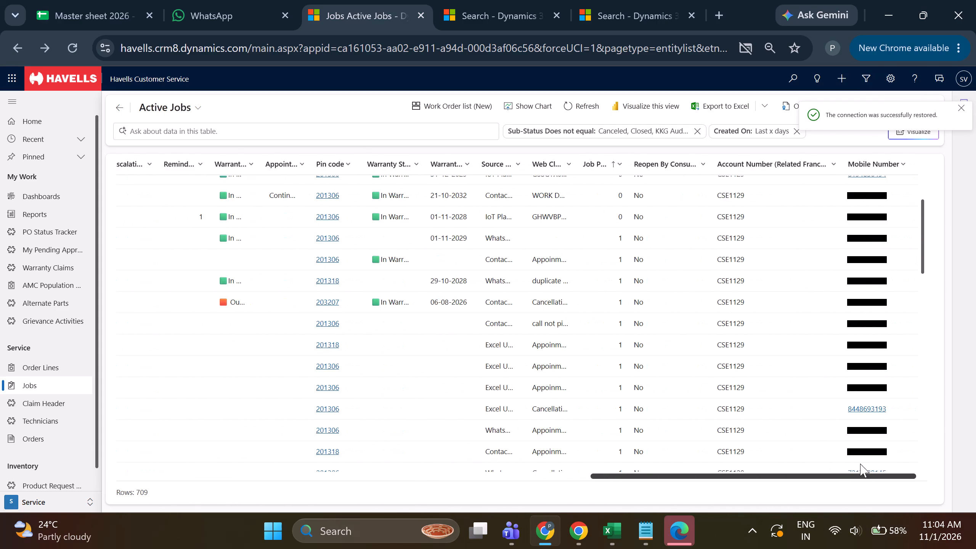
pyautogui.moveTo(860, 464); pyautogui.dragTo(375, 495)
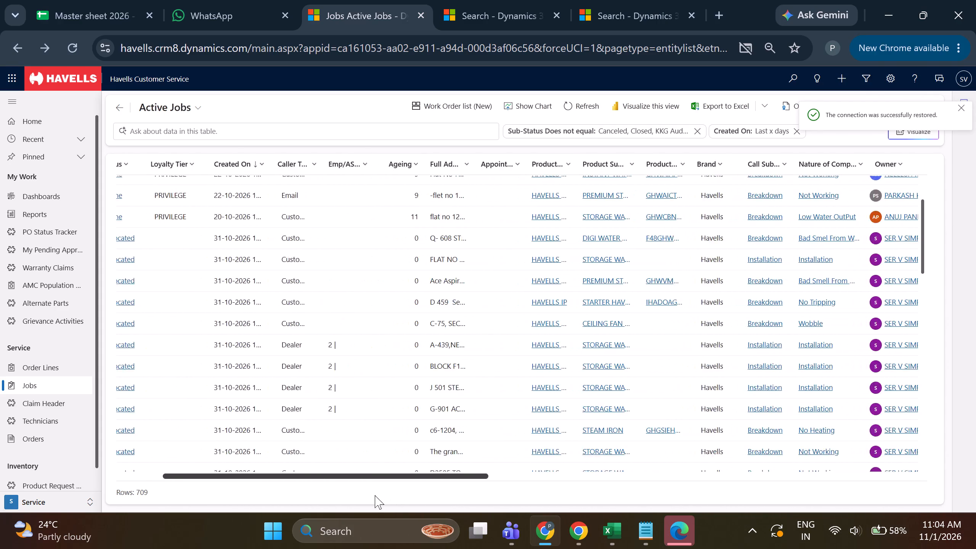
pyautogui.moveTo(375, 495); pyautogui.dragTo(324, 491)
pyautogui.scroll(-3, 408, 361)
pyautogui.scroll(2, 465, 397)
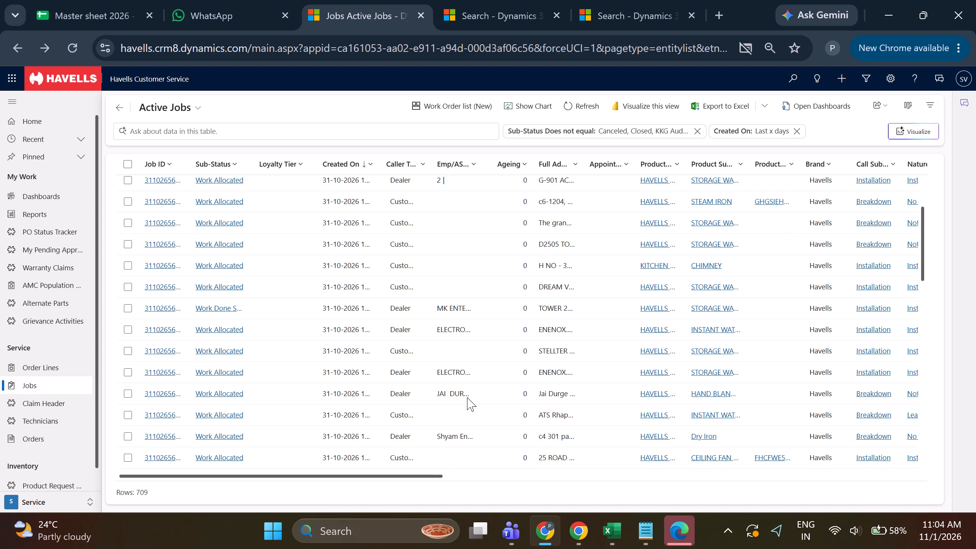
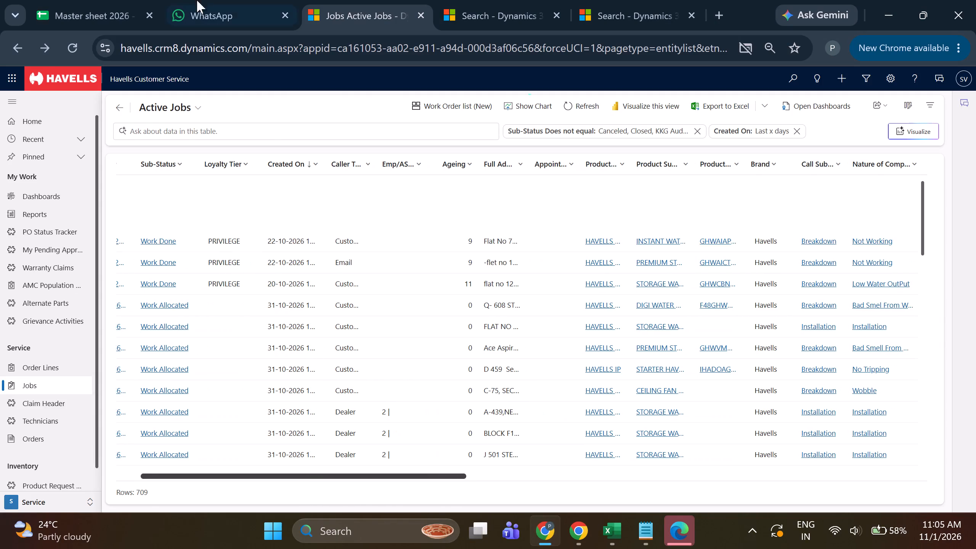
# Switch to the Master sheet 2026 spreadsheet and open its Master Sheet.
pyautogui.click(53, 0)
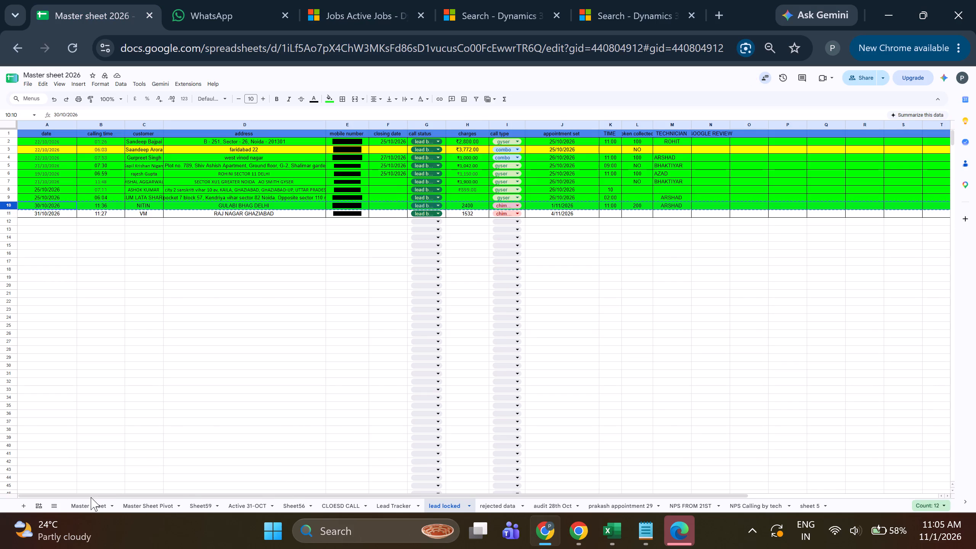
pyautogui.click(91, 503)
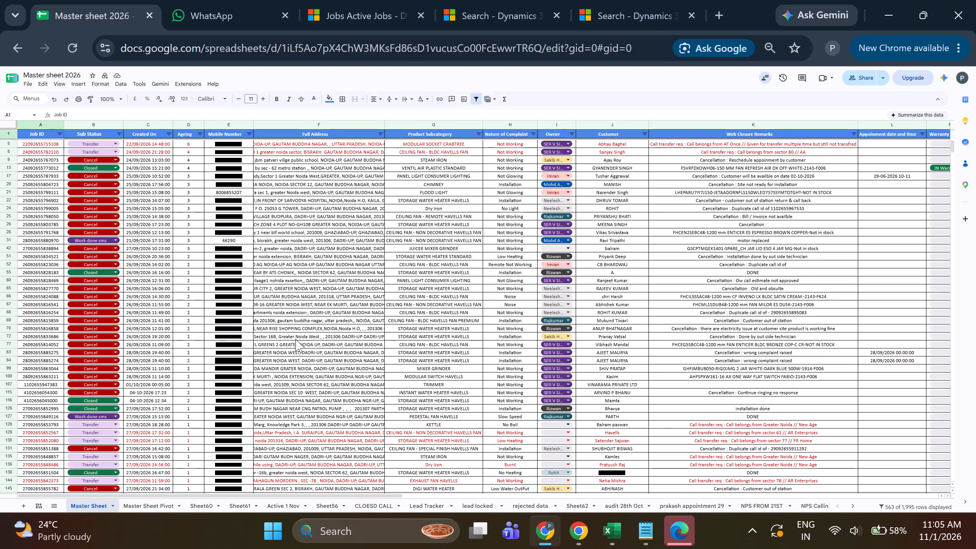
# Look through the filtered job records to the end of the list and select the first empty Created On cell below them.
pyautogui.scroll(-9, 295, 340)
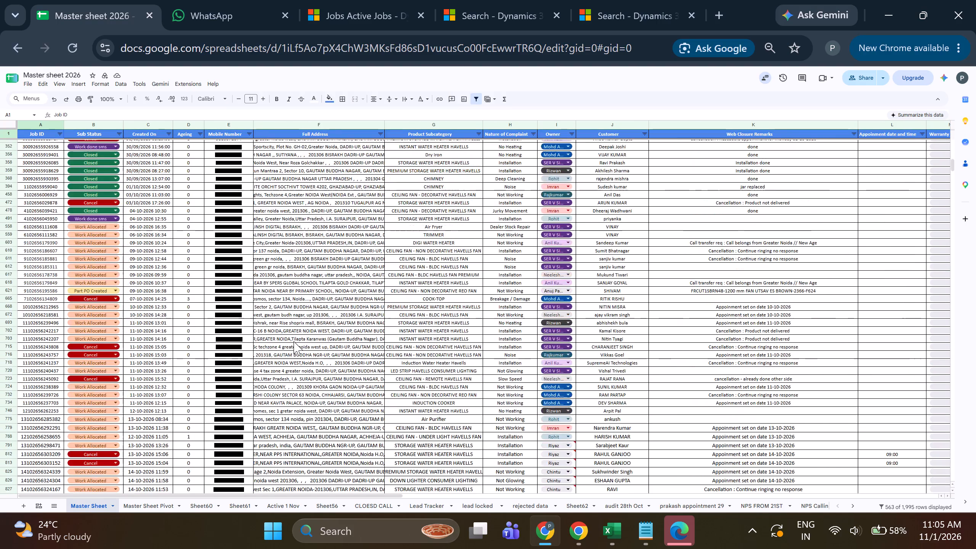
pyautogui.scroll(-9, 294, 341)
pyautogui.scroll(-12, 294, 341)
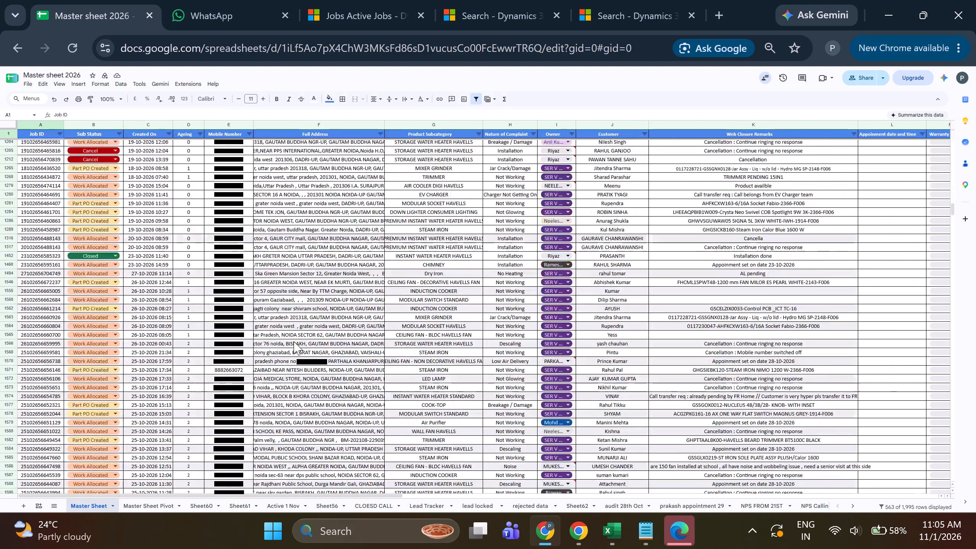
pyautogui.scroll(-18, 294, 341)
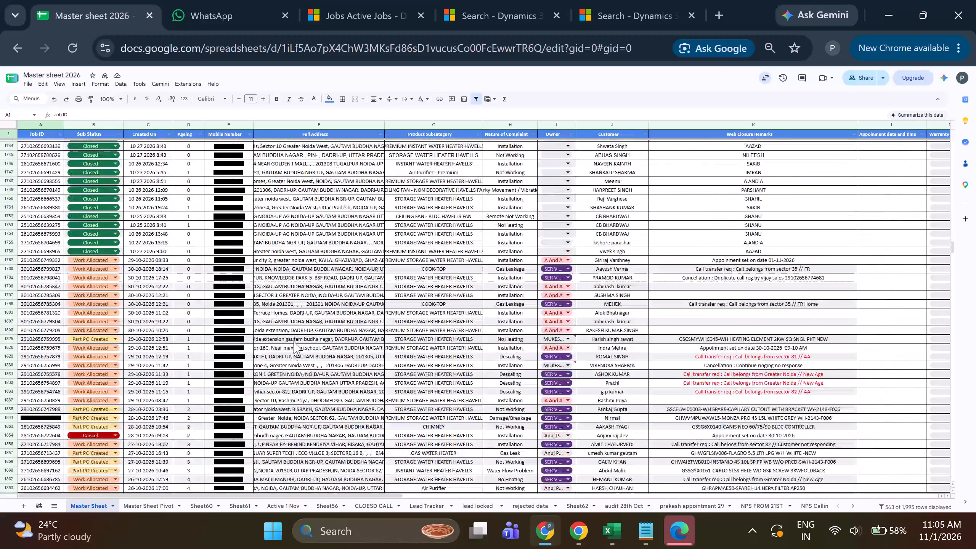
pyautogui.scroll(-15, 294, 341)
pyautogui.scroll(2, 294, 341)
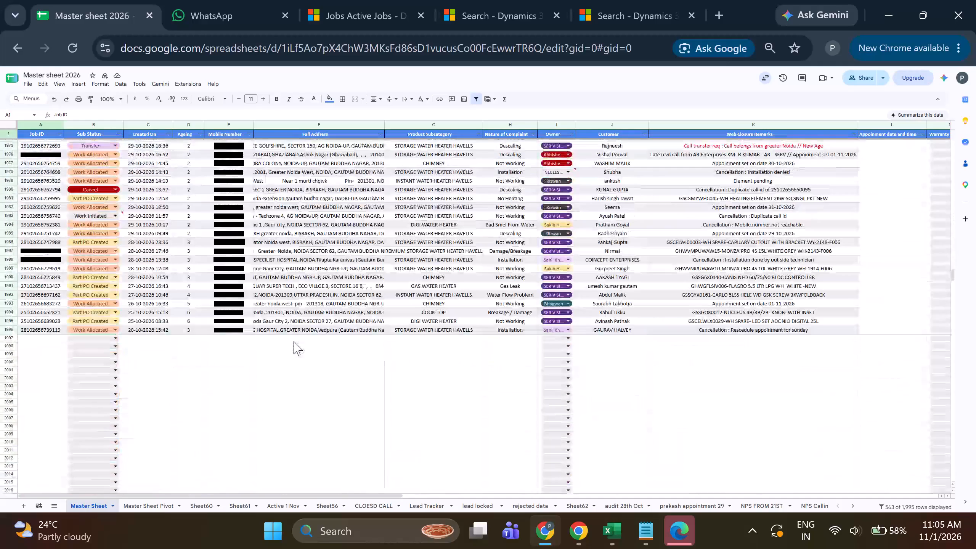
pyautogui.click(133, 336)
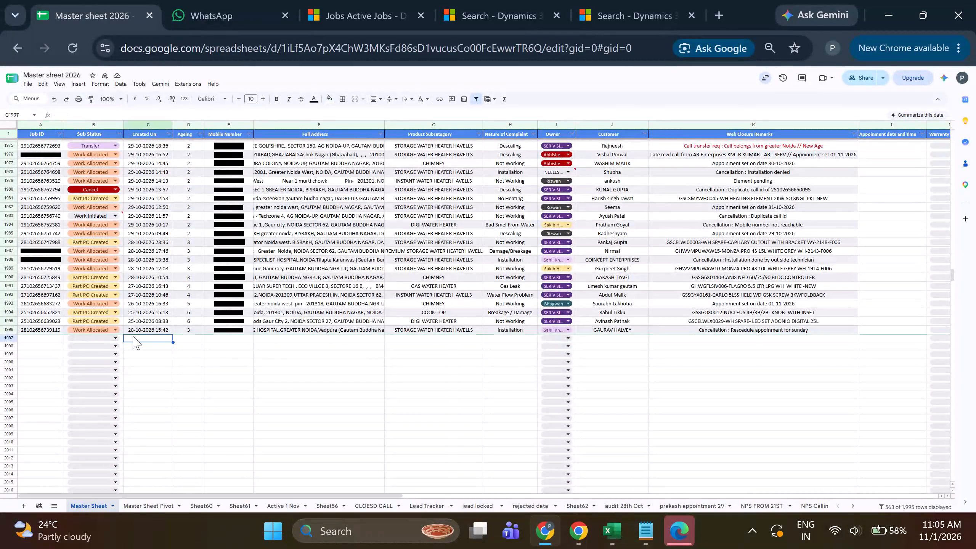
# Select the mobile number in row 1996, the last filled job record of the Master Sheet.
pyautogui.scroll(1, 133, 336)
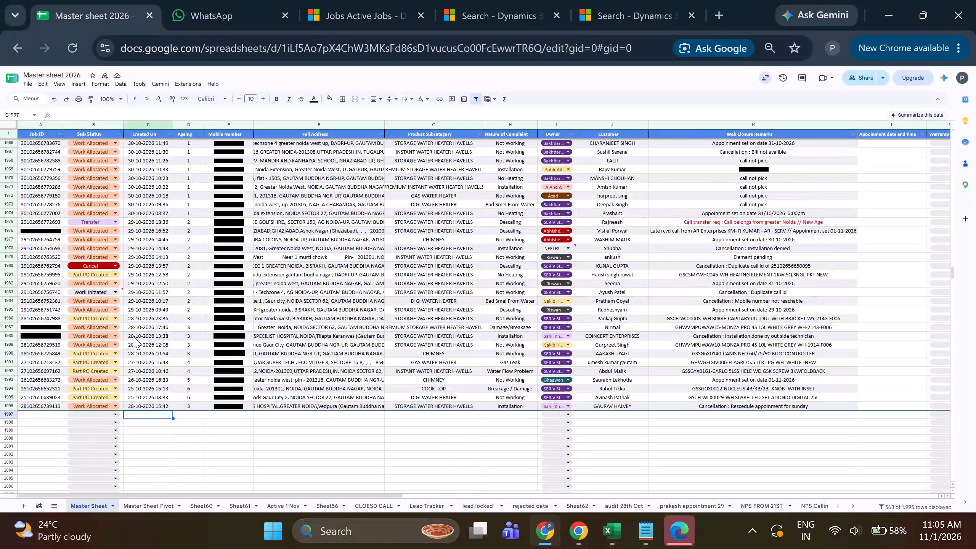
pyautogui.click(216, 407)
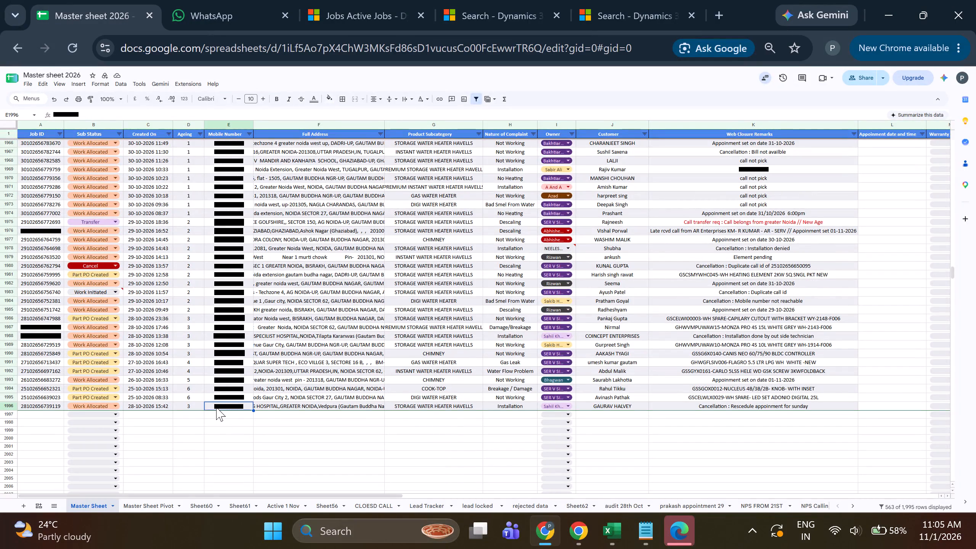
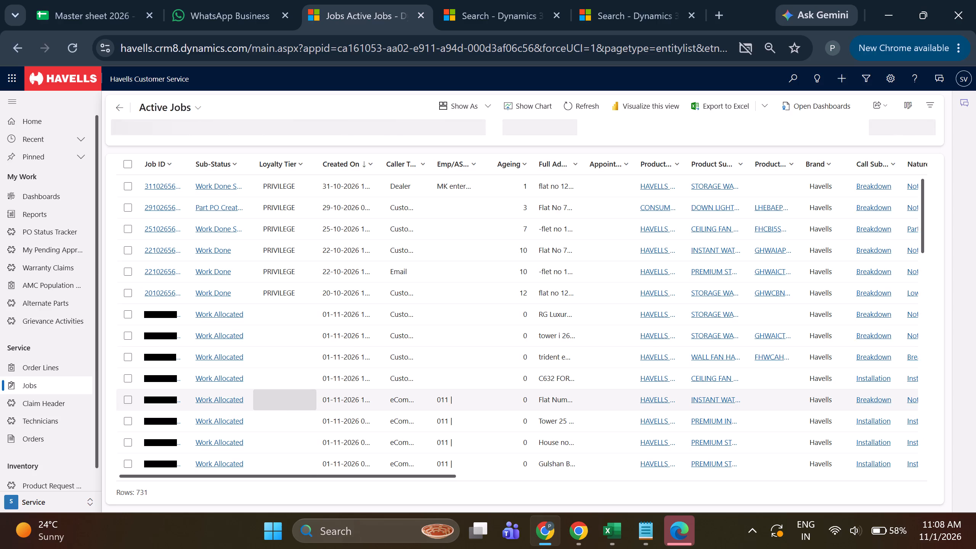
# Examine the complaint, owner and customer columns further along the Active Jobs list.
pyautogui.moveTo(254, 476); pyautogui.dragTo(345, 487)
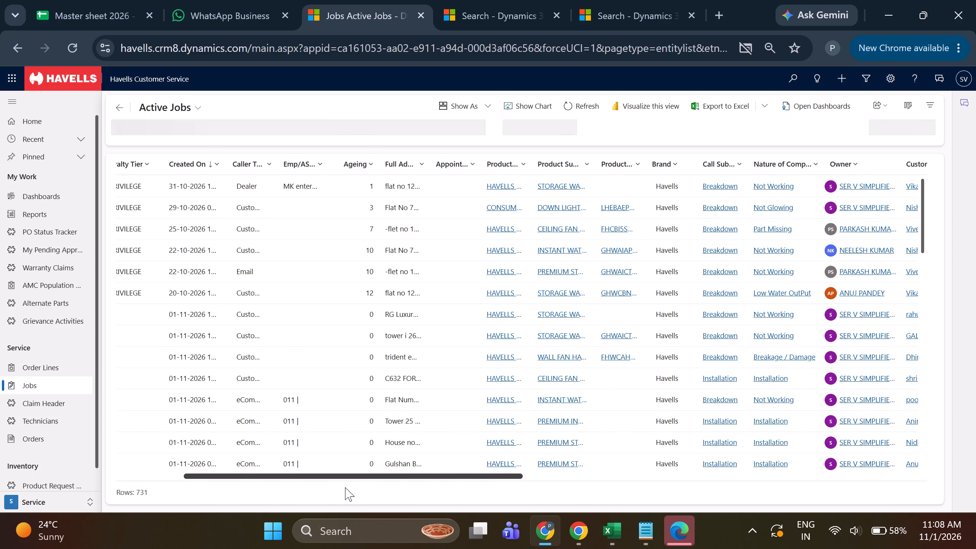
# Switch to the Active Jobs list in Dynamics and refresh its records.
pyautogui.moveTo(345, 487); pyautogui.dragTo(199, 464)
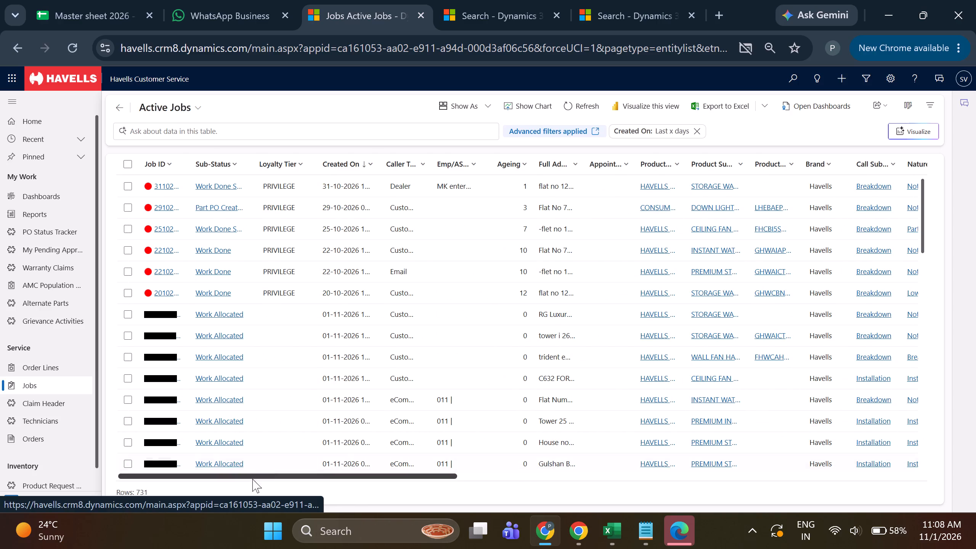
pyautogui.moveTo(249, 474); pyautogui.dragTo(194, 473)
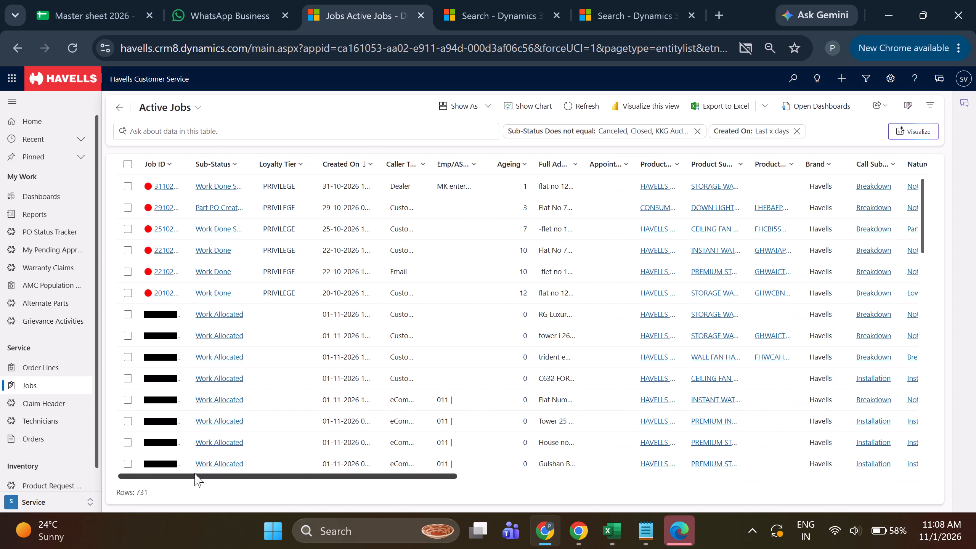
pyautogui.moveTo(194, 473); pyautogui.dragTo(176, 473)
pyautogui.click(576, 98)
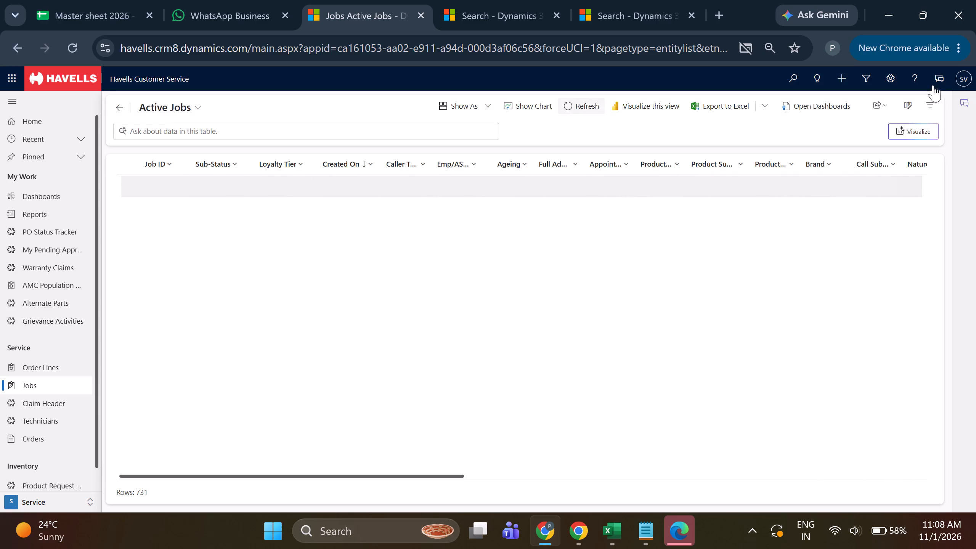
# Add the Mobile Number column to the Active Jobs view, finding it with the search text MOB.
pyautogui.click(910, 103)
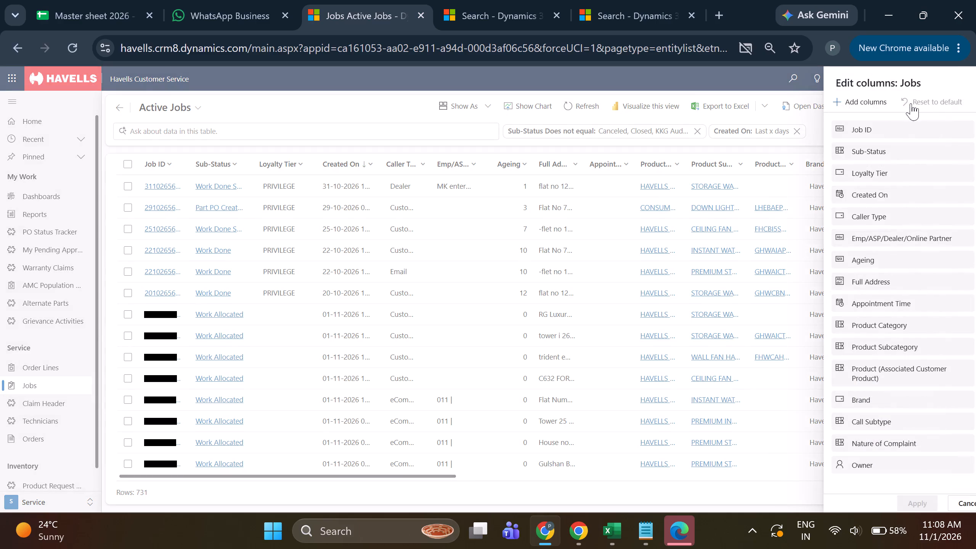
pyautogui.click(851, 103)
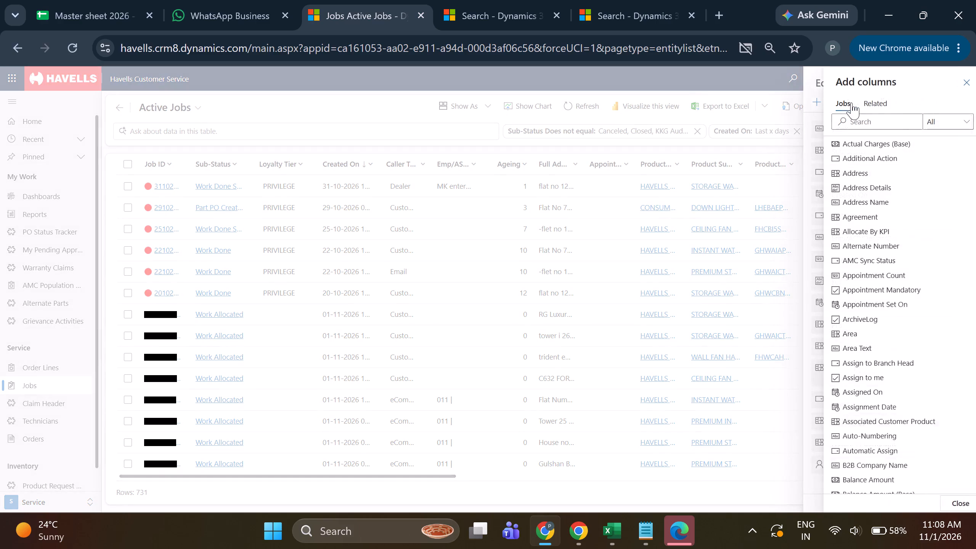
pyautogui.click(876, 121)
pyautogui.write('MOB')
pyautogui.click(871, 167)
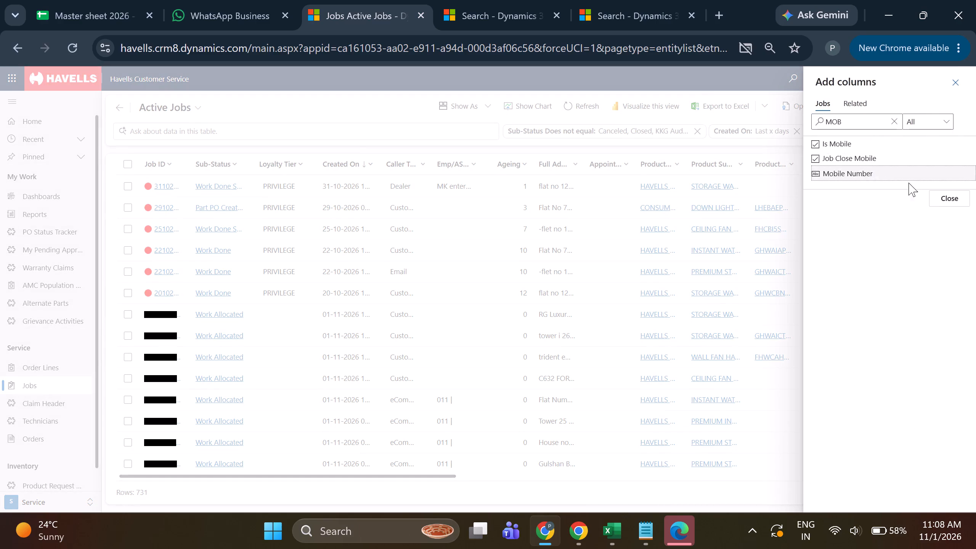
pyautogui.click(947, 186)
# Move the Mobile Number column directly after Sub-Status in the column order and apply the column changes.
pyautogui.scroll(-9, 853, 286)
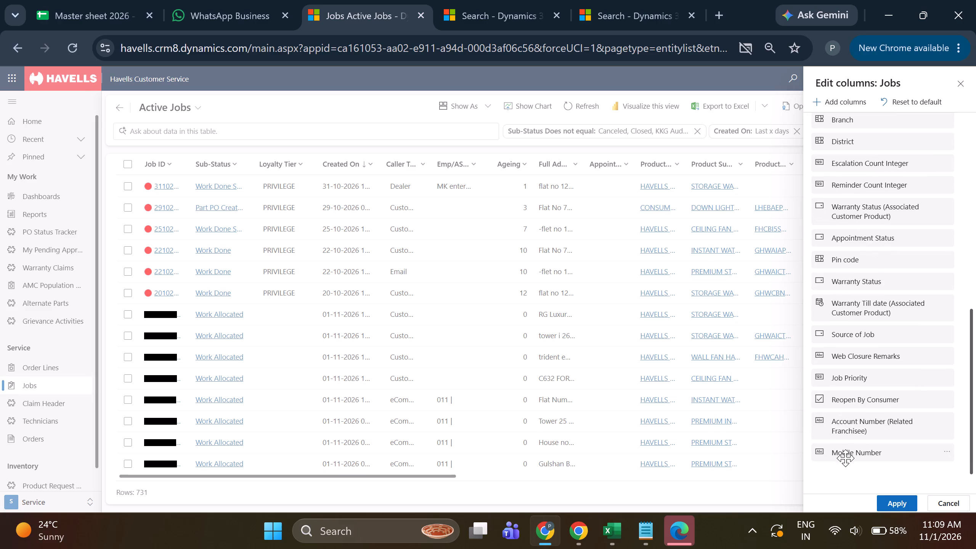
pyautogui.moveTo(848, 459); pyautogui.dragTo(841, 98)
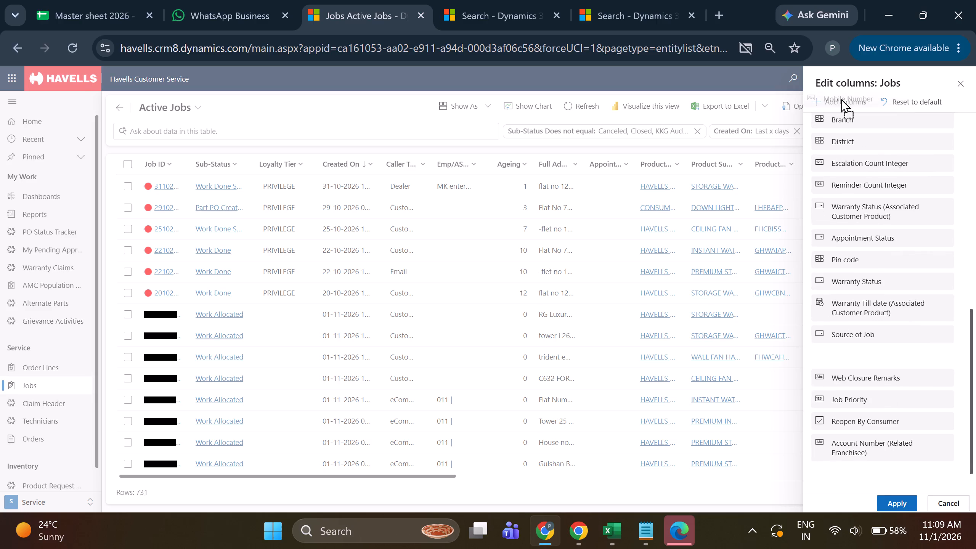
pyautogui.moveTo(841, 98); pyautogui.dragTo(850, 130)
pyautogui.scroll(3, 862, 181)
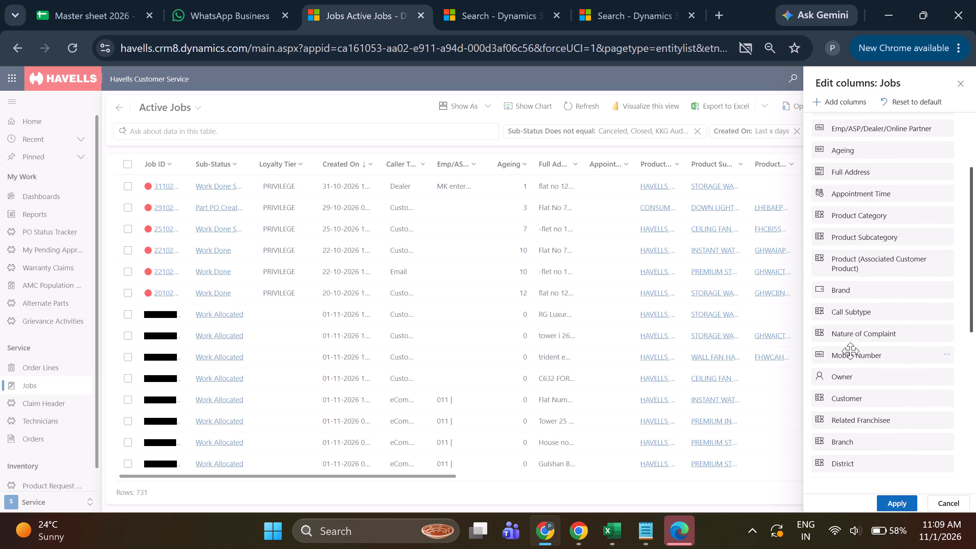
pyautogui.moveTo(848, 359); pyautogui.dragTo(845, 114)
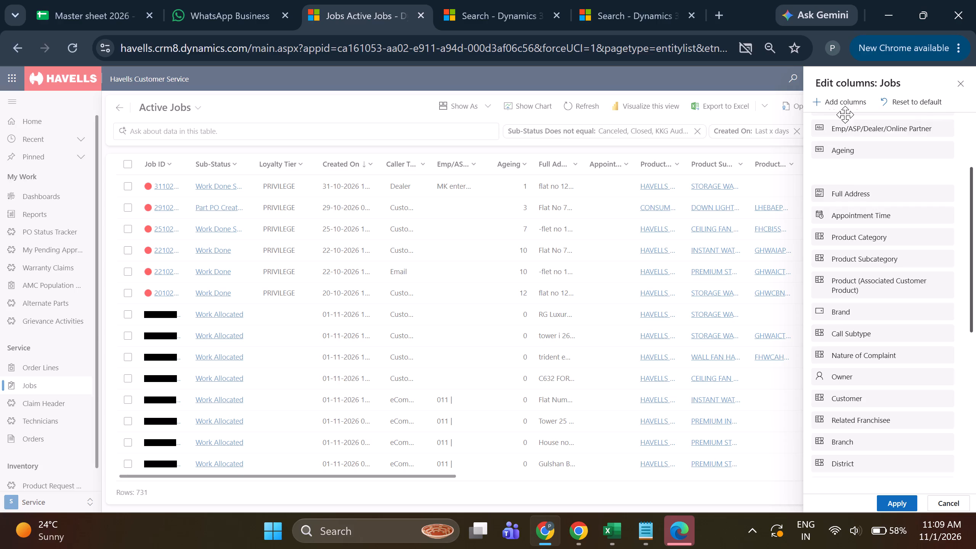
pyautogui.scroll(4, 844, 193)
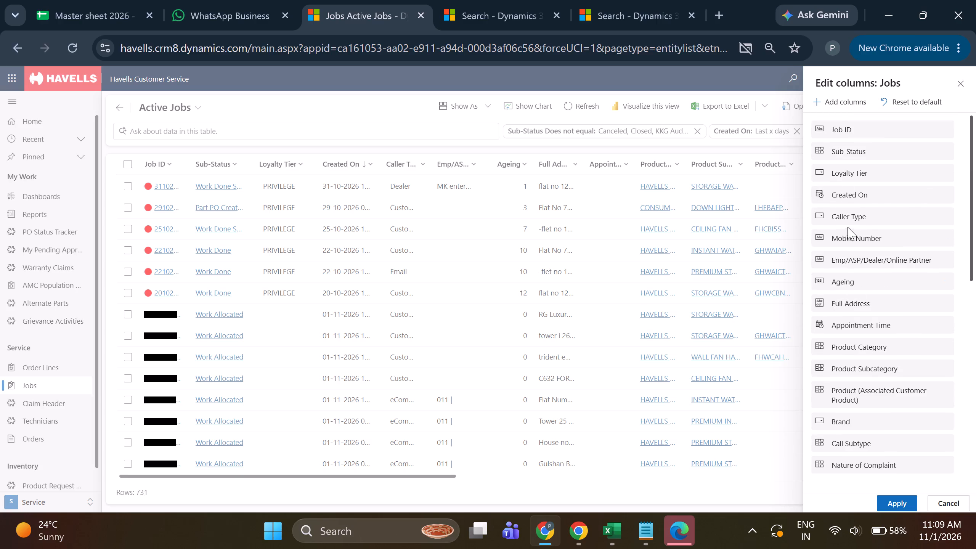
pyautogui.moveTo(860, 240); pyautogui.dragTo(852, 158)
pyautogui.click(897, 501)
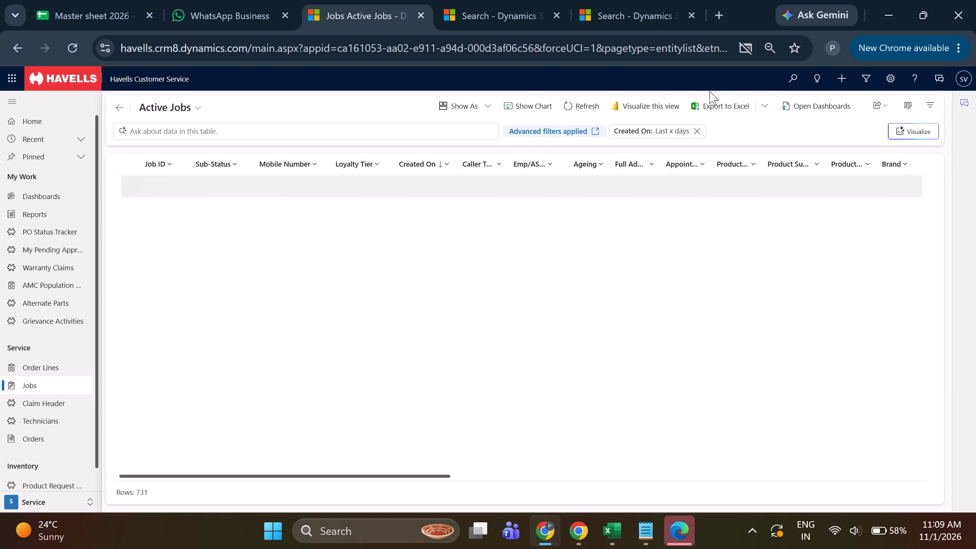
# Export the Active Jobs list to Excel, open the downloaded workbook and enable editing in it.
pyautogui.click(712, 112)
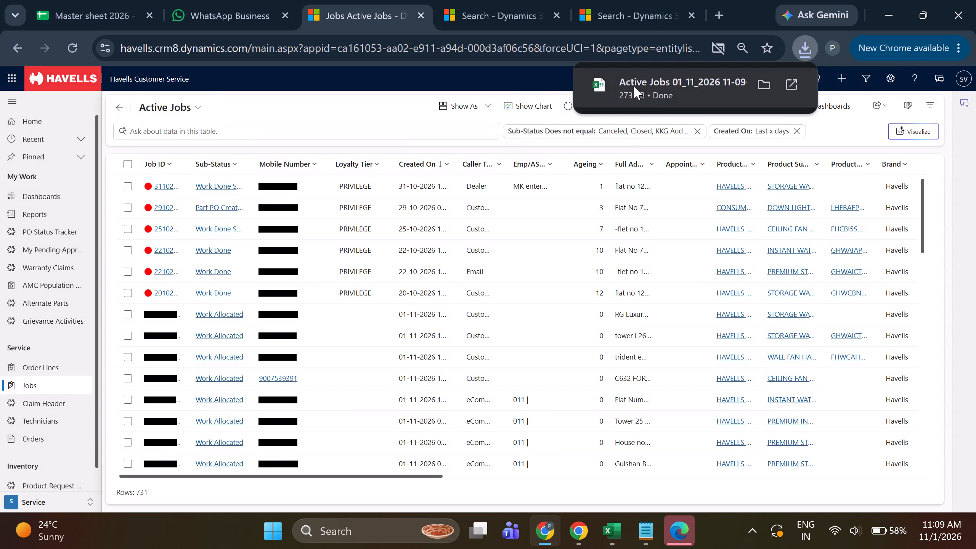
pyautogui.tripleClick(634, 86)
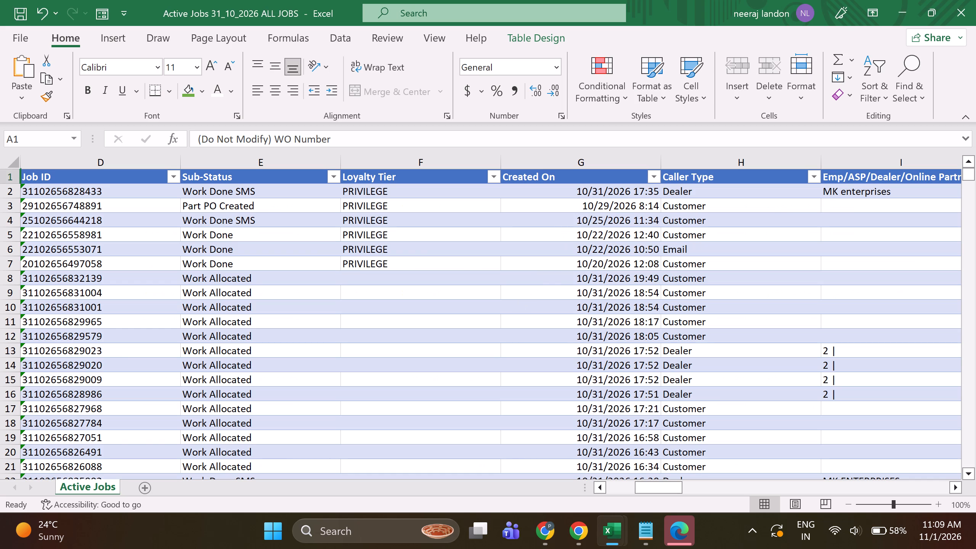
pyautogui.click(530, 322)
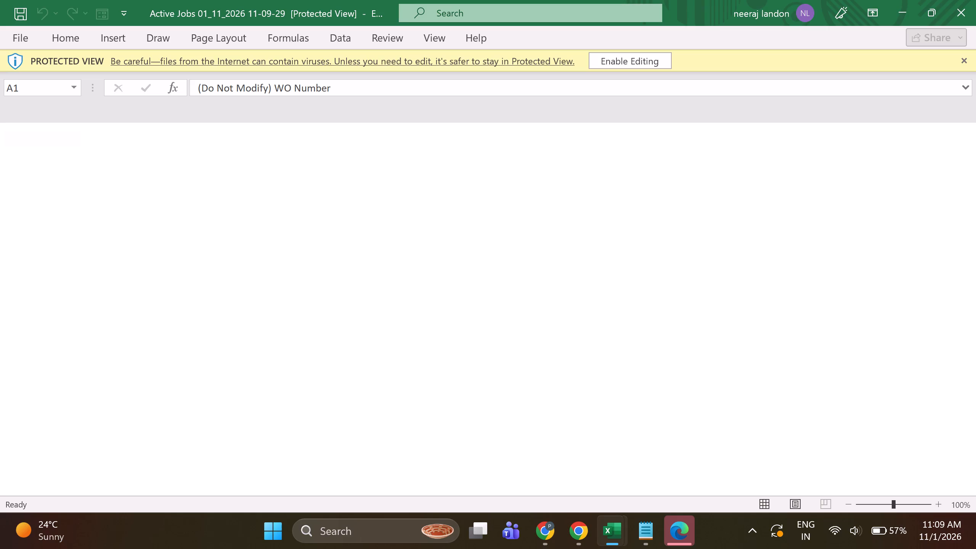
pyautogui.click(623, 64)
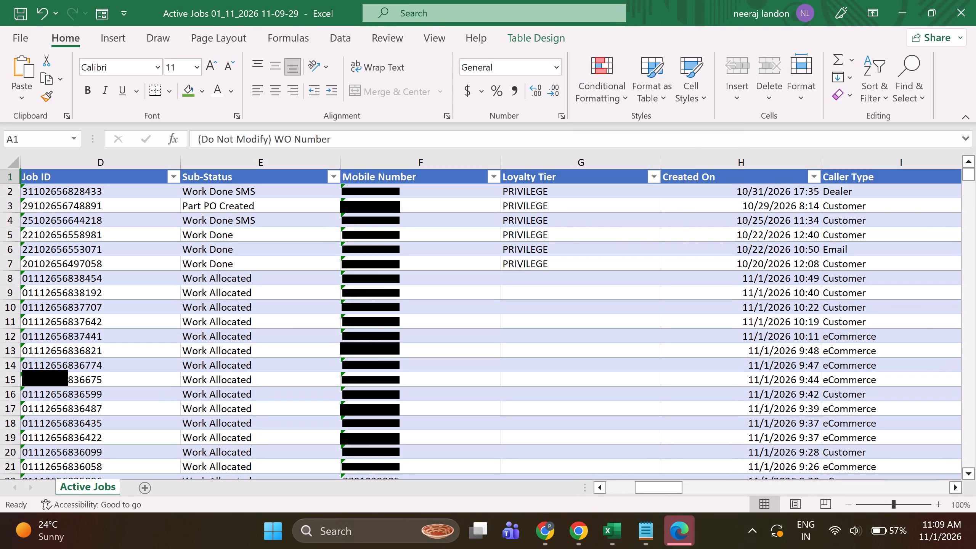
# Delete the Loyalty Tier column from the exported Active Jobs sheet.
pyautogui.click(554, 175)
pyautogui.click(579, 166)
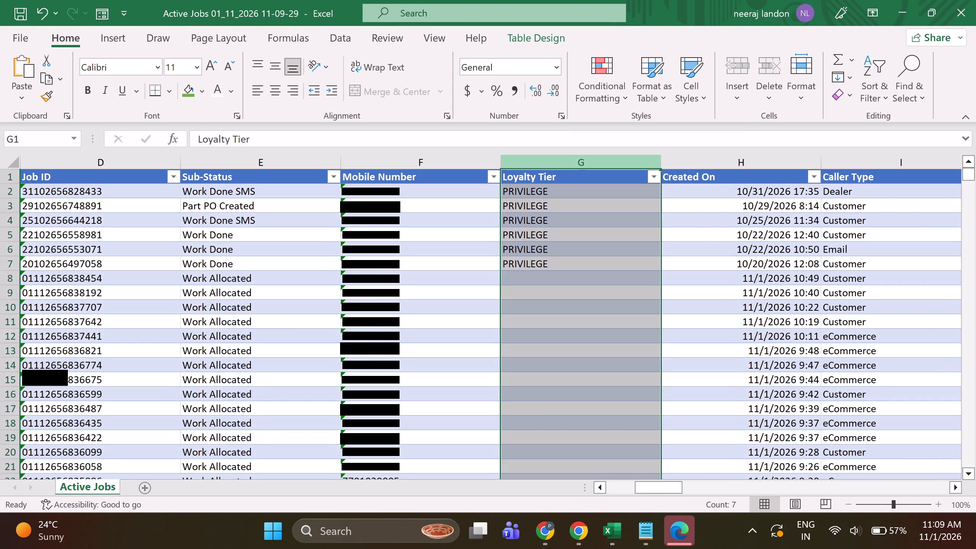
pyautogui.hotkey('ctrl', '-')
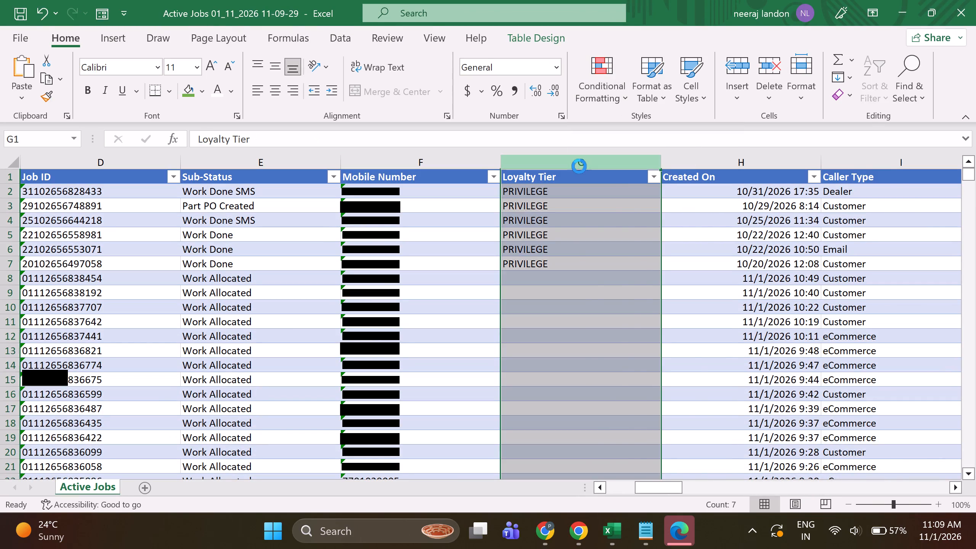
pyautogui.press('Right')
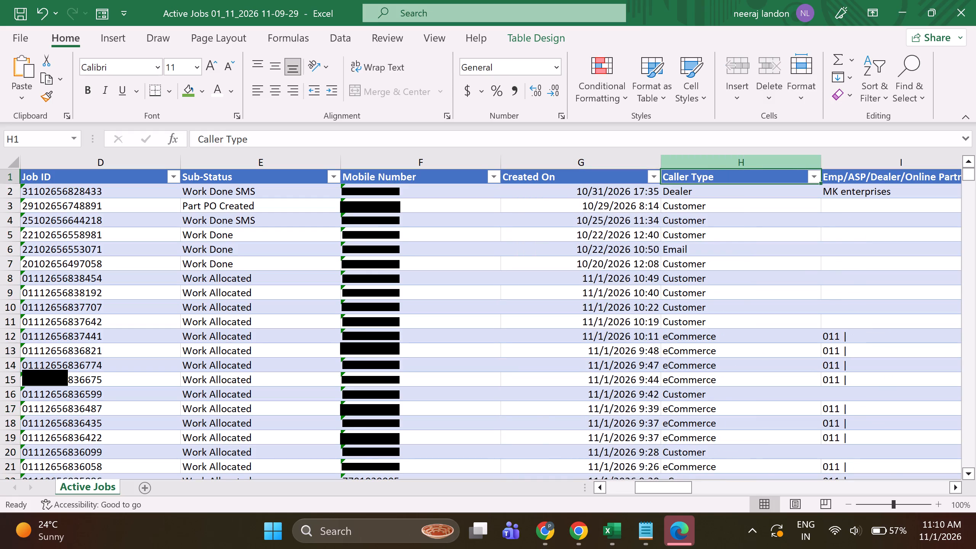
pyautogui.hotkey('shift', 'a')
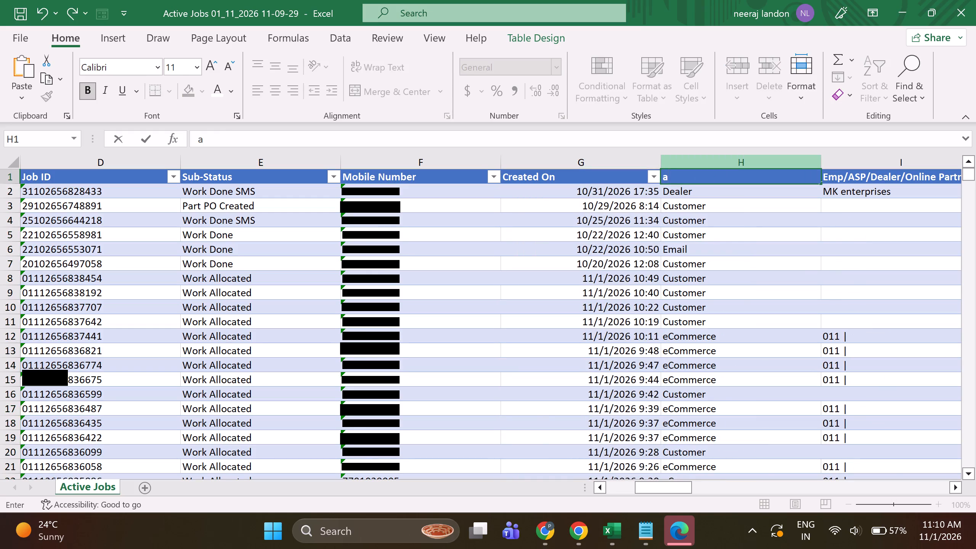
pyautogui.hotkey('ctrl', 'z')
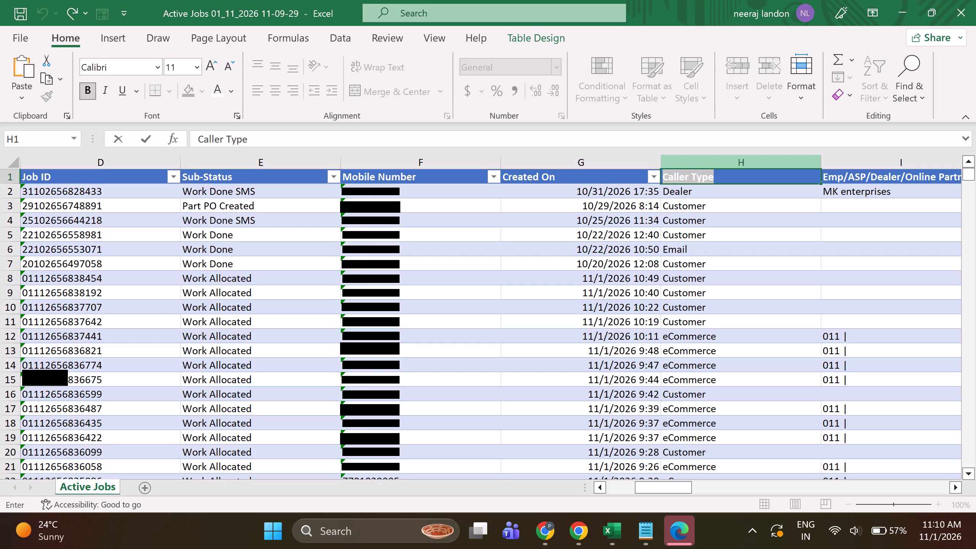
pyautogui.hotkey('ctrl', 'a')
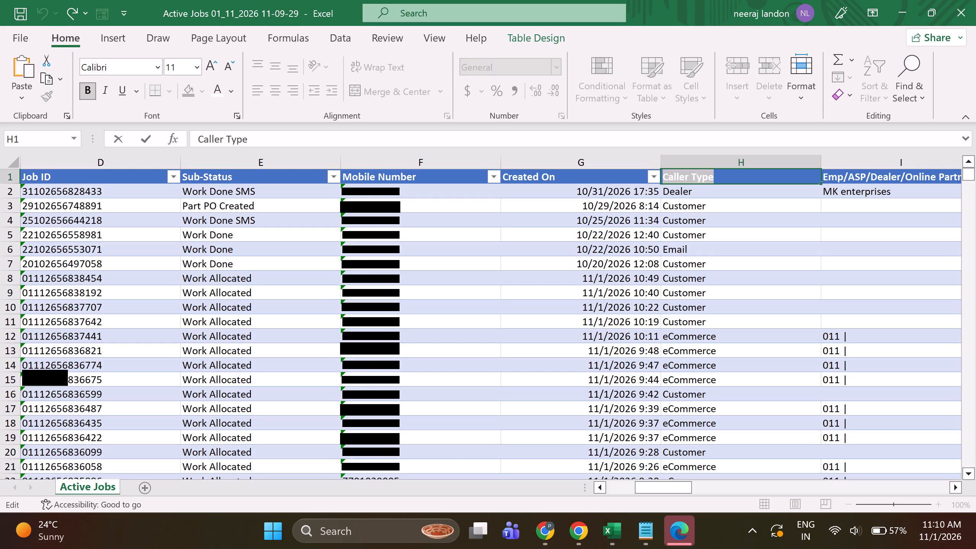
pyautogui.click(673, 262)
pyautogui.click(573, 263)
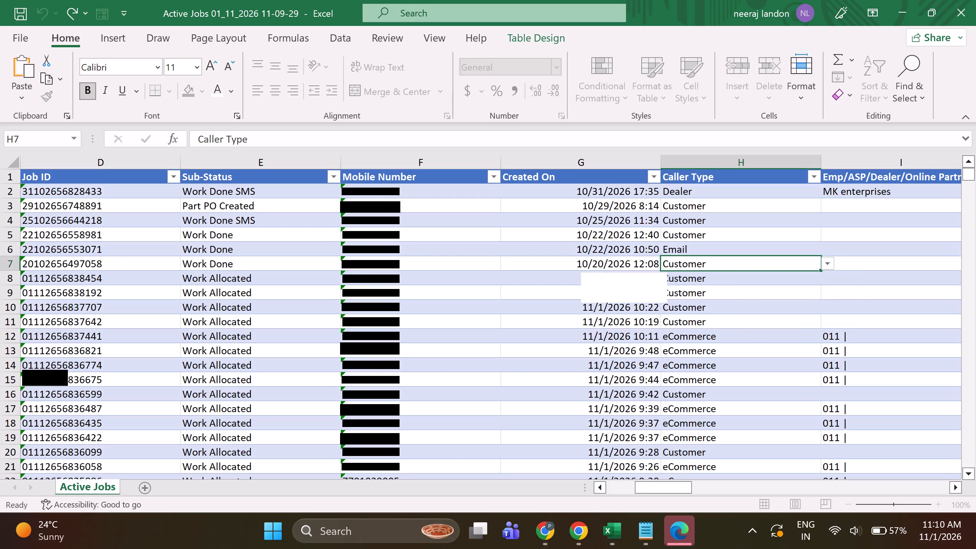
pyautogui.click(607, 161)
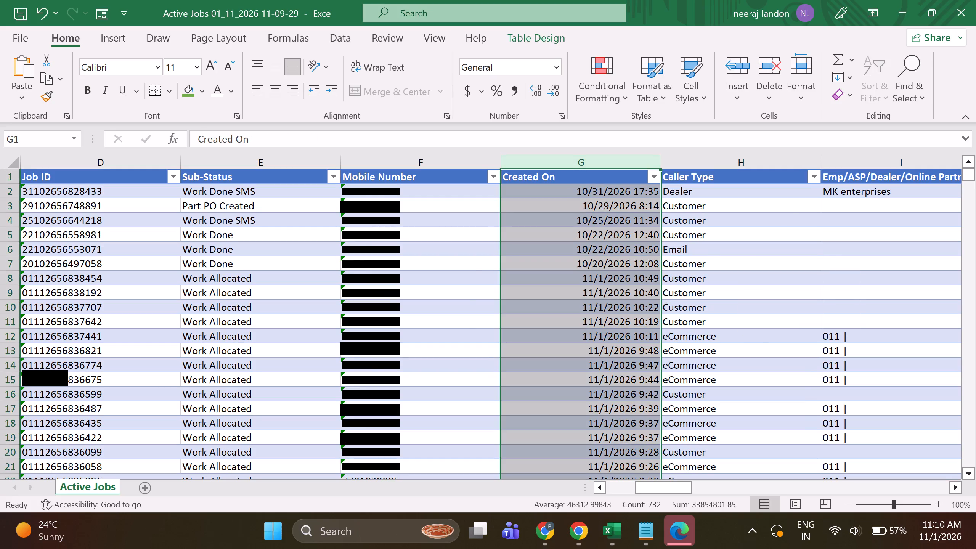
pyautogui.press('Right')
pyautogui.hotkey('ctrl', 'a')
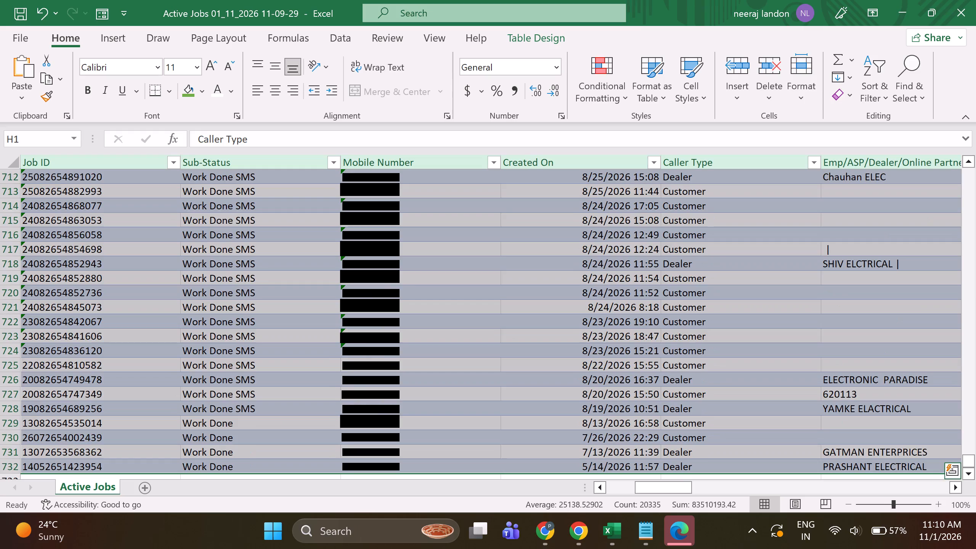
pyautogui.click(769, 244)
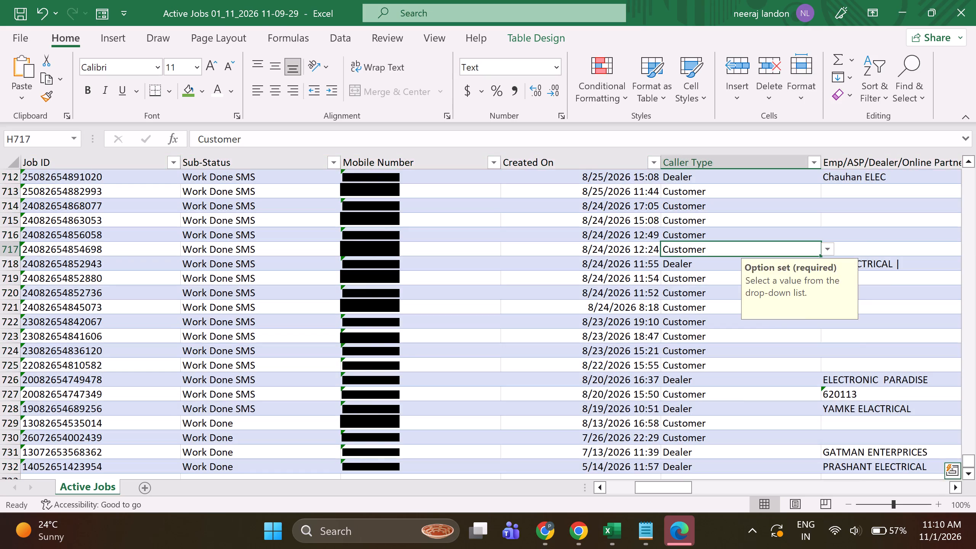
# Delete the Caller Type and Emp/ASP/Dealer/Online Partner columns from the Active Jobs sheet.
pyautogui.scroll(13, 769, 244)
pyautogui.scroll(8, 769, 244)
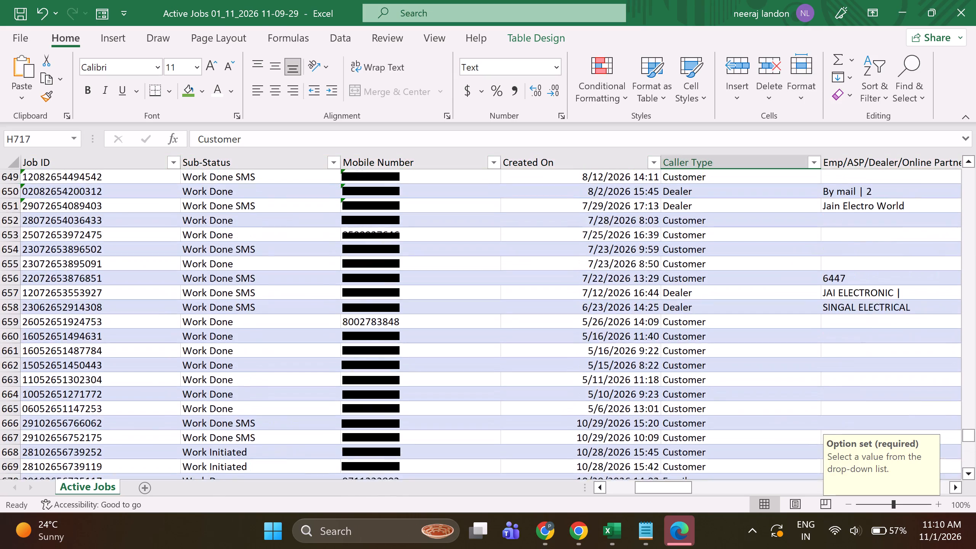
pyautogui.scroll(10, 749, 241)
pyautogui.click(727, 167)
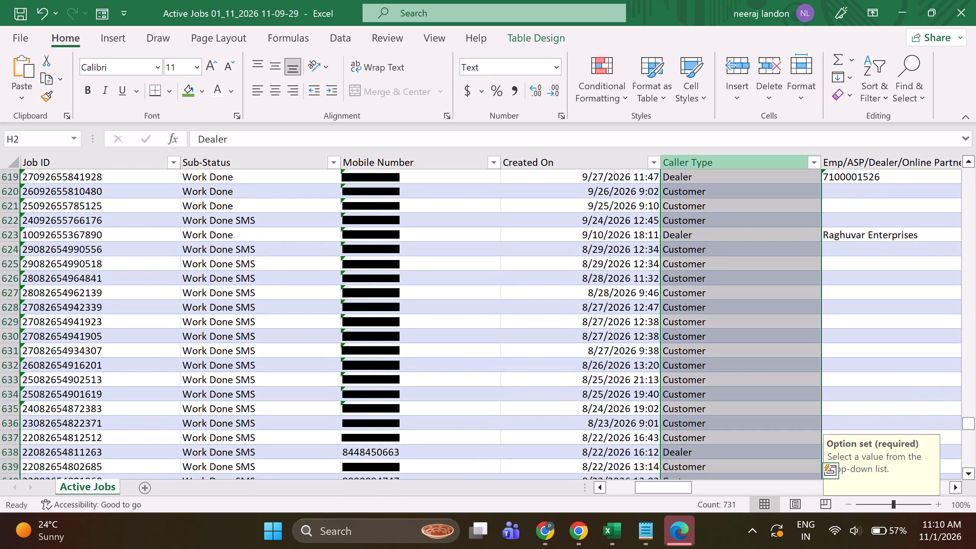
pyautogui.hotkey('ctrl', '-')
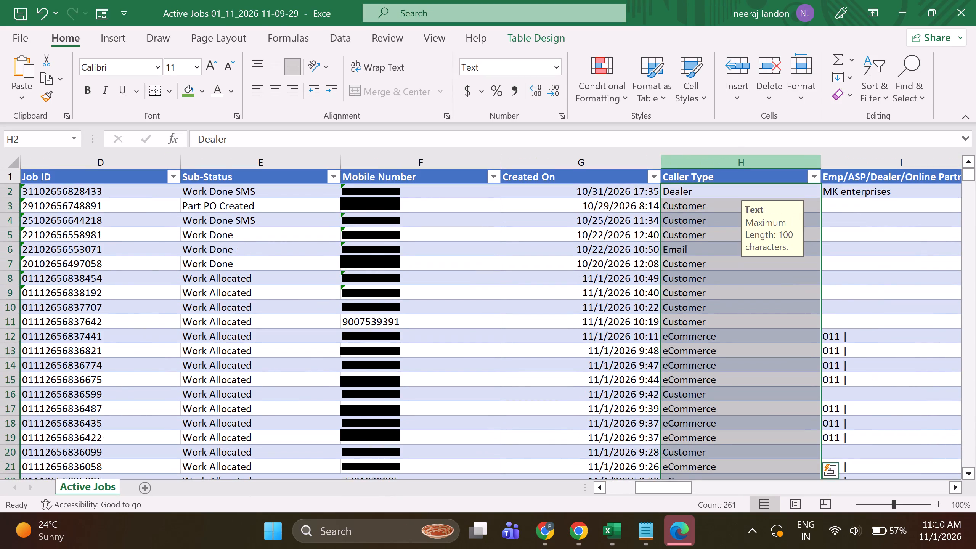
pyautogui.hotkey('ctrl', '-')
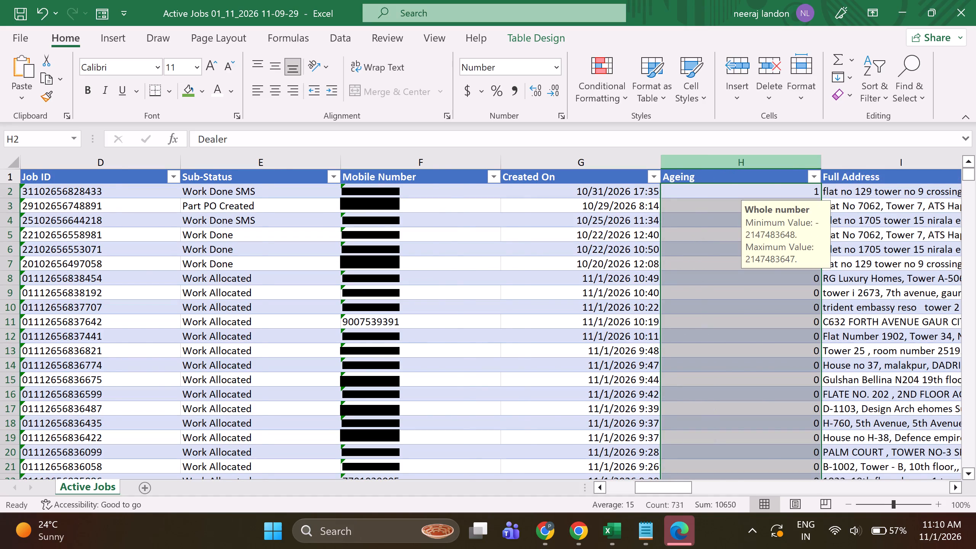
# Delete the Appointment Time column that follows Full Address.
pyautogui.press('Right')
pyautogui.press('Right')
pyautogui.press('Right')
pyautogui.click(588, 162)
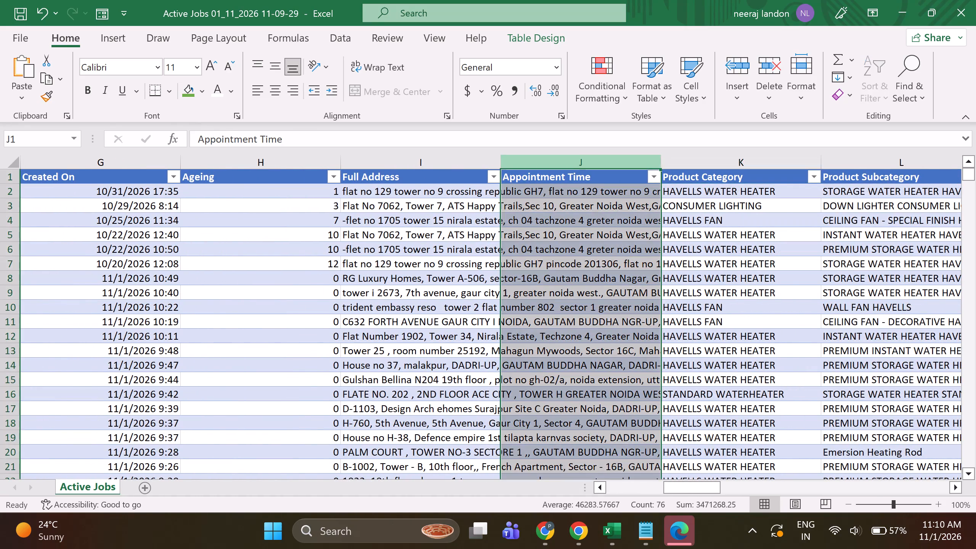
pyautogui.hotkey('ctrl', '-')
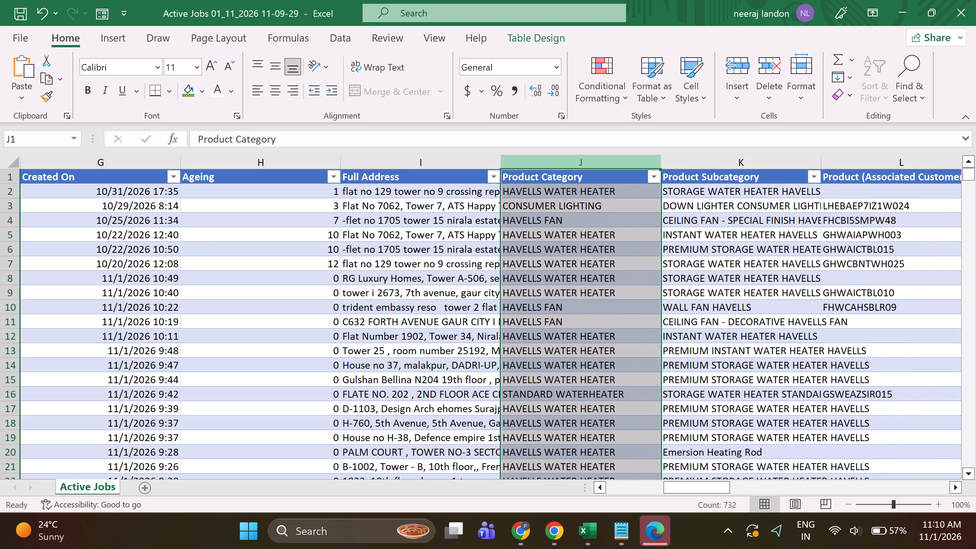
# Delete the Product (Associated Customer Product) and Brand columns that follow Product Subcategory.
pyautogui.click(849, 164)
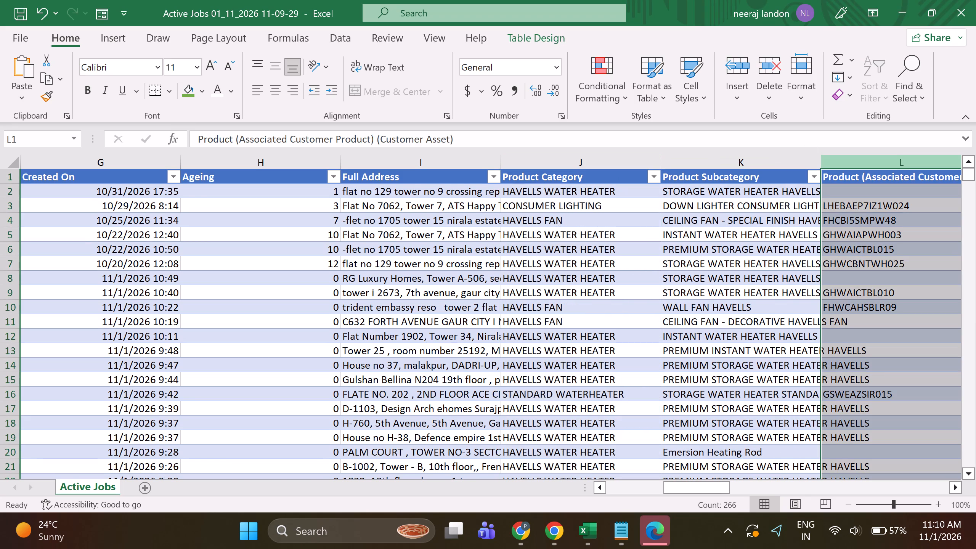
pyautogui.hotkey('ctrl', '-')
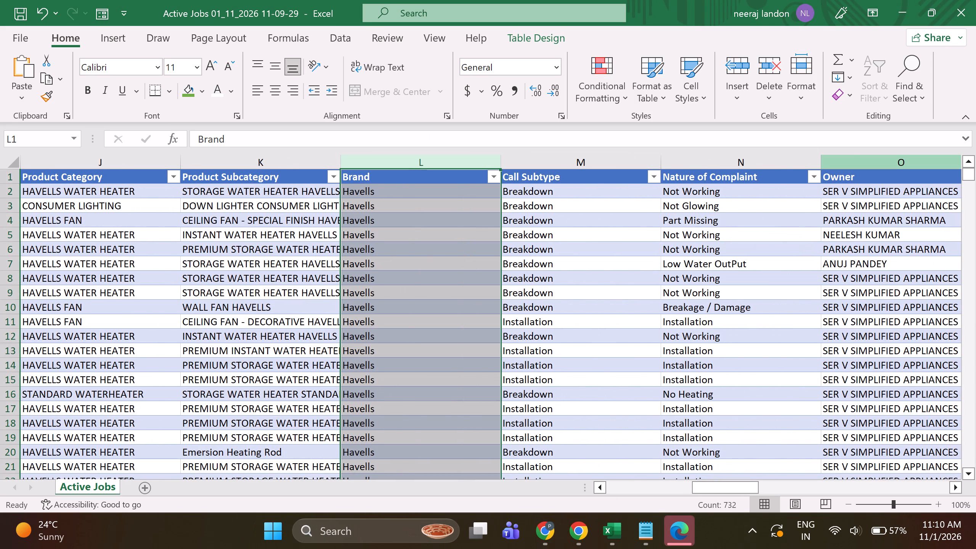
pyautogui.hotkey('ctrl', '-')
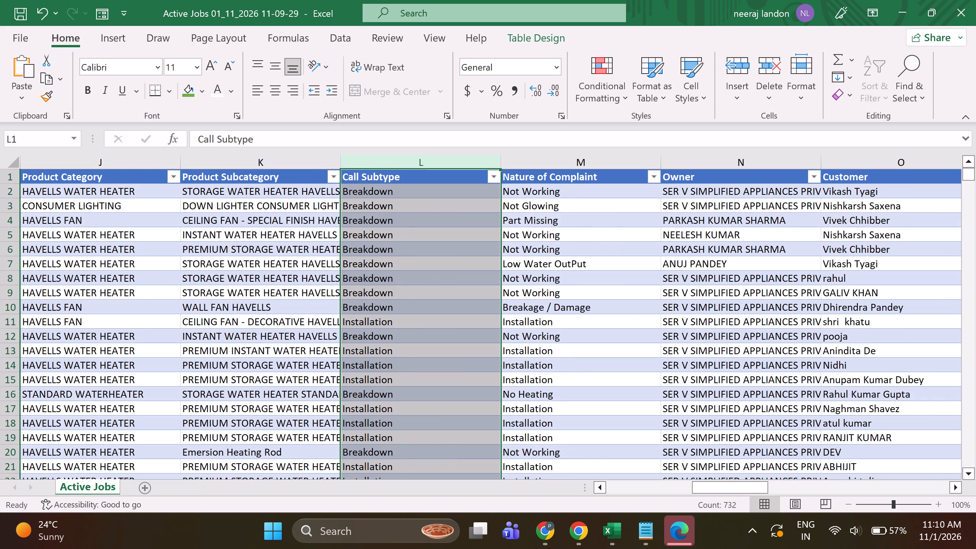
# Delete the Owner column between Nature of Complaint and Customer.
pyautogui.click(779, 159)
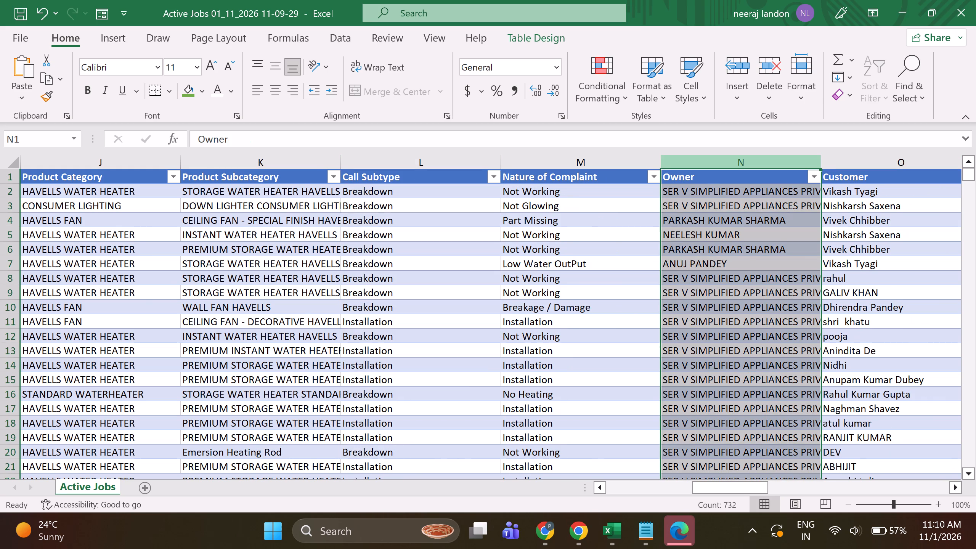
pyautogui.hotkey('ctrl', '-')
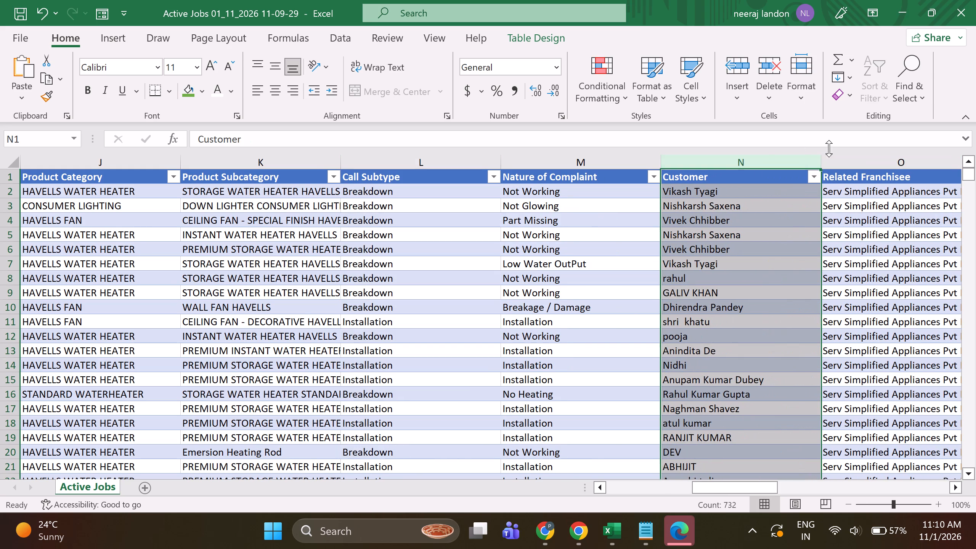
# Delete the five columns after Customer: Related Franchisee, Branch, District, Escalation Count Integer and Reminder Count Integer.
pyautogui.click(869, 168)
pyautogui.press('Right')
pyautogui.press('Right')
pyautogui.press('Right')
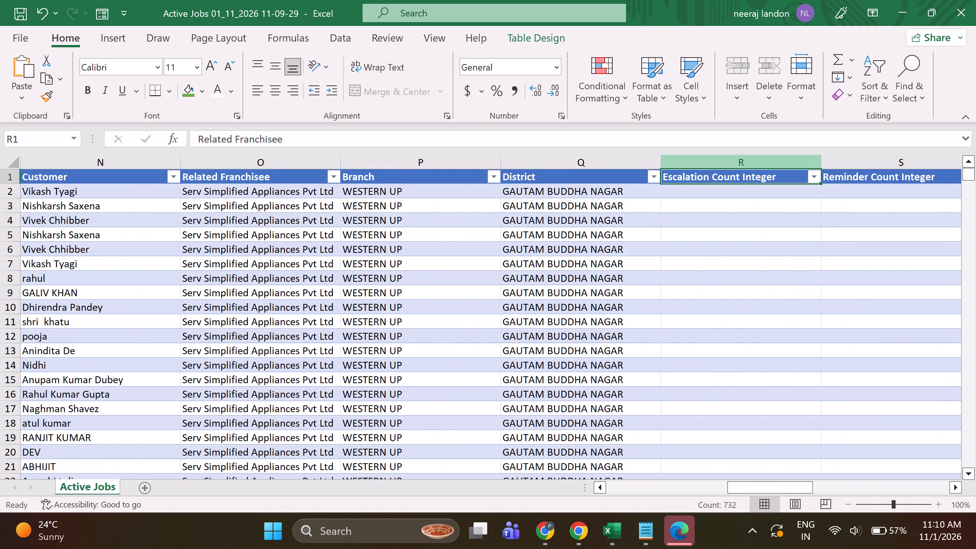
pyautogui.click(251, 160)
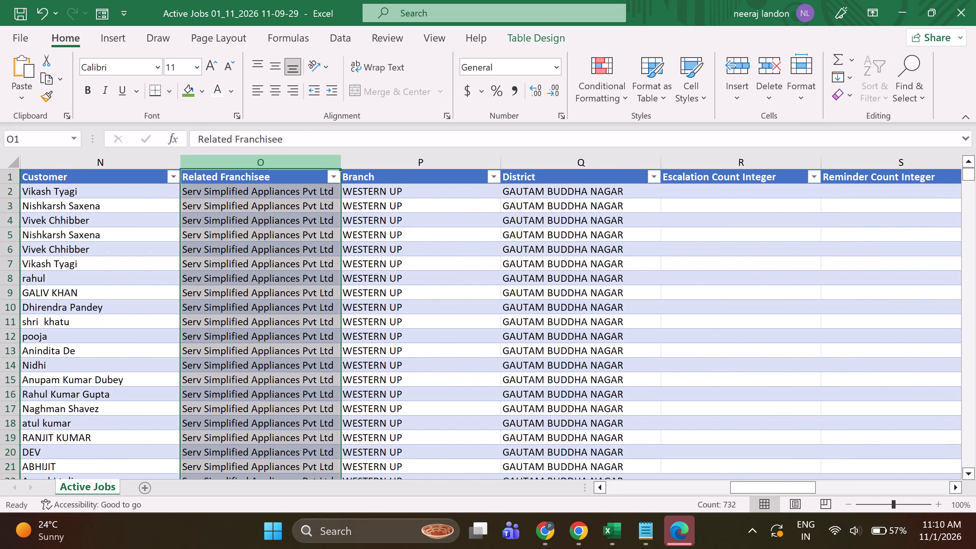
pyautogui.hotkey('ctrl', '-')
pyautogui.hotkey('ctrl', '-')
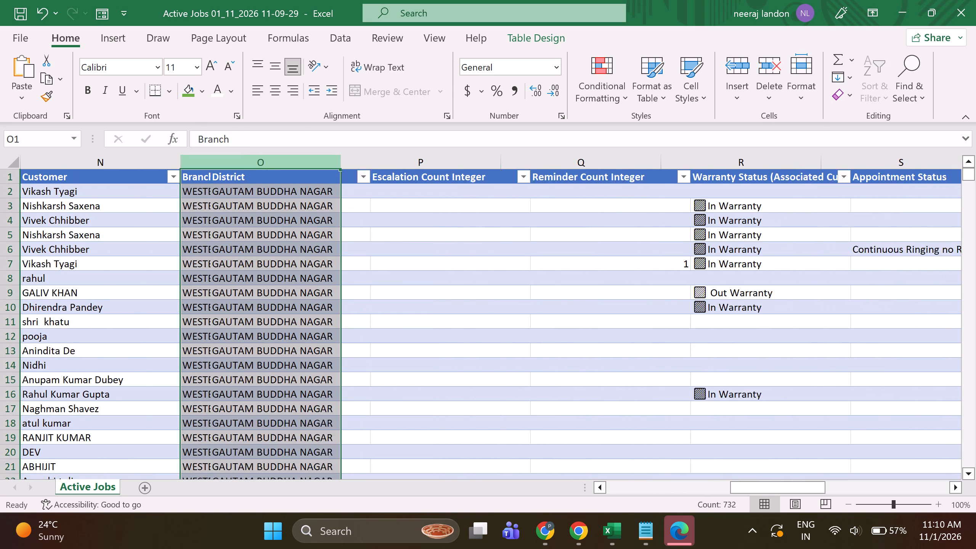
pyautogui.hotkey('ctrl', '-')
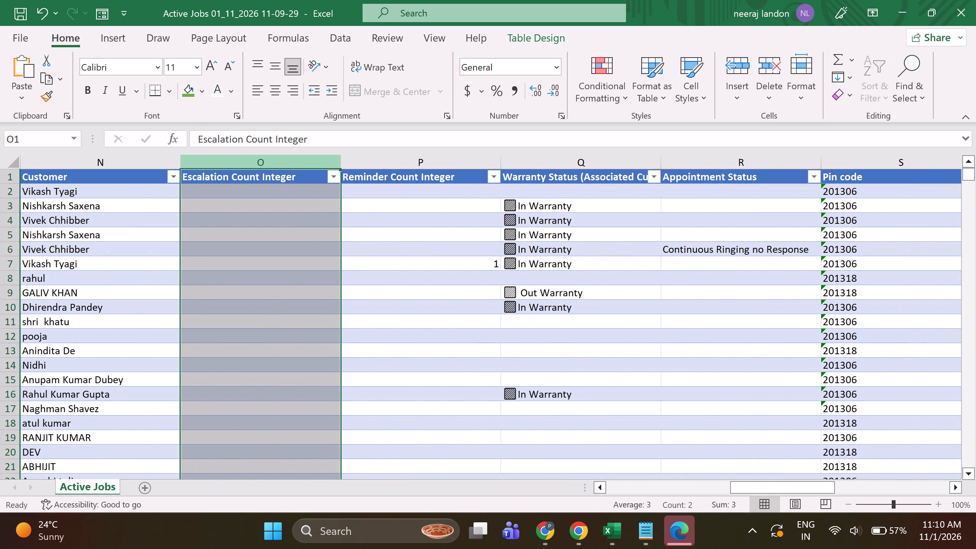
pyautogui.hotkey('ctrl', '-')
pyautogui.hotkey('ctrl', '-')
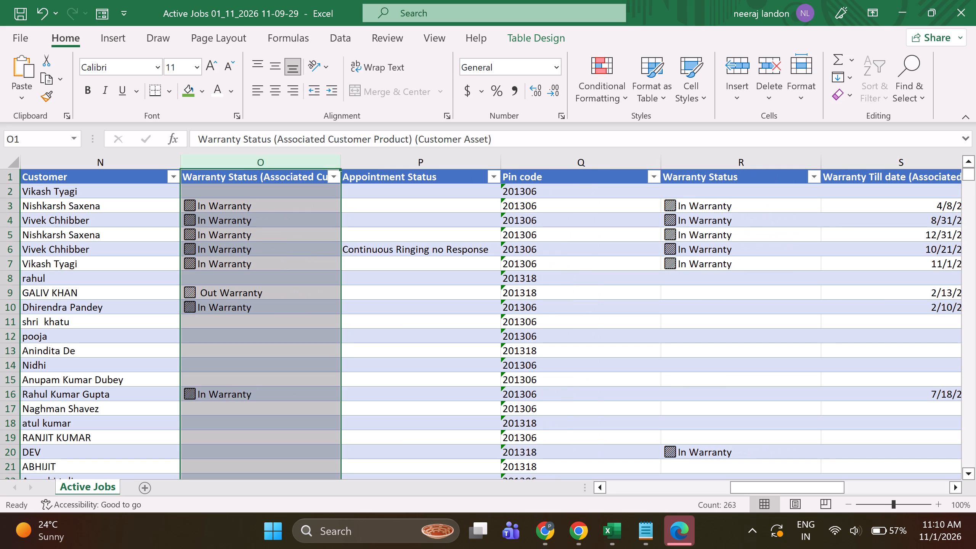
# Delete the Warranty Status, Warranty Till date and Source of Job columns that follow Pin code.
pyautogui.click(408, 162)
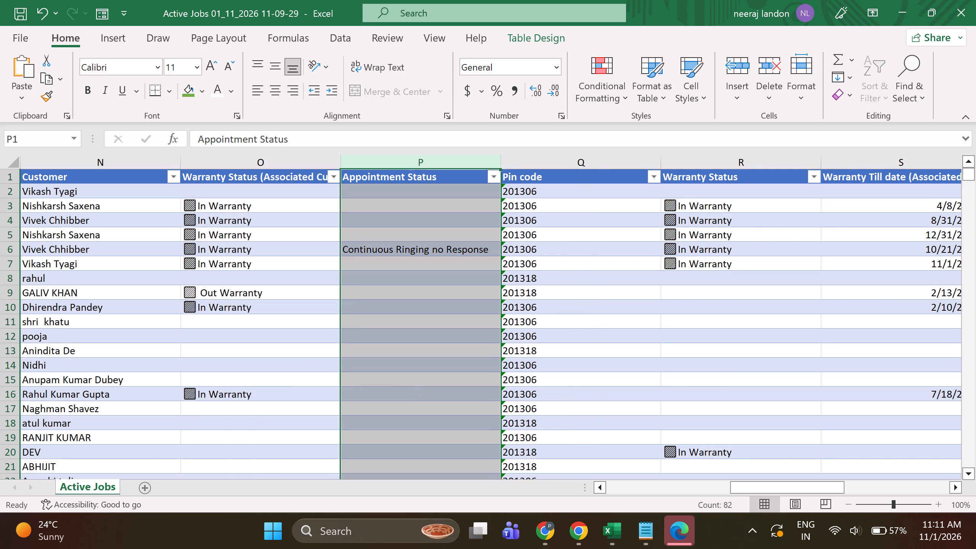
pyautogui.click(582, 158)
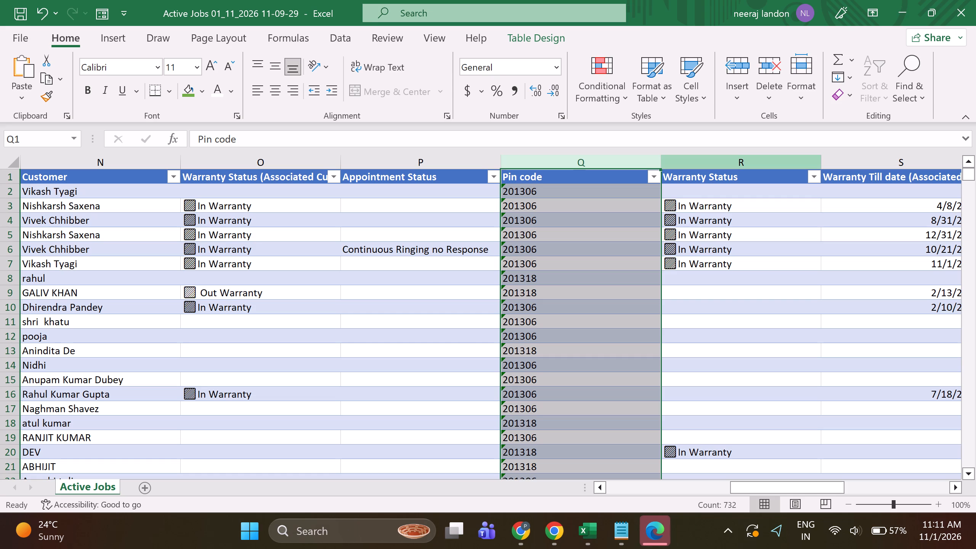
pyautogui.click(252, 166)
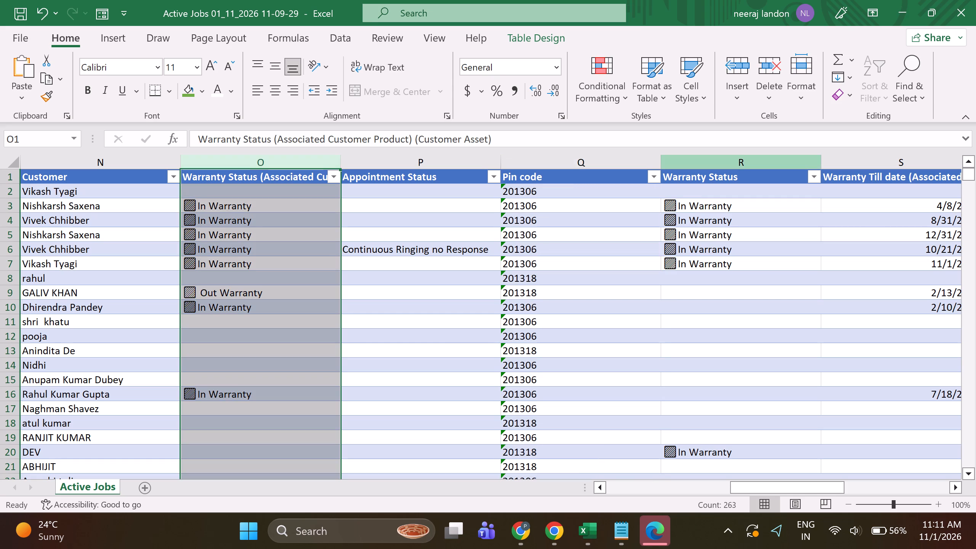
pyautogui.click(709, 164)
pyautogui.hotkey('ctrl', '-')
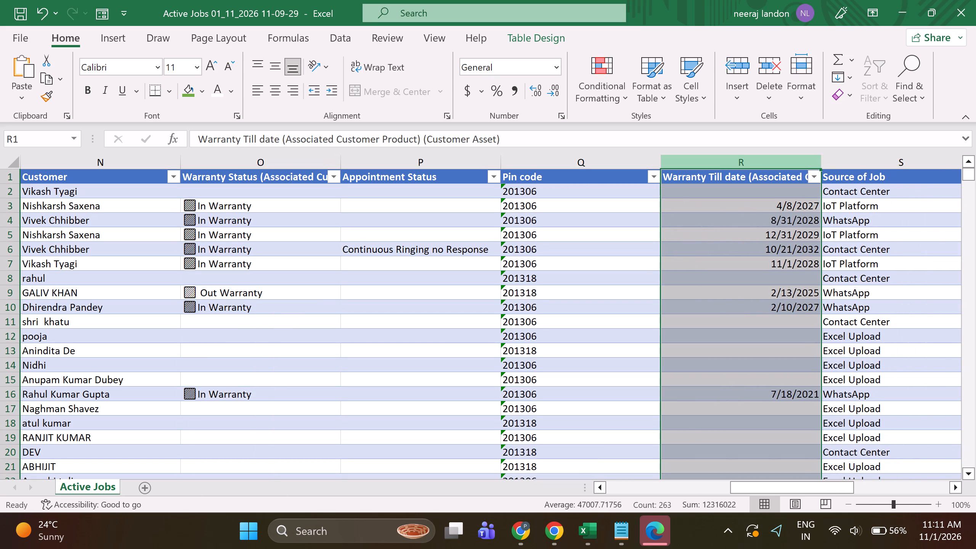
pyautogui.hotkey('ctrl', '-')
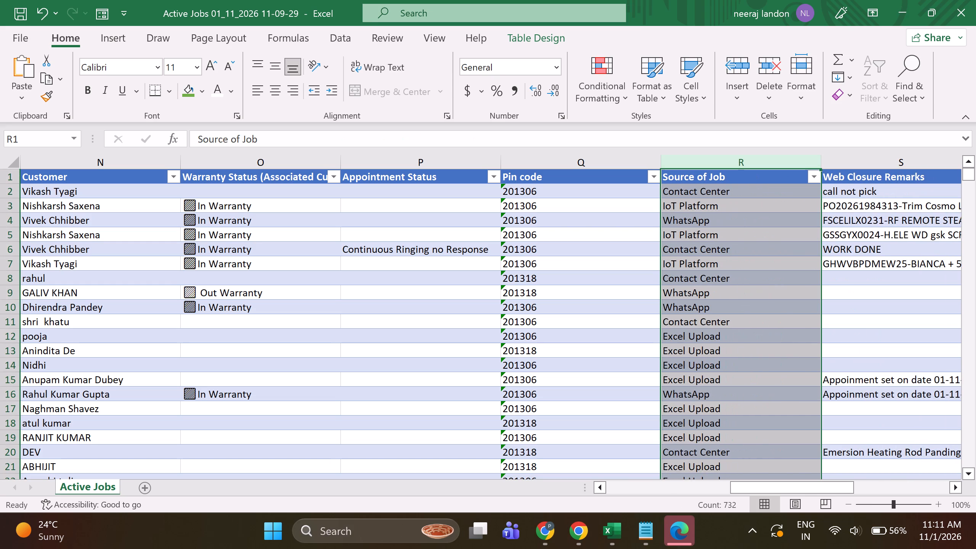
pyautogui.hotkey('ctrl', '-')
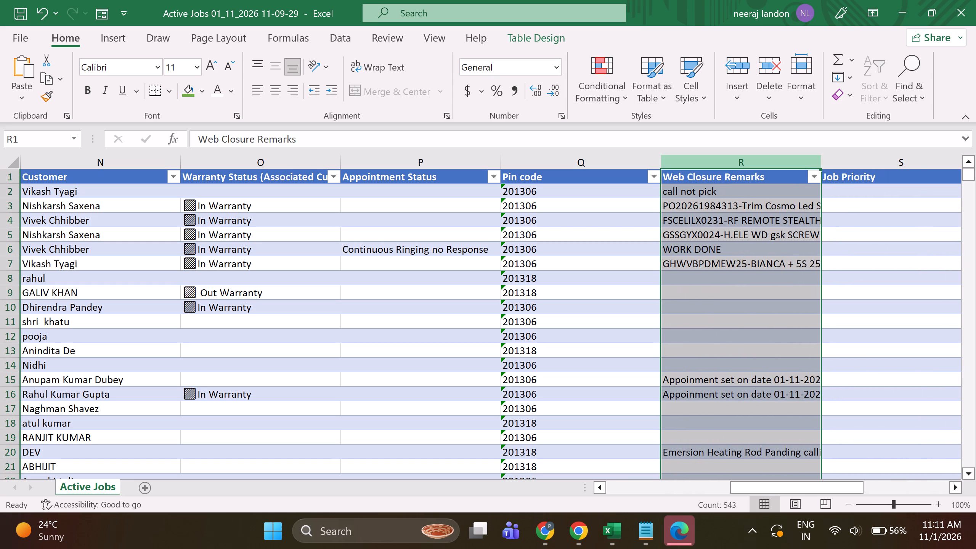
# Delete all columns after Web Closure Remarks, from Job Priority through Account Number (Related Franchisee).
pyautogui.click(879, 166)
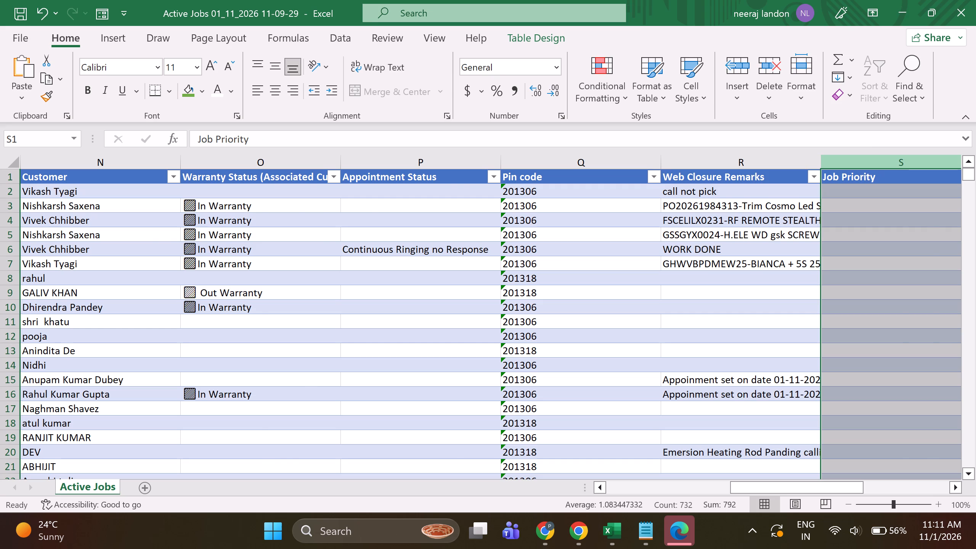
pyautogui.hotkey('ctrl', '-')
pyautogui.hotkey('ctrl', '-')
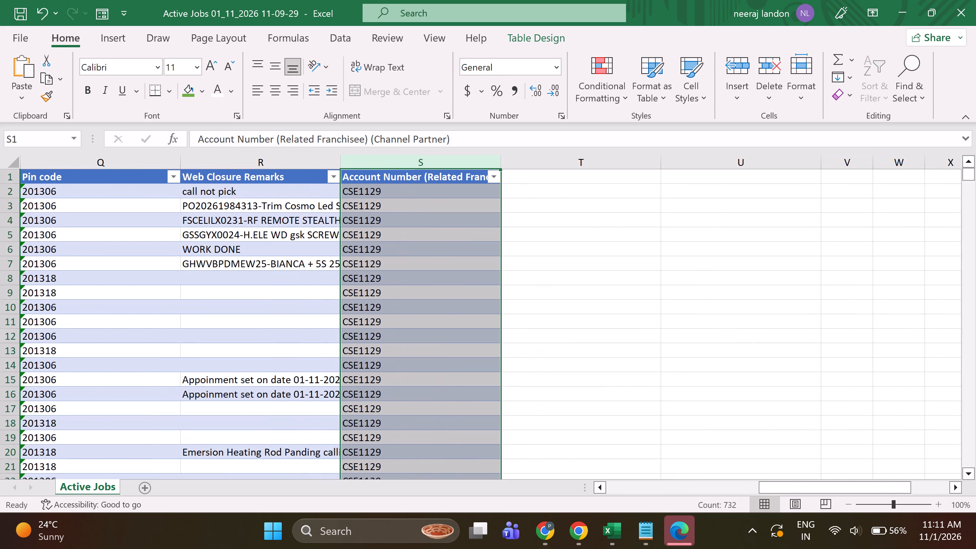
pyautogui.hotkey('ctrl', '-')
pyautogui.scroll(1, 879, 166)
pyautogui.click(643, 319)
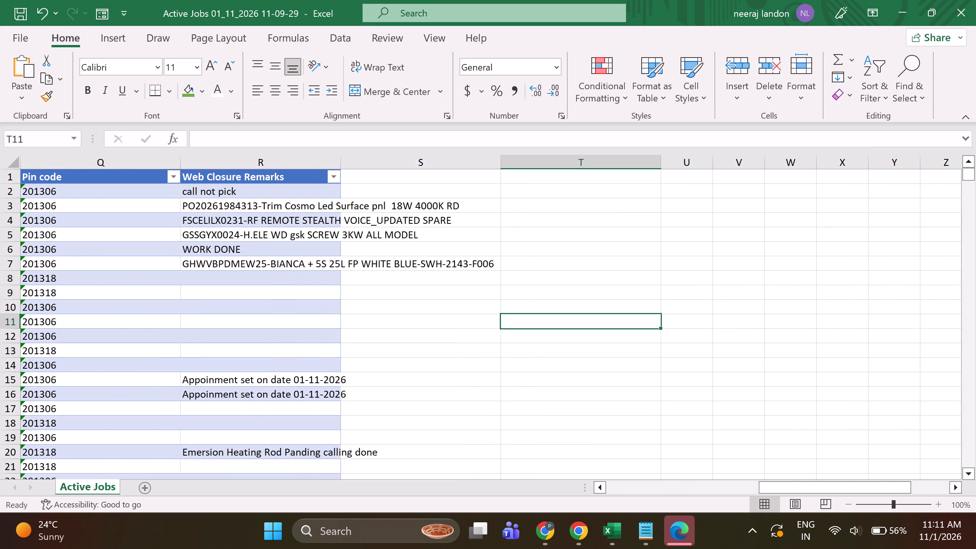
# Start saving the trimmed Active Jobs workbook as a new file.
pyautogui.click(5, 39)
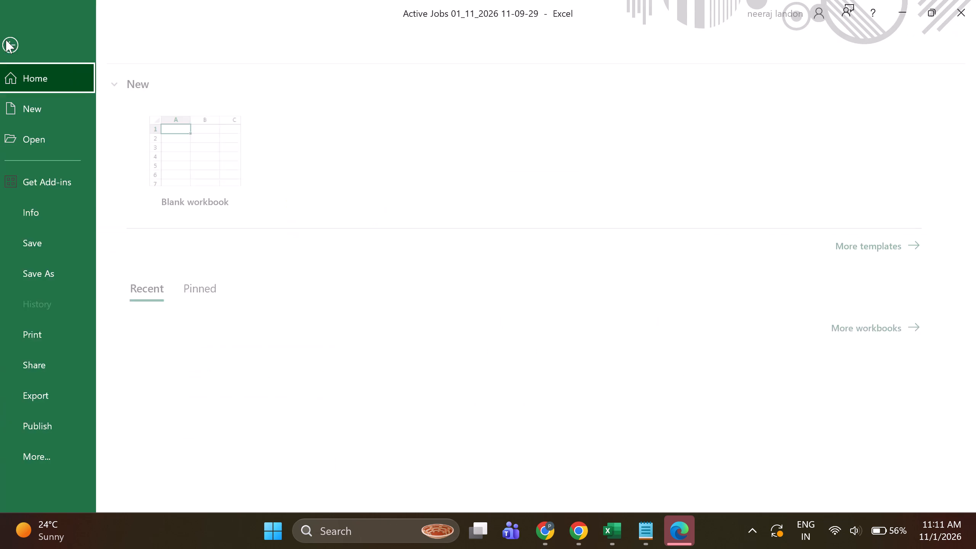
pyautogui.click(48, 274)
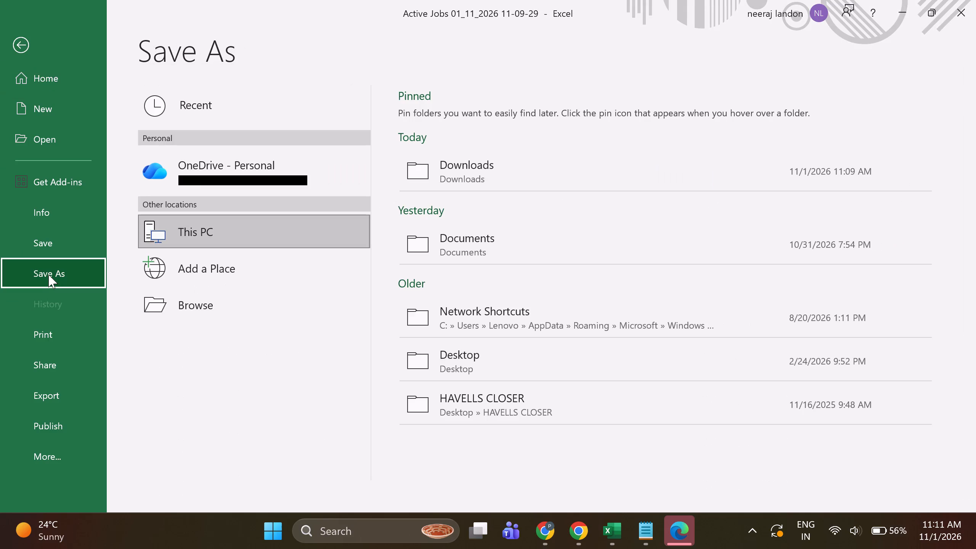
# Shorten the file name of the workbook copy to Active Jobs 01_11_2026 by removing the time at its end.
pyautogui.tripleClick(302, 239)
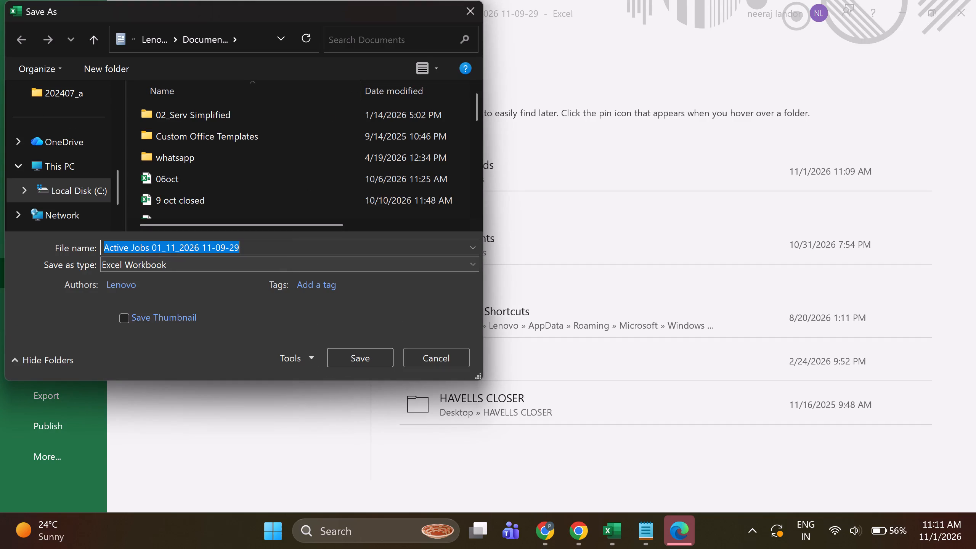
pyautogui.click(287, 249)
pyautogui.press('BackSpace')
pyautogui.press('BackSpace')
pyautogui.press('BackSpace')
pyautogui.press('BackSpace')
pyautogui.press('BackSpace')
pyautogui.press('BackSpace')
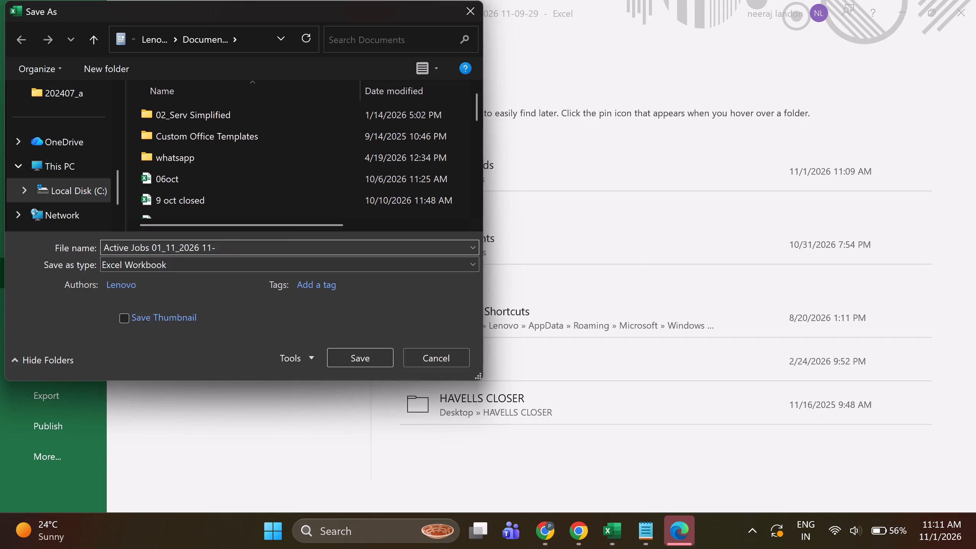
pyautogui.press('BackSpace')
pyautogui.press('BackSpace')
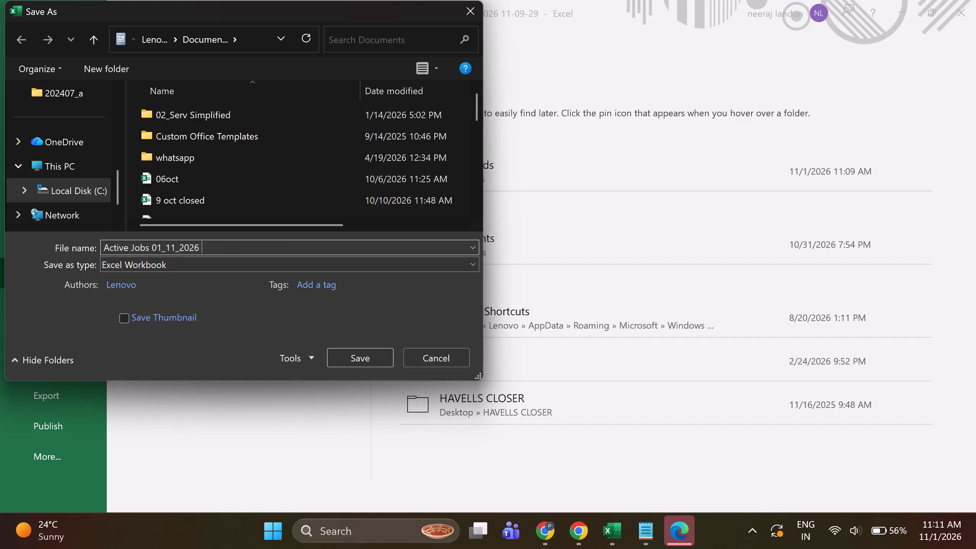
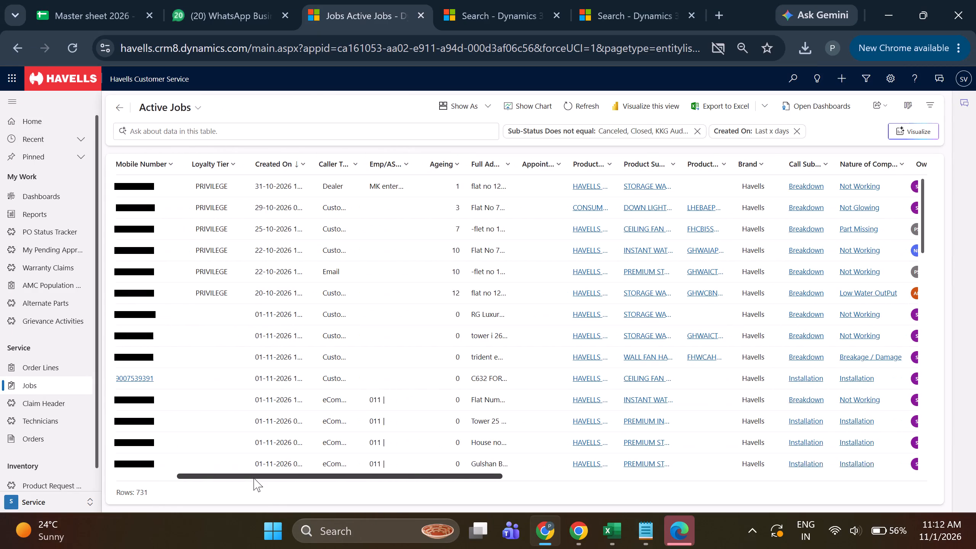
# Copy the mobile number of the first job in the Active Jobs list, the PRIVILEGE job created 31-10-2026.
pyautogui.moveTo(254, 478); pyautogui.dragTo(181, 475)
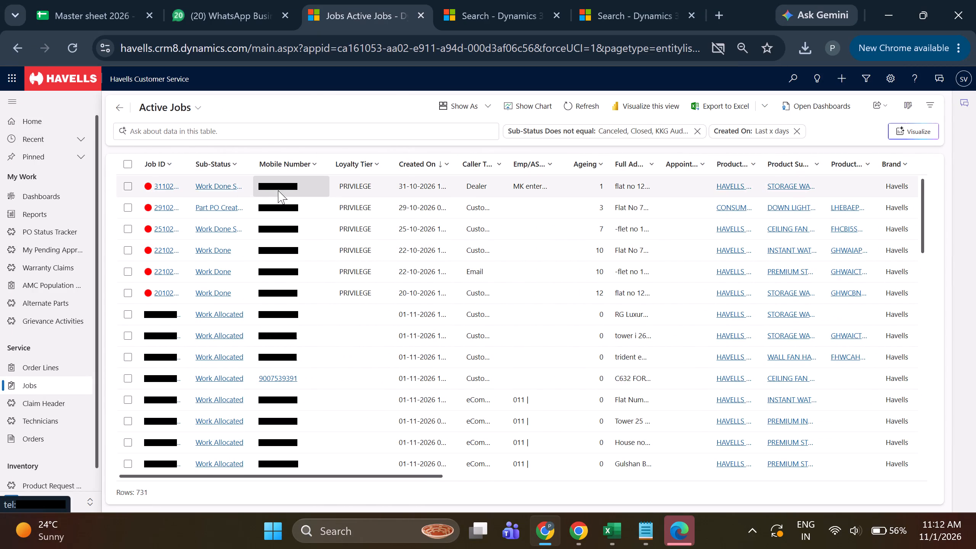
pyautogui.click(314, 188)
pyautogui.hotkey('ctrl', 'c')
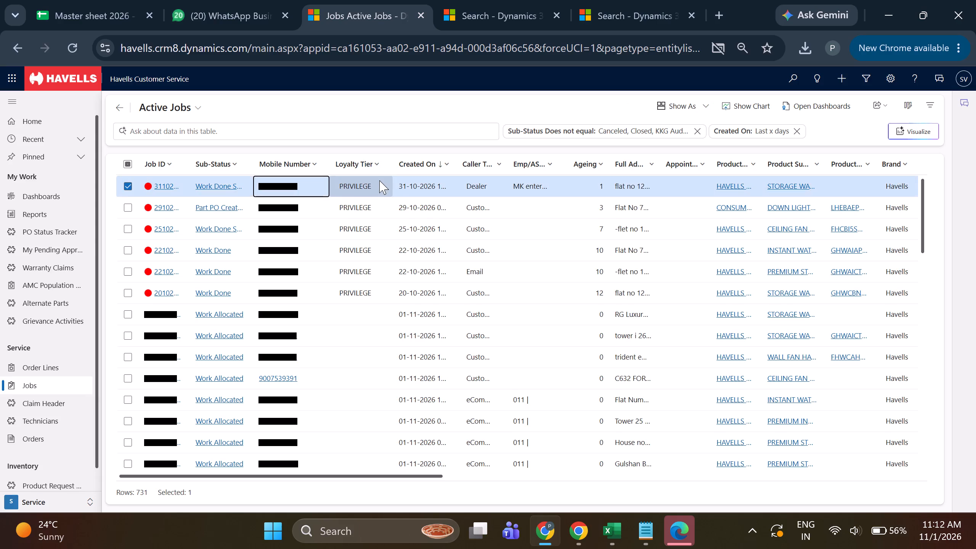
# Switch to the Master sheet 2026 spreadsheet and search its Master Sheet for the copied customer mobile number.
pyautogui.click(58, 0)
pyautogui.hotkey('ctrl', 'f')
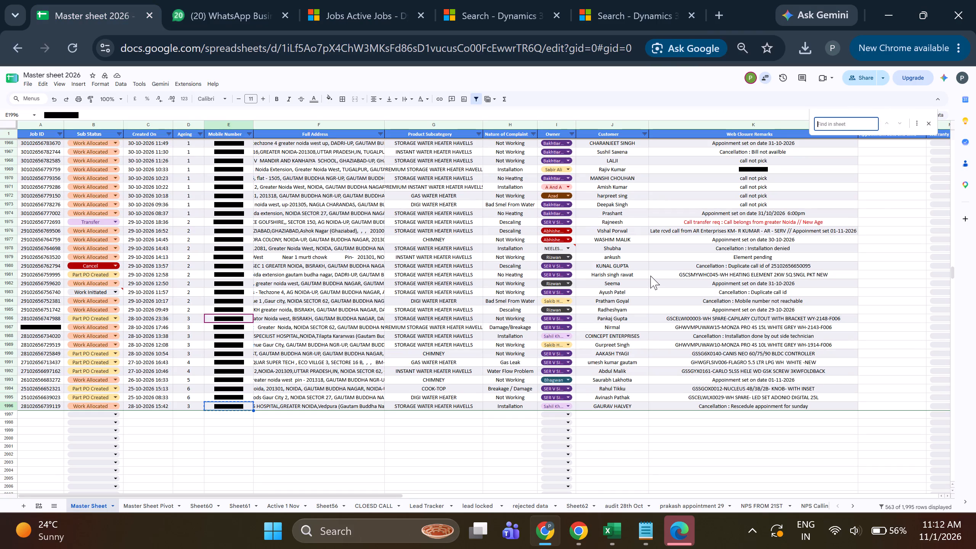
pyautogui.hotkey('ctrl', 'v')
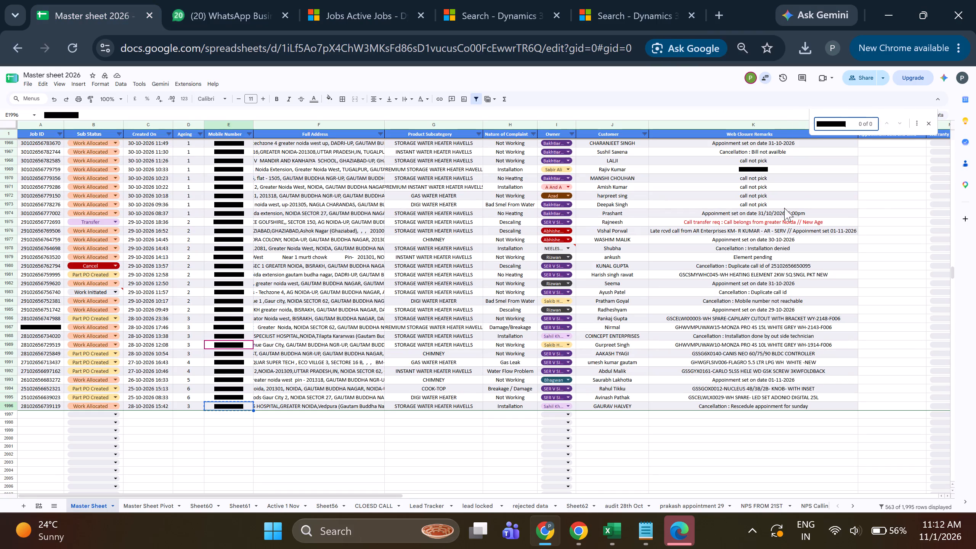
pyautogui.click(854, 117)
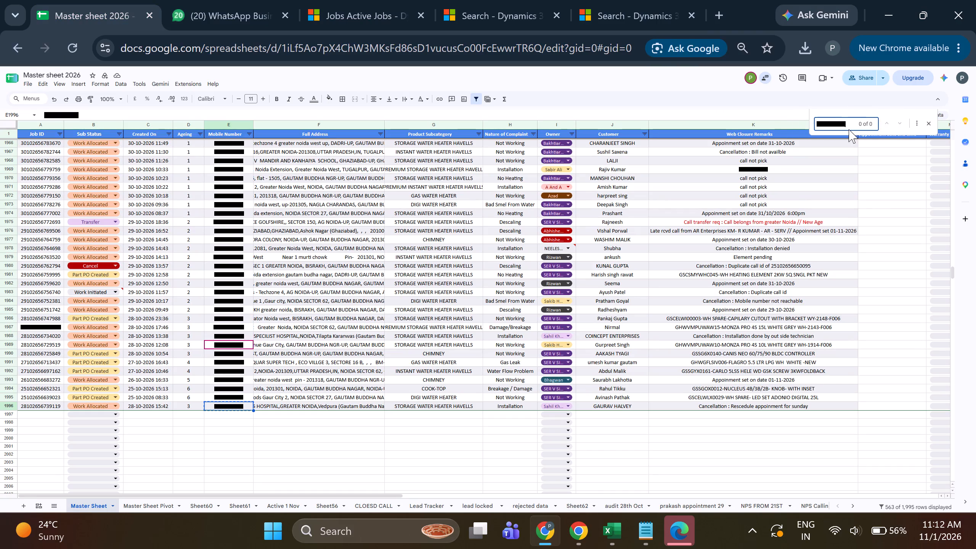
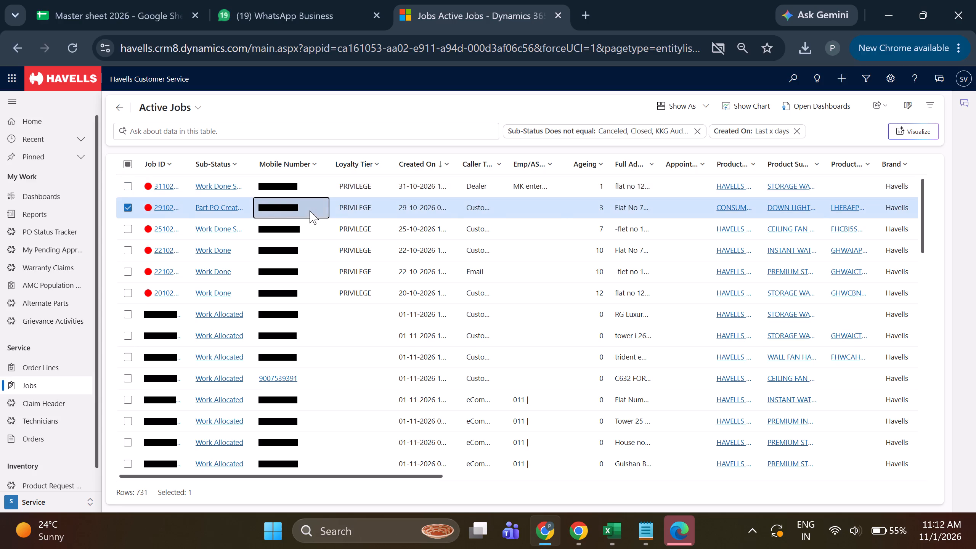
# Copy the customer mobile number of the selected Part PO Created job and switch to the Master sheet 2026 spreadsheet.
pyautogui.hotkey('ctrl', 'c')
pyautogui.click(73, 0)
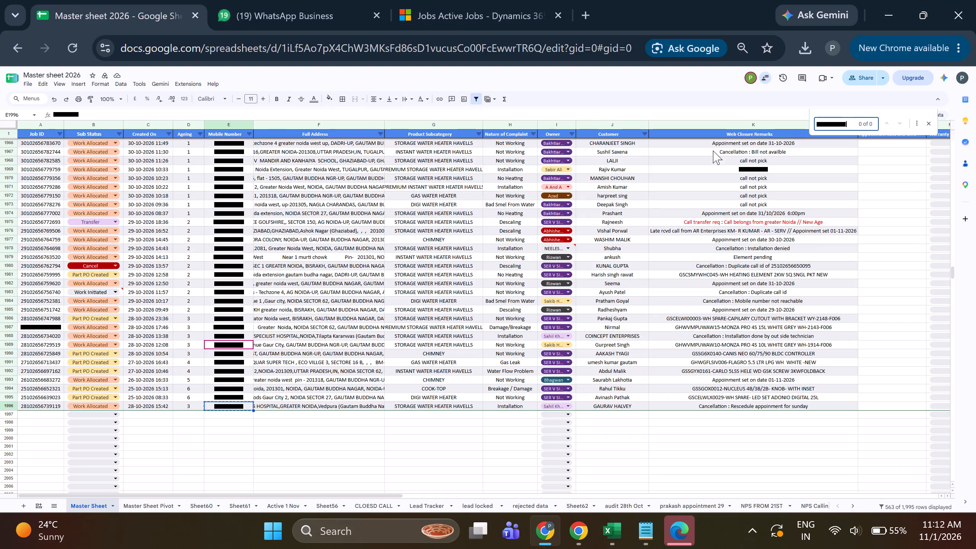
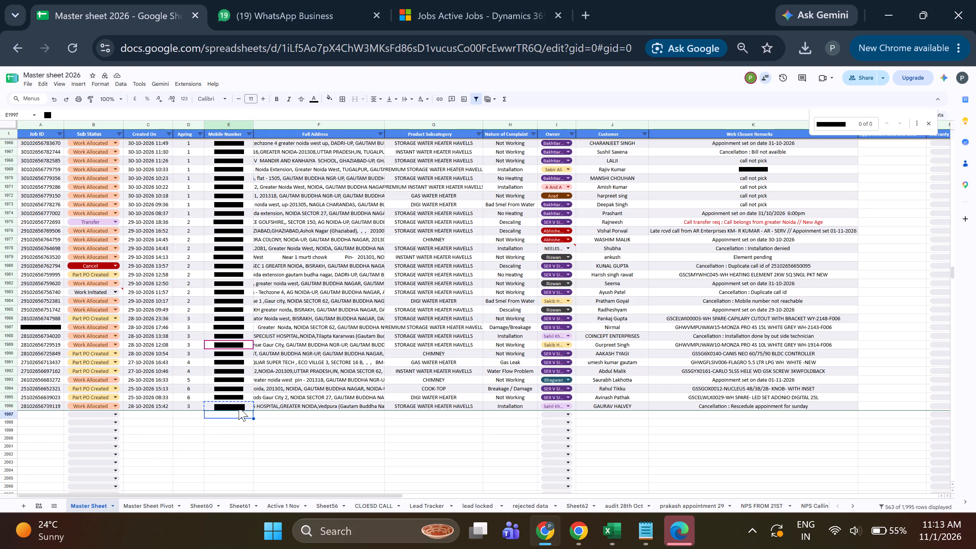
# Look back through the earlier job rows of the Master Sheet, checking their job IDs, statuses and creation dates.
pyautogui.scroll(2, 220, 297)
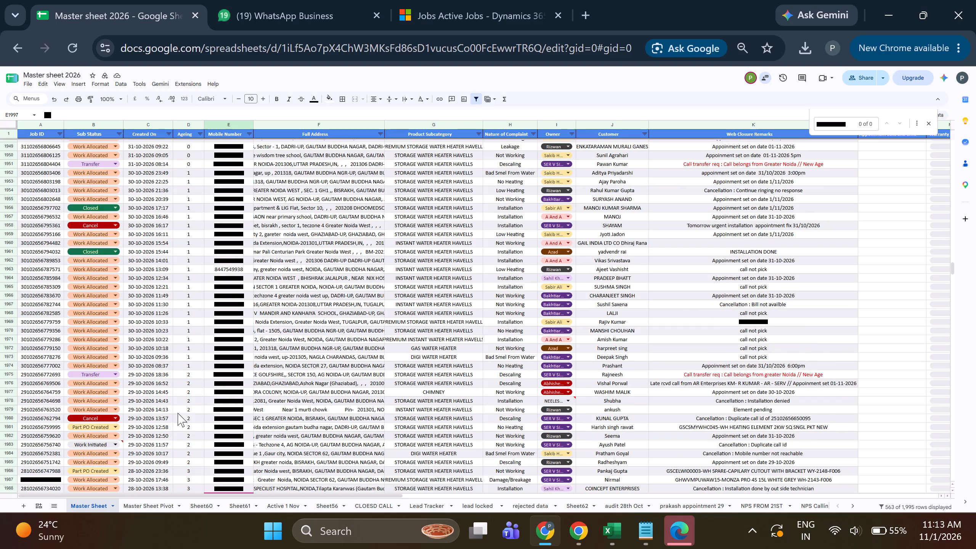
pyautogui.scroll(6, 200, 409)
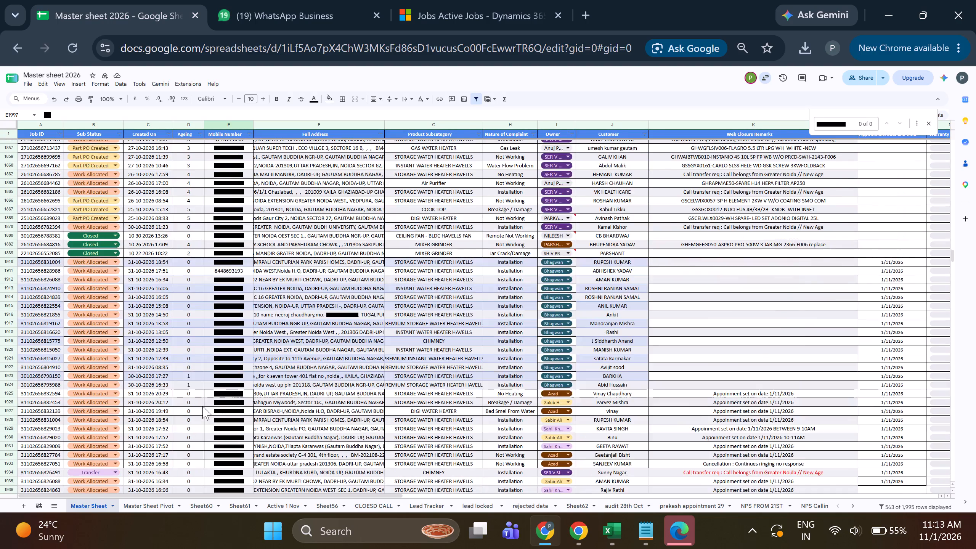
pyautogui.scroll(16, 202, 406)
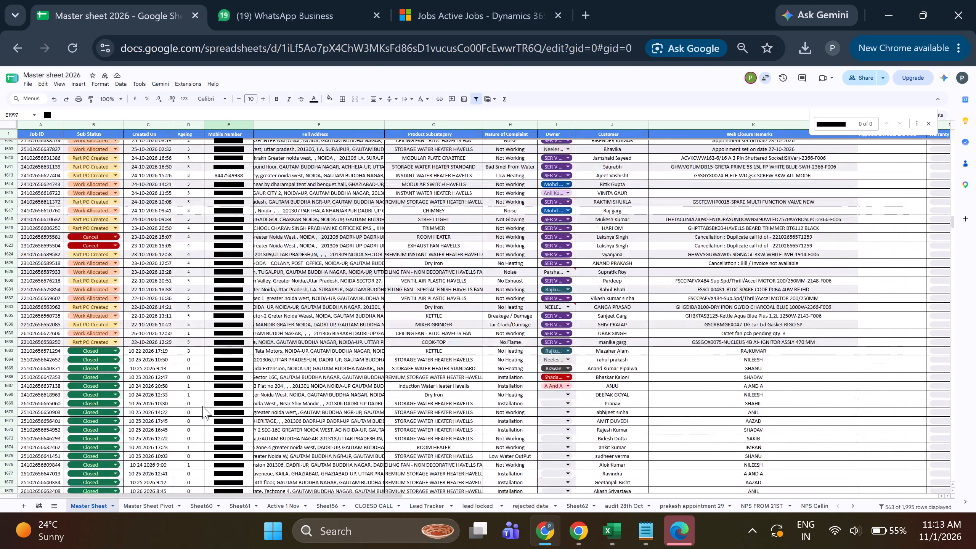
# Look back through the Master Sheet's job rows up to the earliest September entries, checking sub statuses, creation dates and closure remarks.
pyautogui.scroll(5, 202, 406)
pyautogui.scroll(-4, 202, 406)
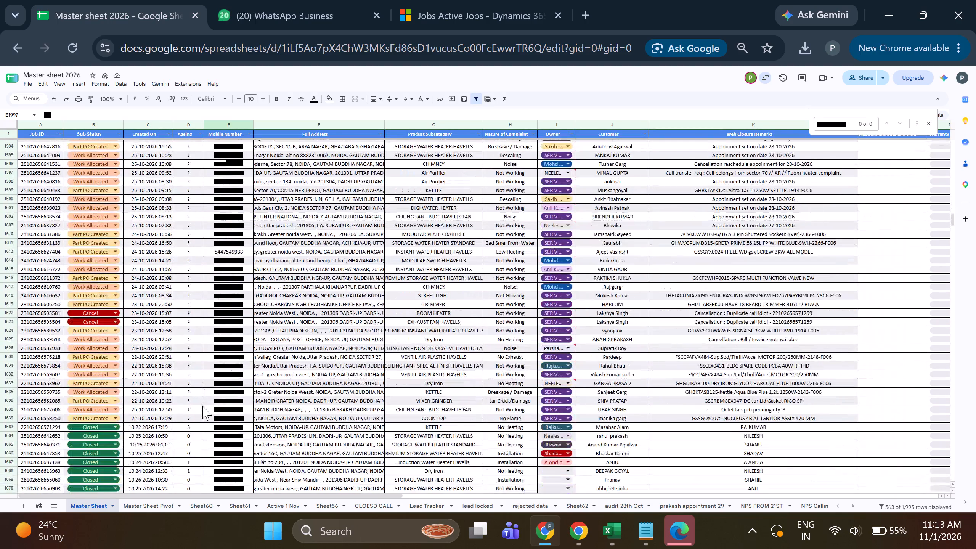
pyautogui.scroll(2, 202, 406)
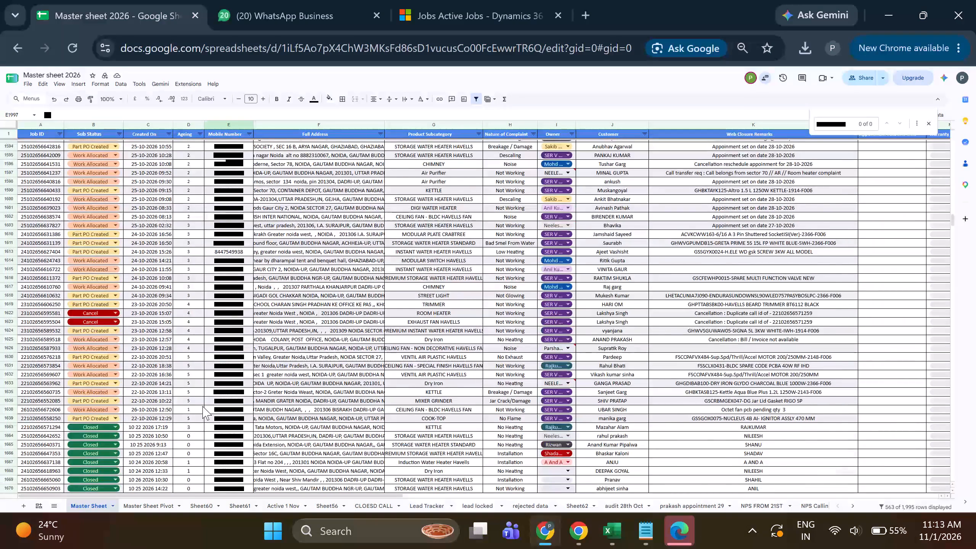
pyautogui.scroll(18, 202, 406)
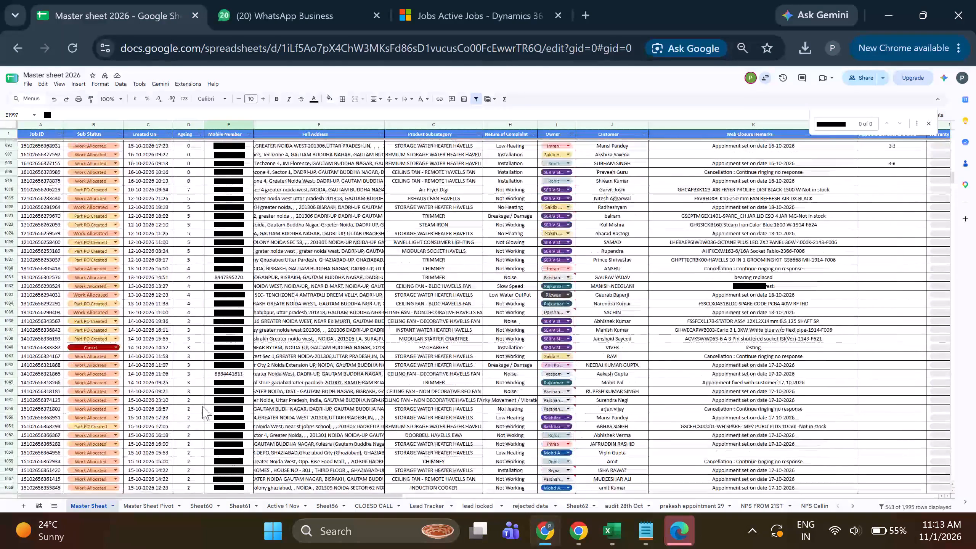
pyautogui.scroll(16, 202, 406)
pyautogui.scroll(6, 202, 406)
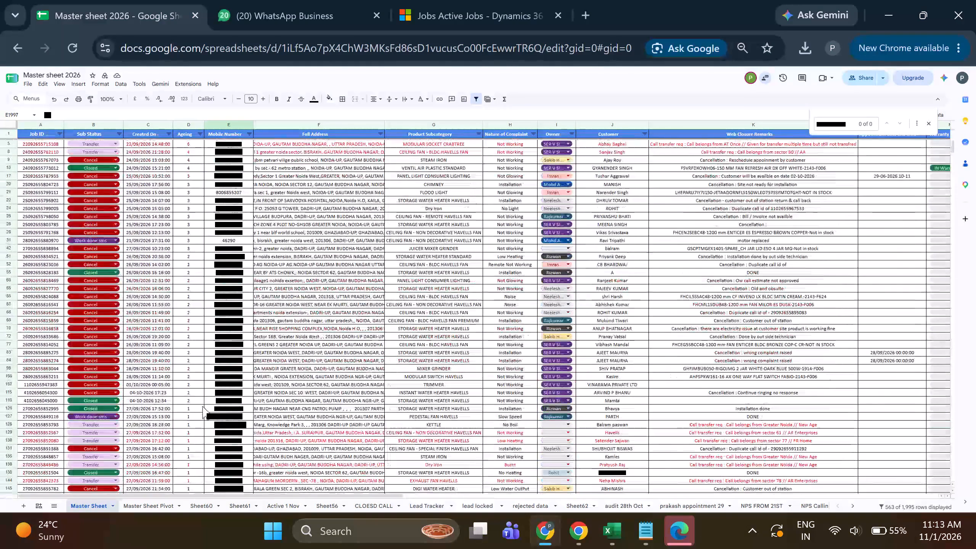
pyautogui.scroll(-1, 202, 406)
pyautogui.scroll(5, 202, 406)
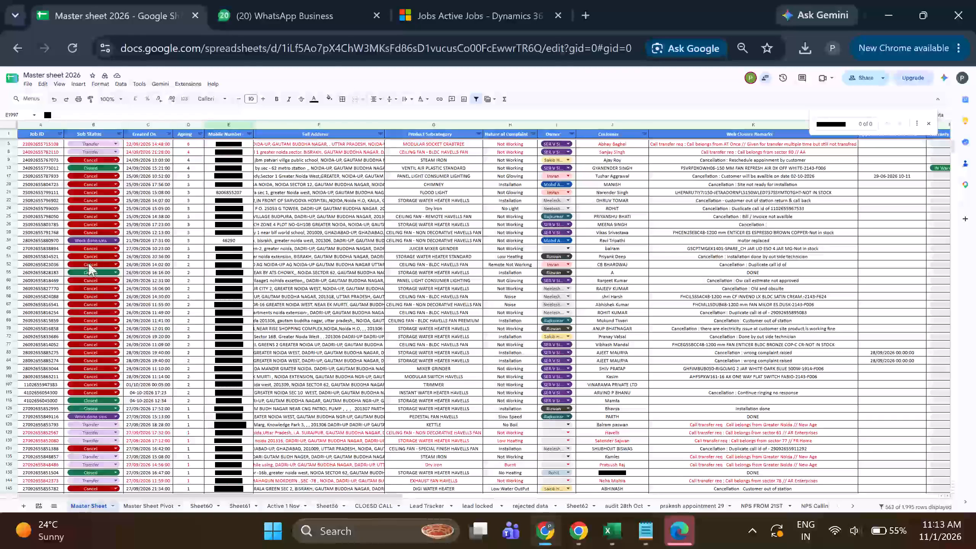
# Filter the Sub Status column to exclude Cancel and Closed jobs.
pyautogui.click(122, 134)
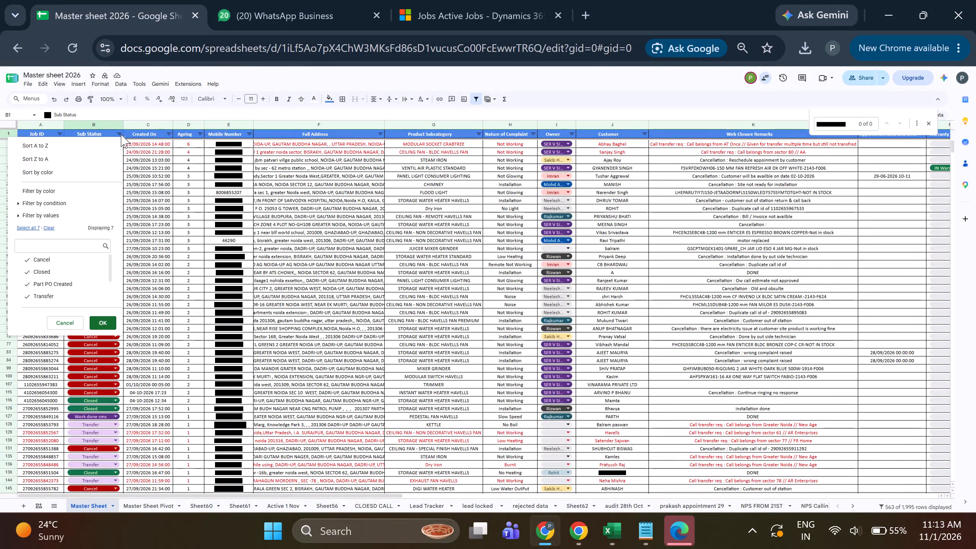
pyautogui.click(58, 263)
pyautogui.click(54, 268)
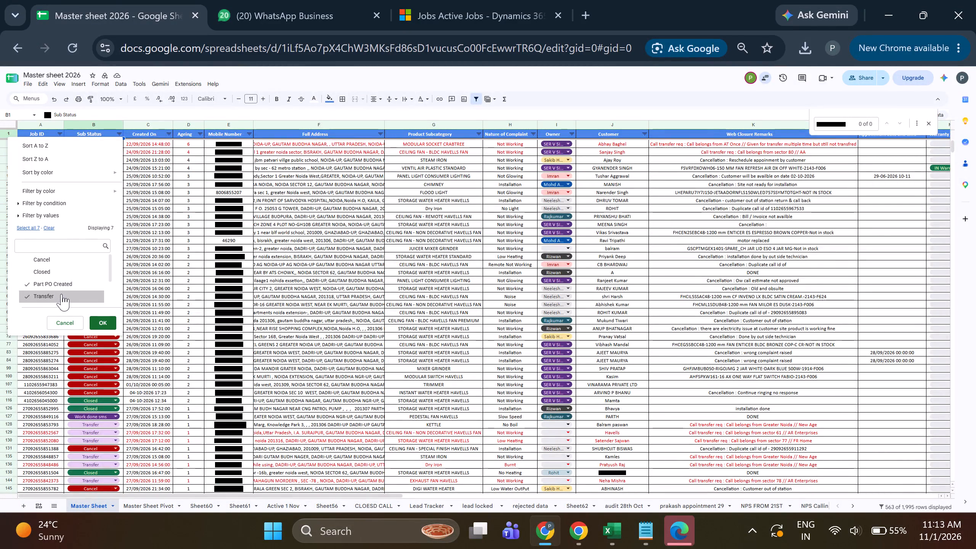
pyautogui.scroll(-1, 62, 294)
pyautogui.click(95, 323)
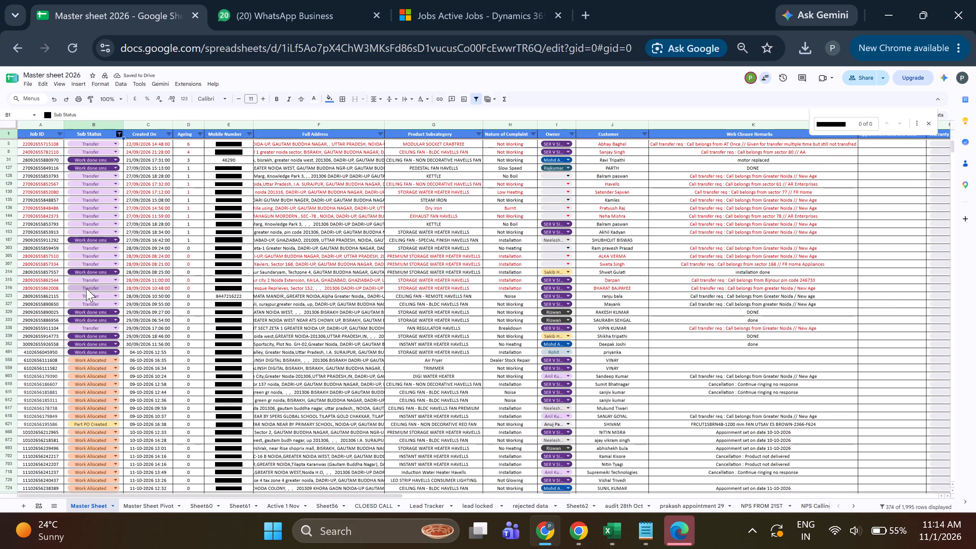
# Select the mobile number of the first Work Allocated job, the Air Fryer call created on 06-10-2026.
pyautogui.click(221, 367)
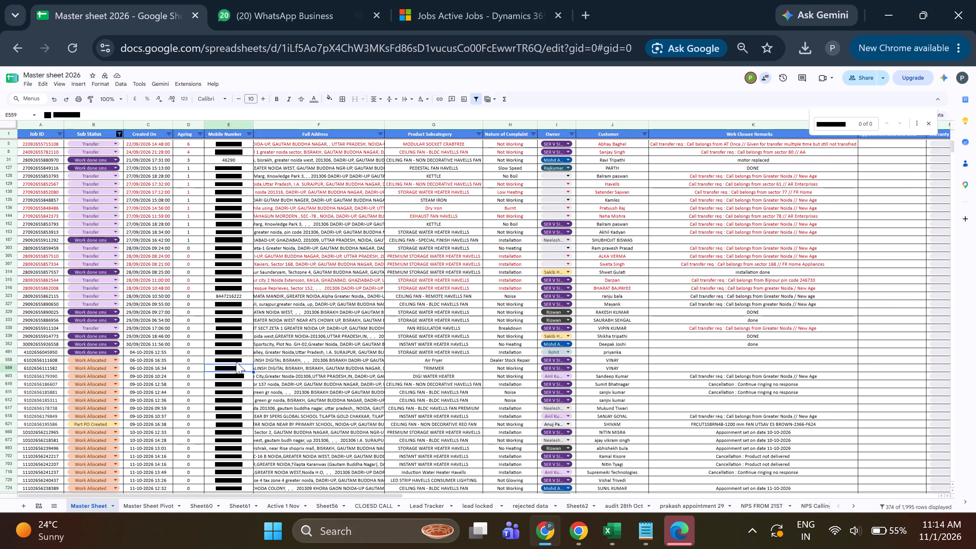
pyautogui.press('Up')
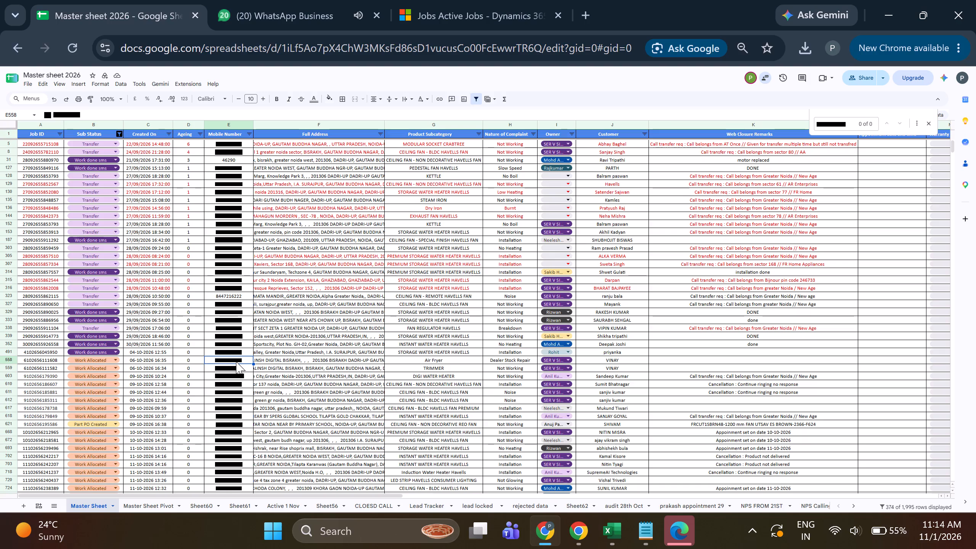
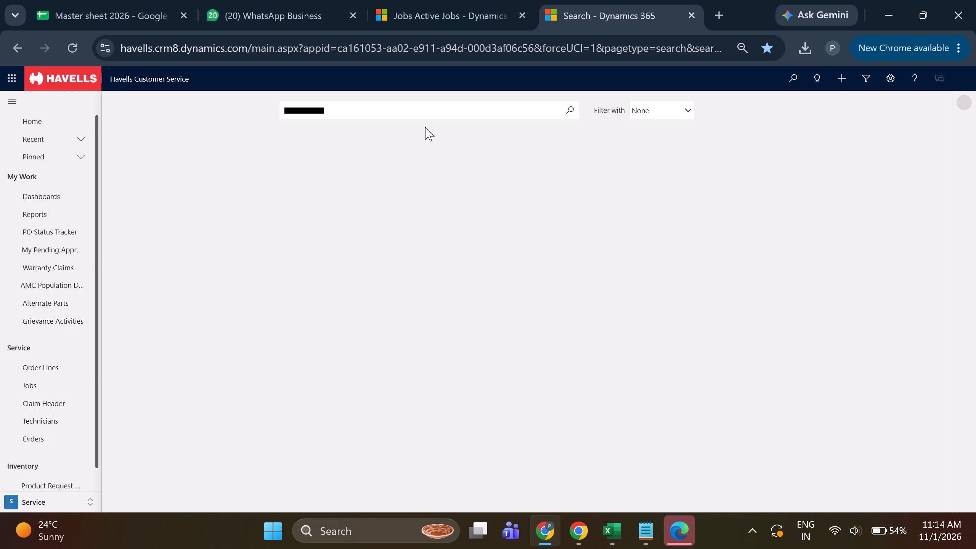
# Search the Havells Customer Service jobs and consumers for the copied customer mobile number, replacing the existing search term.
pyautogui.click(468, 111)
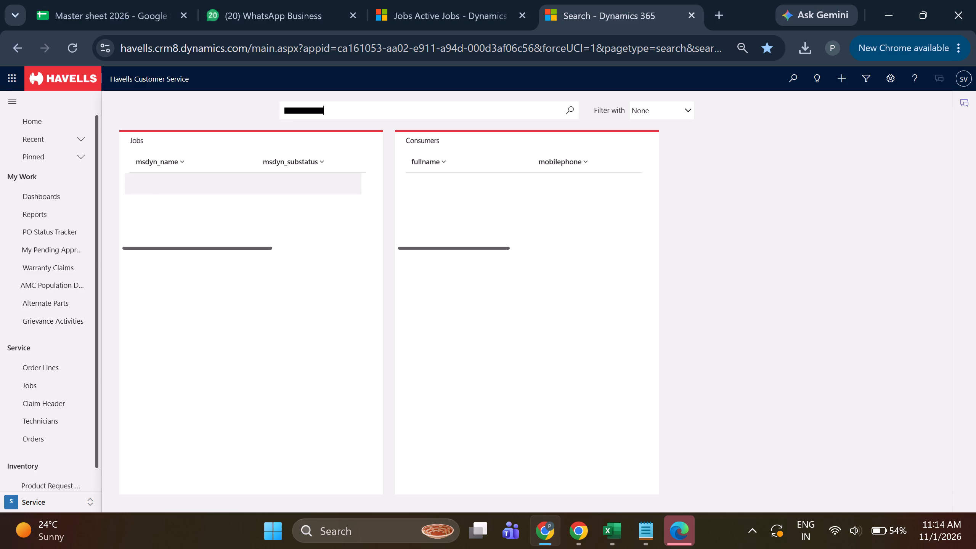
pyautogui.doubleClick(468, 111)
pyautogui.hotkey('ctrl', 'v')
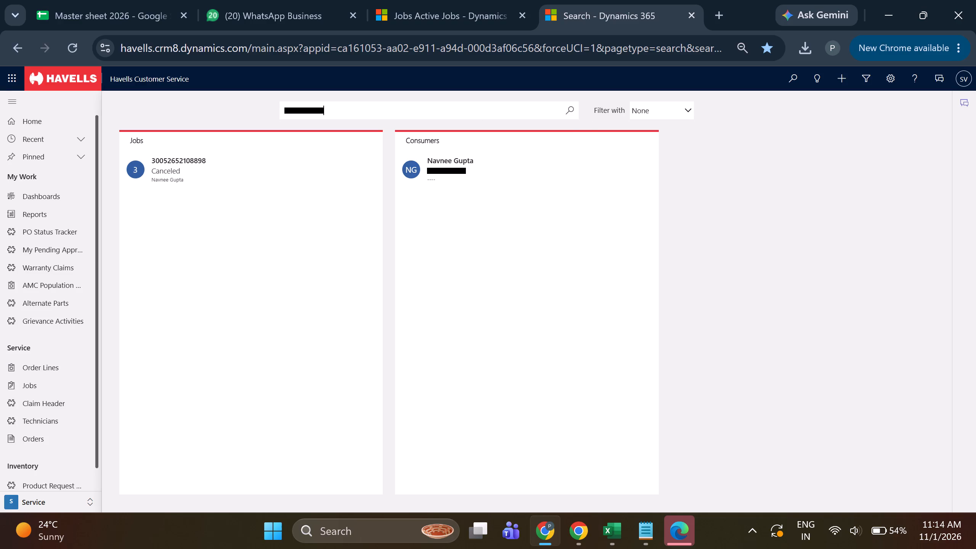
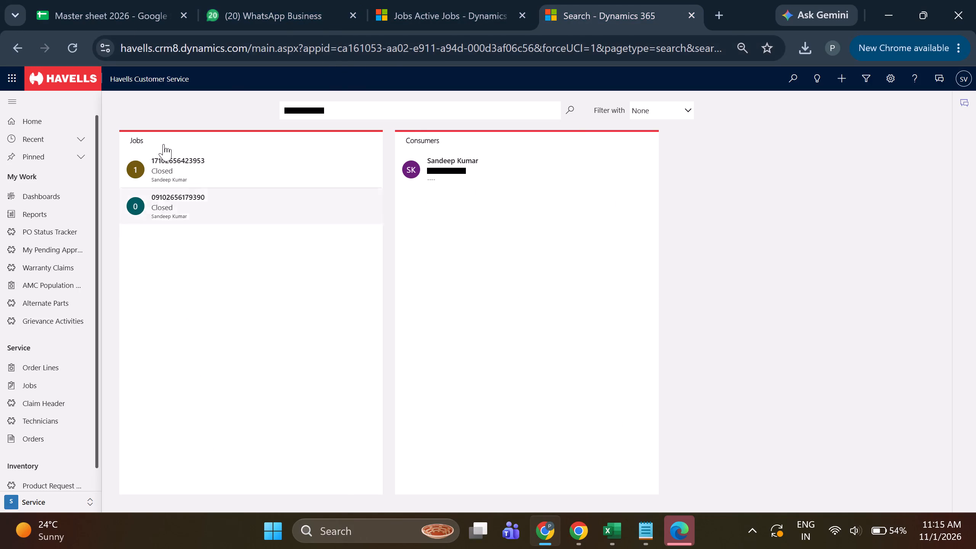
pyautogui.click(120, 0)
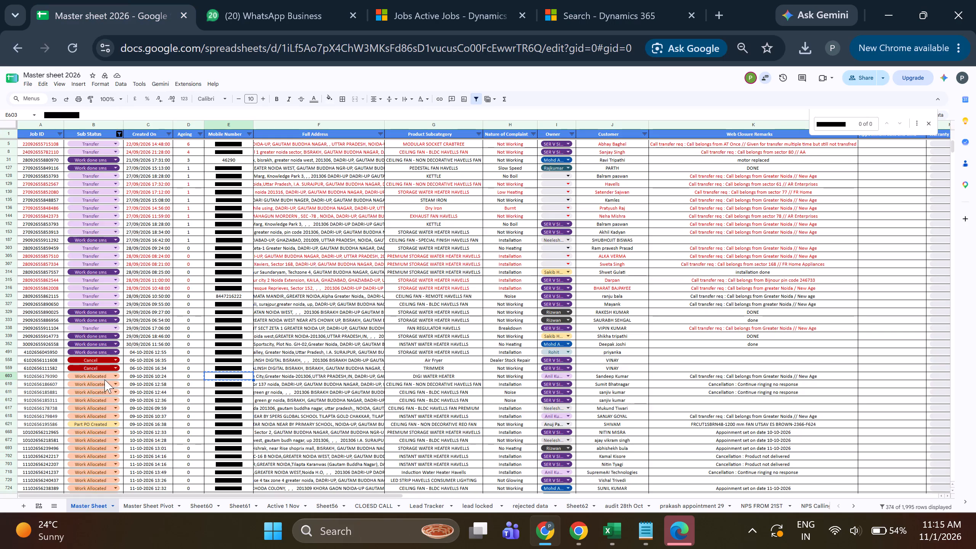
pyautogui.click(108, 374)
pyautogui.click(81, 422)
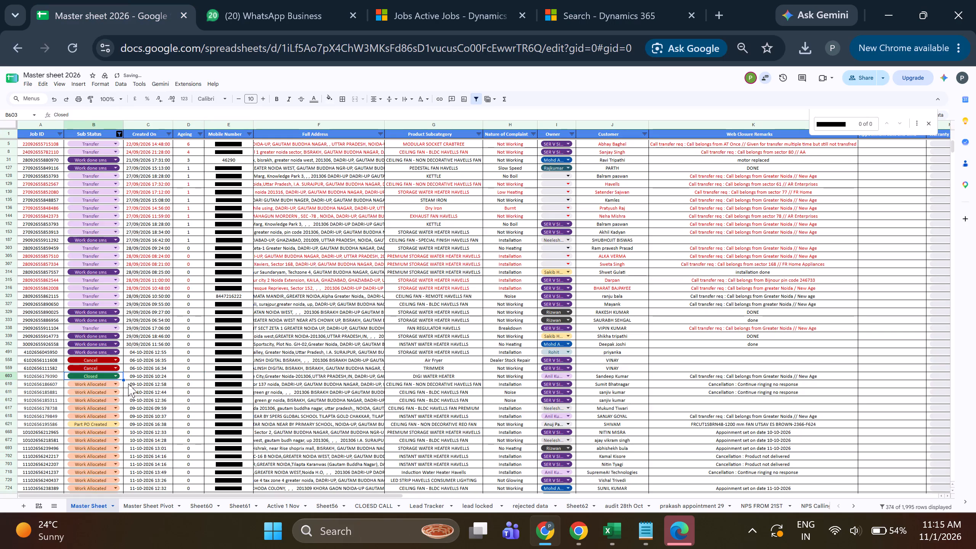
# Copy the customer mobile number of the Work Allocated job in row 610 for a customer record lookup.
pyautogui.click(218, 384)
pyautogui.hotkey('ctrl', 'c')
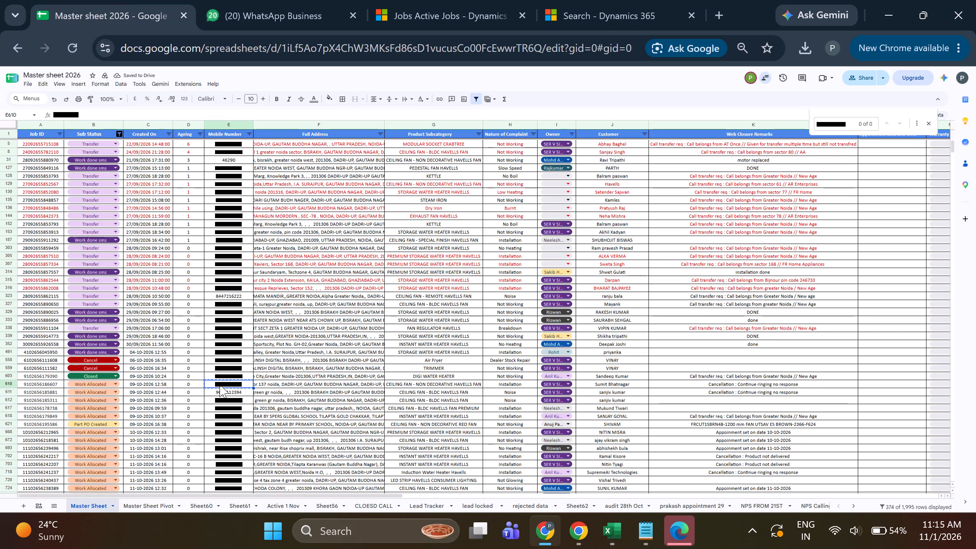
# Search Dynamics for the customer mobile number copied from row 610 of the Master Sheet.
pyautogui.click(619, 0)
pyautogui.doubleClick(397, 106)
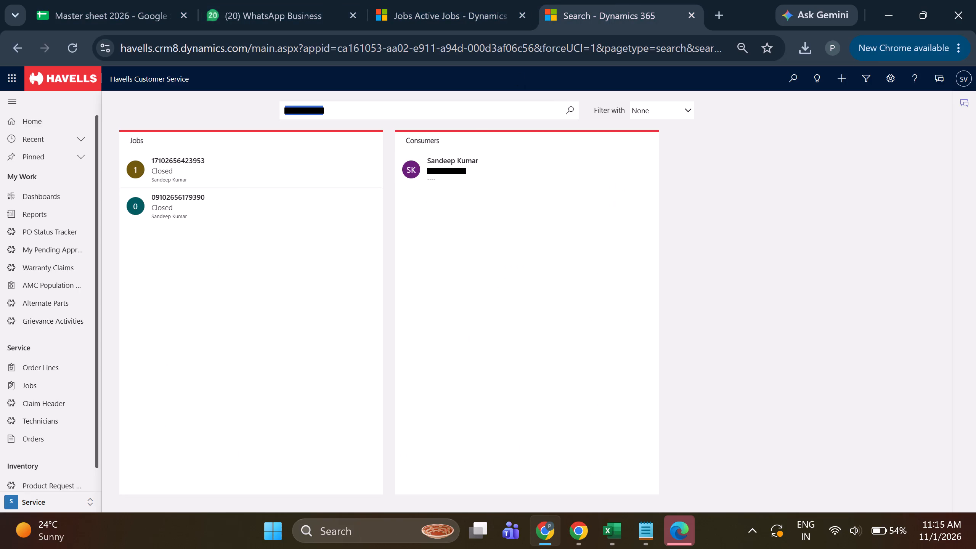
pyautogui.hotkey('ctrl', 'v')
pyautogui.click(573, 108)
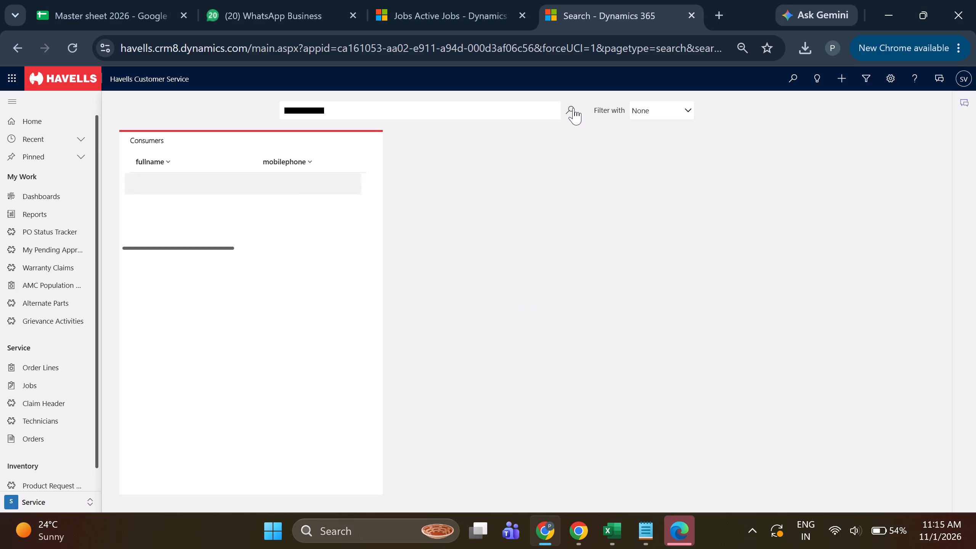
# Copy the mobile number of the PRIVILEGE job created 25-10-2026 in Active Jobs and look it up in the Master Sheet.
pyautogui.click(435, 0)
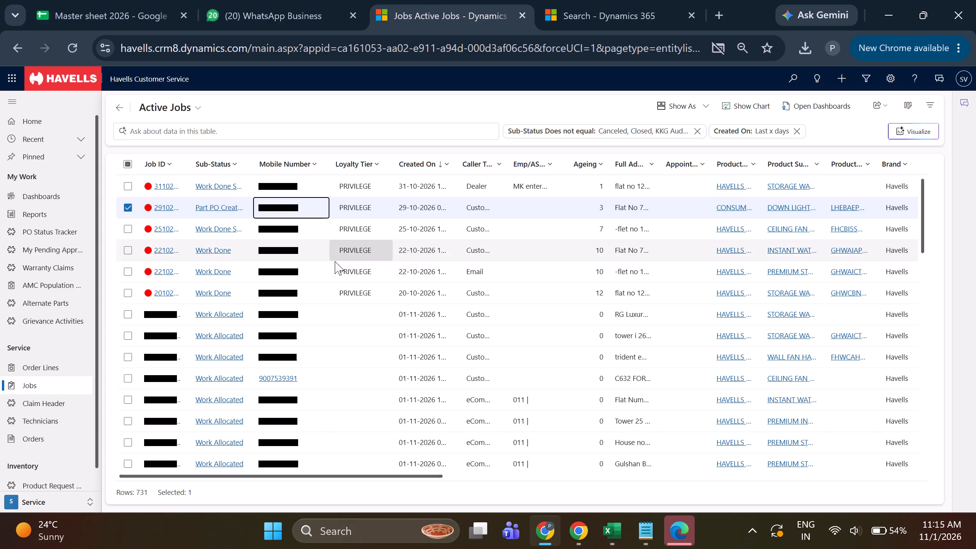
pyautogui.click(322, 221)
pyautogui.hotkey('ctrl', 'c')
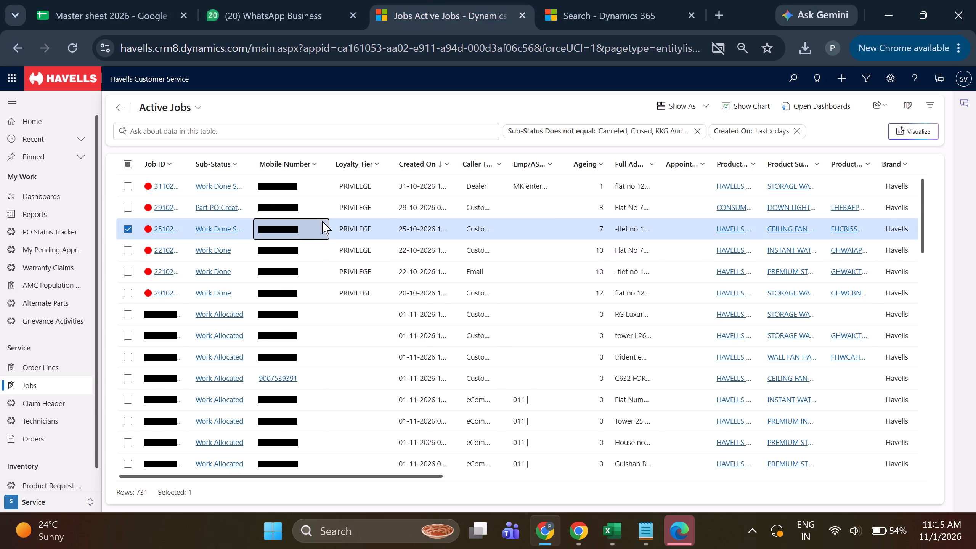
pyautogui.click(55, 0)
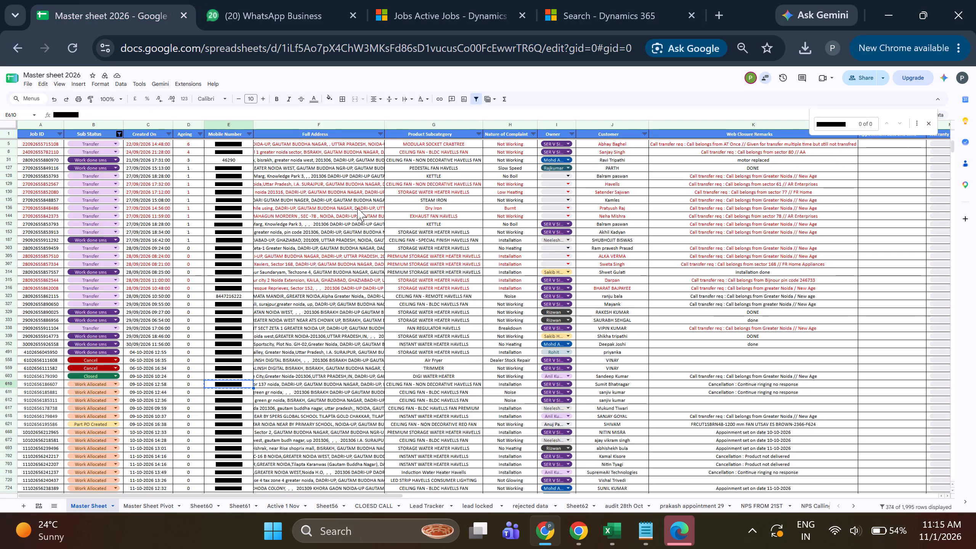
pyautogui.doubleClick(841, 125)
pyautogui.hotkey('ctrl', 'v')
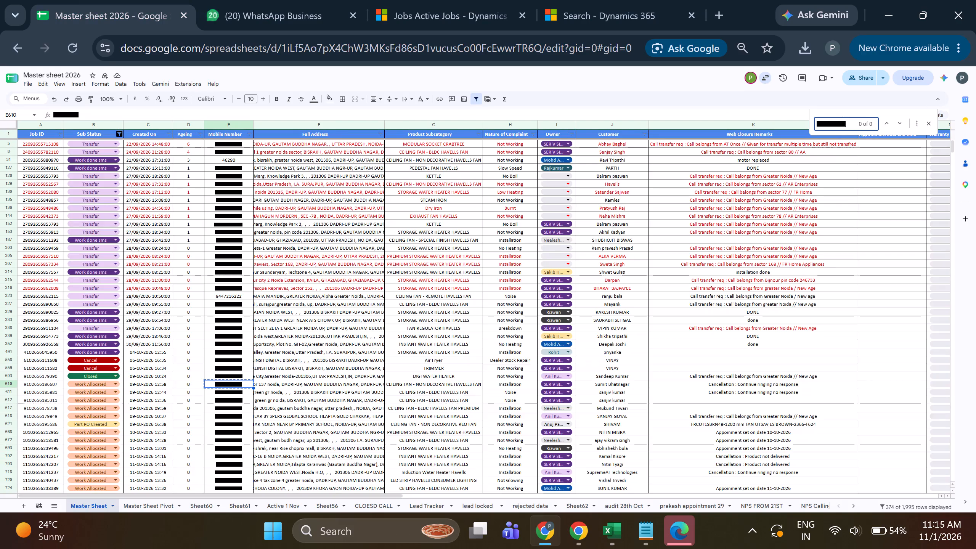
pyautogui.press('space')
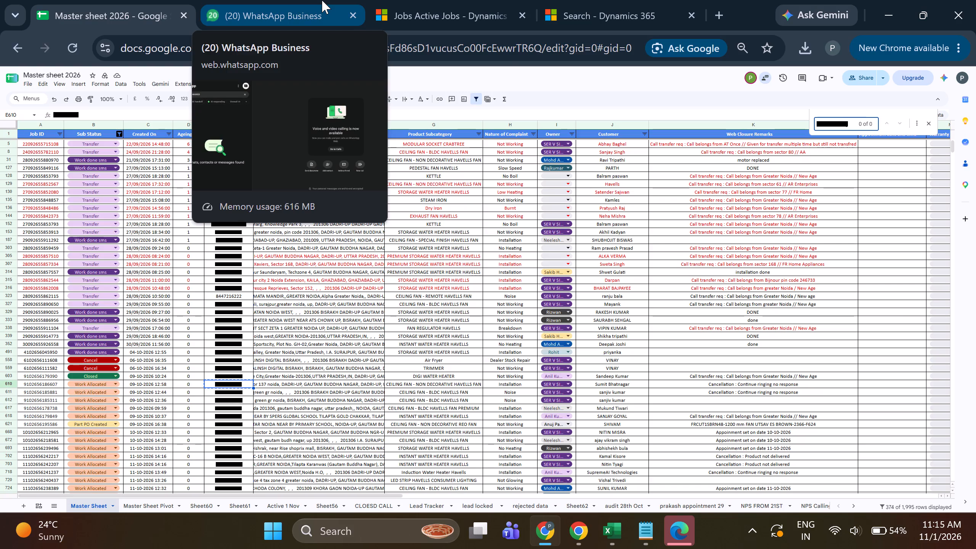
# Copy the mobile number of the last of the three JS ELECTRONIC dealer jobs from 30-10-2026 in Active Jobs and search Dynamics for it.
pyautogui.click(637, 0)
pyautogui.click(482, 0)
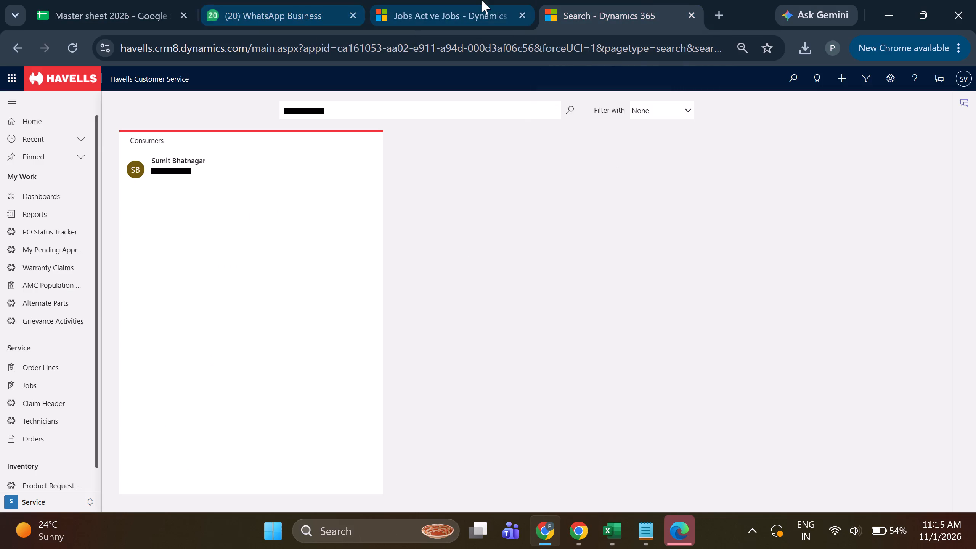
pyautogui.scroll(-7, 384, 308)
pyautogui.scroll(-6, 323, 335)
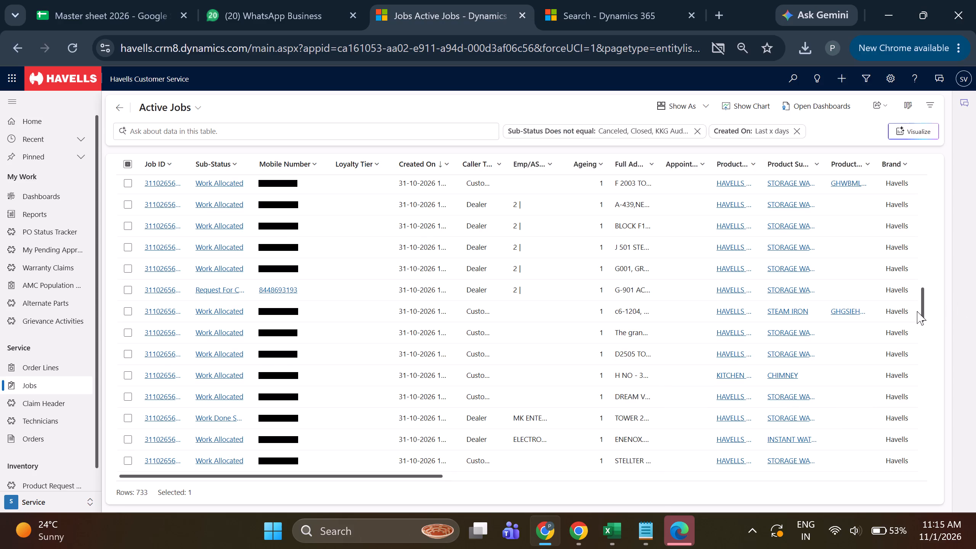
pyautogui.moveTo(923, 313); pyautogui.dragTo(924, 404)
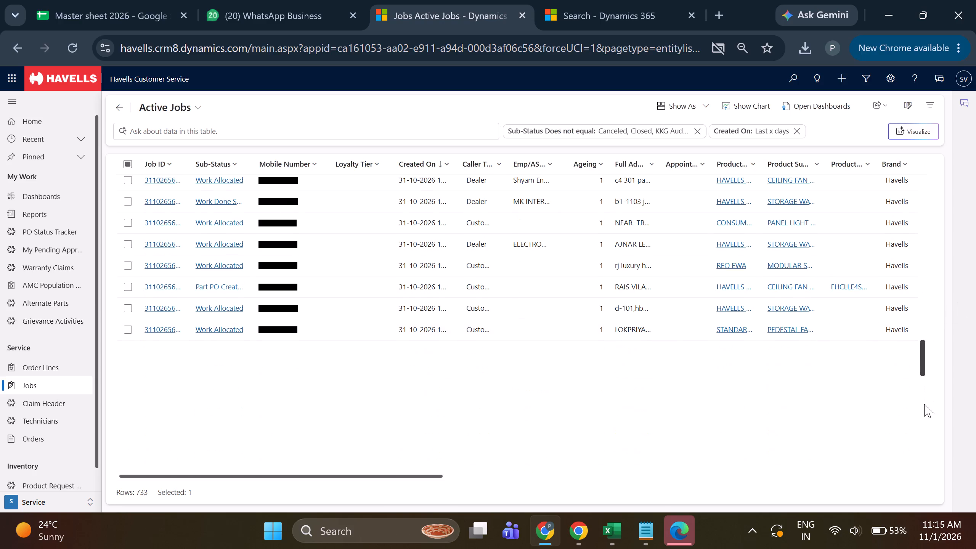
pyautogui.moveTo(924, 404); pyautogui.dragTo(927, 445)
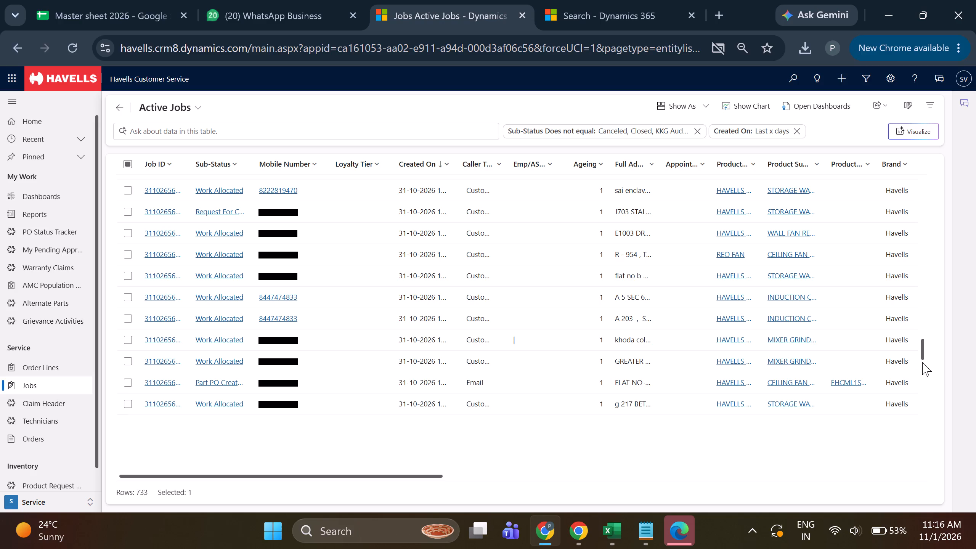
pyautogui.moveTo(923, 355); pyautogui.dragTo(933, 407)
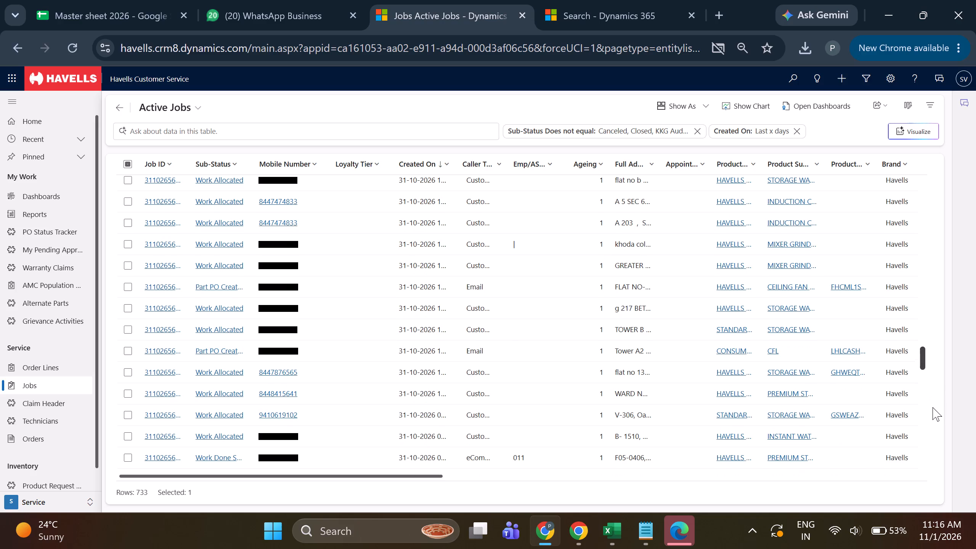
pyautogui.moveTo(933, 407); pyautogui.dragTo(933, 420)
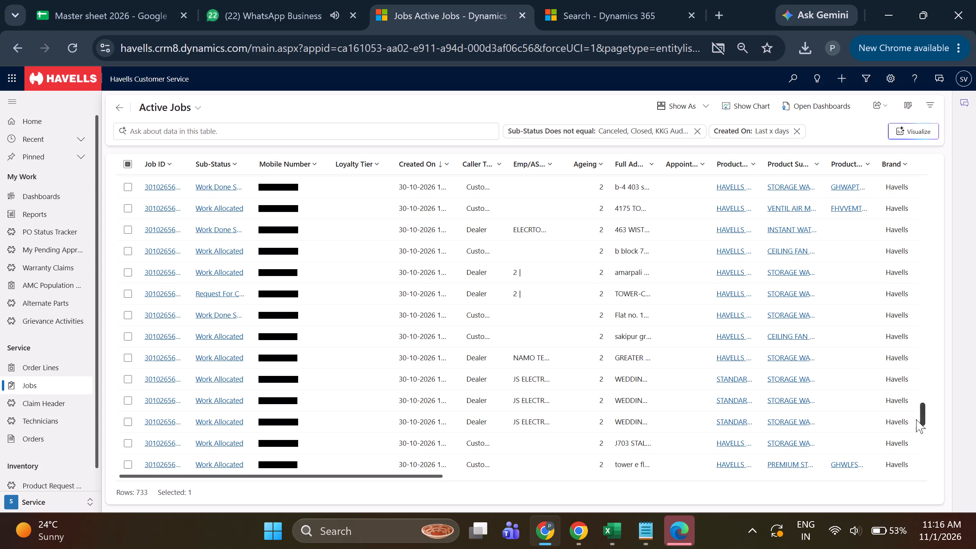
pyautogui.click(306, 427)
pyautogui.hotkey('ctrl', 'c')
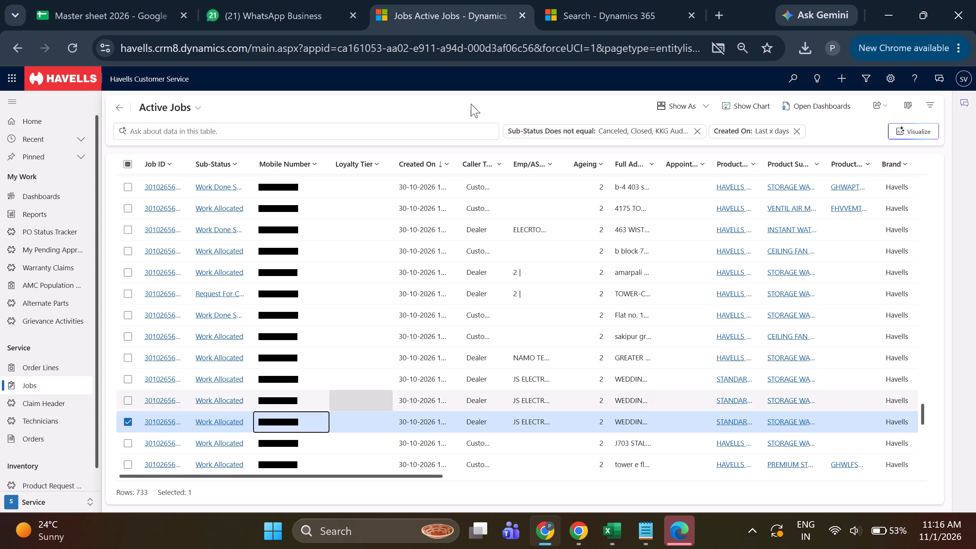
pyautogui.click(568, 0)
pyautogui.doubleClick(379, 105)
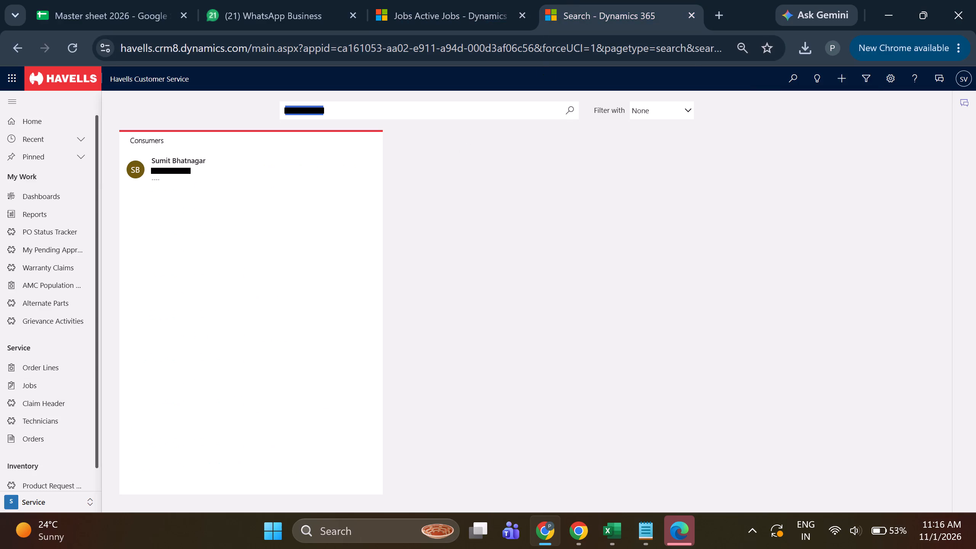
pyautogui.hotkey('ctrl', 'v')
pyautogui.click(573, 107)
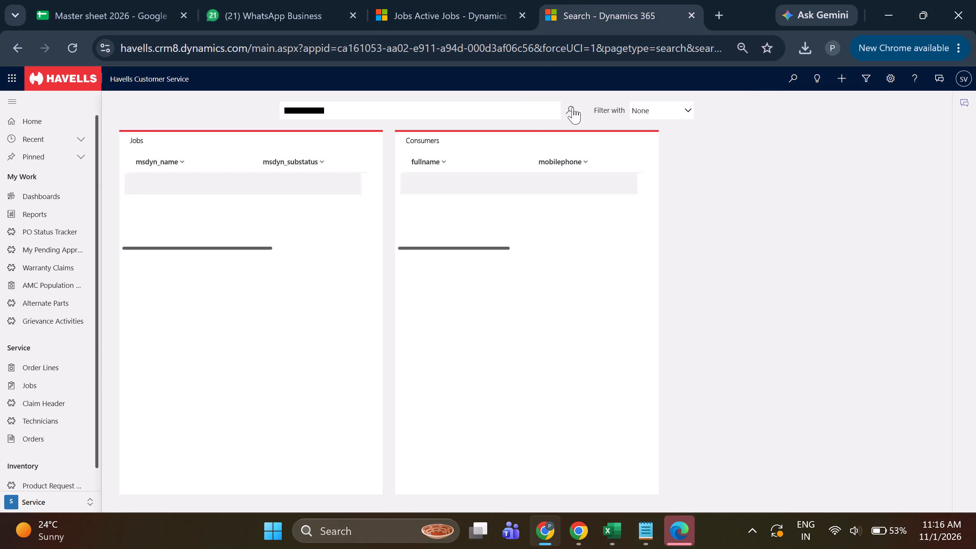
# Look up the same JS ELECTRONIC job's mobile number in the Master Sheet.
pyautogui.click(90, 0)
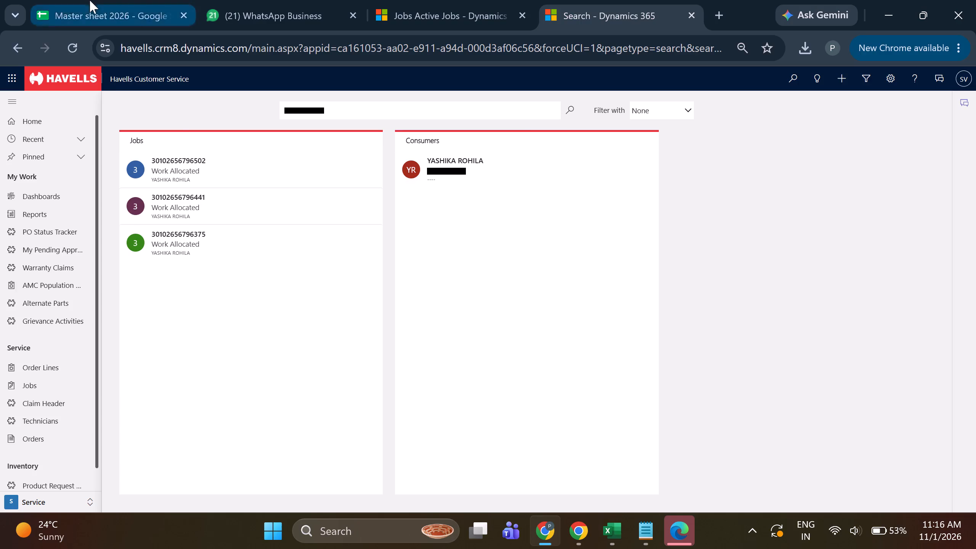
pyautogui.doubleClick(843, 119)
pyautogui.hotkey('ctrl', 'v')
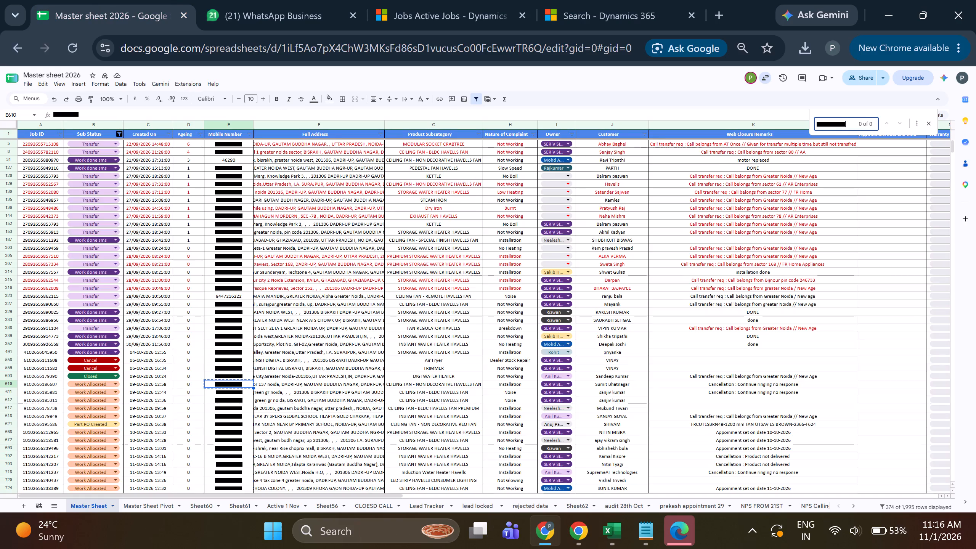
pyautogui.press('Return')
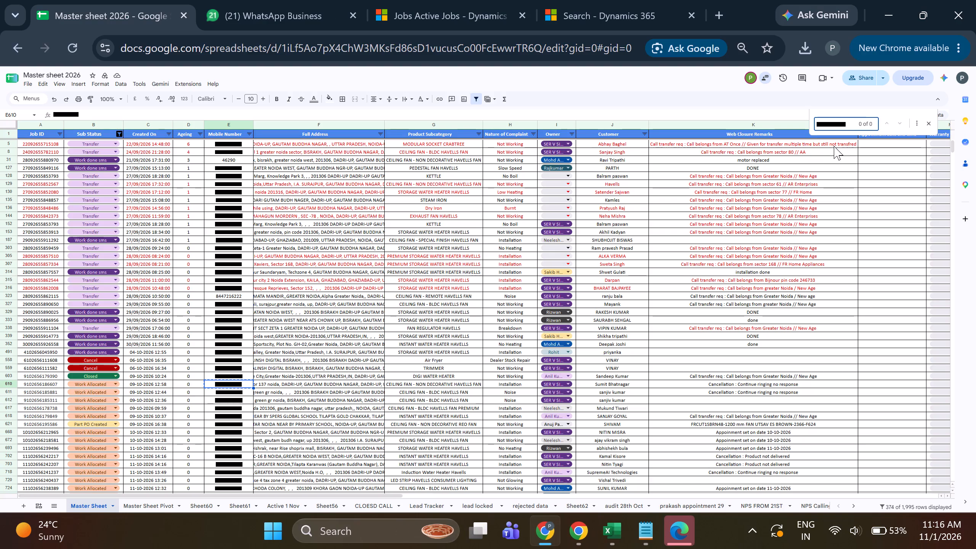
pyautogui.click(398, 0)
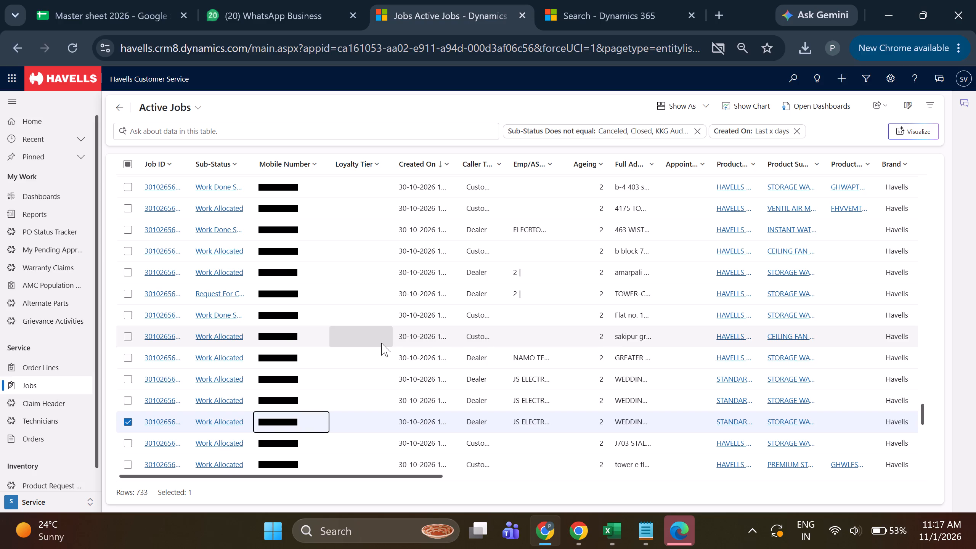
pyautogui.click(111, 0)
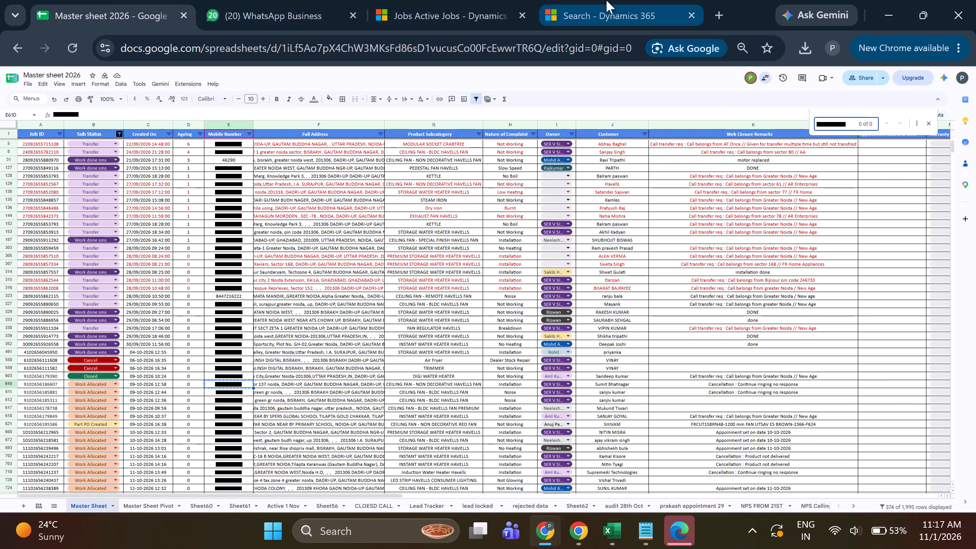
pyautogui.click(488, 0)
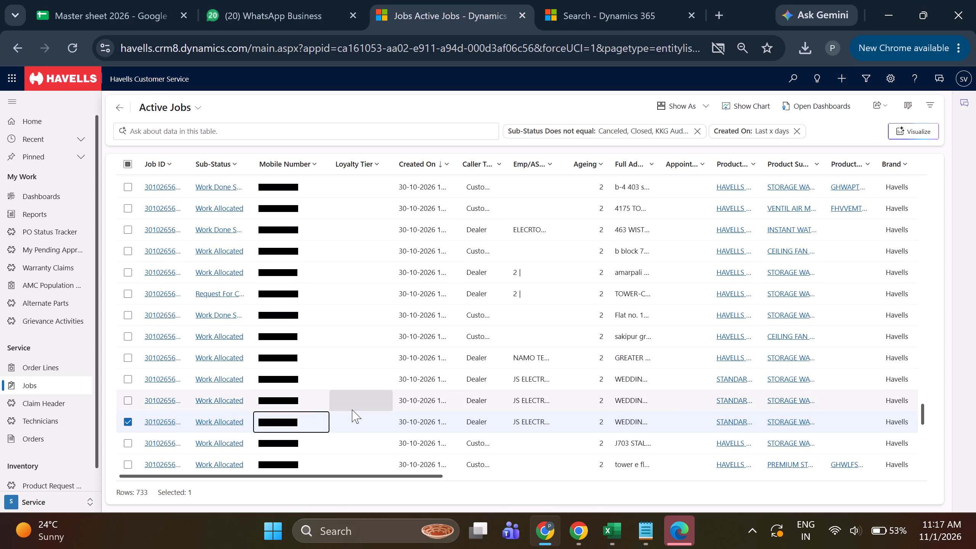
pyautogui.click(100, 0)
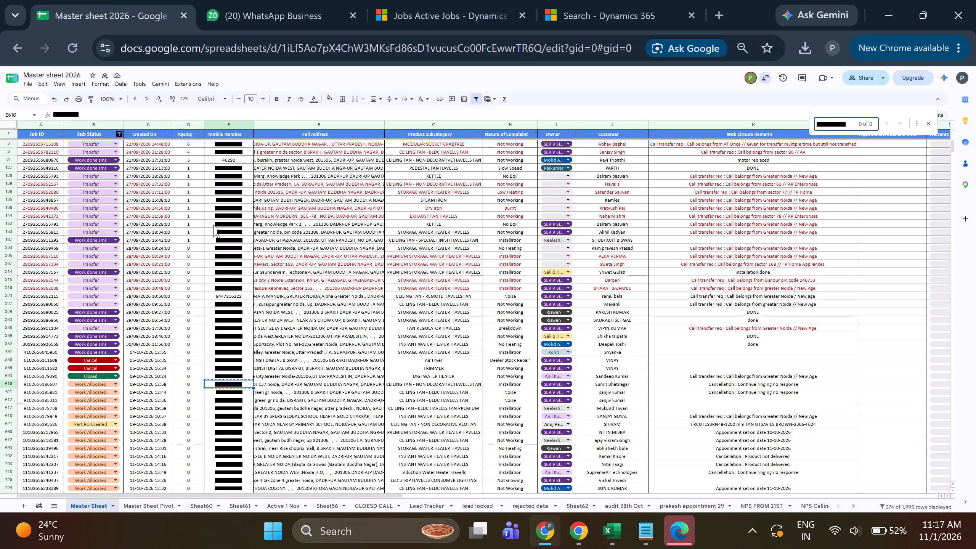
pyautogui.click(601, 0)
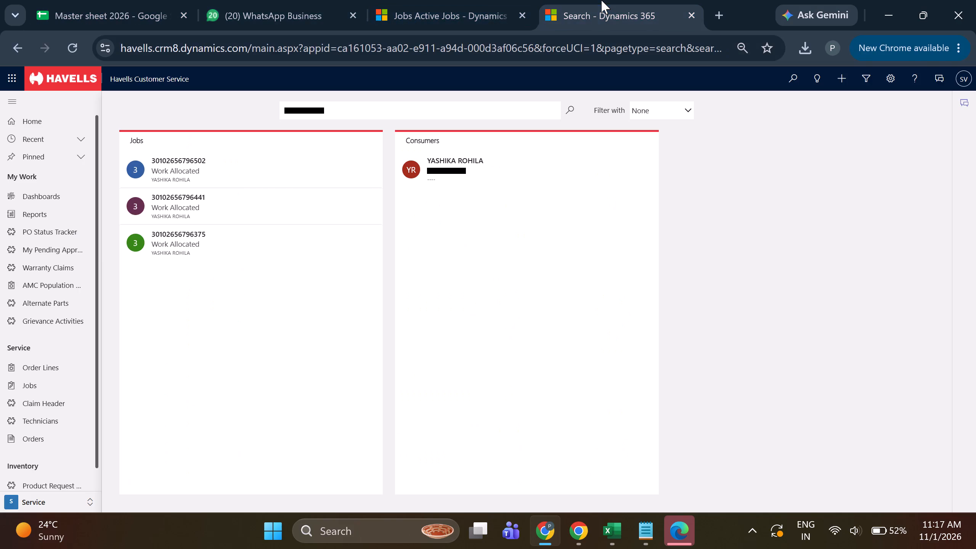
pyautogui.click(259, 172)
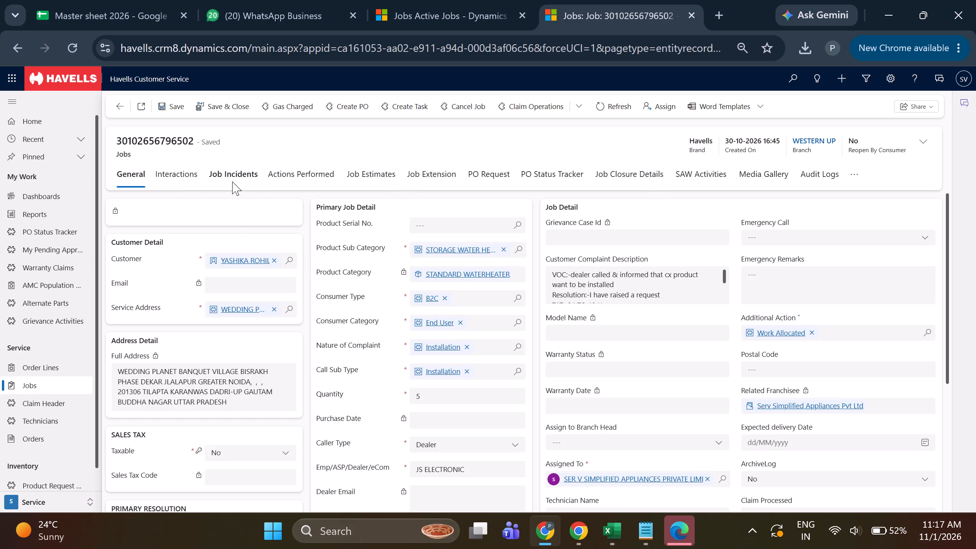
pyautogui.click(174, 186)
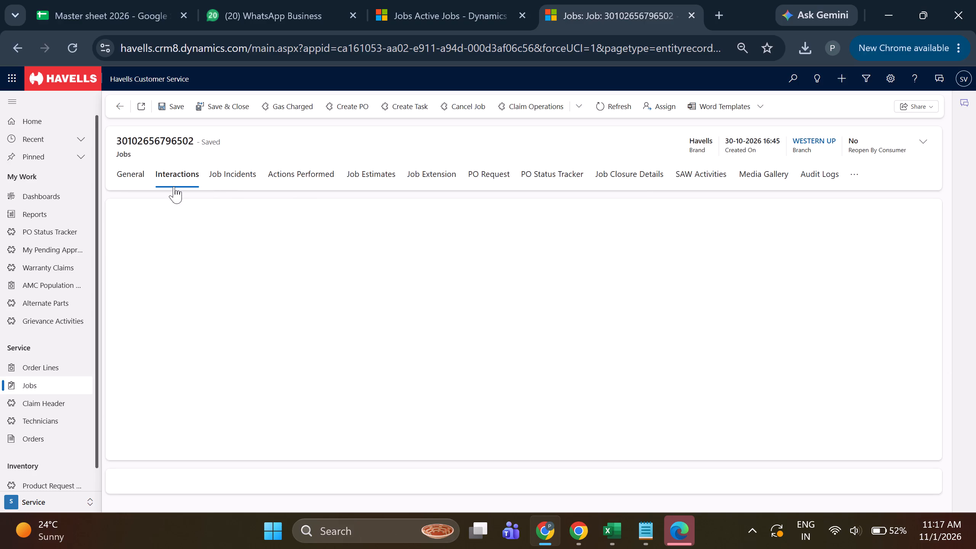
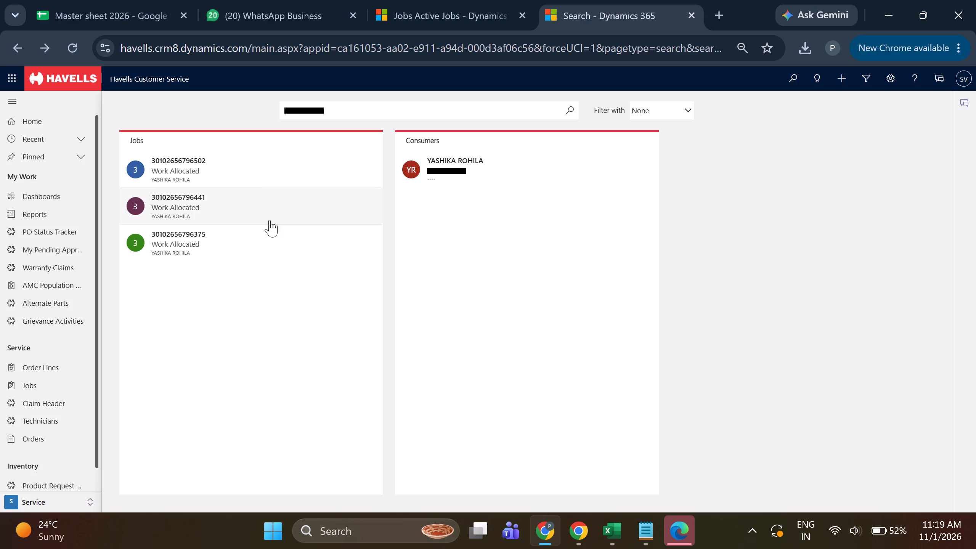
pyautogui.click(290, 199)
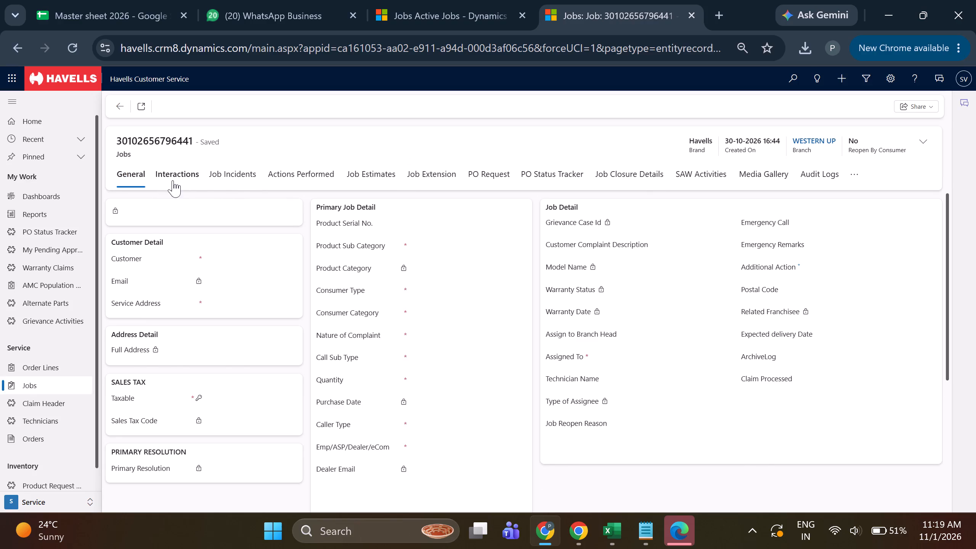
pyautogui.click(173, 180)
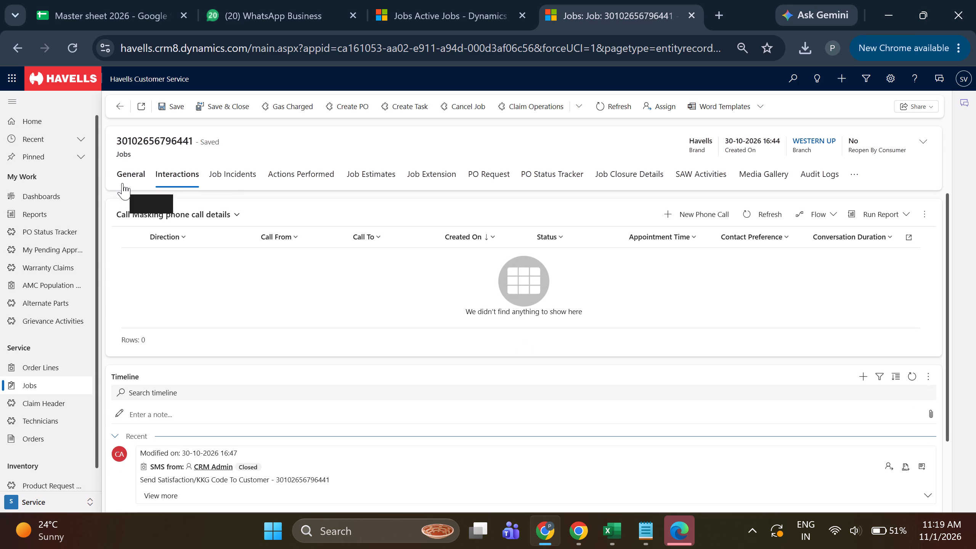
pyautogui.click(122, 183)
pyautogui.click(168, 186)
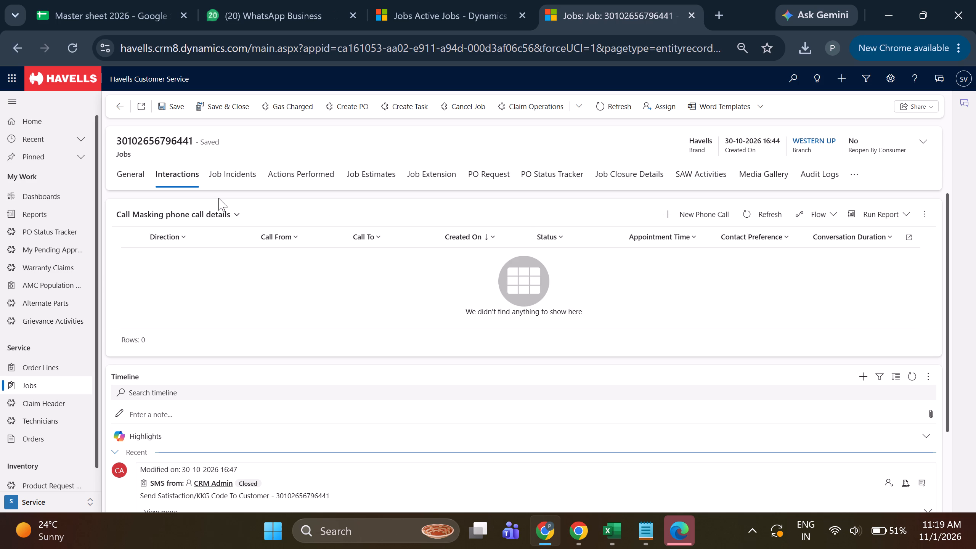
pyautogui.click(125, 181)
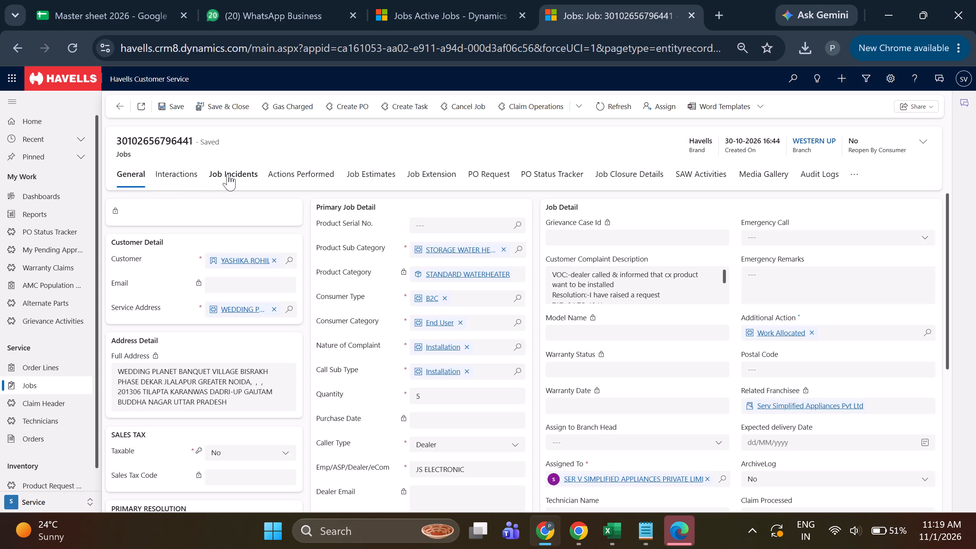
pyautogui.click(117, 106)
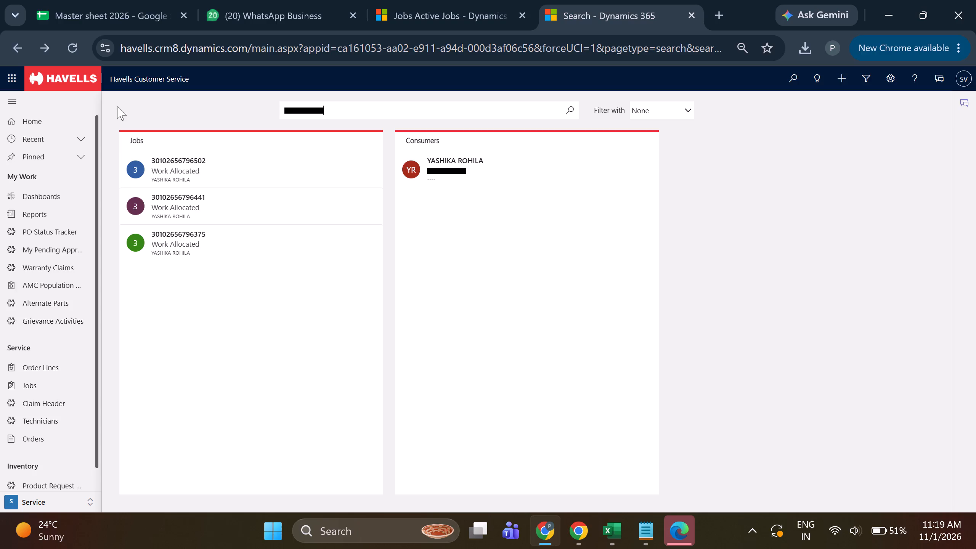
# In Active Jobs, copy the last JS ELECTRONIC dealer job's row from Job ID through Nature of Complaint.
pyautogui.click(445, 0)
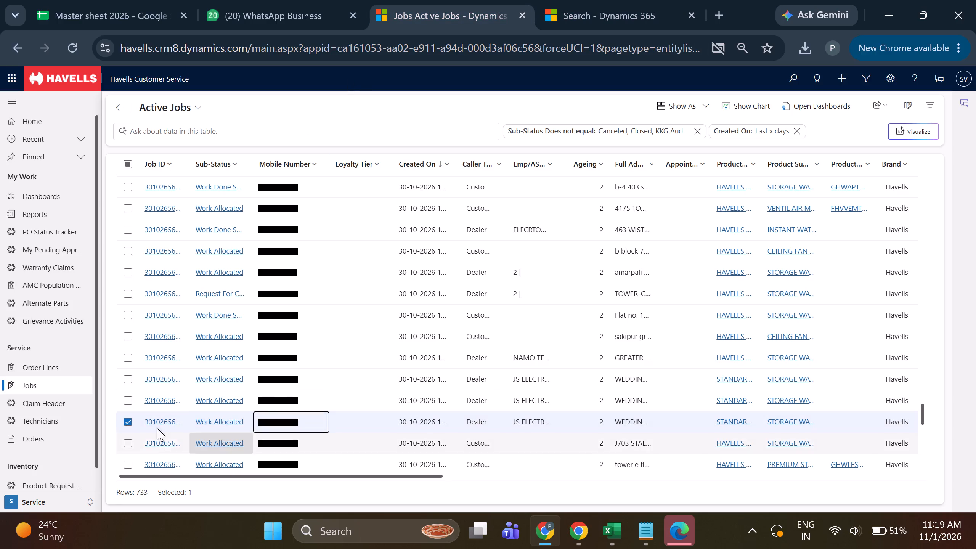
pyautogui.click(124, 424)
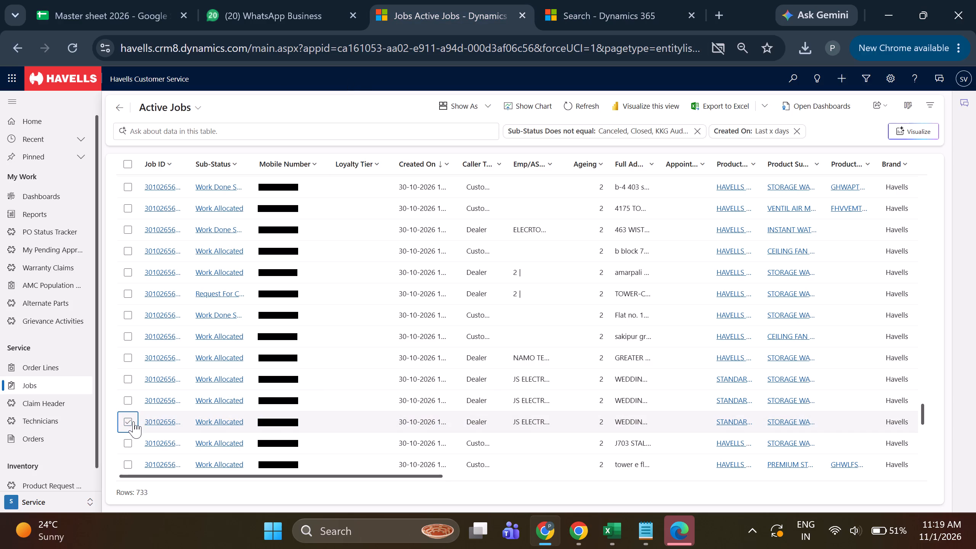
pyautogui.click(129, 421)
pyautogui.hotkey('ctrl', 'c')
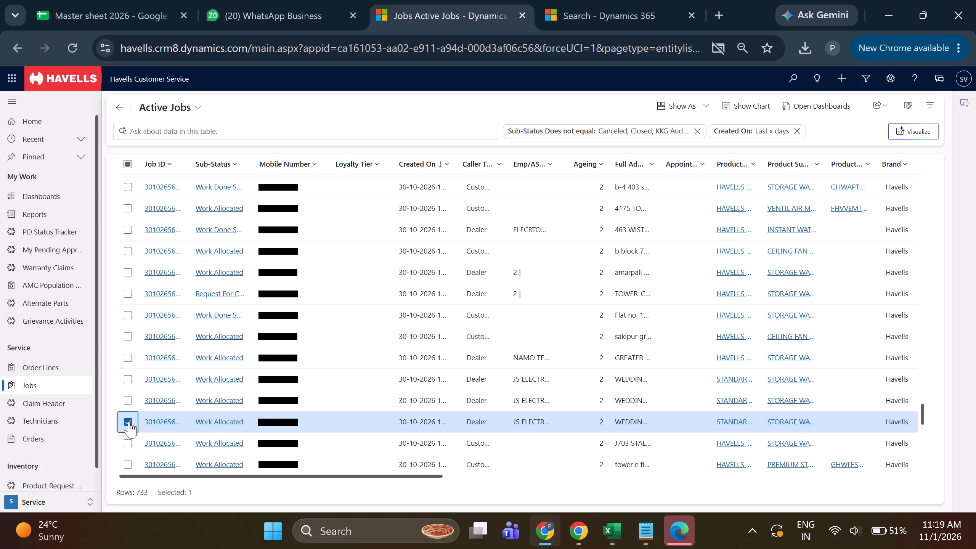
pyautogui.click(336, 423)
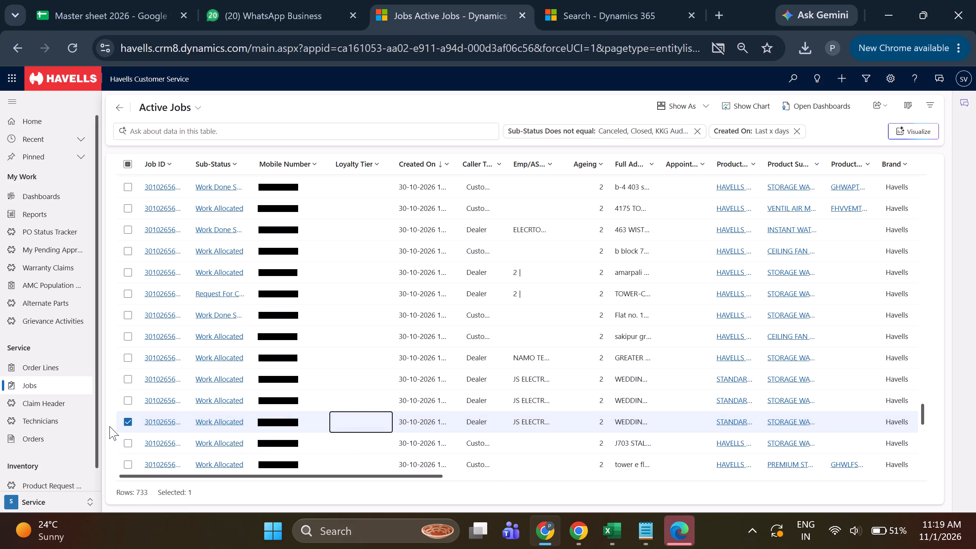
pyautogui.doubleClick(109, 426)
pyautogui.click(125, 422)
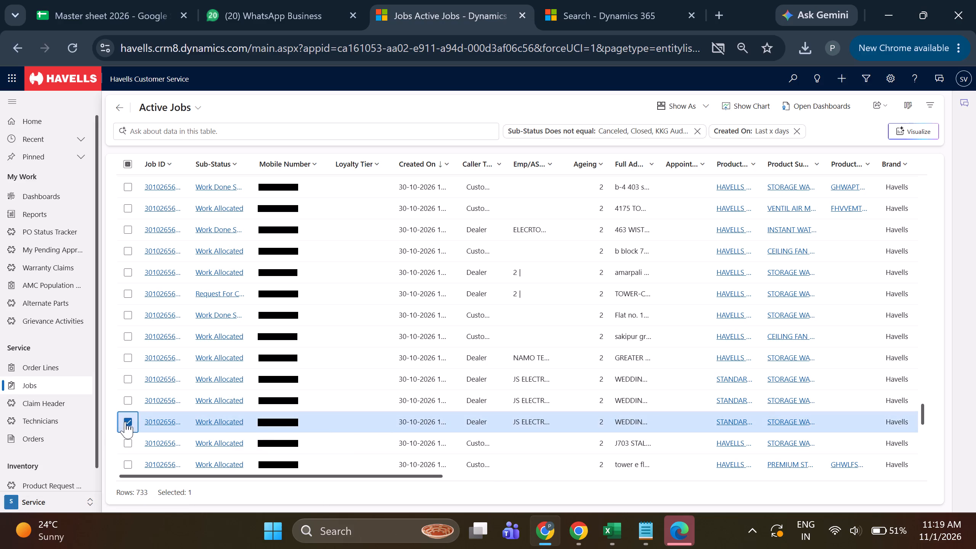
pyautogui.moveTo(125, 423); pyautogui.dragTo(420, 425)
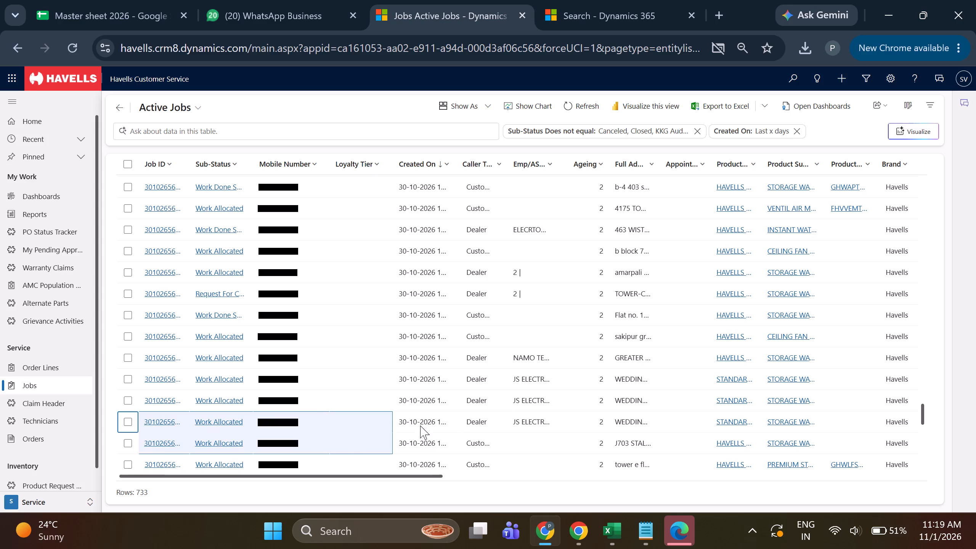
pyautogui.moveTo(420, 425); pyautogui.dragTo(949, 418)
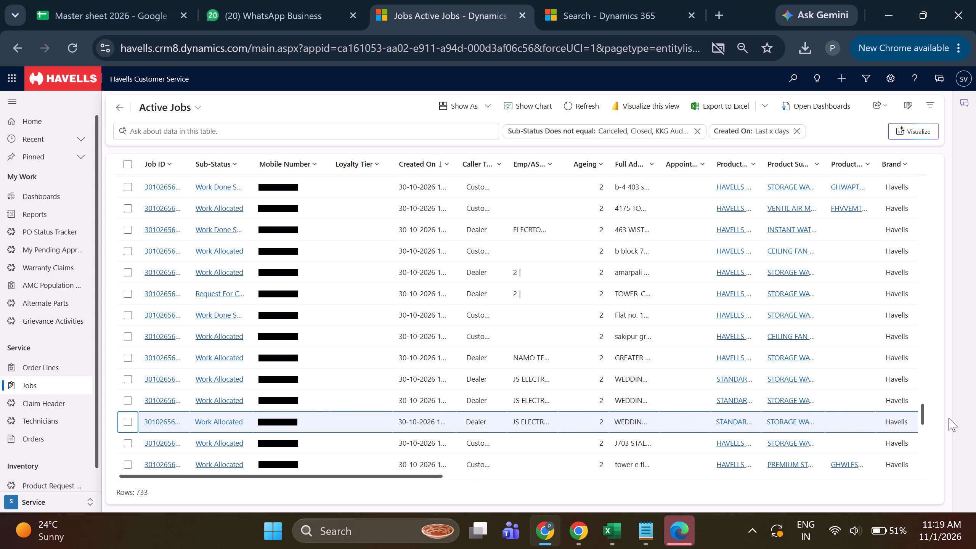
pyautogui.moveTo(949, 418); pyautogui.dragTo(679, 447)
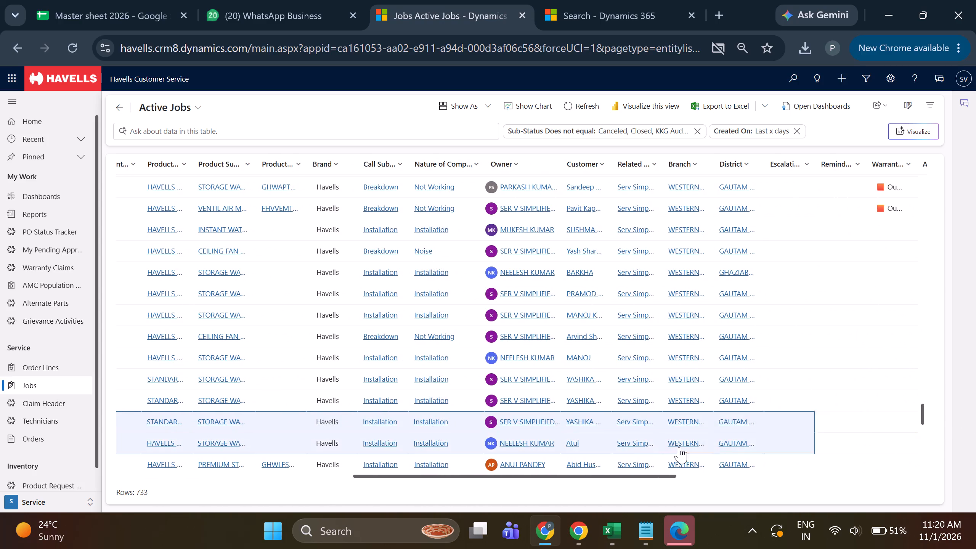
pyautogui.moveTo(679, 447); pyautogui.dragTo(439, 424)
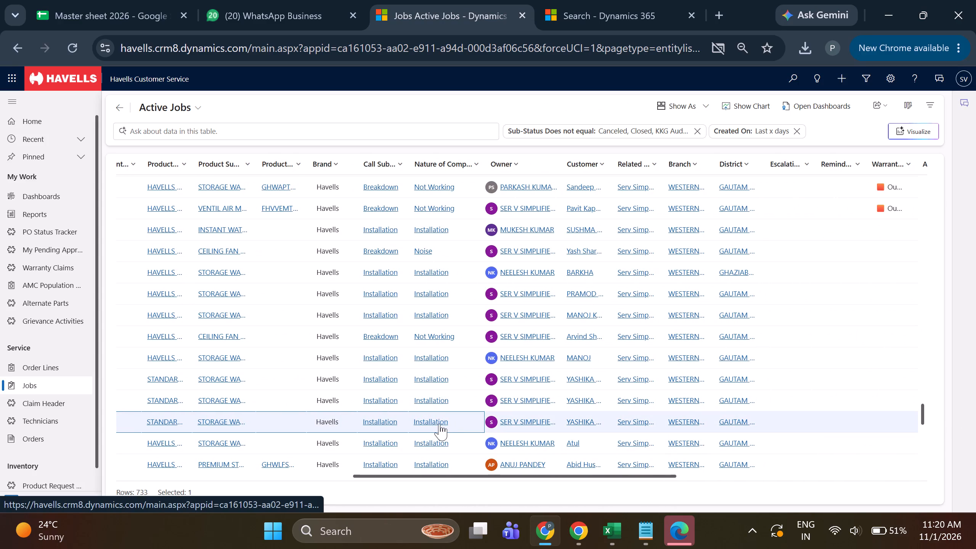
pyautogui.hotkey('ctrl', 'c')
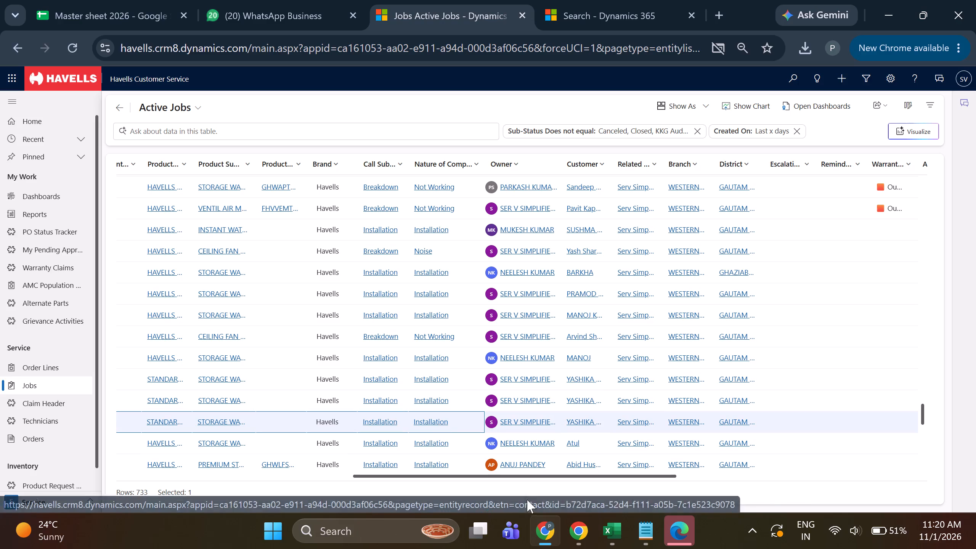
pyautogui.moveTo(530, 476); pyautogui.dragTo(63, 463)
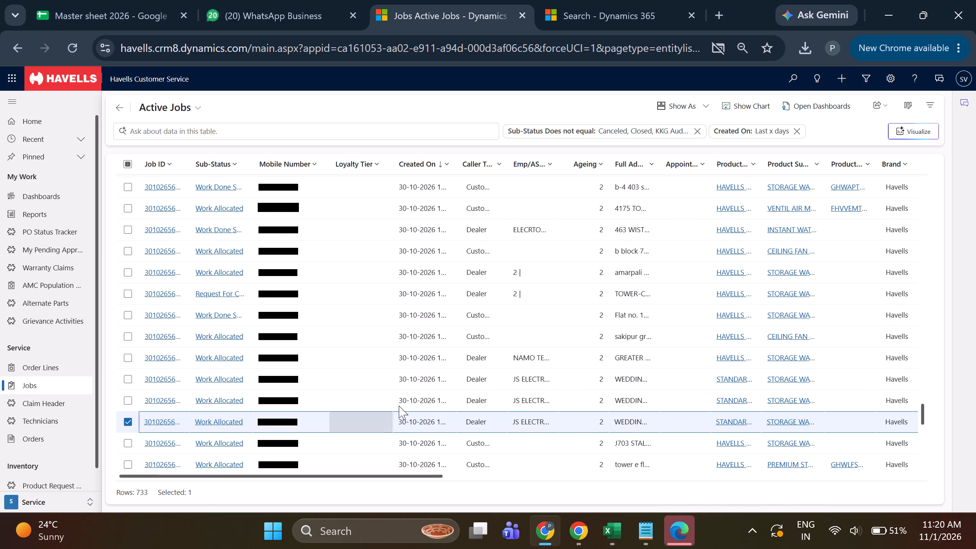
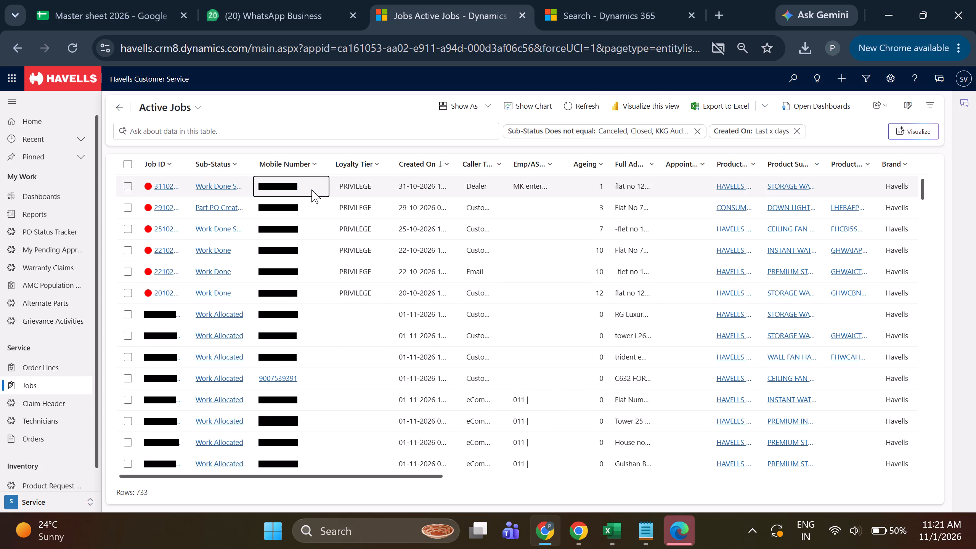
# Search Dynamics for the copied mobile number of the PRIVILEGE dealer job created 31-10-2026.
pyautogui.click(705, 0)
pyautogui.tripleClick(412, 107)
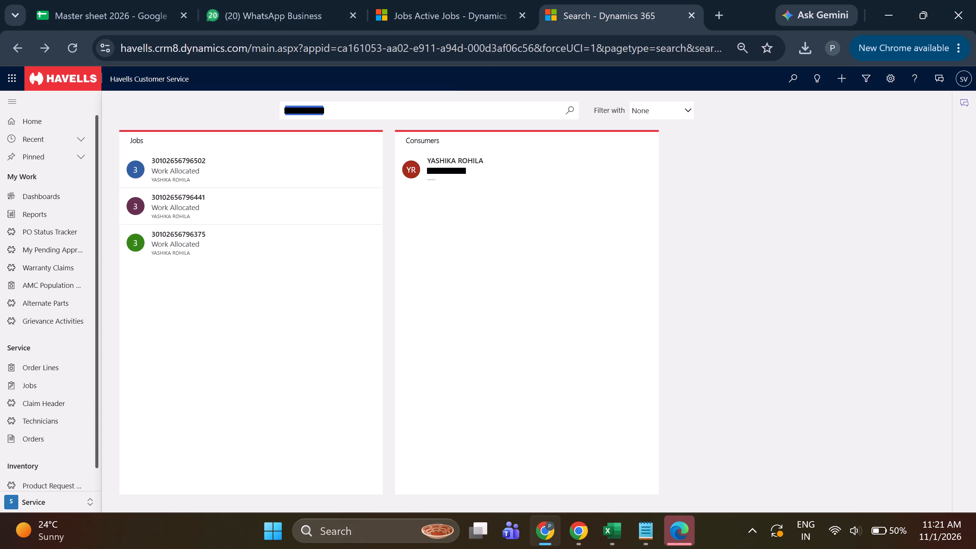
pyautogui.hotkey('ctrl', 'v')
pyautogui.click(574, 105)
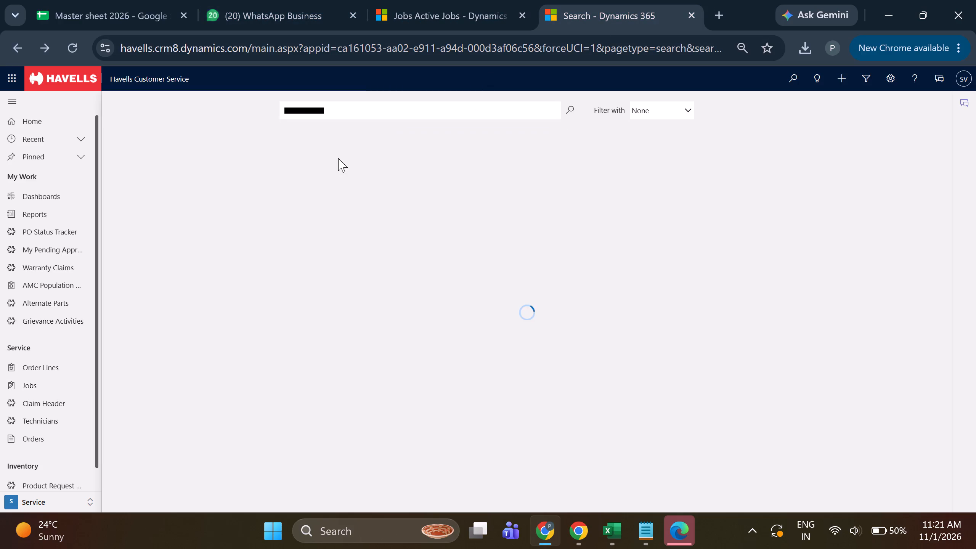
# Look up the same 31-10-2026 PRIVILEGE dealer job's mobile number in the Master Sheet.
pyautogui.click(128, 0)
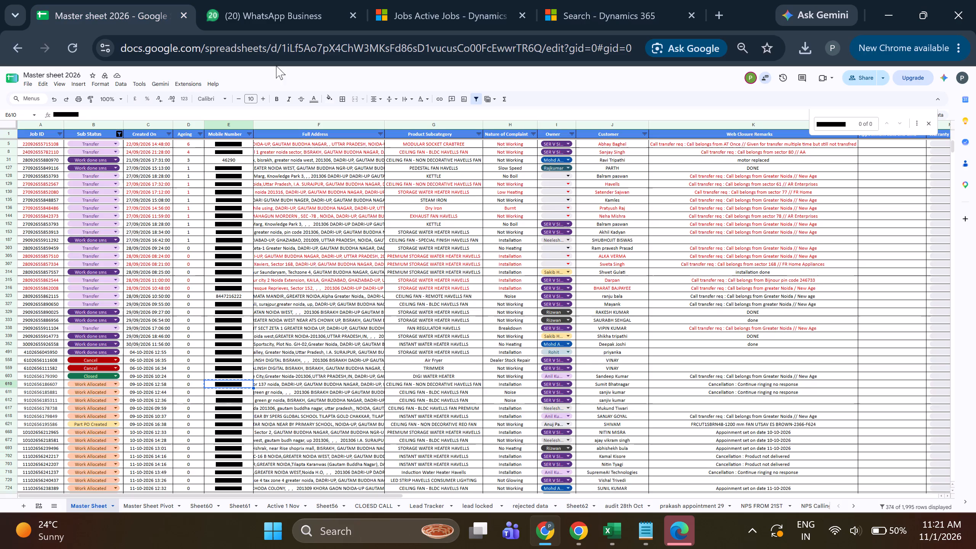
pyautogui.doubleClick(838, 124)
pyautogui.hotkey('ctrl', 'v')
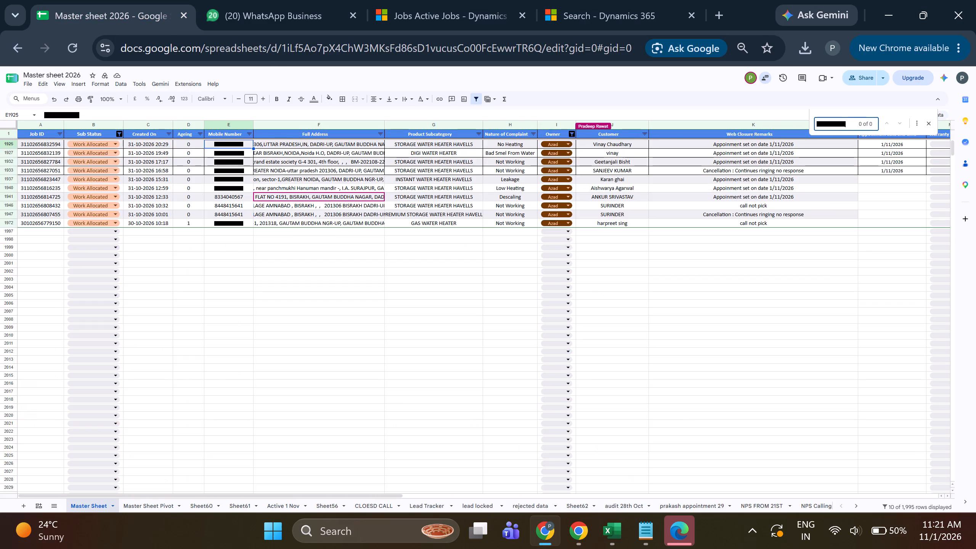
# Search the filtered Master Sheet again for the job's mobile number.
pyautogui.scroll(1, 340, 304)
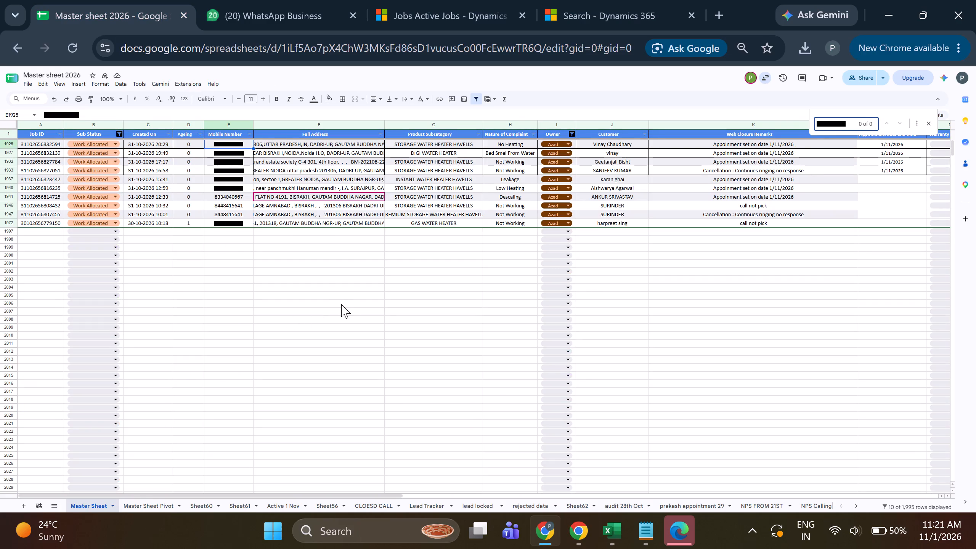
pyautogui.press('Return')
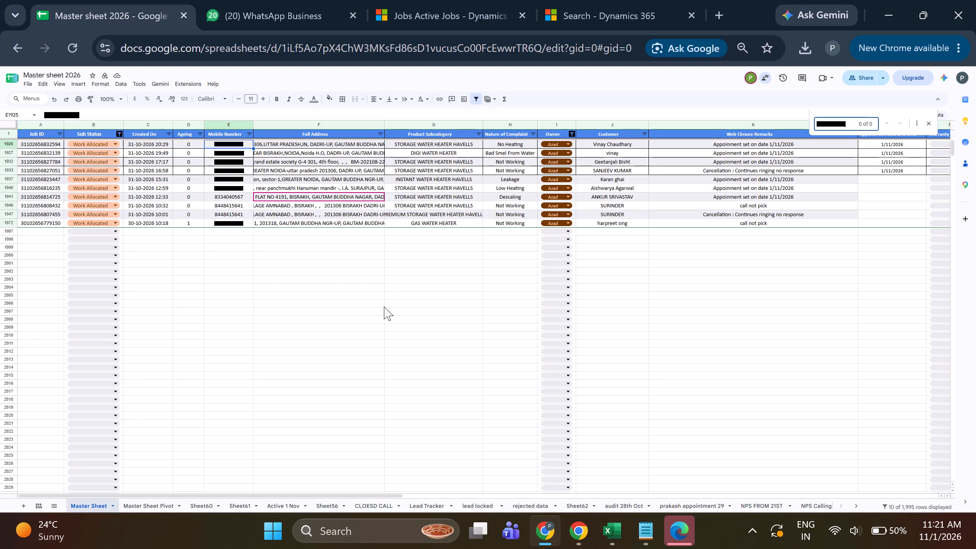
# Remove the filter from the Master Sheet and select the first empty Mobile Number cell below the last record, in row 1997.
pyautogui.click(391, 248)
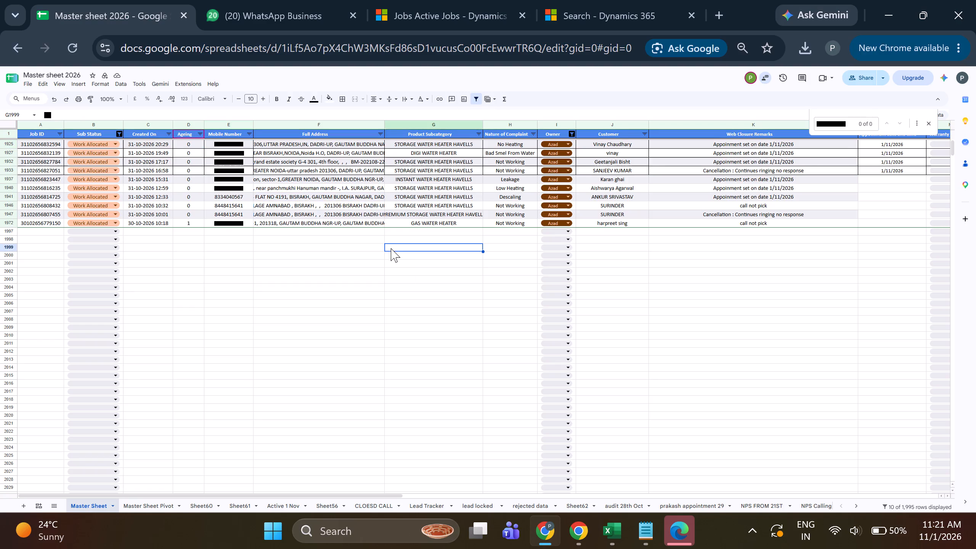
pyautogui.scroll(1, 448, 236)
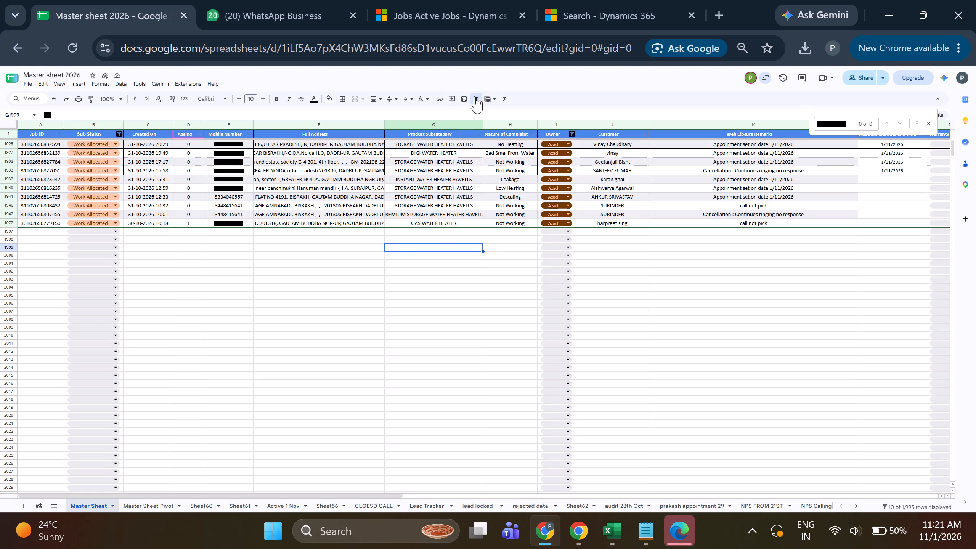
pyautogui.click(475, 97)
pyautogui.scroll(-8, 418, 269)
pyautogui.scroll(1, 378, 267)
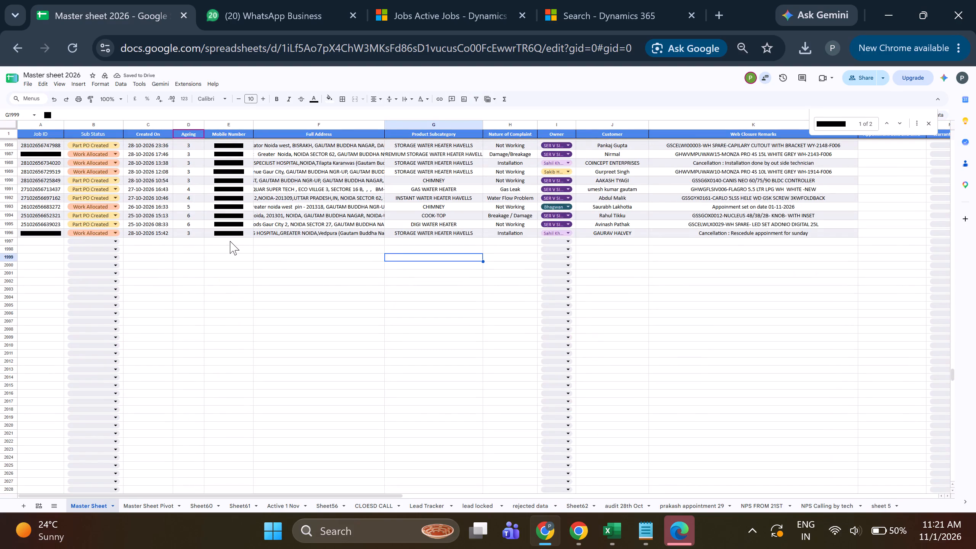
pyautogui.click(230, 241)
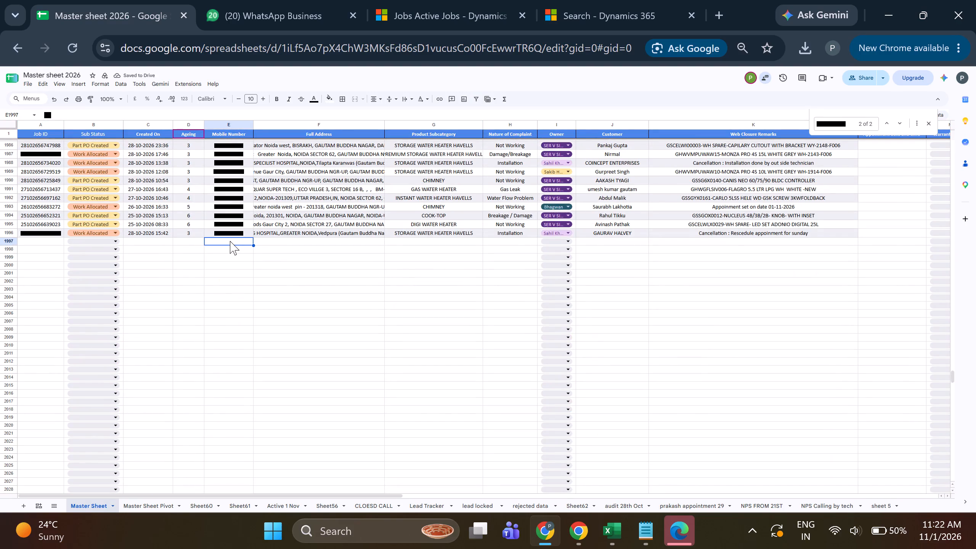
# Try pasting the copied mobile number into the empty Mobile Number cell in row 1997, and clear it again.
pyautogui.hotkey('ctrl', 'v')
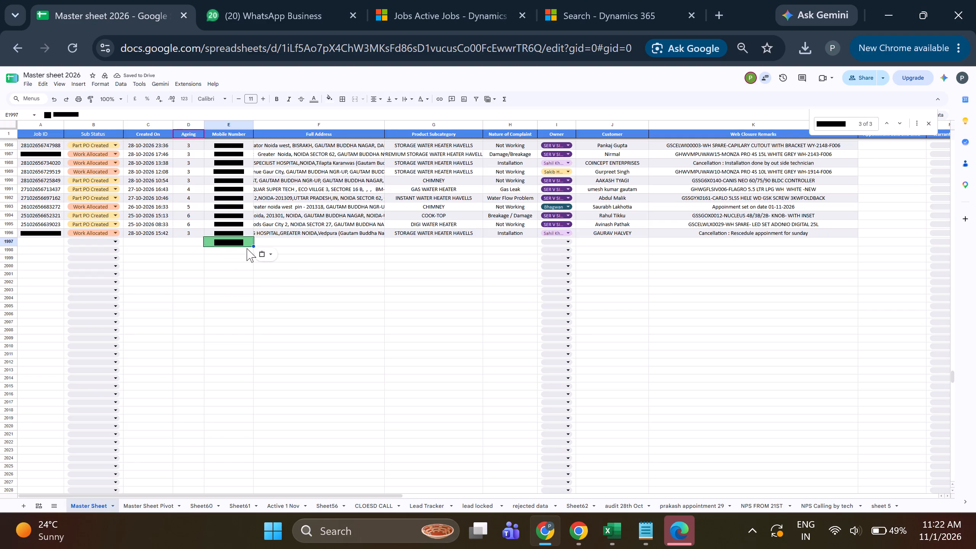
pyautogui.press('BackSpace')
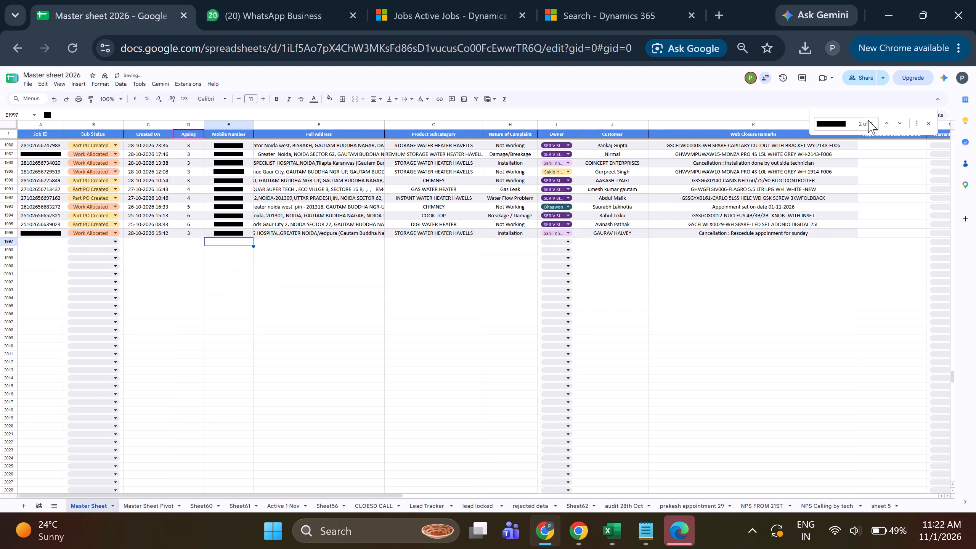
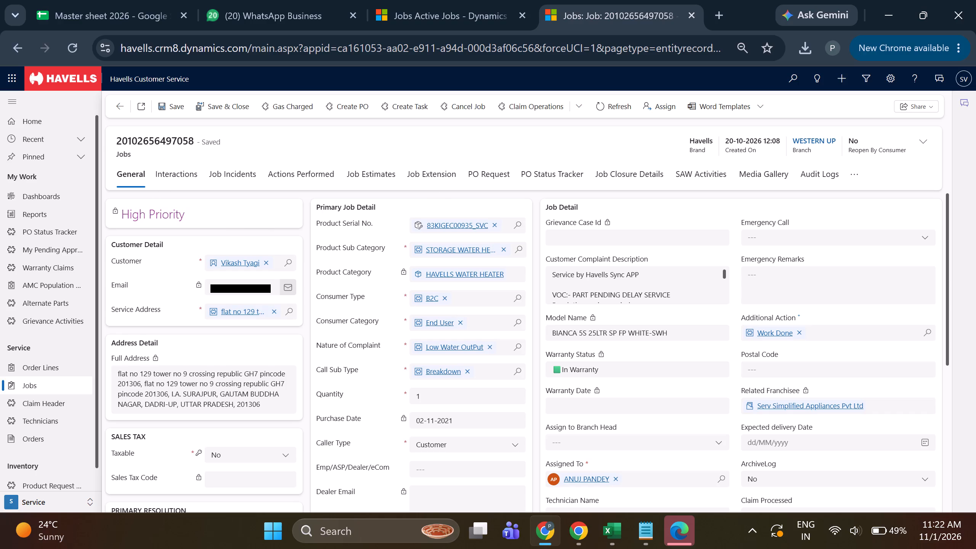
pyautogui.click(635, 172)
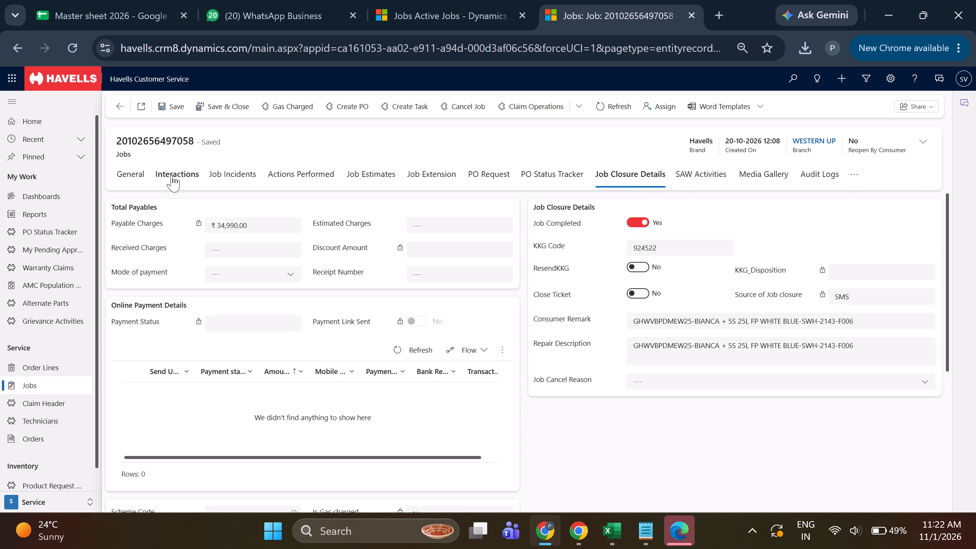
pyautogui.click(114, 107)
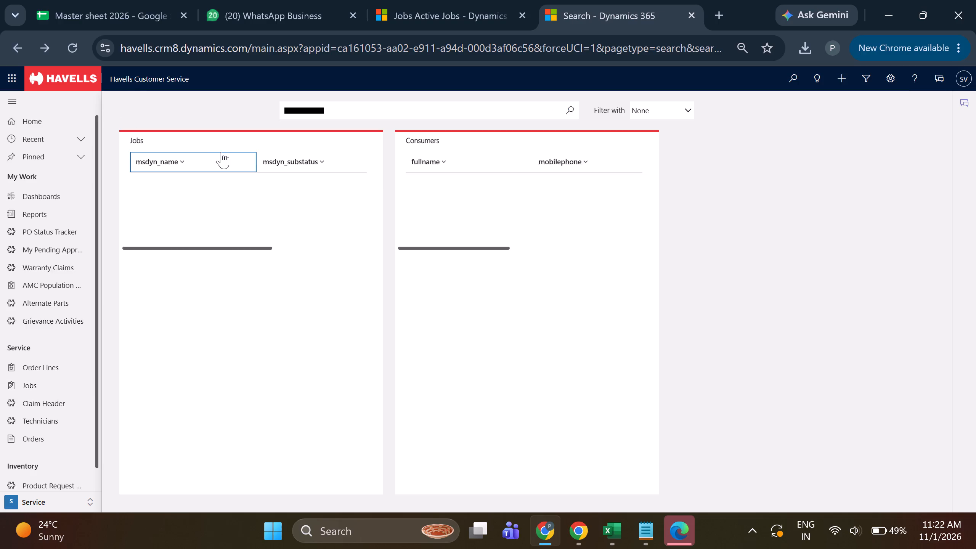
pyautogui.click(276, 164)
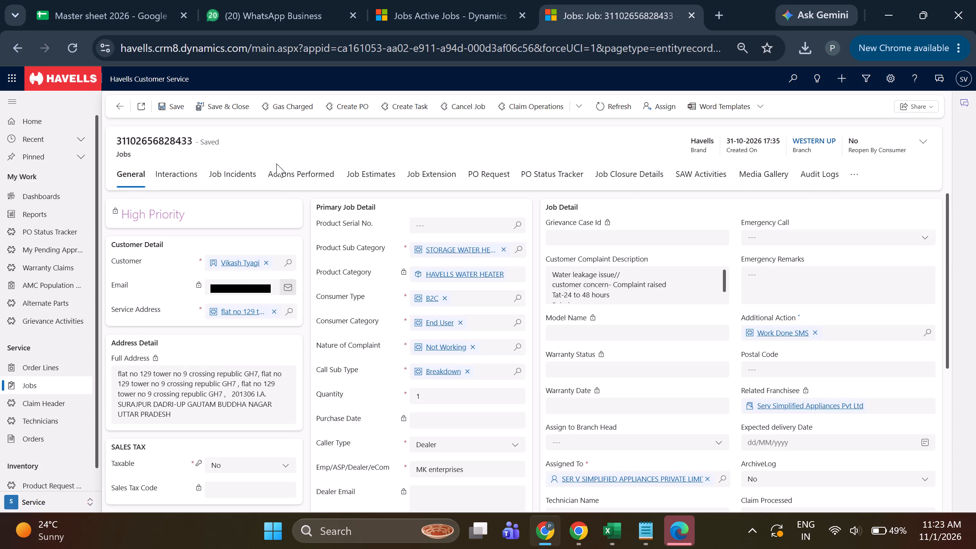
pyautogui.click(654, 186)
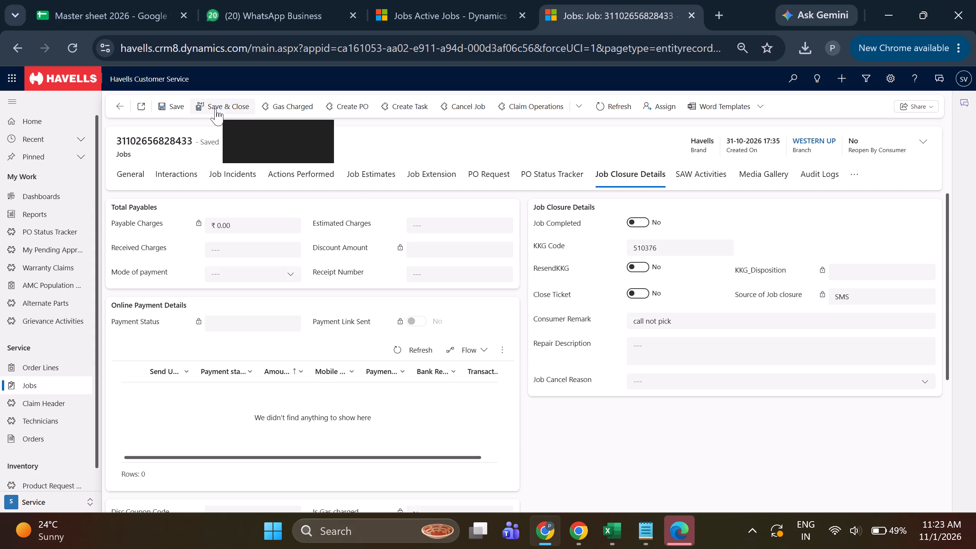
pyautogui.click(115, 107)
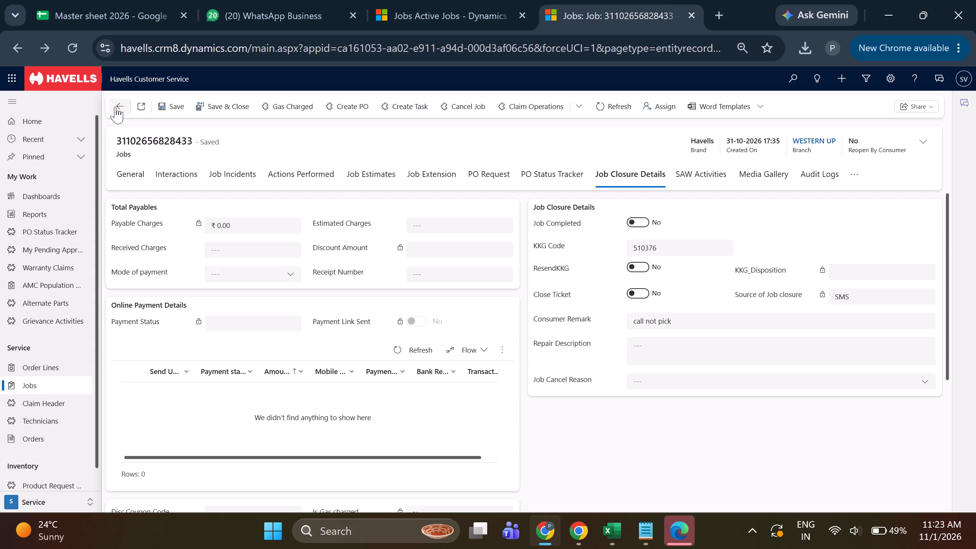
# Find the job's mobile number again in the Master Sheet and compare its records, including row 1908, with the Dynamics search results.
pyautogui.click(112, 0)
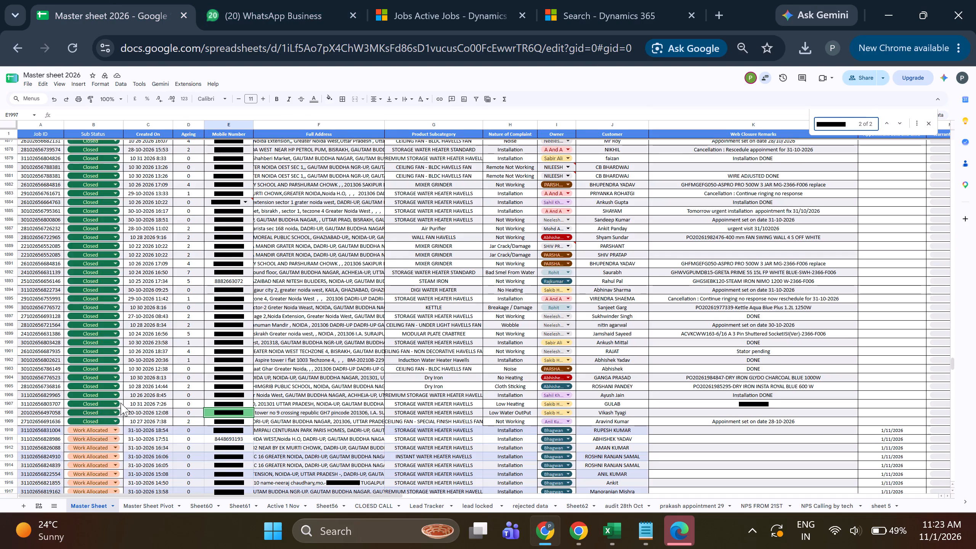
pyautogui.click(549, 0)
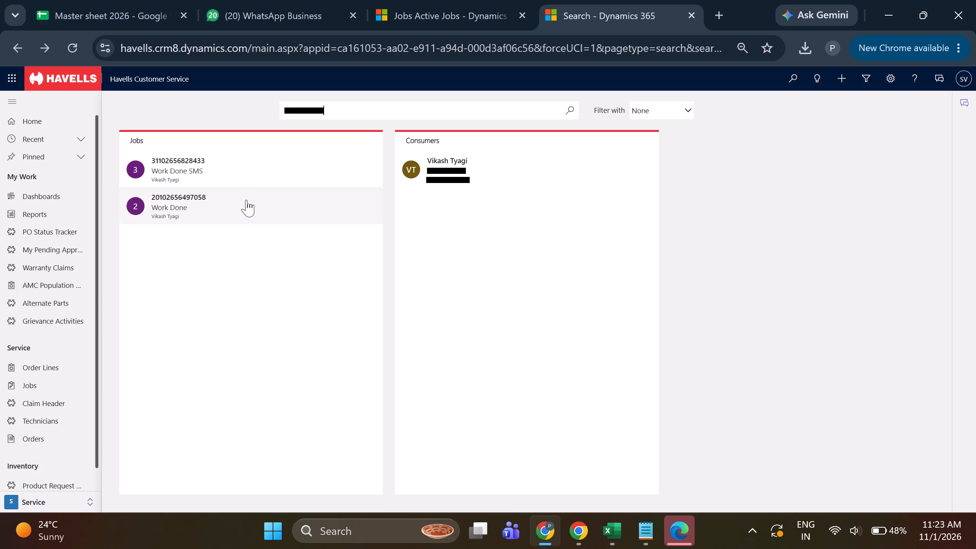
pyautogui.click(116, 2)
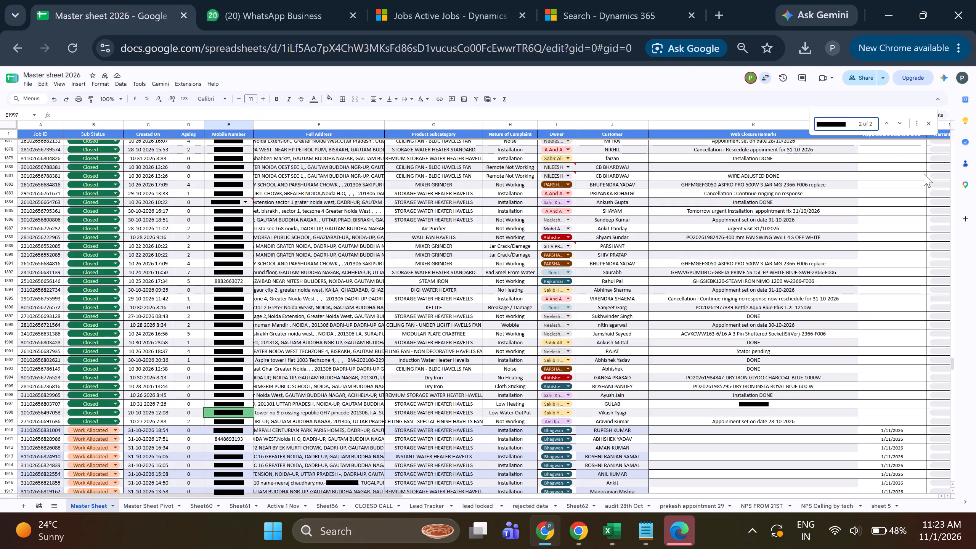
pyautogui.click(851, 122)
pyautogui.press('Return')
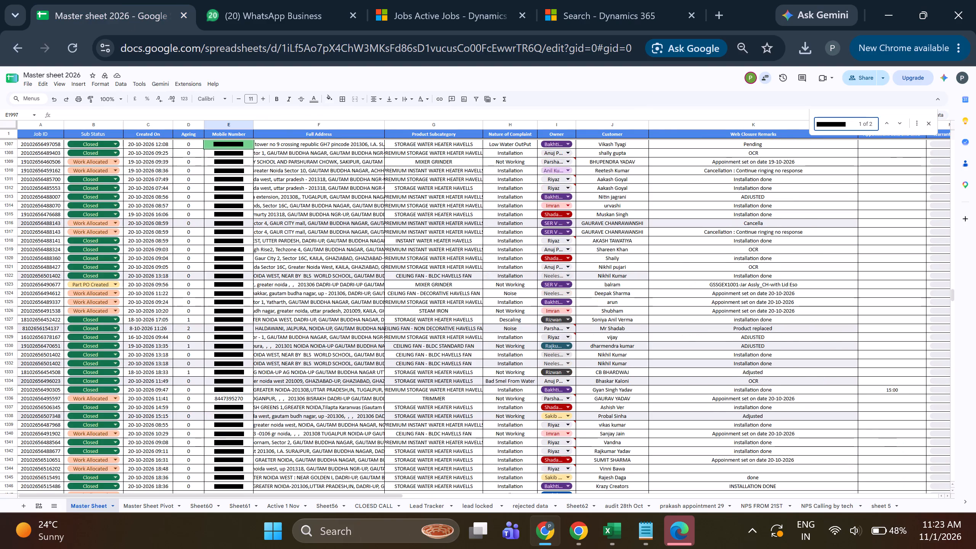
pyautogui.press('Return')
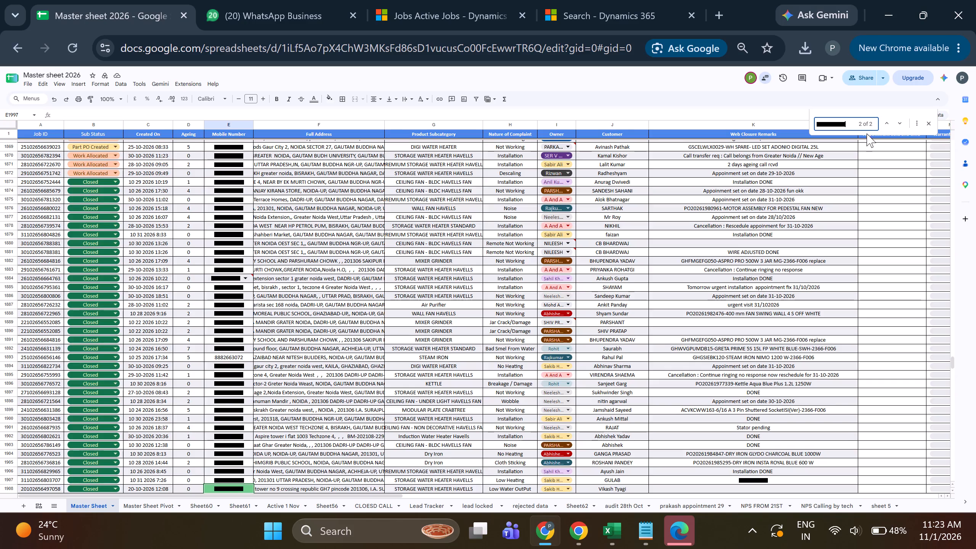
pyautogui.scroll(-2, 344, 347)
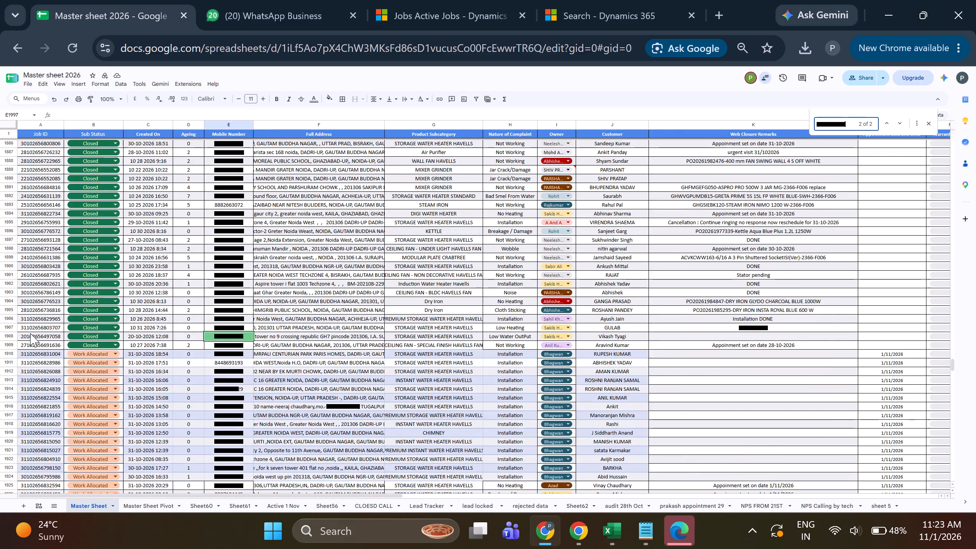
pyautogui.click(9, 337)
pyautogui.click(442, 0)
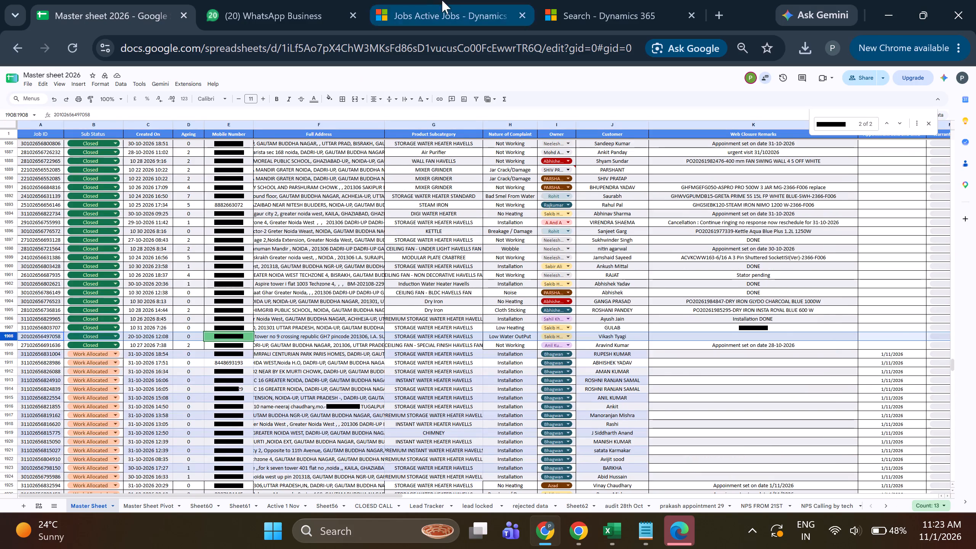
pyautogui.click(581, 0)
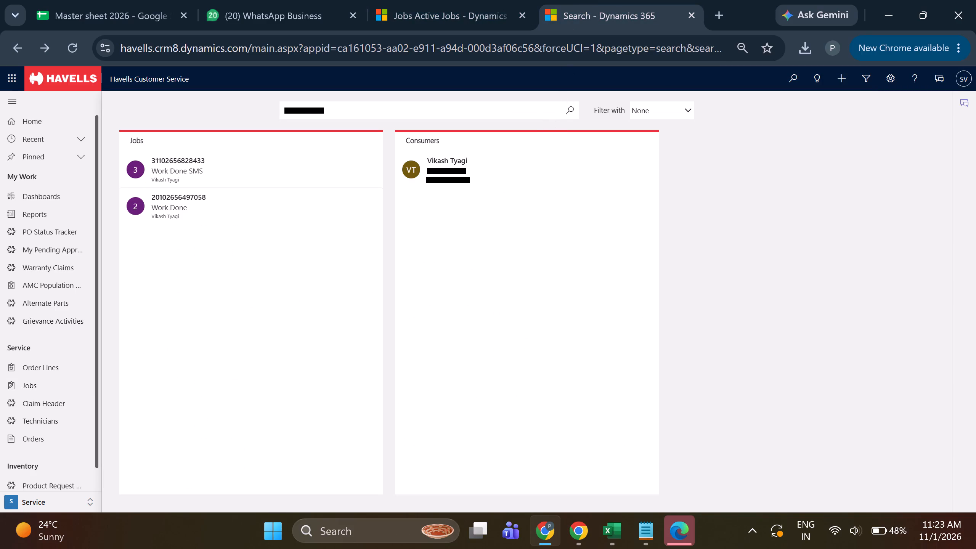
pyautogui.click(562, 108)
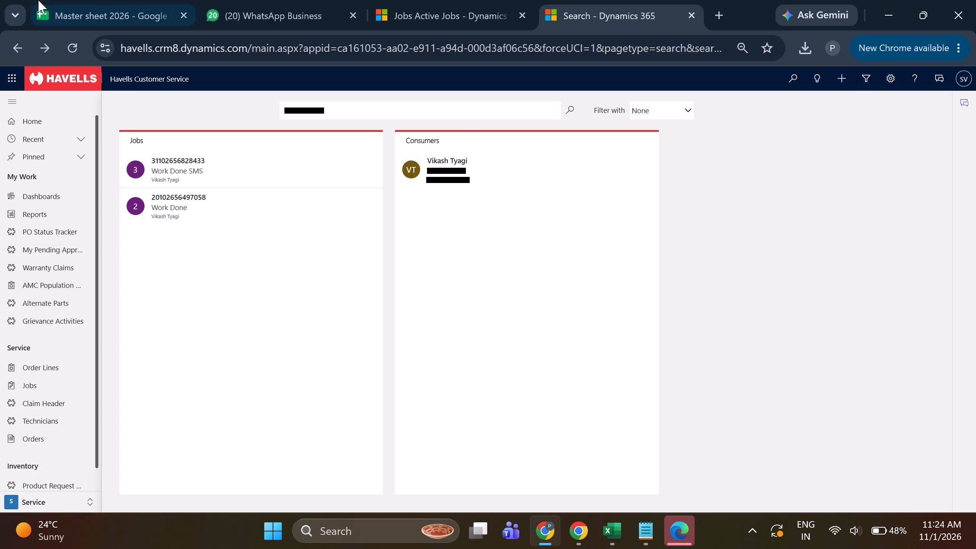
pyautogui.click(75, 0)
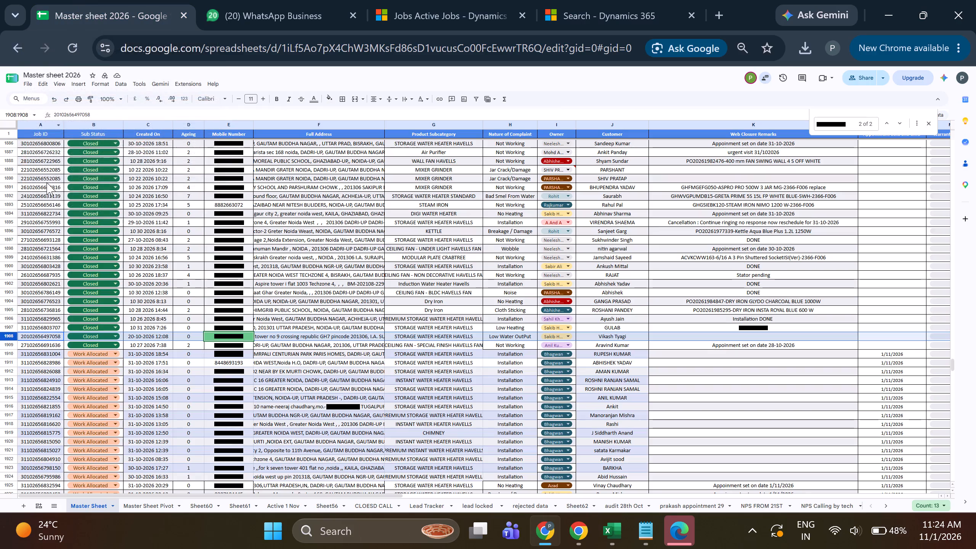
pyautogui.rightClick(0, 341)
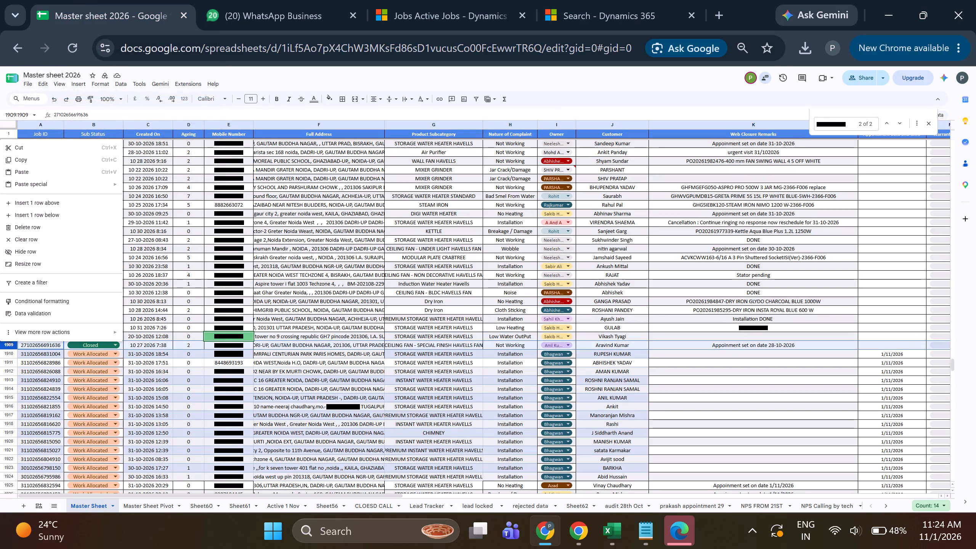
pyautogui.click(17, 365)
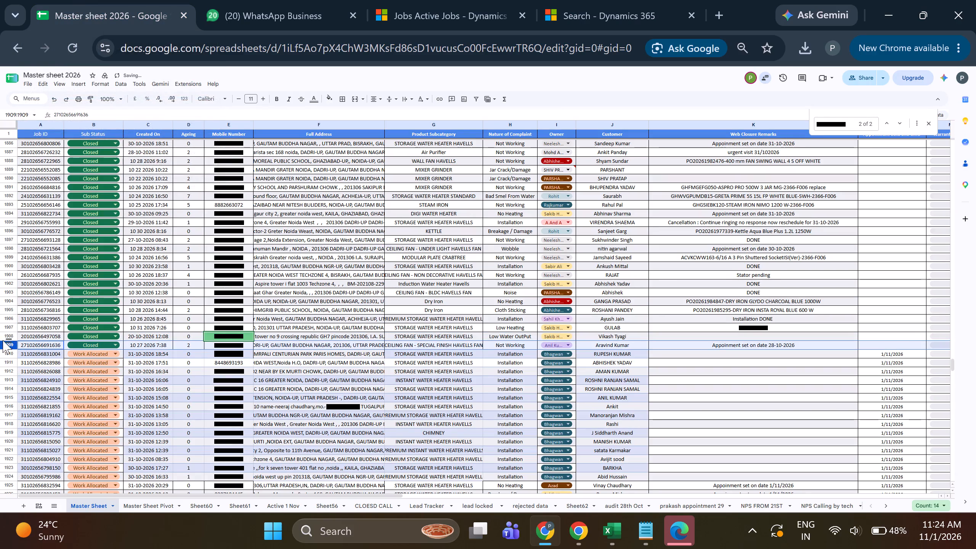
pyautogui.click(4, 338)
pyautogui.rightClick(5, 338)
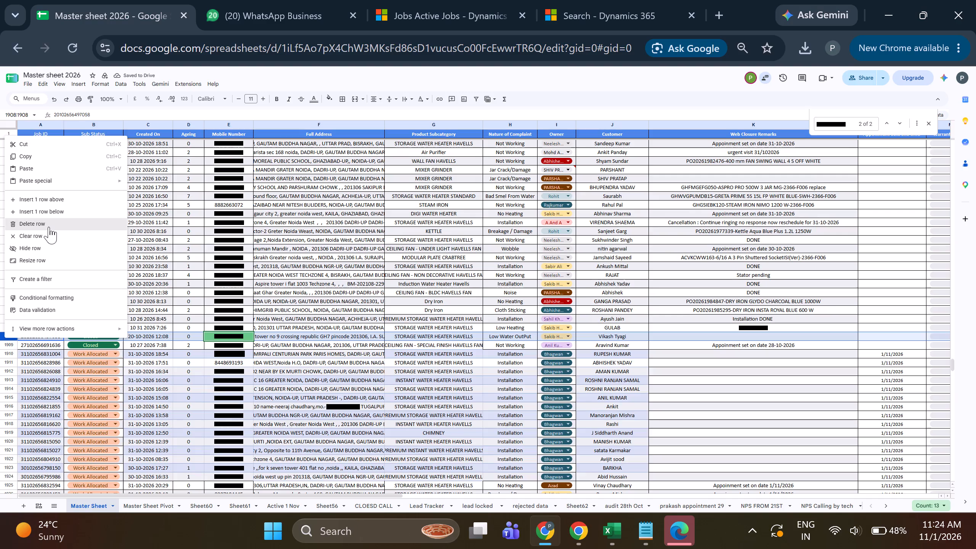
# Delete row 1908, the job created 20-10-2026 with the complaint Low Water OutPut, from the Master Sheet.
pyautogui.click(49, 227)
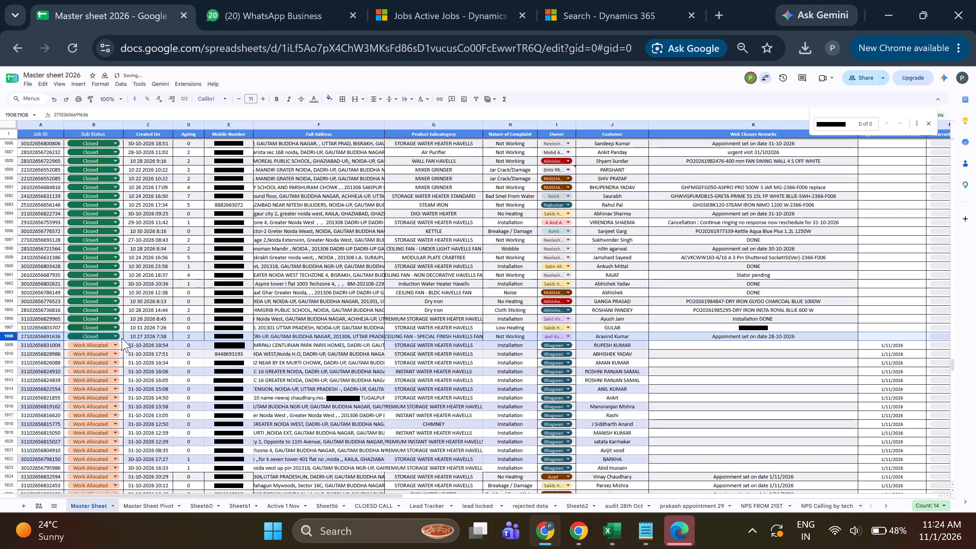
pyautogui.click(225, 336)
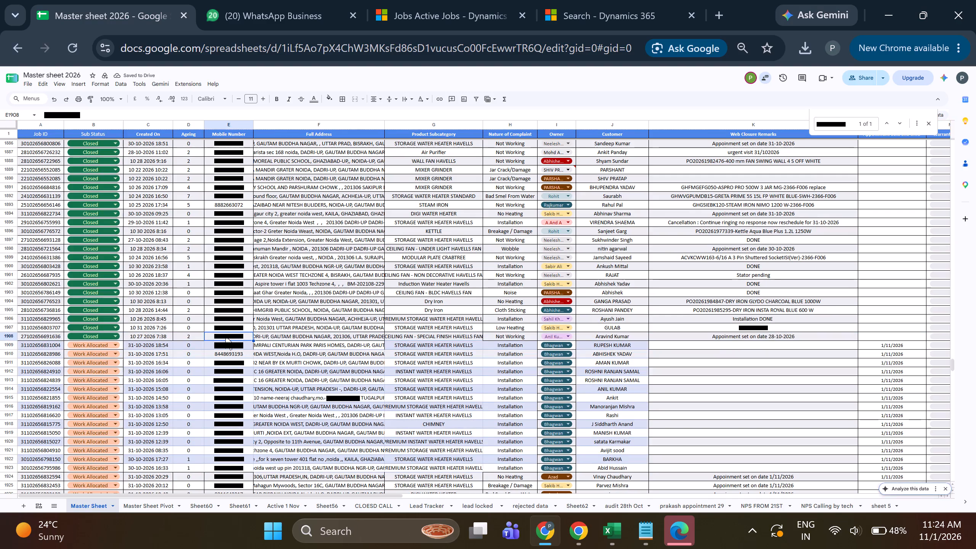
pyautogui.scroll(3, 243, 320)
pyautogui.scroll(5, 316, 281)
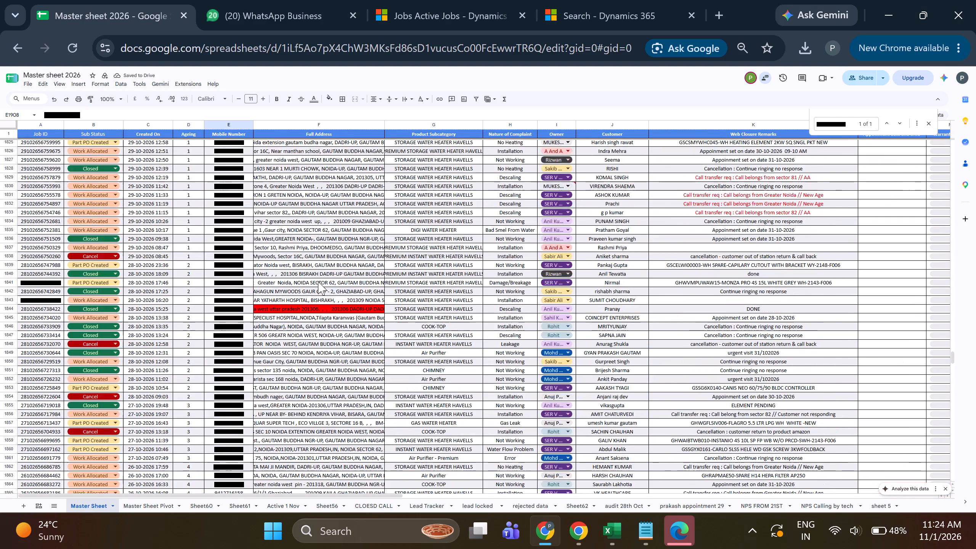
pyautogui.scroll(2, 318, 281)
# Copy the mobile number of the Part PO Created job dated 29-10-2026 in Active Jobs and search the Master Sheet for it.
pyautogui.click(482, 0)
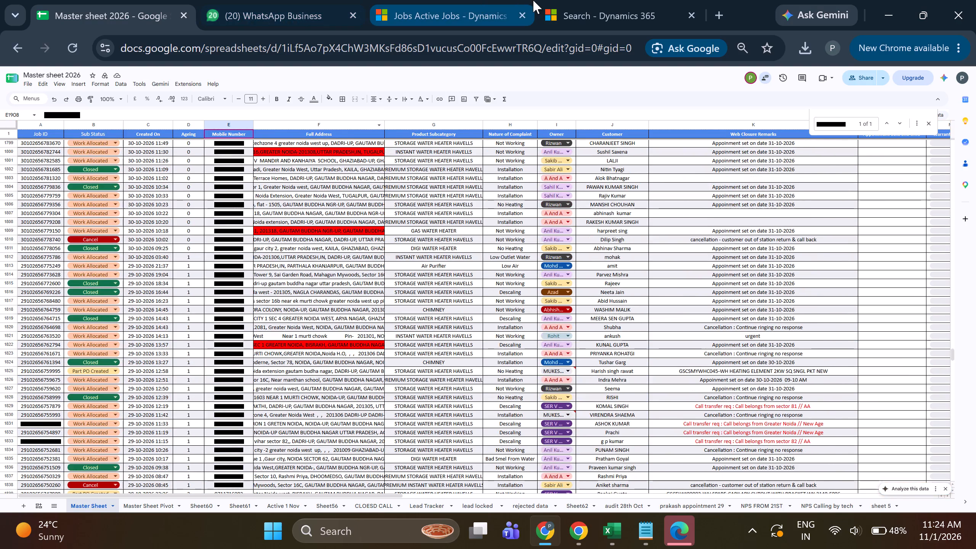
pyautogui.click(311, 212)
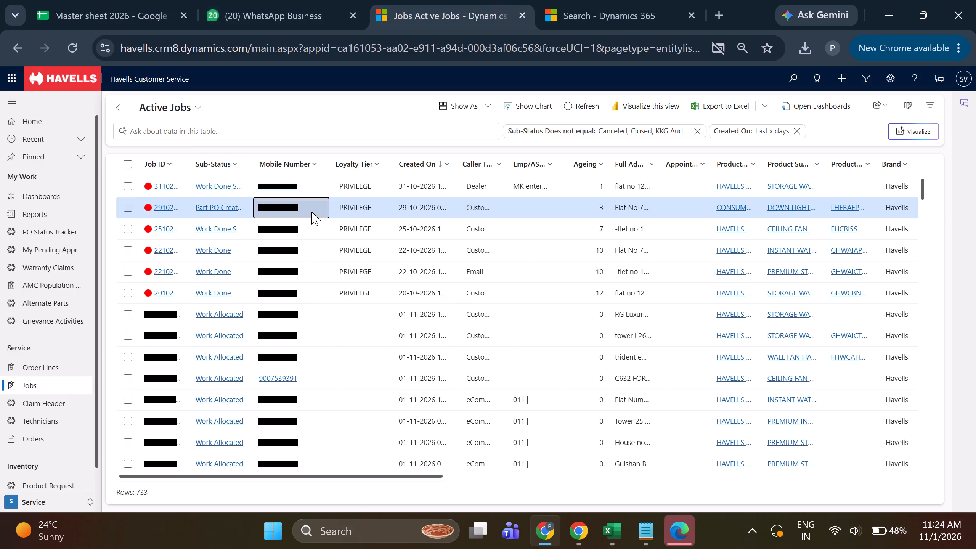
pyautogui.hotkey('ctrl', 'c')
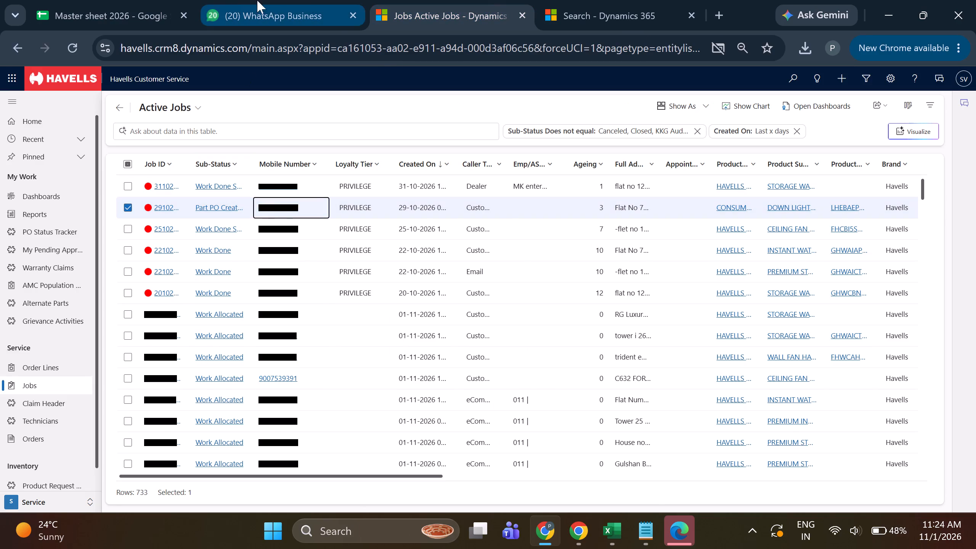
pyautogui.click(138, 0)
pyautogui.doubleClick(845, 122)
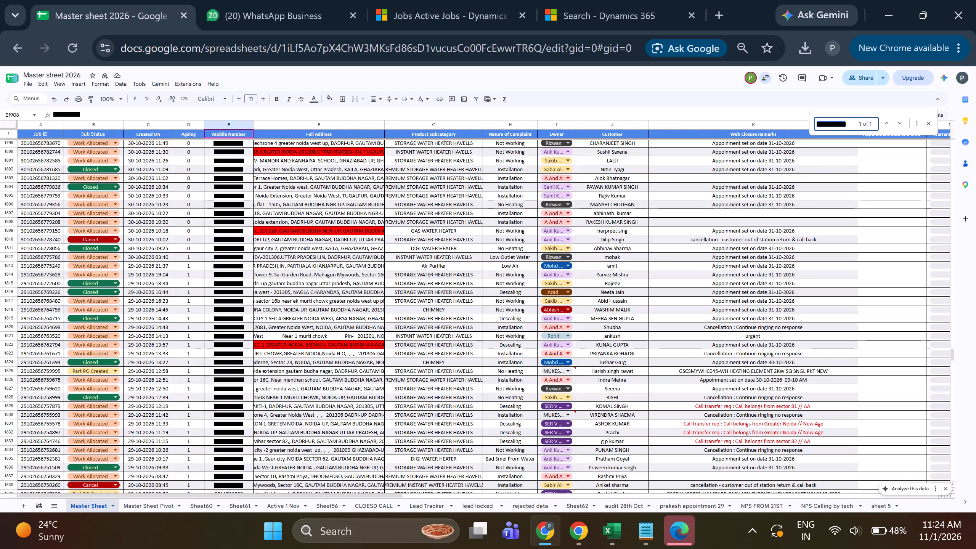
pyautogui.hotkey('ctrl', 'v')
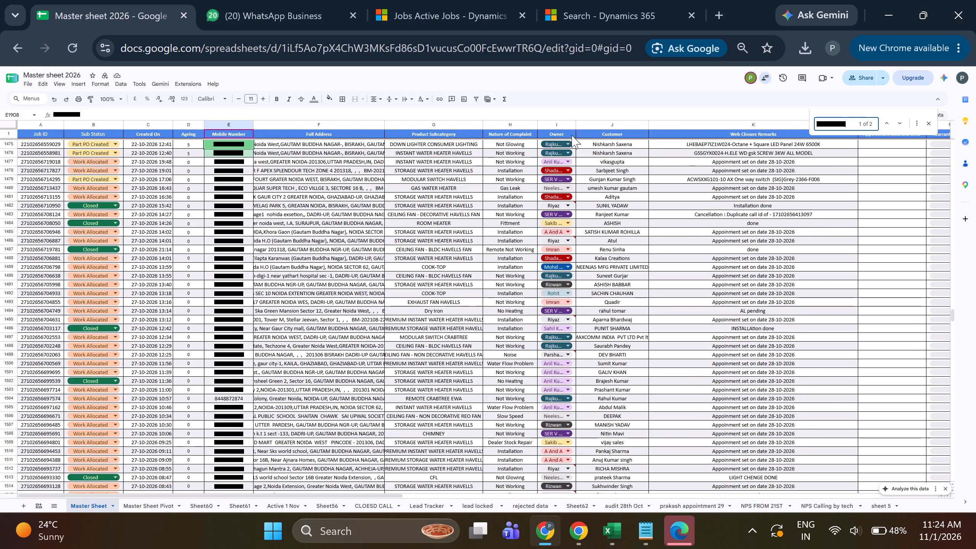
pyautogui.press('Return')
pyautogui.press('Return')
pyautogui.press('Return')
pyautogui.press('Return')
pyautogui.press('Return')
pyautogui.press('Return')
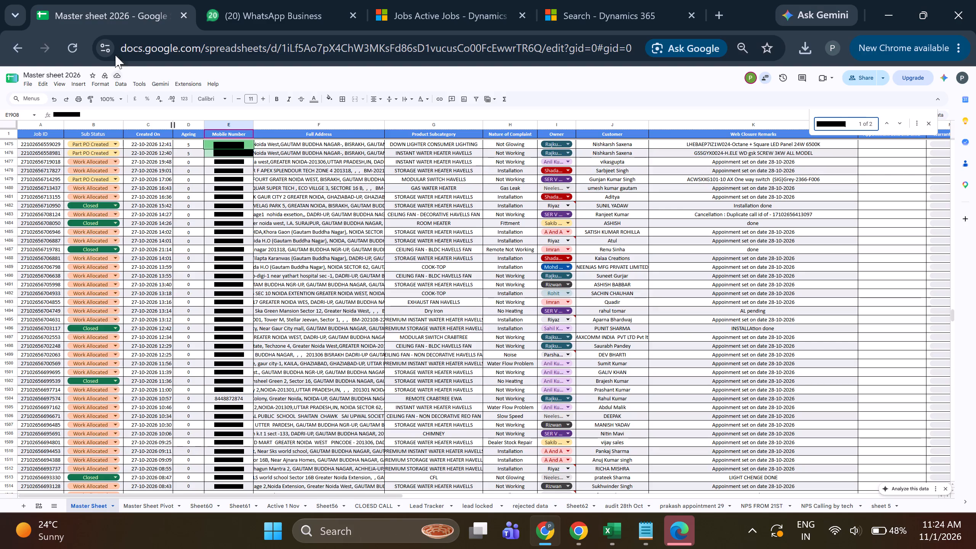
# Search the Dynamics 365 records for the same mobile number in place of the previous query.
pyautogui.click(563, 0)
pyautogui.doubleClick(381, 106)
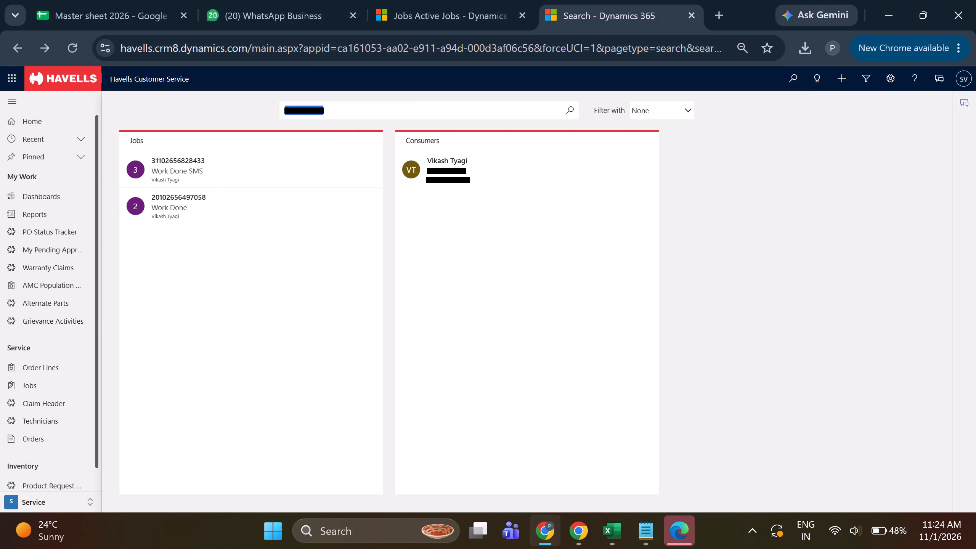
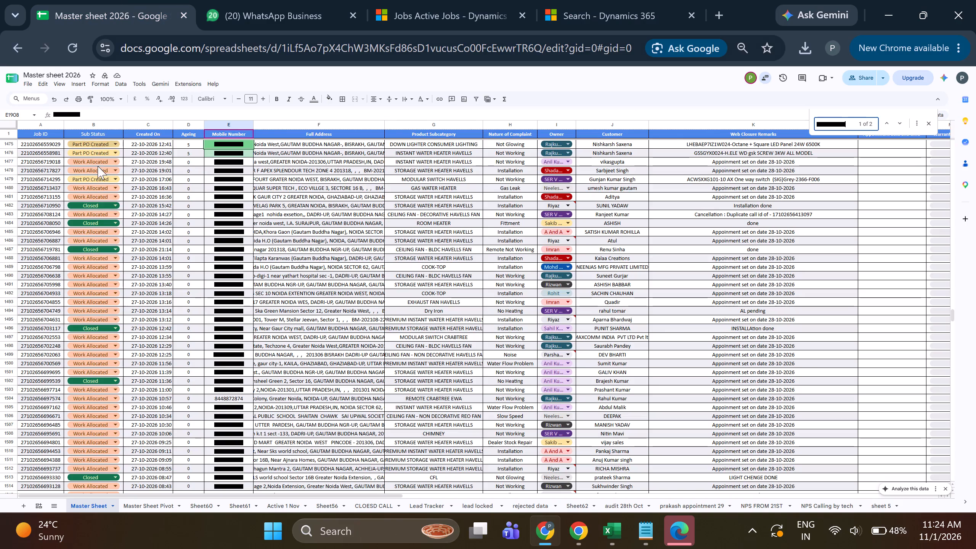
# Compare the customer's jobs in Dynamics with rows 1475 and 1476 of the Master Sheet, and open row 1475's Sub Status choices.
pyautogui.click(623, 0)
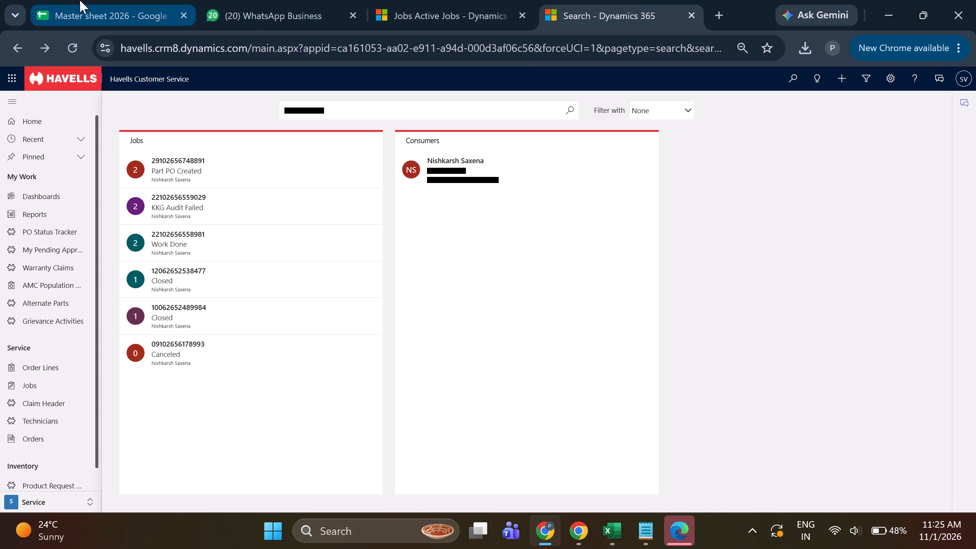
pyautogui.click(80, 0)
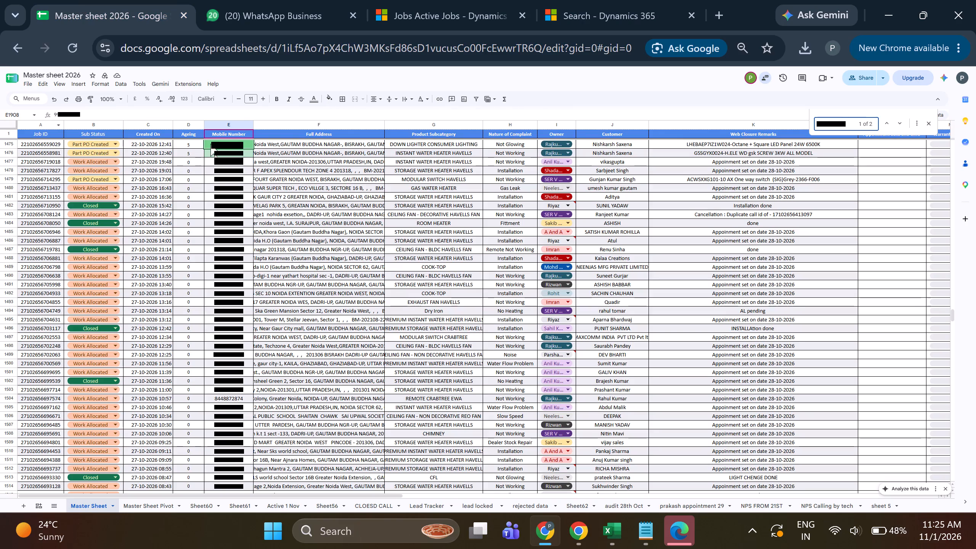
pyautogui.click(114, 142)
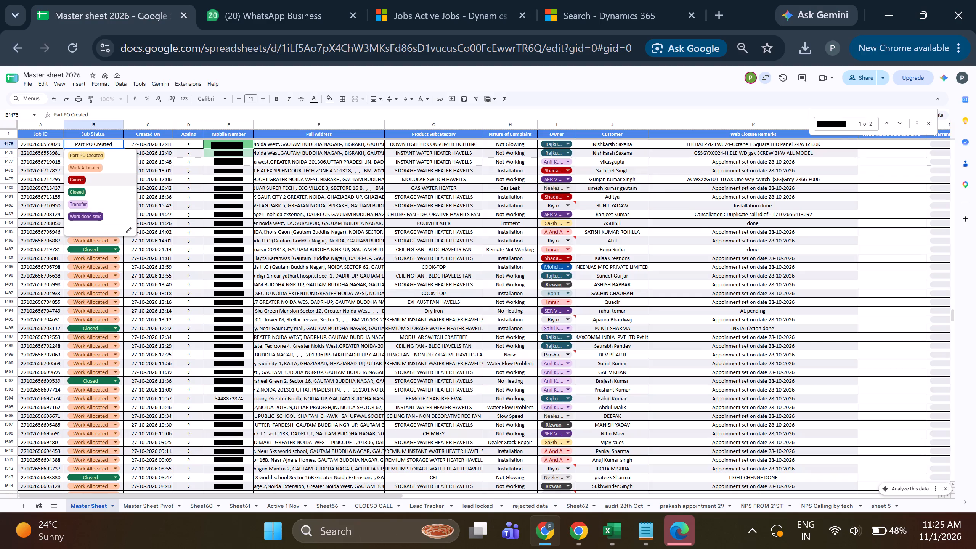
# Search the Master Sheet for a different customer's mobile number.
pyautogui.doubleClick(837, 123)
pyautogui.press('BackSpace')
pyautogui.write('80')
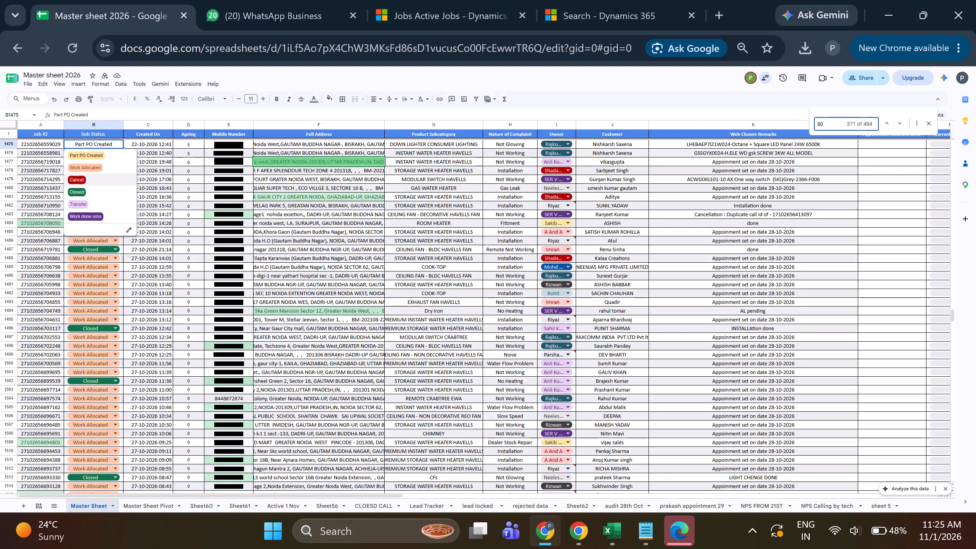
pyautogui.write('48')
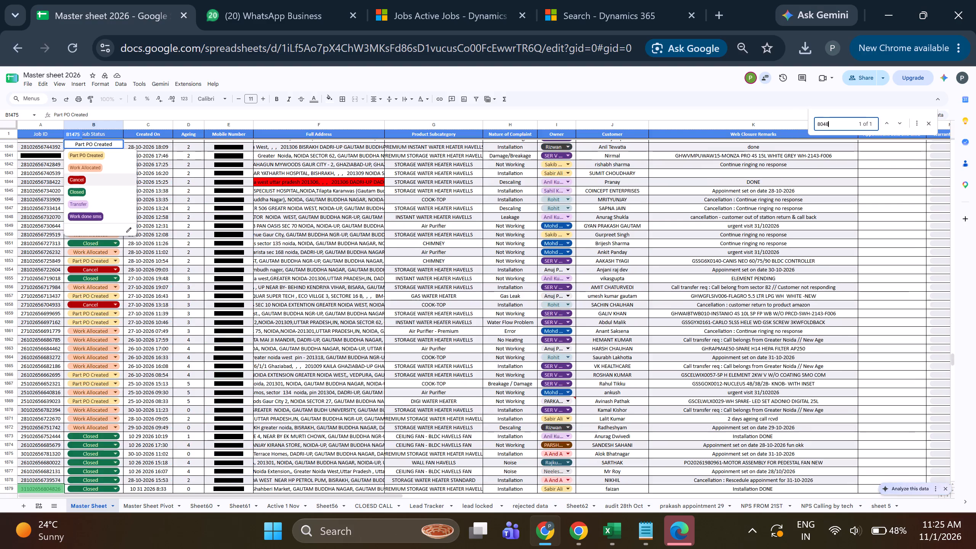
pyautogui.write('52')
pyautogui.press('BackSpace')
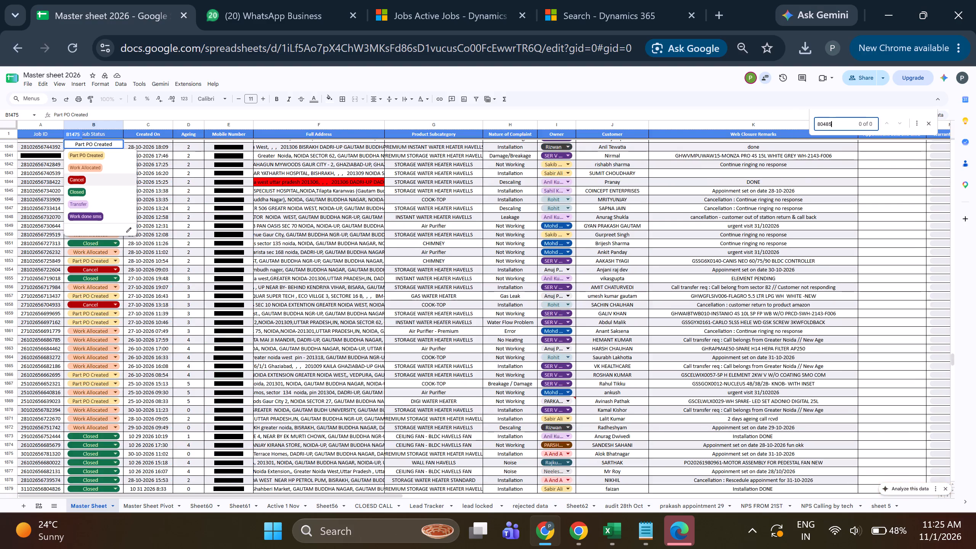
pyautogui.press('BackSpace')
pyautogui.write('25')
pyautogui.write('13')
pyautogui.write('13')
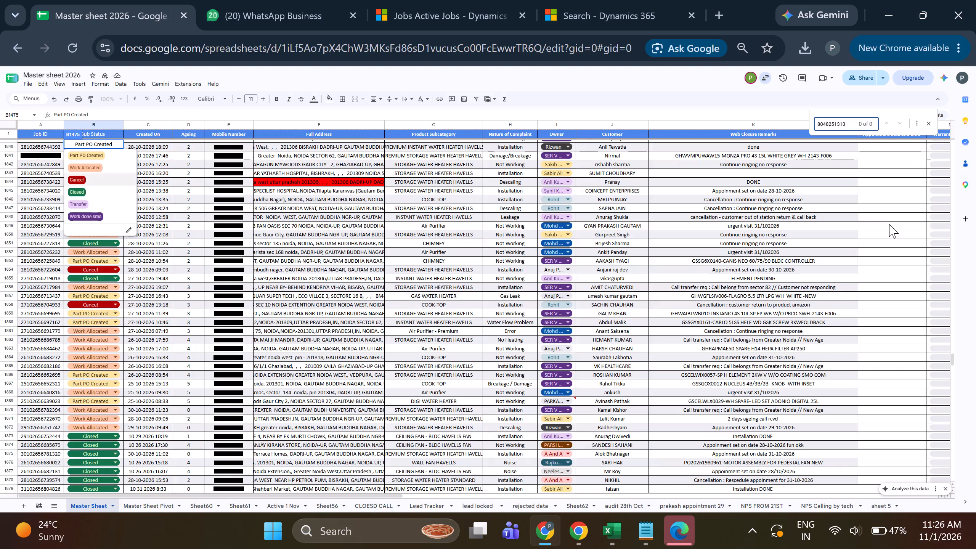
pyautogui.click(853, 127)
pyautogui.press('Return')
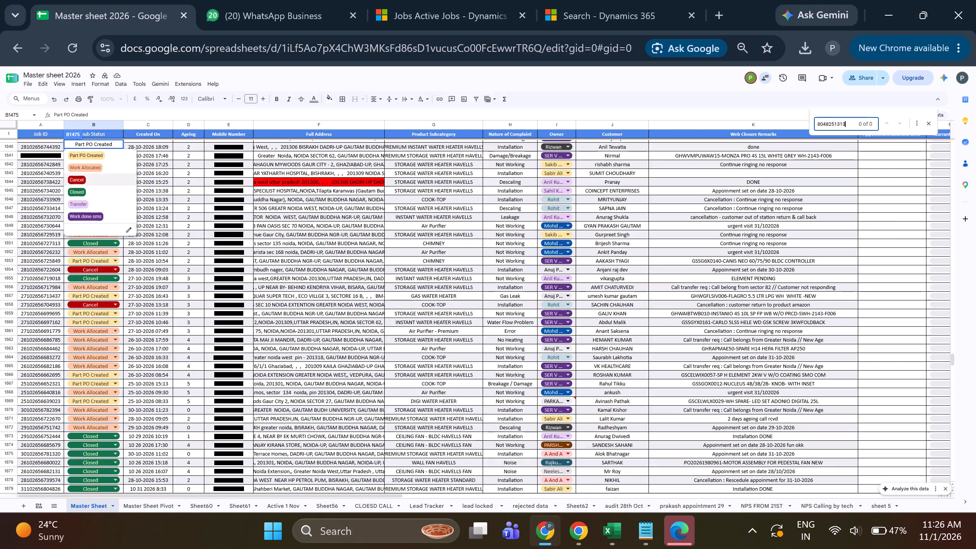
# Search the Master Sheet by the customer name ADITYA and check the customer and nature of complaint in row 1951.
pyautogui.doubleClick(851, 122)
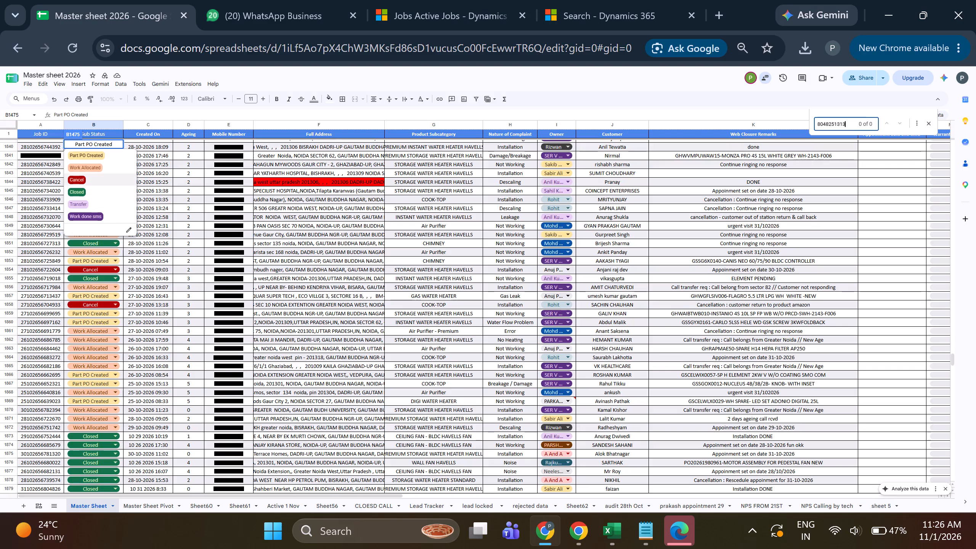
pyautogui.press('BackSpace')
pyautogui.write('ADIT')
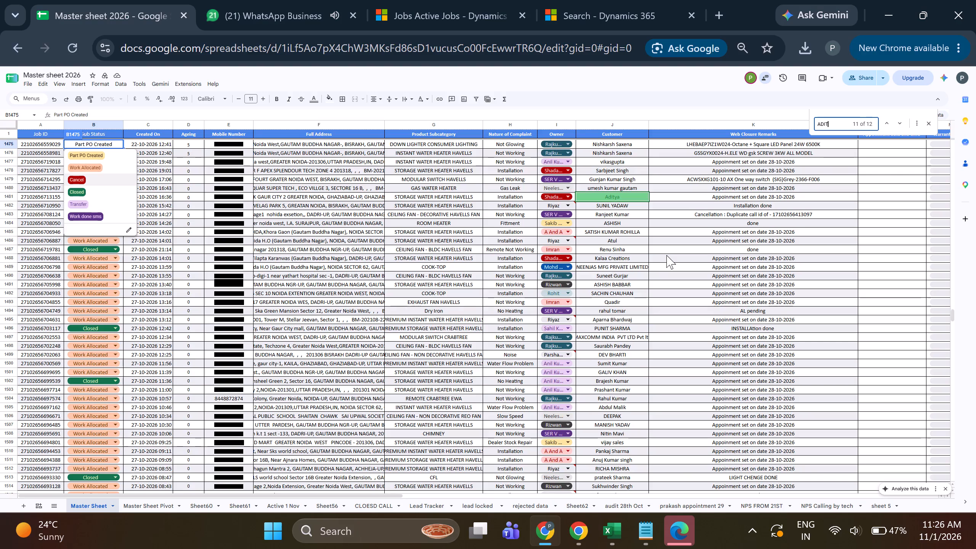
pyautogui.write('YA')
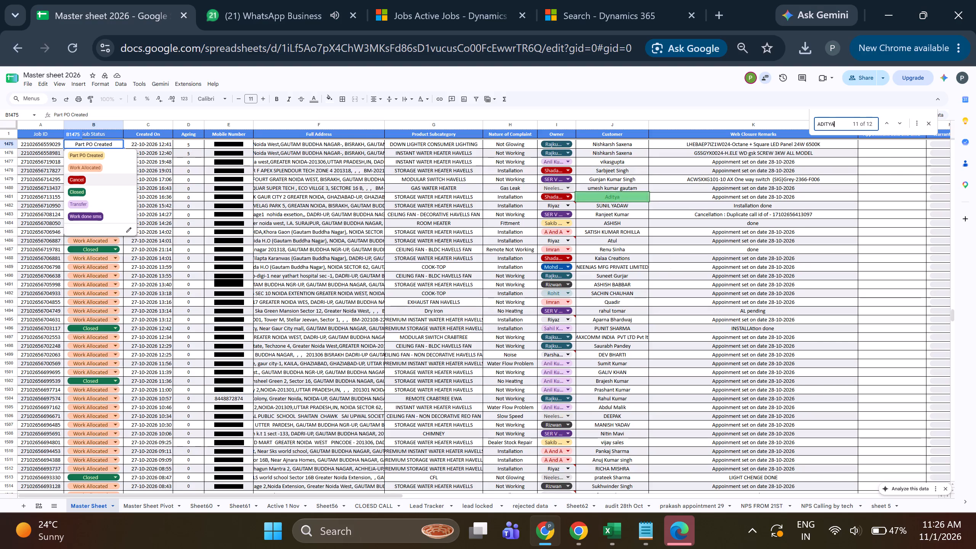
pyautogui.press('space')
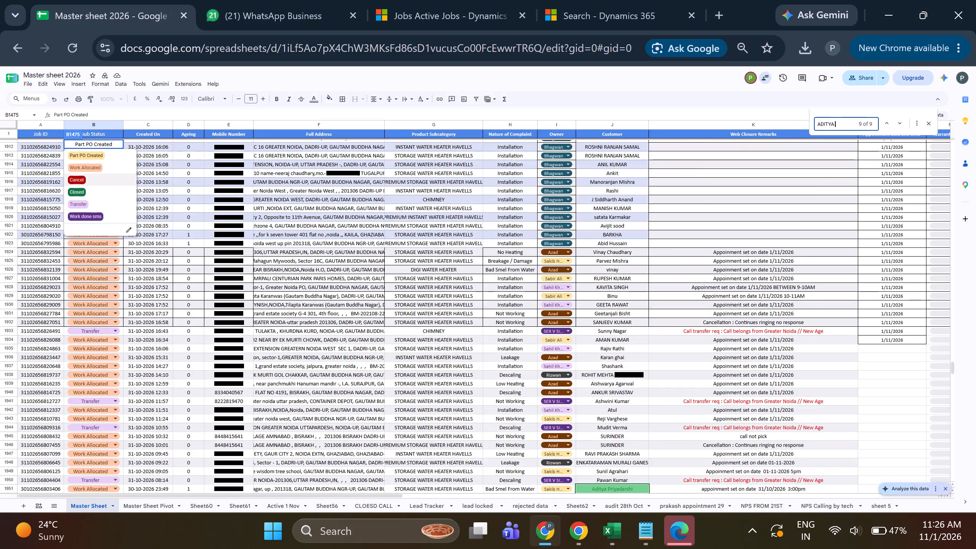
pyautogui.scroll(-1, 636, 411)
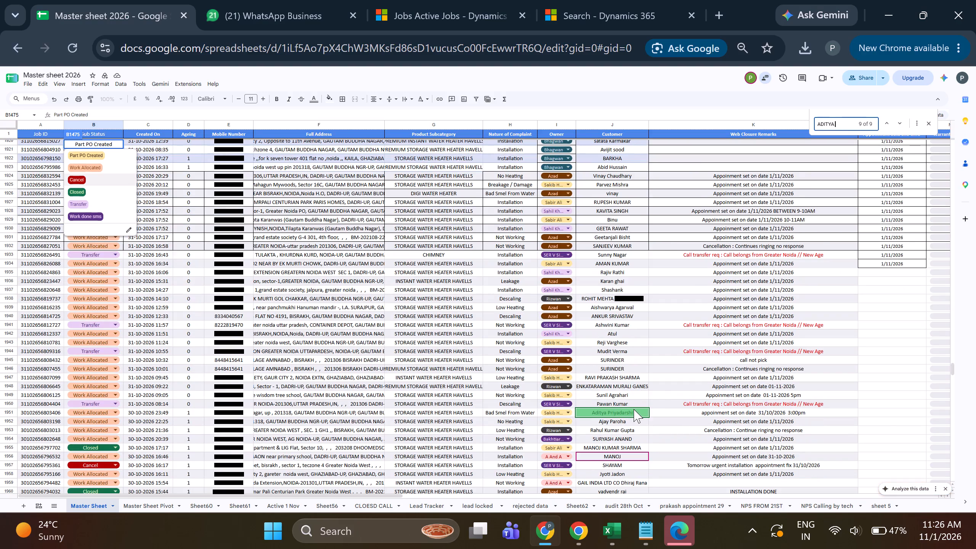
pyautogui.click(615, 414)
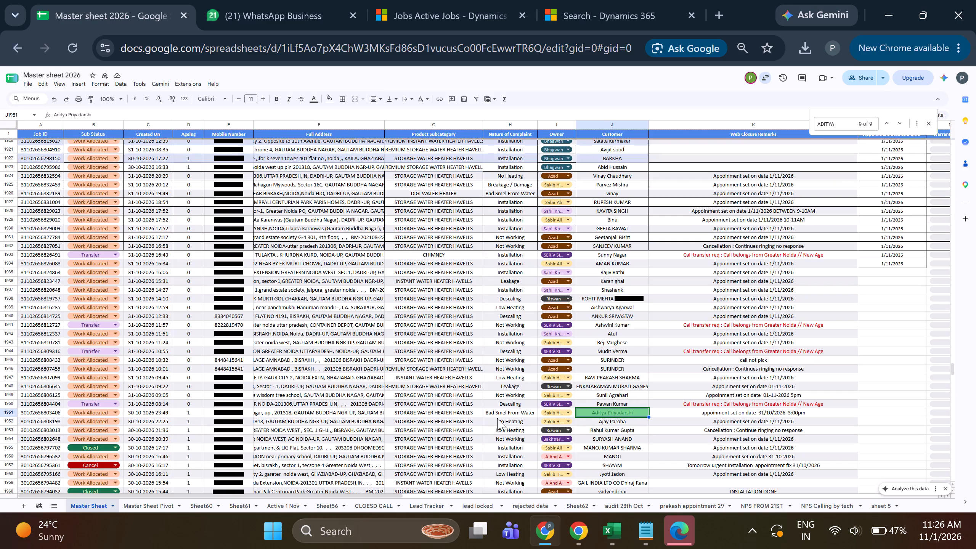
pyautogui.click(506, 411)
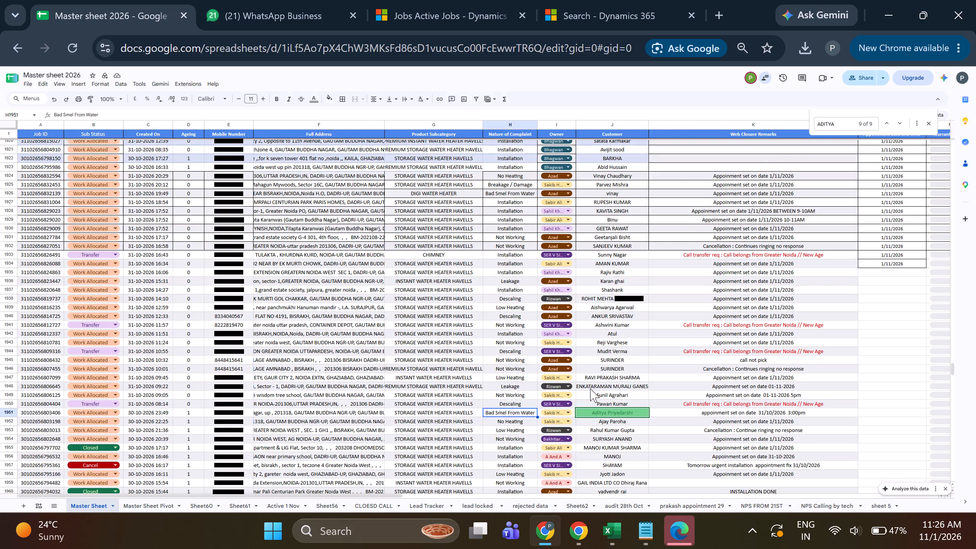
# Go through the first ADITYA matches in the Master Sheet and examine the customer records in the earlier rows.
pyautogui.click(838, 125)
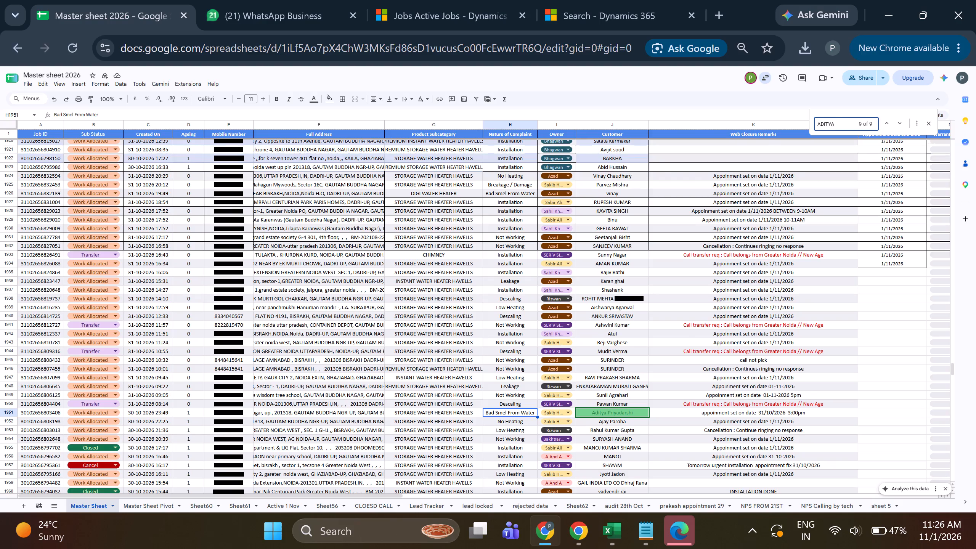
pyautogui.press('Return')
pyautogui.press('Return')
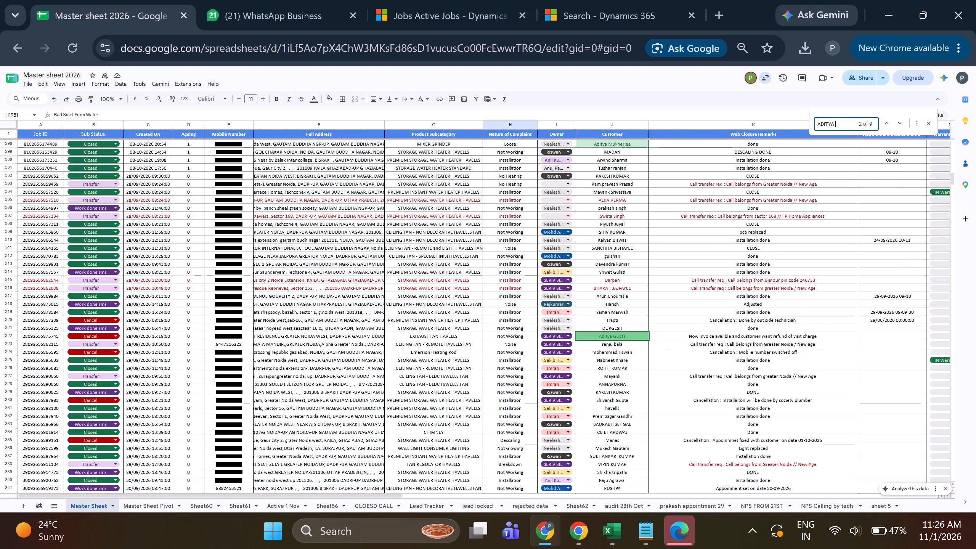
pyautogui.press('Return')
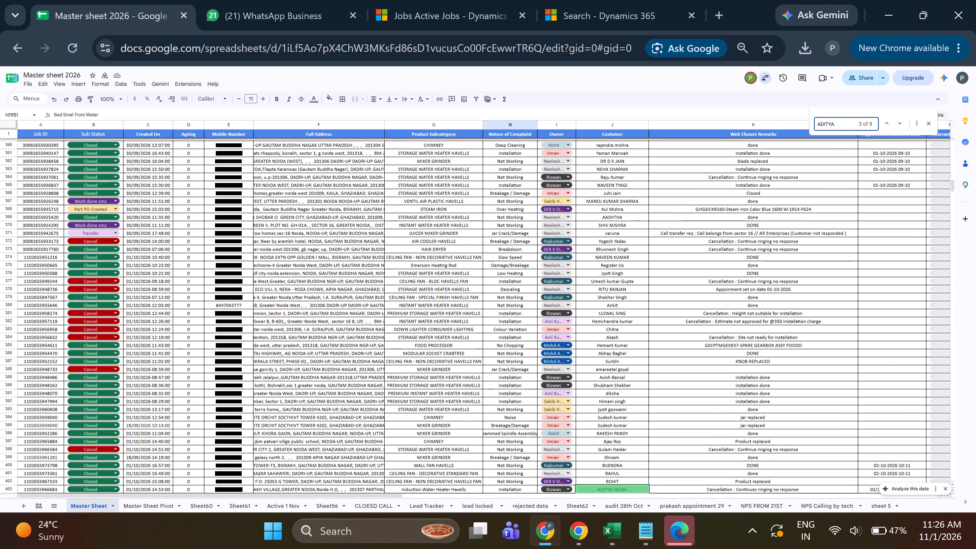
pyautogui.scroll(5, 634, 302)
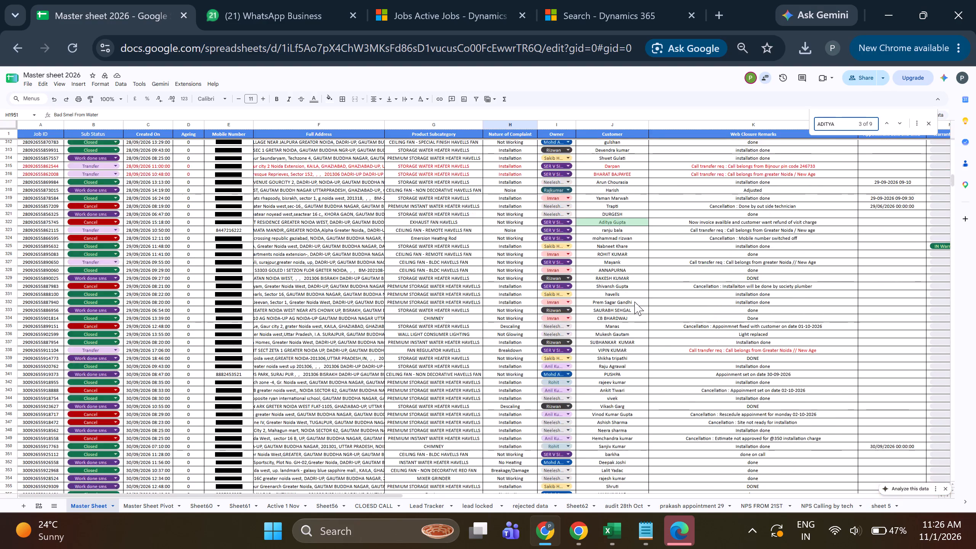
pyautogui.scroll(4, 616, 279)
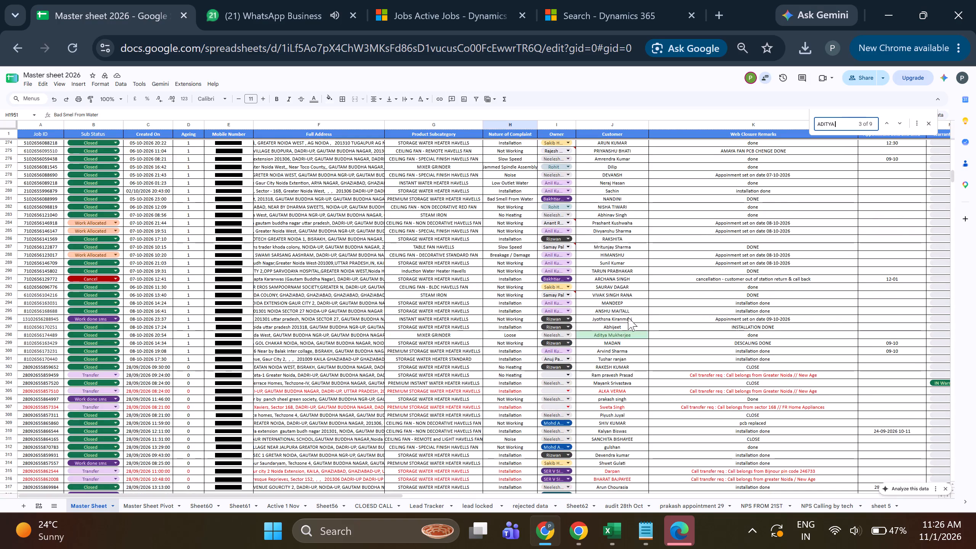
pyautogui.scroll(7, 628, 317)
pyautogui.scroll(4, 743, 205)
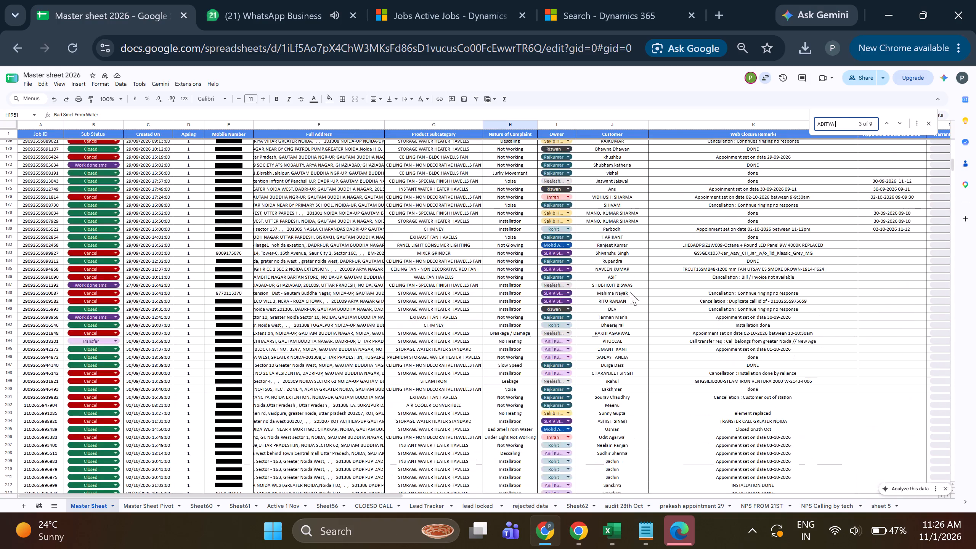
pyautogui.scroll(4, 630, 292)
pyautogui.scroll(-2, 630, 293)
# Go through the remaining ADITYA matches and check the product subcategory of the record in row 1951.
pyautogui.click(841, 128)
pyautogui.press('Return')
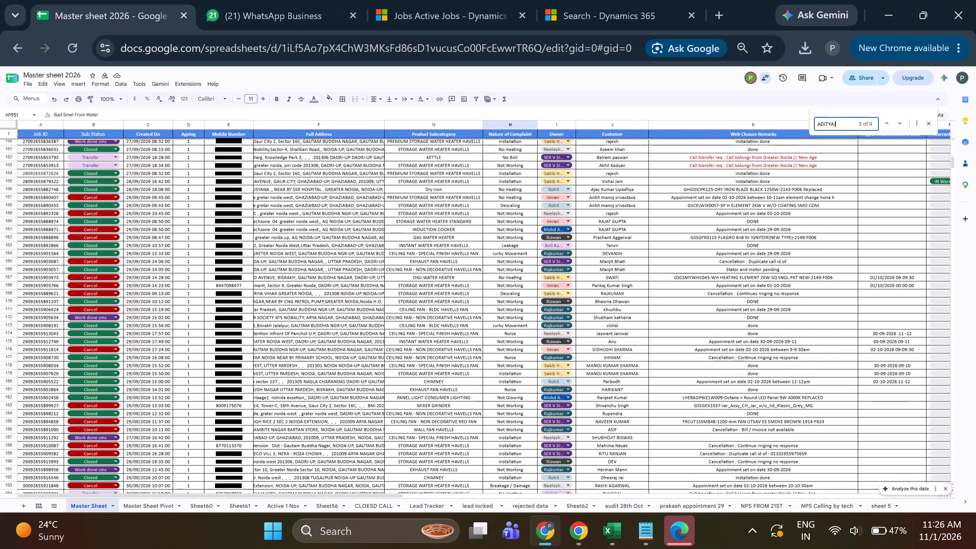
pyautogui.press('Return')
pyautogui.press('Return')
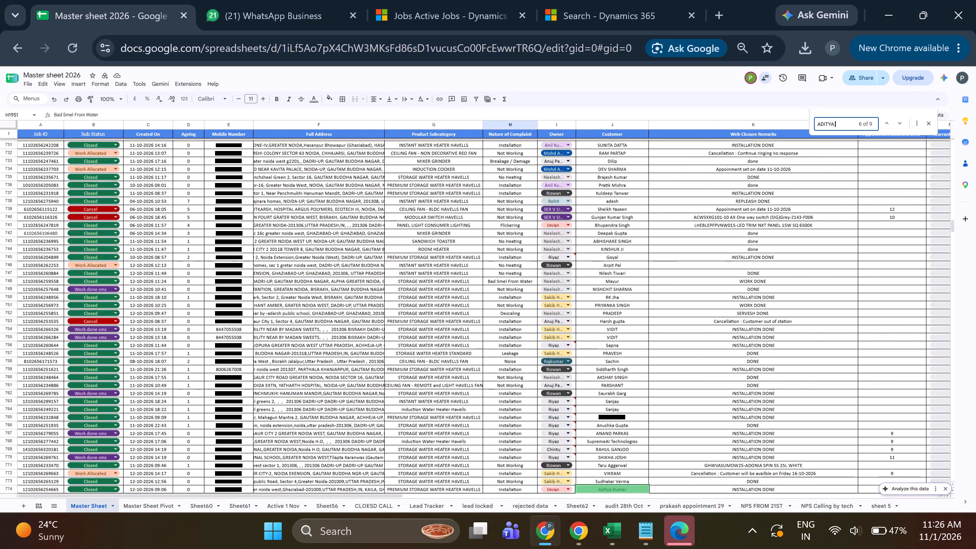
pyautogui.press('Return')
pyautogui.press('Return')
pyautogui.press('Return')
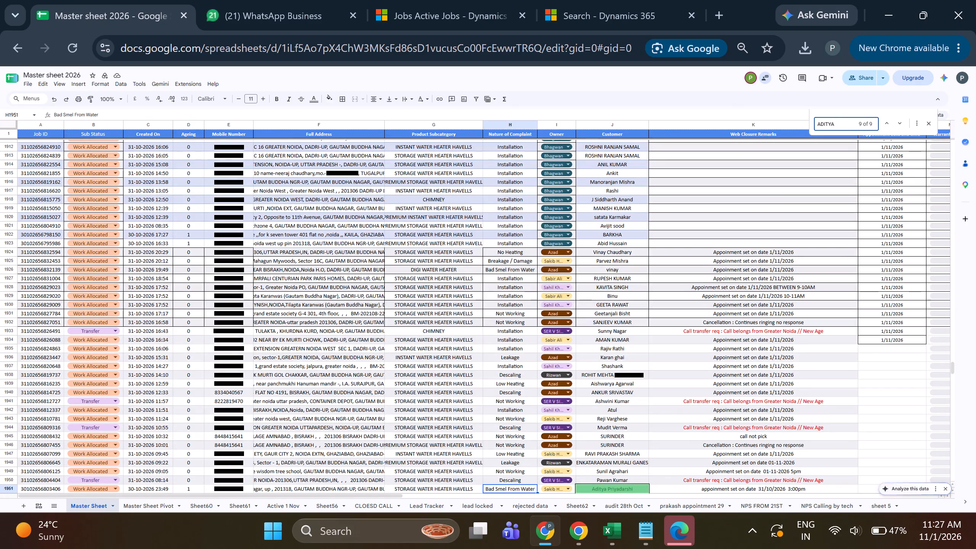
pyautogui.scroll(-2, 602, 381)
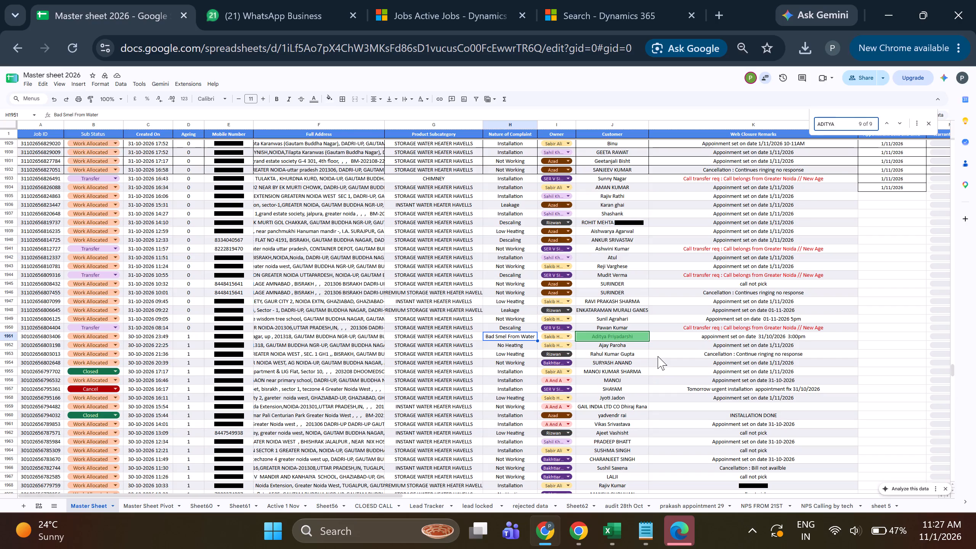
pyautogui.click(470, 337)
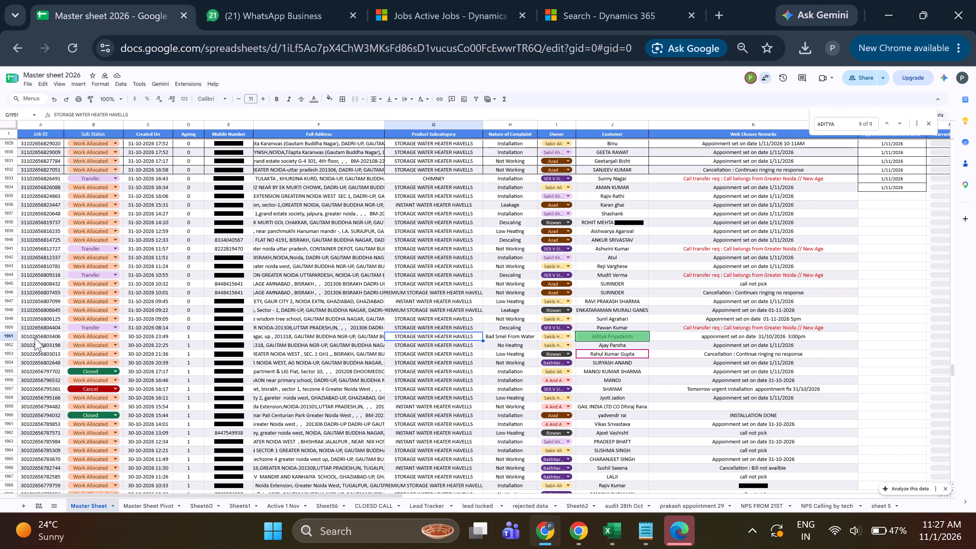
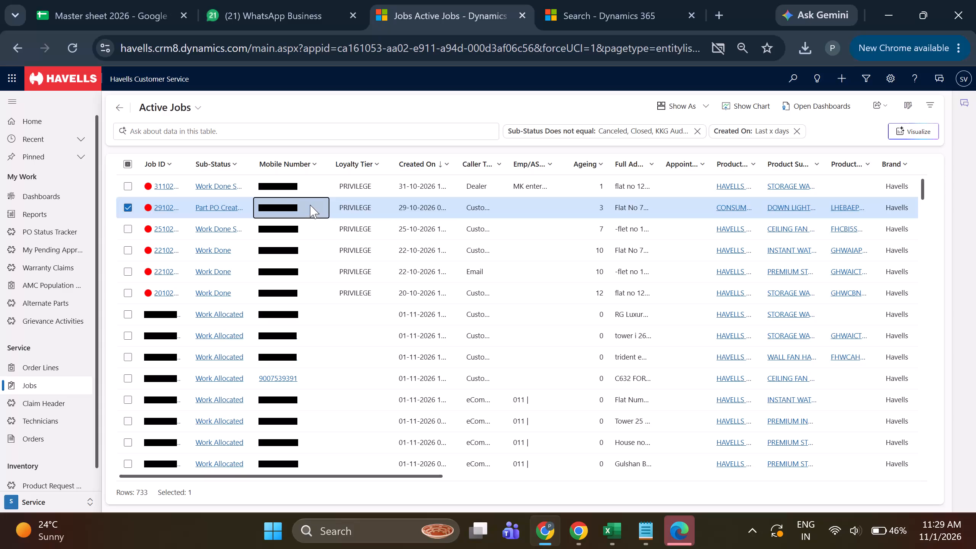
# Search the Master Sheet for the mobile number of the selected 29-10-2026 Part PO Created job from Dynamics.
pyautogui.hotkey('ctrl', 'c')
pyautogui.click(76, 0)
pyautogui.click(846, 122)
pyautogui.hotkey('ctrl', 'v')
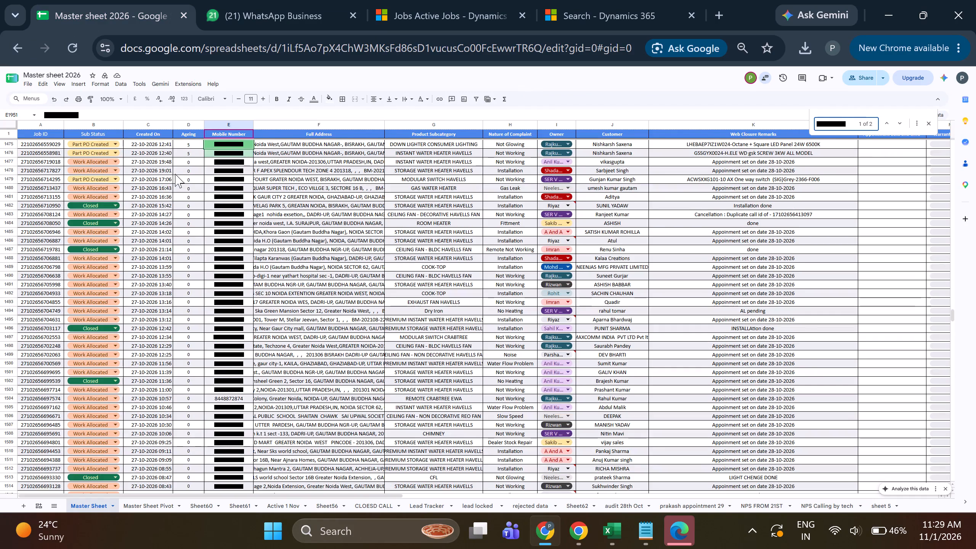
# Open the Sub Status choices for the matching down lighter job in row 1475 of the Master Sheet.
pyautogui.click(110, 145)
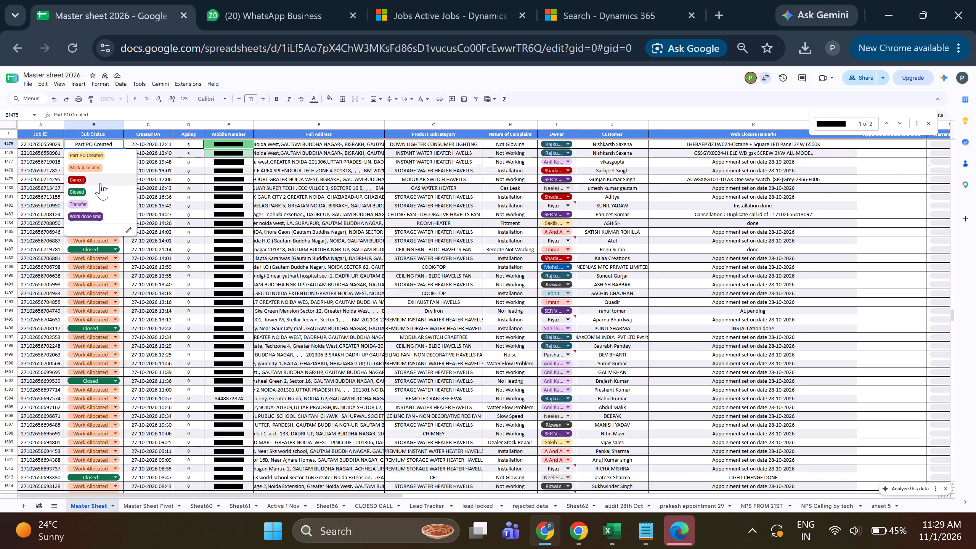
pyautogui.click(193, 117)
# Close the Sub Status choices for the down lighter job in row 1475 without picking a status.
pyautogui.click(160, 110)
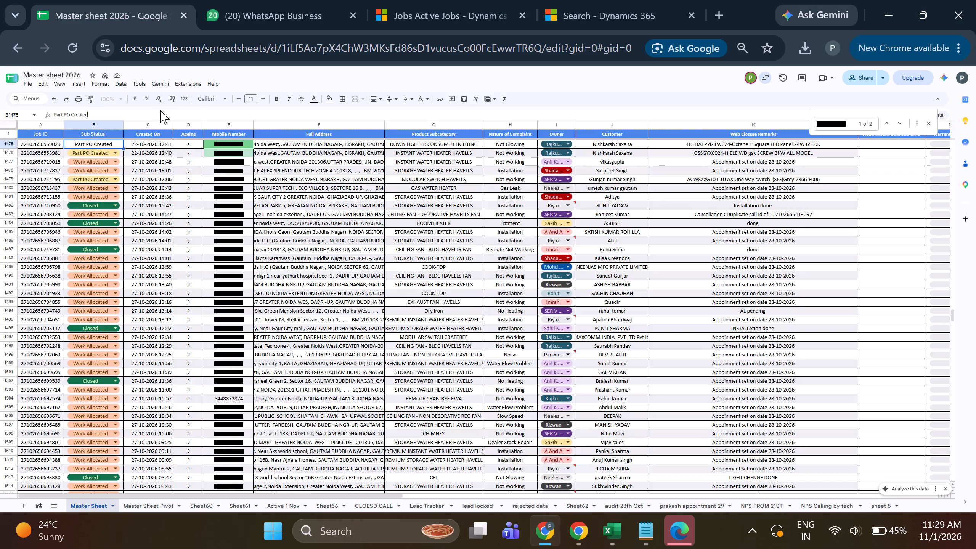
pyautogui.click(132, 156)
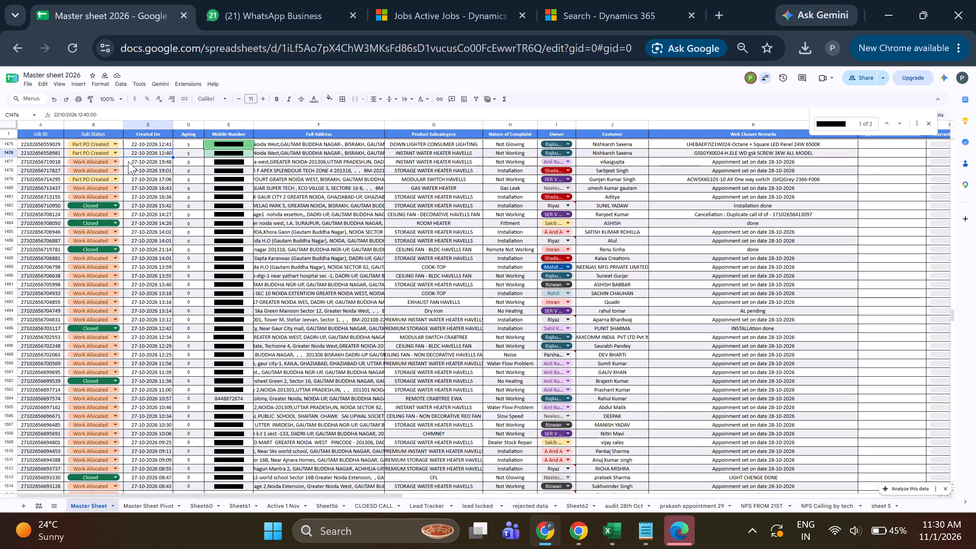
# Switch to the Dynamics Active Jobs list and select the mobile number of the 25-10-2026 ceiling fan job.
pyautogui.click(579, 0)
pyautogui.click(474, 0)
pyautogui.click(313, 234)
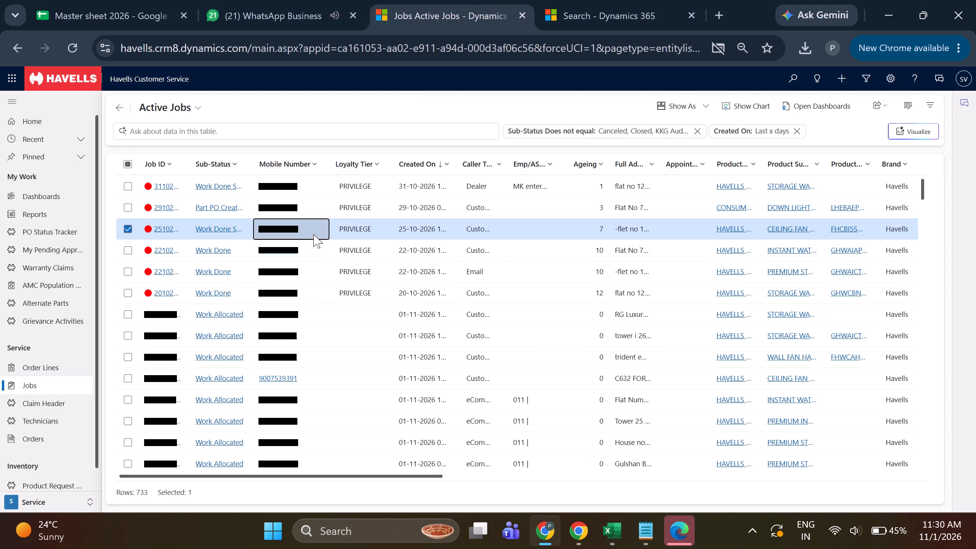
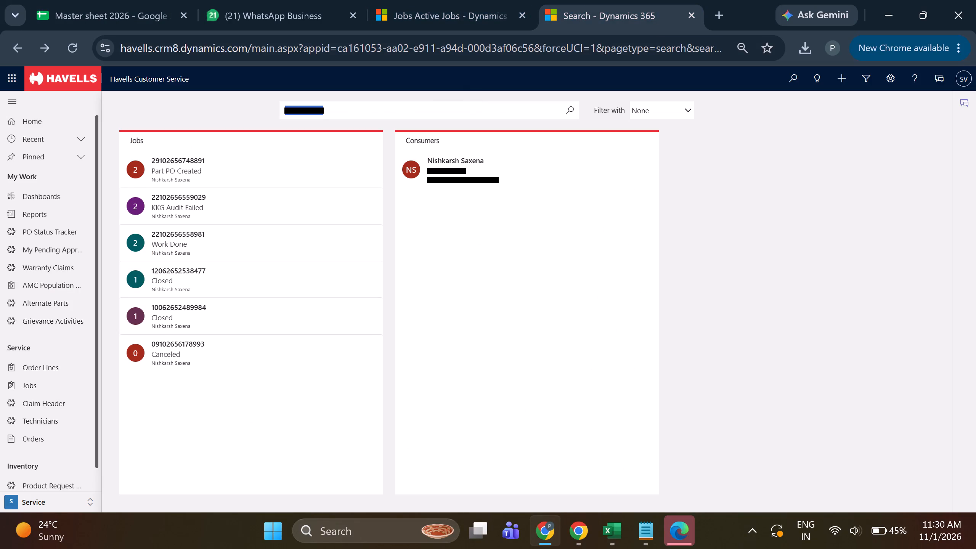
# Search Dynamics 365 for the copied customer mobile number and return to the matching Part Missing job in the Master Sheet.
pyautogui.hotkey('ctrl', 'v')
pyautogui.click(572, 108)
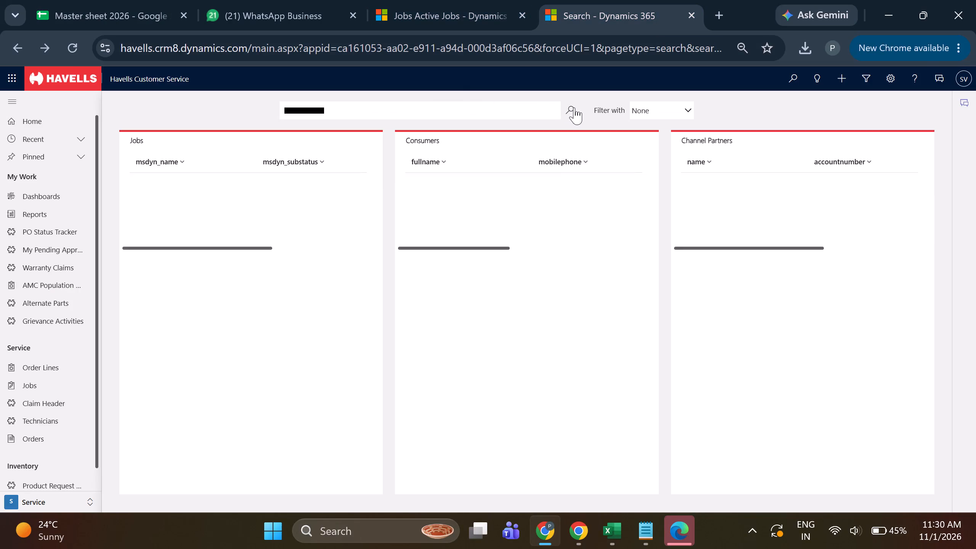
pyautogui.click(136, 10)
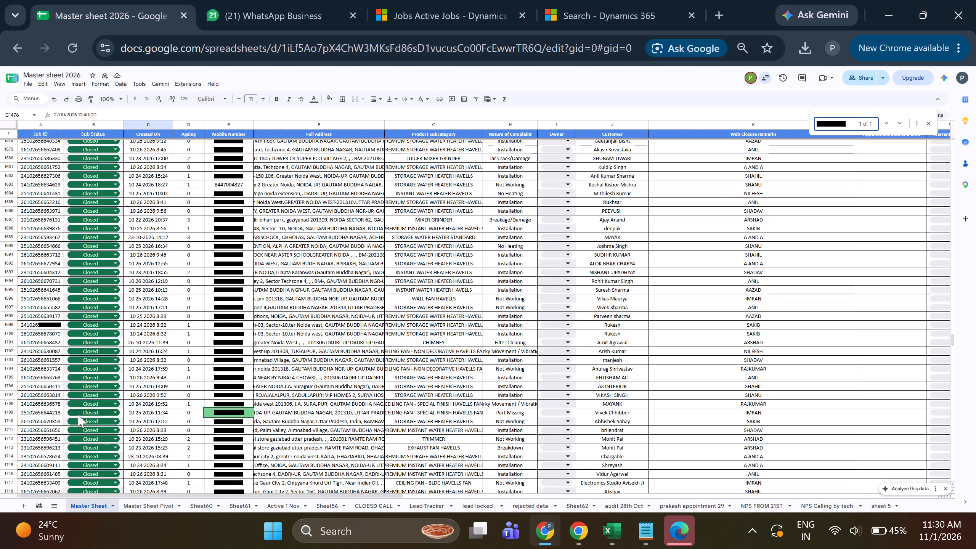
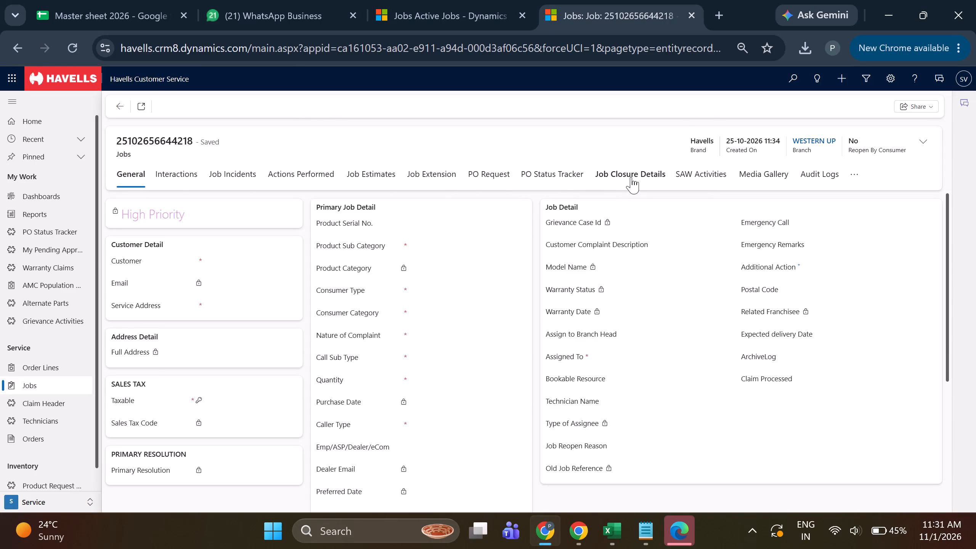
pyautogui.click(171, 176)
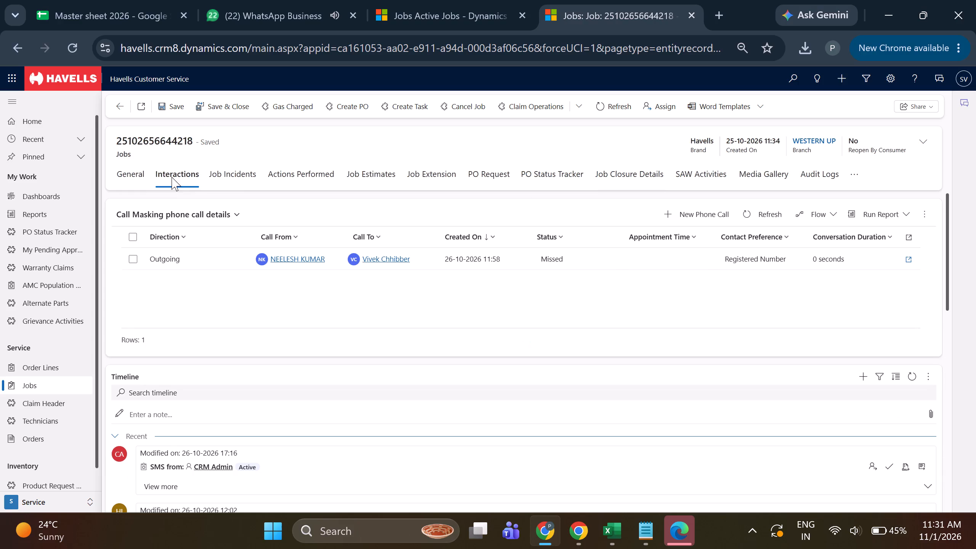
pyautogui.click(218, 113)
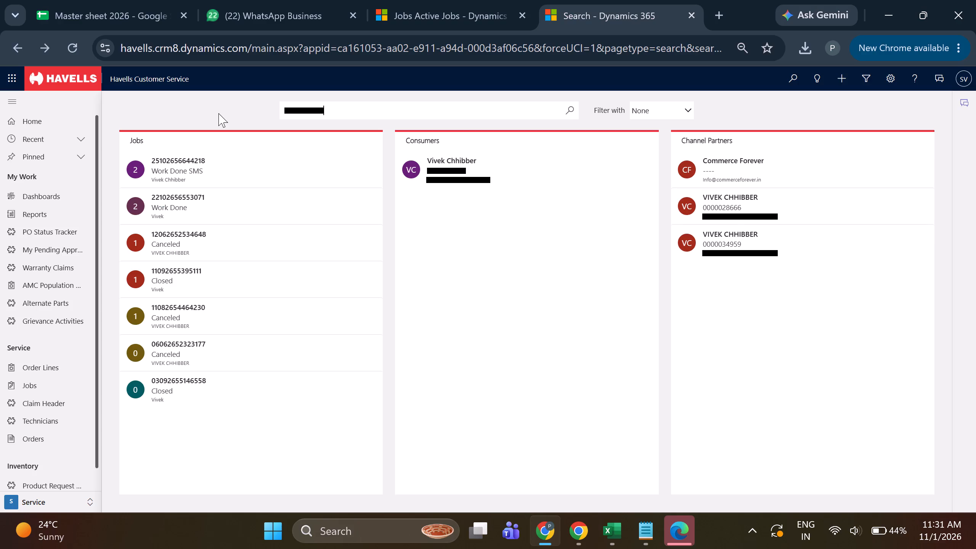
pyautogui.click(160, 0)
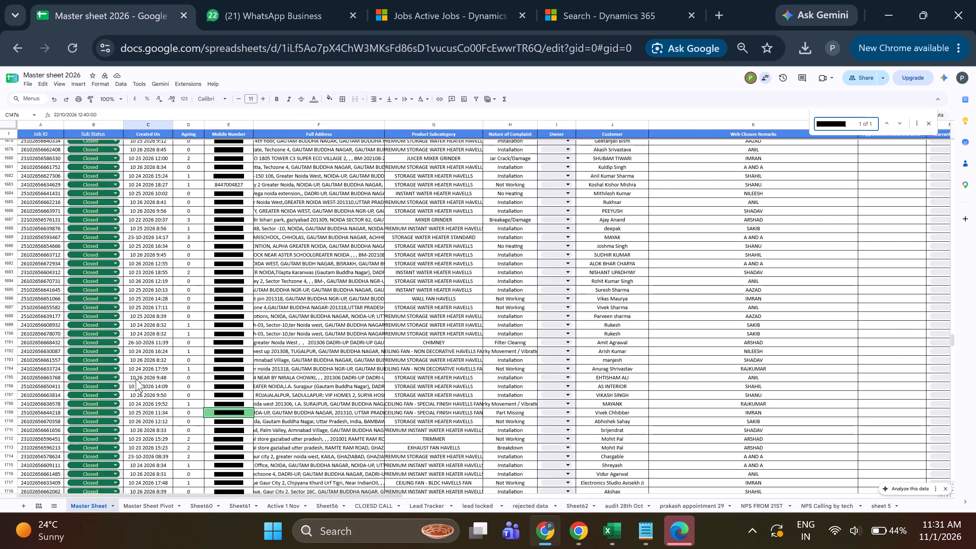
pyautogui.click(117, 412)
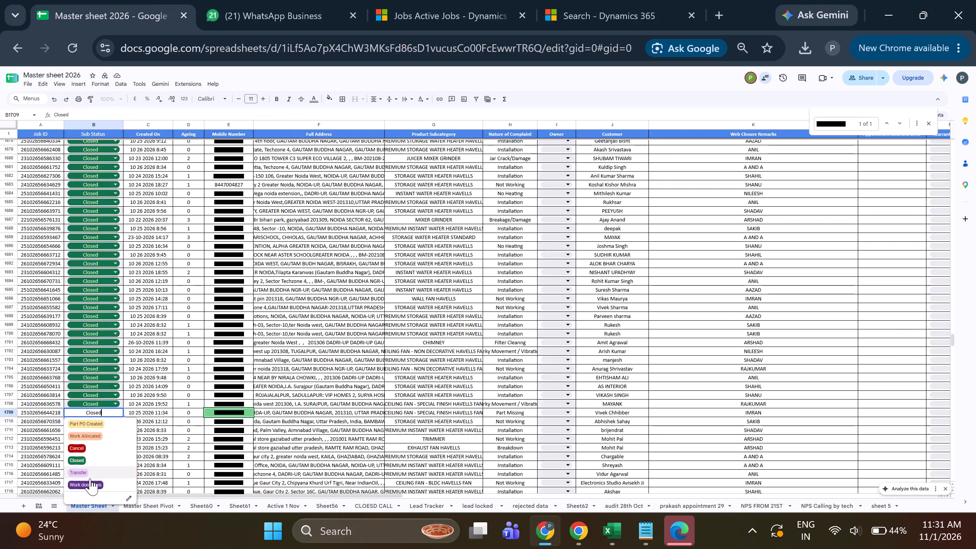
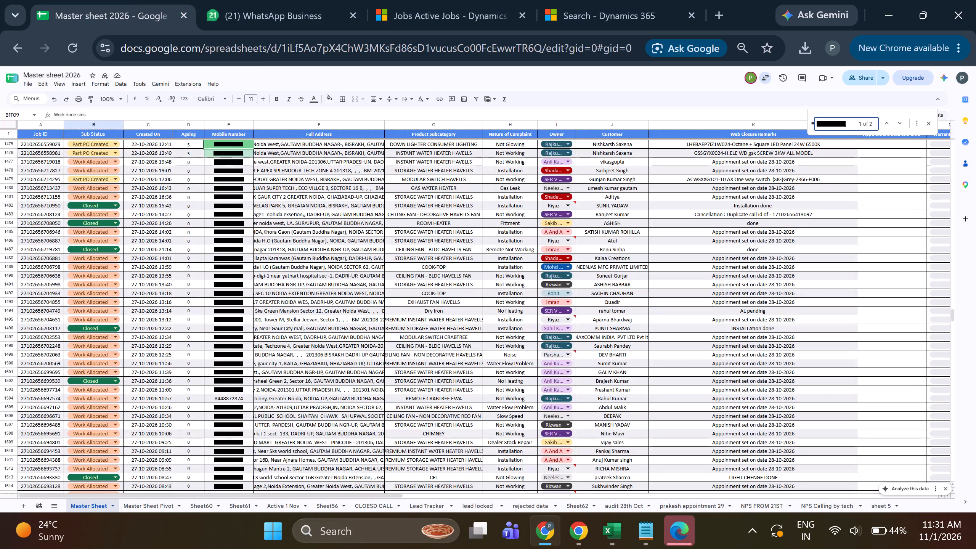
# Go through the mobile number matches in rows 1475 and 1476 of the Master Sheet and compare their job records.
pyautogui.press('Return')
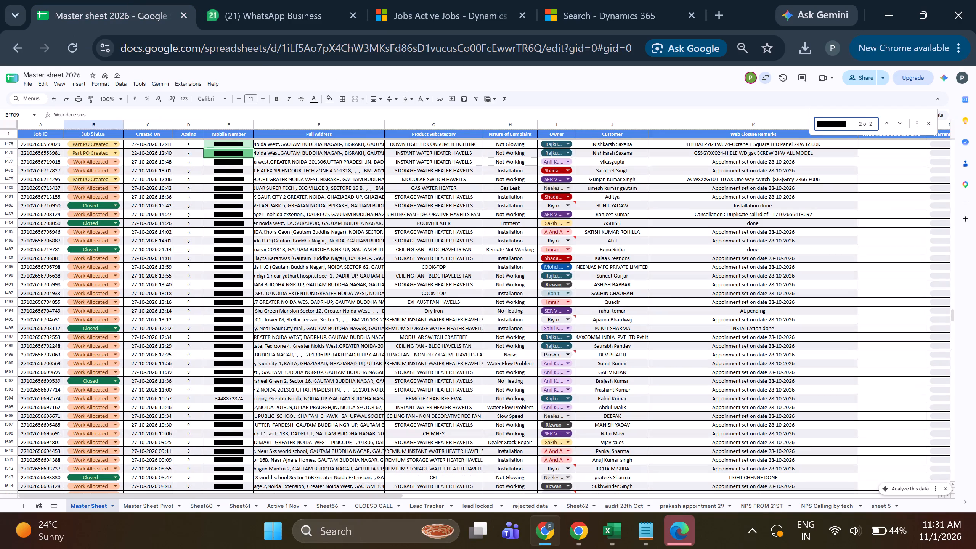
pyautogui.press('Return')
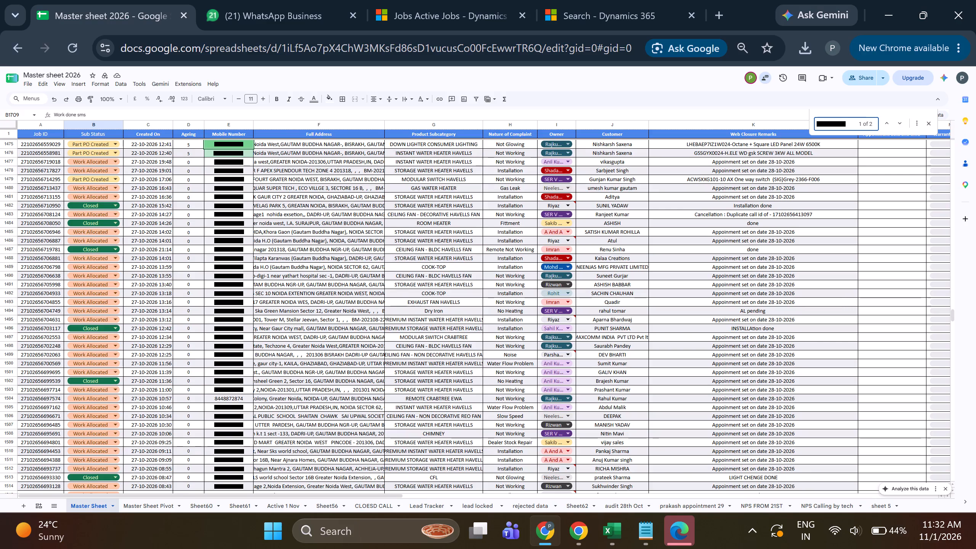
# Search the Dynamics records for the copied mobile number of the customer matched in Master Sheet rows 1475 and 1476.
pyautogui.click(598, 0)
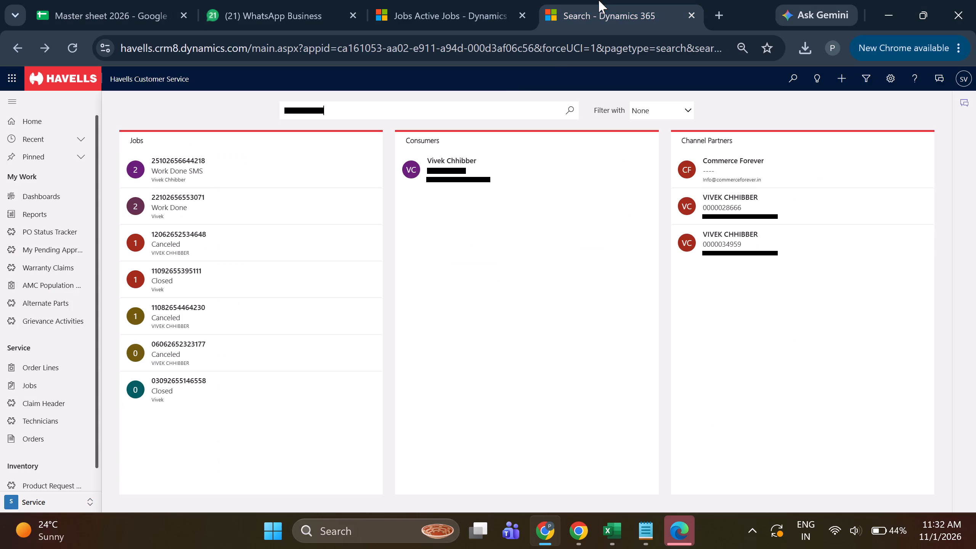
pyautogui.doubleClick(422, 105)
pyautogui.hotkey('ctrl', 'v')
pyautogui.click(571, 104)
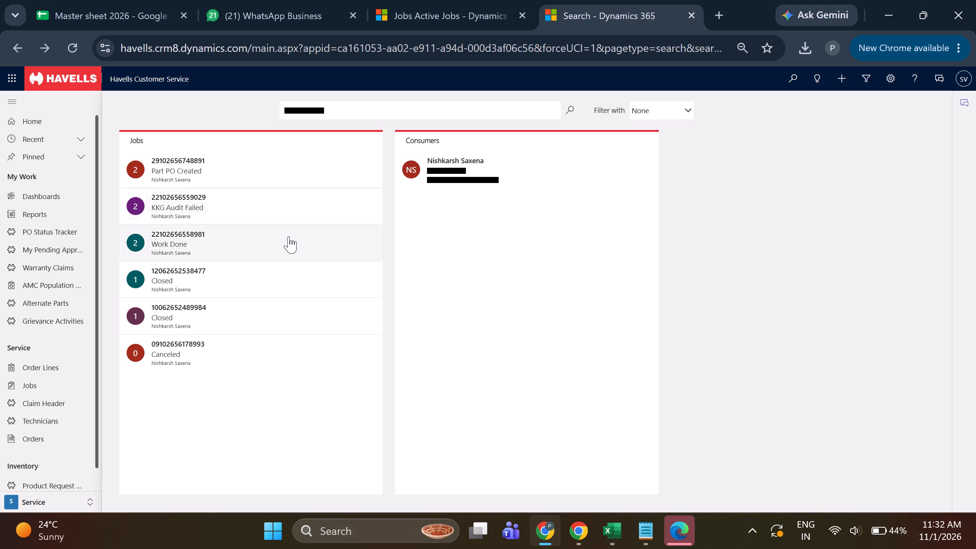
# Step through the Master Sheet matches for the same mobile number to compare them with the Dynamics jobs.
pyautogui.click(130, 0)
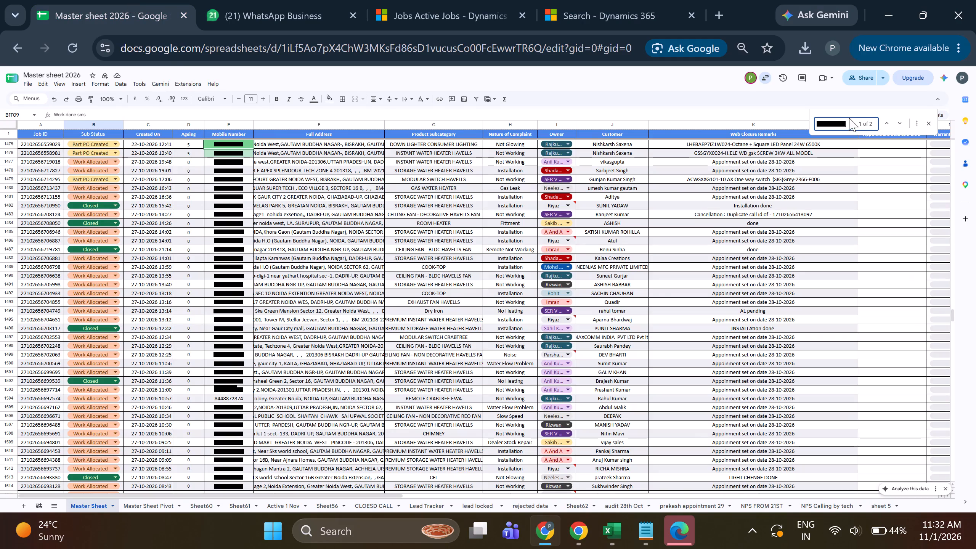
pyautogui.click(854, 125)
pyautogui.press('Return')
pyautogui.press('Return')
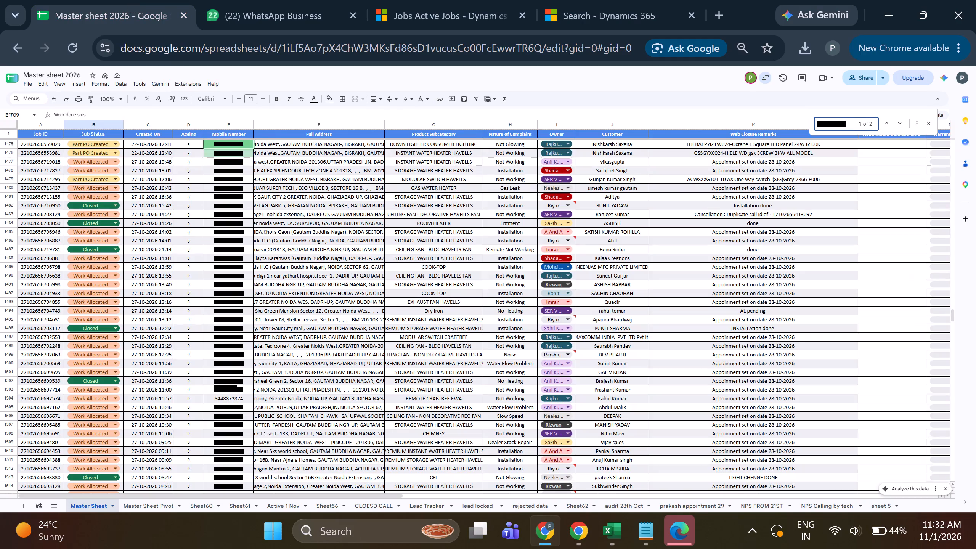
pyautogui.press('Return')
pyautogui.press('Return')
pyautogui.press('Return')
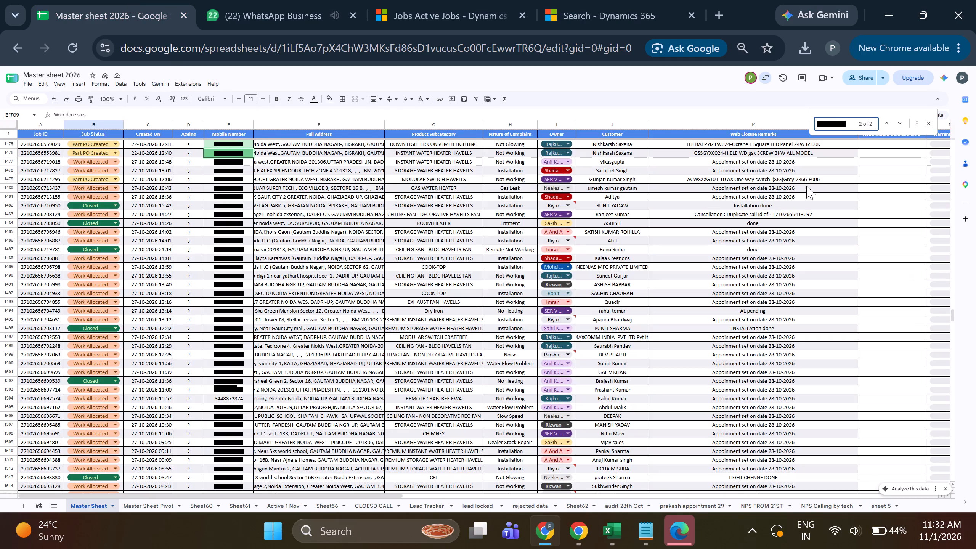
# Copy the mobile number of the 22-10-2026 Work Done job with caller type Email from Active Jobs and search Dynamics for it.
pyautogui.click(437, 0)
pyautogui.click(321, 274)
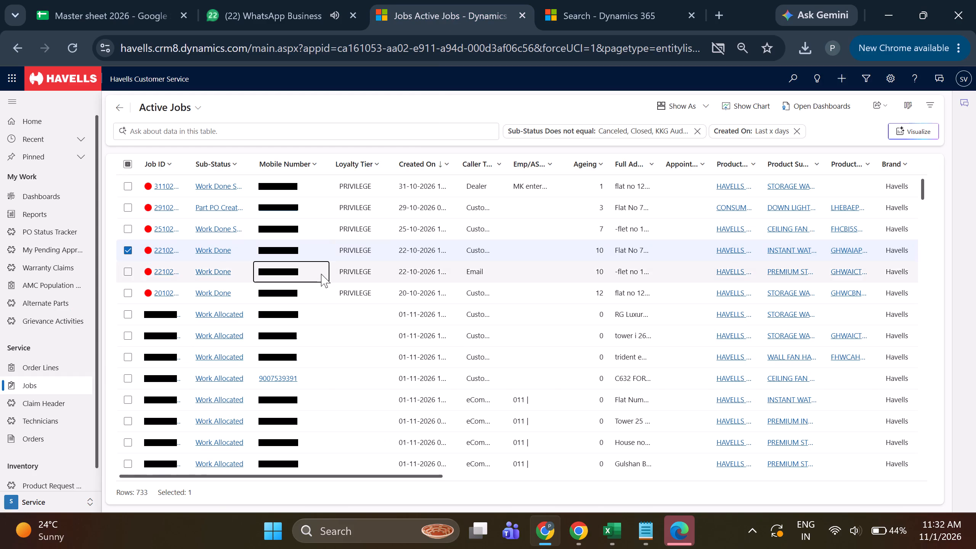
pyautogui.hotkey('ctrl', 'c')
pyautogui.click(647, 0)
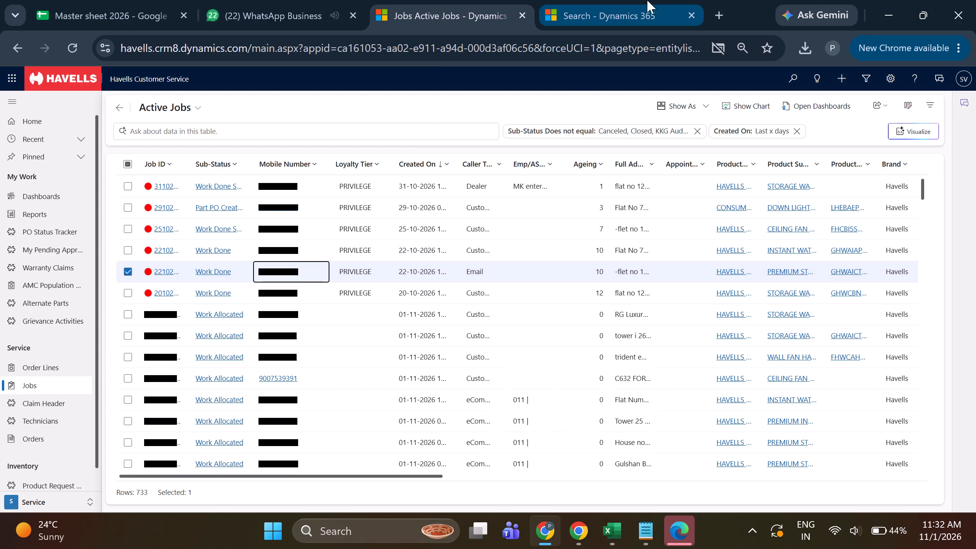
pyautogui.doubleClick(337, 104)
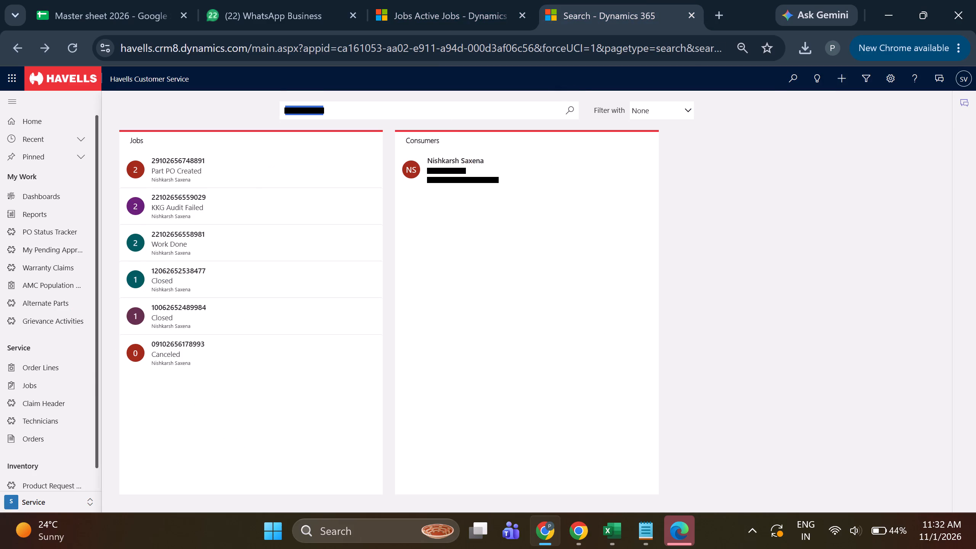
pyautogui.hotkey('ctrl', 'v')
pyautogui.click(568, 108)
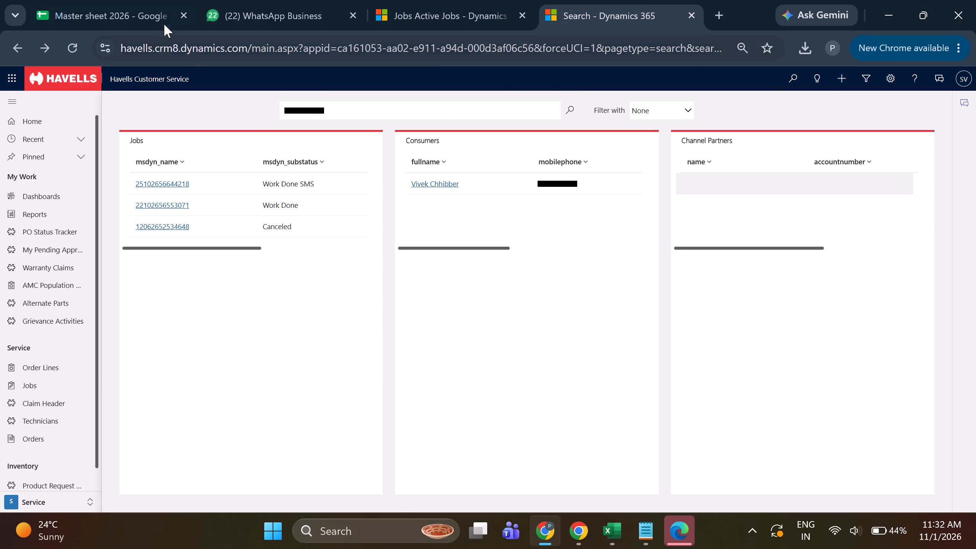
# Search the Master Sheet for the copied mobile number and examine the matching job row.
pyautogui.click(124, 12)
pyautogui.doubleClick(840, 125)
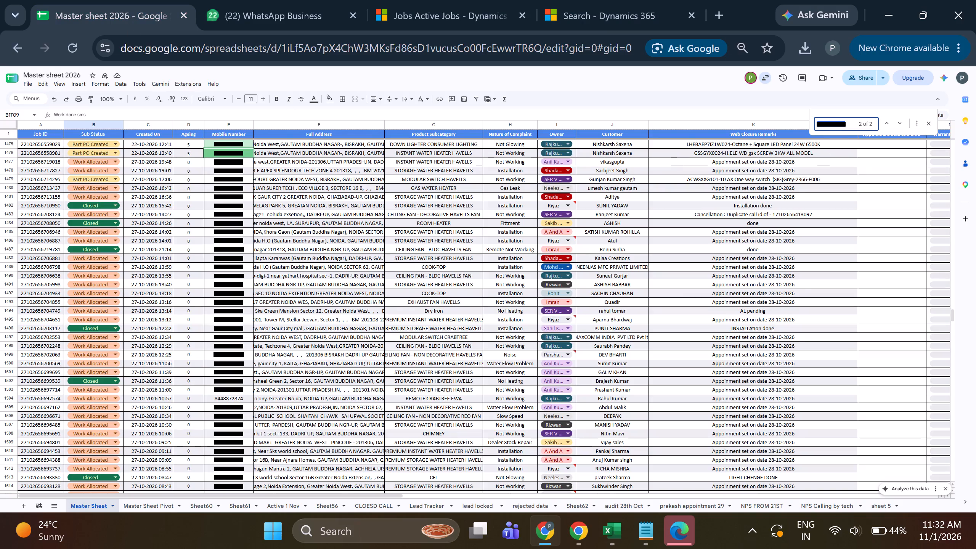
pyautogui.hotkey('ctrl', 'v')
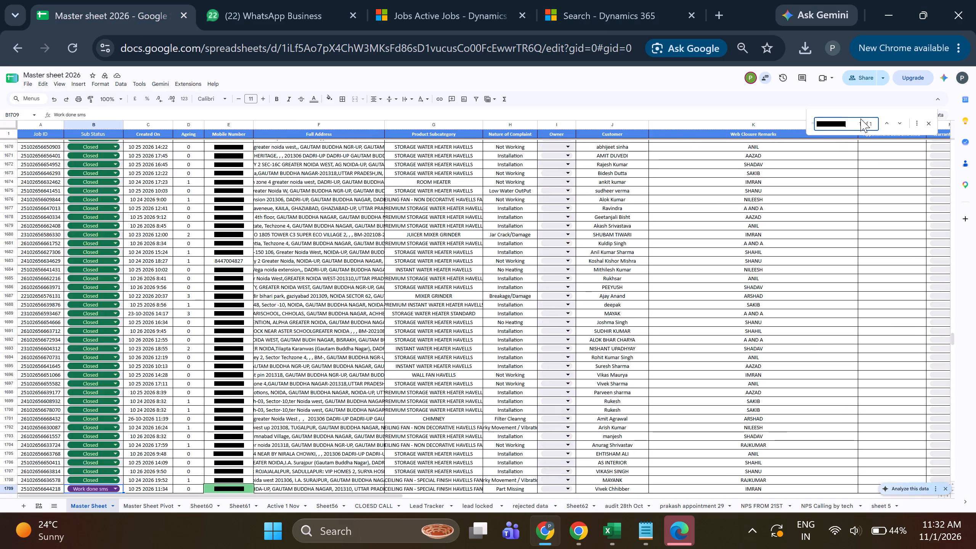
pyautogui.press('Return')
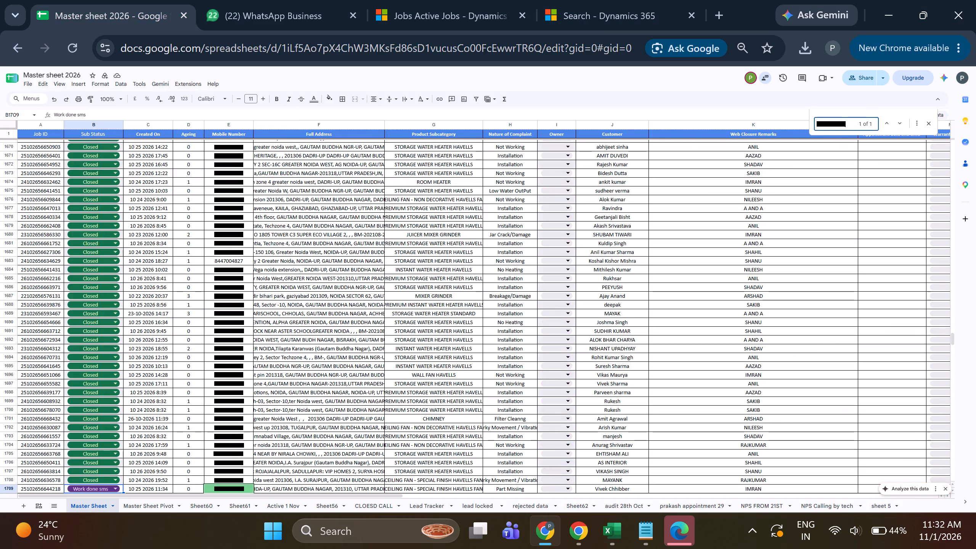
pyautogui.scroll(-1, 262, 437)
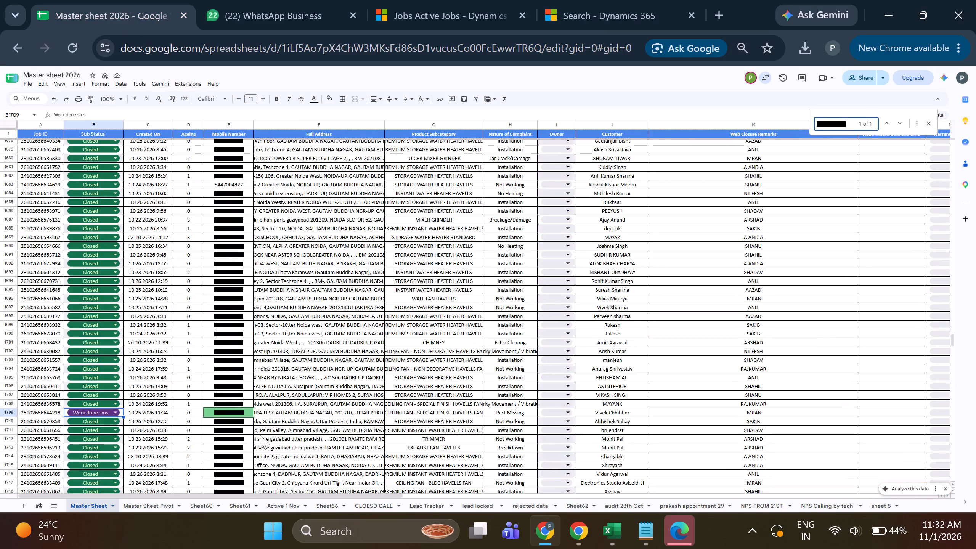
# Copy the mobile number of the 20-10-2026 Work Done job from Active Jobs and search the Master Sheet for it.
pyautogui.click(492, 0)
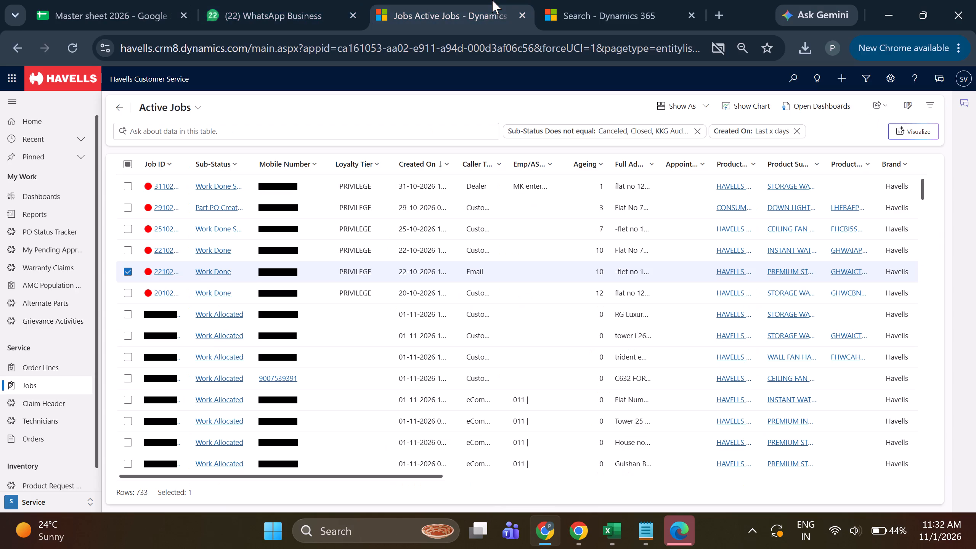
pyautogui.click(316, 298)
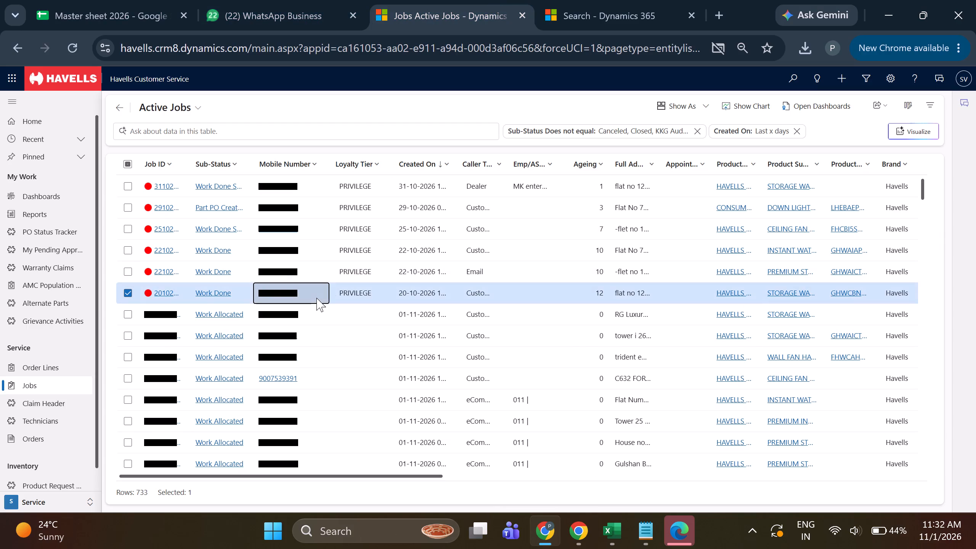
pyautogui.hotkey('ctrl', 'c')
pyautogui.click(600, 0)
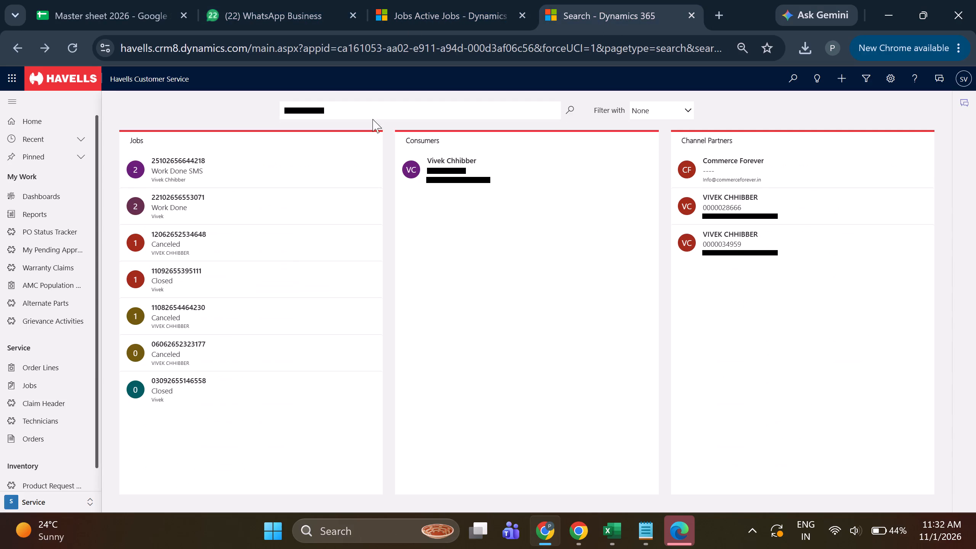
pyautogui.click(108, 0)
pyautogui.doubleClick(844, 117)
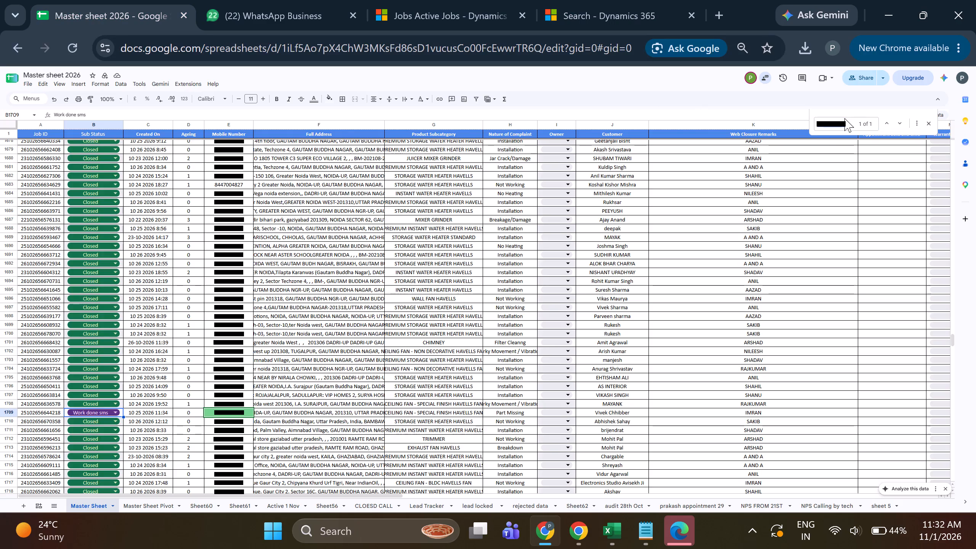
pyautogui.hotkey('ctrl', 'v')
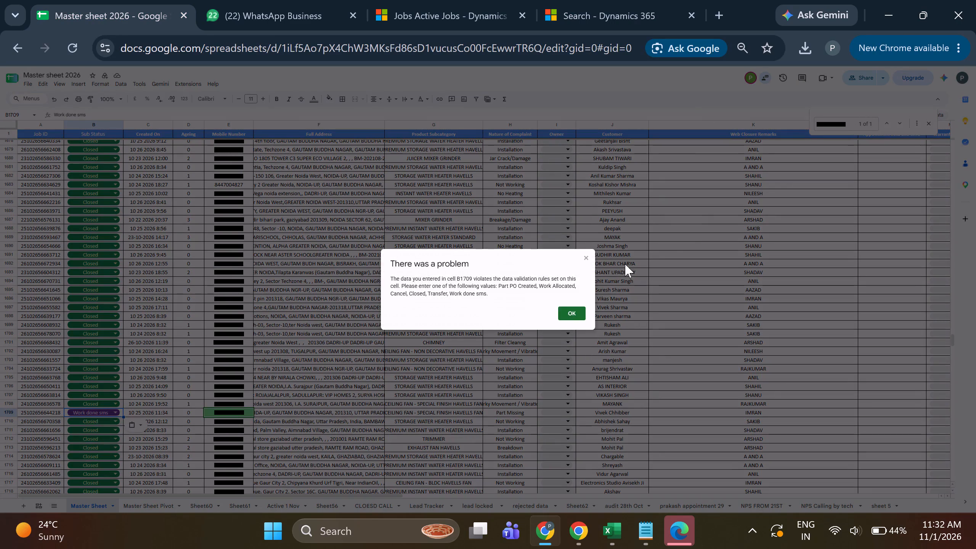
pyautogui.click(584, 259)
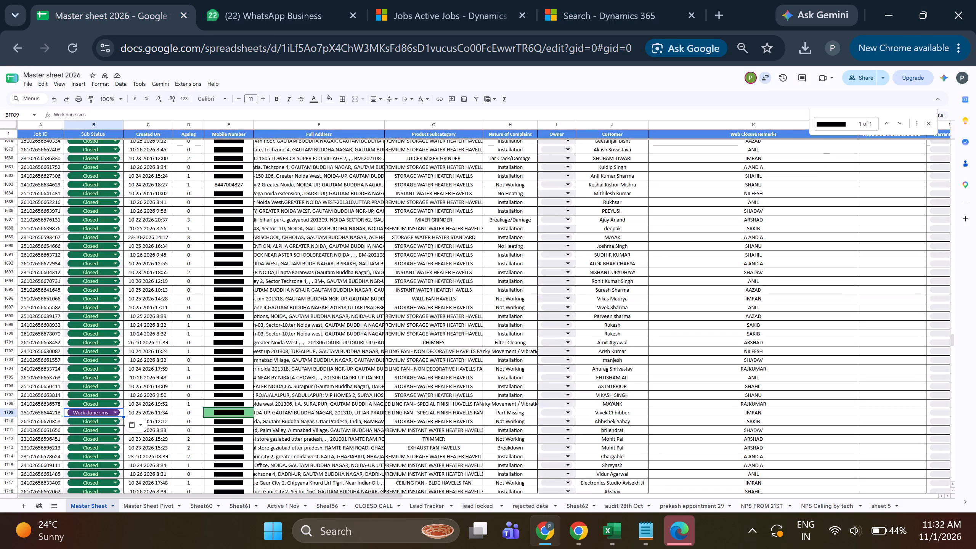
pyautogui.doubleClick(843, 124)
pyautogui.hotkey('ctrl', 'v')
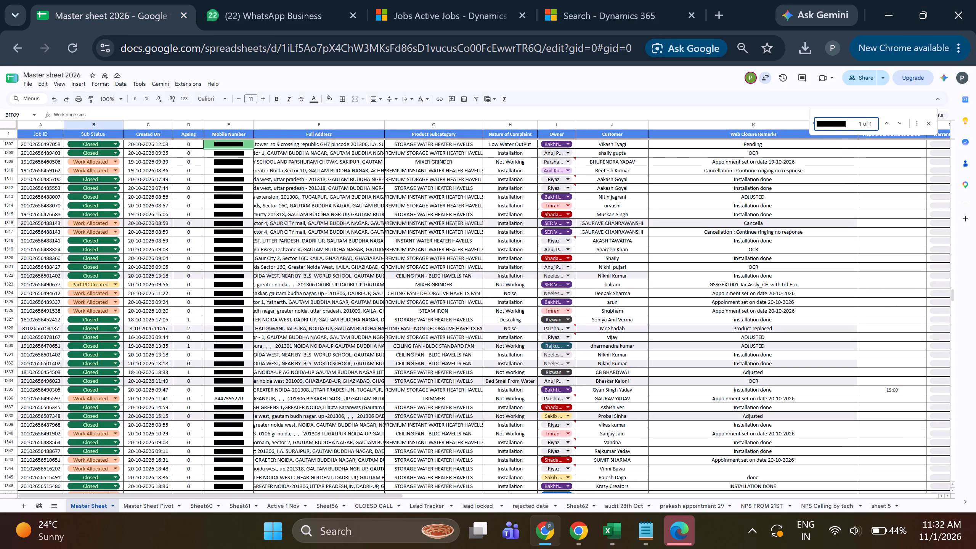
pyautogui.scroll(1, 321, 265)
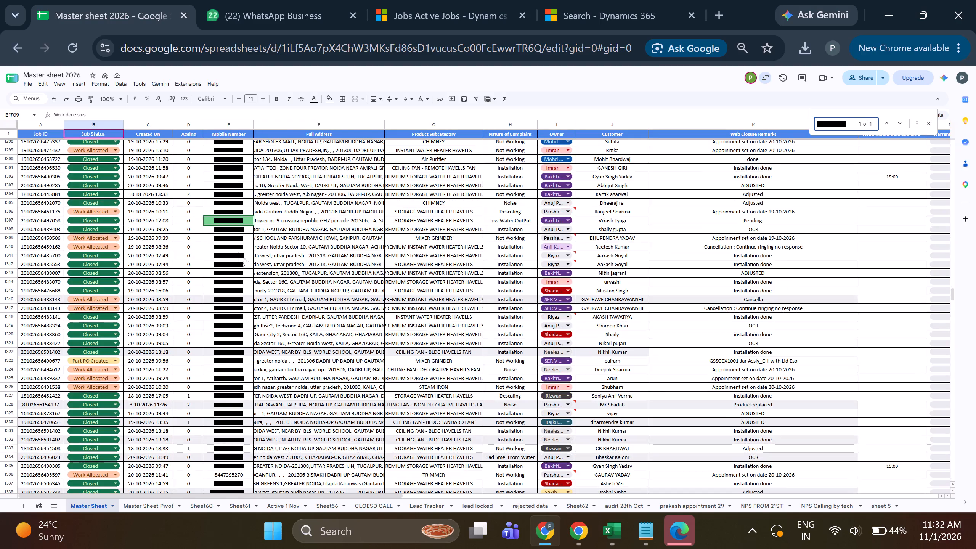
# Search the Dynamics records for the mobile number of the 20-10-2026 Work Done job.
pyautogui.click(589, 0)
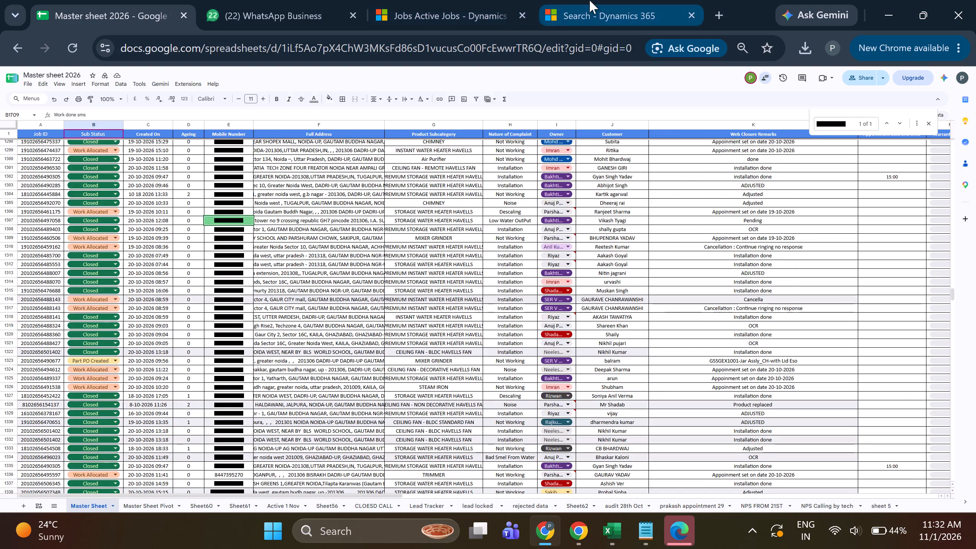
pyautogui.doubleClick(343, 117)
pyautogui.hotkey('ctrl', 'v')
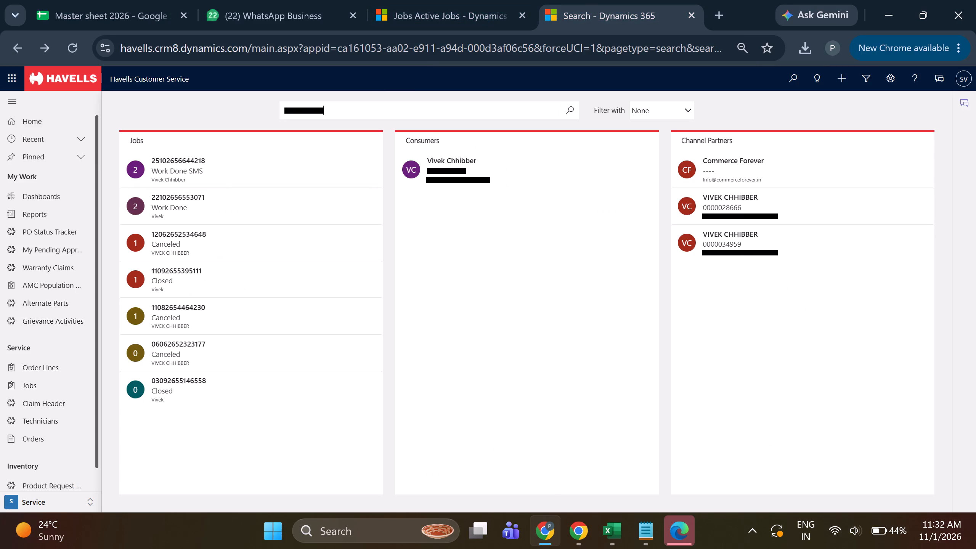
pyautogui.click(569, 103)
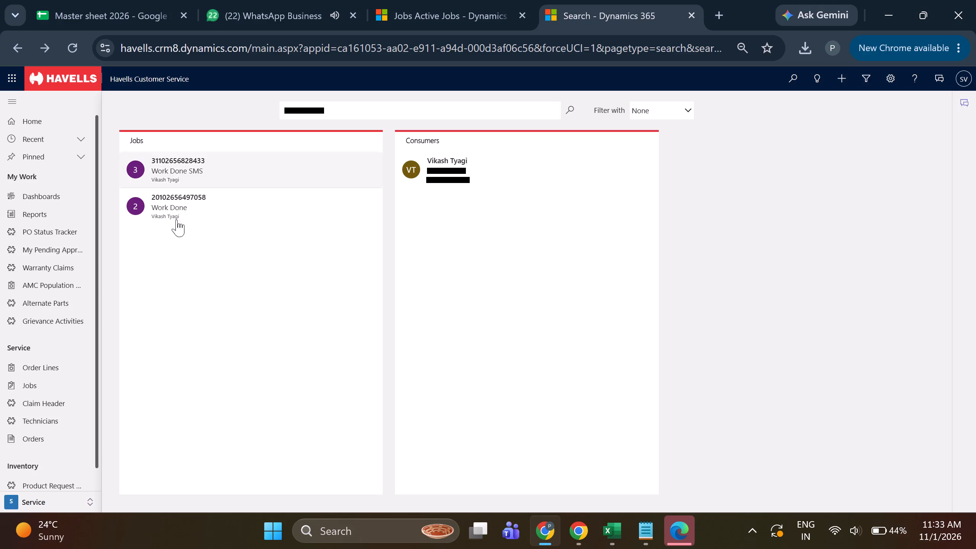
pyautogui.click(282, 206)
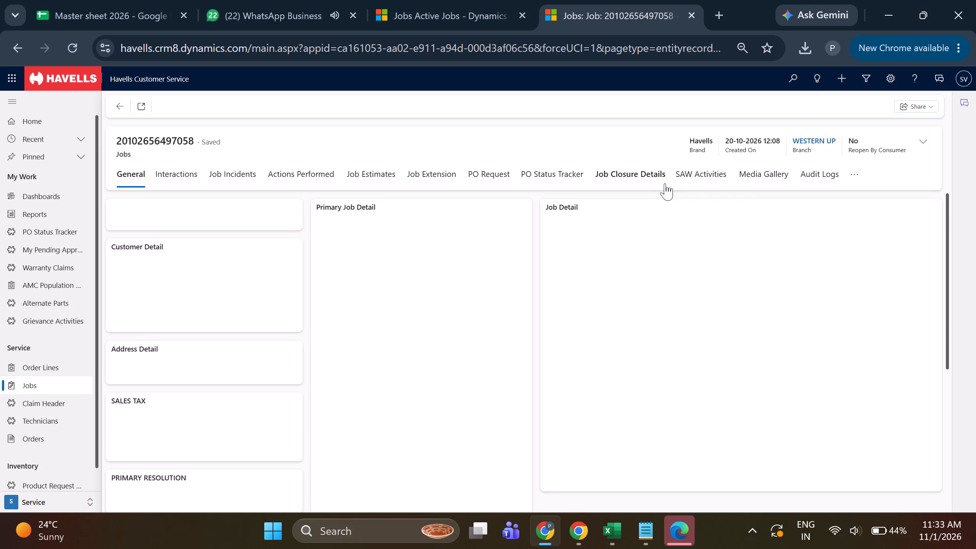
pyautogui.click(635, 190)
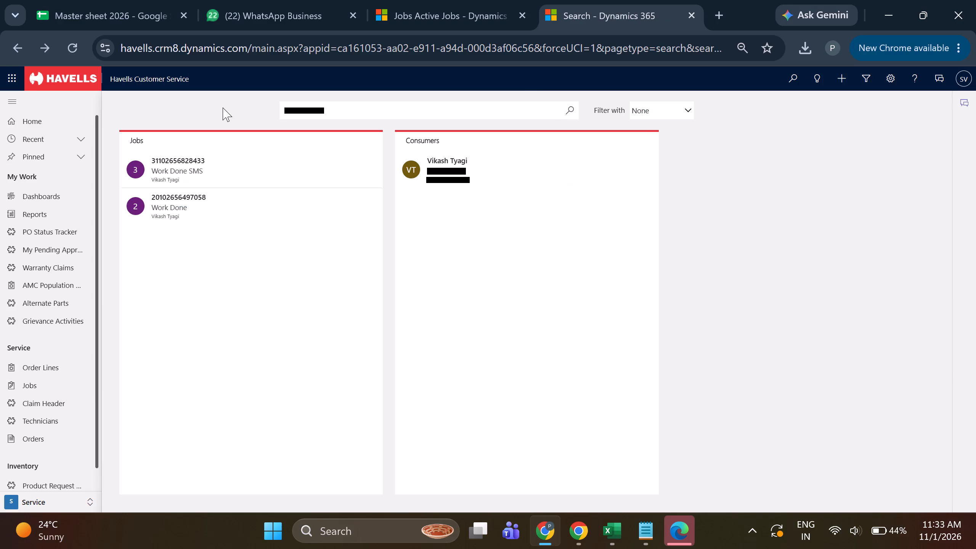
pyautogui.click(105, 17)
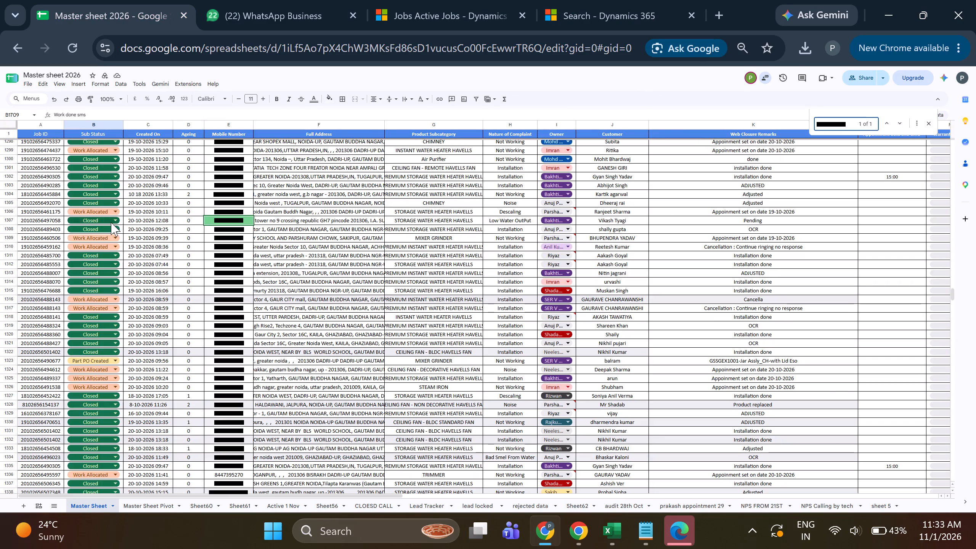
pyautogui.click(603, 0)
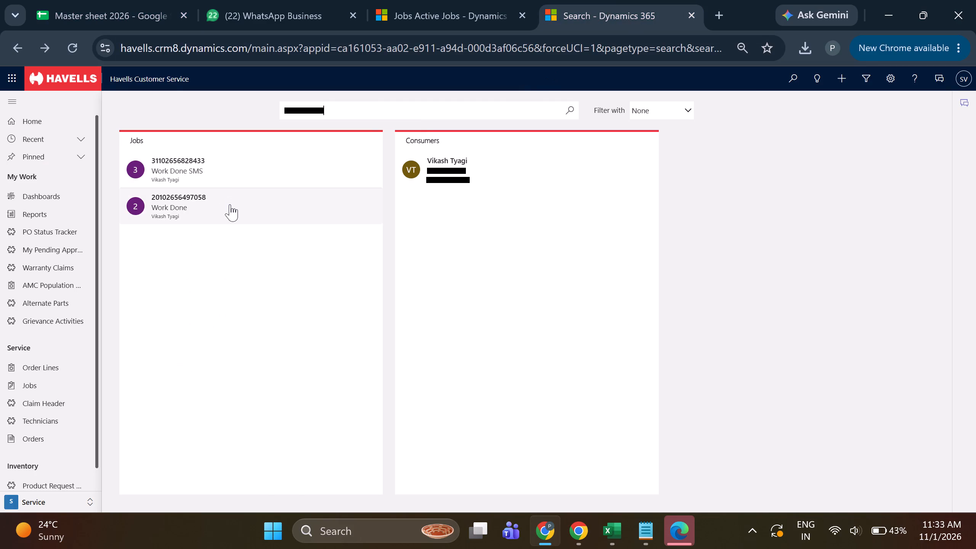
pyautogui.click(72, 0)
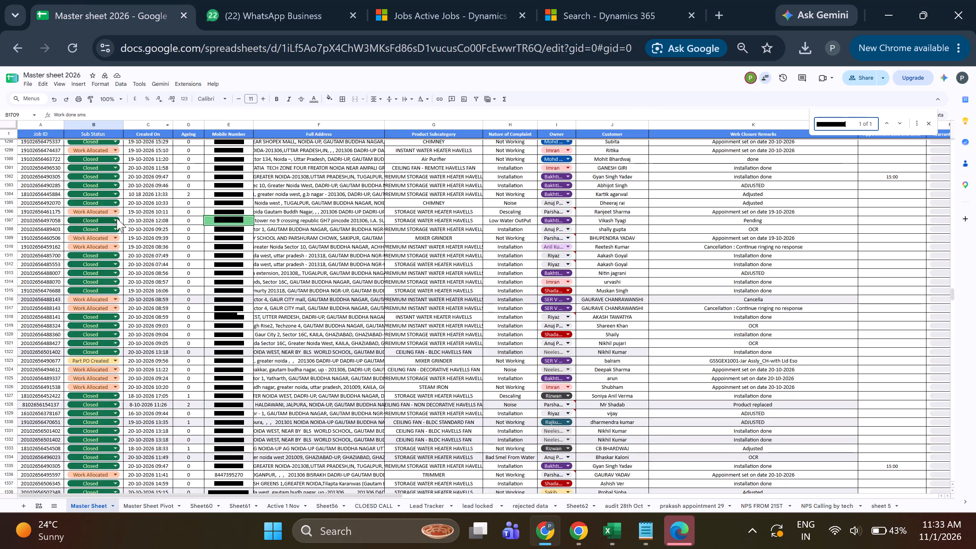
pyautogui.click(116, 218)
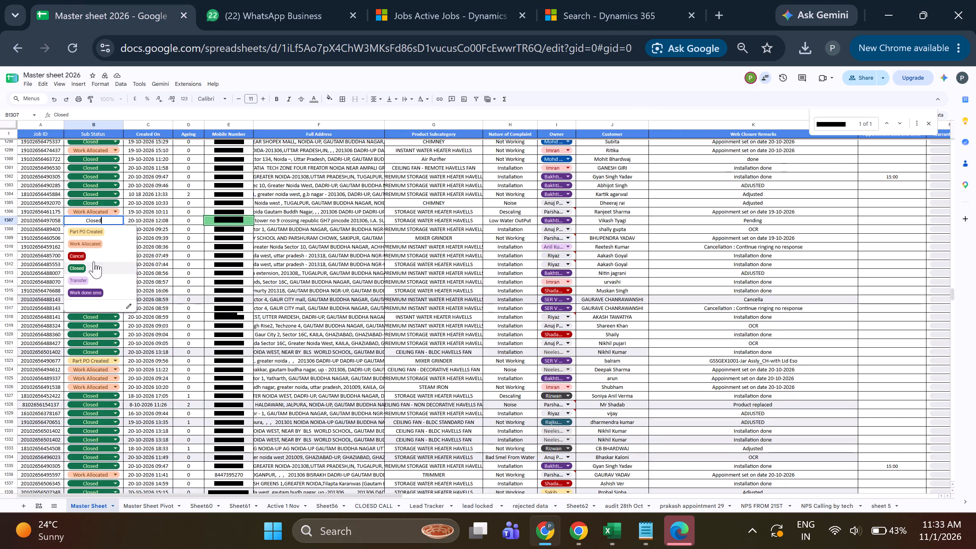
pyautogui.click(100, 292)
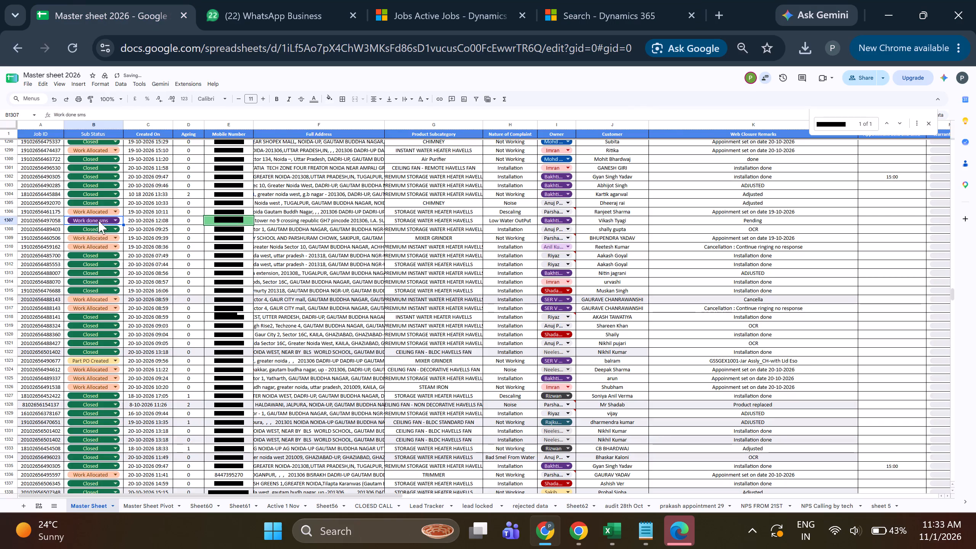
pyautogui.click(99, 220)
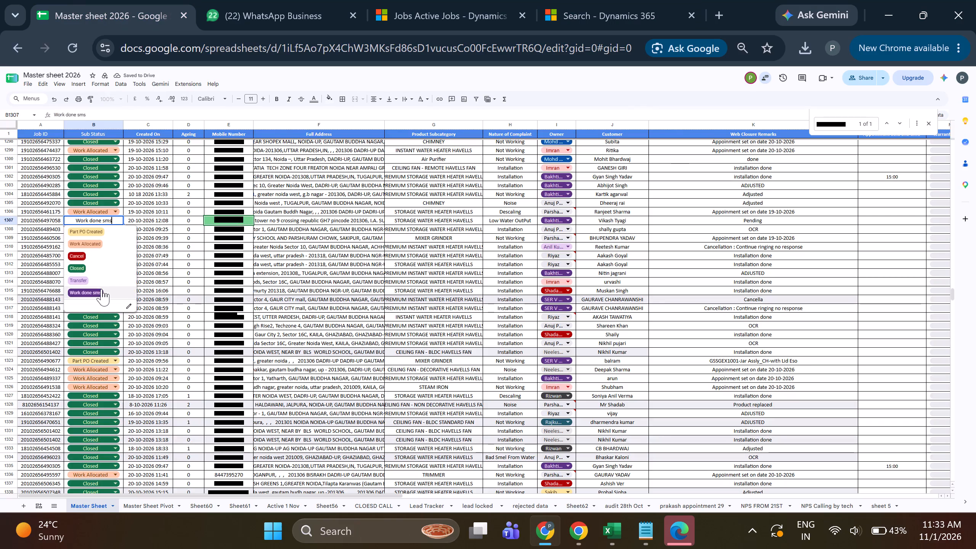
pyautogui.click(103, 290)
pyautogui.click(561, 0)
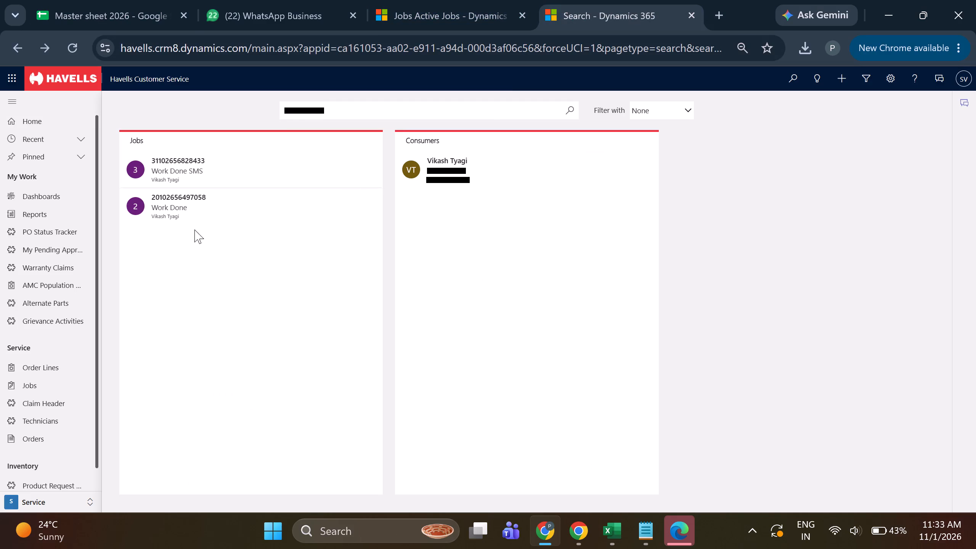
pyautogui.click(255, 207)
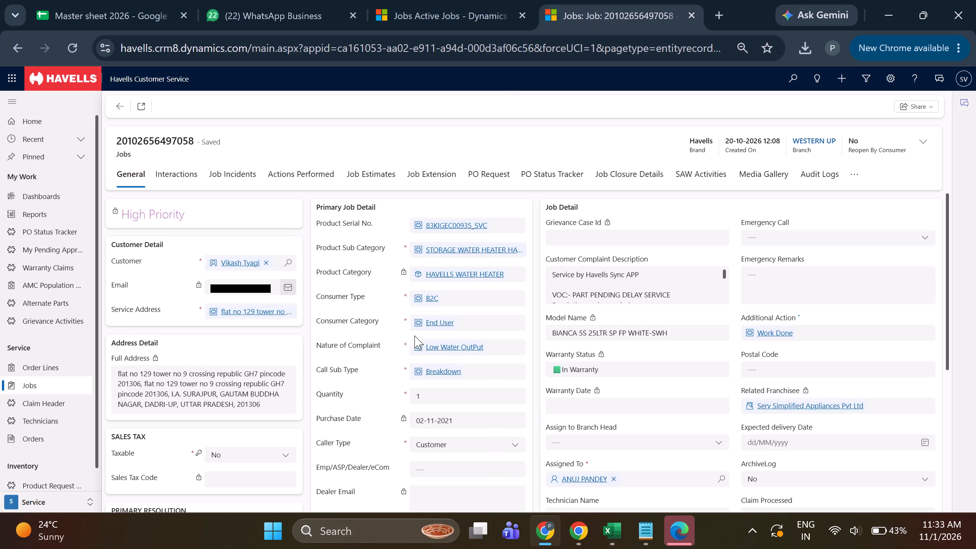
pyautogui.scroll(-1, 481, 335)
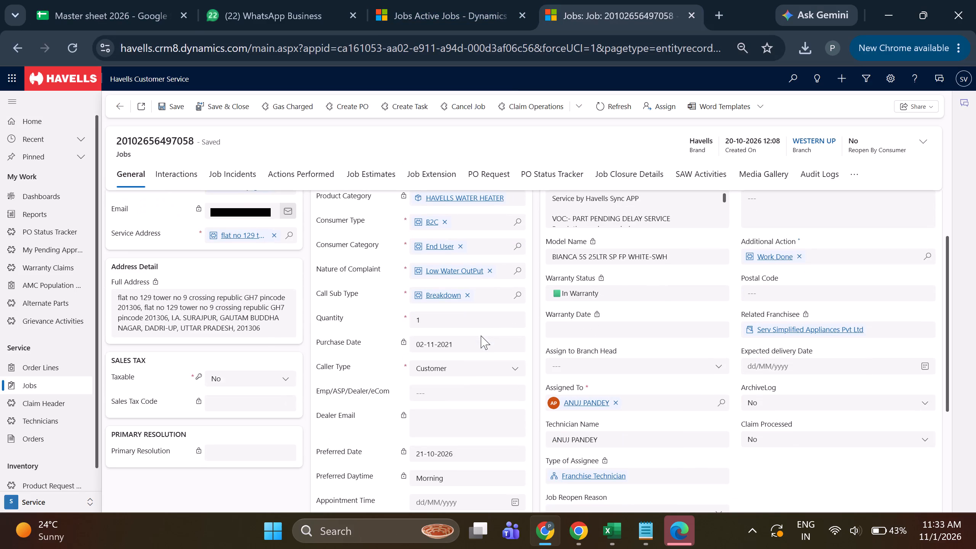
pyautogui.scroll(2, 481, 335)
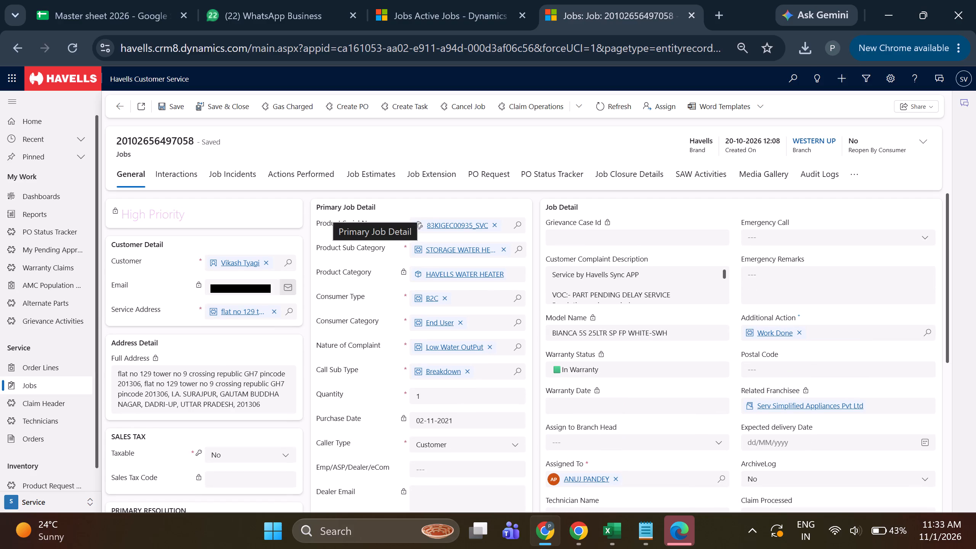
pyautogui.click(651, 175)
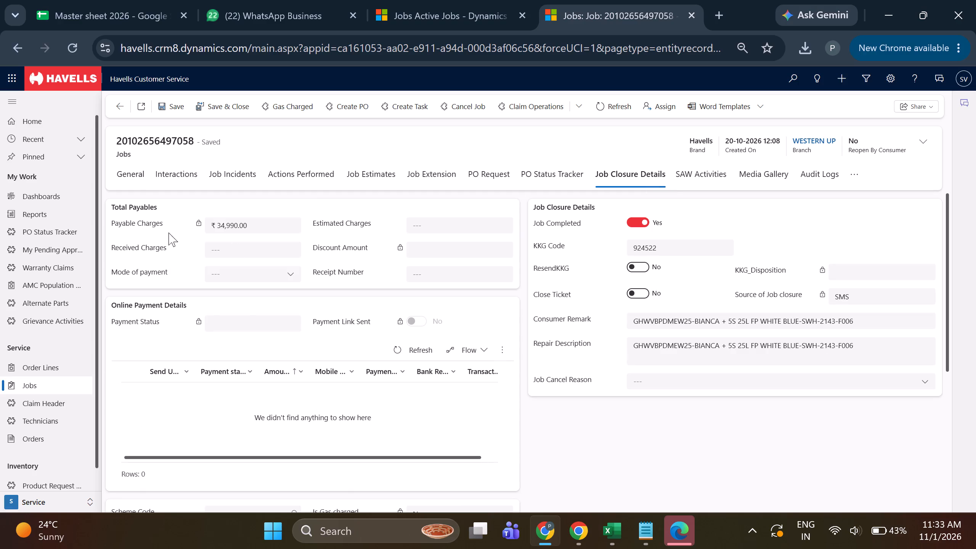
pyautogui.click(124, 107)
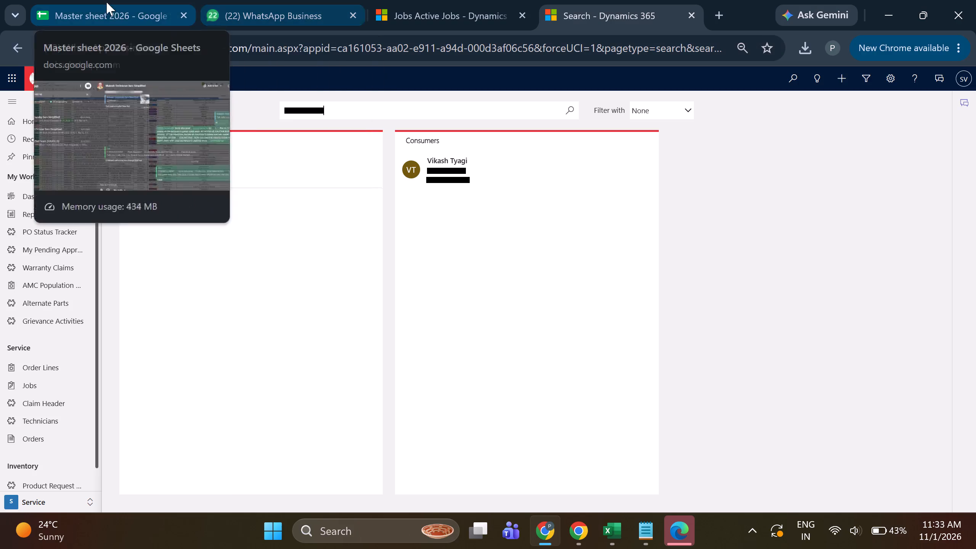
# In the Master Sheet, set the Sub Status of the 20-10-2026 Low Water OutPut job in row 1307 to Closed.
pyautogui.click(105, 1)
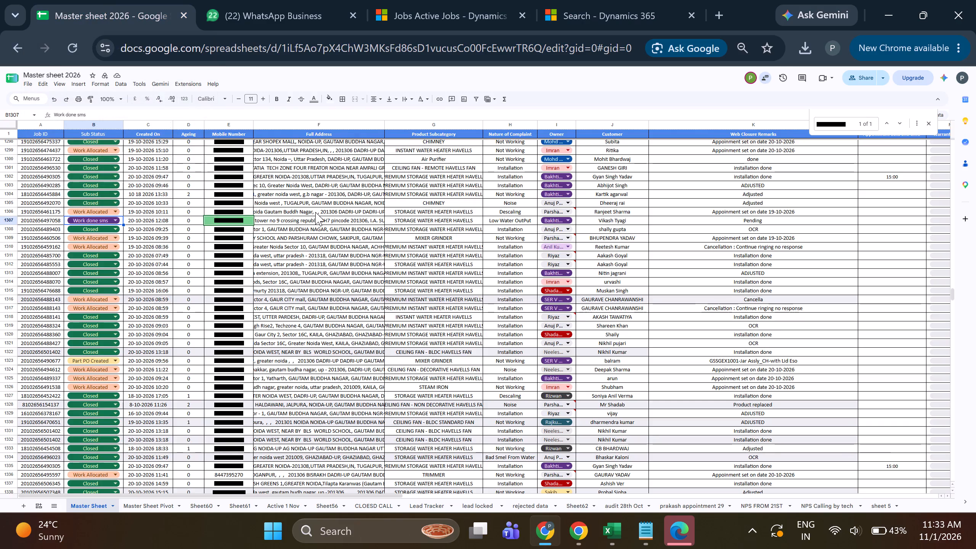
pyautogui.click(104, 223)
pyautogui.click(89, 270)
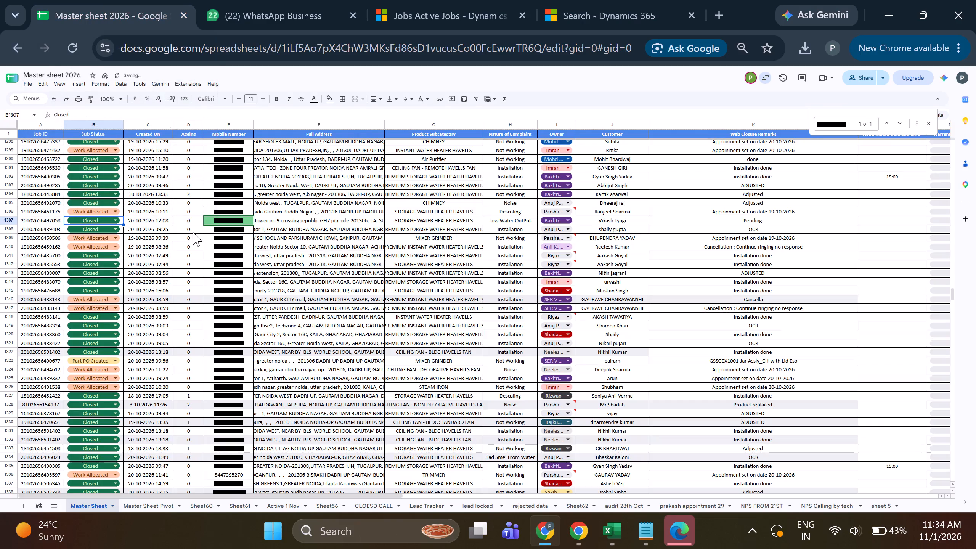
pyautogui.click(493, 10)
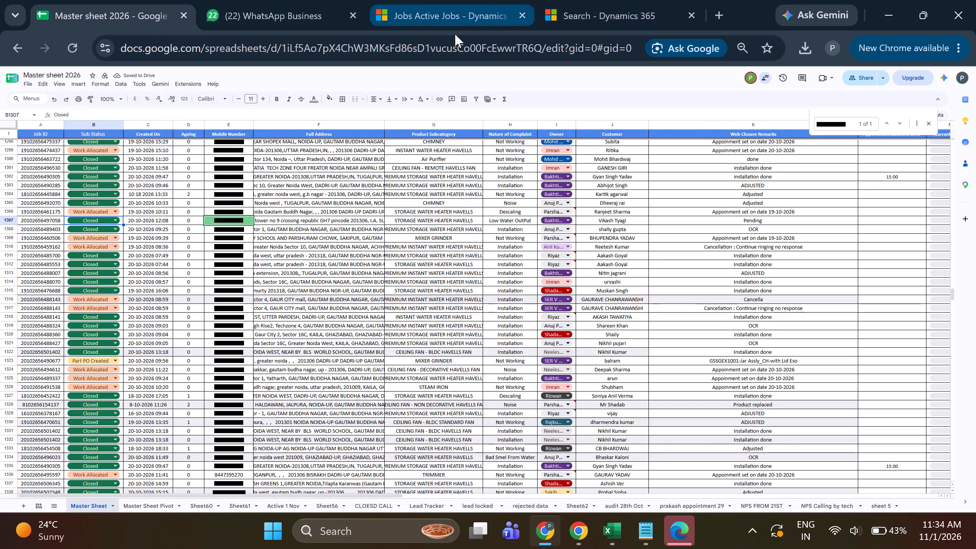
pyautogui.click(310, 315)
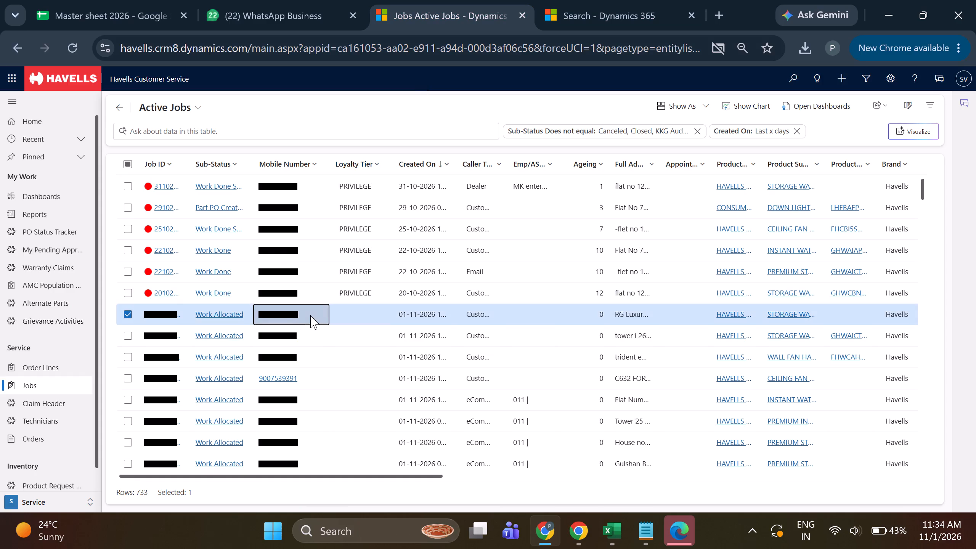
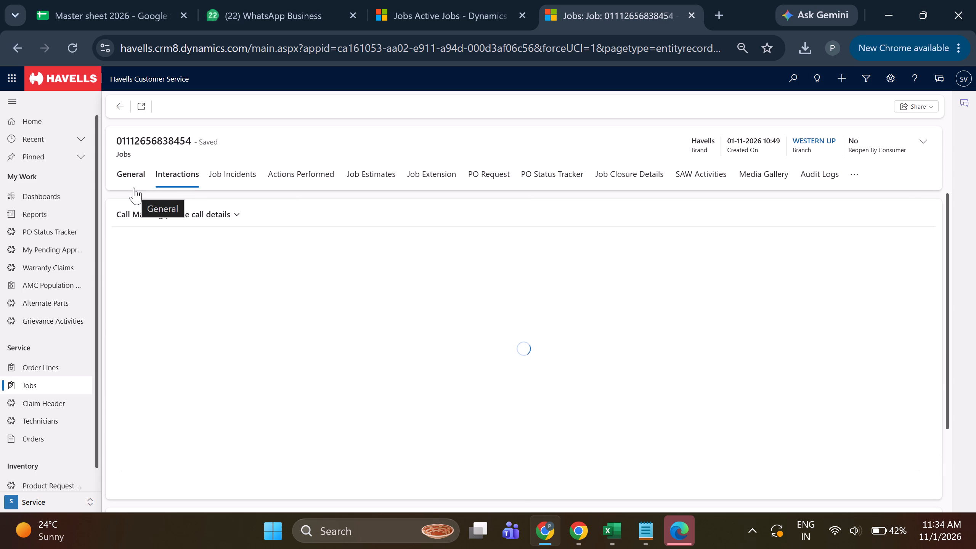
pyautogui.scroll(-2, 334, 302)
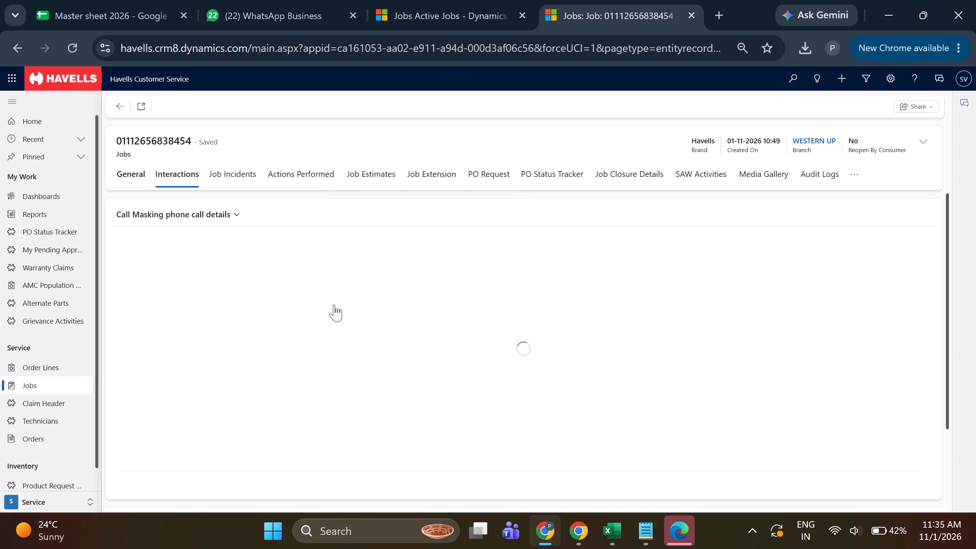
pyautogui.scroll(4, 324, 301)
pyautogui.scroll(-2, 324, 301)
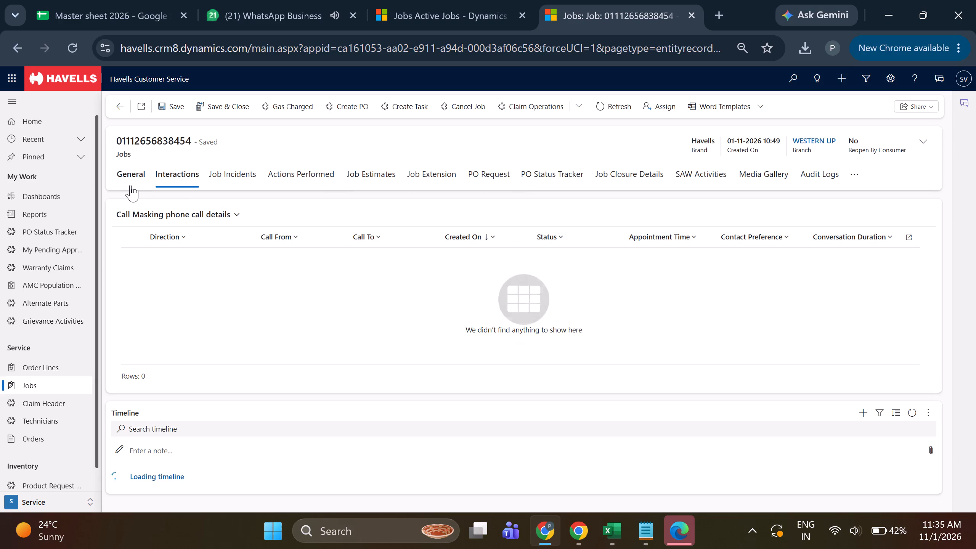
pyautogui.click(130, 185)
pyautogui.click(117, 108)
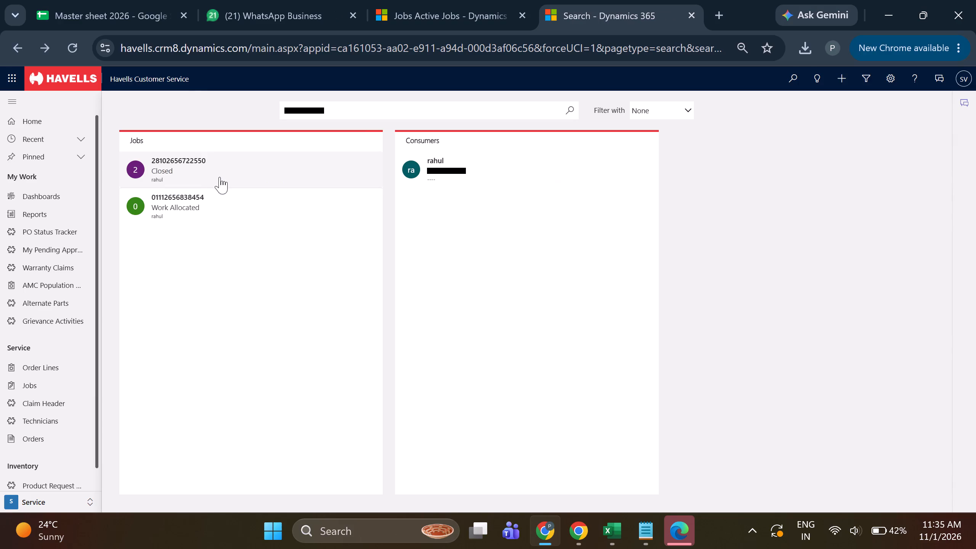
pyautogui.click(104, 0)
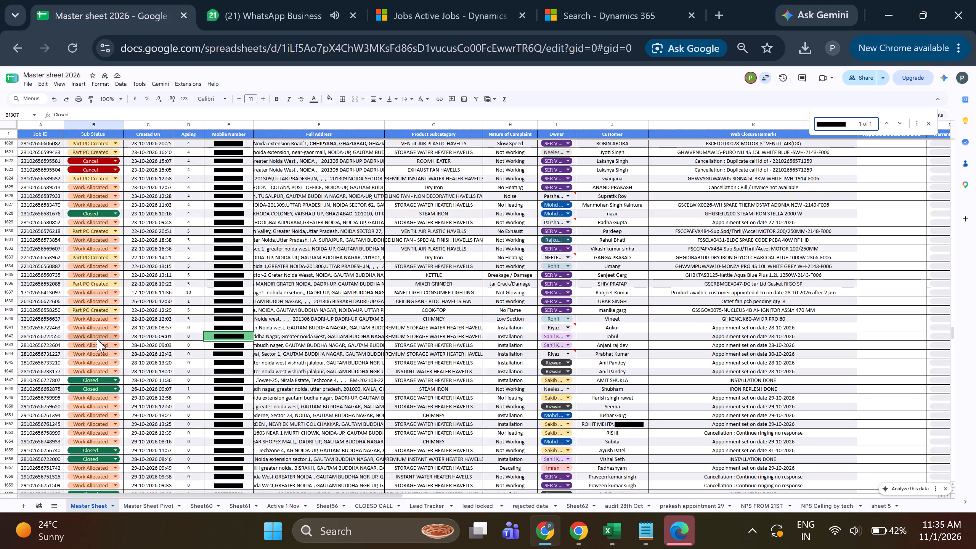
pyautogui.click(576, 0)
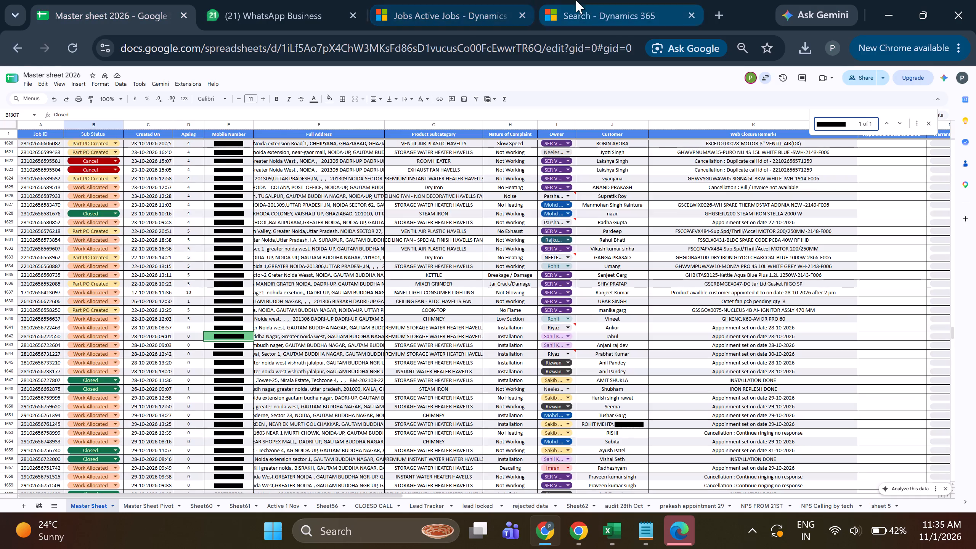
pyautogui.click(43, 0)
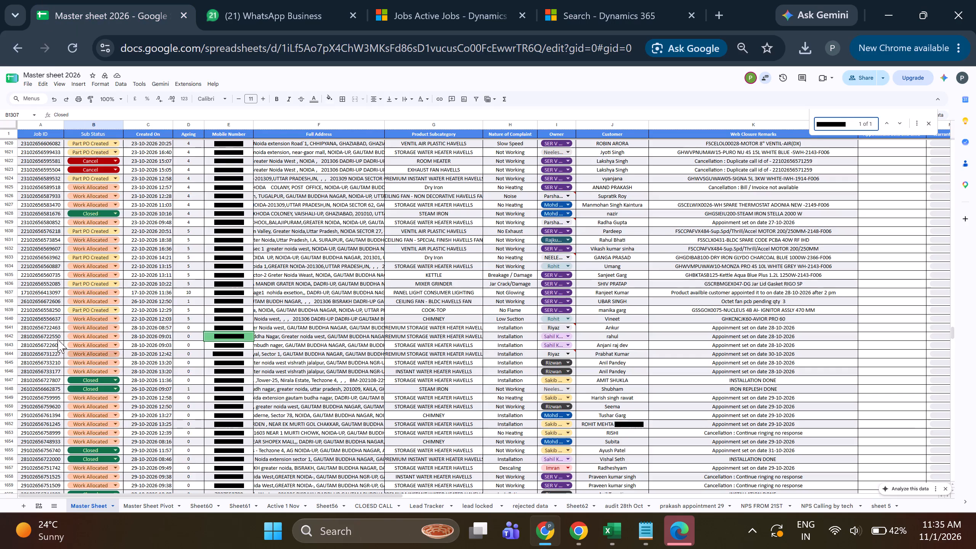
pyautogui.click(96, 335)
pyautogui.click(89, 385)
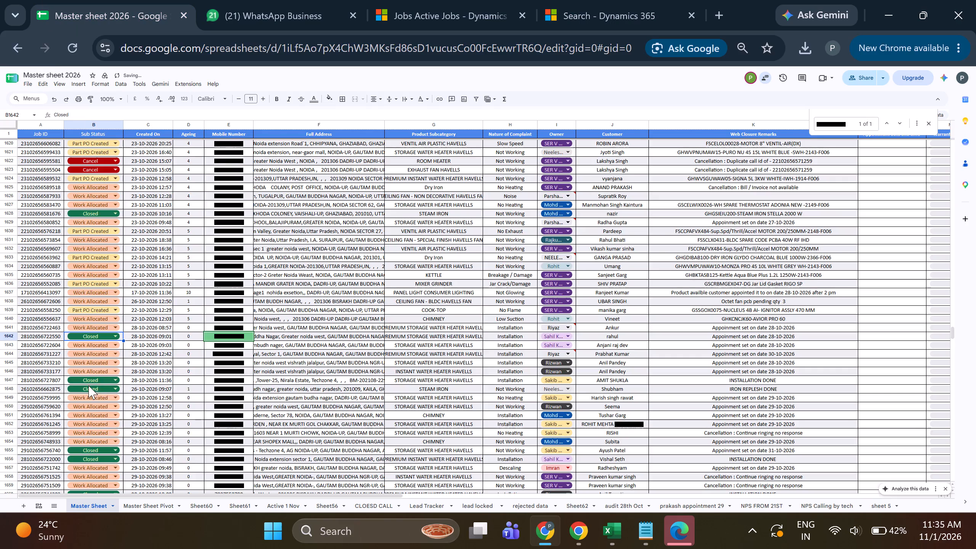
# Start a new job record in row 1996 of the Master Sheet by pasting the customer's mobile number under Mobile Number.
pyautogui.click(614, 0)
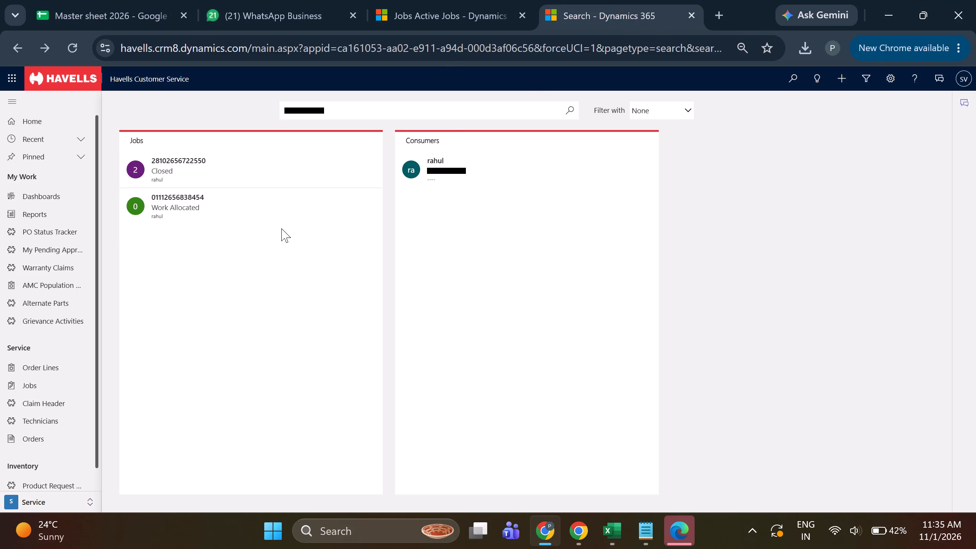
pyautogui.click(116, 0)
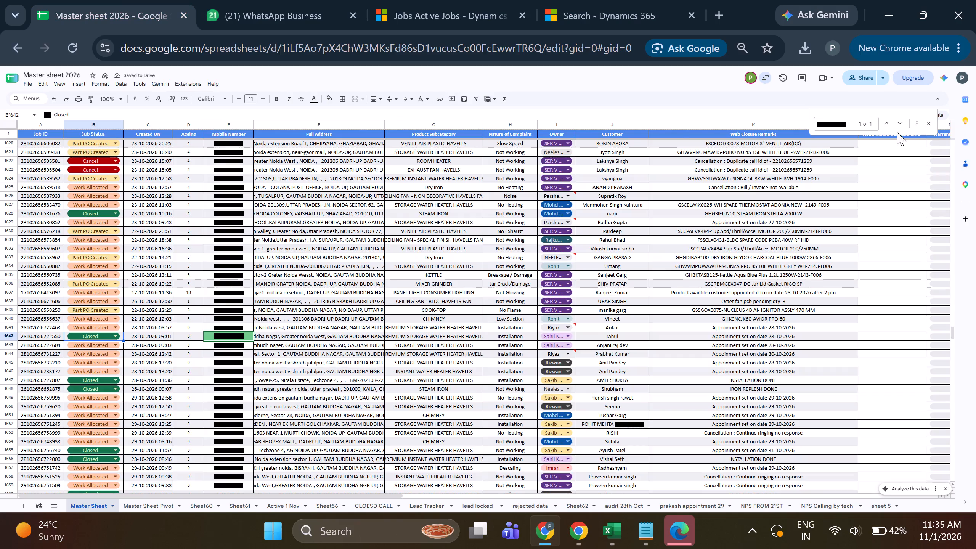
pyautogui.click(854, 128)
pyautogui.press('Return')
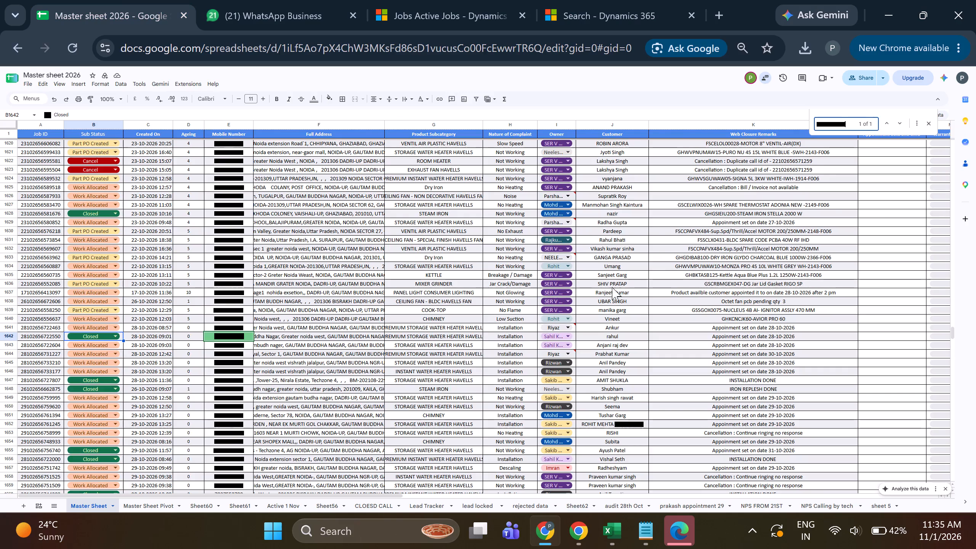
pyautogui.scroll(-20, 363, 266)
pyautogui.scroll(-3, 363, 266)
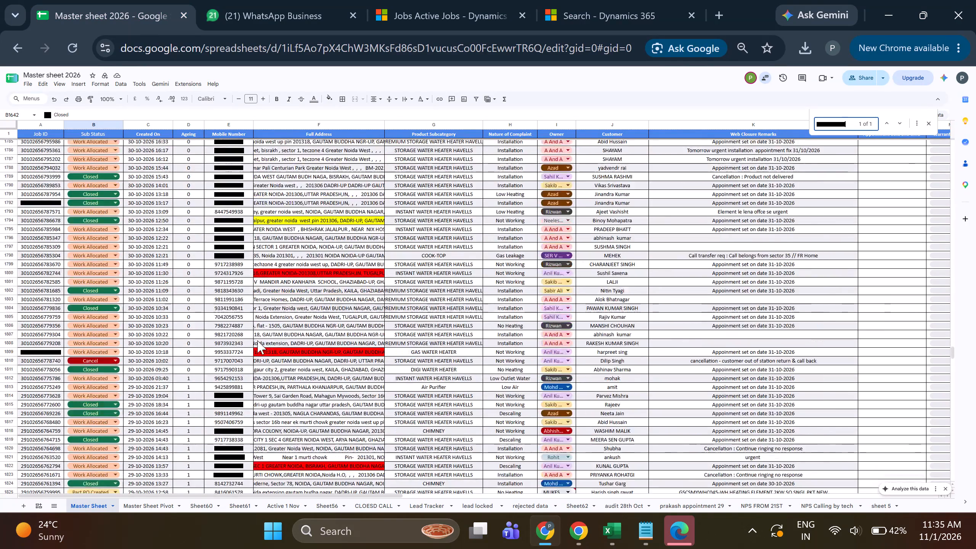
pyautogui.scroll(-20, 257, 340)
pyautogui.scroll(-2, 257, 340)
pyautogui.scroll(4, 265, 344)
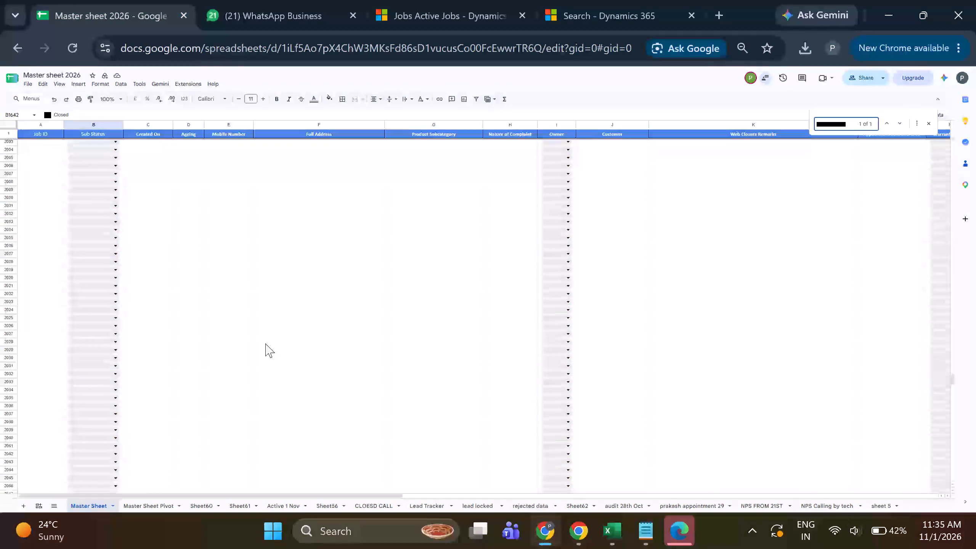
pyautogui.click(237, 318)
pyautogui.hotkey('ctrl', 'v')
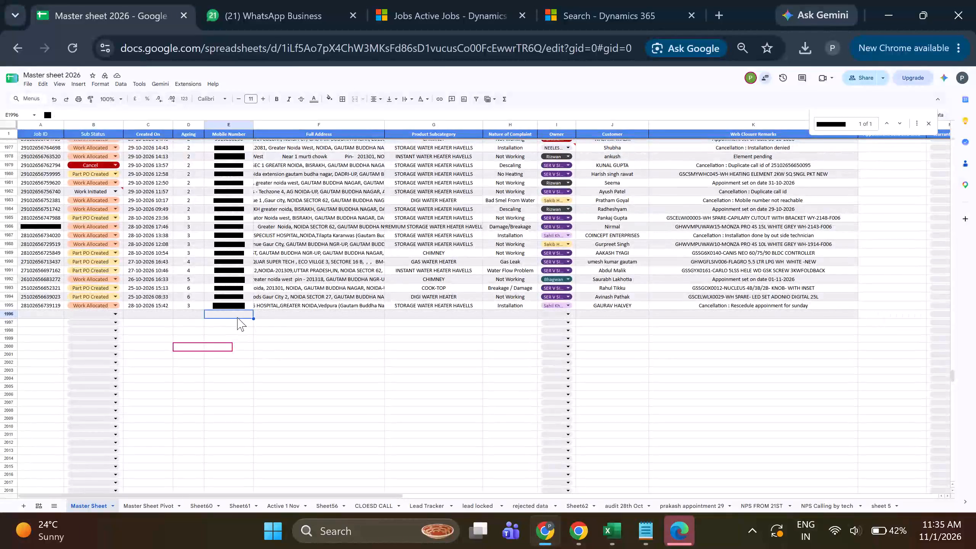
# Find the customer's earlier job in row 1642 and copy its Full Address into the new record in row 1996.
pyautogui.click(305, 359)
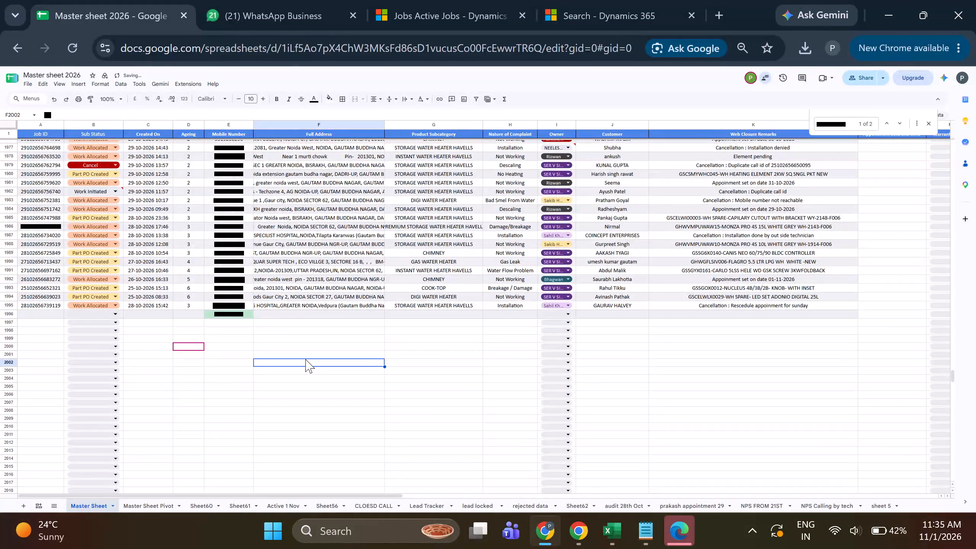
pyautogui.click(315, 320)
pyautogui.click(315, 314)
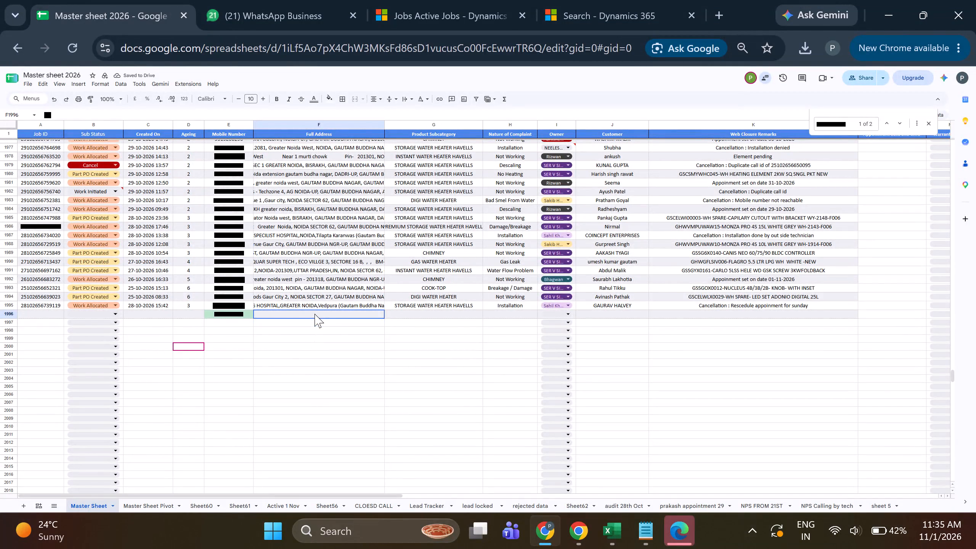
pyautogui.click(846, 123)
pyautogui.press('Return')
pyautogui.press('Return')
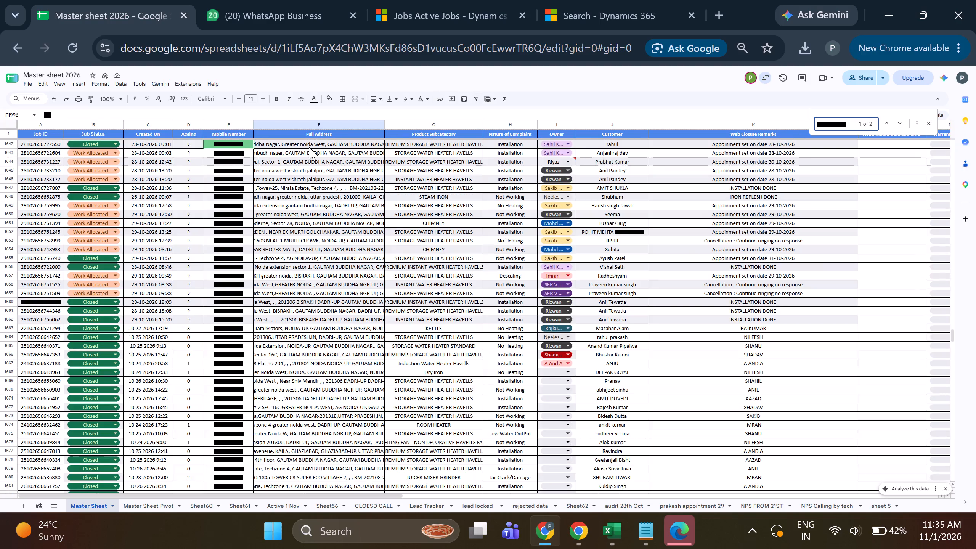
pyautogui.click(309, 147)
pyautogui.hotkey('ctrl', 'c')
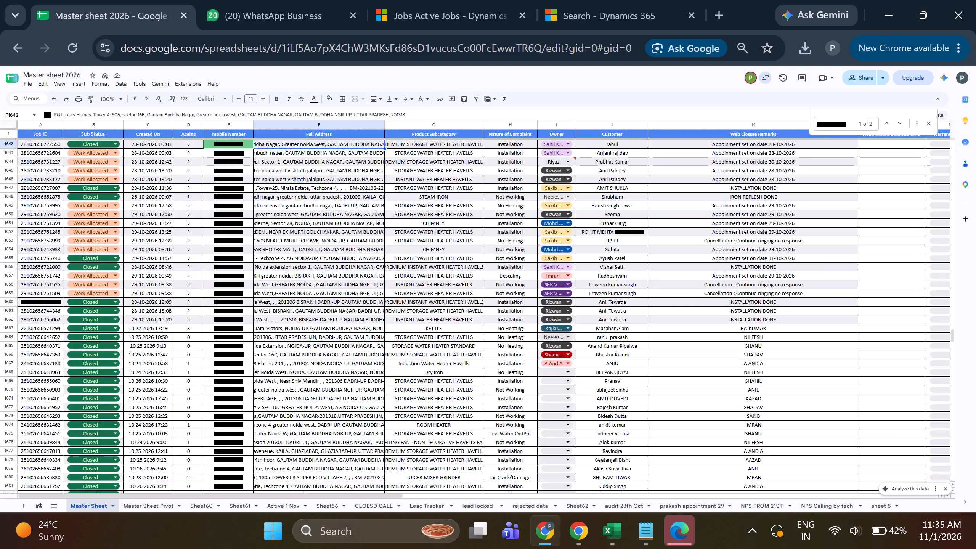
pyautogui.click(850, 121)
pyautogui.press('Return')
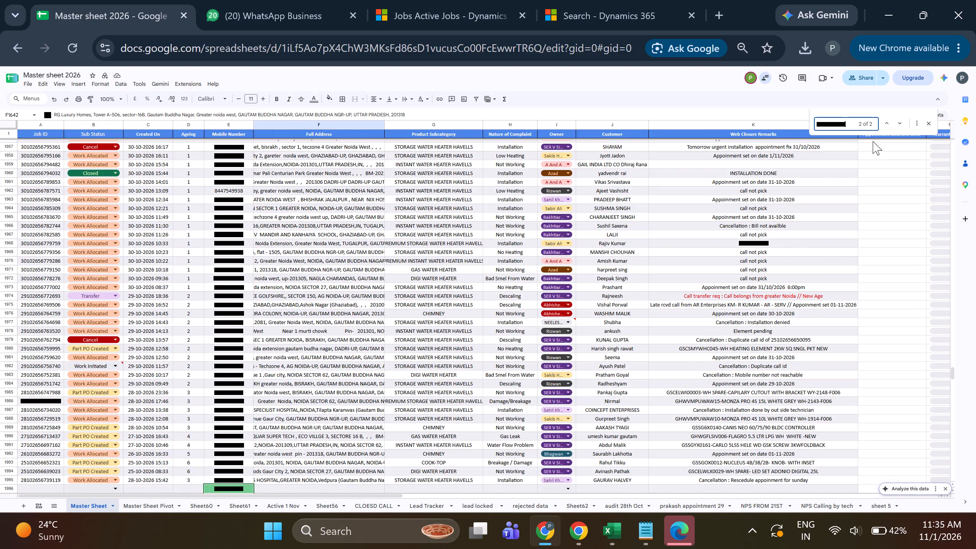
pyautogui.scroll(-2, 641, 403)
pyautogui.click(353, 340)
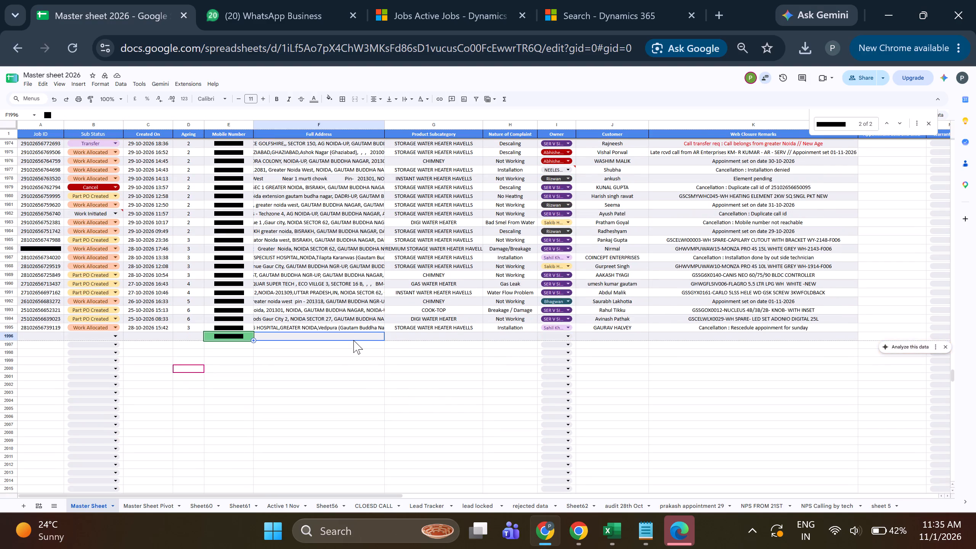
pyautogui.hotkey('ctrl', 'v')
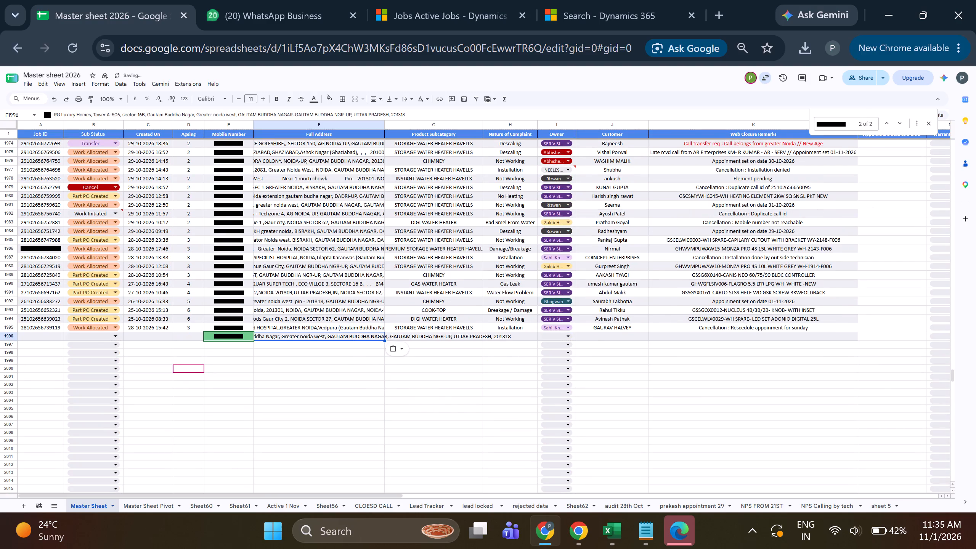
pyautogui.click(848, 123)
pyautogui.press('Return')
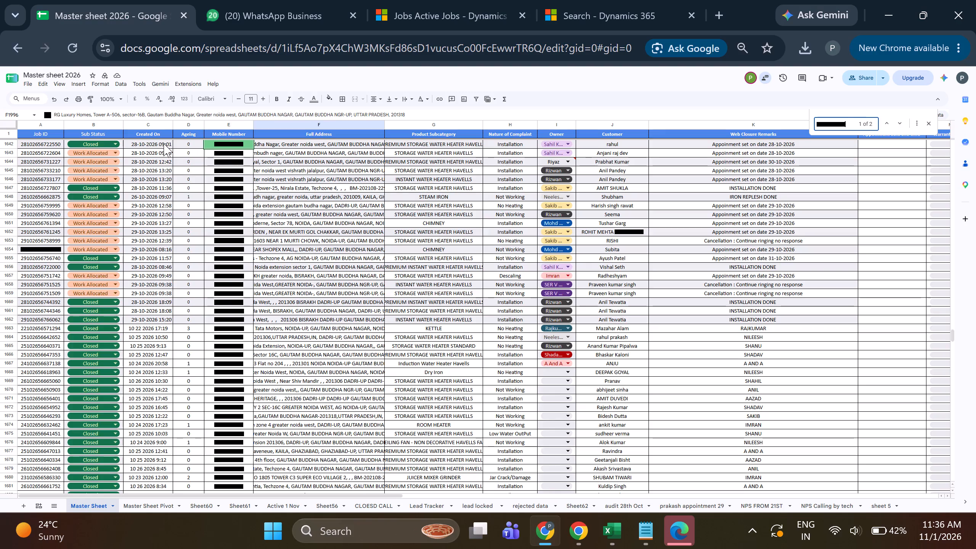
pyautogui.click(595, 0)
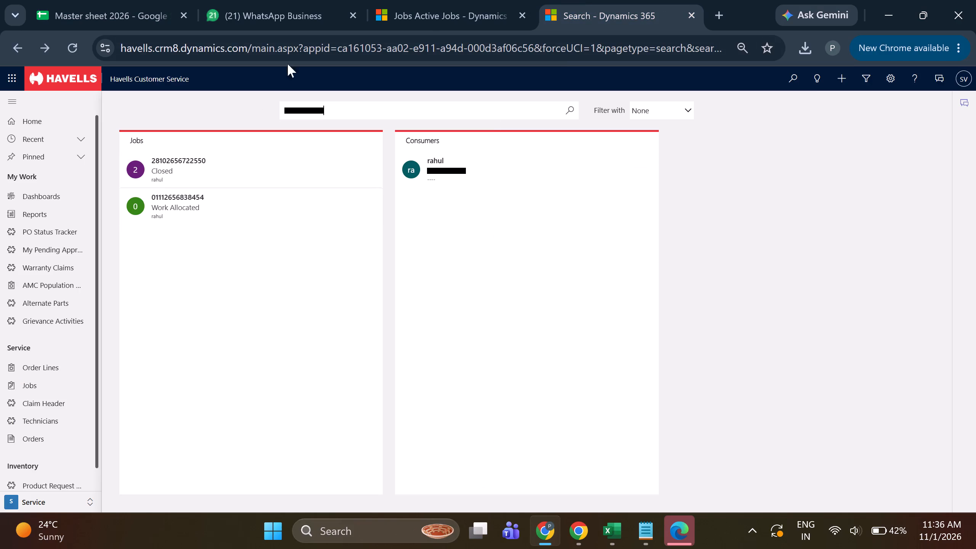
pyautogui.click(463, 0)
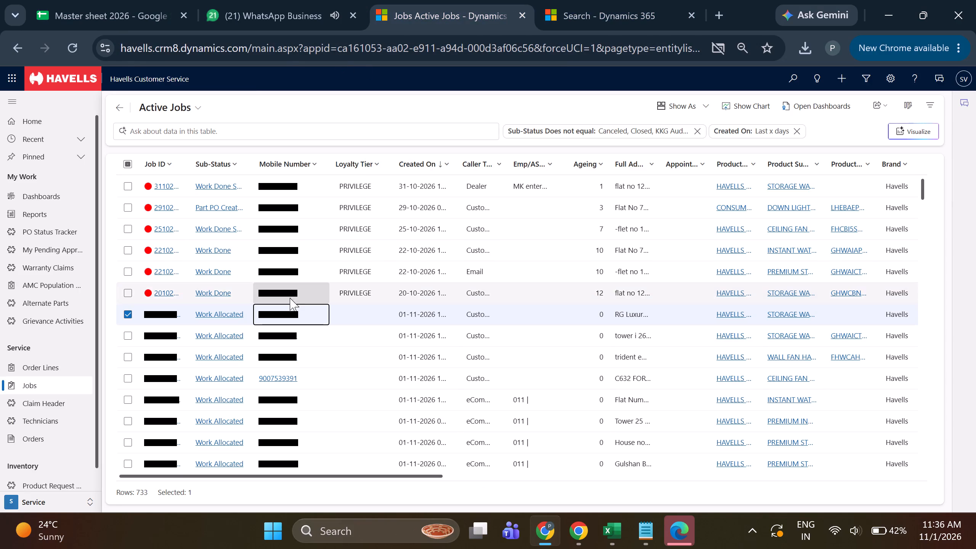
pyautogui.click(398, 315)
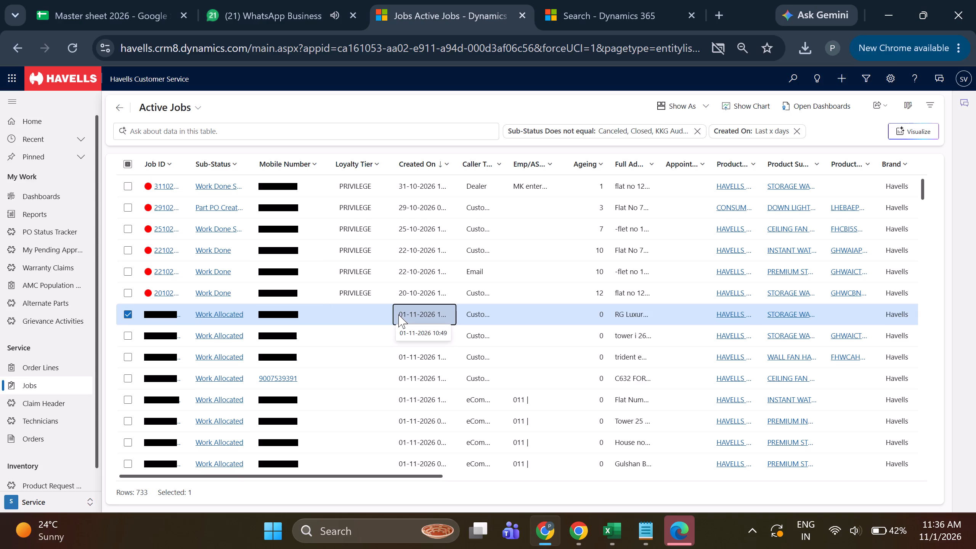
pyautogui.hotkey('ctrl', 'c')
pyautogui.click(133, 0)
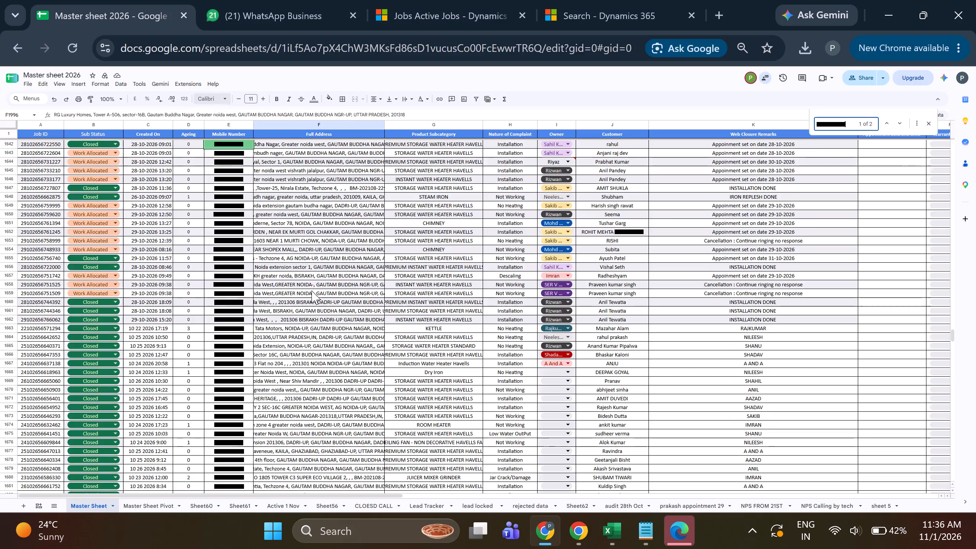
pyautogui.scroll(-1, 239, 353)
pyautogui.click(853, 122)
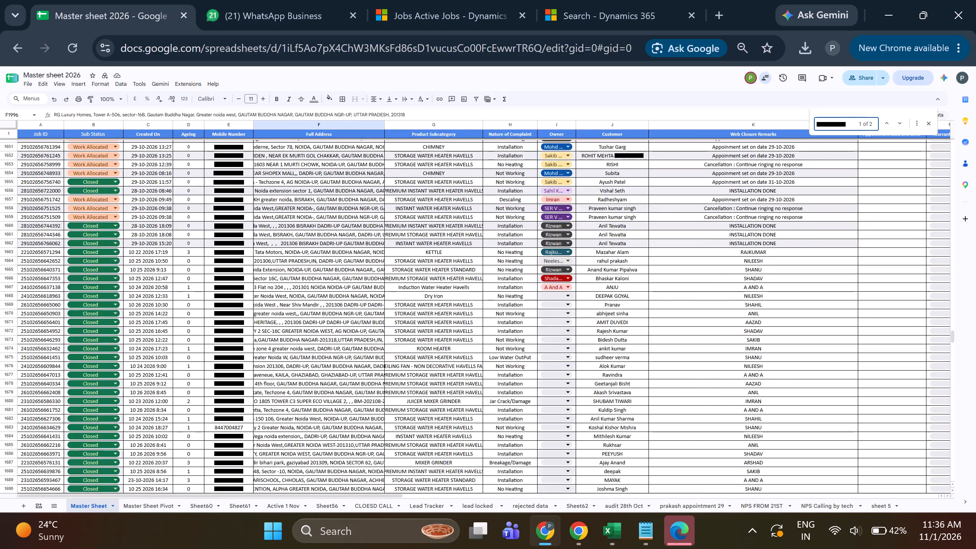
pyautogui.press('Return')
pyautogui.scroll(-3, 718, 334)
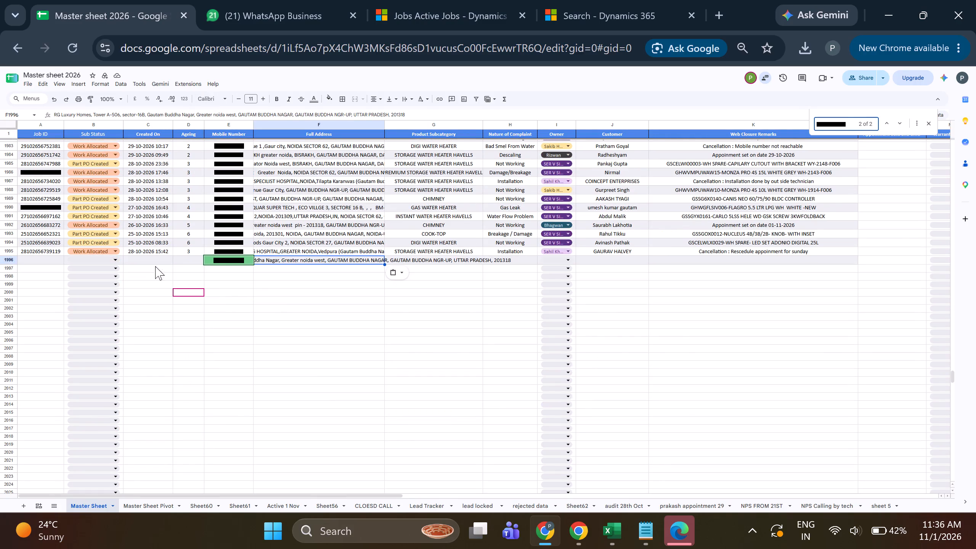
pyautogui.click(151, 265)
pyautogui.click(147, 260)
pyautogui.hotkey('ctrl', 'v')
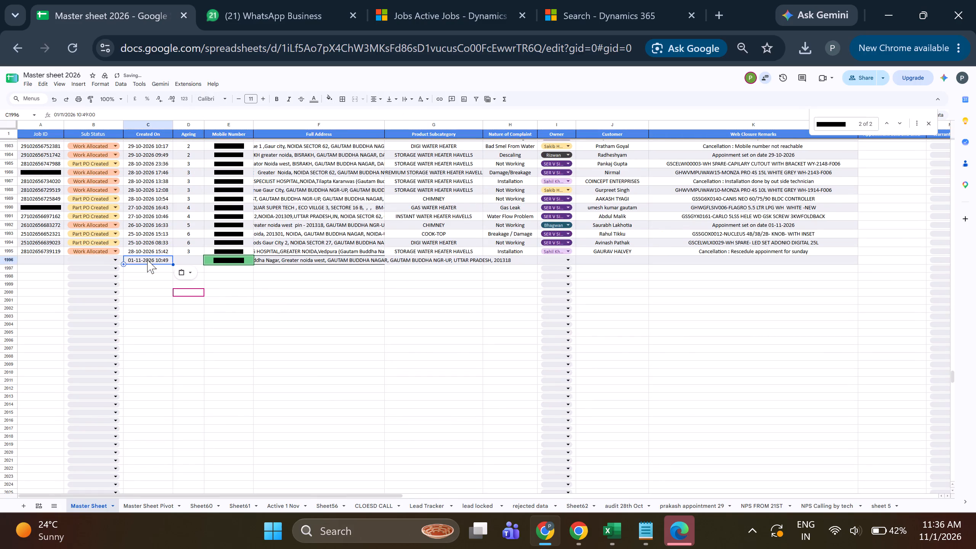
# Set the Ageing to 0 and the Sub Status to Work Allocated in row 1996.
pyautogui.click(188, 260)
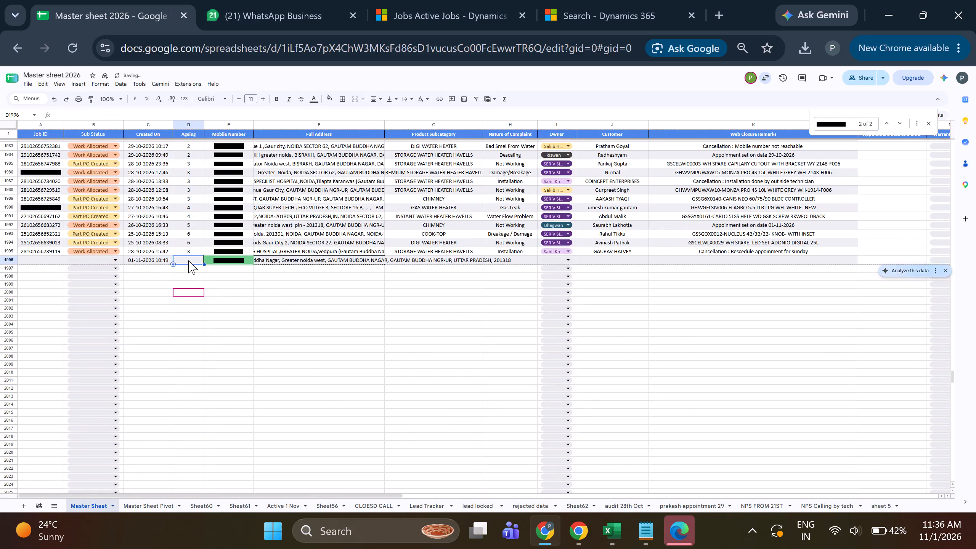
pyautogui.press('0')
pyautogui.click(212, 285)
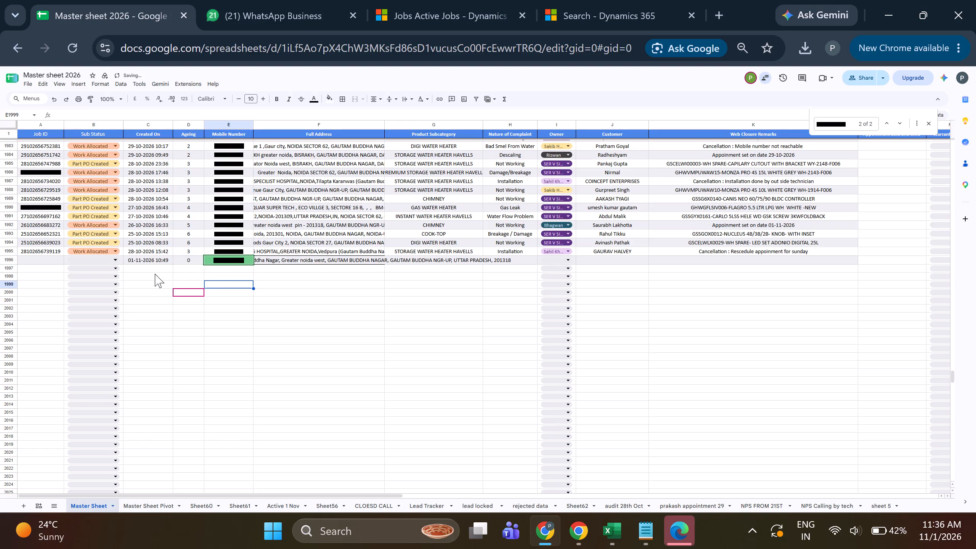
pyautogui.click(114, 260)
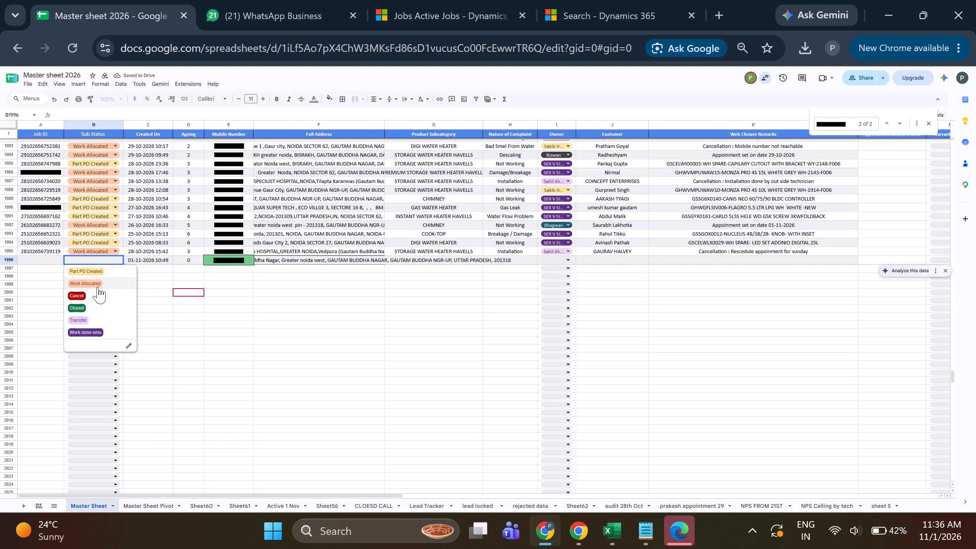
pyautogui.click(97, 286)
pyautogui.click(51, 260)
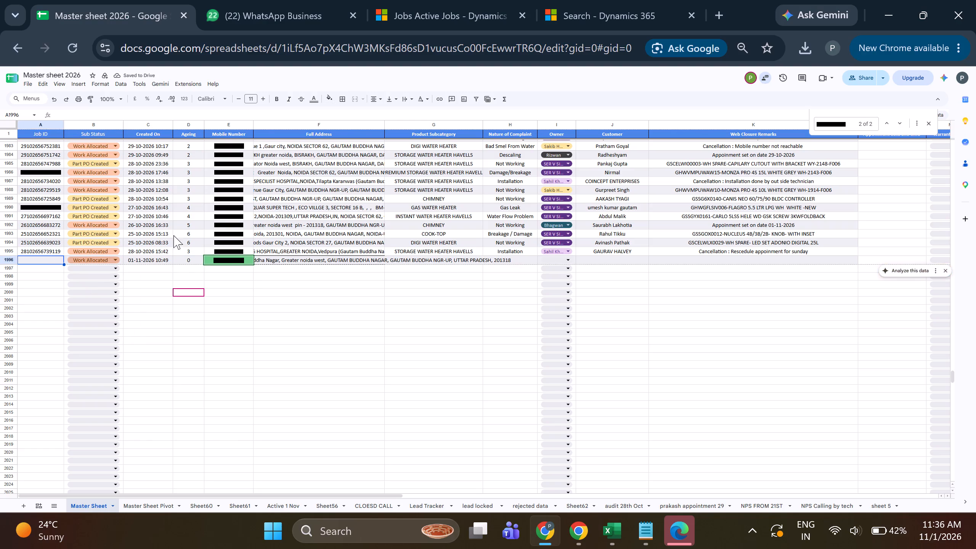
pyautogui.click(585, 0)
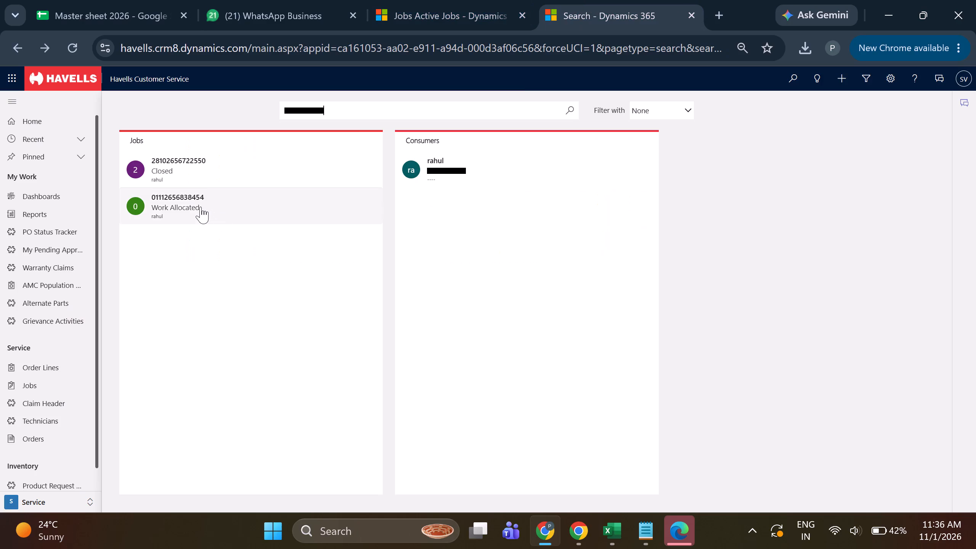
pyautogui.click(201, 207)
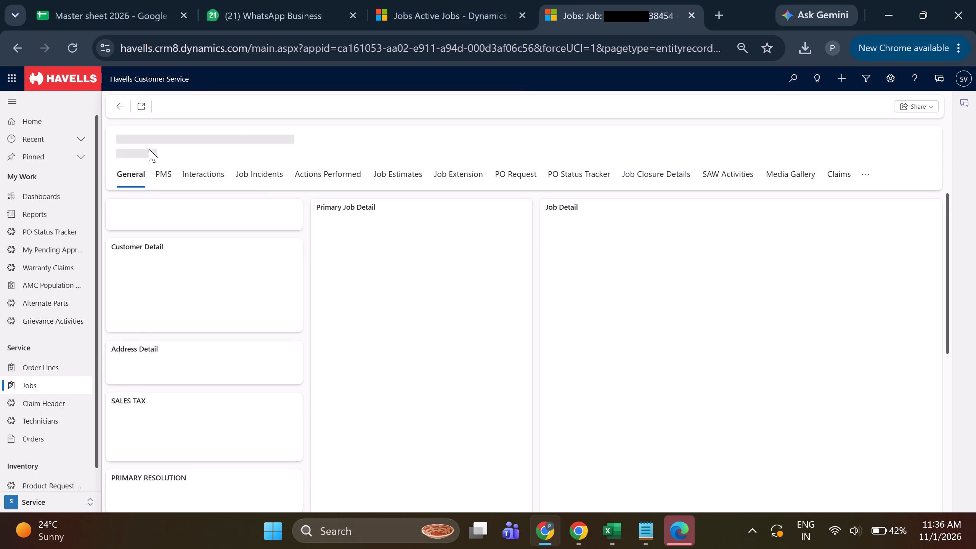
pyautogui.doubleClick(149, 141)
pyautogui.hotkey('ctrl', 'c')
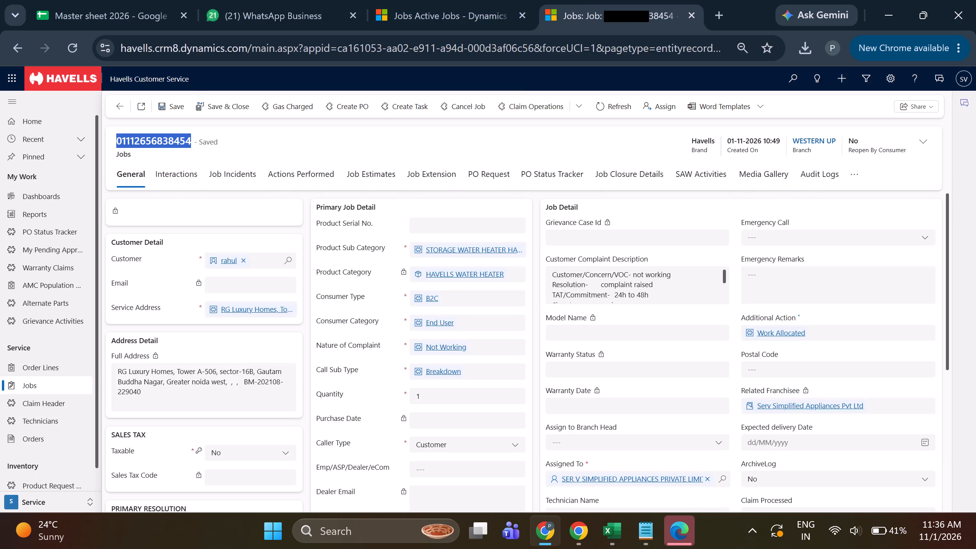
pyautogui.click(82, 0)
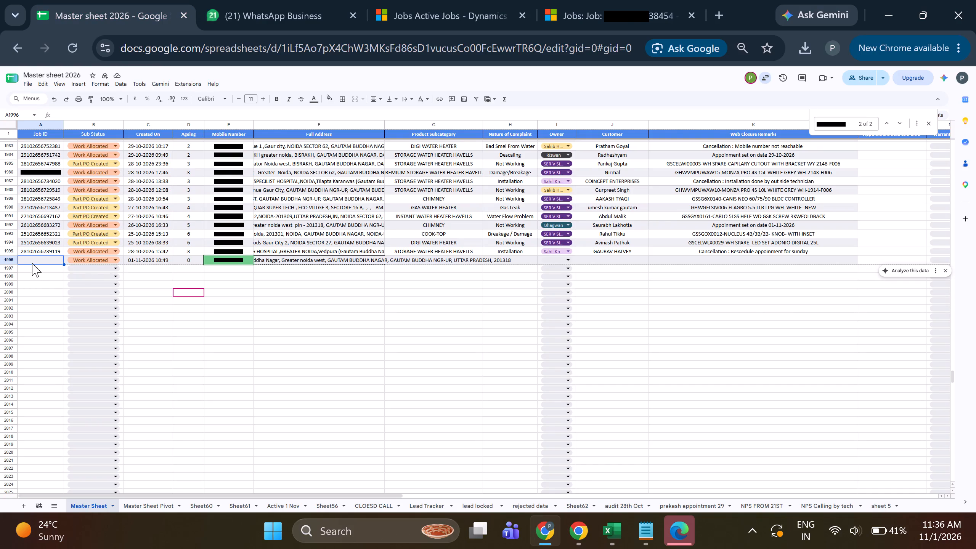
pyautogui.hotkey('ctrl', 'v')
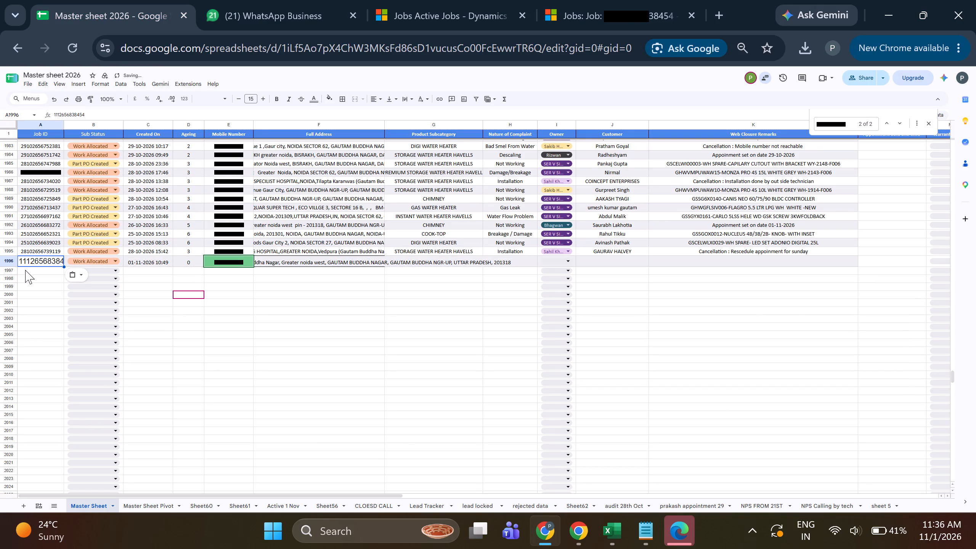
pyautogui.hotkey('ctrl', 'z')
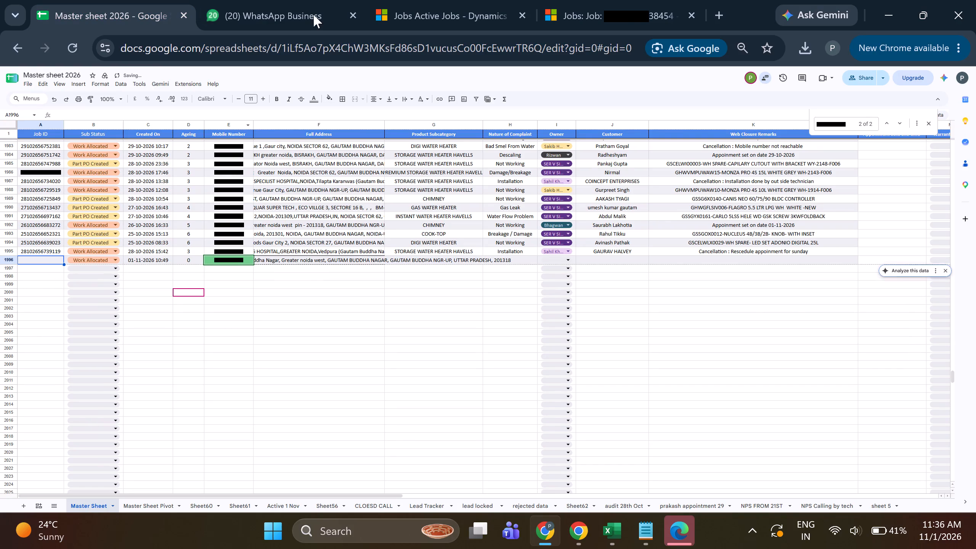
pyautogui.click(592, 0)
pyautogui.click(405, 0)
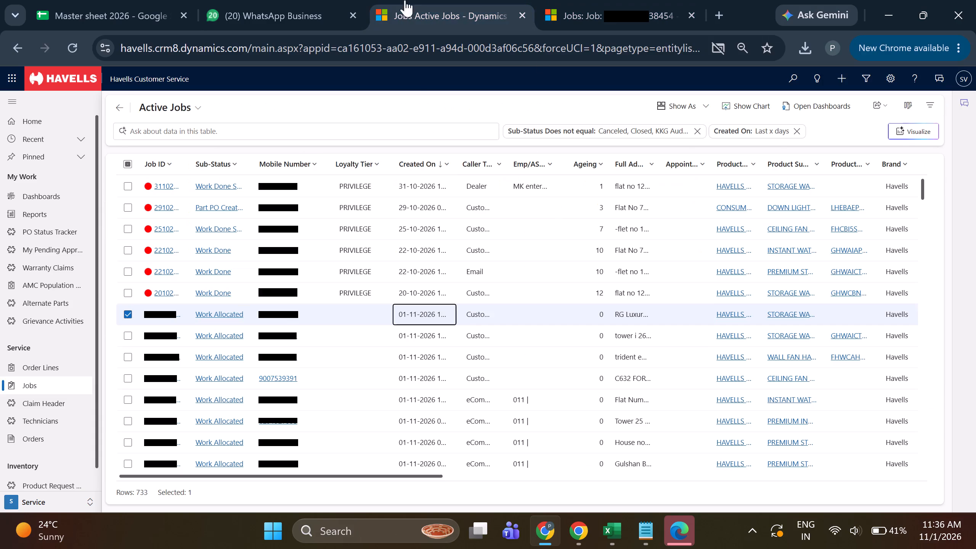
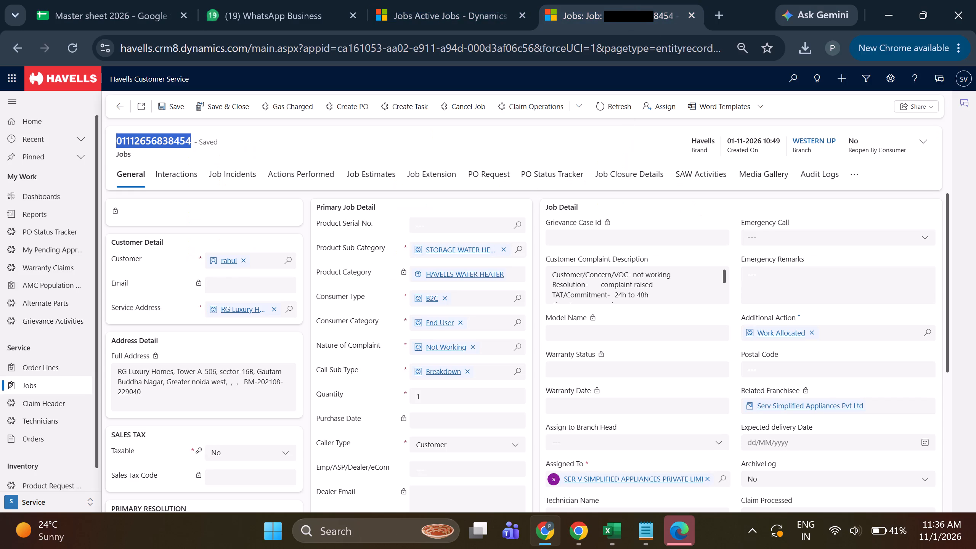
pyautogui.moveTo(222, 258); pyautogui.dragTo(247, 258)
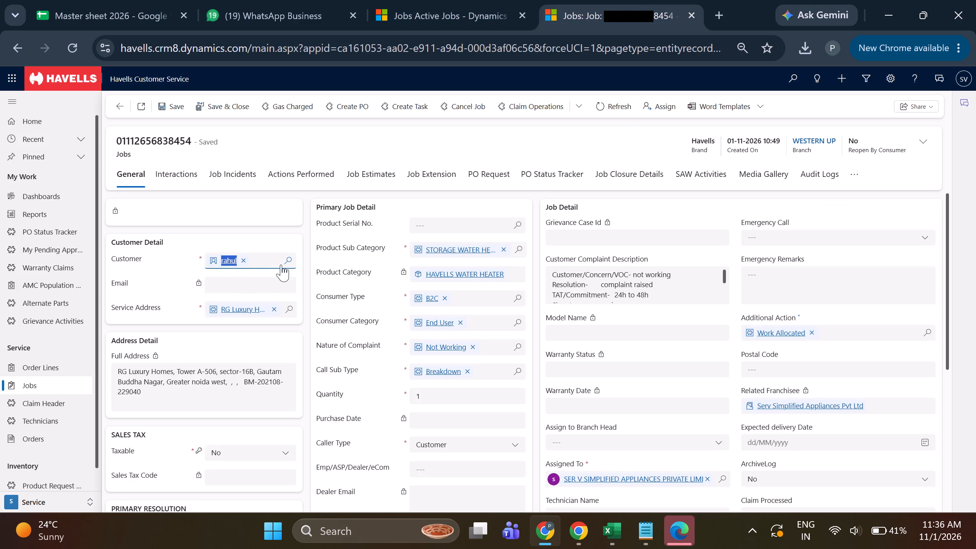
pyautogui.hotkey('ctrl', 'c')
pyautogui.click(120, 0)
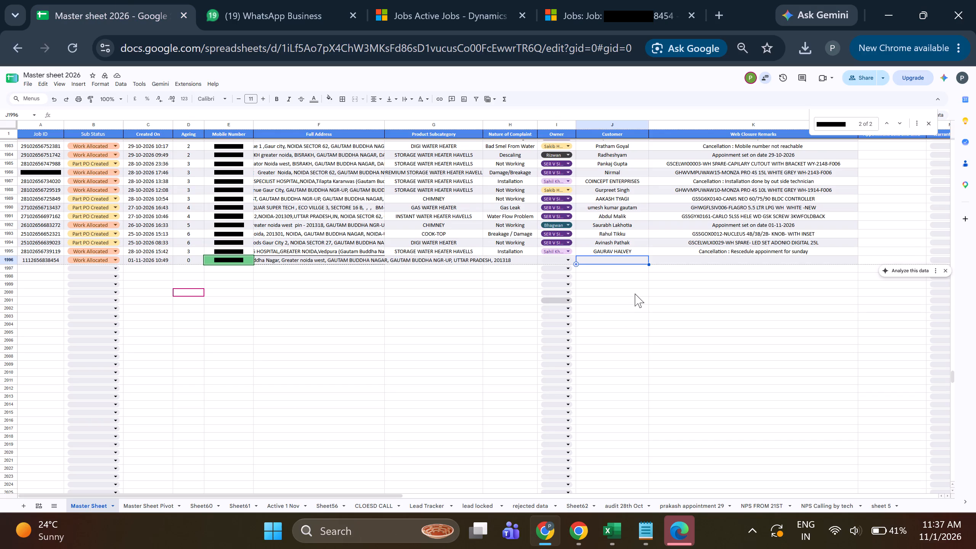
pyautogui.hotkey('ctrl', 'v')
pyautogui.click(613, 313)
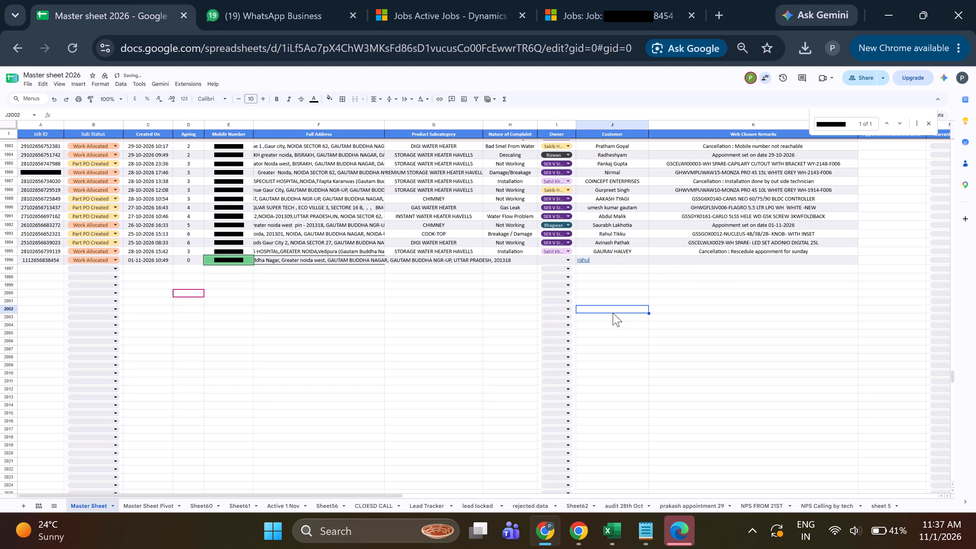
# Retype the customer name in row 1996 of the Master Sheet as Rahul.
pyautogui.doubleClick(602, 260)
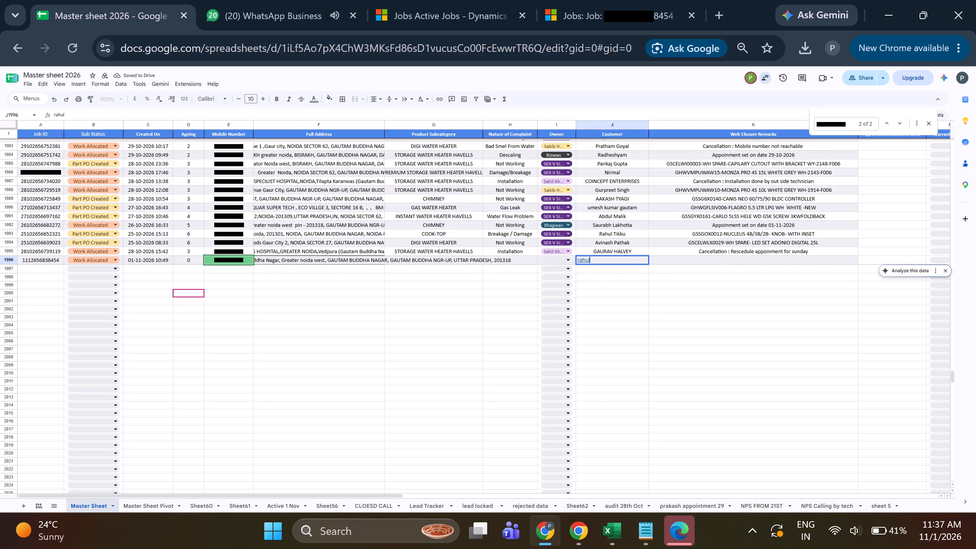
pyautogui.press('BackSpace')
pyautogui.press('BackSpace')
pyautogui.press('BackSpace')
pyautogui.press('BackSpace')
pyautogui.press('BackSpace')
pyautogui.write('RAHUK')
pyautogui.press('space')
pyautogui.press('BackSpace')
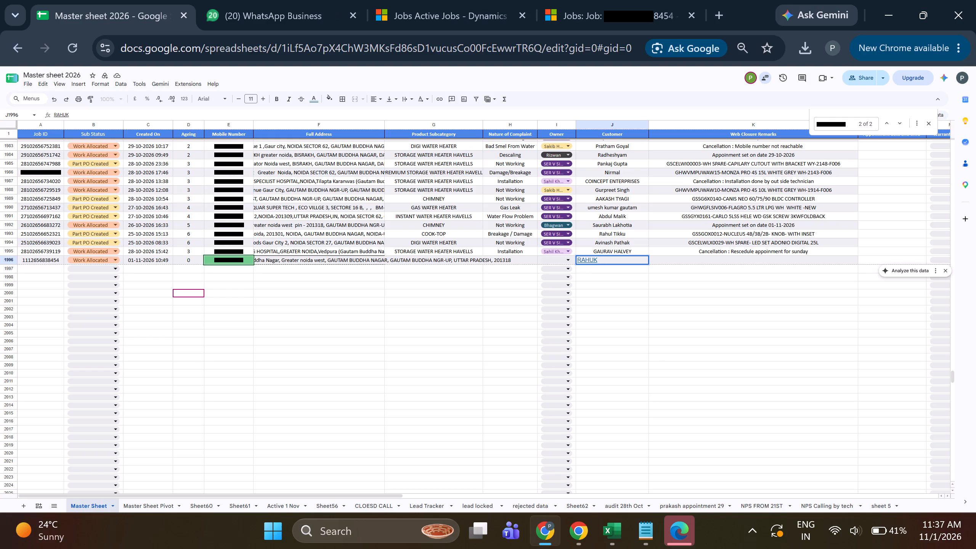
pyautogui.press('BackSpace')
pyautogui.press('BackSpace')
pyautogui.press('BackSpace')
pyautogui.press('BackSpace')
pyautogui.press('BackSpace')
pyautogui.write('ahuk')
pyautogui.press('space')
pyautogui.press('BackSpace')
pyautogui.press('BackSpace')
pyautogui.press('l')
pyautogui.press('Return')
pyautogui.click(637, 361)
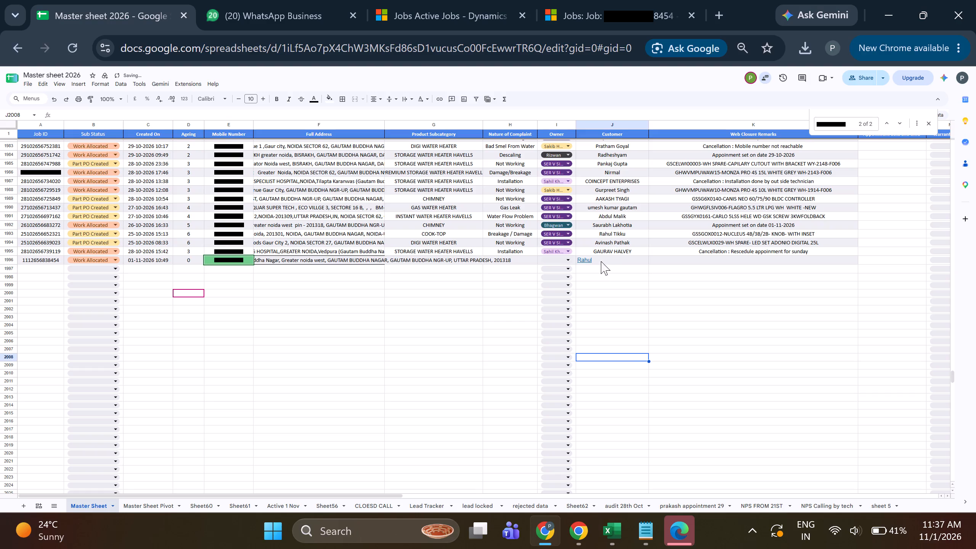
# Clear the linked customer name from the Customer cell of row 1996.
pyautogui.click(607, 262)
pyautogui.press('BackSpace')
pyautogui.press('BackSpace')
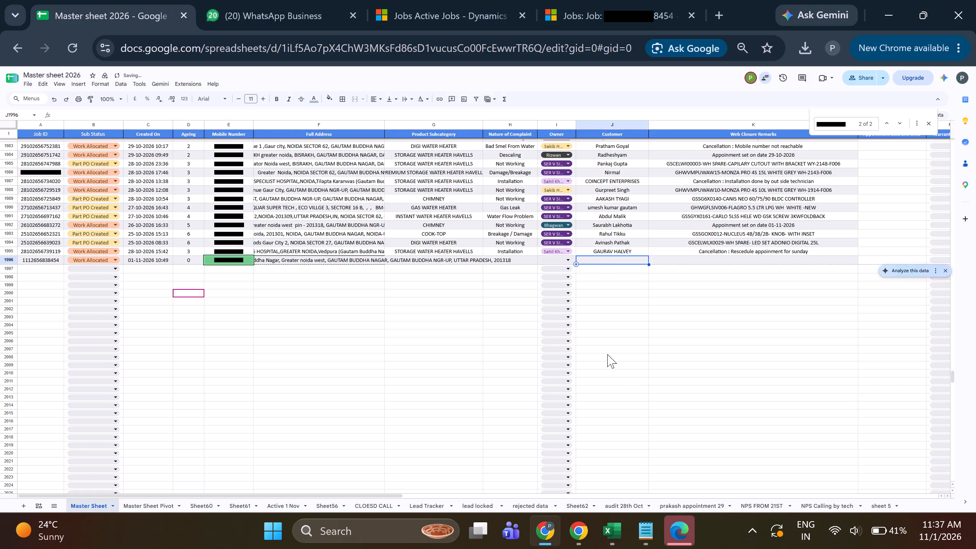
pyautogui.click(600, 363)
# Copy the customer name rahul from the same mobile number's earlier entry in row 1642 into the Customer cell of row 1996.
pyautogui.click(853, 123)
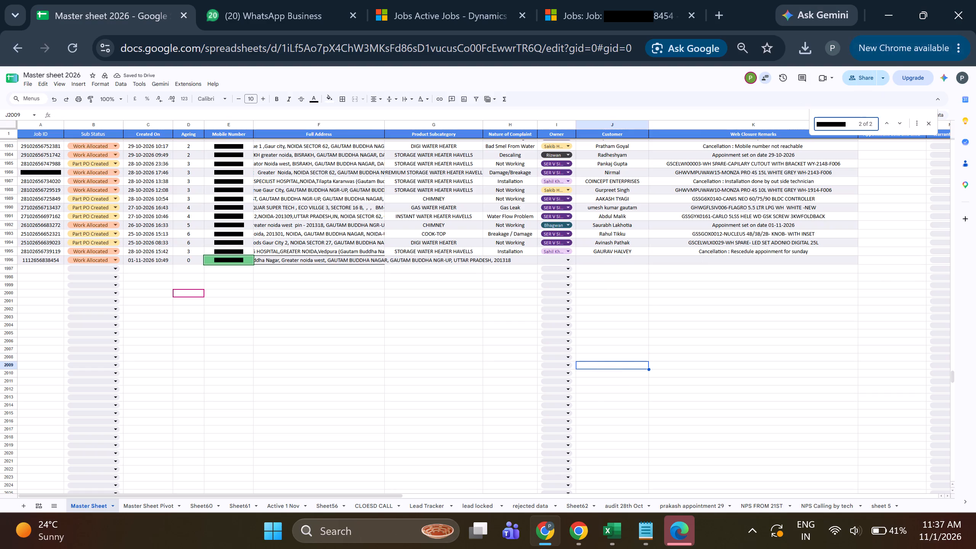
pyautogui.press('Return')
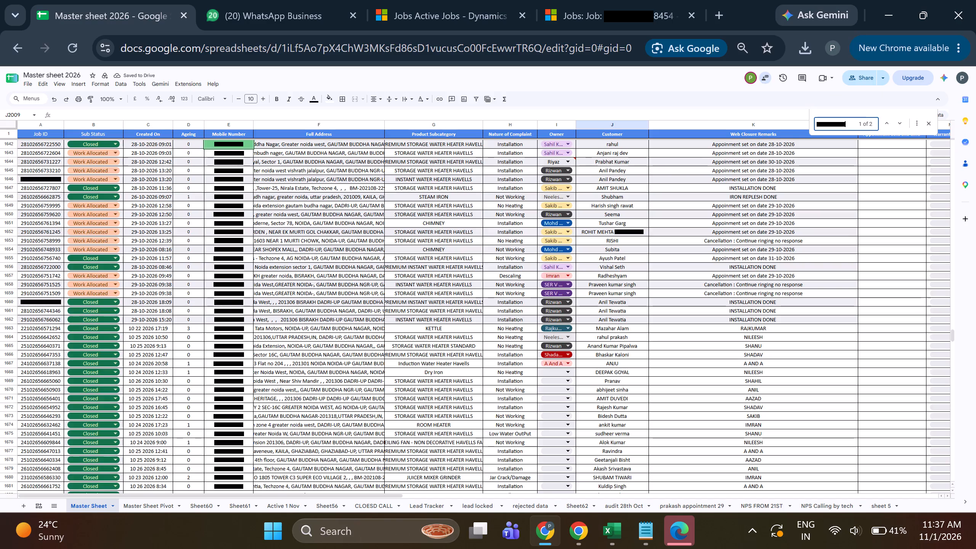
pyautogui.click(594, 145)
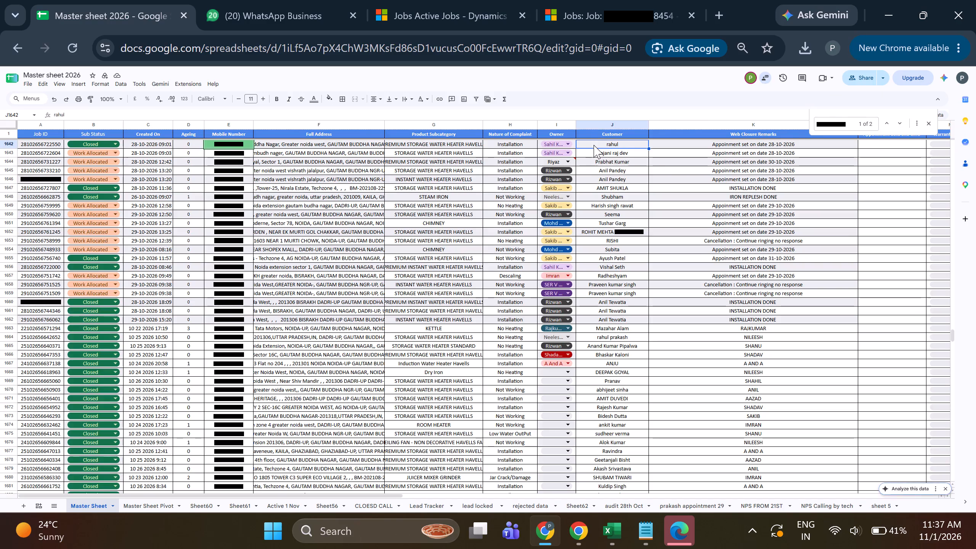
pyautogui.hotkey('ctrl', 'c')
pyautogui.click(856, 122)
pyautogui.press('Return')
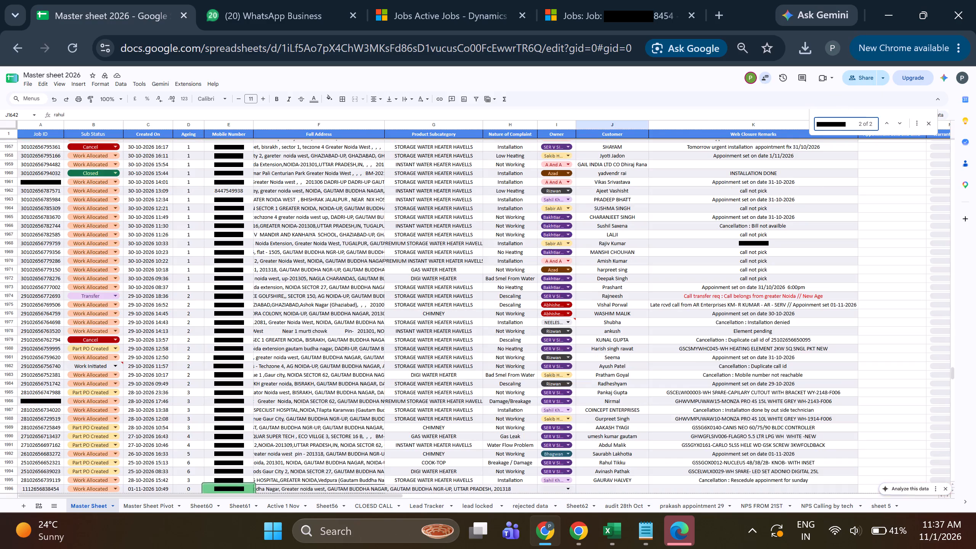
pyautogui.scroll(-2, 743, 325)
pyautogui.click(627, 340)
pyautogui.hotkey('ctrl', 'v')
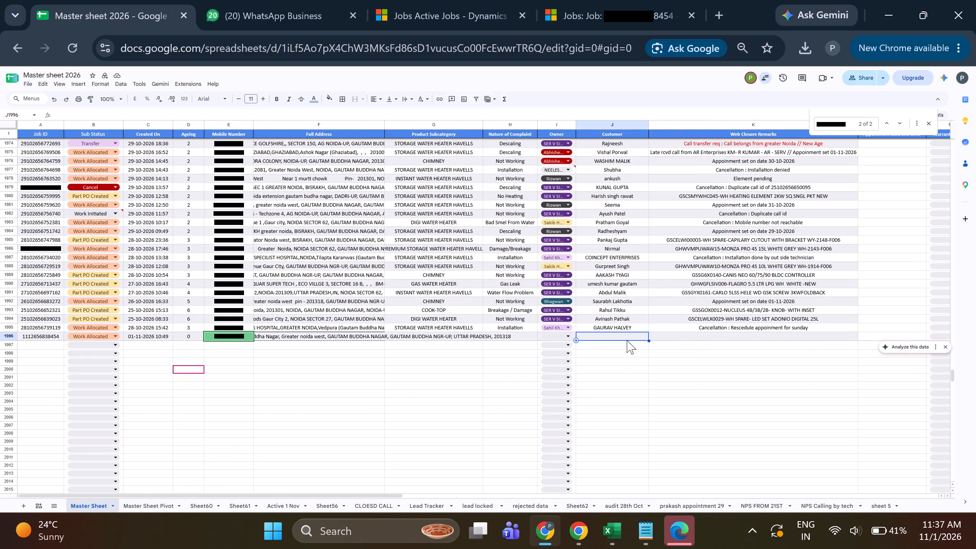
pyautogui.click(692, 330)
pyautogui.click(693, 335)
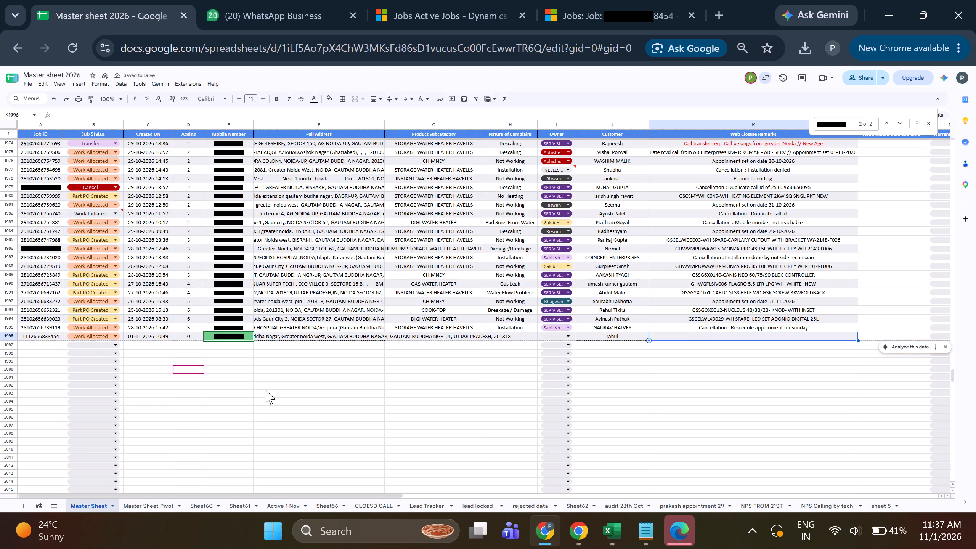
# Save and close the open job record, and search Dynamics for the mobile number of the selected Active Jobs row.
pyautogui.click(398, 0)
pyautogui.click(319, 330)
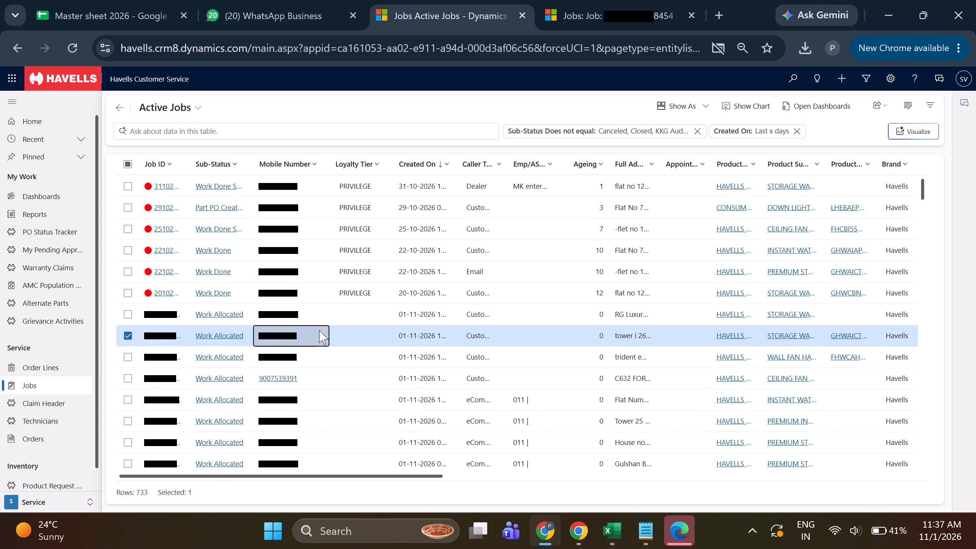
pyautogui.hotkey('ctrl', 'c')
pyautogui.click(655, 0)
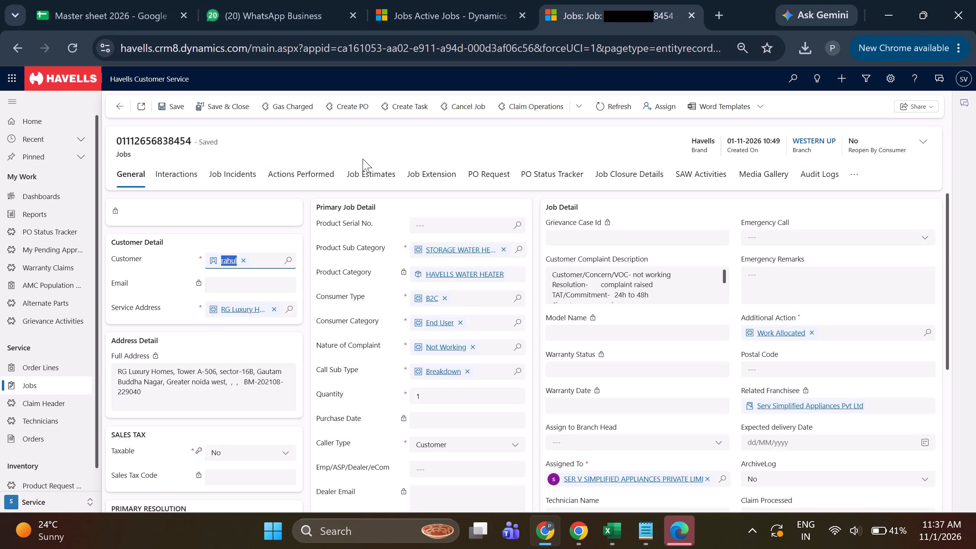
pyautogui.click(215, 106)
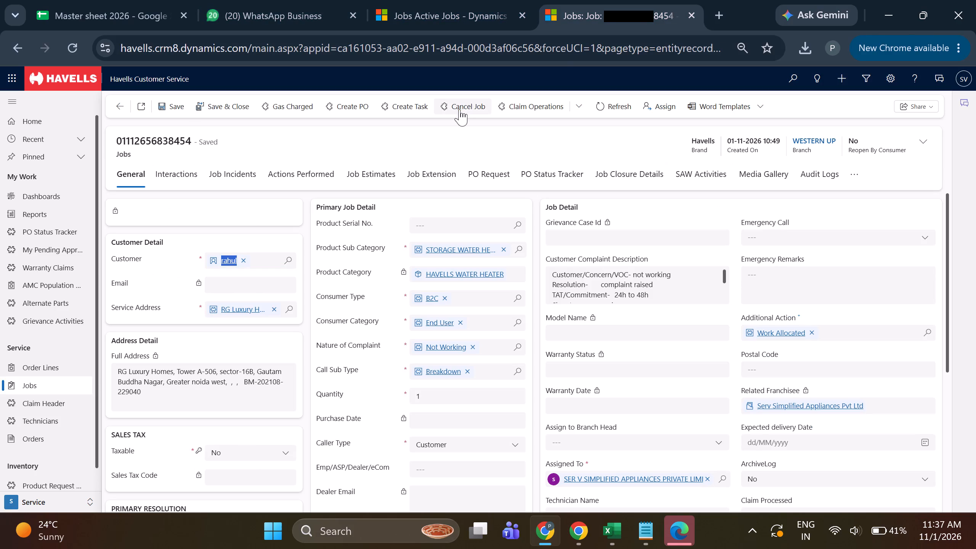
pyautogui.doubleClick(458, 109)
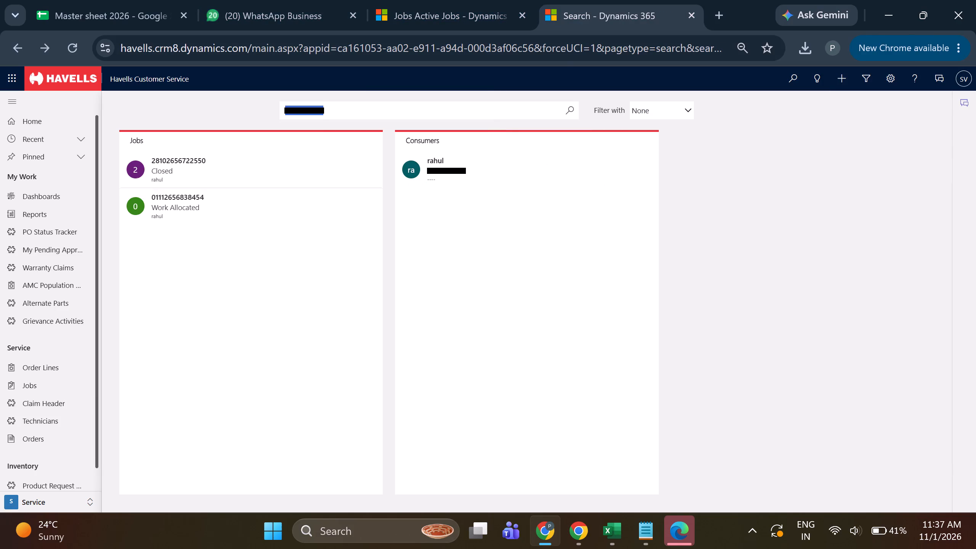
pyautogui.hotkey('ctrl', 'v')
pyautogui.click(568, 116)
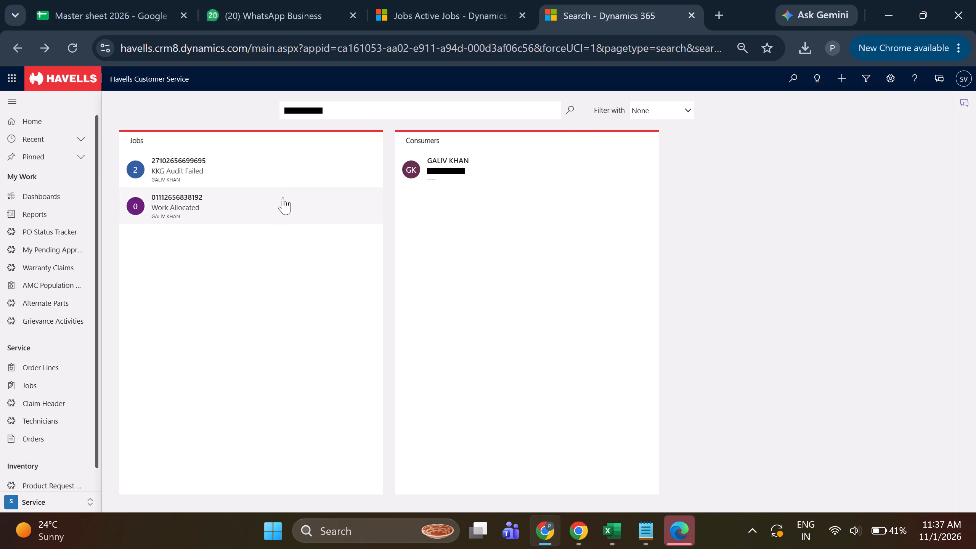
# Search the Master Sheet for the copied mobile number and compare the matching rows' job IDs with the jobs in the Dynamics search.
pyautogui.click(87, 0)
pyautogui.doubleClick(830, 128)
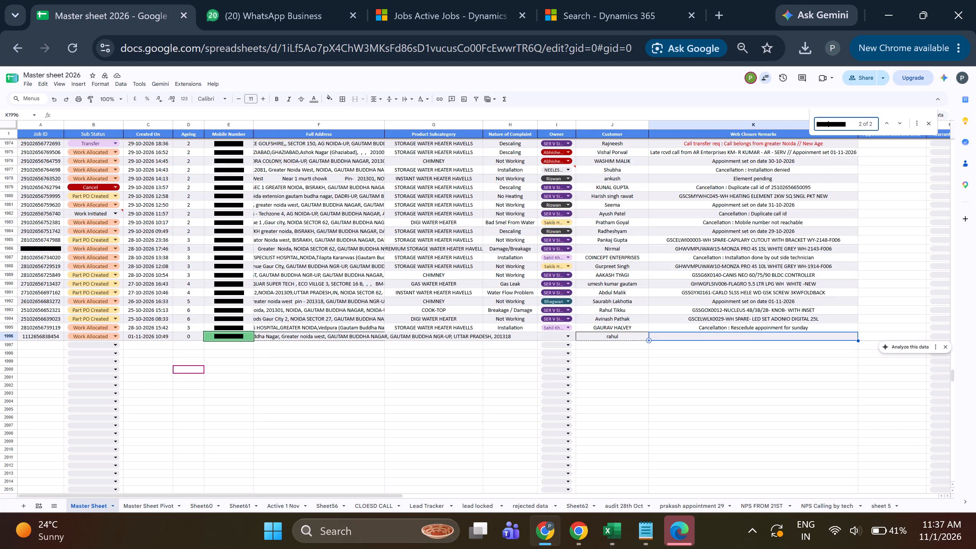
pyautogui.hotkey('ctrl', 'v')
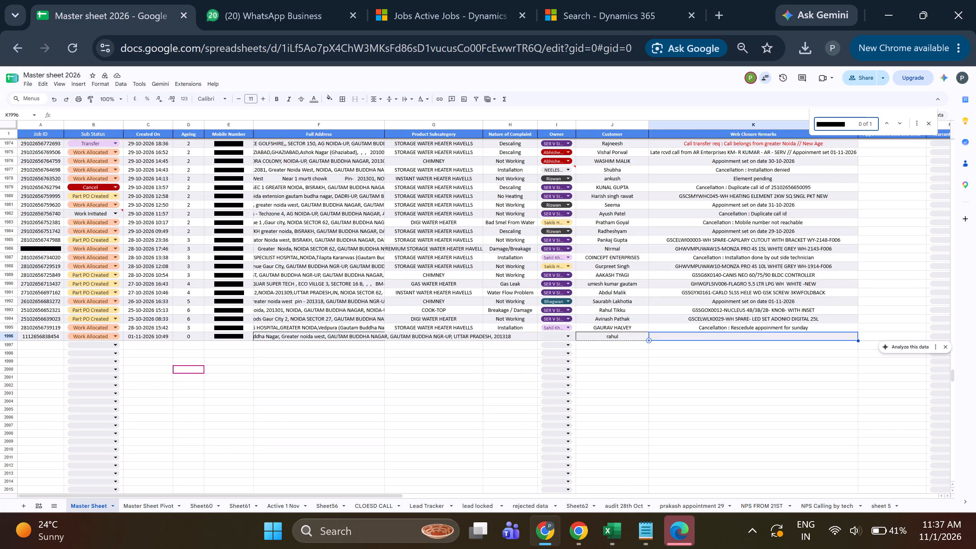
pyautogui.press('Return')
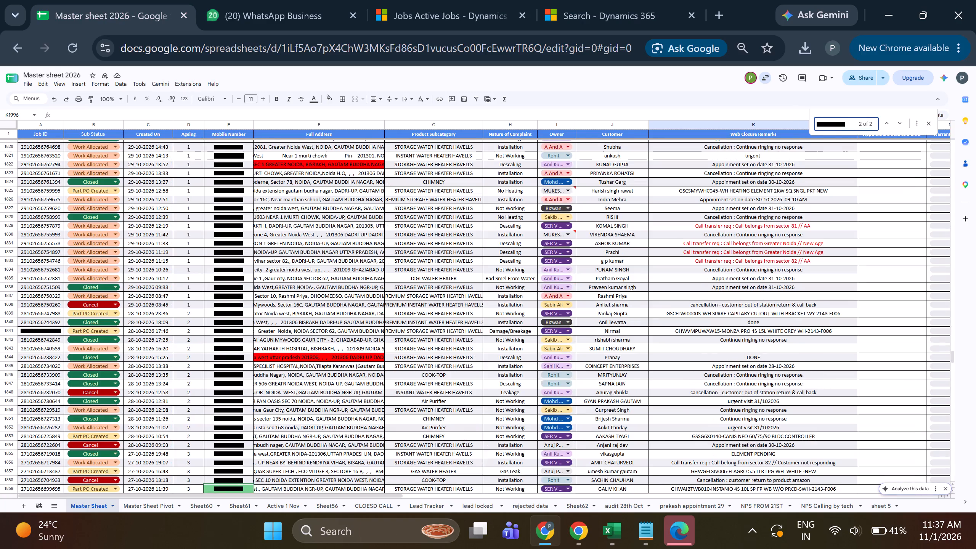
pyautogui.press('Return')
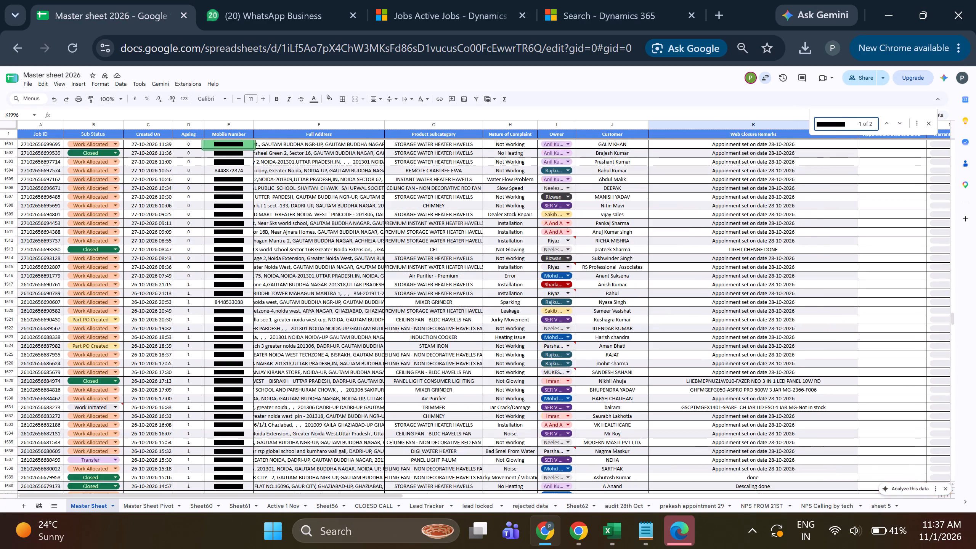
pyautogui.press('Return')
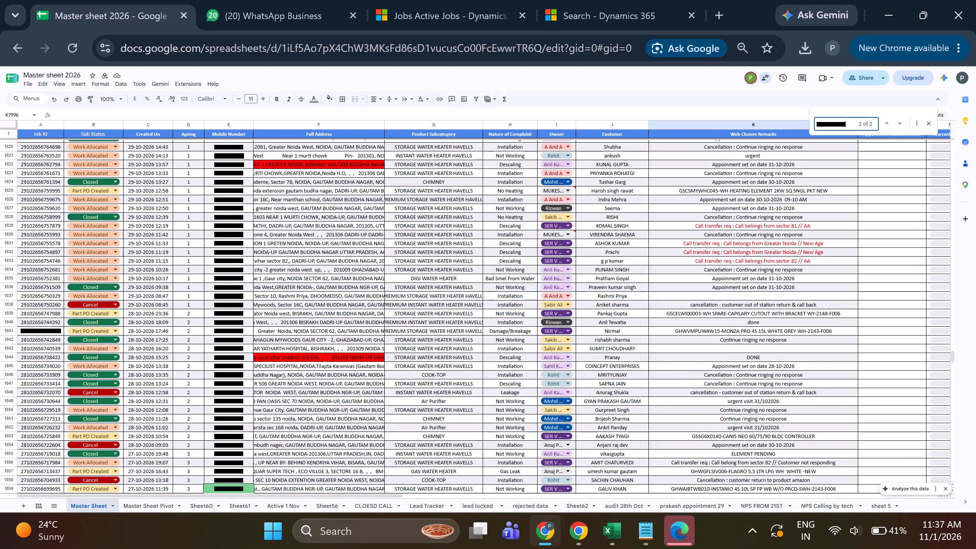
pyautogui.press('Return')
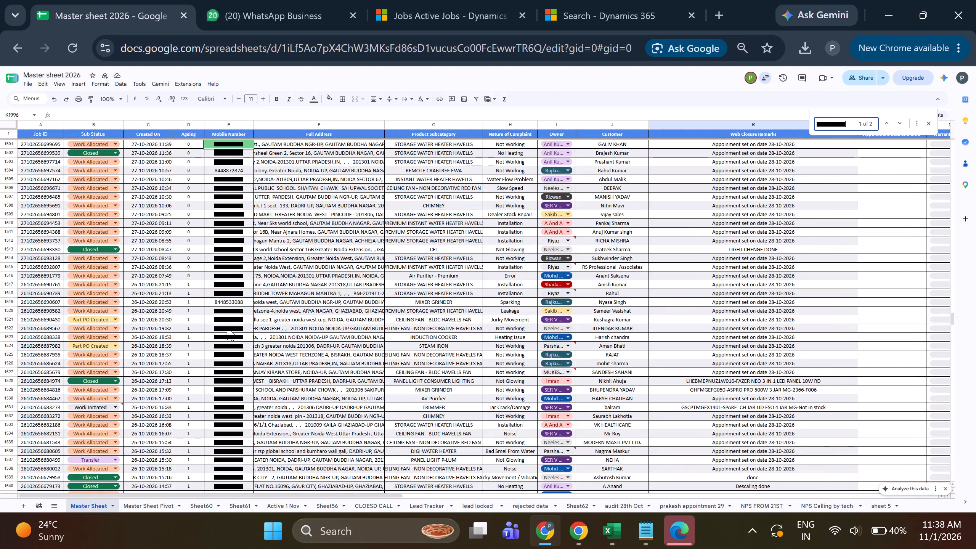
pyautogui.click(634, 0)
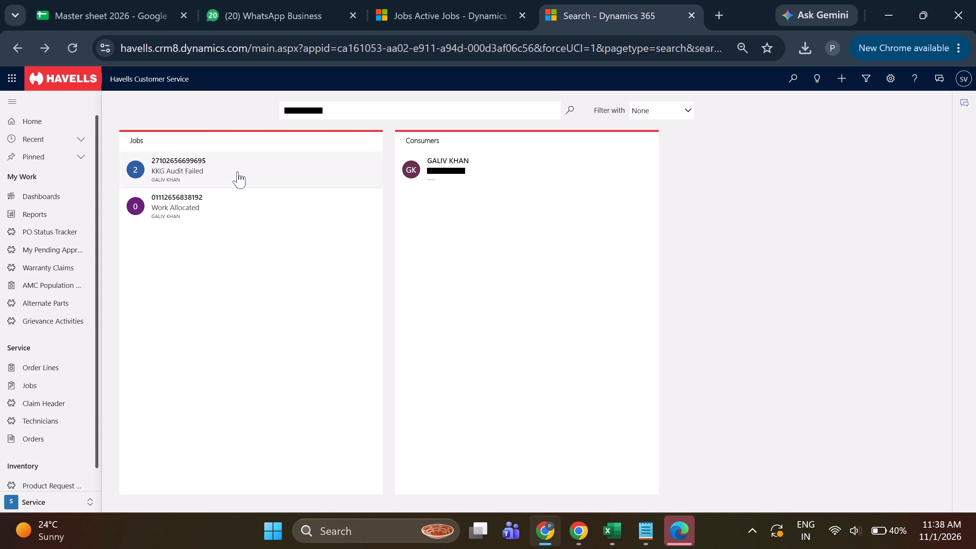
pyautogui.click(91, 9)
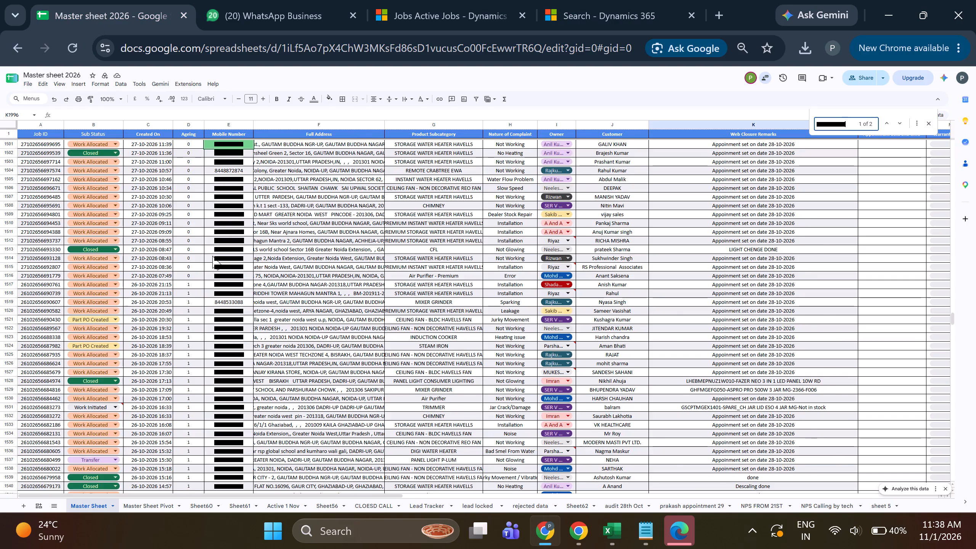
pyautogui.press('Return')
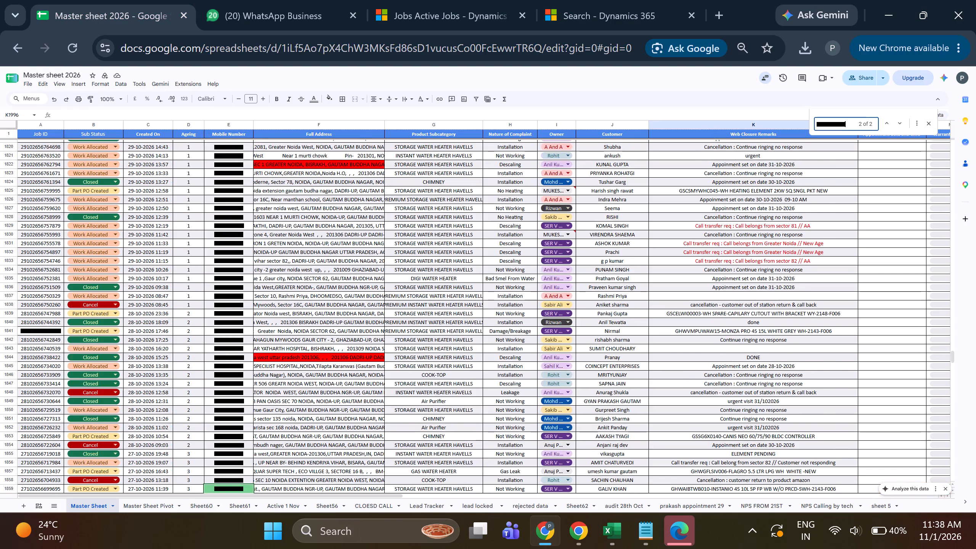
pyautogui.press('Return')
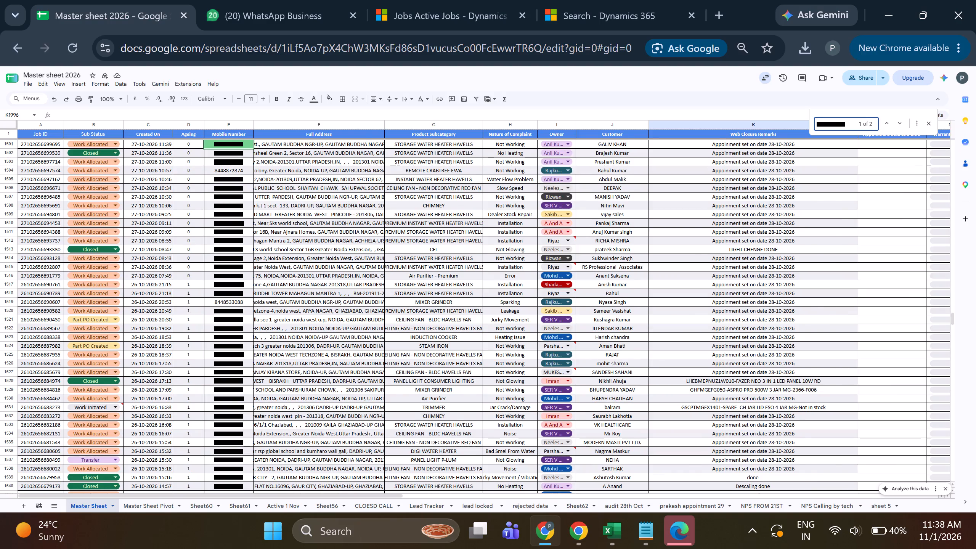
# Cycle through the Master sheet rows matching the searched mobile number and recheck their job IDs against the customer's jobs in the Dynamics search.
pyautogui.press('Return')
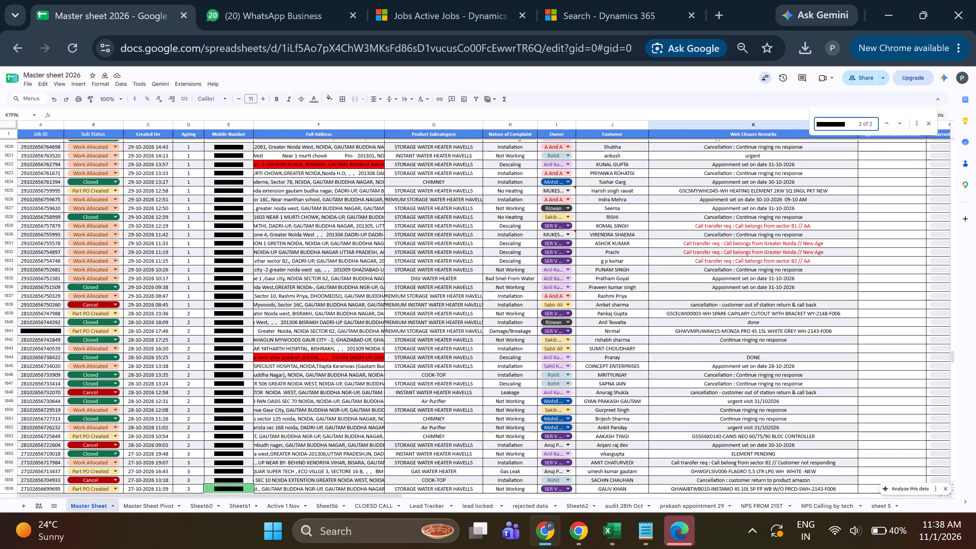
pyautogui.press('Return')
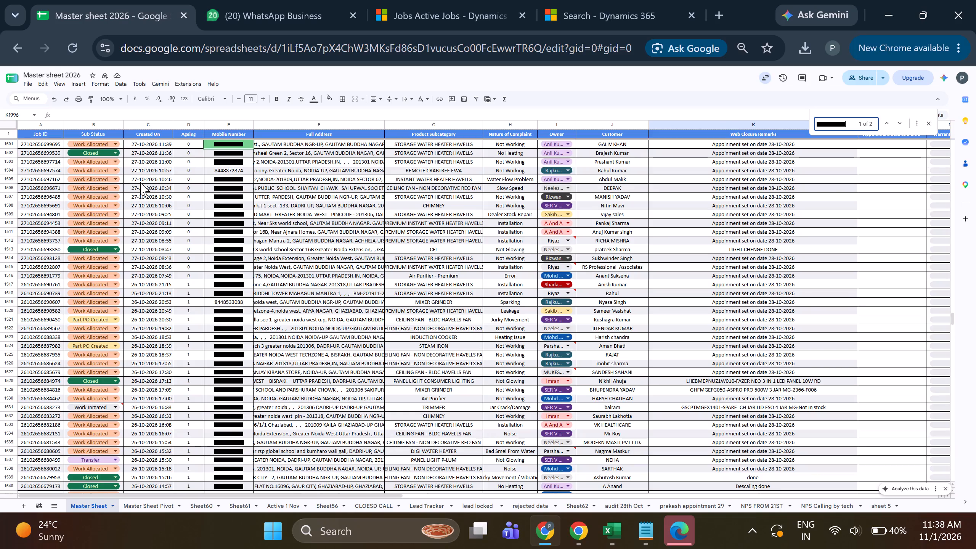
pyautogui.click(601, 0)
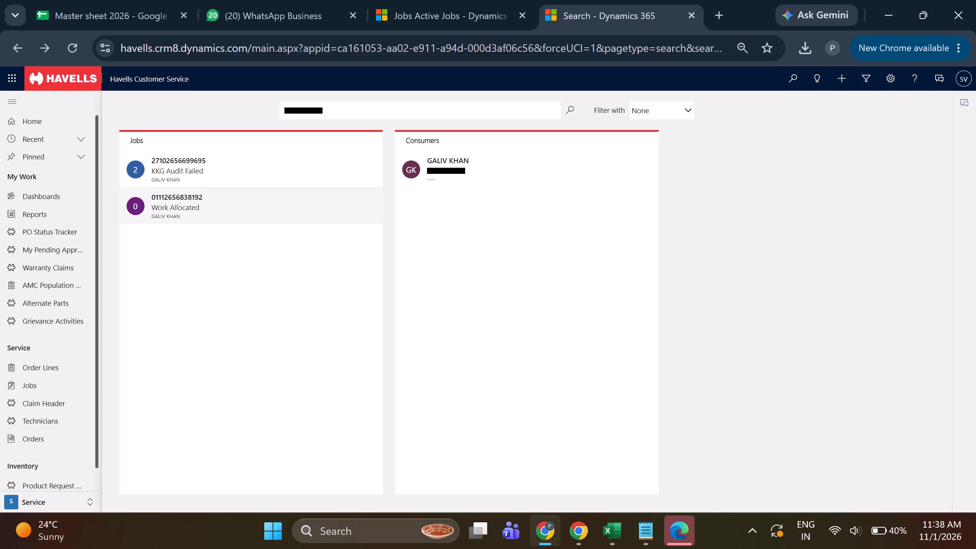
pyautogui.click(87, 0)
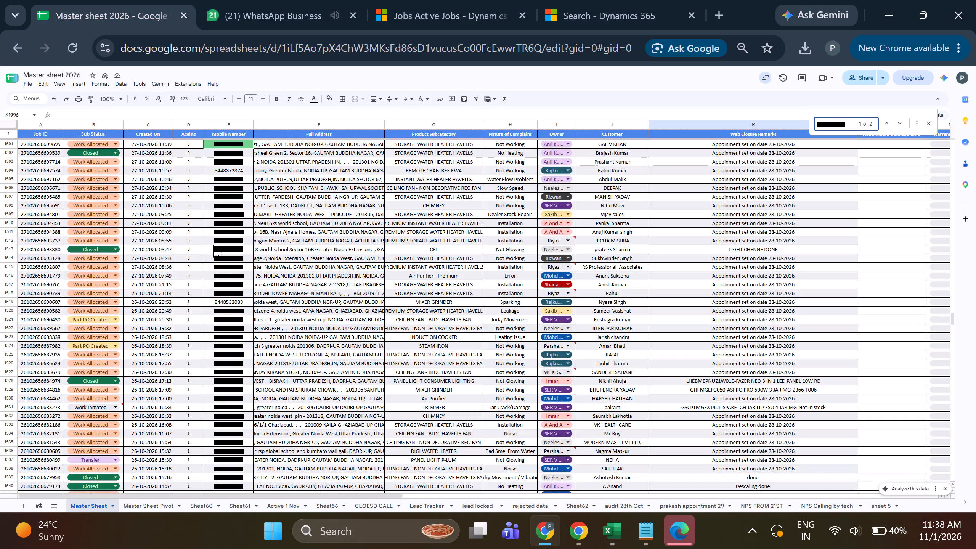
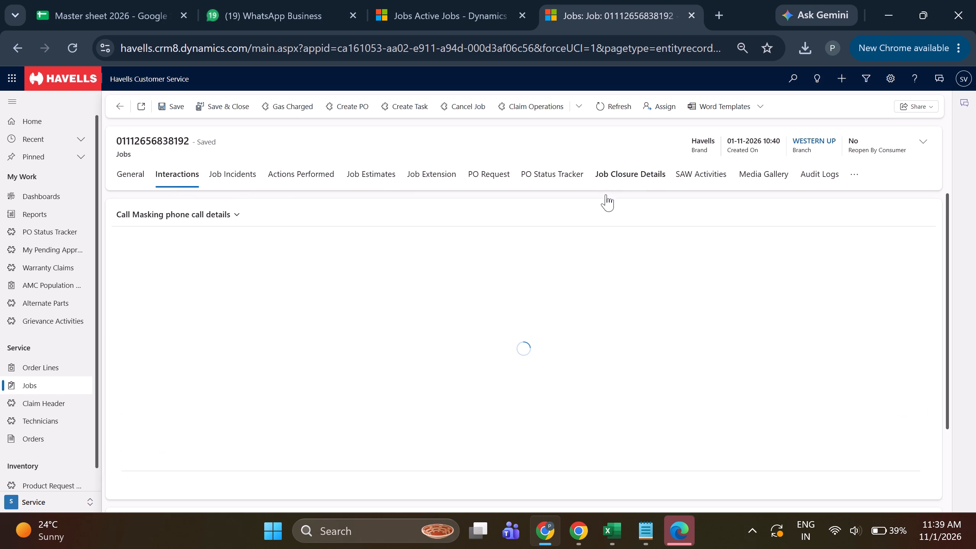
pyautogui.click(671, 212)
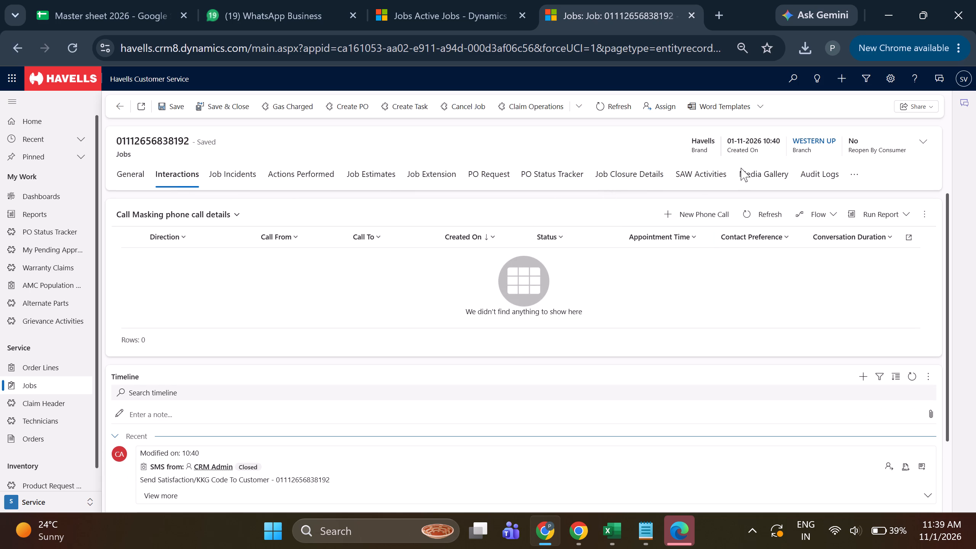
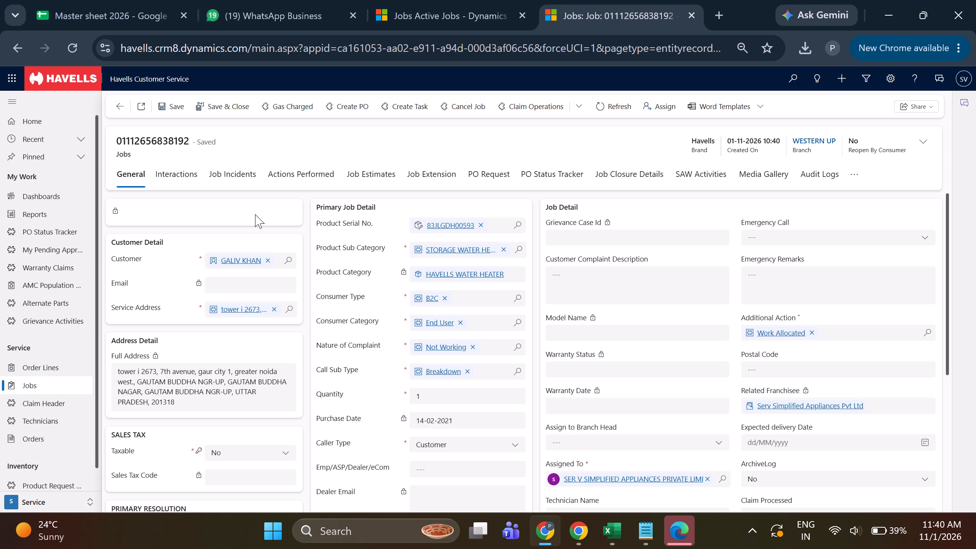
pyautogui.click(255, 214)
pyautogui.click(173, 191)
pyautogui.click(172, 183)
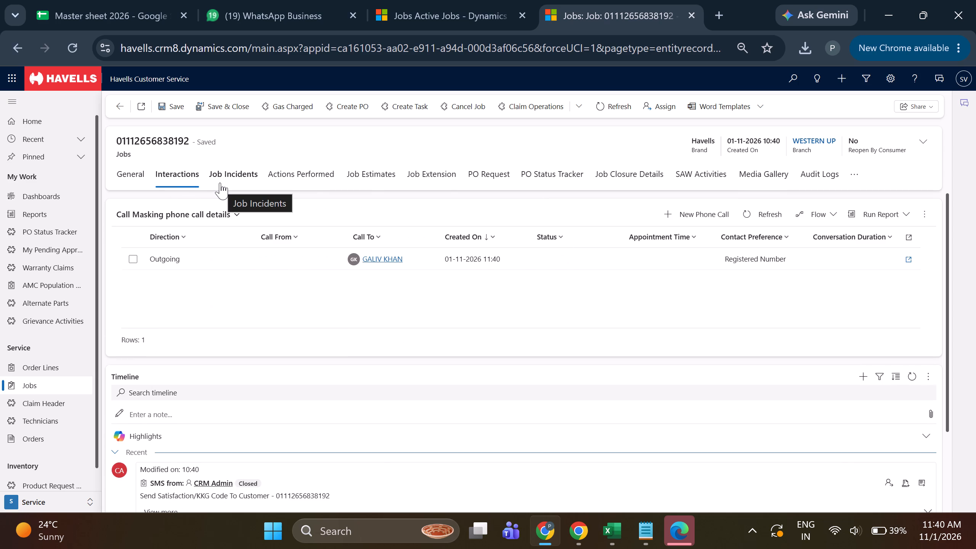
pyautogui.click(126, 182)
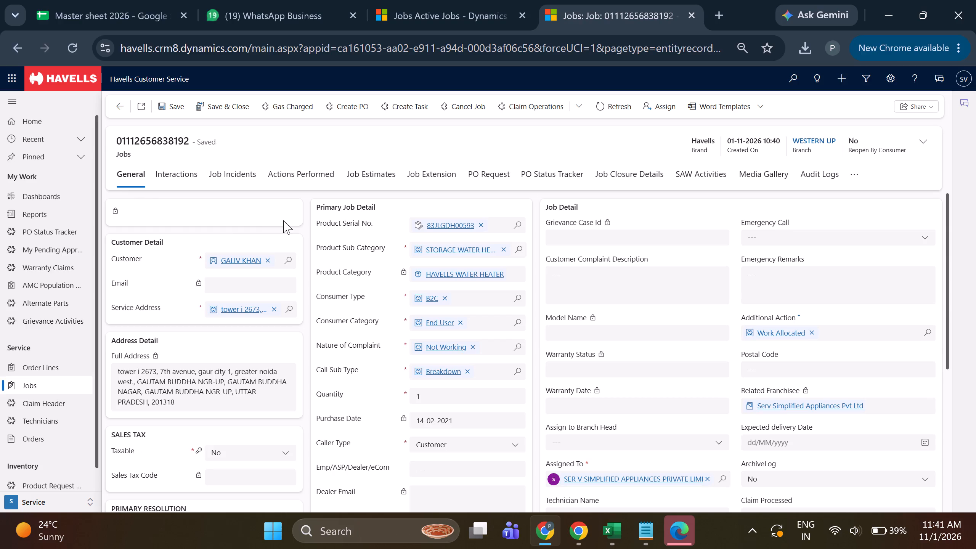
pyautogui.click(121, 103)
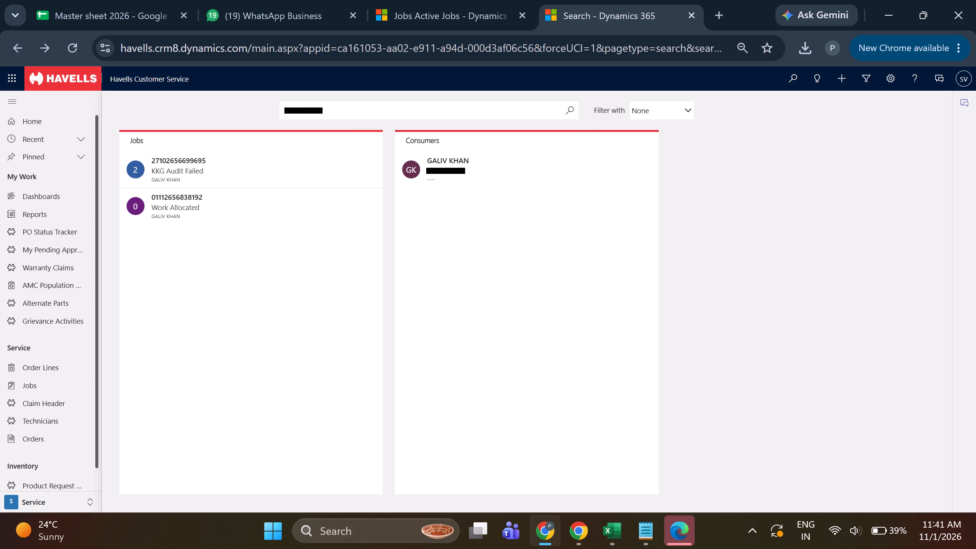
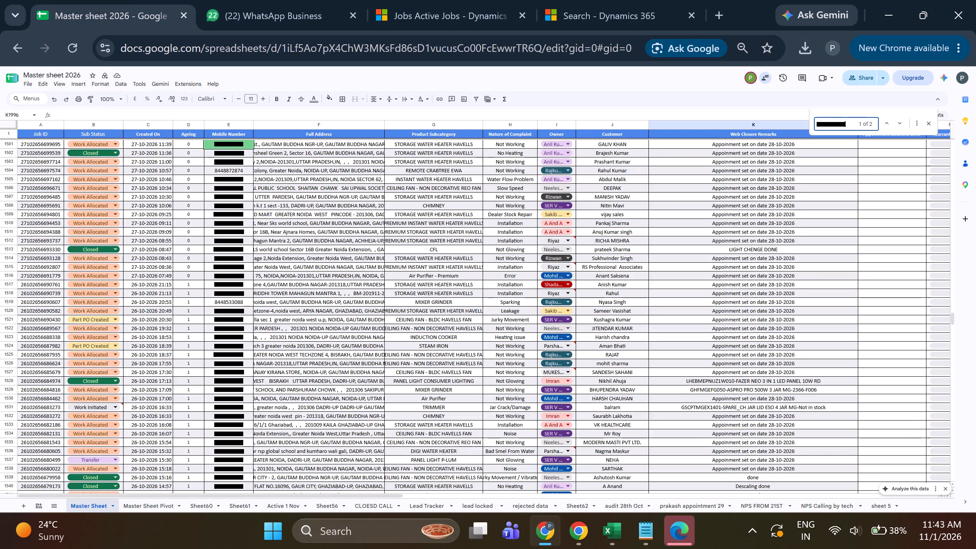
# Go back and forth between the Master Sheet rows matching the searched mobile number to compare their job entries.
pyautogui.press('Return')
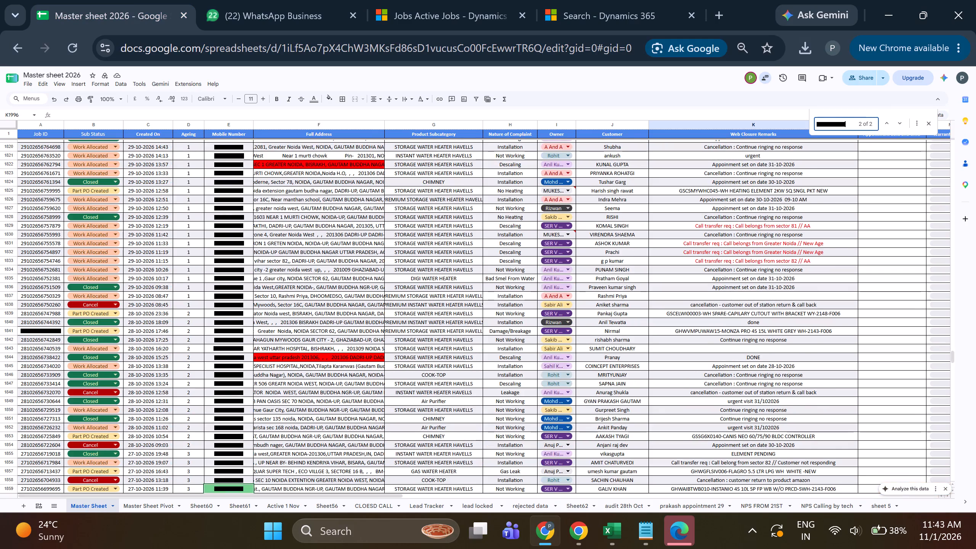
pyautogui.press('Return')
pyautogui.press('Return')
pyautogui.press('Return')
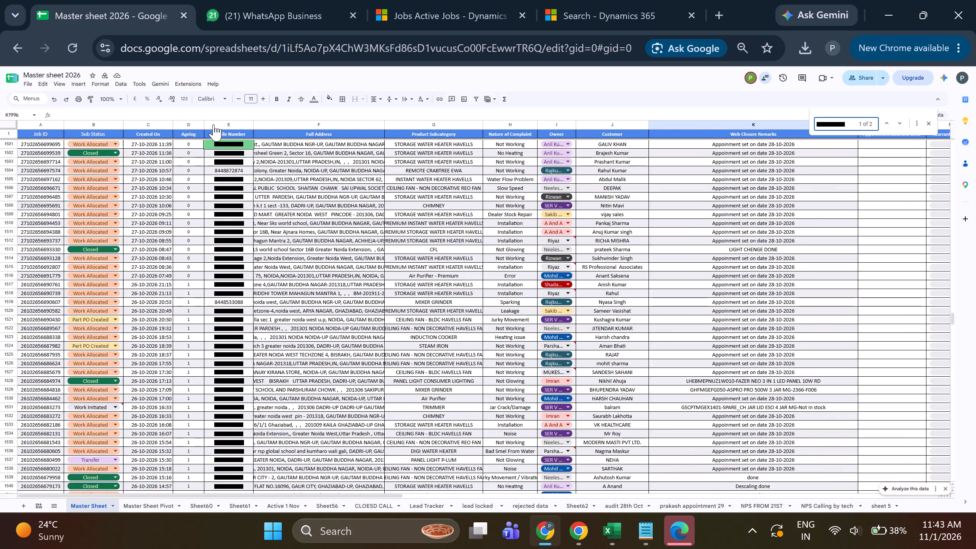
pyautogui.click(0, 146)
pyautogui.rightClick(0, 146)
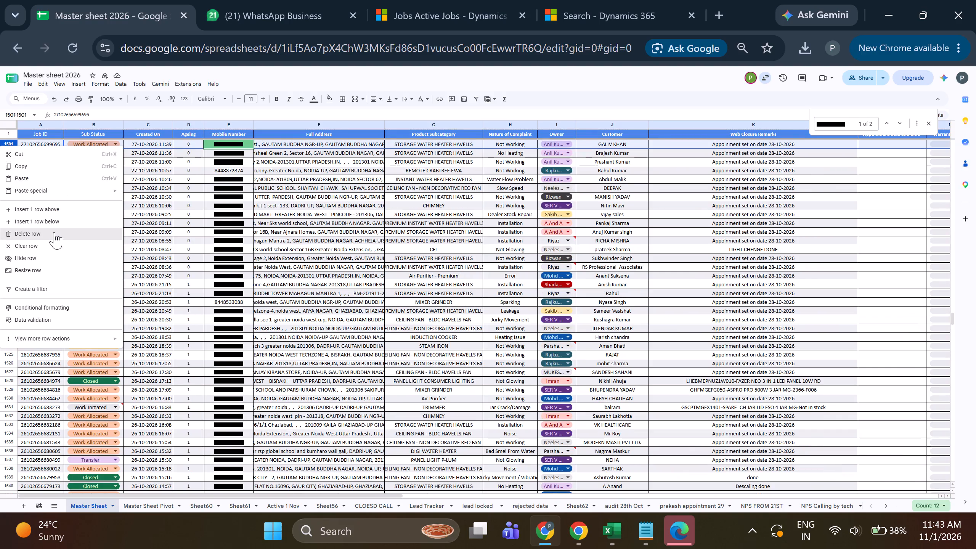
pyautogui.click(54, 232)
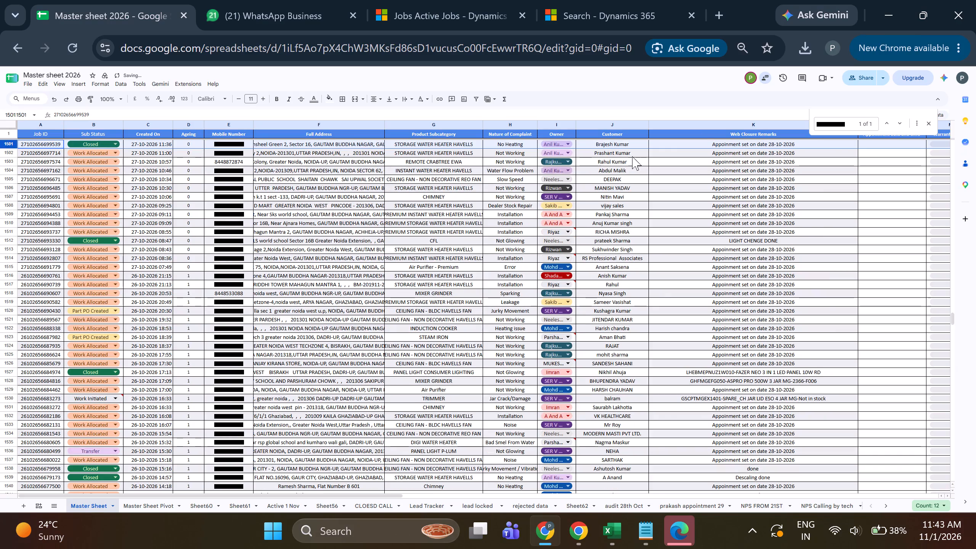
pyautogui.click(856, 128)
pyautogui.press('Return')
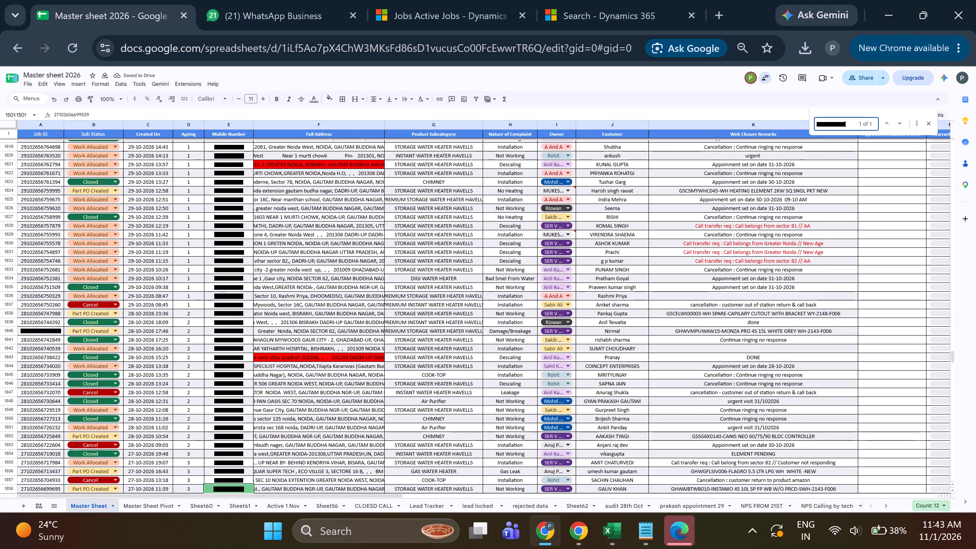
pyautogui.scroll(-2, 507, 361)
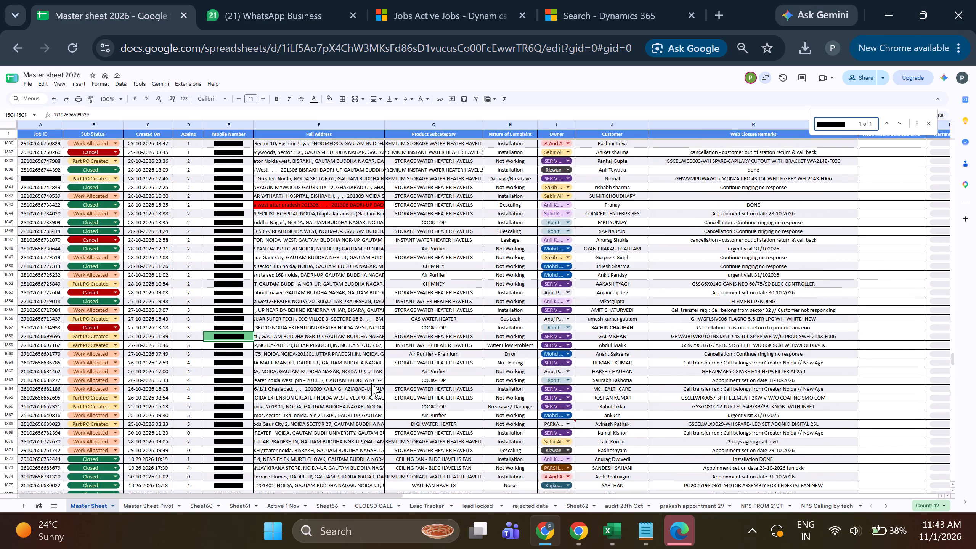
pyautogui.click(205, 337)
pyautogui.click(183, 339)
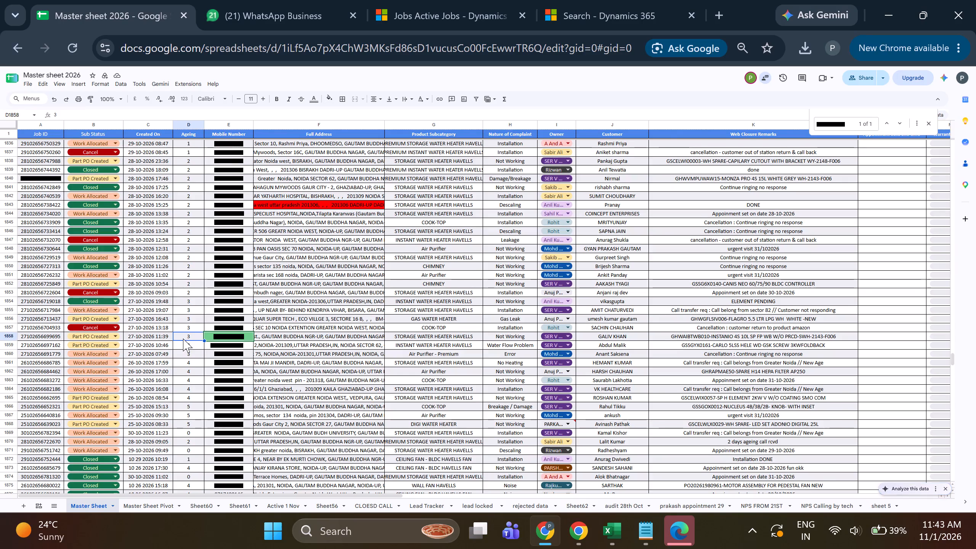
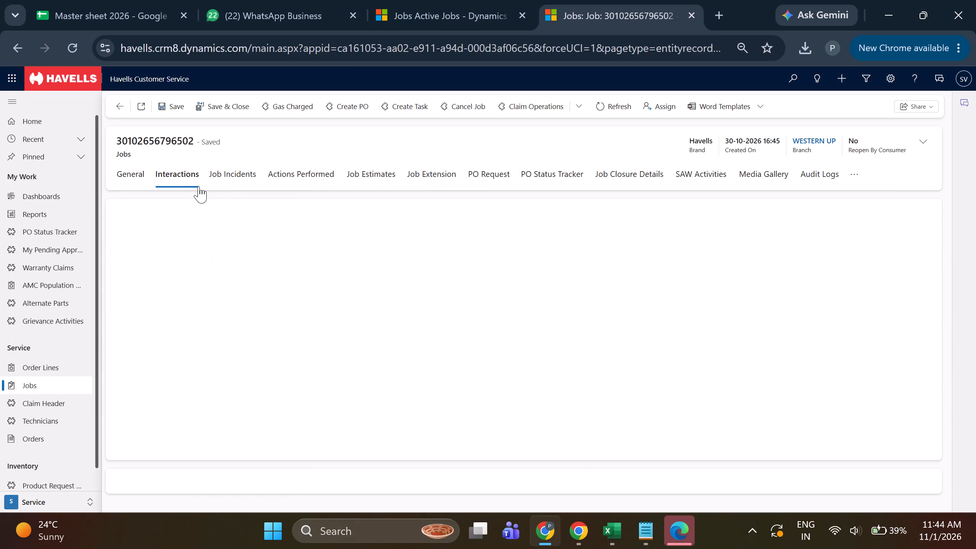
pyautogui.click(675, 209)
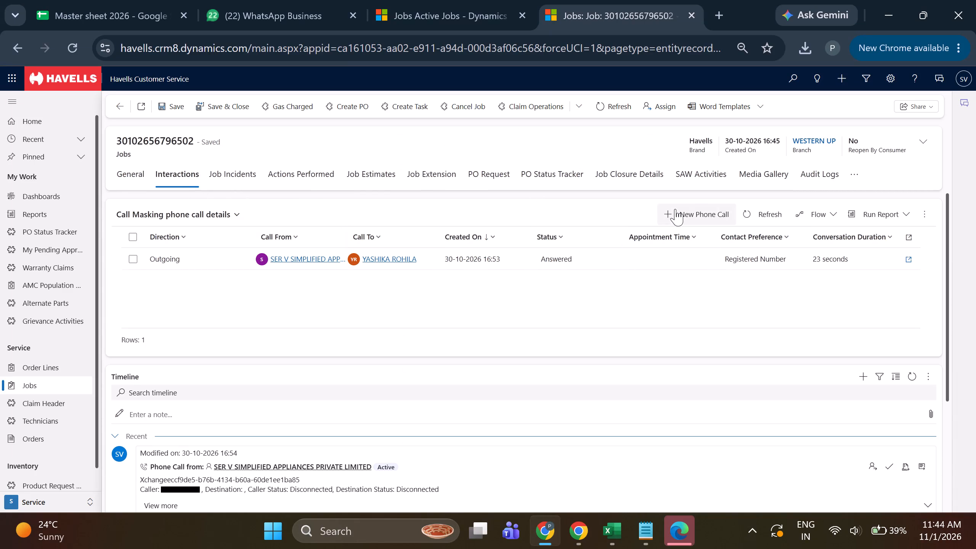
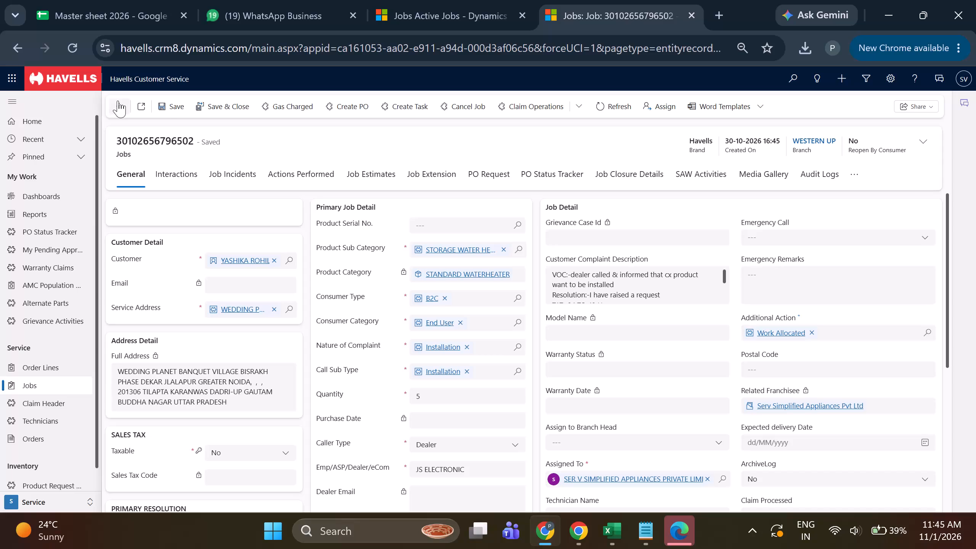
pyautogui.click(118, 101)
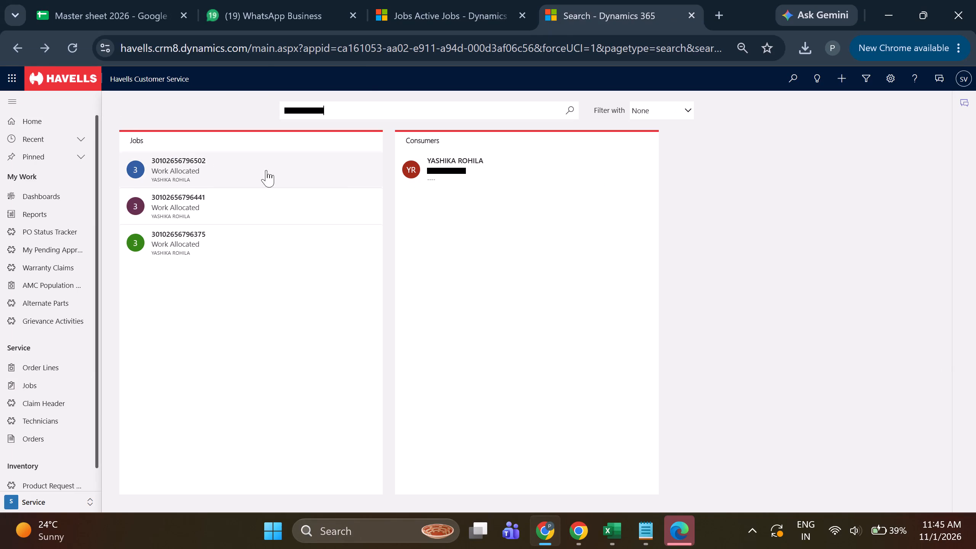
pyautogui.click(279, 242)
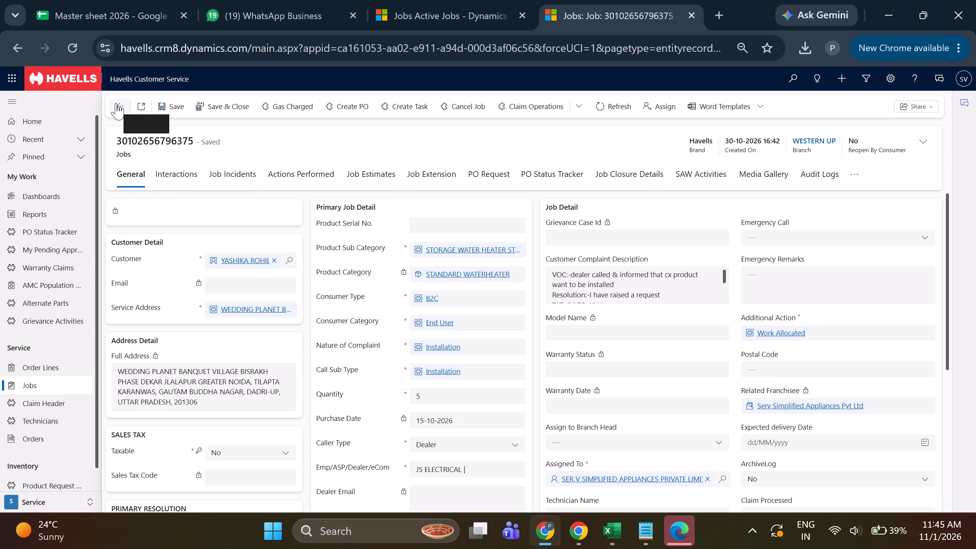
pyautogui.click(116, 103)
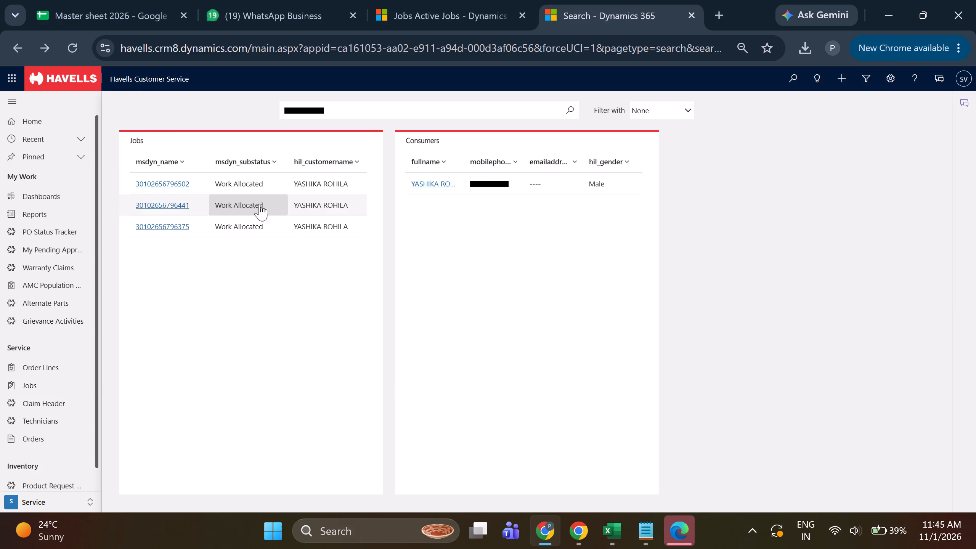
pyautogui.click(270, 207)
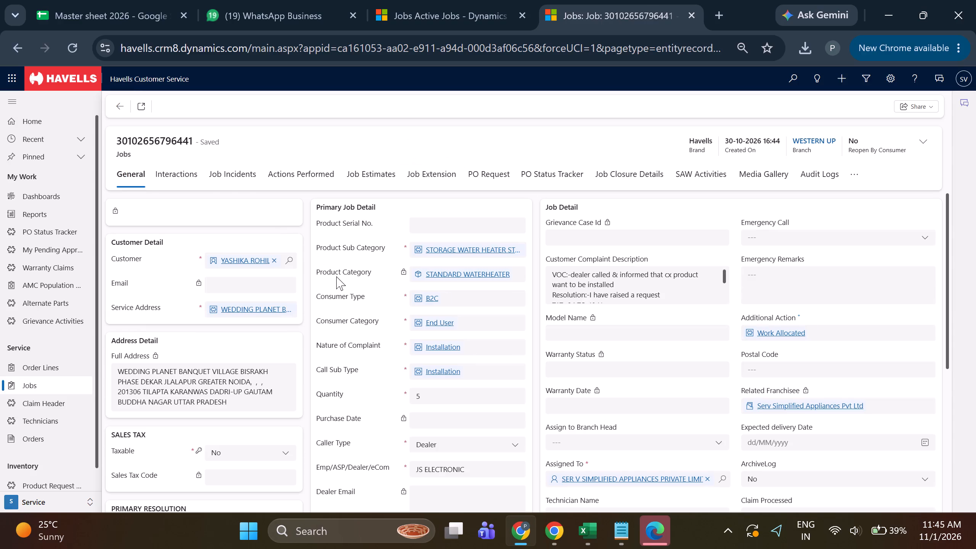
pyautogui.click(121, 108)
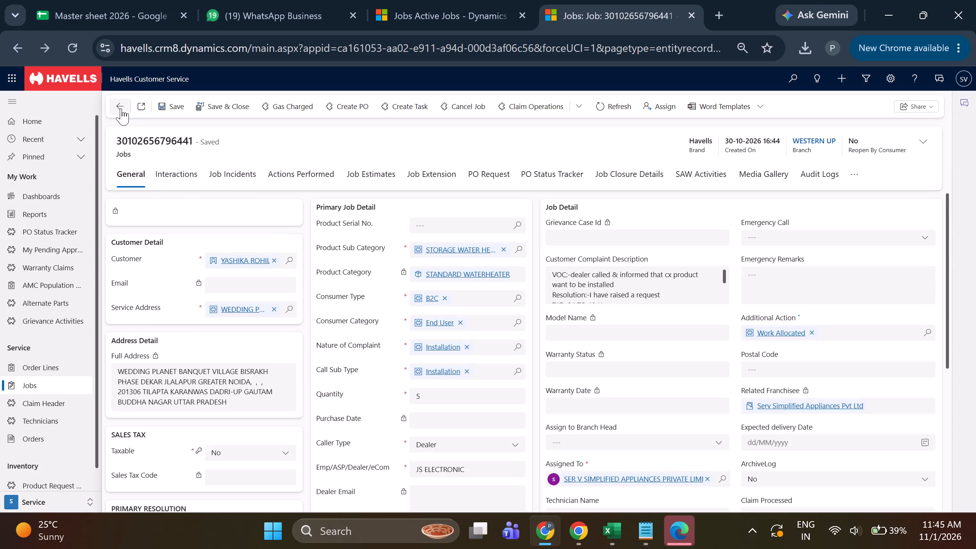
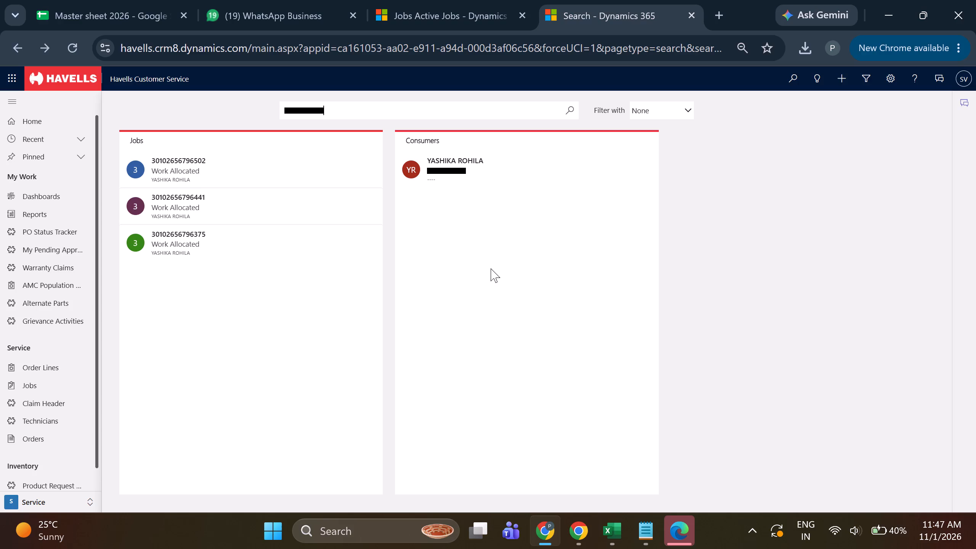
# Close the Microsoft Edge window showing the Ganvie, Benin search.
pyautogui.press('space')
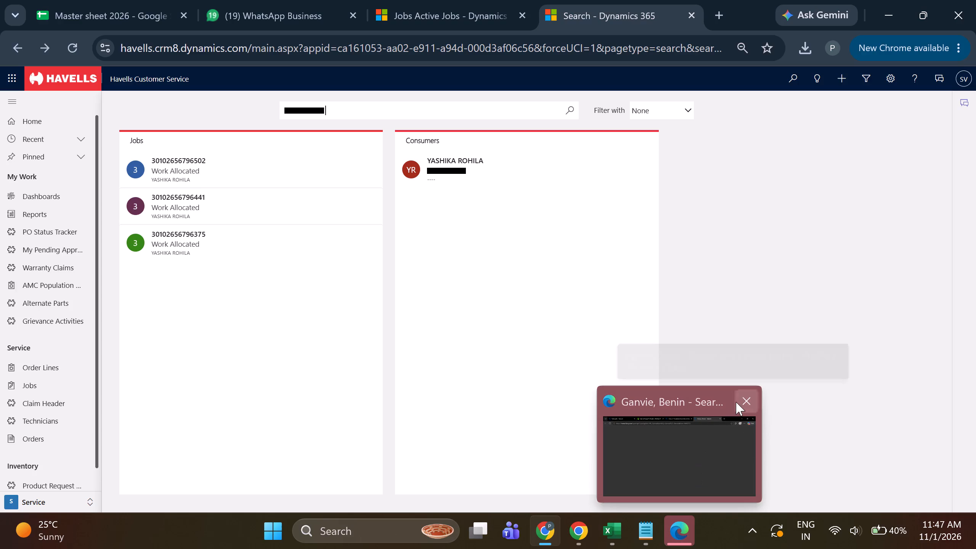
pyautogui.click(736, 402)
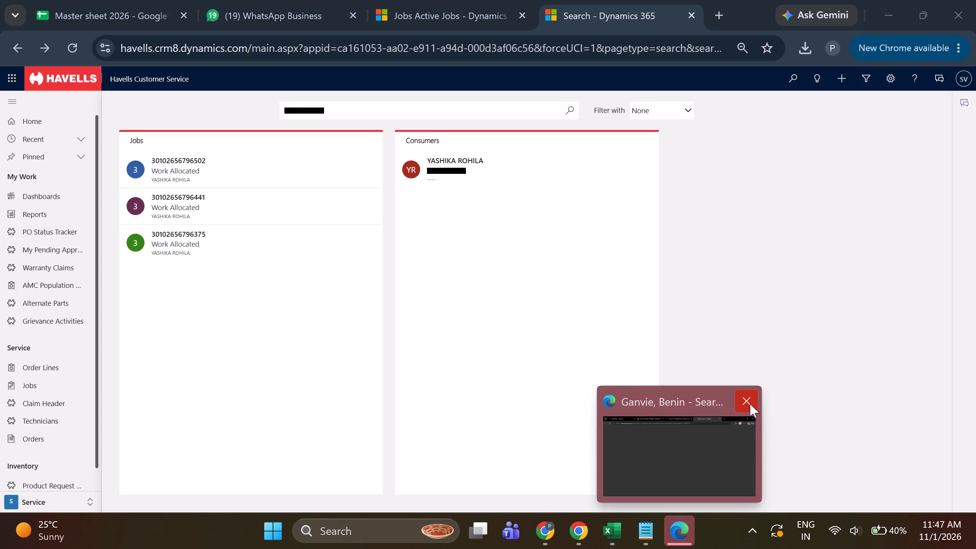
pyautogui.click(748, 402)
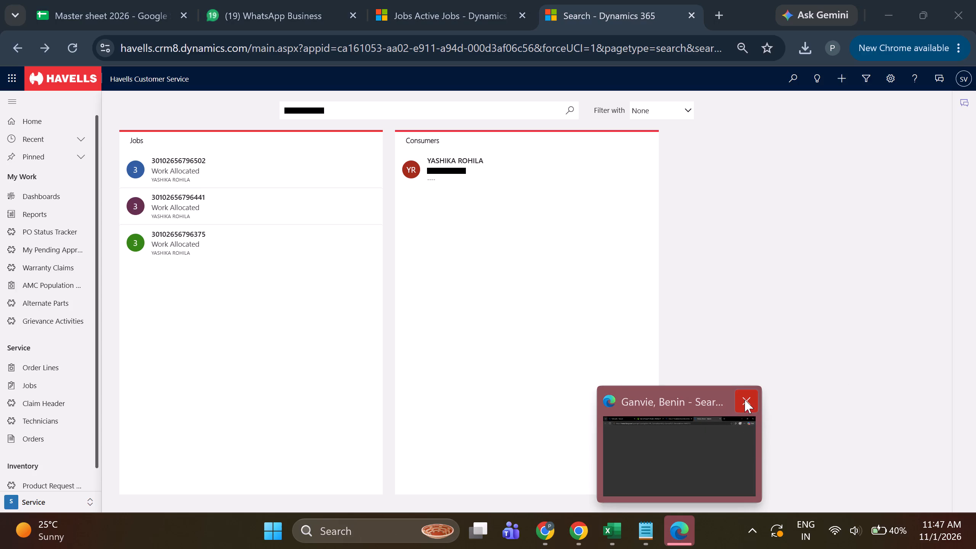
pyautogui.click(745, 400)
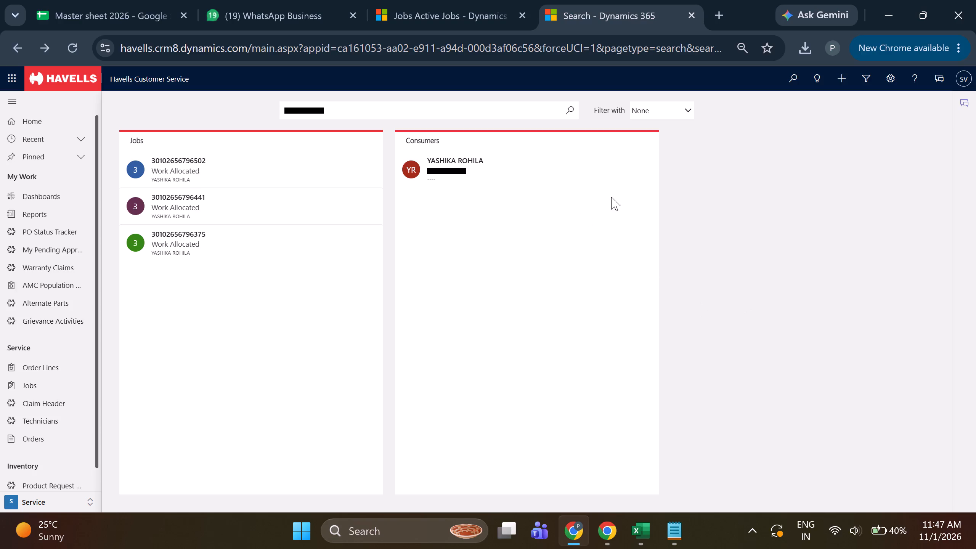
# Rerun the customer's mobile number search in Dynamics.
pyautogui.click(575, 114)
# Switch to the Master sheet 2026 and repeat the existing mobile number search there.
pyautogui.click(110, 4)
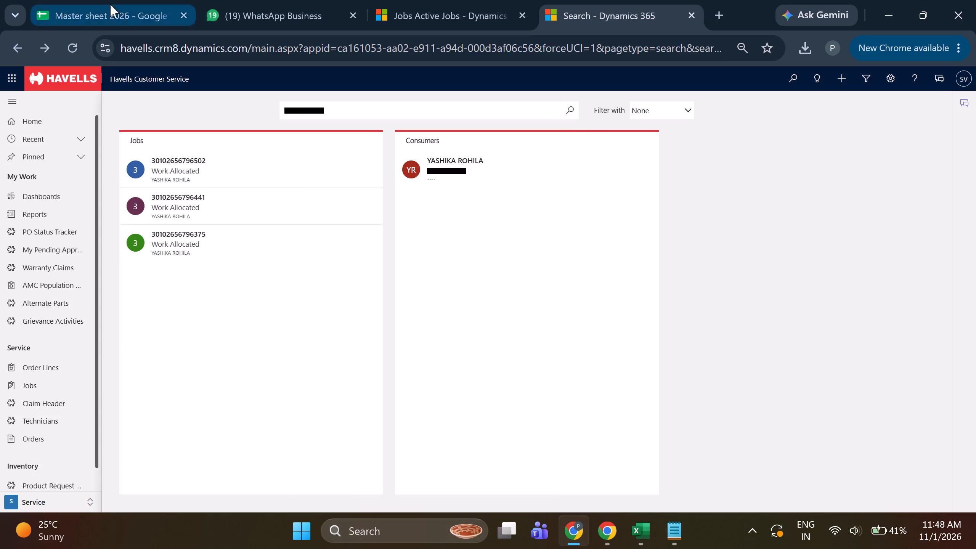
pyautogui.click(844, 128)
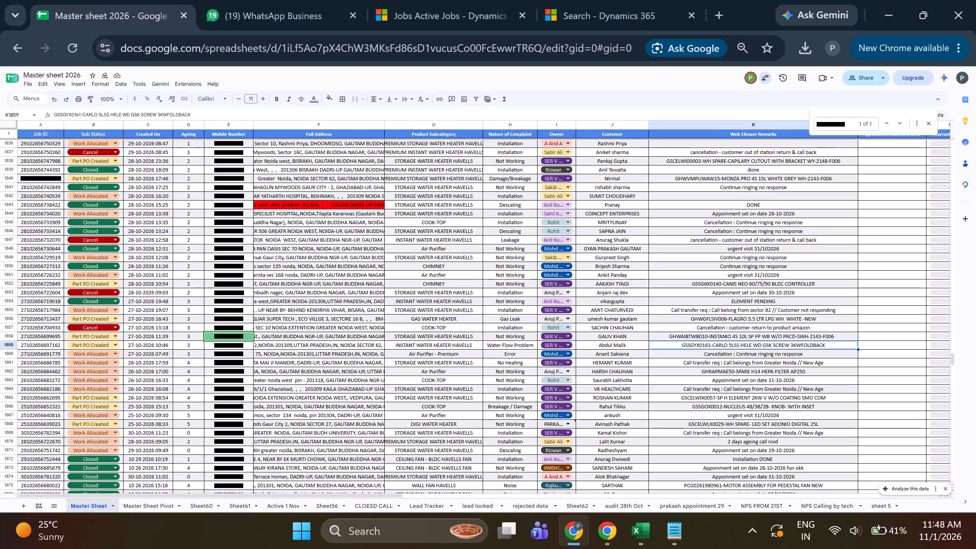
pyautogui.press('Return')
pyautogui.click(608, 0)
pyautogui.click(254, 178)
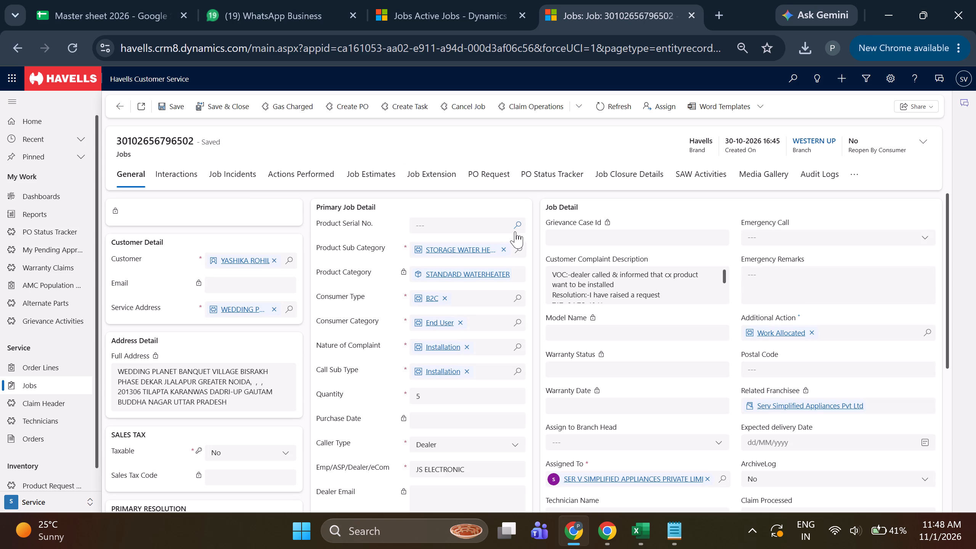
pyautogui.click(515, 231)
pyautogui.click(513, 208)
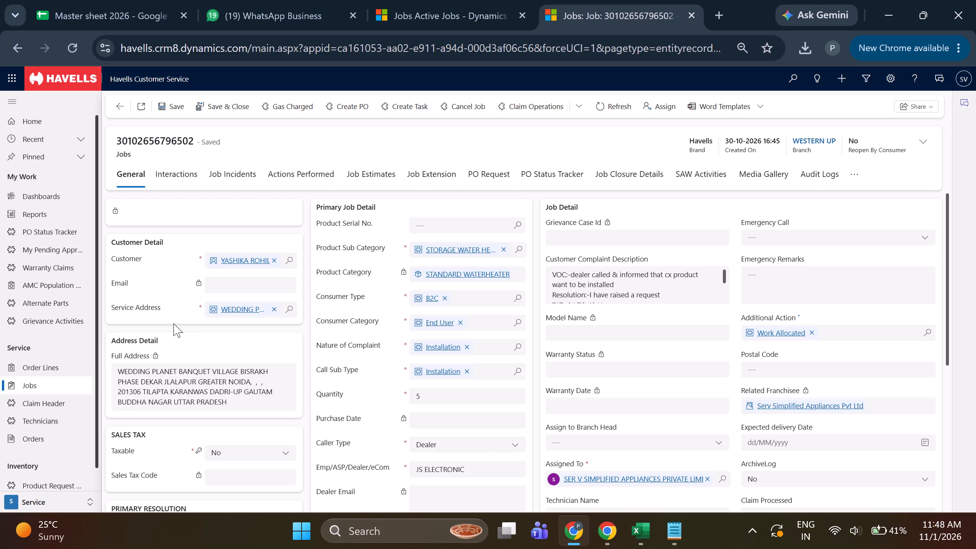
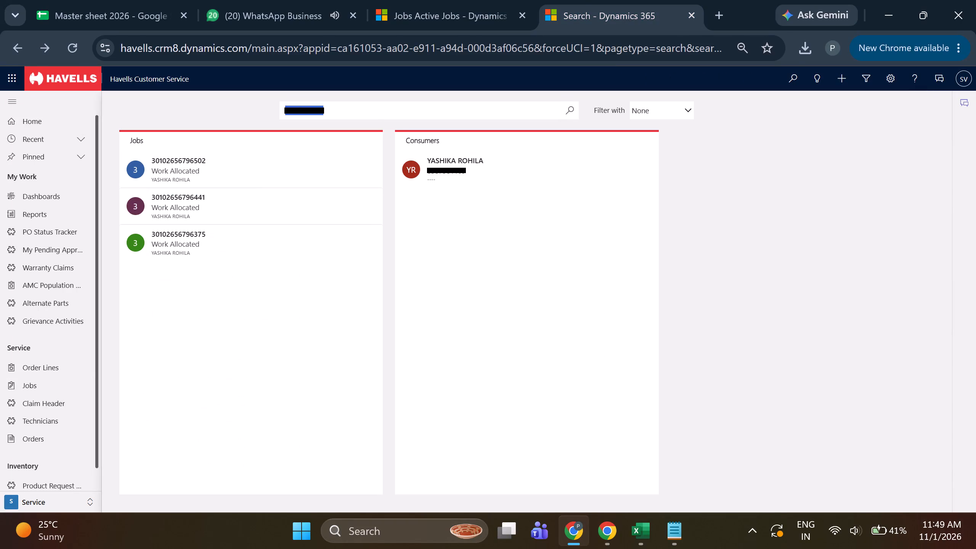
pyautogui.hotkey('ctrl', 'v')
pyautogui.click(563, 105)
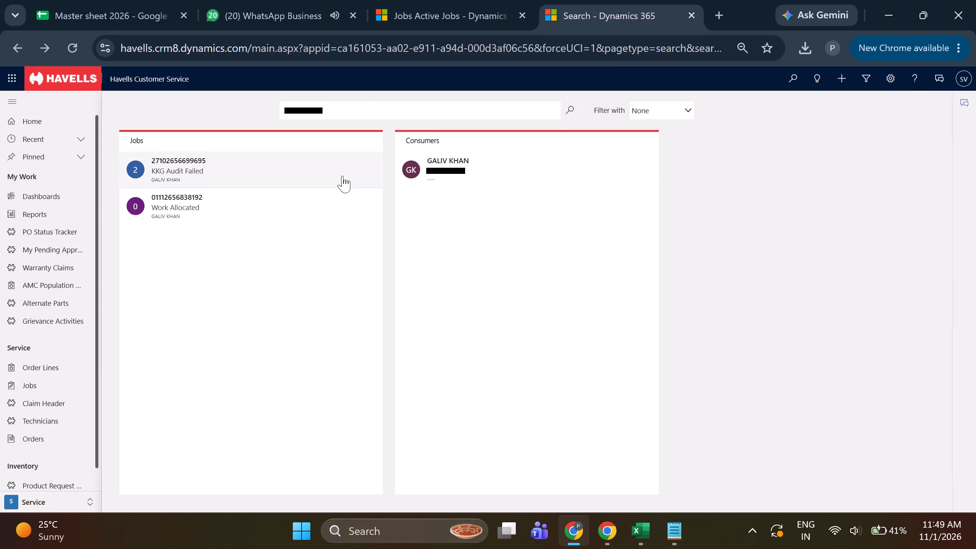
pyautogui.click(283, 201)
# Switch to the Master sheet 2026 and search it for the same copied mobile number.
pyautogui.click(5, 0)
pyautogui.click(77, 0)
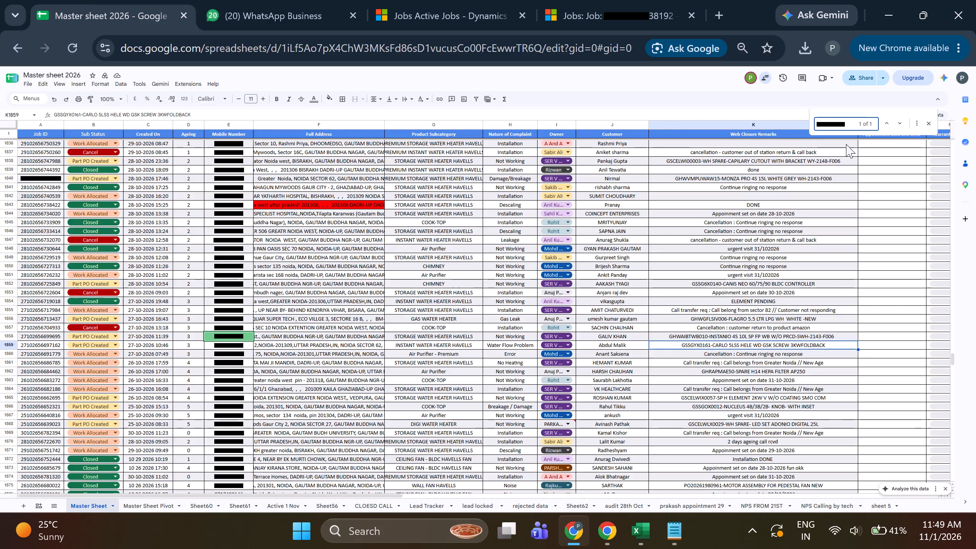
pyautogui.doubleClick(831, 124)
pyautogui.hotkey('ctrl', 'v')
pyautogui.press('Return')
# Enter the copied mobile number in the Mobile Number column of the first empty row, row 1996, below the existing job rows.
pyautogui.scroll(-6, 631, 291)
pyautogui.scroll(-6, 422, 348)
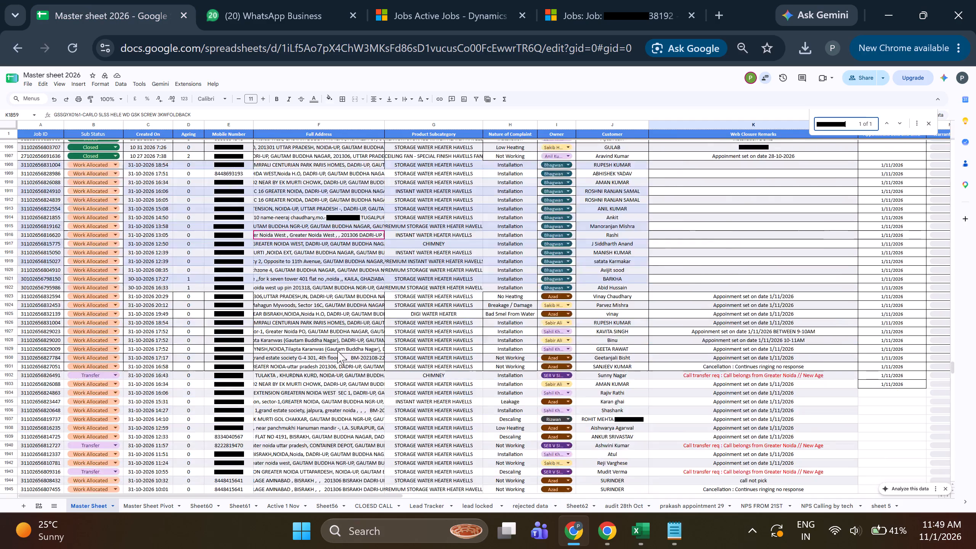
pyautogui.scroll(-6, 337, 351)
pyautogui.click(238, 176)
pyautogui.hotkey('ctrl', 'v')
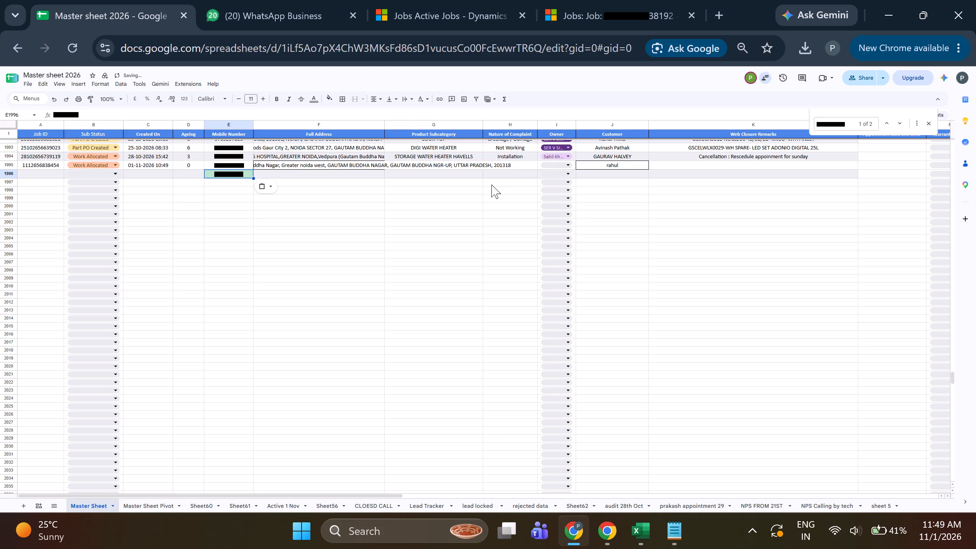
pyautogui.click(599, 0)
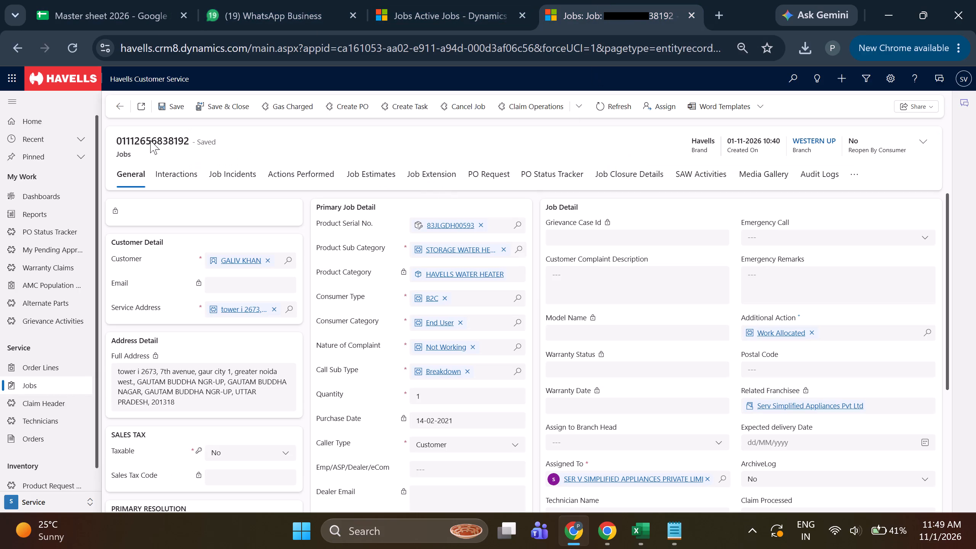
pyautogui.click(150, 140)
pyautogui.click(150, 140)
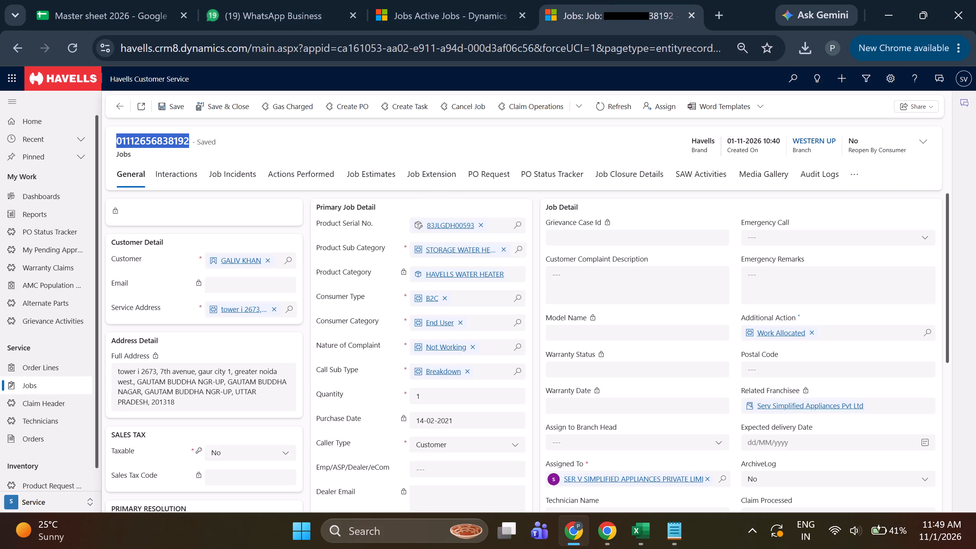
pyautogui.click(403, 18)
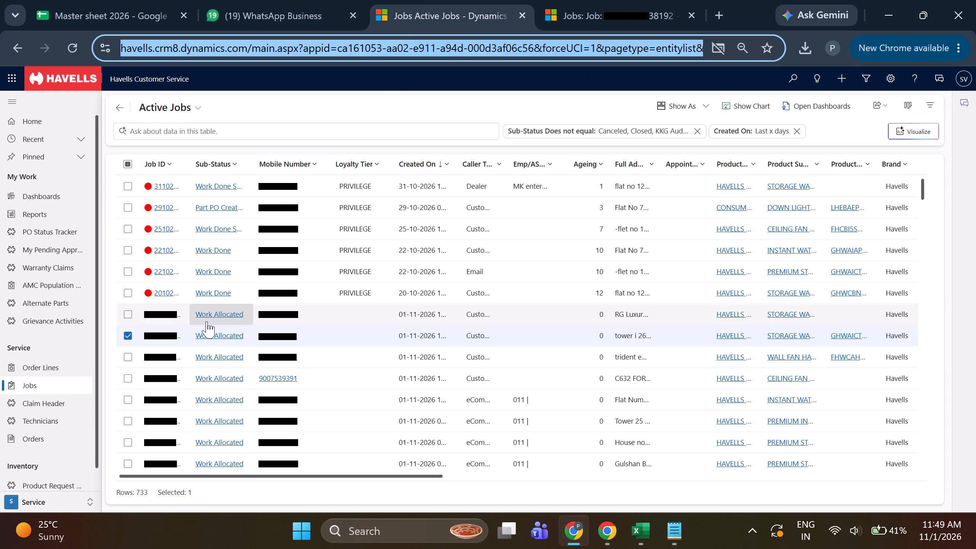
pyautogui.click(184, 337)
pyautogui.hotkey('ctrl', 'c')
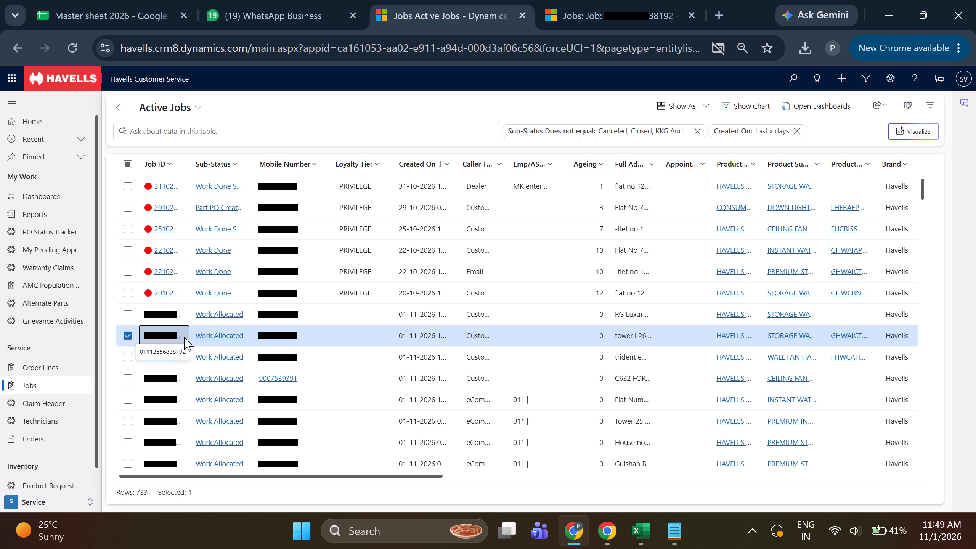
pyautogui.click(106, 0)
pyautogui.click(39, 178)
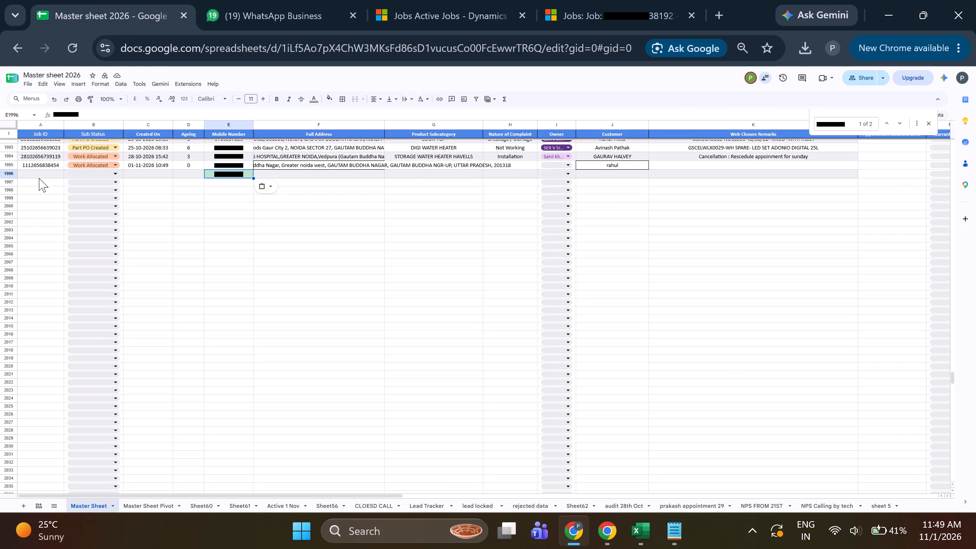
pyautogui.hotkey('ctrl', 'v')
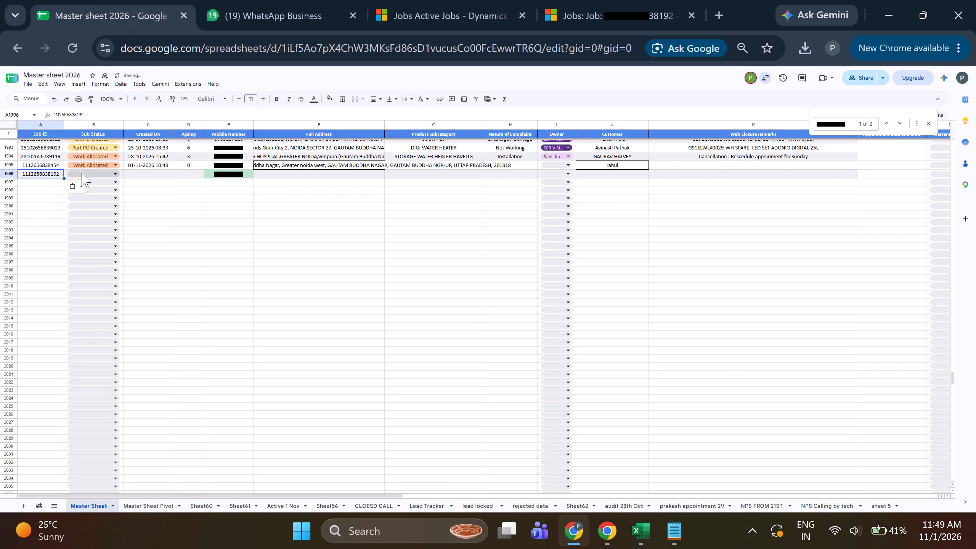
# Set the Sub Status of row 1996 to Work Allocated.
pyautogui.click(88, 173)
pyautogui.click(99, 200)
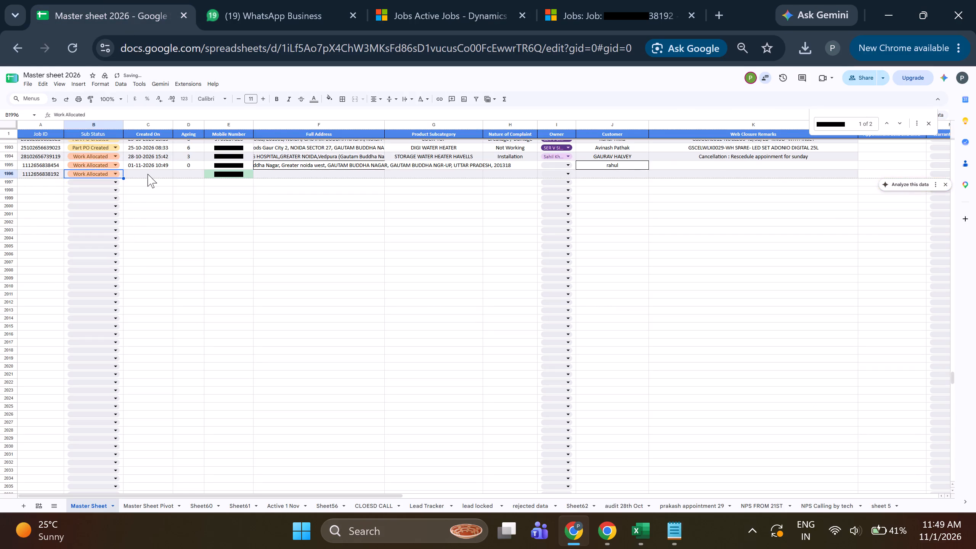
pyautogui.click(148, 174)
pyautogui.press('Up')
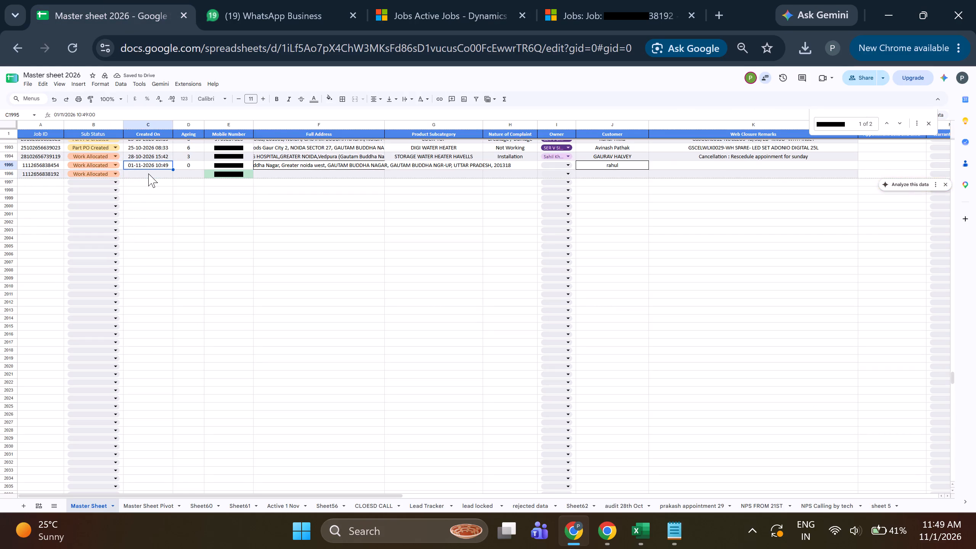
pyautogui.hotkey('ctrl', 'c')
pyautogui.press('Down')
pyautogui.hotkey('ctrl', 'v')
pyautogui.press('Right')
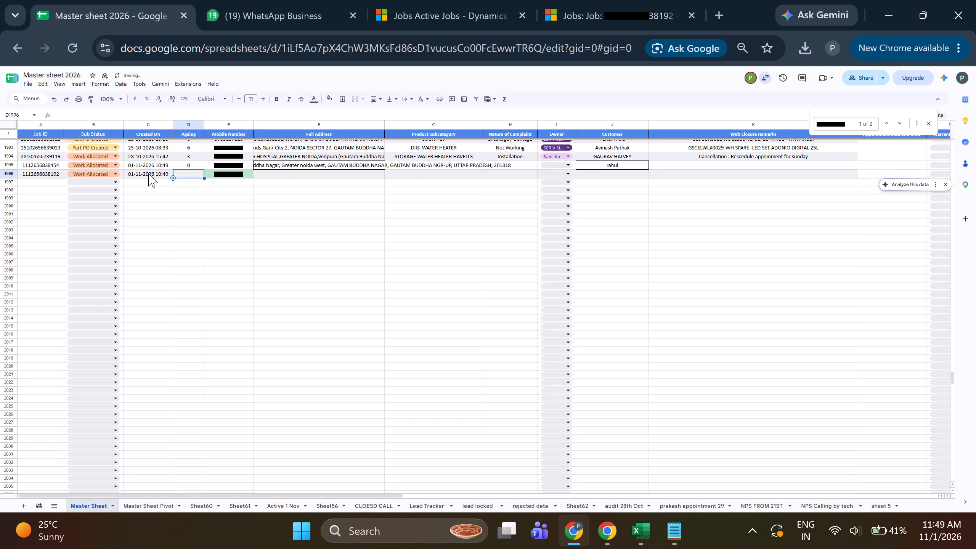
pyautogui.press('0')
pyautogui.press('Right')
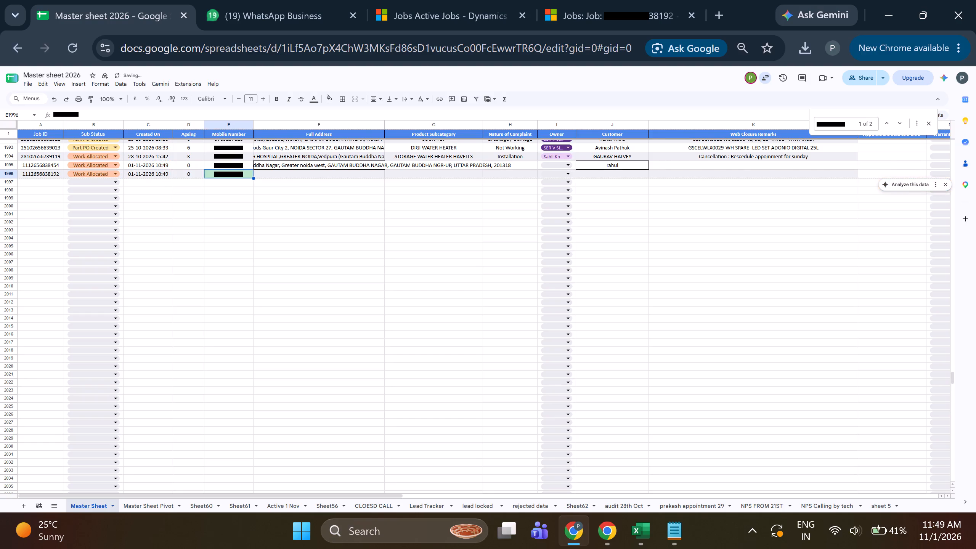
pyautogui.press('Right')
# Return to the sheet's existing search for the customer's mobile number.
pyautogui.click(849, 123)
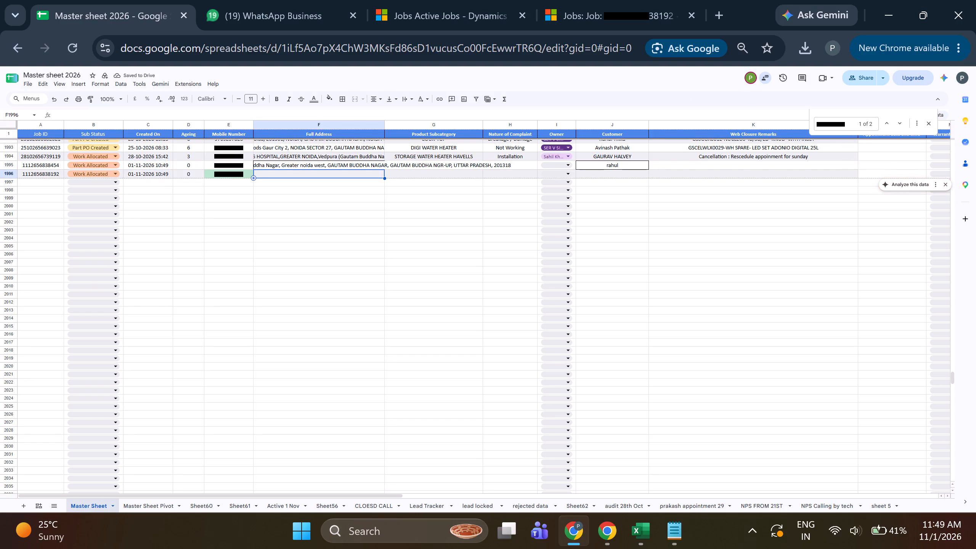
# Find the customer's earlier entry by mobile number and copy its Full Address from row 1858 into row 1996.
pyautogui.press('Return')
pyautogui.press('Return')
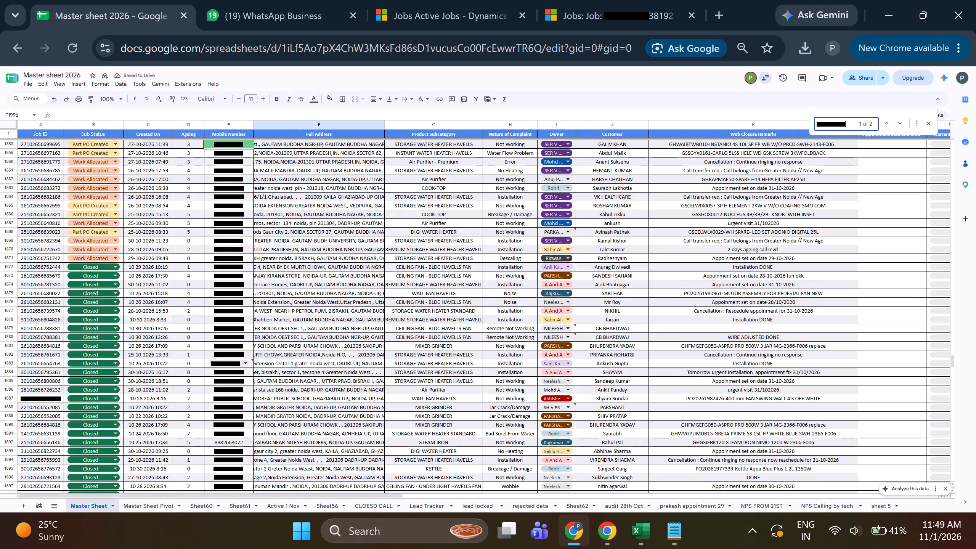
pyautogui.click(341, 144)
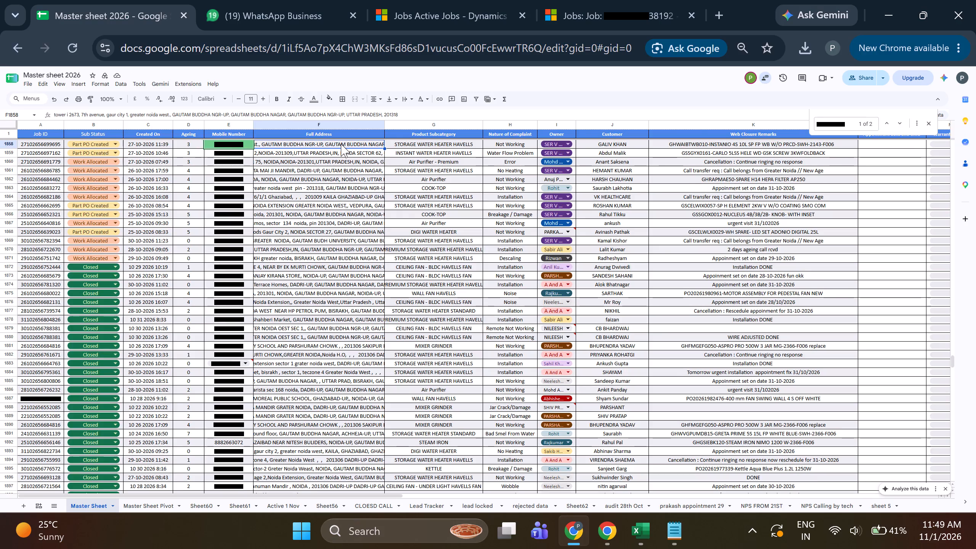
pyautogui.hotkey('ctrl', 'c')
pyautogui.click(851, 124)
pyautogui.press('Return')
pyautogui.scroll(-1, 356, 438)
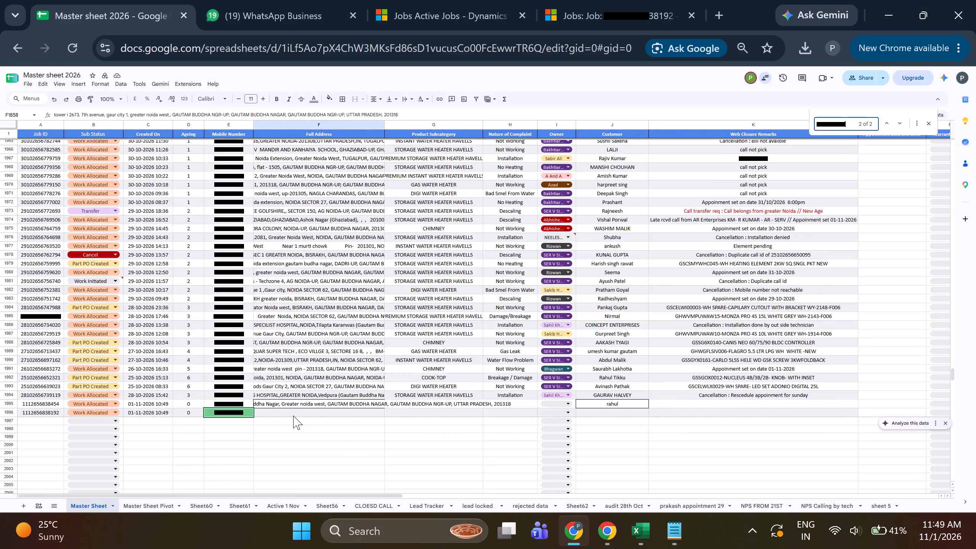
pyautogui.click(295, 414)
pyautogui.hotkey('ctrl', 'v')
# Fill the Product Subcategory of row 1996 with STORAGE WATER HEATER HAVELLS, copied from row 1994.
pyautogui.click(434, 414)
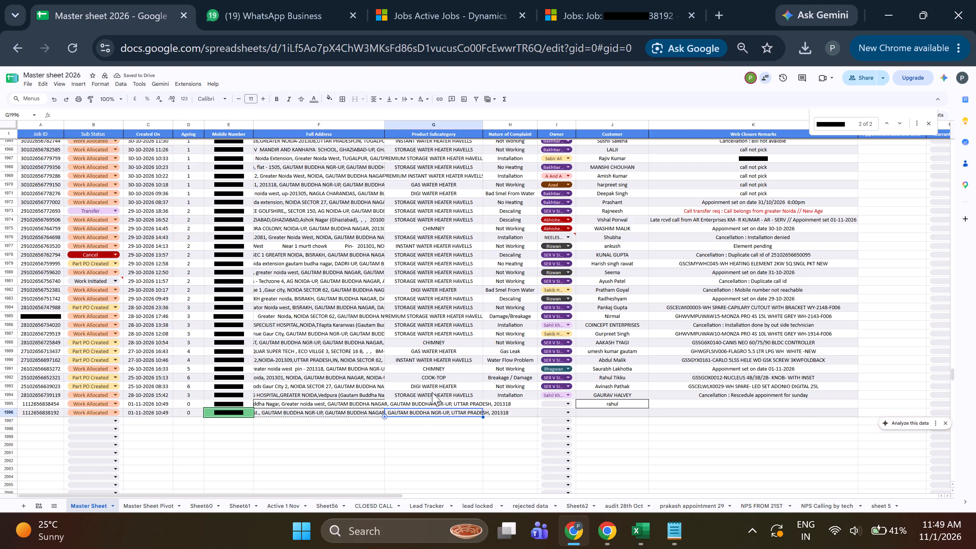
pyautogui.click(430, 395)
pyautogui.hotkey('ctrl', 'c')
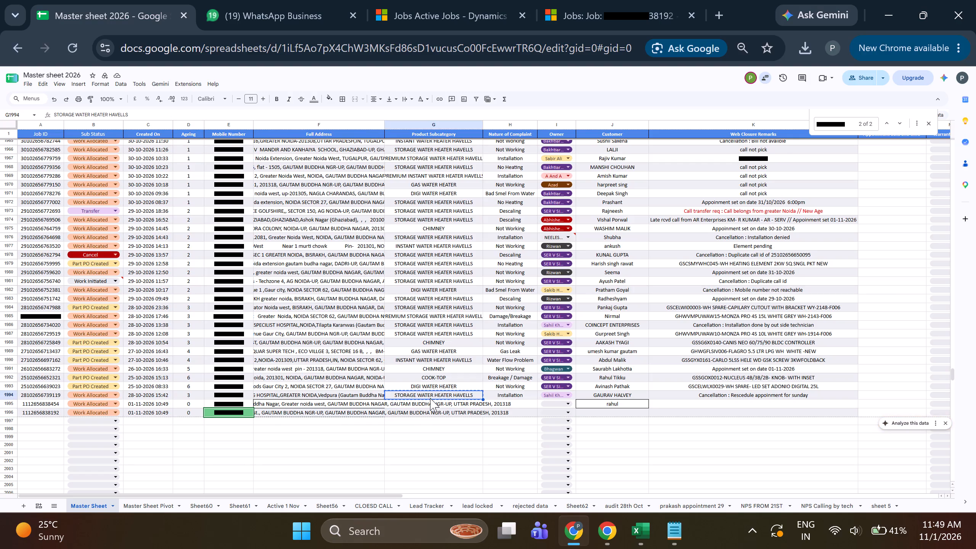
pyautogui.click(427, 414)
pyautogui.hotkey('ctrl', 'v')
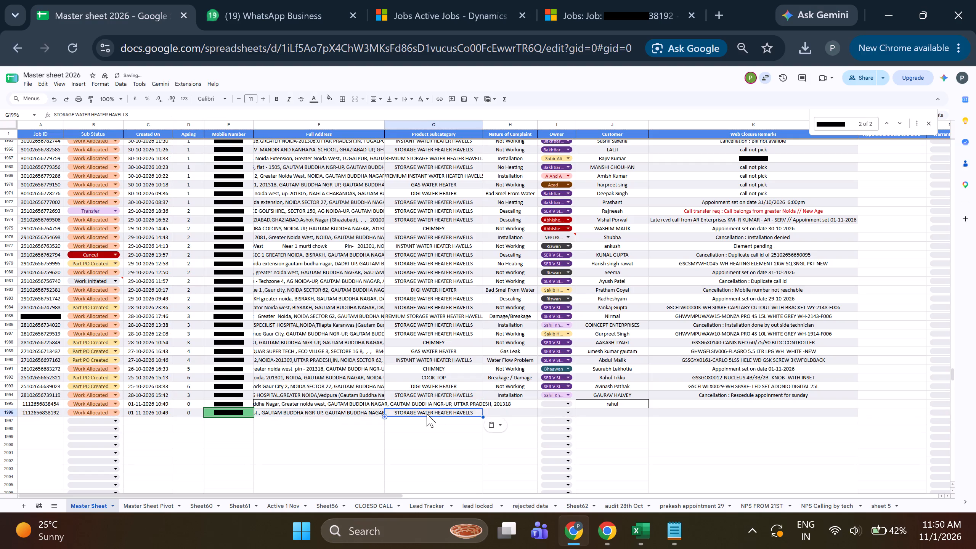
pyautogui.click(440, 403)
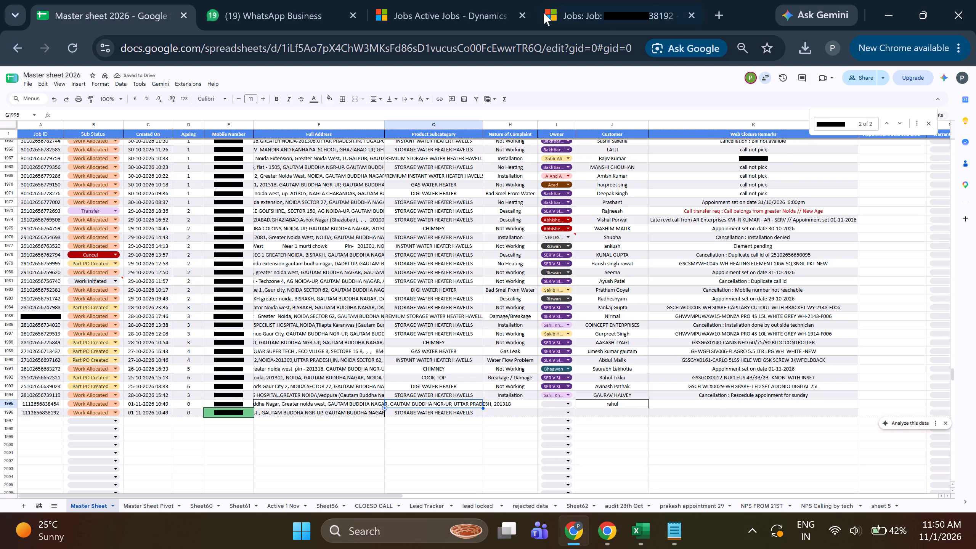
# Switch to the Dynamics job record ending 38192 and select its Nature of Complaint text, Not Working, for the sheet.
pyautogui.click(585, 0)
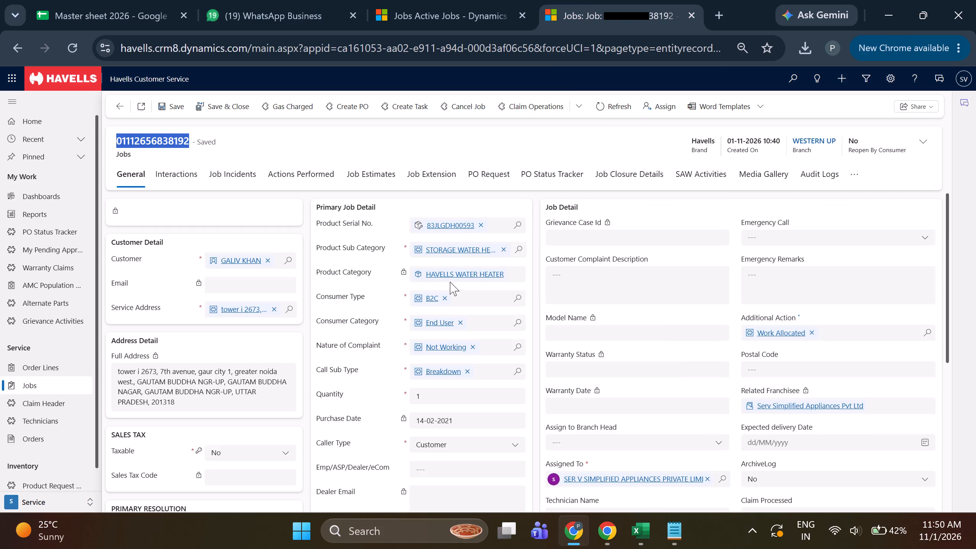
pyautogui.moveTo(426, 345); pyautogui.dragTo(478, 339)
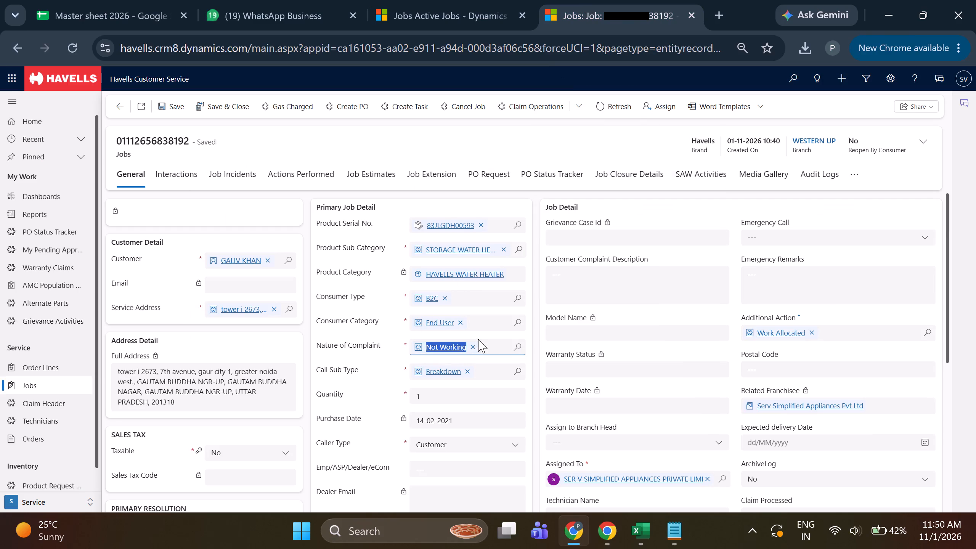
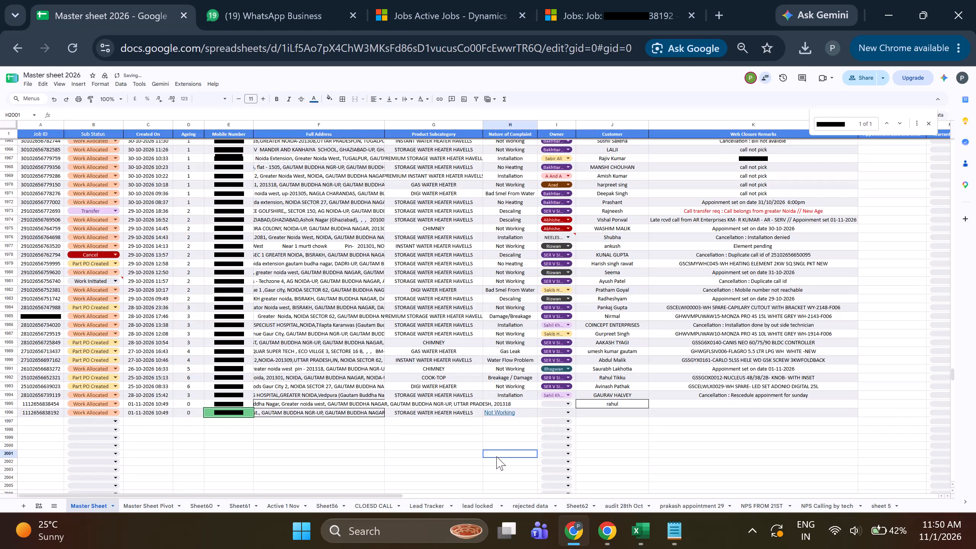
# Replace the hyperlinked Nature of Complaint entry in row 1996 with the plain Not Working value copied from row 1988.
pyautogui.click(516, 411)
pyautogui.press('BackSpace')
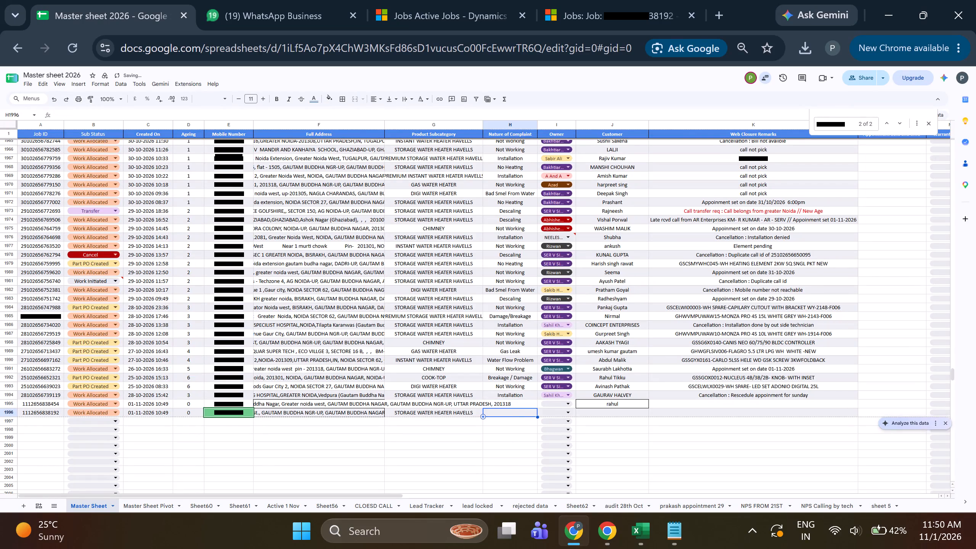
pyautogui.press('Up')
pyautogui.press('Up')
pyautogui.press('Up')
pyautogui.press('Up')
pyautogui.press('Up')
pyautogui.press('Up')
pyautogui.press('Up')
pyautogui.press('Up')
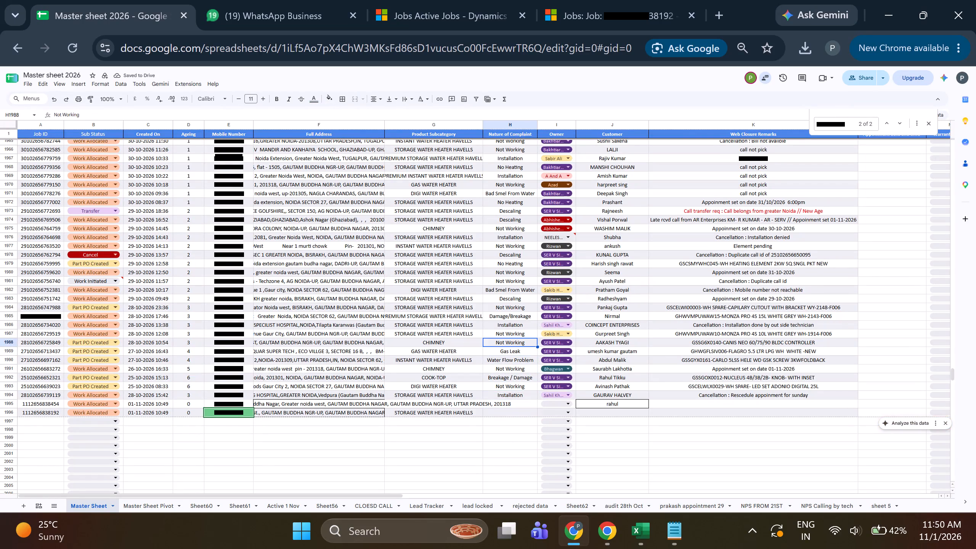
pyautogui.hotkey('ctrl', 'c')
pyautogui.press('Down')
pyautogui.press('Down')
pyautogui.press('Down')
pyautogui.press('Down')
pyautogui.press('Down')
pyautogui.press('Down')
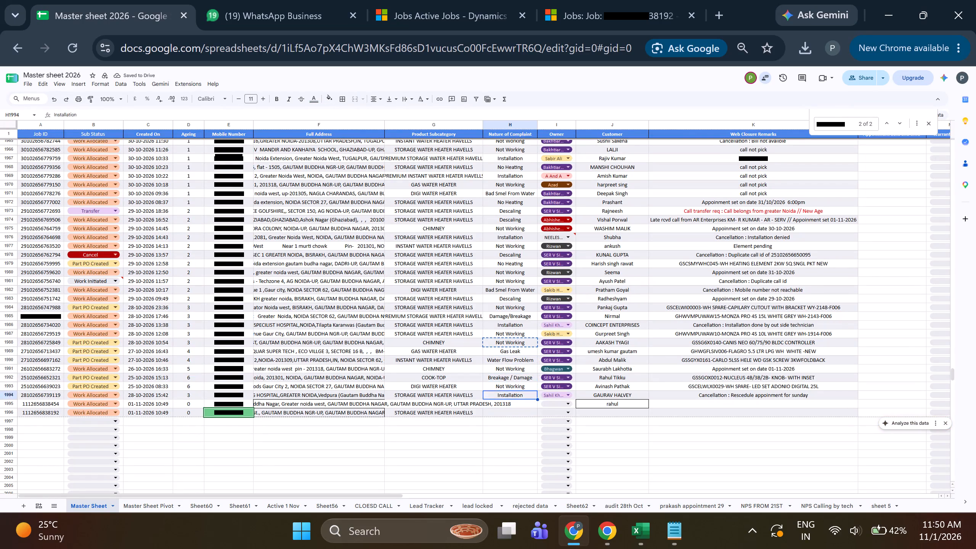
pyautogui.press('Down')
pyautogui.press('Down')
pyautogui.hotkey('ctrl', 'v')
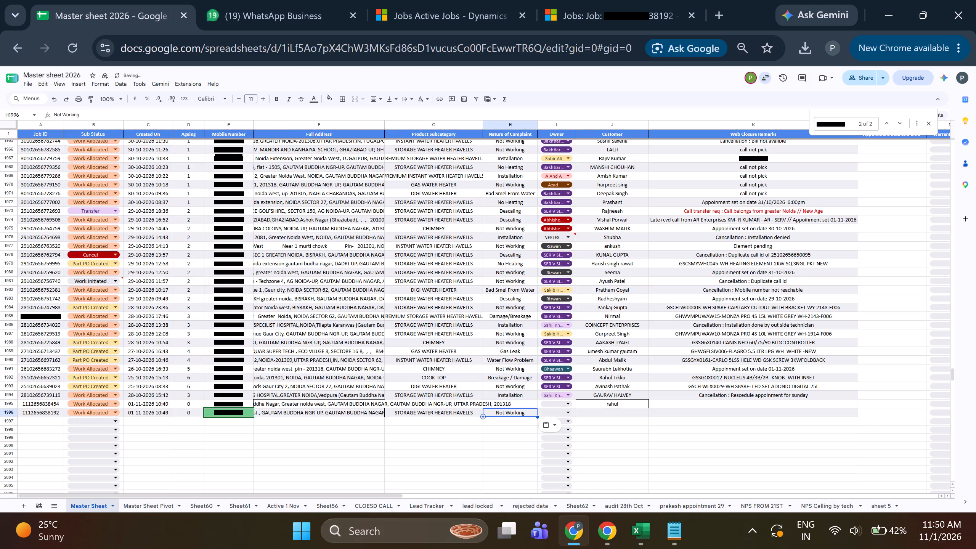
pyautogui.click(401, 442)
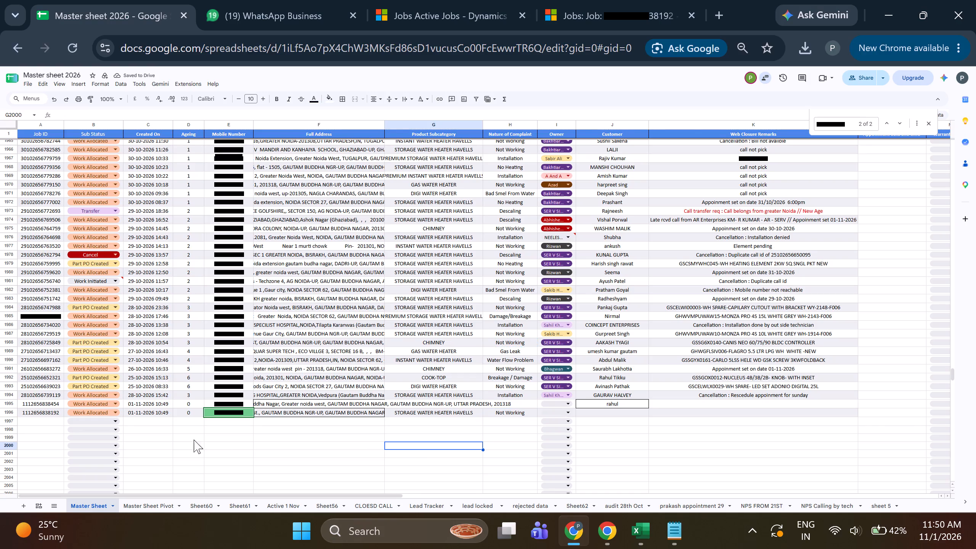
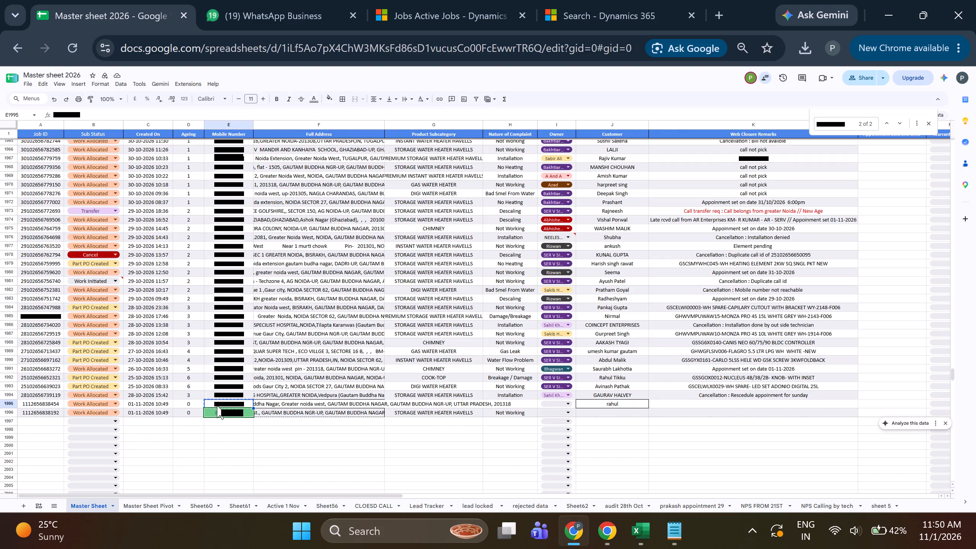
pyautogui.click(550, 0)
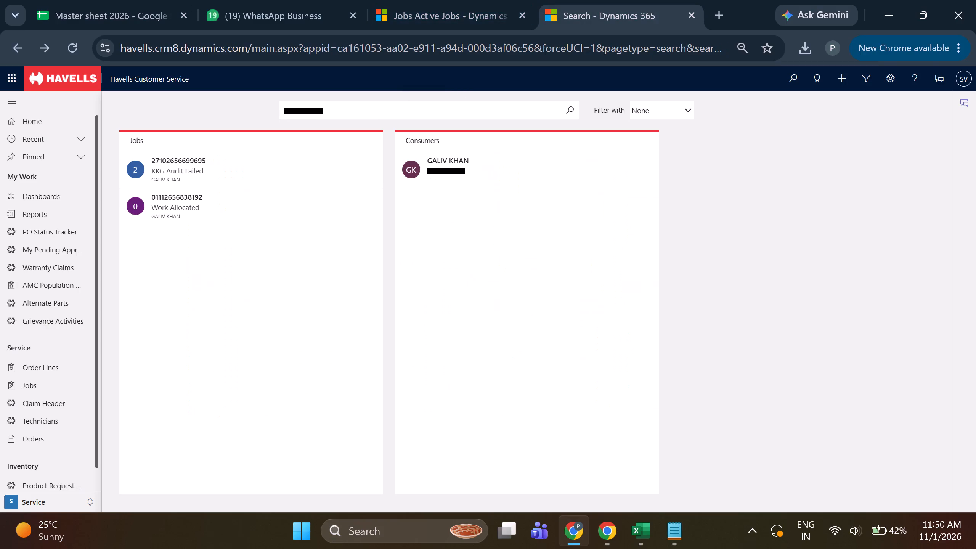
pyautogui.doubleClick(359, 114)
pyautogui.hotkey('ctrl', 'v')
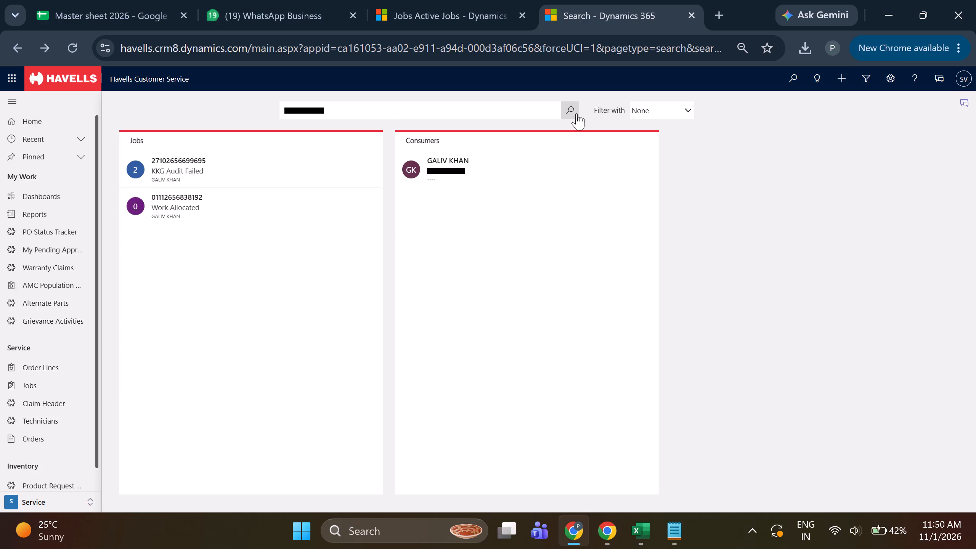
pyautogui.click(569, 116)
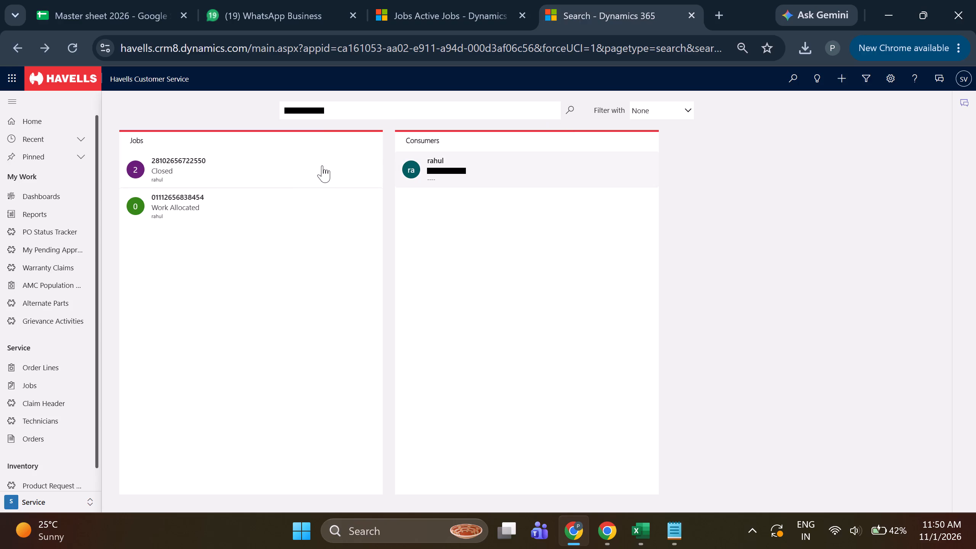
pyautogui.click(309, 199)
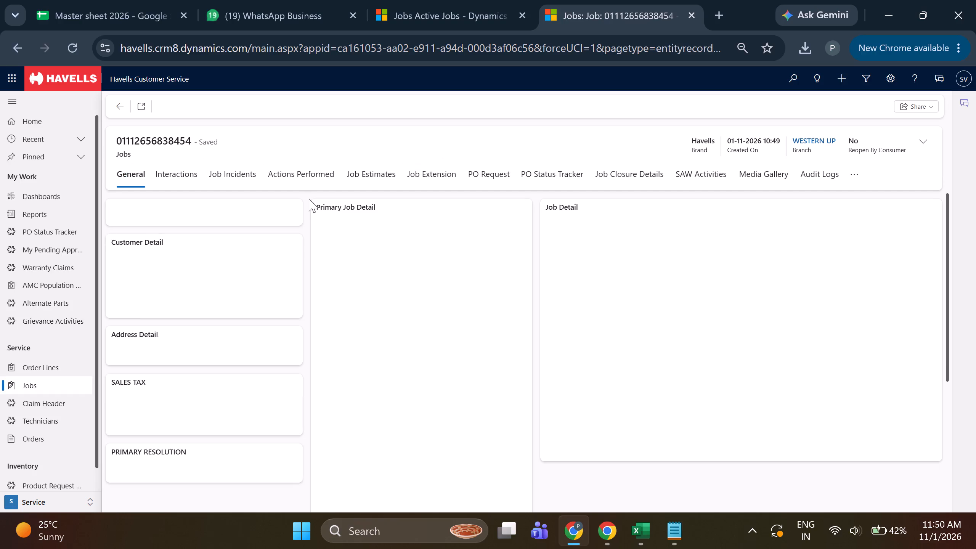
# In the Master sheet, fill row 1995's Nature of Complaint with Not Working, copied from row 1996.
pyautogui.click(113, 0)
pyautogui.press('Right')
pyautogui.press('Right')
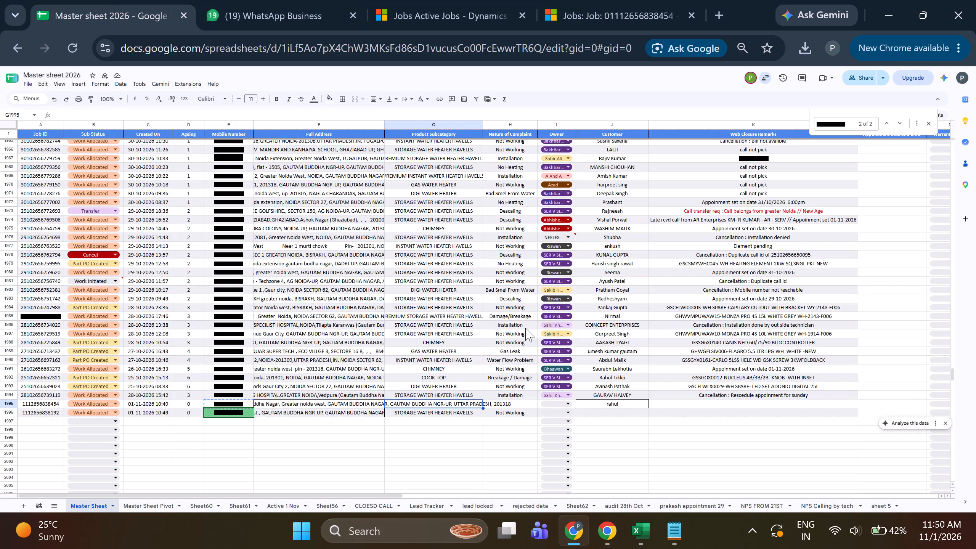
pyautogui.press('Right')
pyautogui.press('Down')
pyautogui.hotkey('ctrl', 'c')
pyautogui.press('Up')
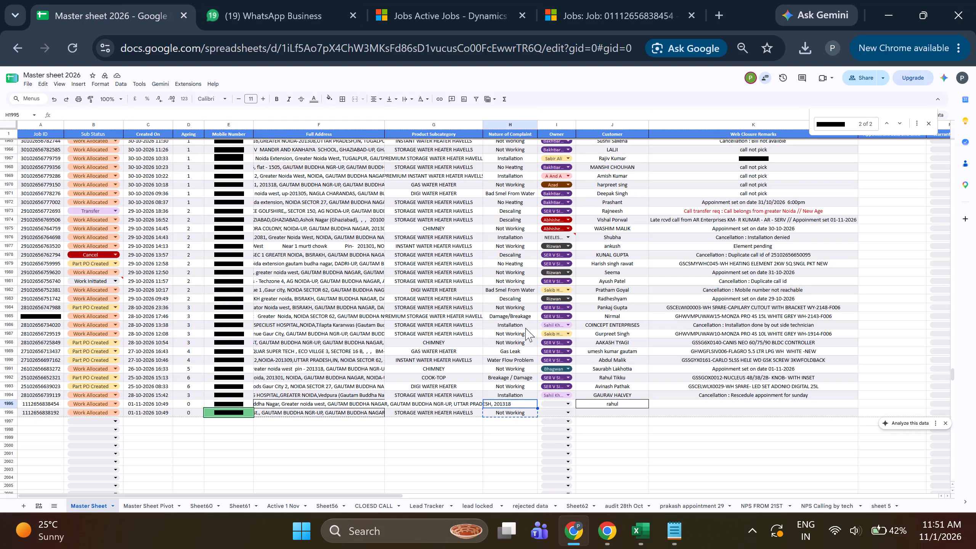
pyautogui.hotkey('ctrl', 'v')
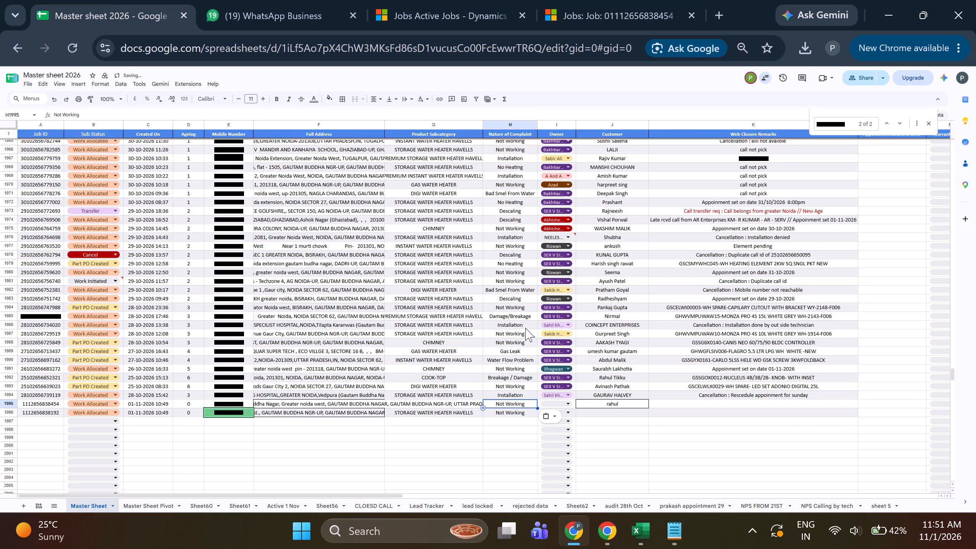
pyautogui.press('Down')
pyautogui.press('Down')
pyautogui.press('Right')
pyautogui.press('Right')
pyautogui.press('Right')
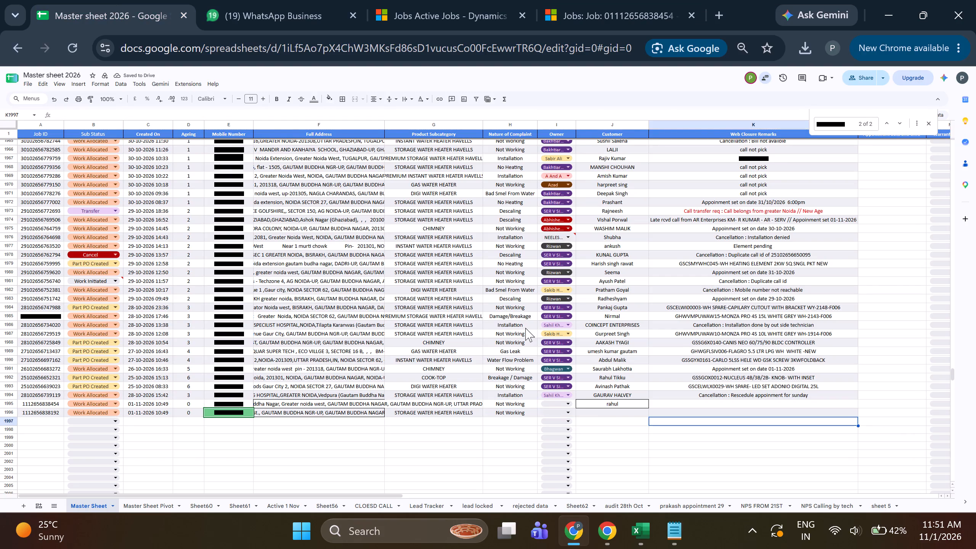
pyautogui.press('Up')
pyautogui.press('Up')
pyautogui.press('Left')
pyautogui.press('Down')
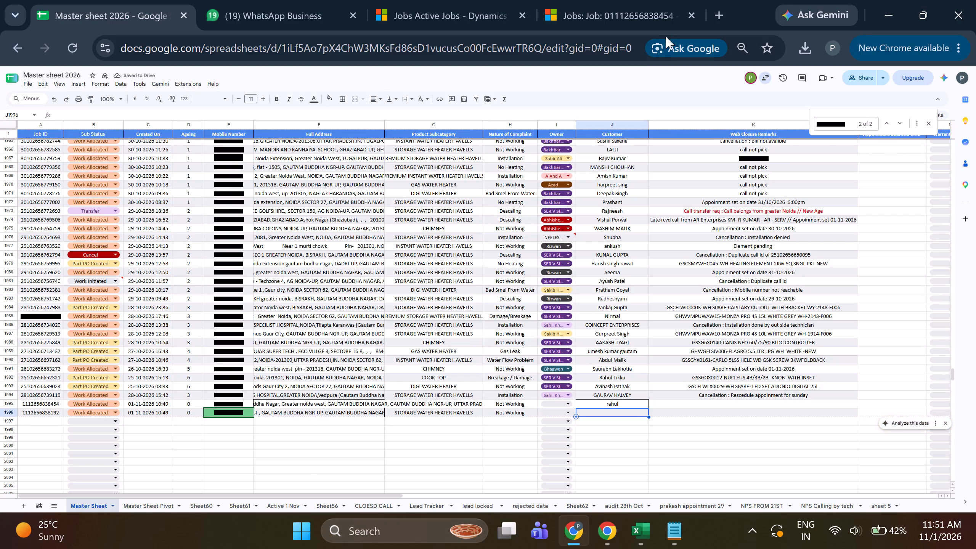
pyautogui.click(635, 6)
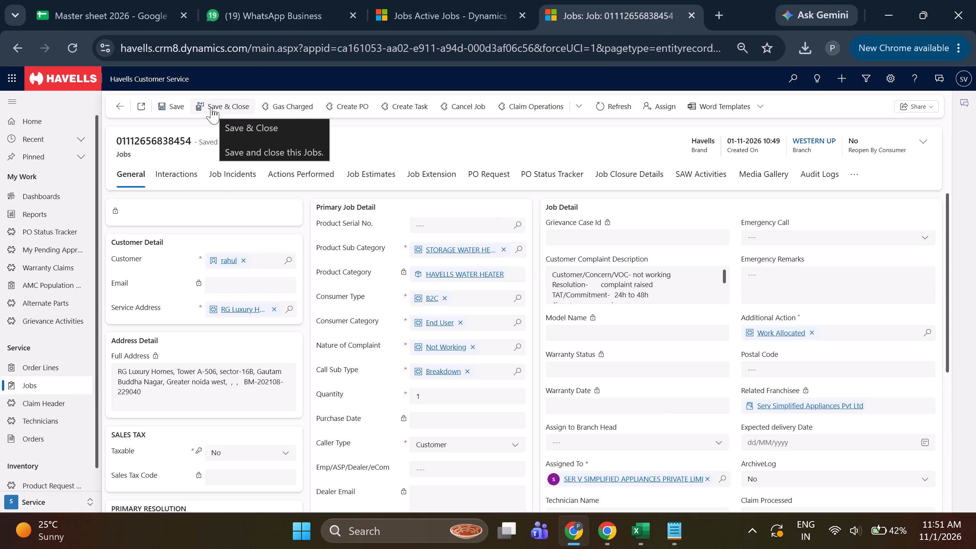
pyautogui.click(211, 107)
# Return to the Master sheet and select the Mobile Number cell of row 1996.
pyautogui.click(115, 0)
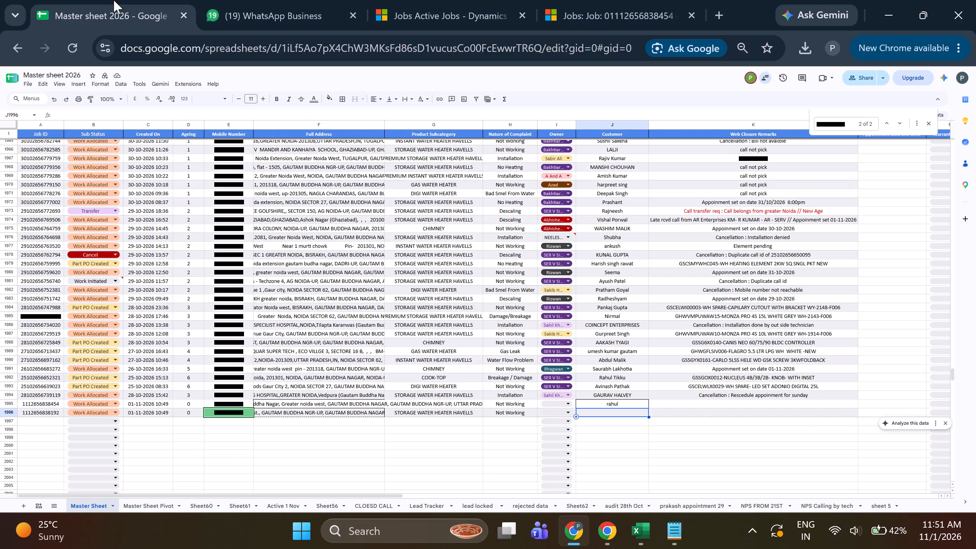
pyautogui.click(246, 414)
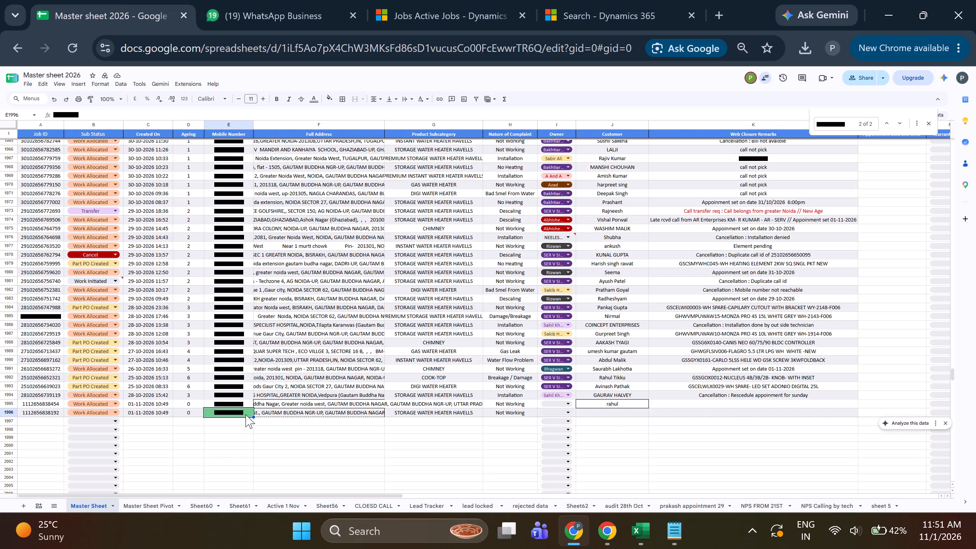
pyautogui.hotkey('ctrl', 'c')
pyautogui.click(849, 120)
pyautogui.press('Return')
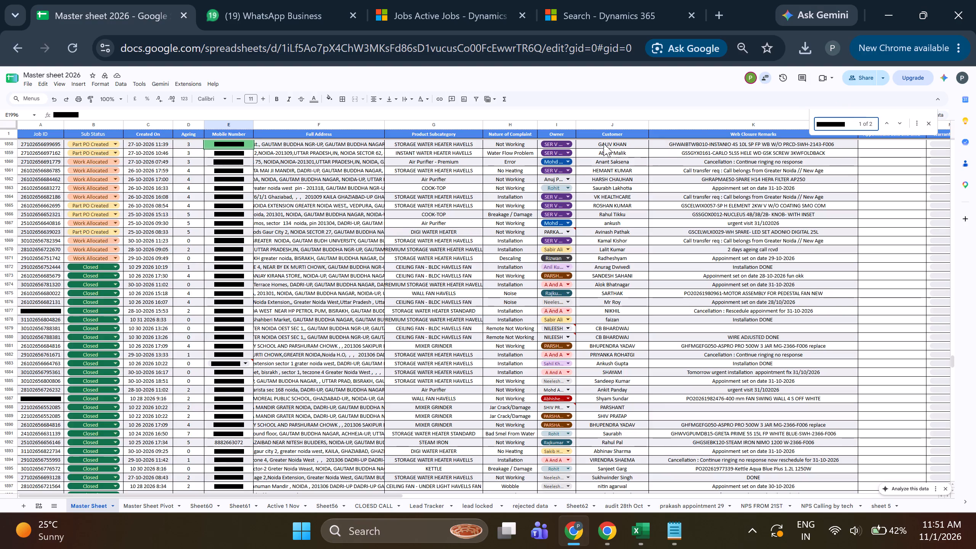
pyautogui.click(604, 143)
pyautogui.hotkey('ctrl', 'c')
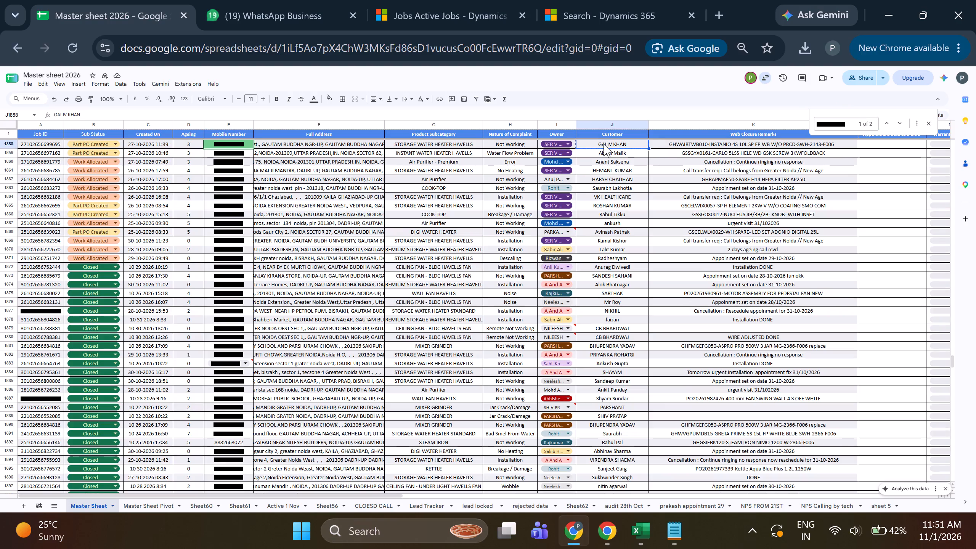
pyautogui.click(848, 120)
pyautogui.press('Return')
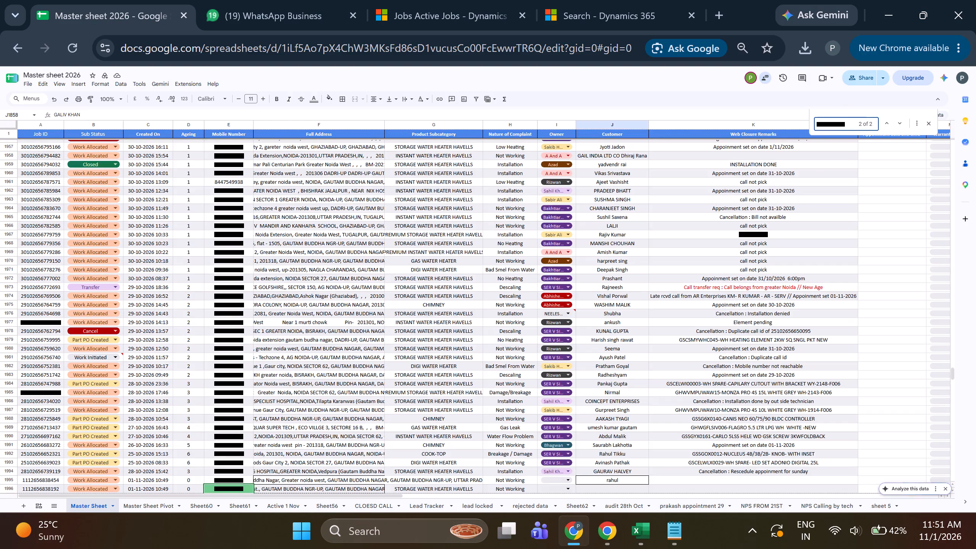
pyautogui.scroll(-2, 616, 390)
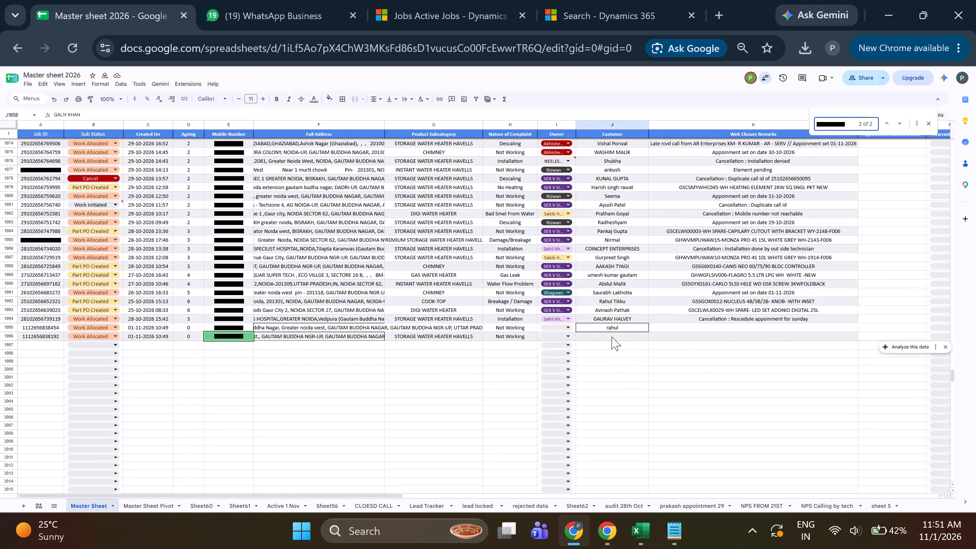
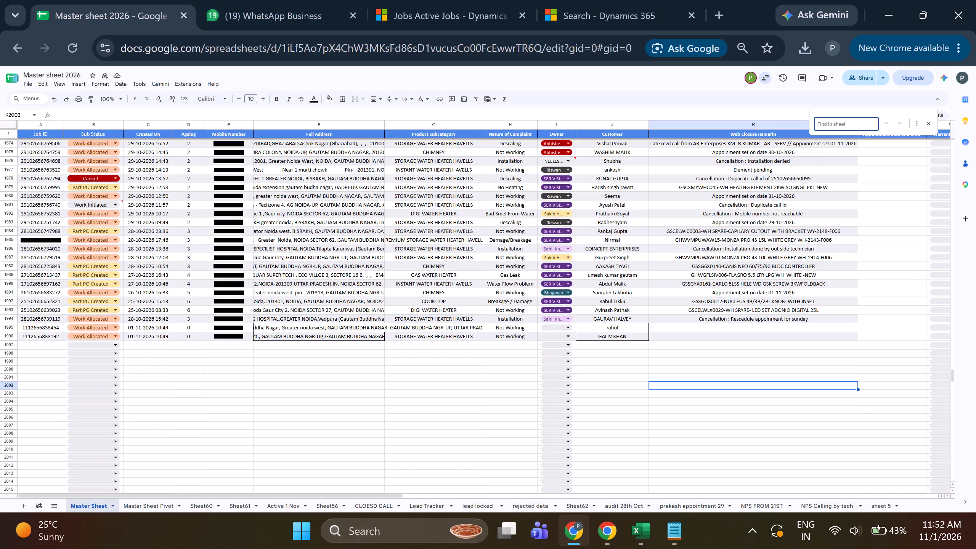
# Get the Master sheet's empty find-in-sheet search ready for a new search term.
pyautogui.click(836, 124)
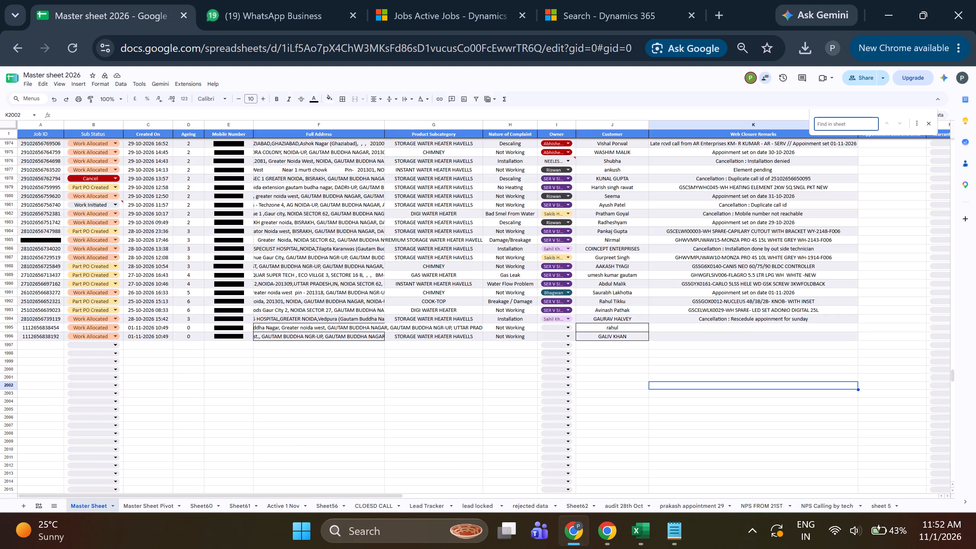
# Find the customer's mobile number in the Master sheet, cycle through its matches, and select row 1858's Web Closure Remarks cell.
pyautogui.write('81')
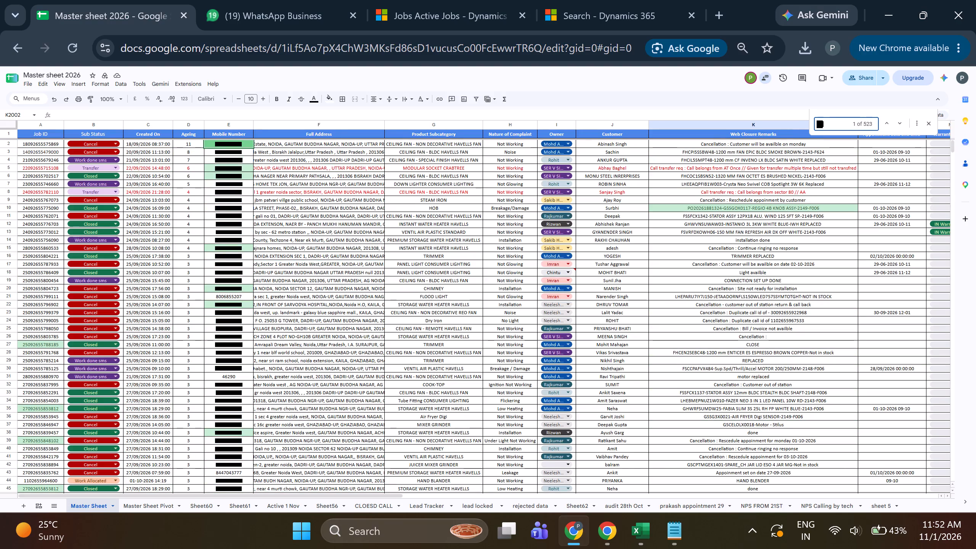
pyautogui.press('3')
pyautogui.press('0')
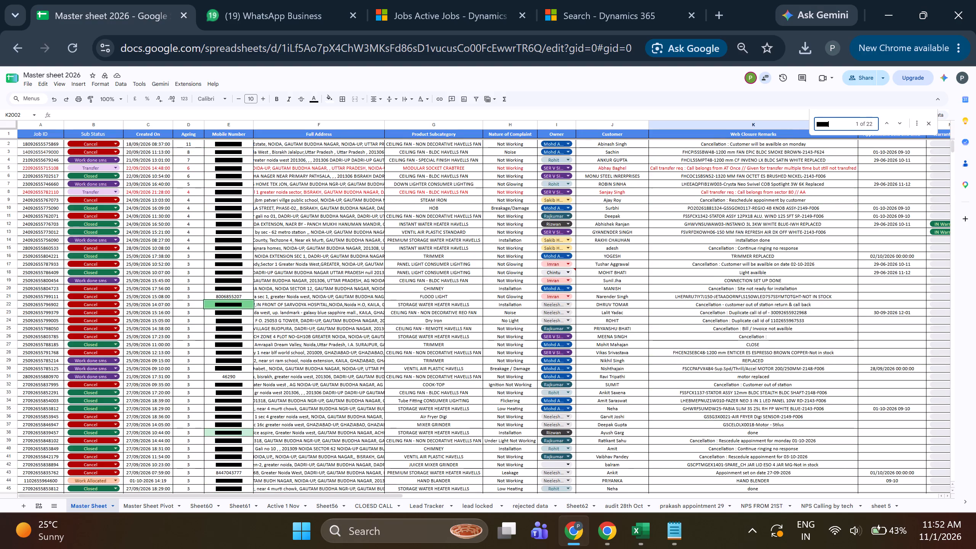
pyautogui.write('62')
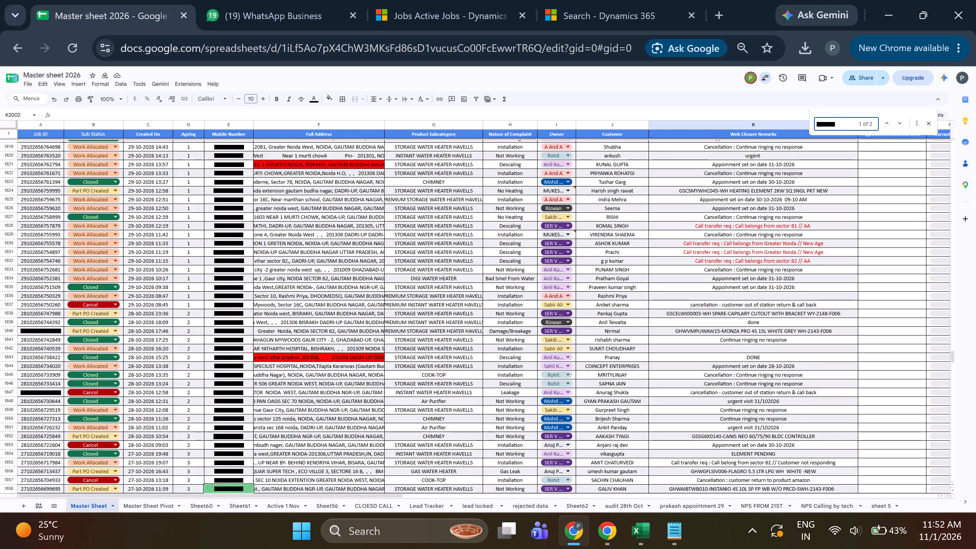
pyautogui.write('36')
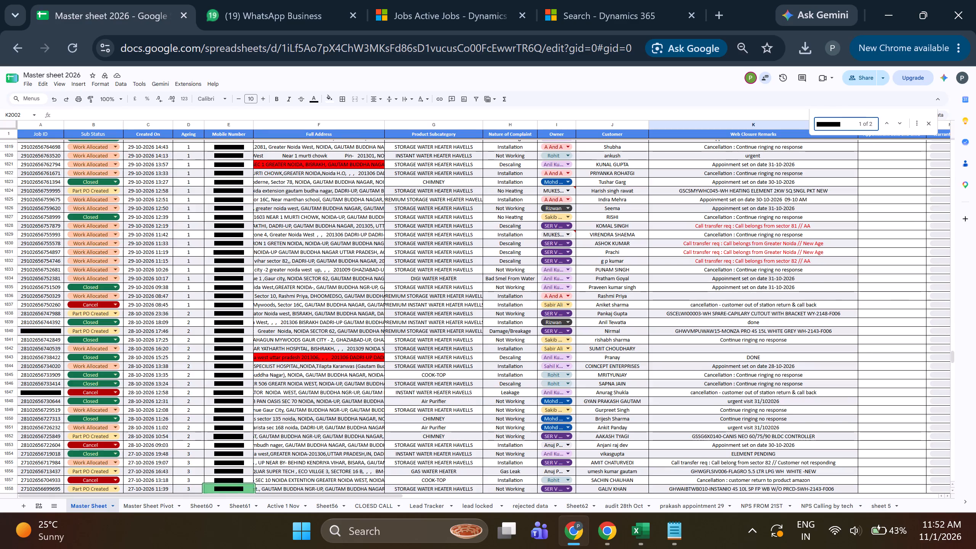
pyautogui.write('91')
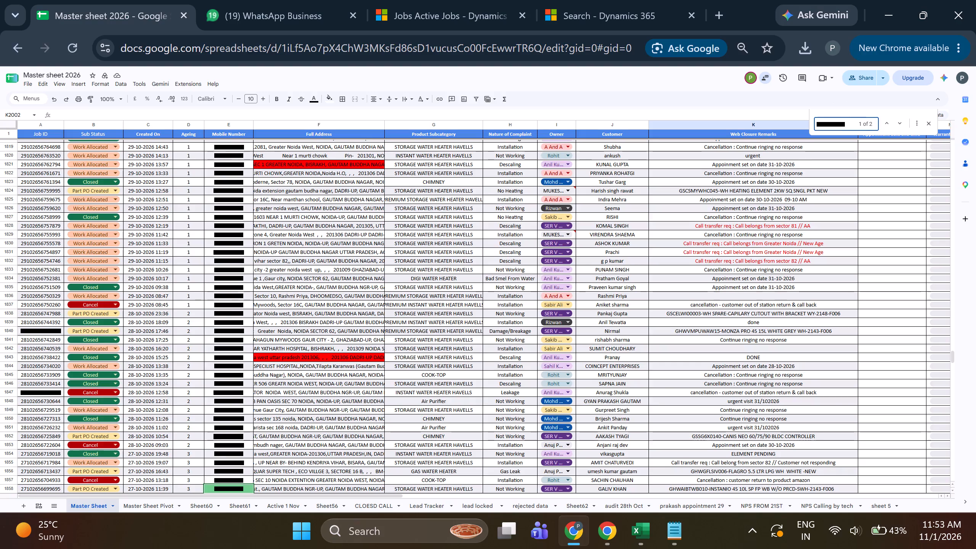
pyautogui.click(852, 124)
pyautogui.press('Return')
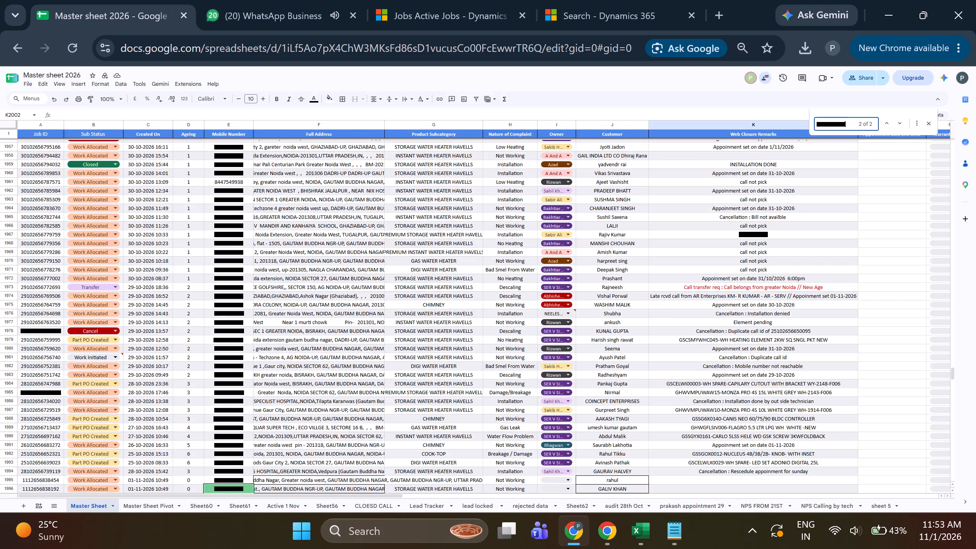
pyautogui.press('Return')
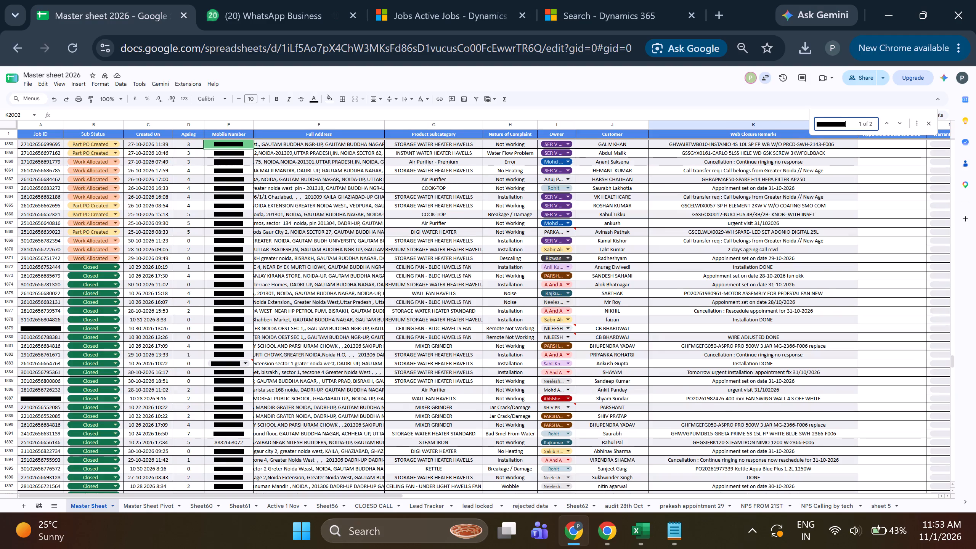
pyautogui.press('Return')
pyautogui.press('Return')
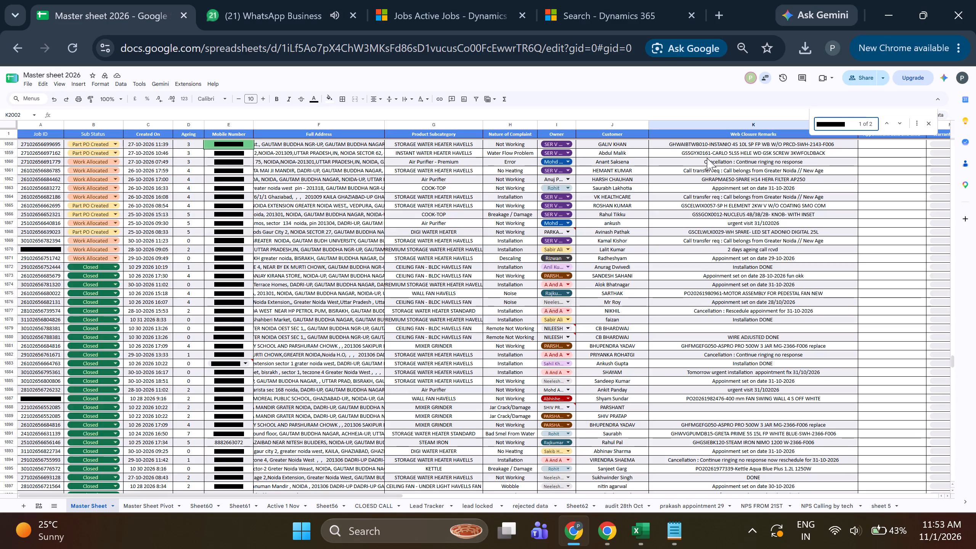
pyautogui.click(673, 144)
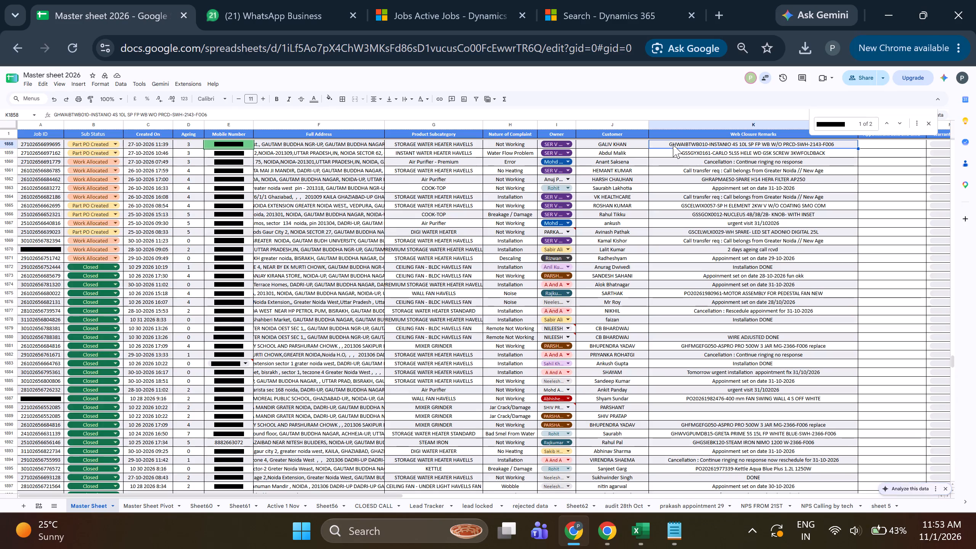
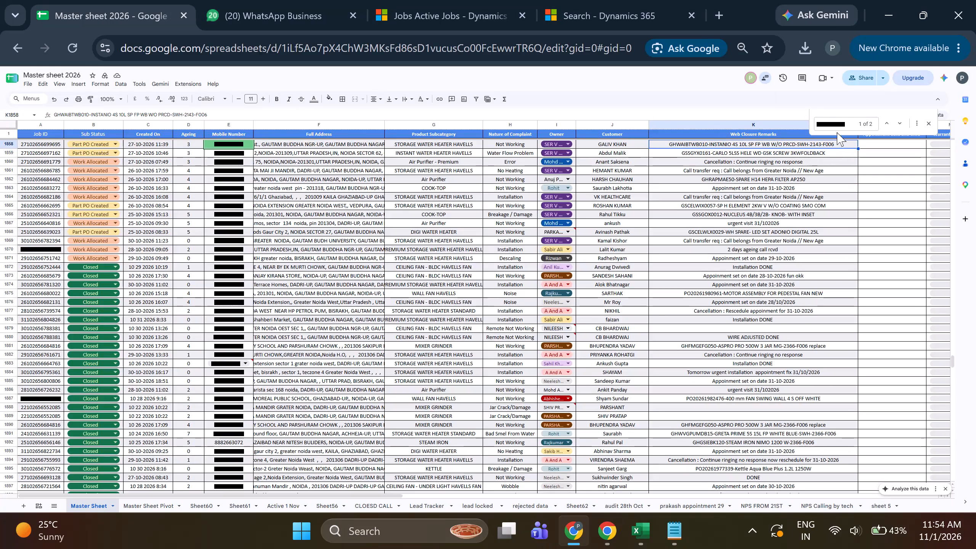
# Select the mobile number entered in the Master sheet's search.
pyautogui.doubleClick(833, 125)
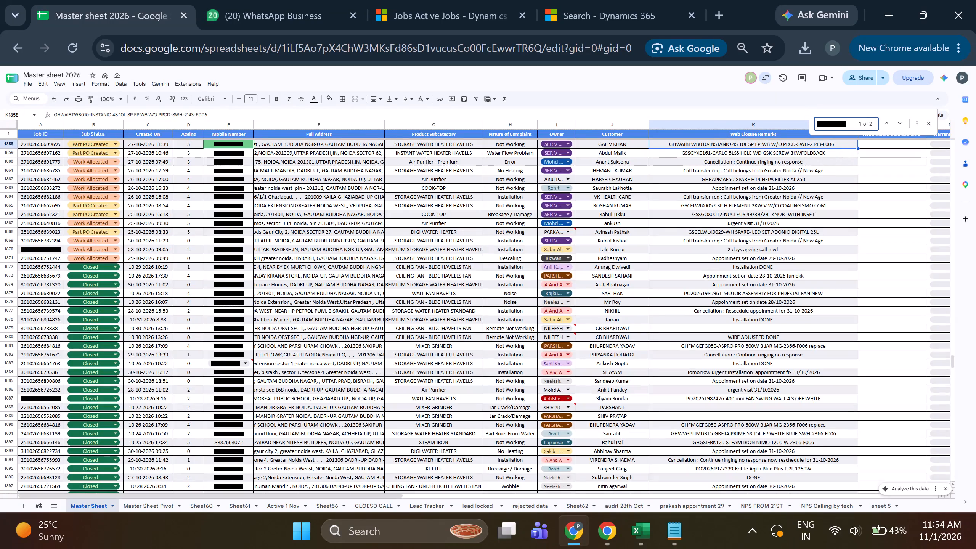
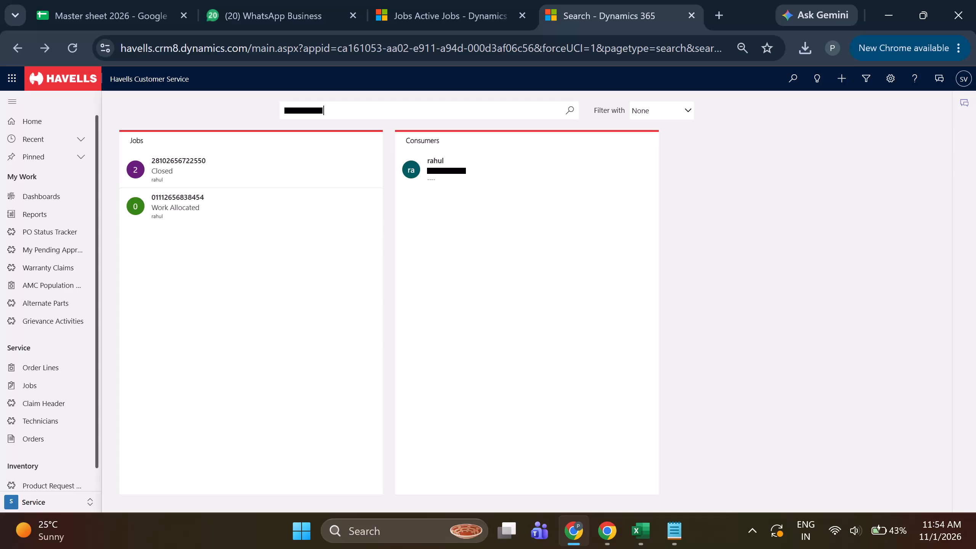
pyautogui.click(565, 110)
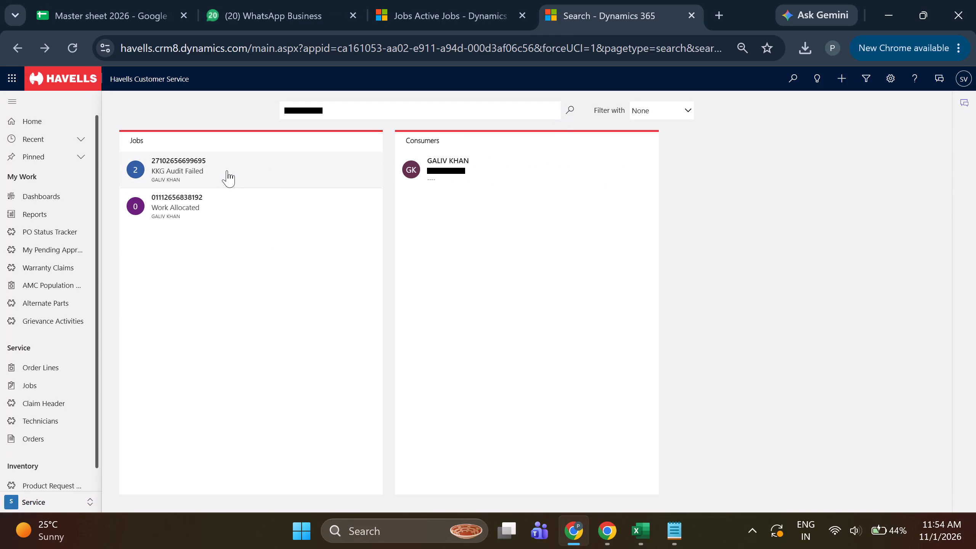
pyautogui.click(227, 170)
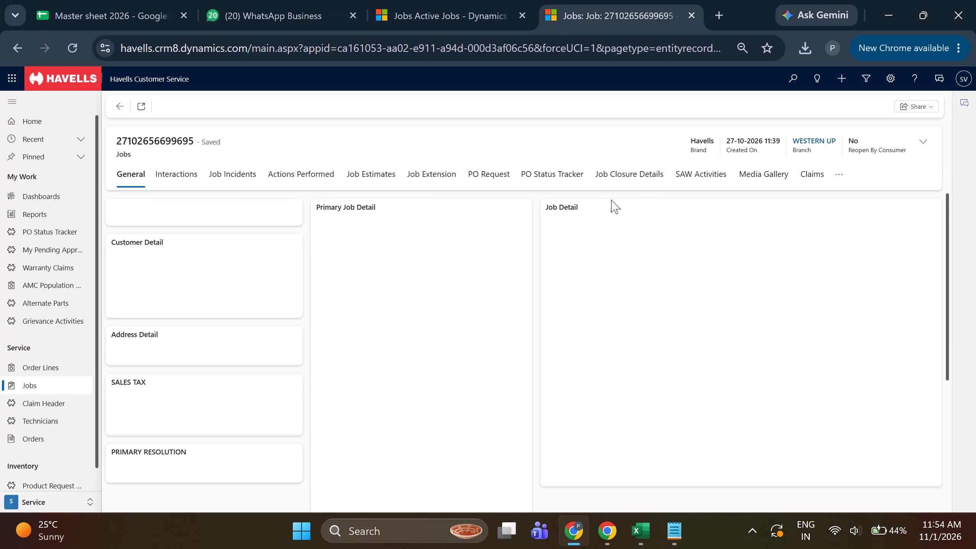
pyautogui.click(633, 186)
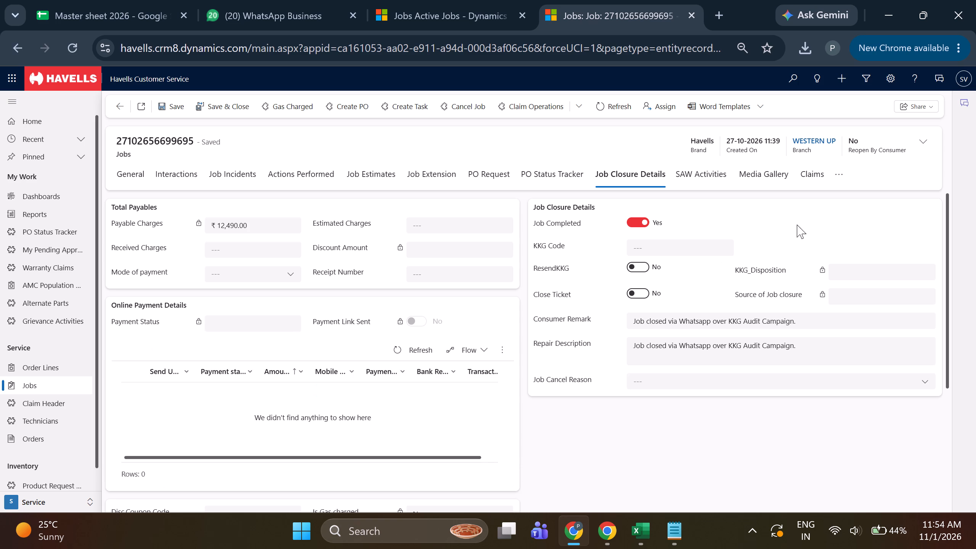
pyautogui.click(137, 177)
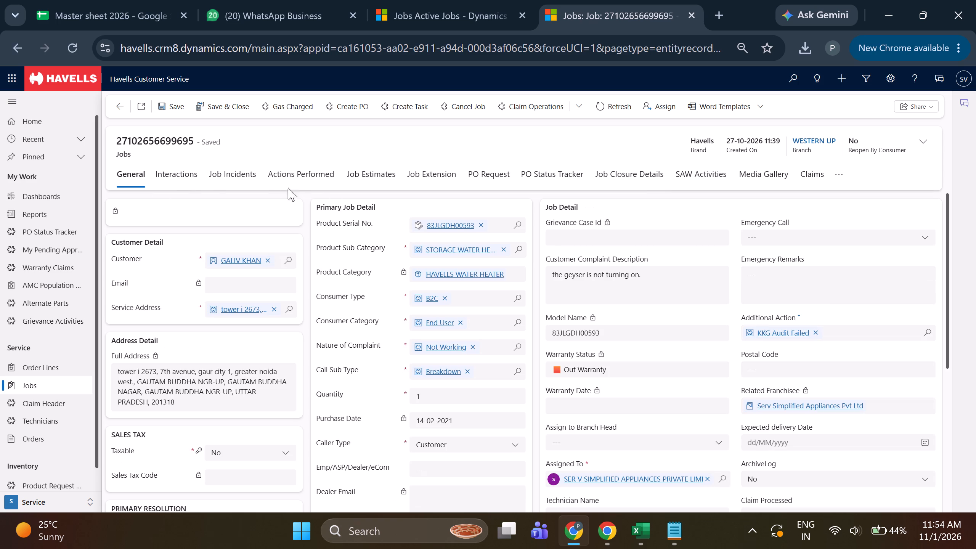
pyautogui.click(832, 180)
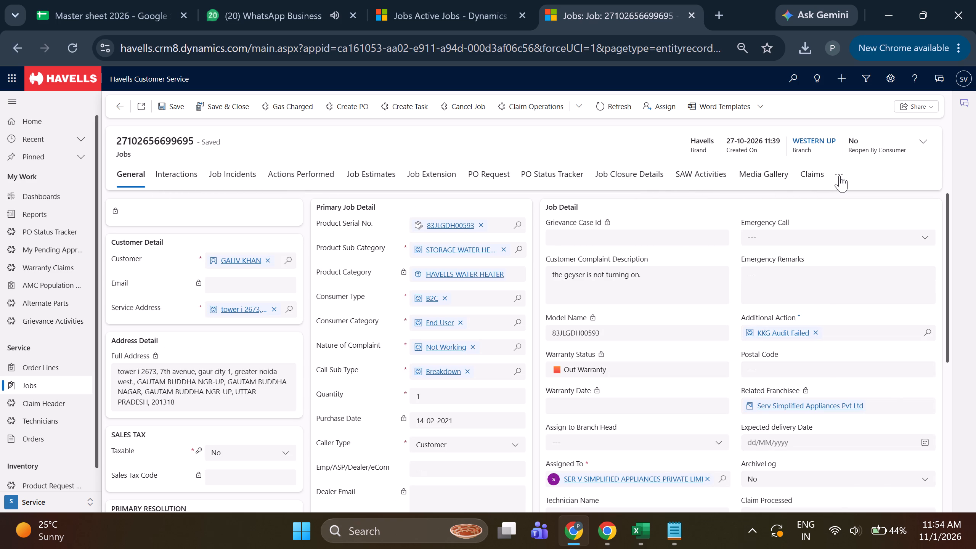
pyautogui.click(840, 175)
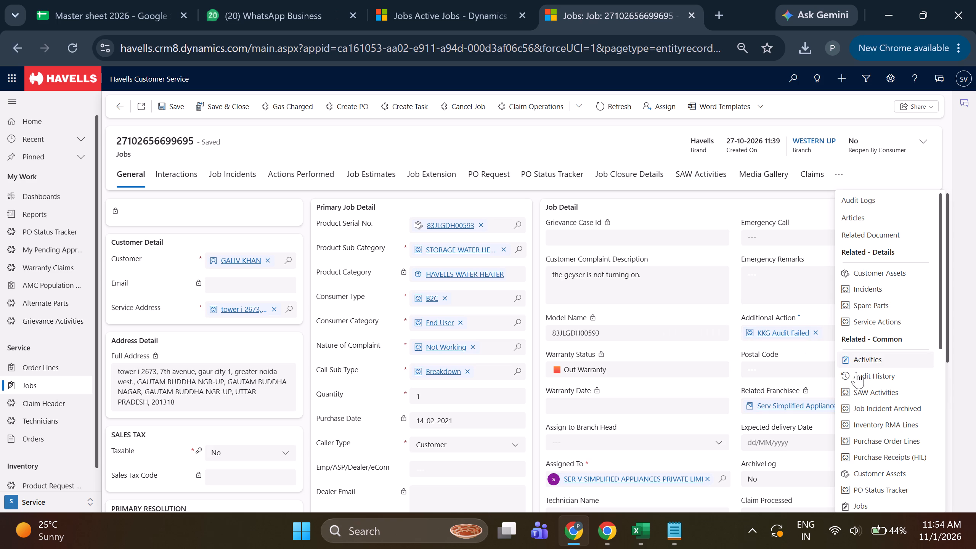
pyautogui.click(875, 301)
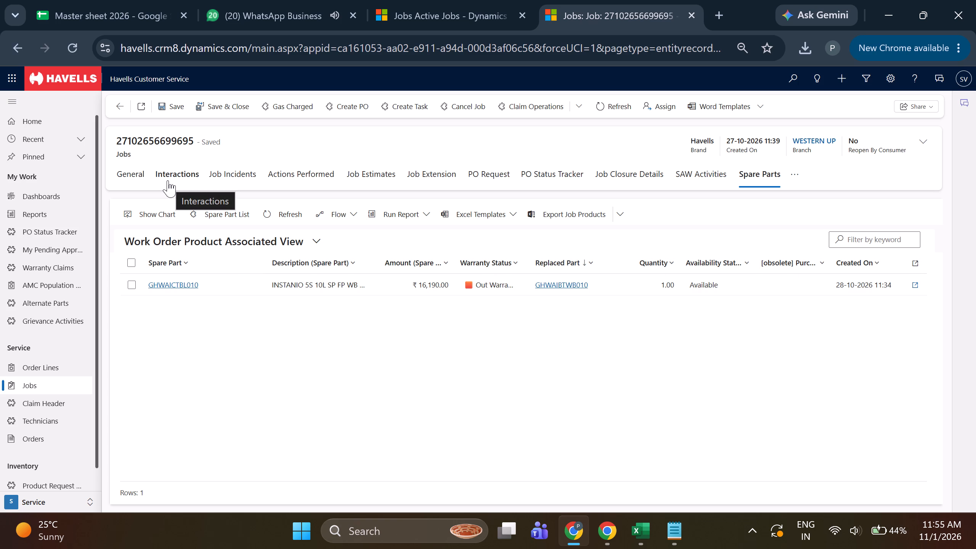
pyautogui.click(122, 105)
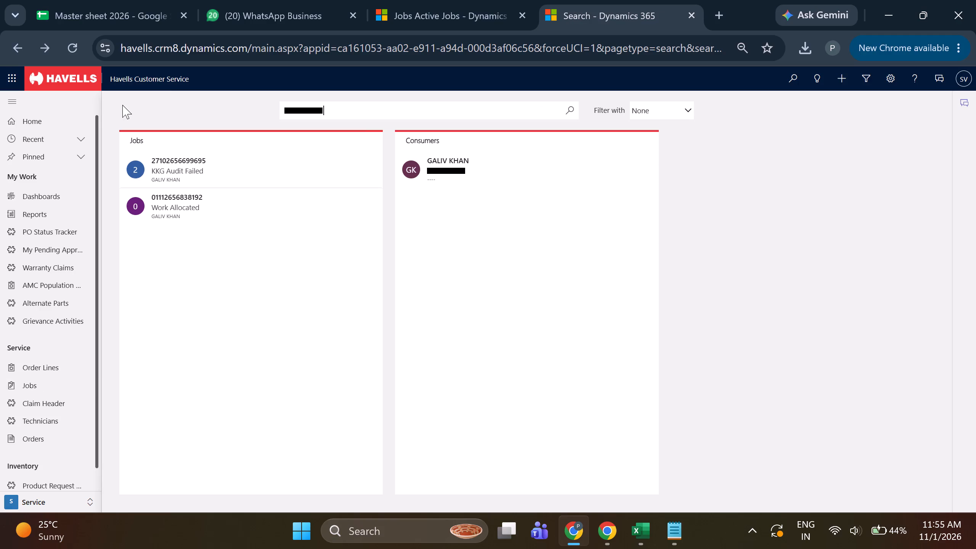
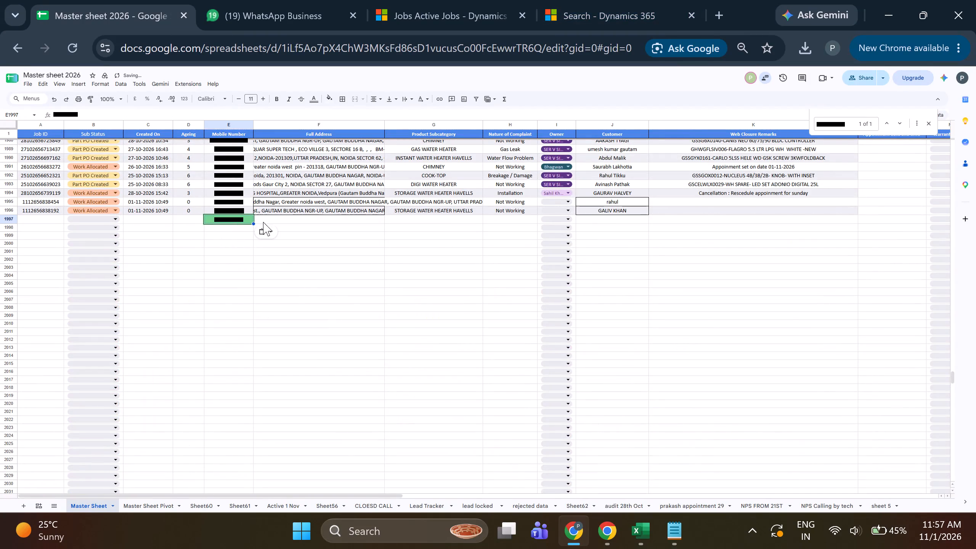
pyautogui.click(288, 219)
pyautogui.click(628, 0)
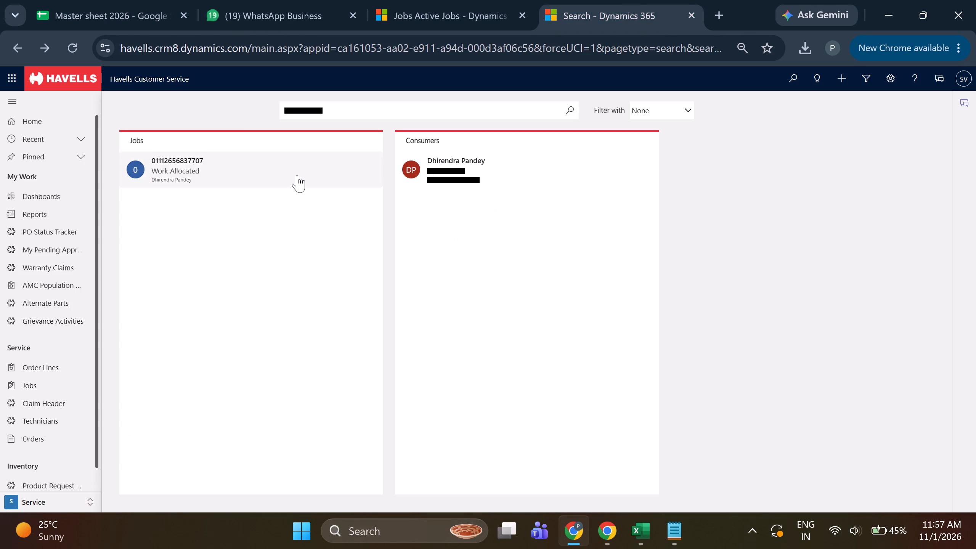
pyautogui.click(295, 167)
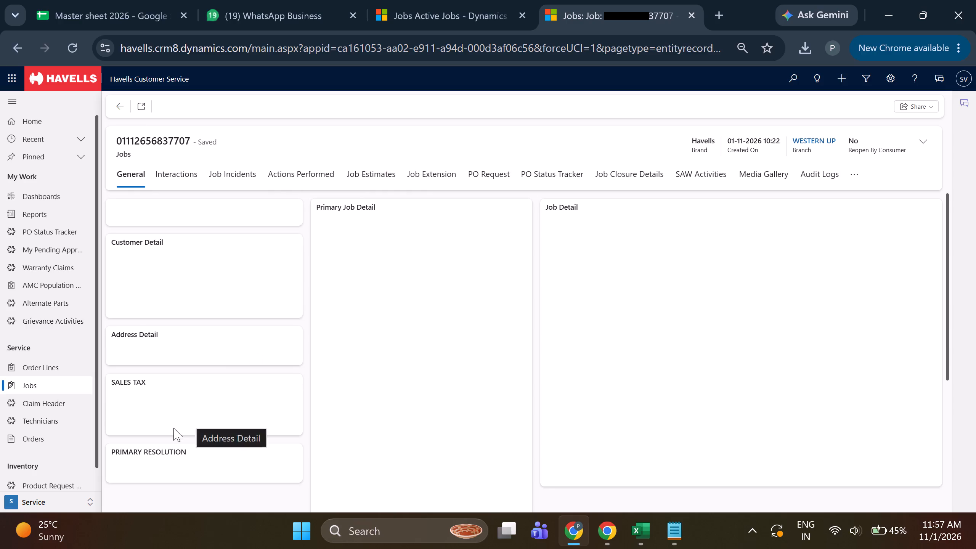
pyautogui.scroll(-1, 198, 377)
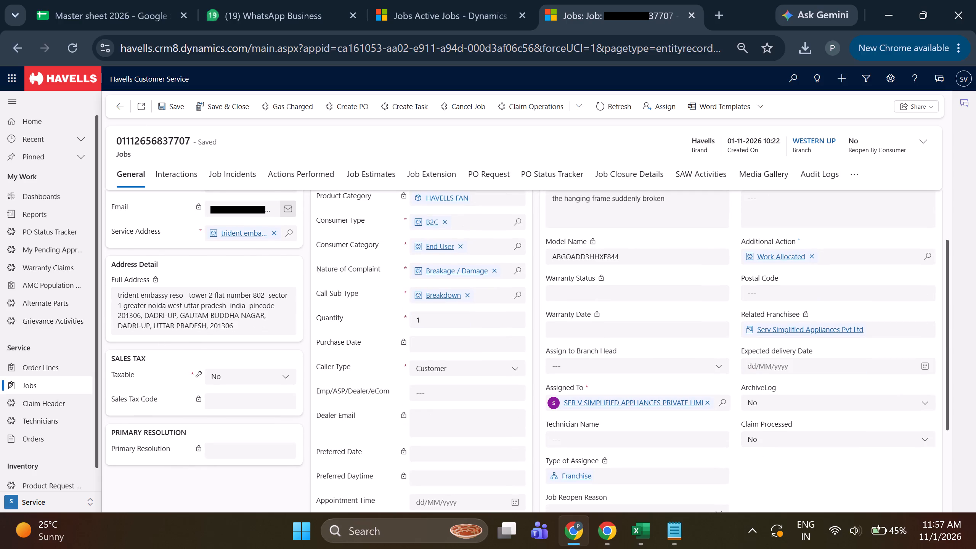
pyautogui.moveTo(117, 294); pyautogui.dragTo(247, 325)
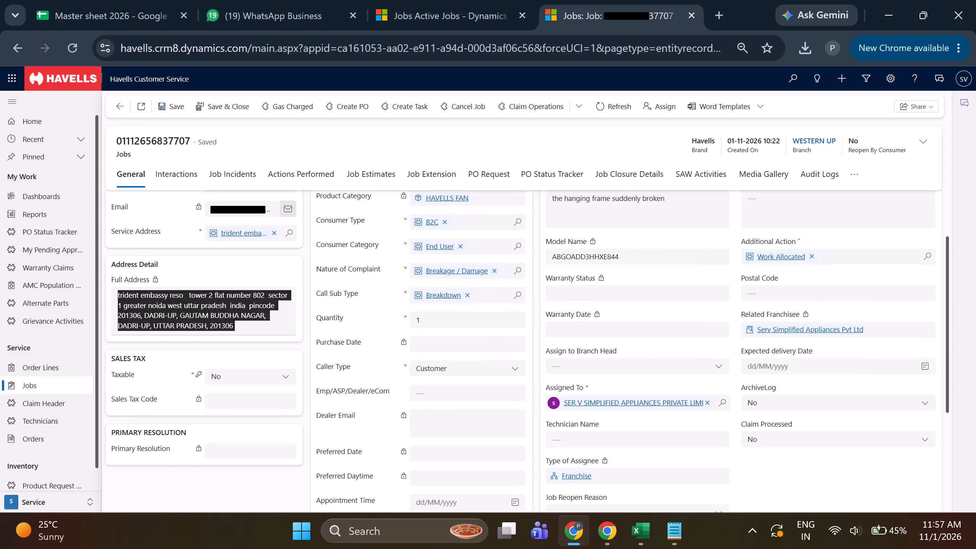
pyautogui.hotkey('ctrl', 'c')
pyautogui.click(104, 0)
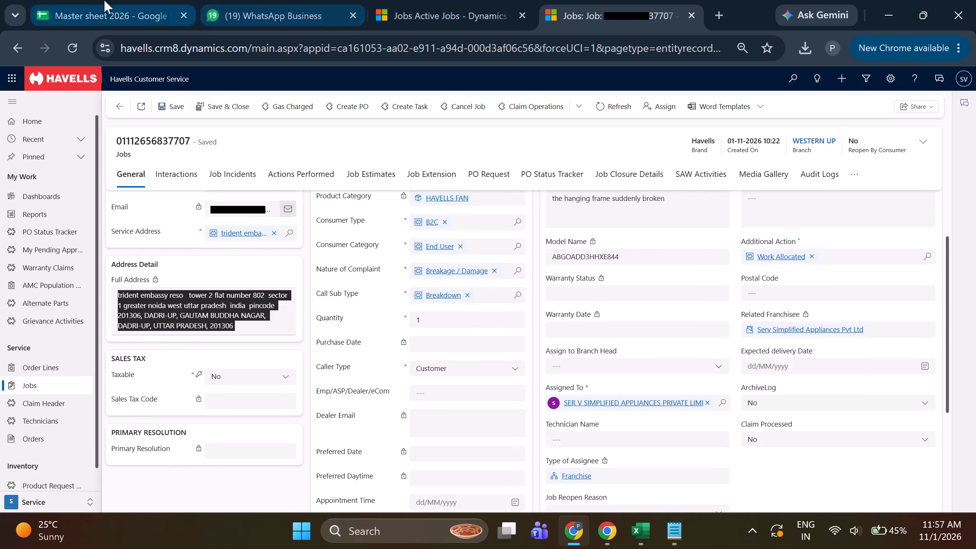
pyautogui.click(300, 221)
pyautogui.hotkey('ctrl', 'v')
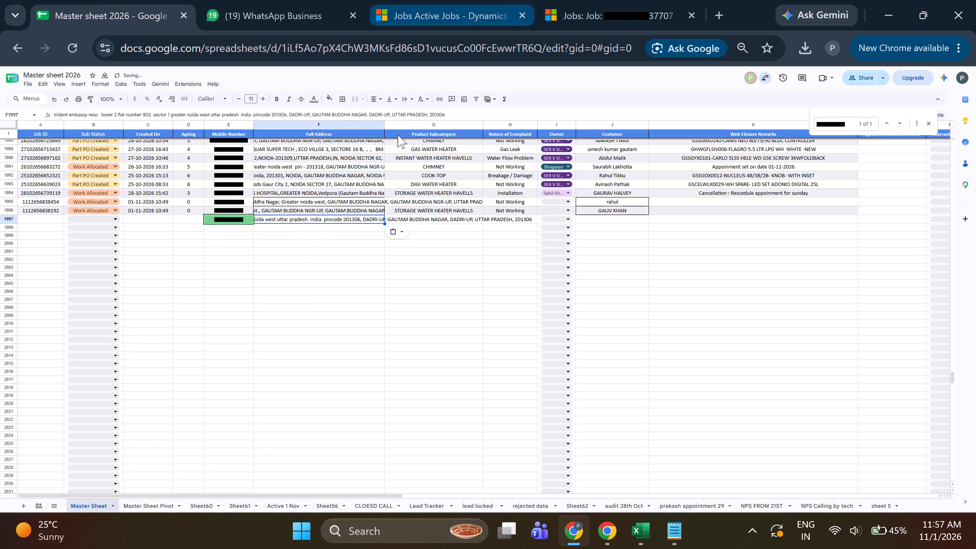
pyautogui.click(430, 216)
pyautogui.click(586, 0)
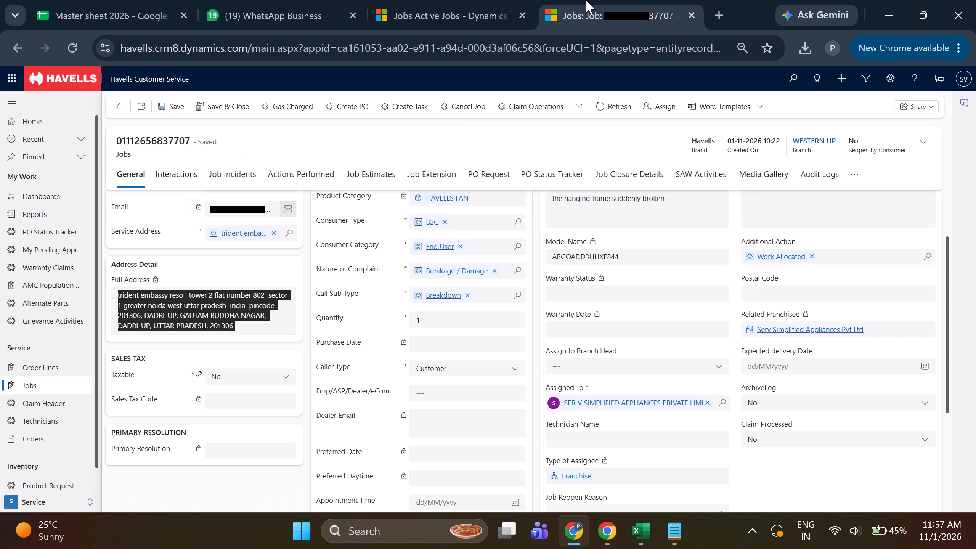
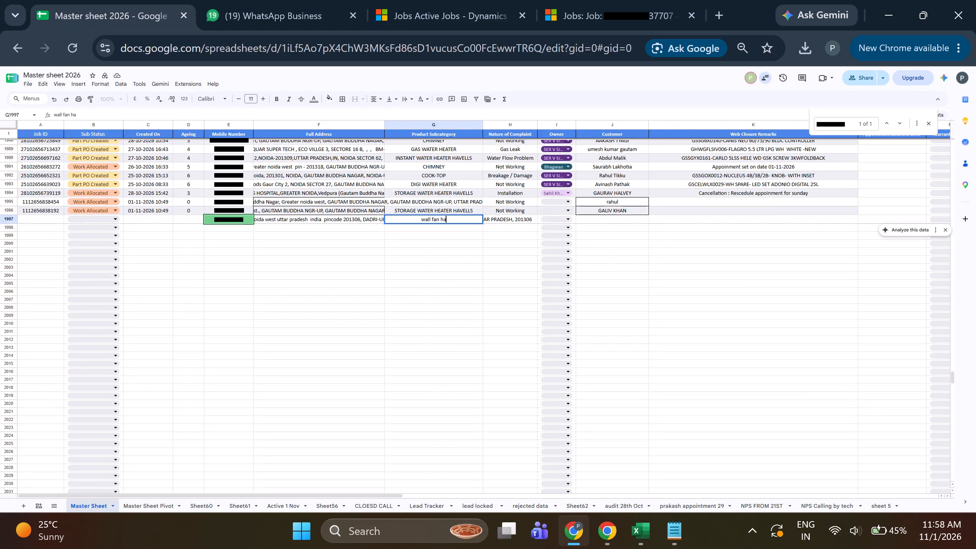
# Complete the Product Subcategory entry of row 1997 in the Master sheet as "wall fan havells".
pyautogui.write('vw')
pyautogui.press('BackSpace')
pyautogui.press('e')
pyautogui.write('lls')
pyautogui.press('space')
pyautogui.click(465, 243)
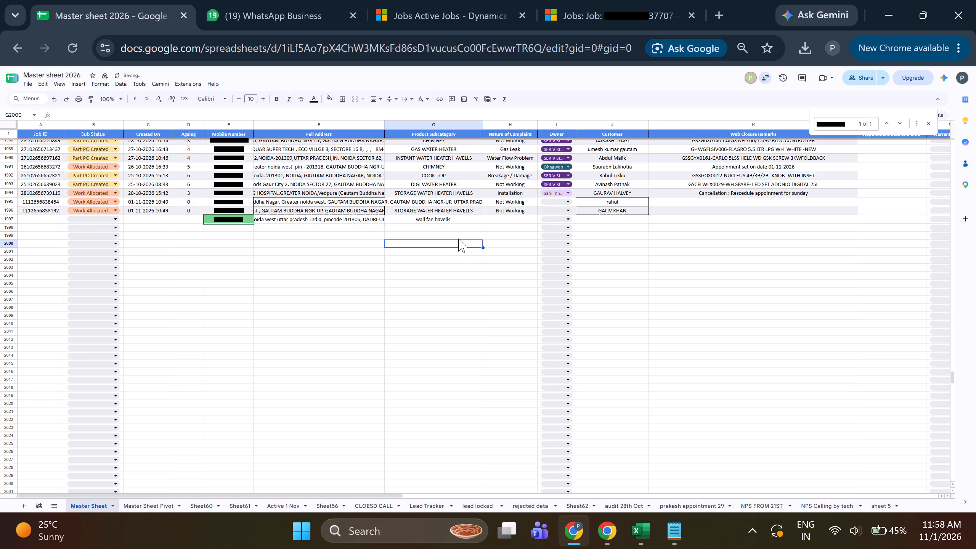
pyautogui.click(503, 222)
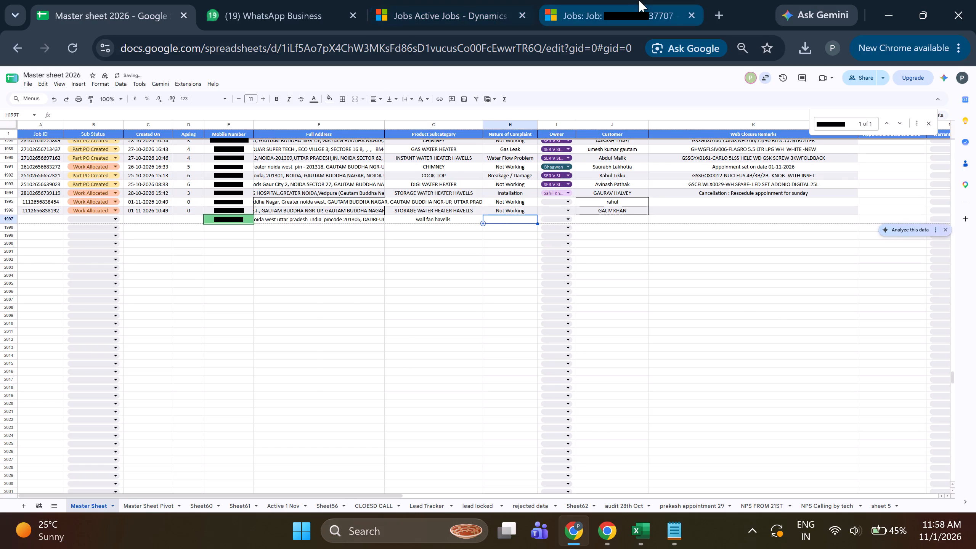
pyautogui.click(640, 0)
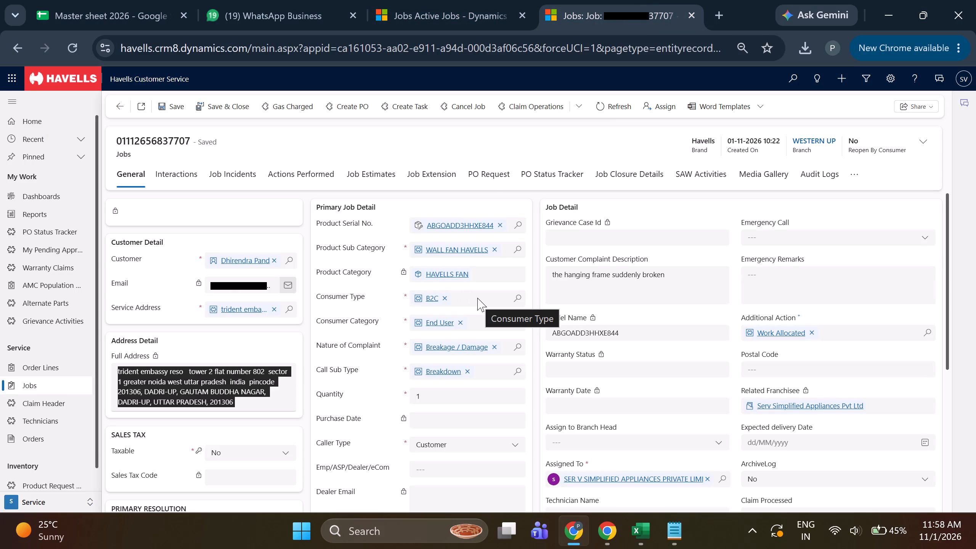
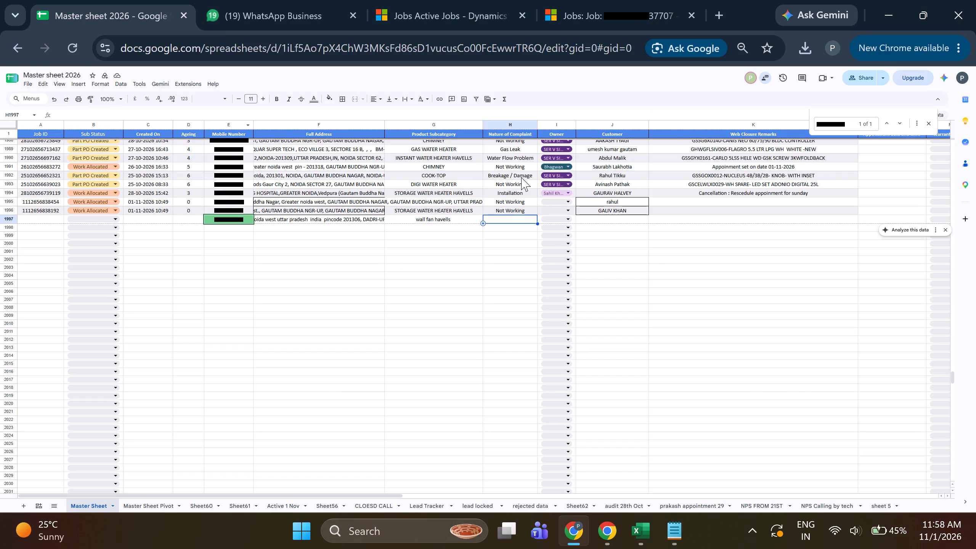
# Fill the Nature of Complaint of row 1997 with "Breakage / Damage", copied from row 1992.
pyautogui.click(520, 174)
pyautogui.hotkey('ctrl', 'c')
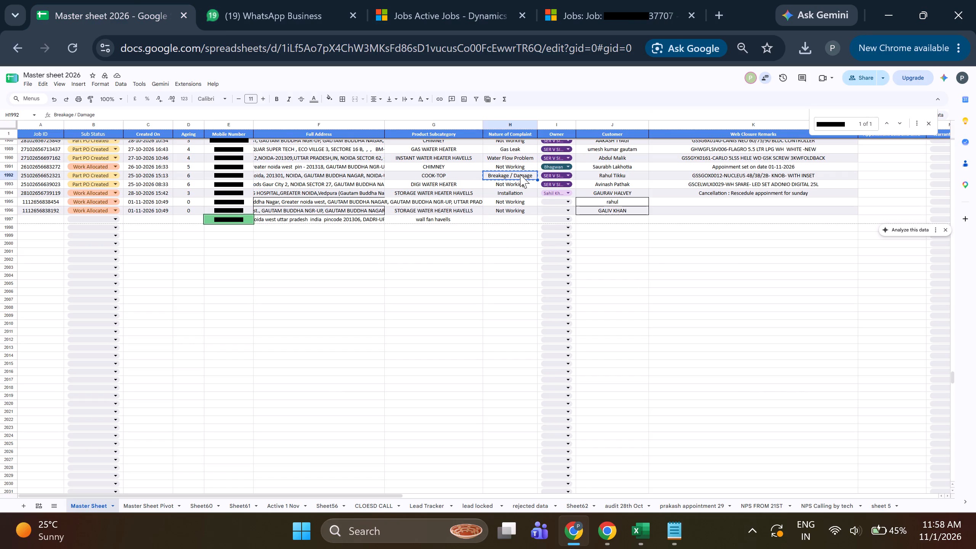
pyautogui.click(514, 223)
pyautogui.hotkey('ctrl', 'v')
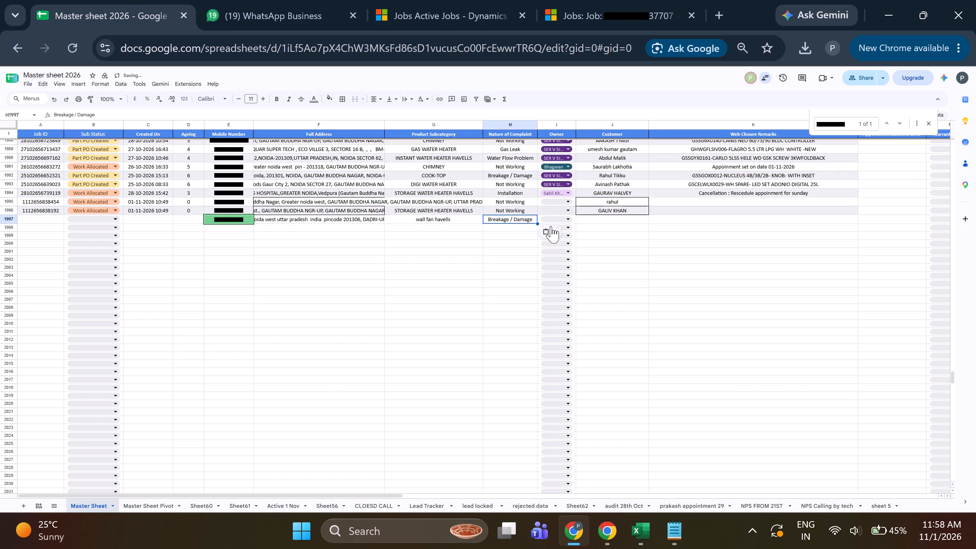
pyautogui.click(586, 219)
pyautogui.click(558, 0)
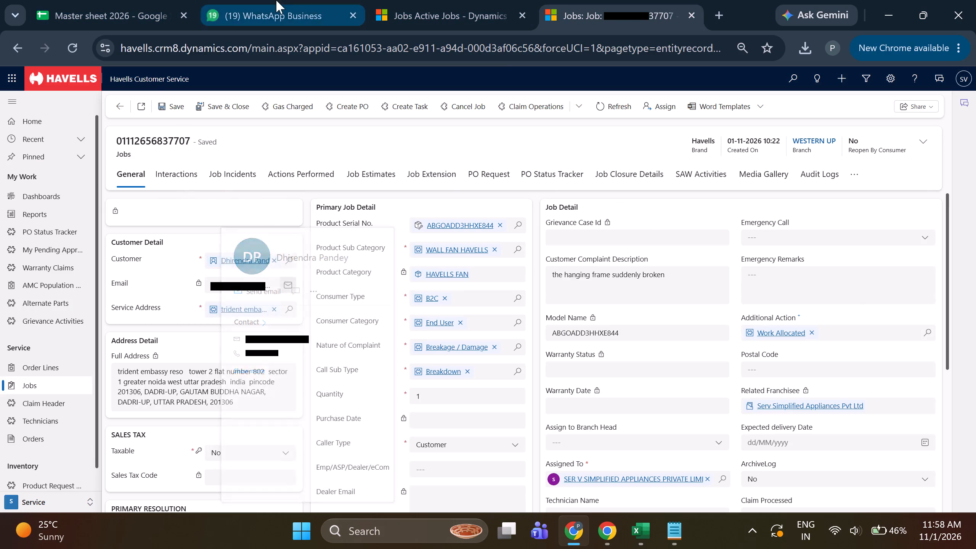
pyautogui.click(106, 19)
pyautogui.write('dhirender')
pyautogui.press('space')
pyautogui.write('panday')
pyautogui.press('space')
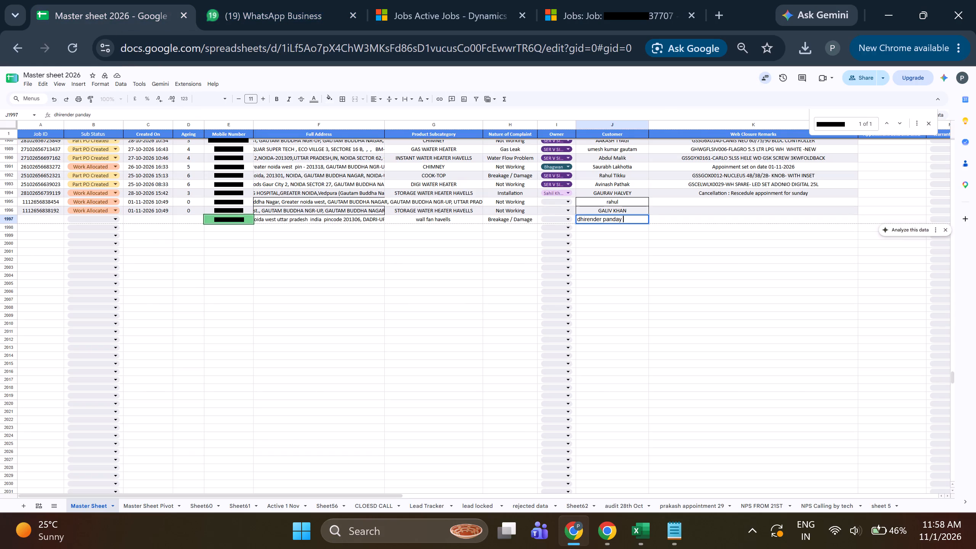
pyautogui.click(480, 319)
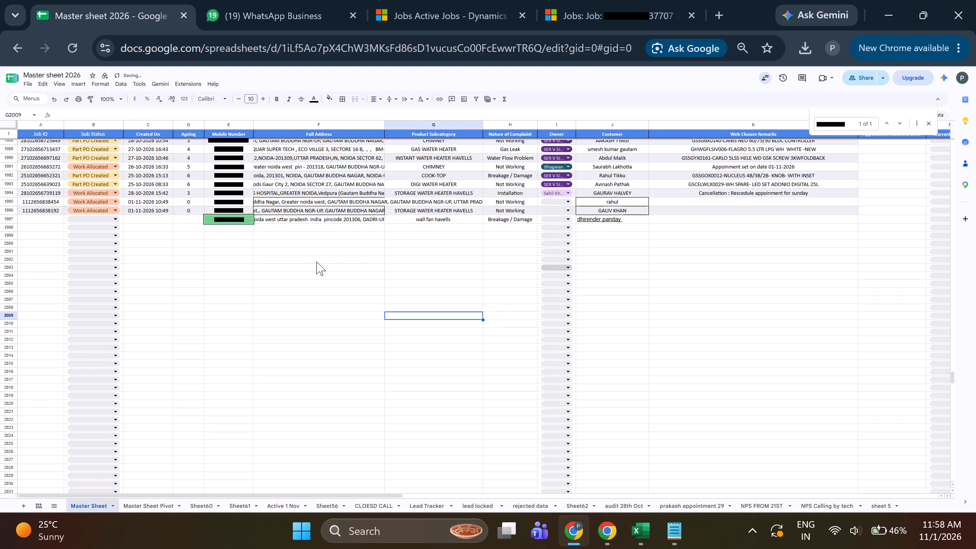
# Centre-align the entries of row 1997 horizontally.
pyautogui.click(8, 219)
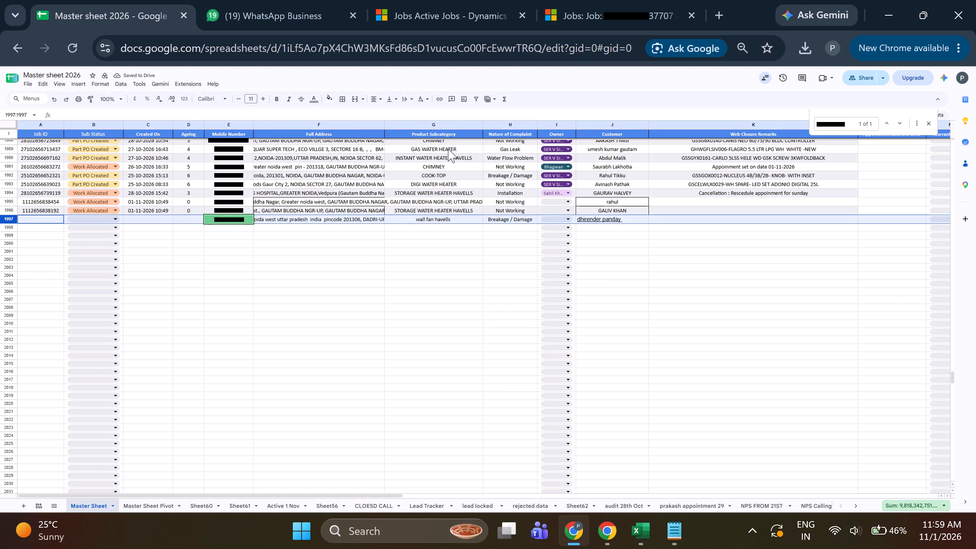
pyautogui.click(372, 102)
pyautogui.click(387, 114)
pyautogui.click(454, 283)
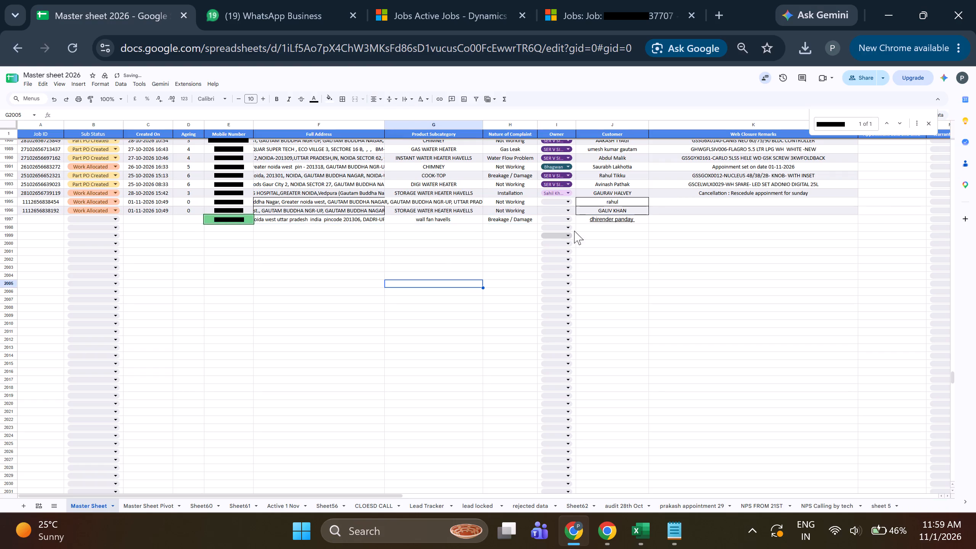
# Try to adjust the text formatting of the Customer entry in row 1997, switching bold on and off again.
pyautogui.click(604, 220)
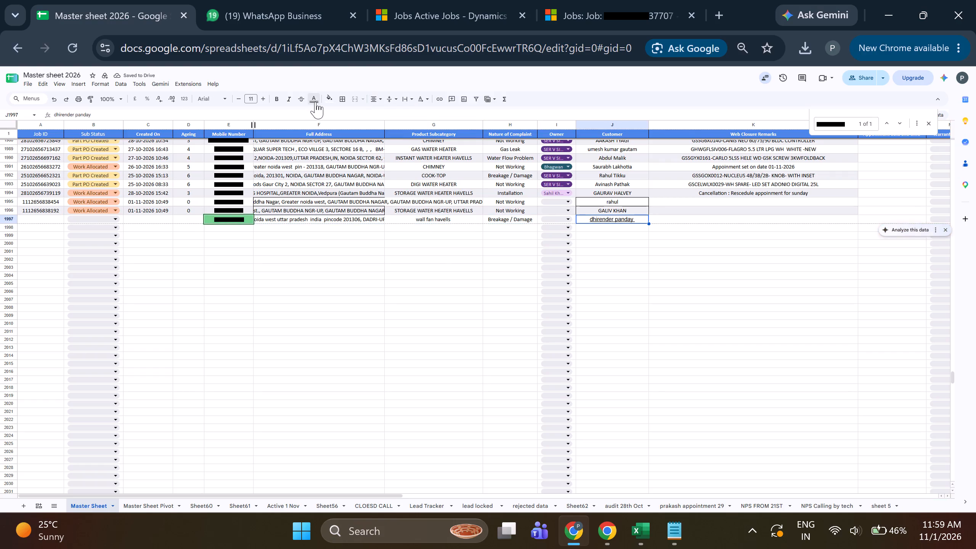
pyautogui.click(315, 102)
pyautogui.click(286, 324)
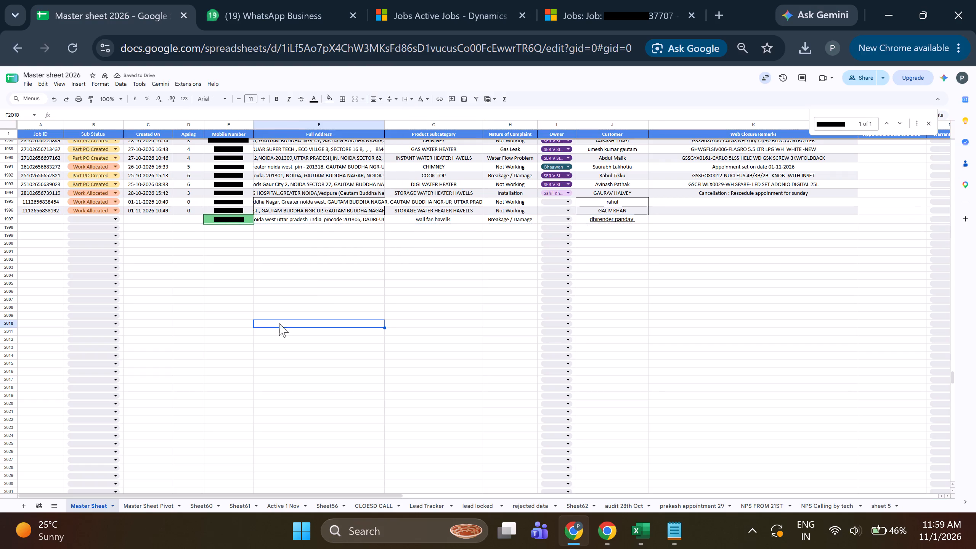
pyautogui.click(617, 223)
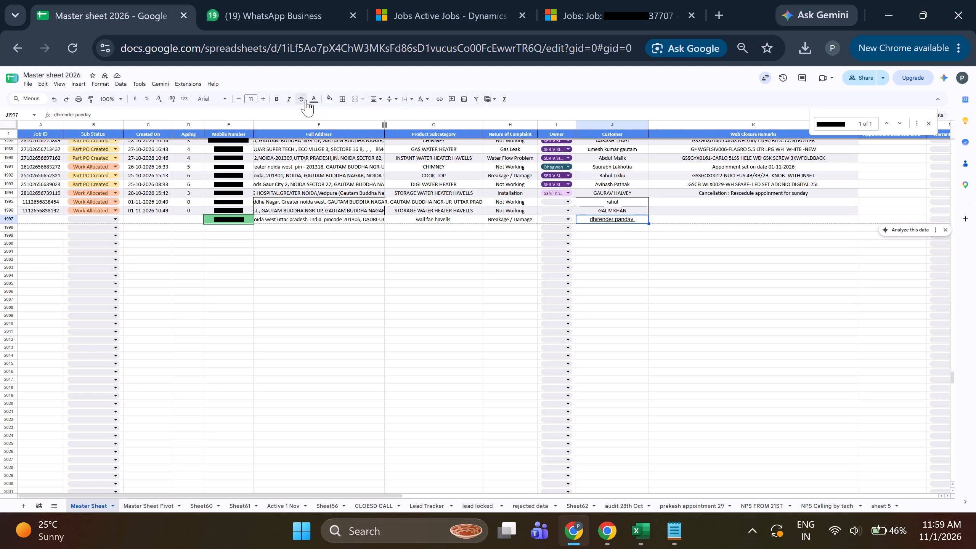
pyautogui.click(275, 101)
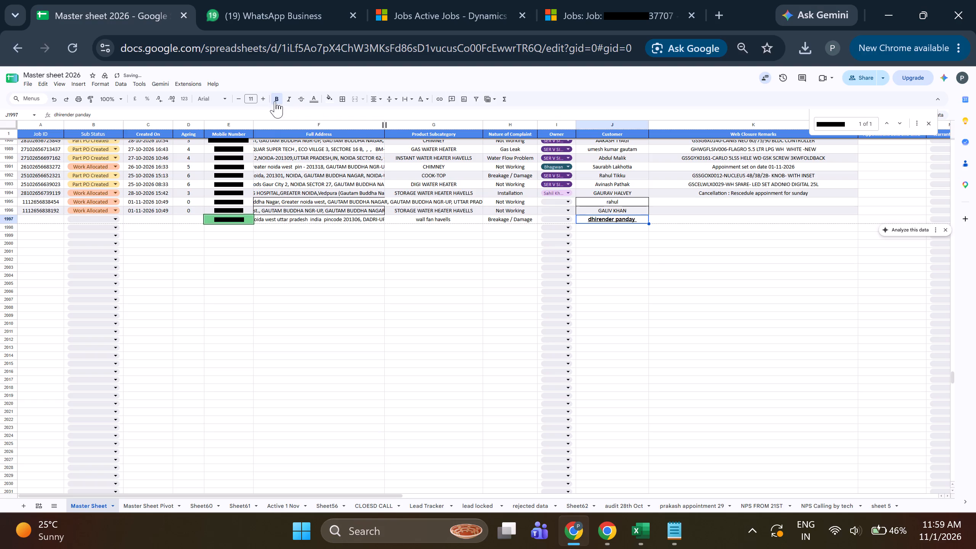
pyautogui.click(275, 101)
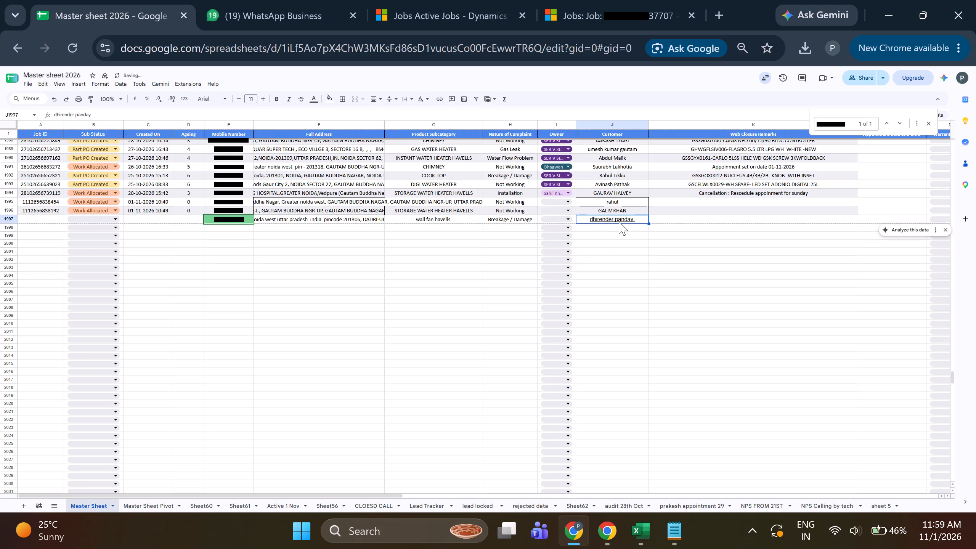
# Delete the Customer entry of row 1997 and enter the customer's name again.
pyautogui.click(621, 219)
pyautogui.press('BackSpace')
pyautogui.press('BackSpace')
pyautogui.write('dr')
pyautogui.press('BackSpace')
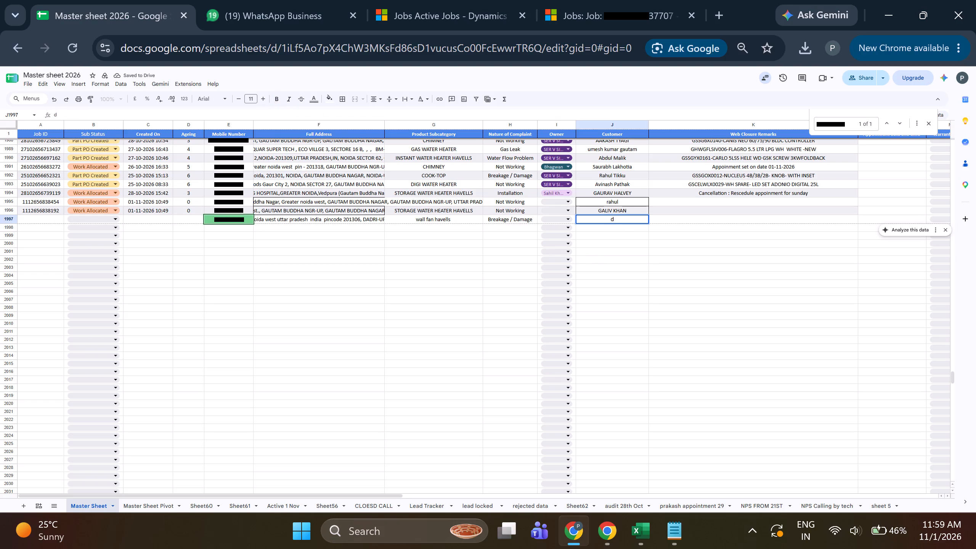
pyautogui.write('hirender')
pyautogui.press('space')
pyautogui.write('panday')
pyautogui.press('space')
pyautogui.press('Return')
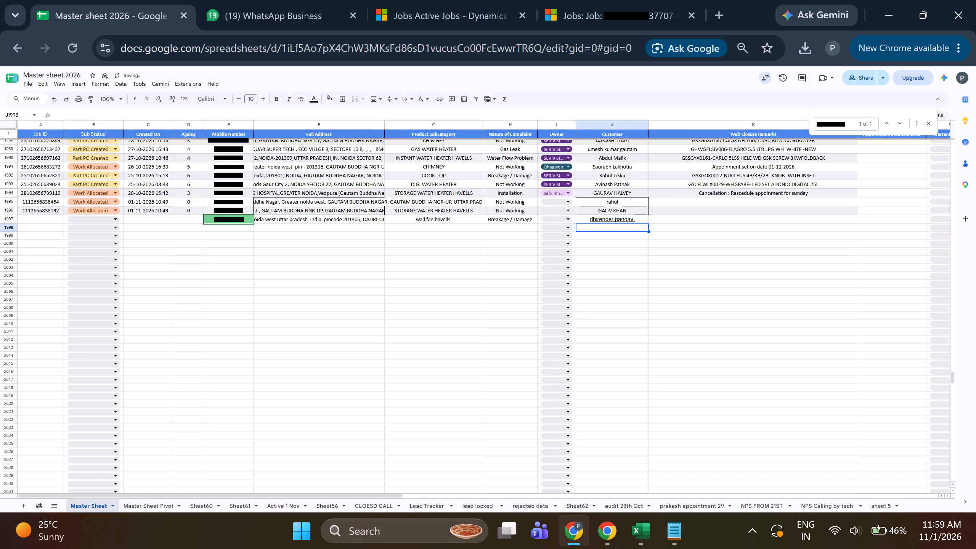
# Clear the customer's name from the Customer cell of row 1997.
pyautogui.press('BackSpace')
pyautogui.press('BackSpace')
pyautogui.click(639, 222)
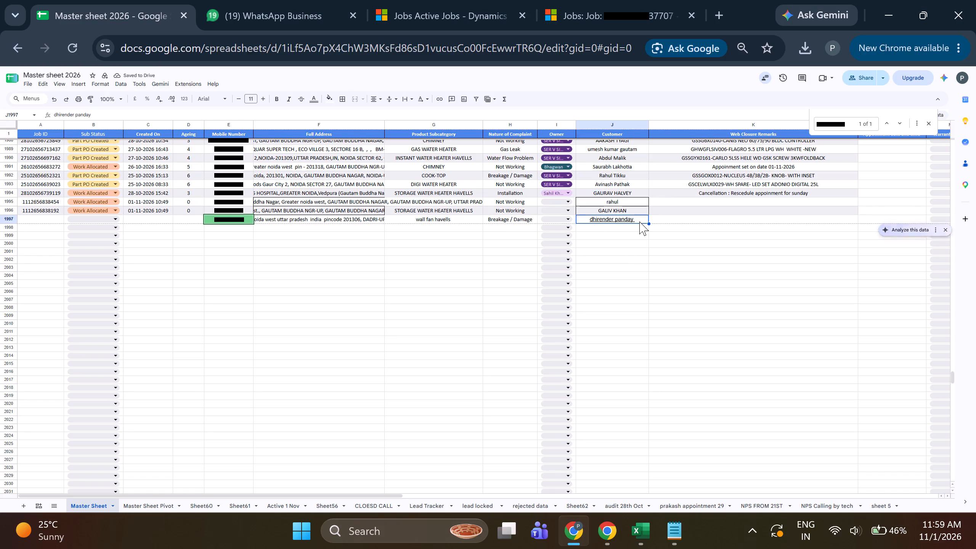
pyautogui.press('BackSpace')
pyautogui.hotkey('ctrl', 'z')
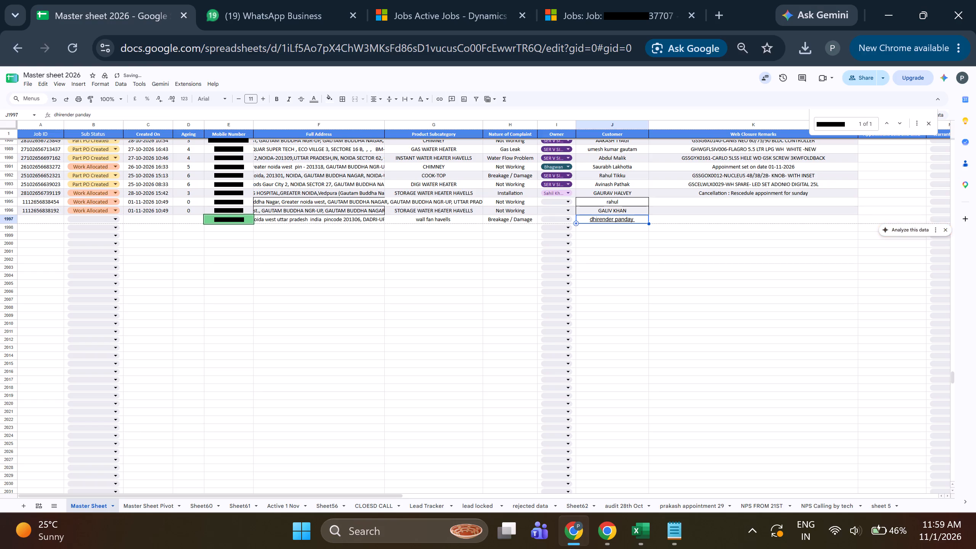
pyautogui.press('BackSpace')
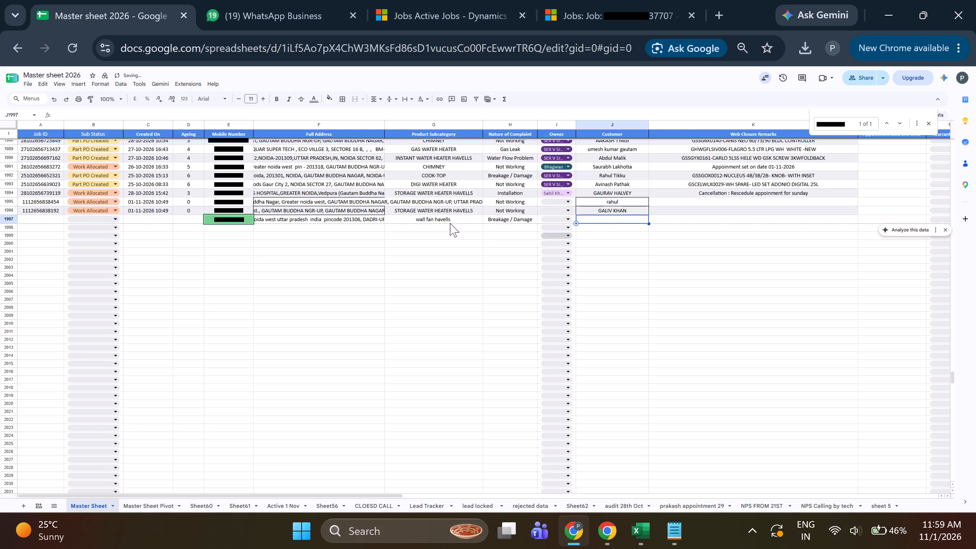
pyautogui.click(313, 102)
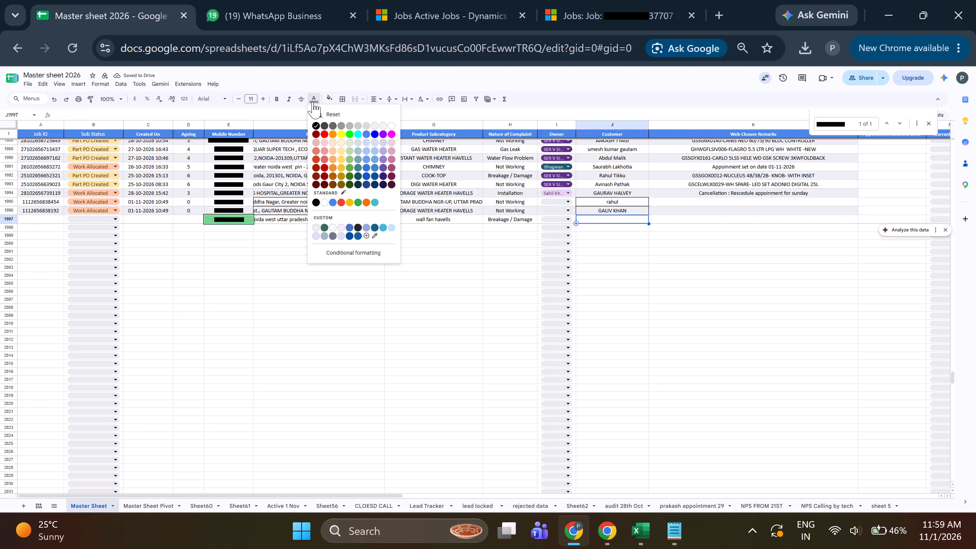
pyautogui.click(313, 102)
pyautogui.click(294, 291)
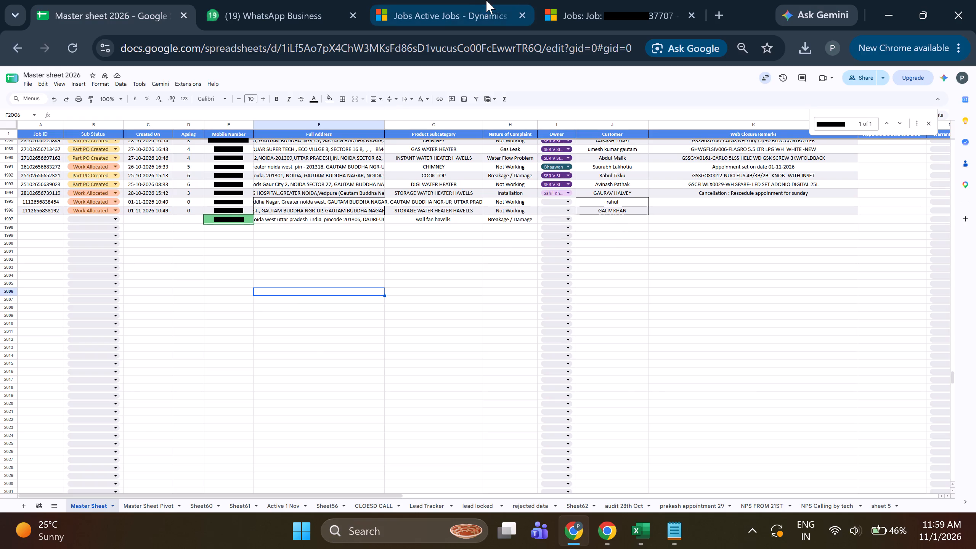
pyautogui.click(556, 0)
pyautogui.moveTo(220, 261); pyautogui.dragTo(233, 260)
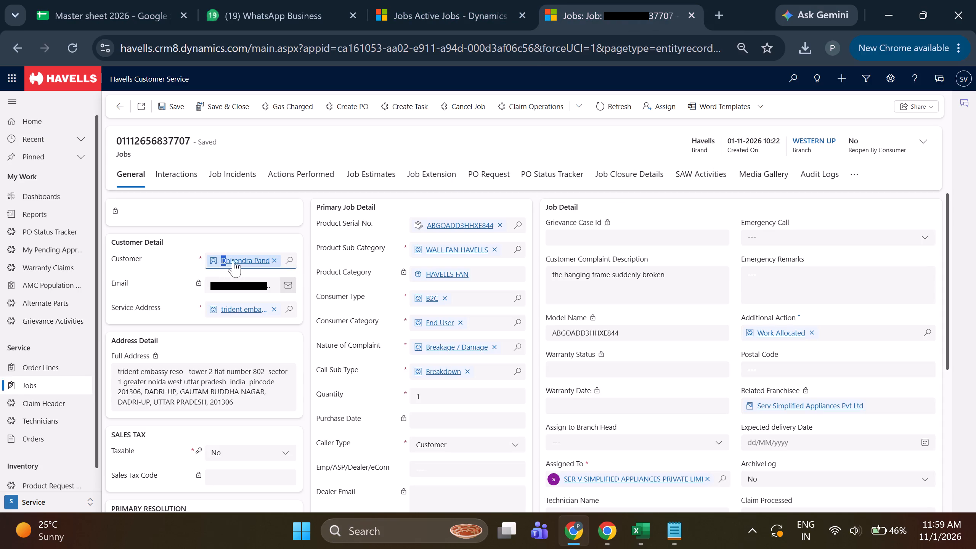
pyautogui.moveTo(233, 260); pyautogui.dragTo(272, 258)
pyautogui.click(167, 278)
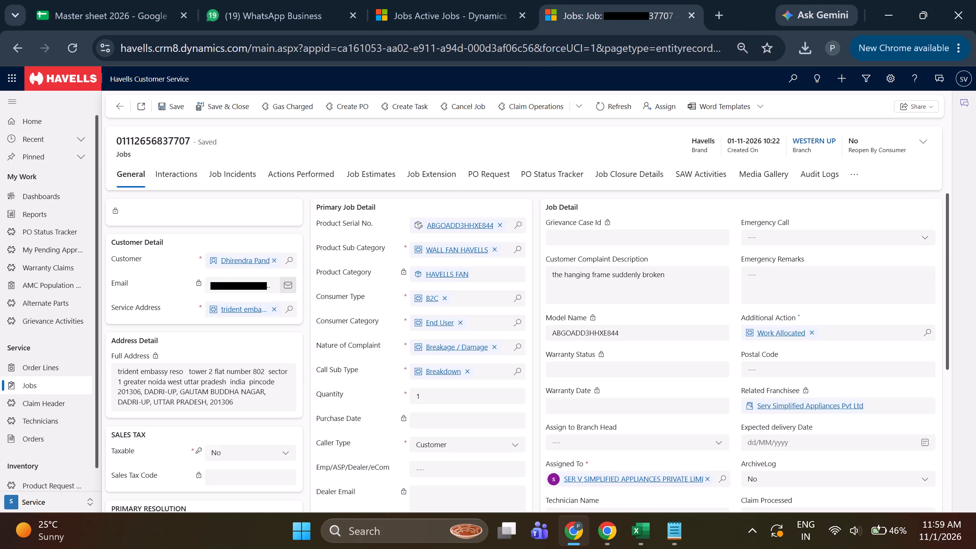
pyautogui.click(242, 263)
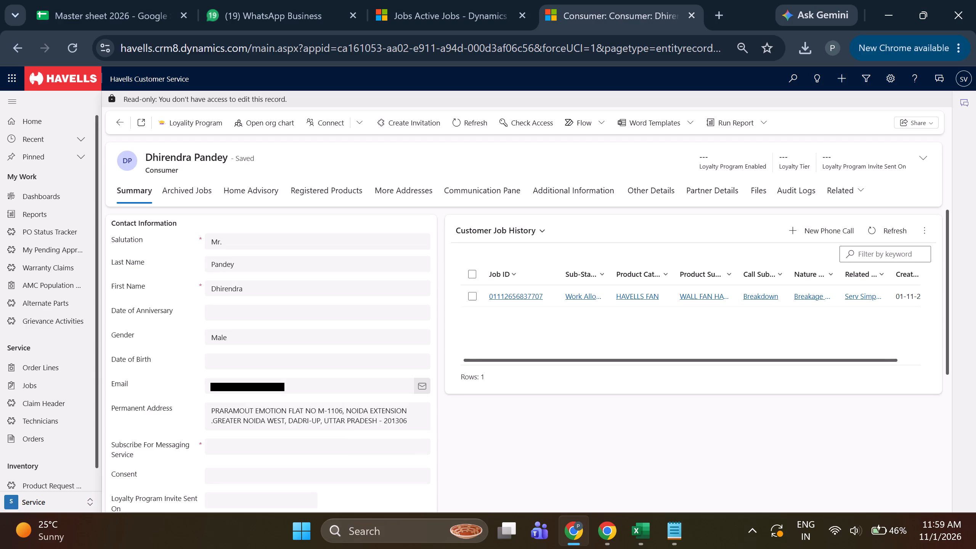
pyautogui.moveTo(210, 291); pyautogui.dragTo(254, 291)
pyautogui.hotkey('ctrl', 'c')
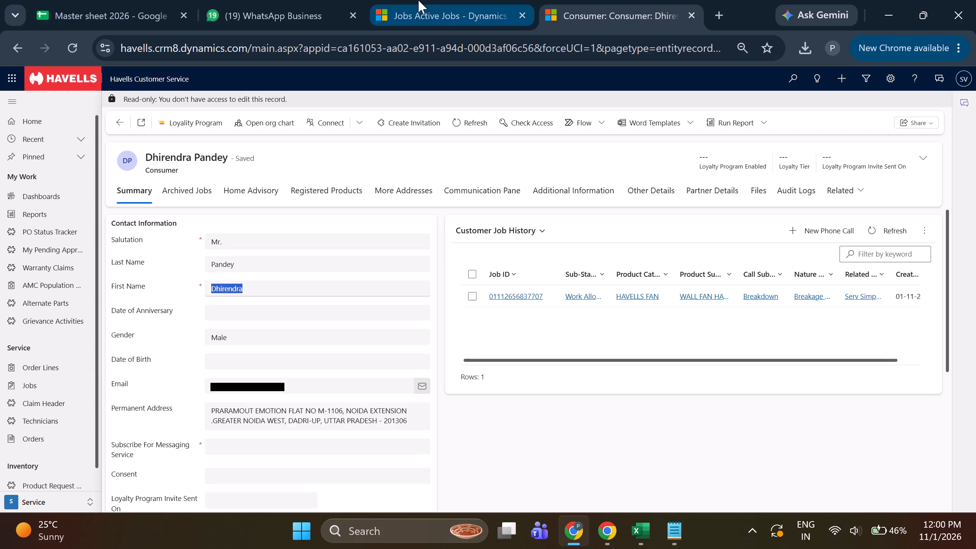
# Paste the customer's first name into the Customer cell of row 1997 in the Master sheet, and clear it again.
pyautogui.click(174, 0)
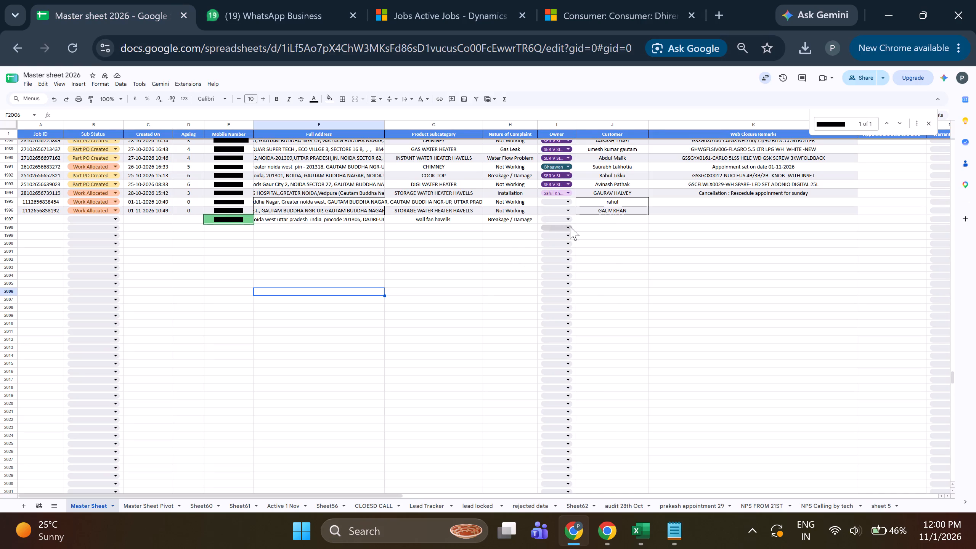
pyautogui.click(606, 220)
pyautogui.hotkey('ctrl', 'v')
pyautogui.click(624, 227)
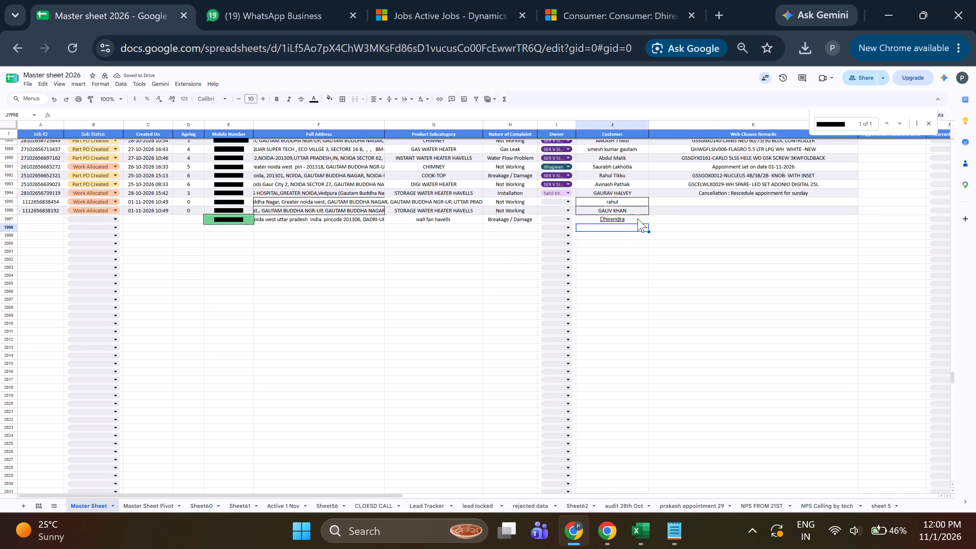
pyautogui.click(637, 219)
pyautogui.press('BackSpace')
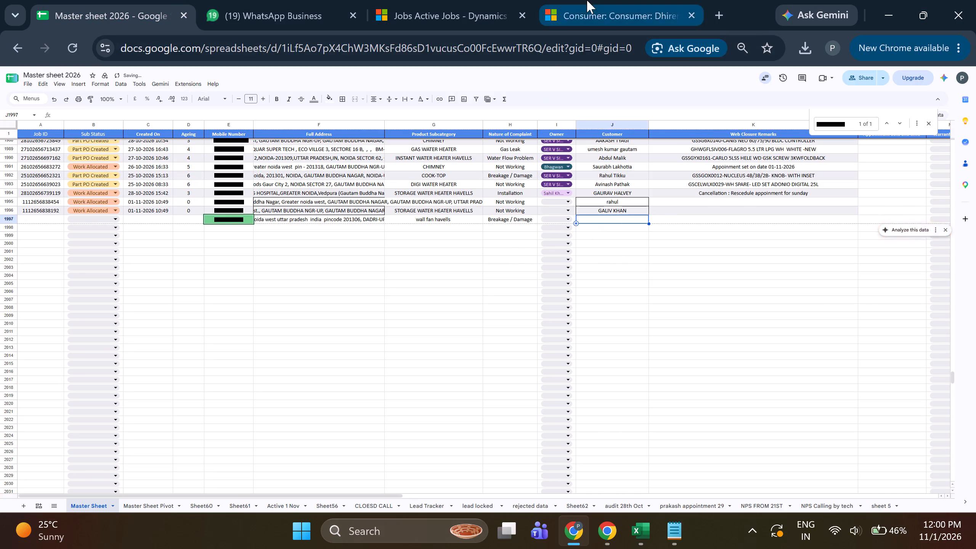
# Return from the customer's consumer record to the job record in Dynamics.
pyautogui.click(587, 0)
pyautogui.click(114, 128)
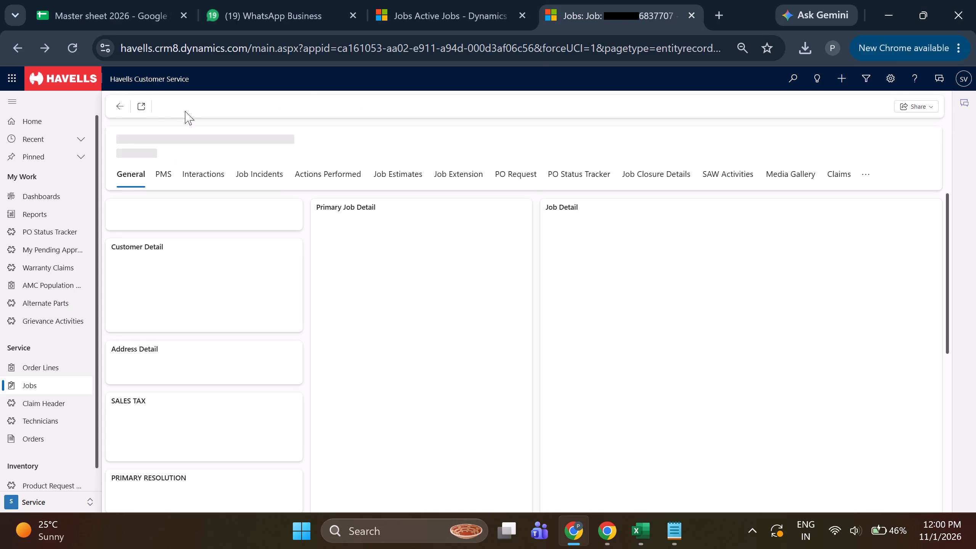
# Copy the customer's full name from the Customer column of the selected wall fan job in the Active Jobs list.
pyautogui.click(431, 0)
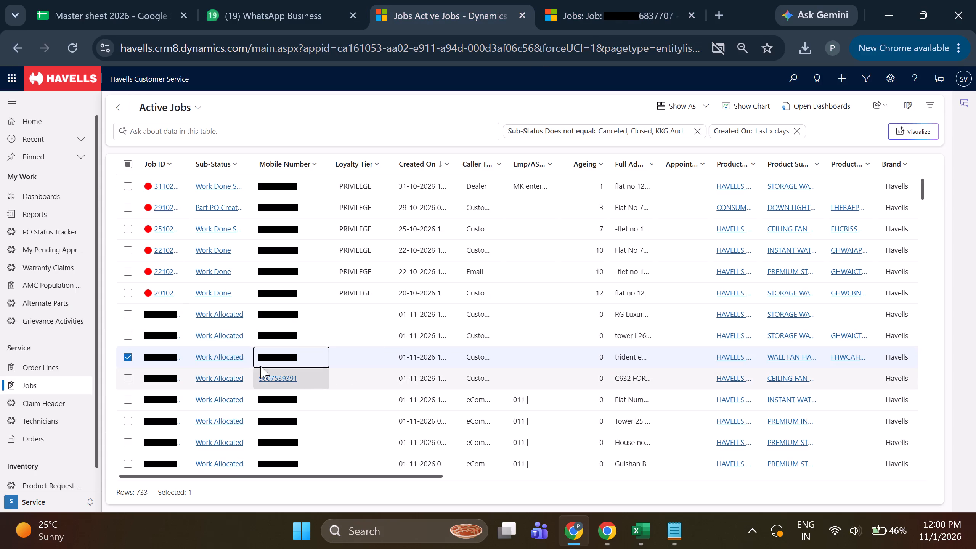
pyautogui.press('Right')
pyautogui.press('Right')
pyautogui.press('Right')
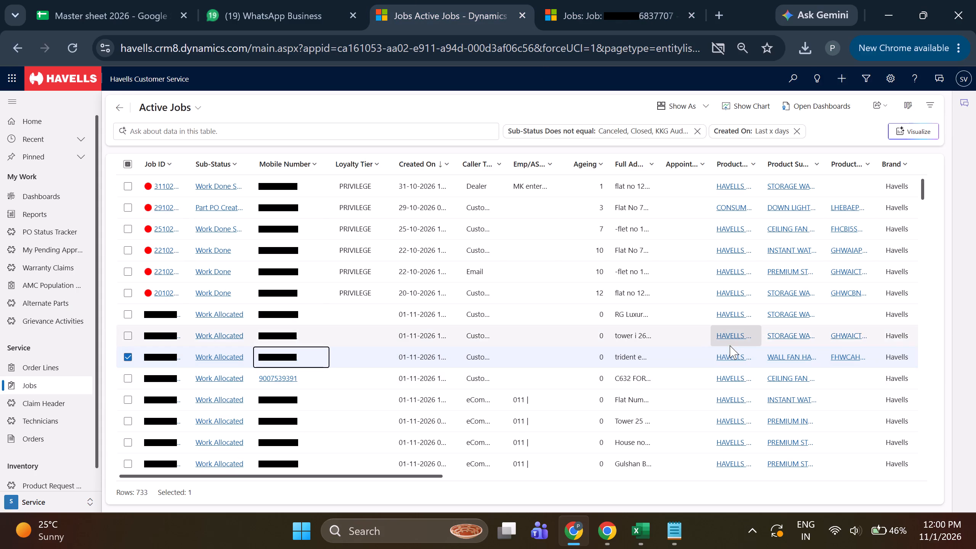
pyautogui.press('Right')
pyautogui.press('Right')
pyautogui.press('Right')
pyautogui.press('Right')
pyautogui.press('Right')
pyautogui.press('Right')
pyautogui.press('Right')
pyautogui.press('Right')
pyautogui.press('Right')
pyautogui.press('Right')
pyautogui.press('Right')
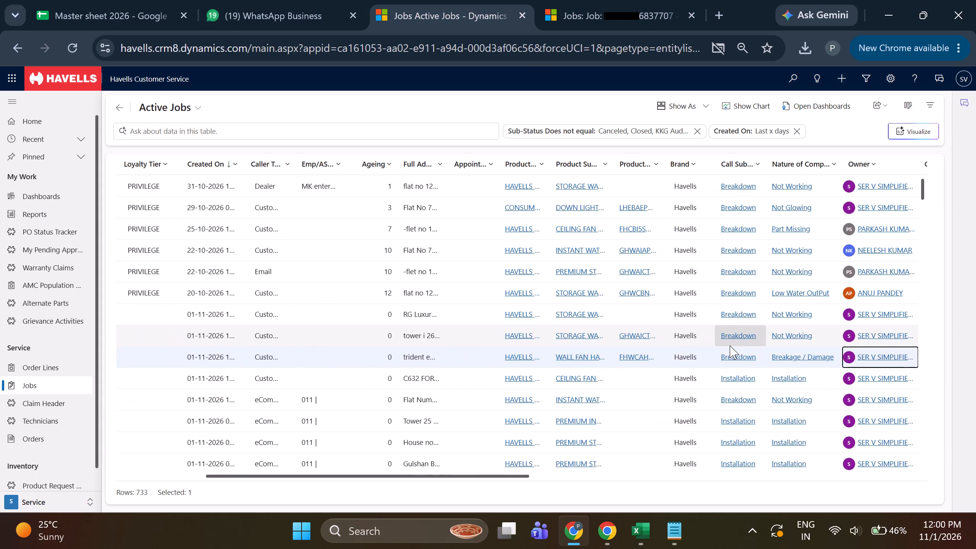
pyautogui.press('Right')
pyautogui.press('Left')
pyautogui.press('Right')
pyautogui.press('Right')
pyautogui.press('Right')
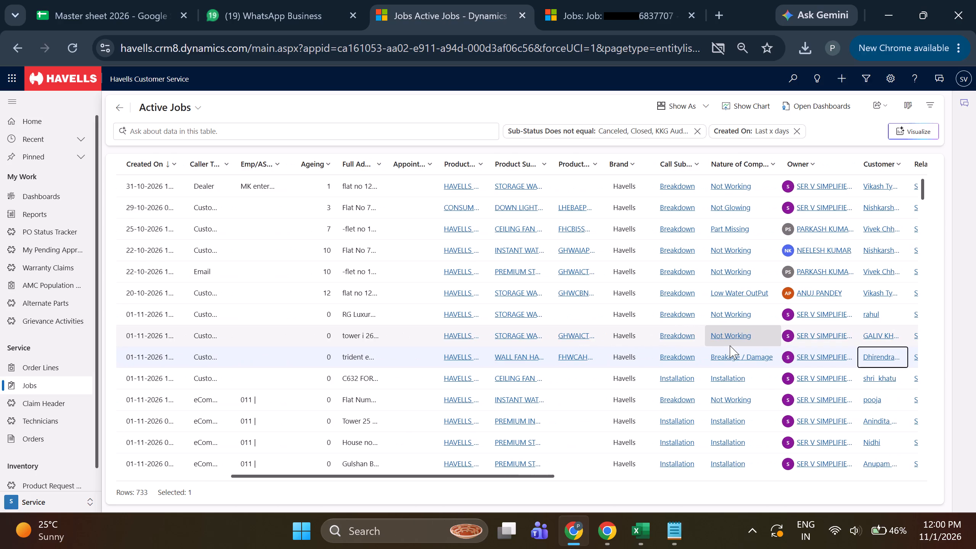
pyautogui.press('Left')
pyautogui.press('Right')
pyautogui.press('Right')
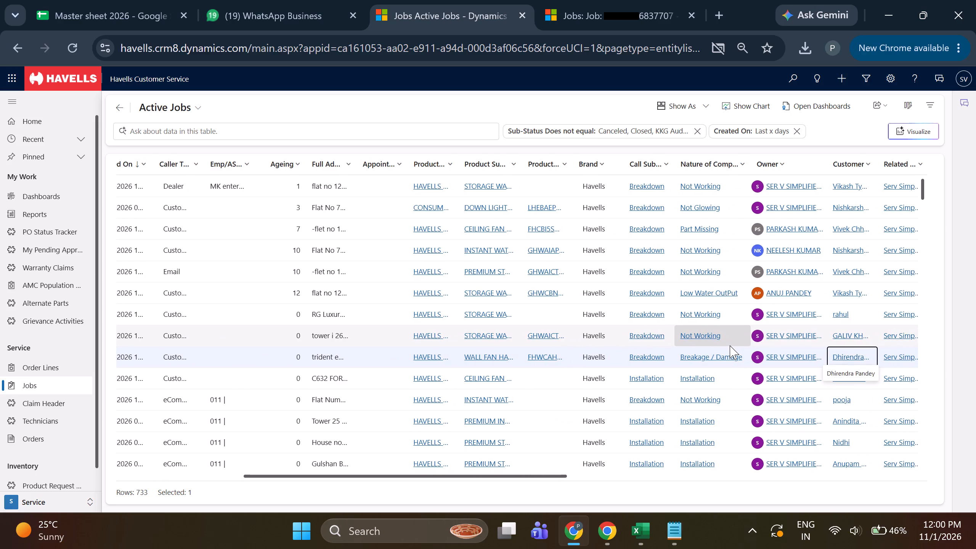
pyautogui.hotkey('ctrl', 'c')
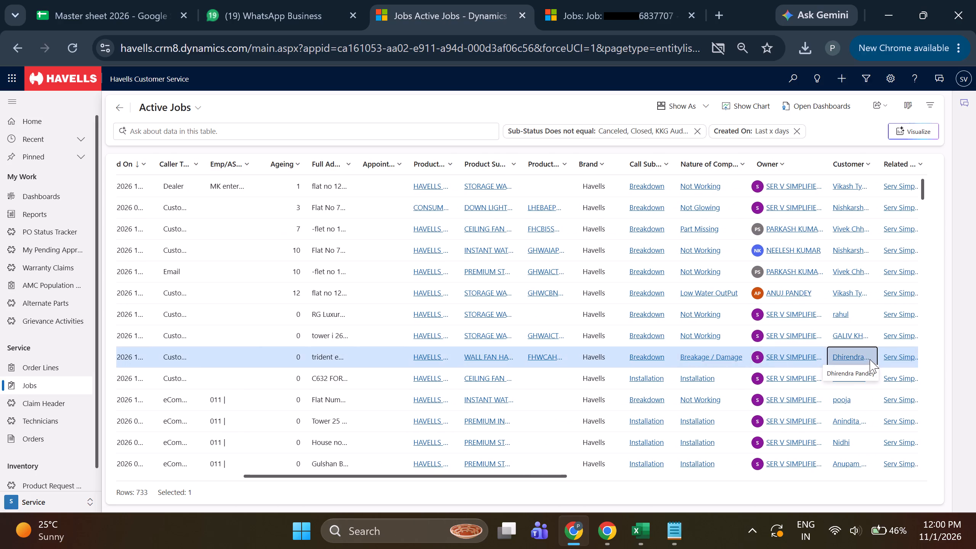
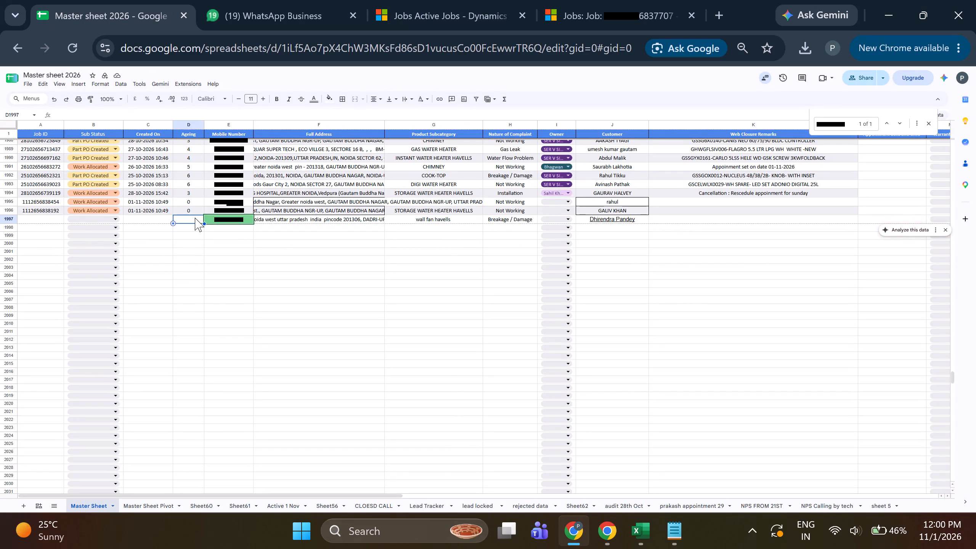
# Enter 0 as the Ageing value for row 1997.
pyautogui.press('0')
pyautogui.press('Left')
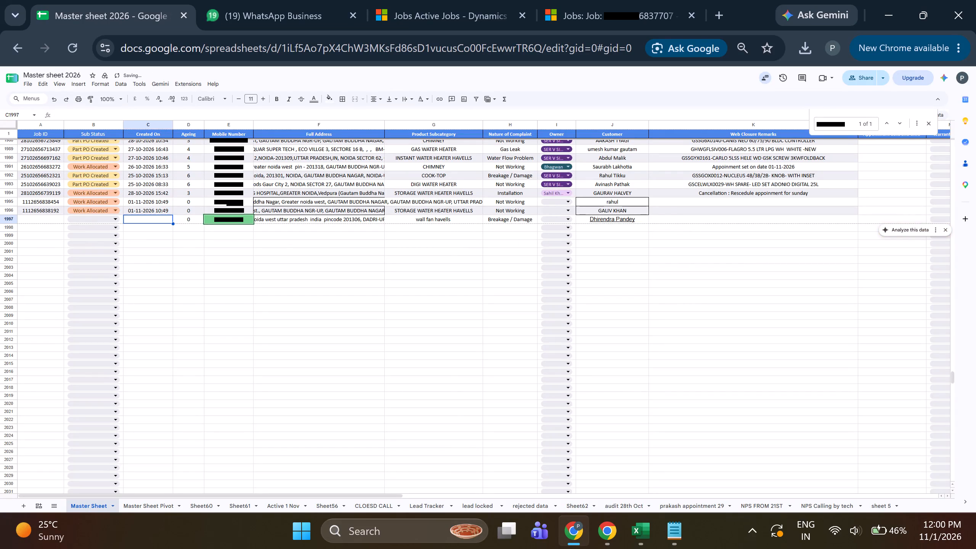
pyautogui.press('Up')
pyautogui.hotkey('ctrl', 'c')
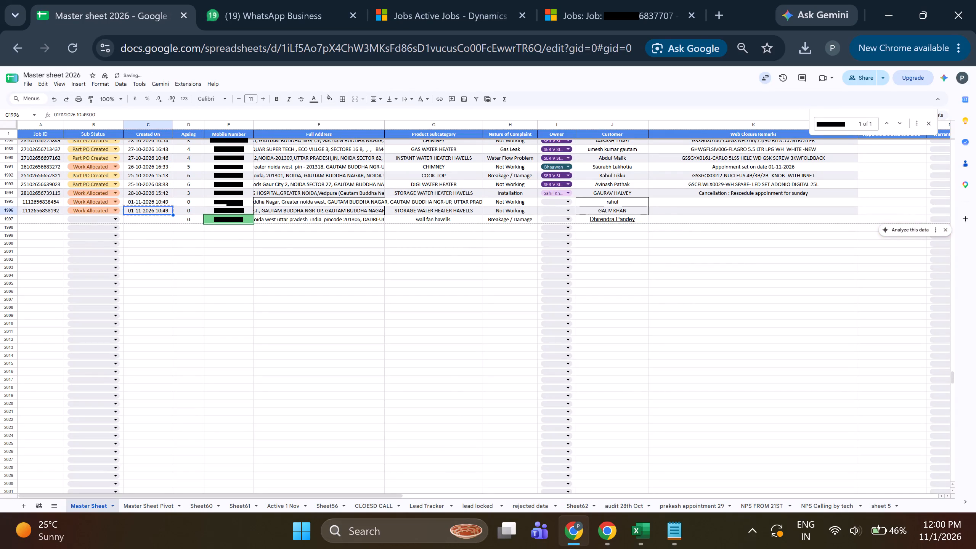
pyautogui.press('Down')
pyautogui.hotkey('ctrl', 'v')
pyautogui.press('Left')
pyautogui.press('Left')
pyautogui.press('Left')
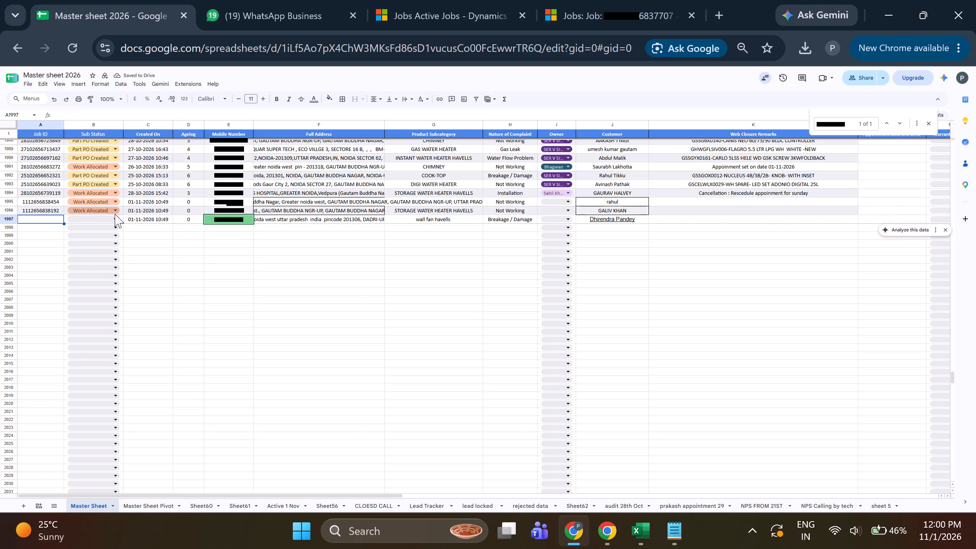
# Set the Sub Status of row 1997 to Work Allocated.
pyautogui.click(107, 222)
pyautogui.click(100, 239)
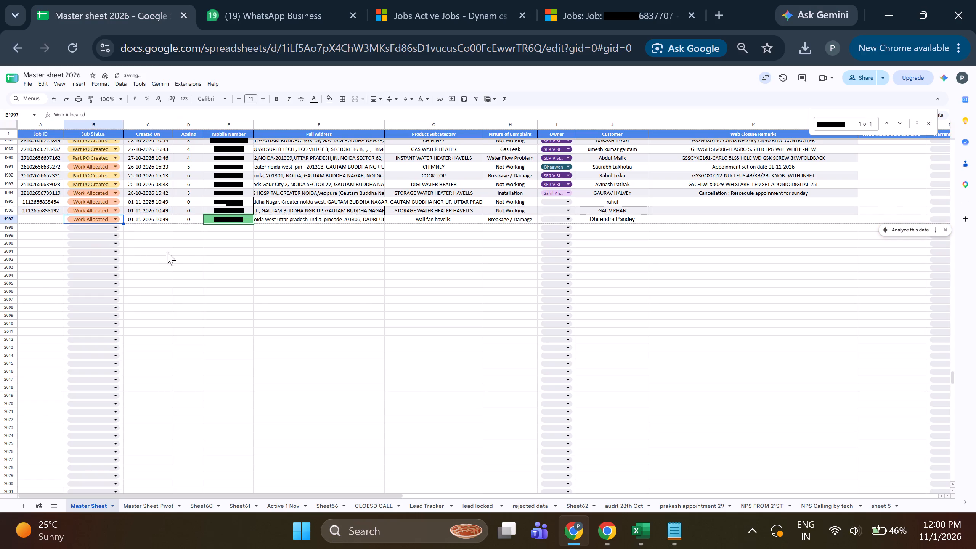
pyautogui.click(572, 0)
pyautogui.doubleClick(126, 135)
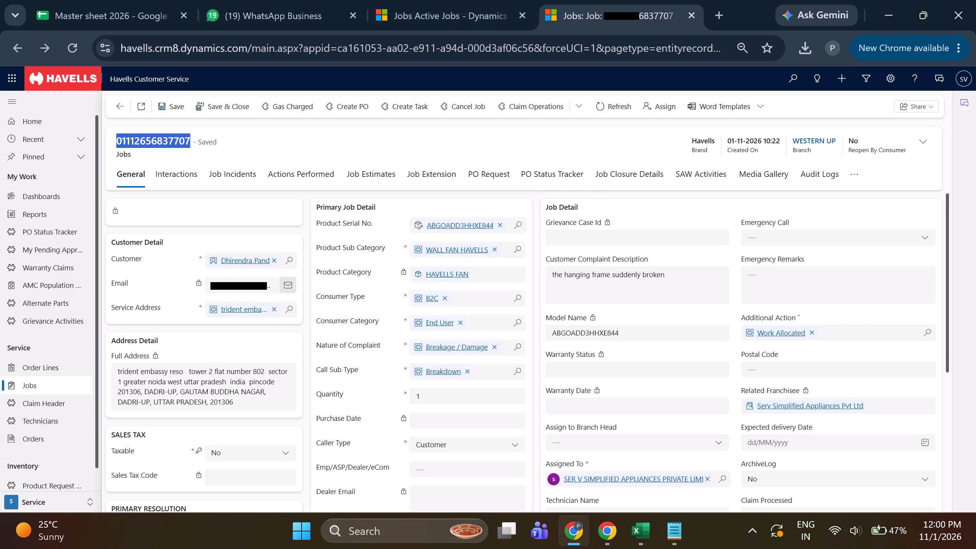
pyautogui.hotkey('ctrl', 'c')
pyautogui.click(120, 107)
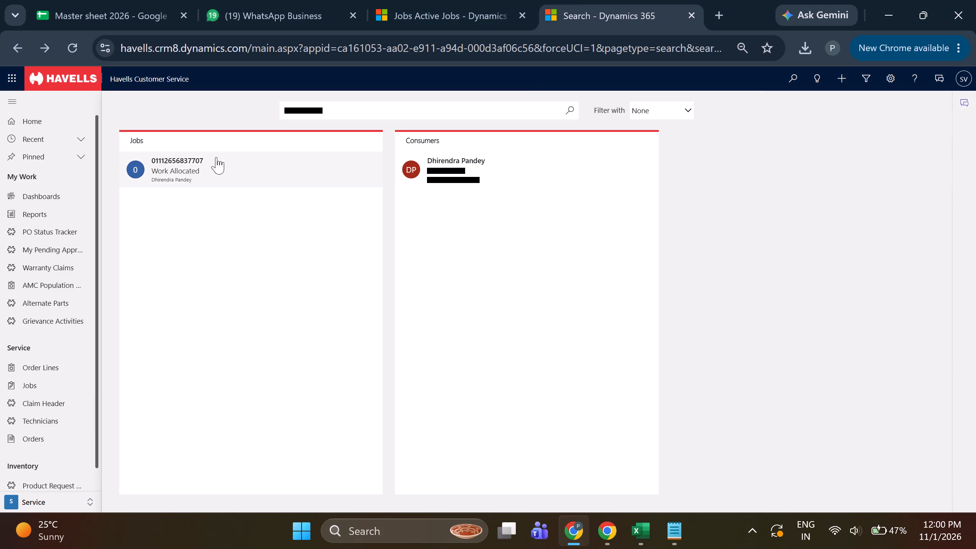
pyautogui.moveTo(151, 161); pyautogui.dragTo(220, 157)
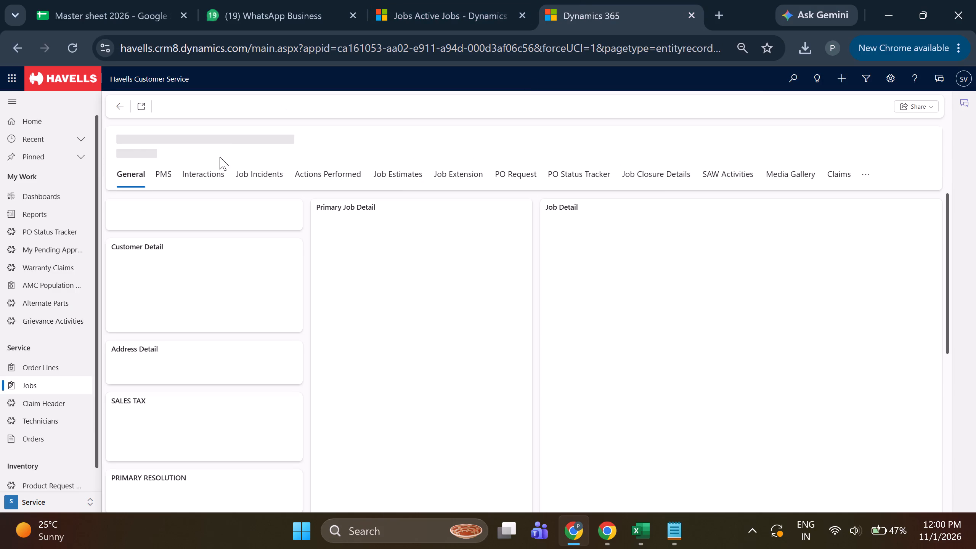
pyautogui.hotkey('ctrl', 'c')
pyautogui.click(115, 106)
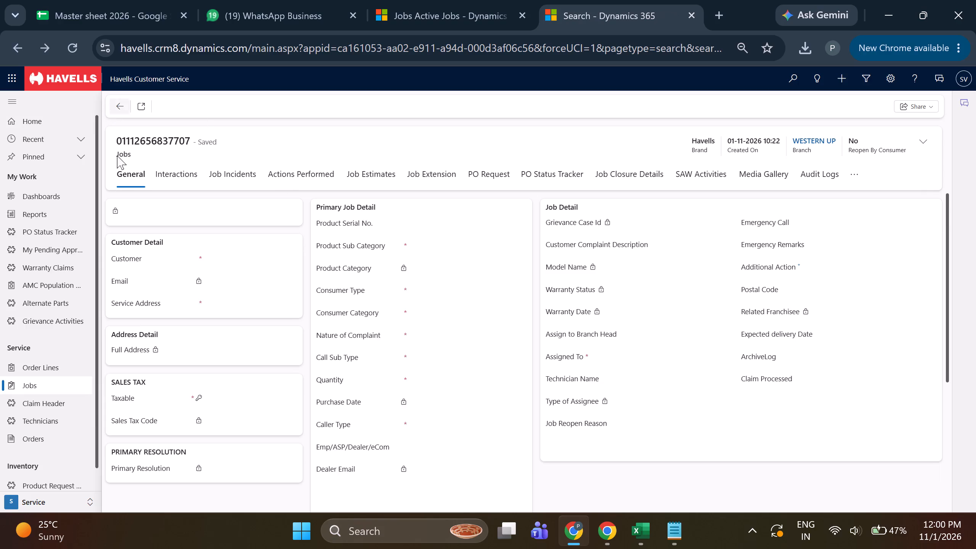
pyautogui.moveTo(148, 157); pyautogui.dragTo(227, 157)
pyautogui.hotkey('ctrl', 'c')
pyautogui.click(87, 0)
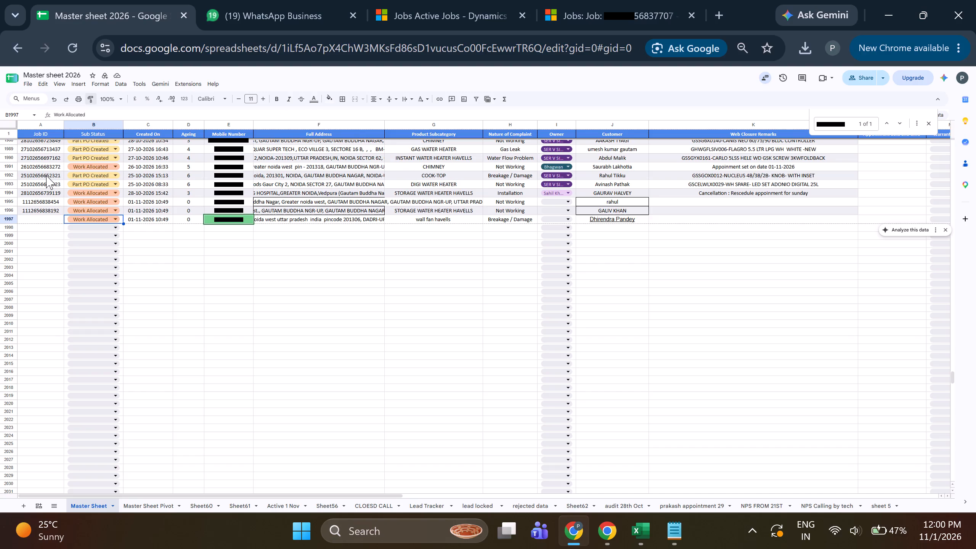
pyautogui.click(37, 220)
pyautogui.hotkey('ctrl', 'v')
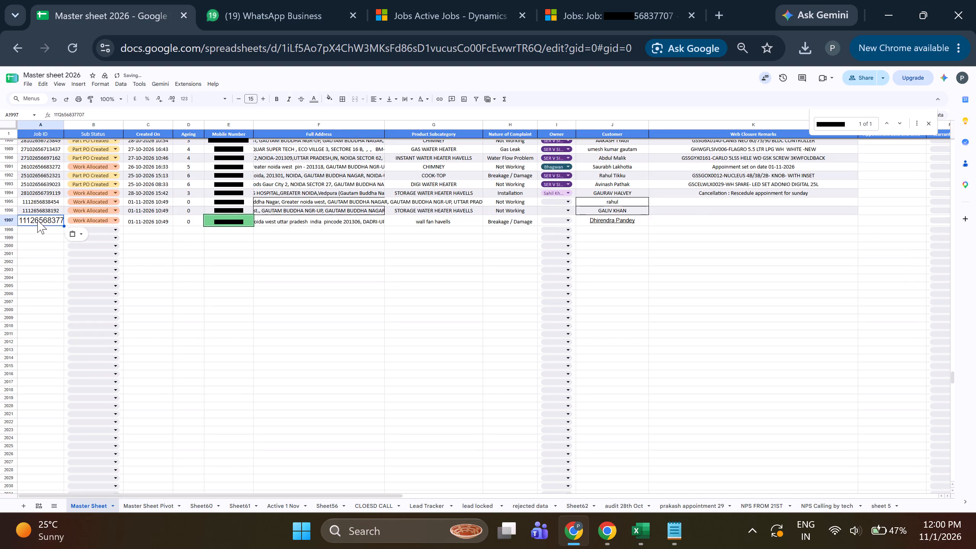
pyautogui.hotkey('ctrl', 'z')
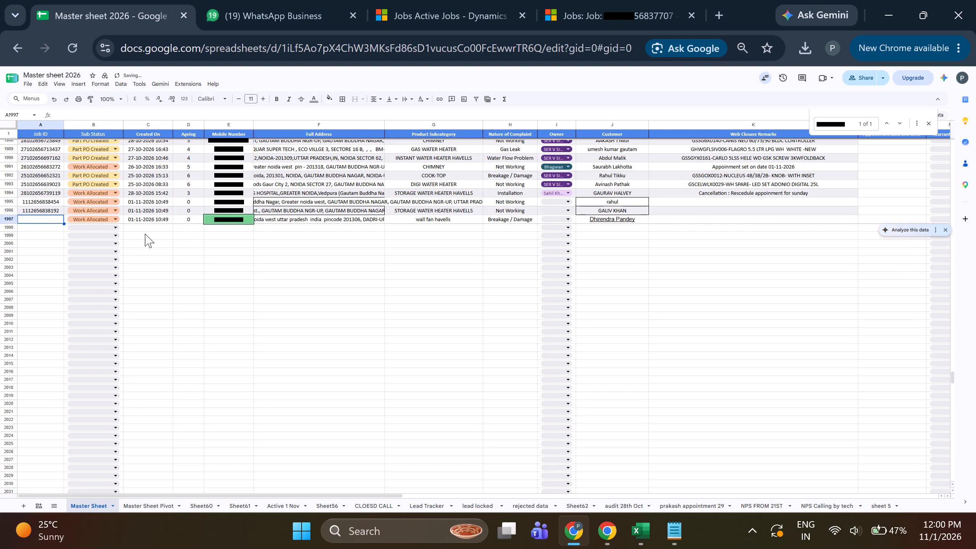
# Return to the Dynamics search results for the customer's mobile number to get the job number for row 1997.
pyautogui.click(584, 0)
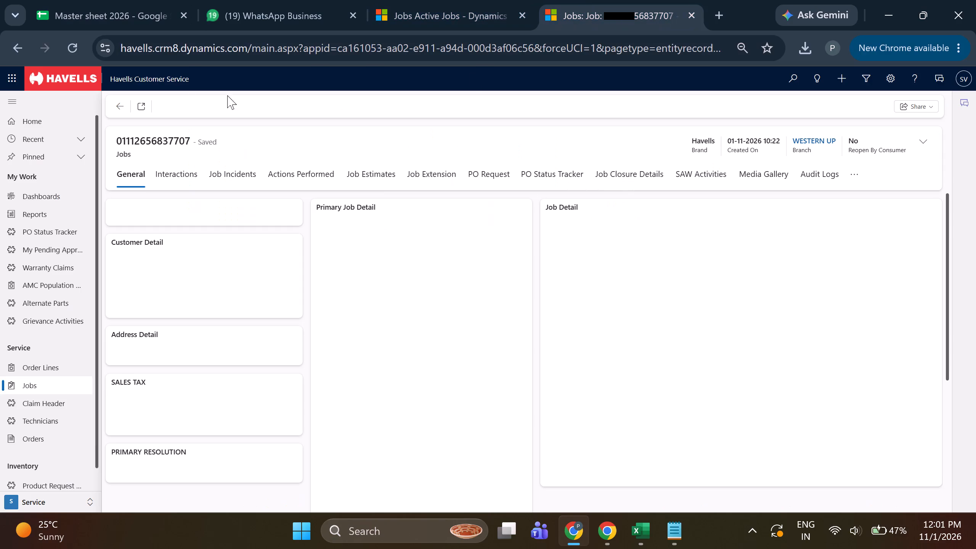
pyautogui.click(115, 110)
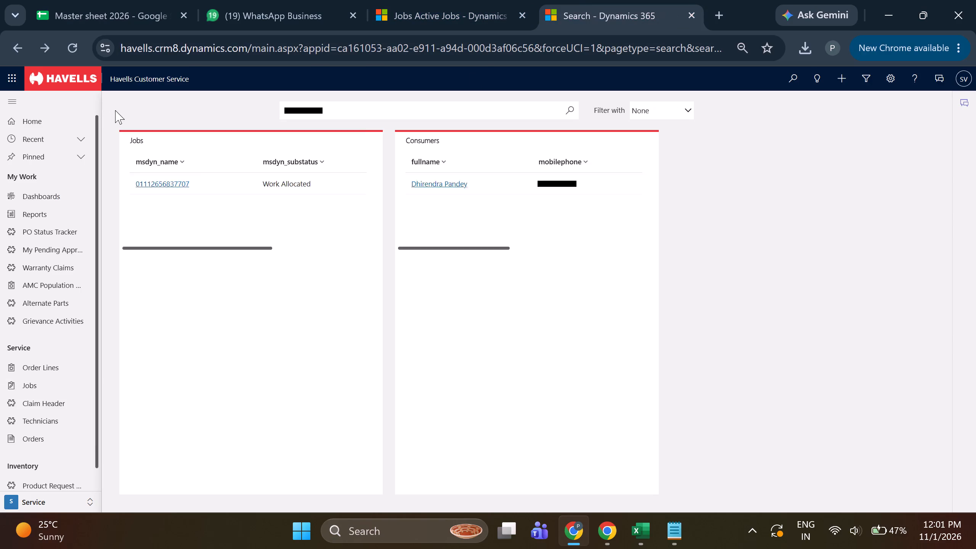
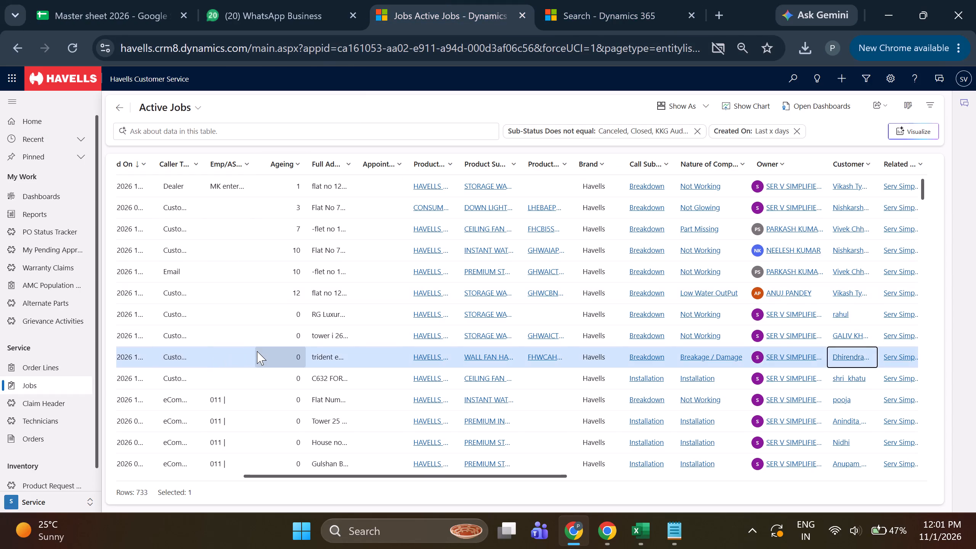
pyautogui.click(262, 351)
pyautogui.press('Left')
pyautogui.press('Left')
pyautogui.press('Left')
pyautogui.press('Left')
pyautogui.press('Left')
pyautogui.press('Left')
pyautogui.press('Left')
pyautogui.press('Left')
pyautogui.press('Left')
pyautogui.press('Left')
pyautogui.press('Left')
pyautogui.press('Left')
pyautogui.press('Left')
pyautogui.press('Left')
pyautogui.press('Left')
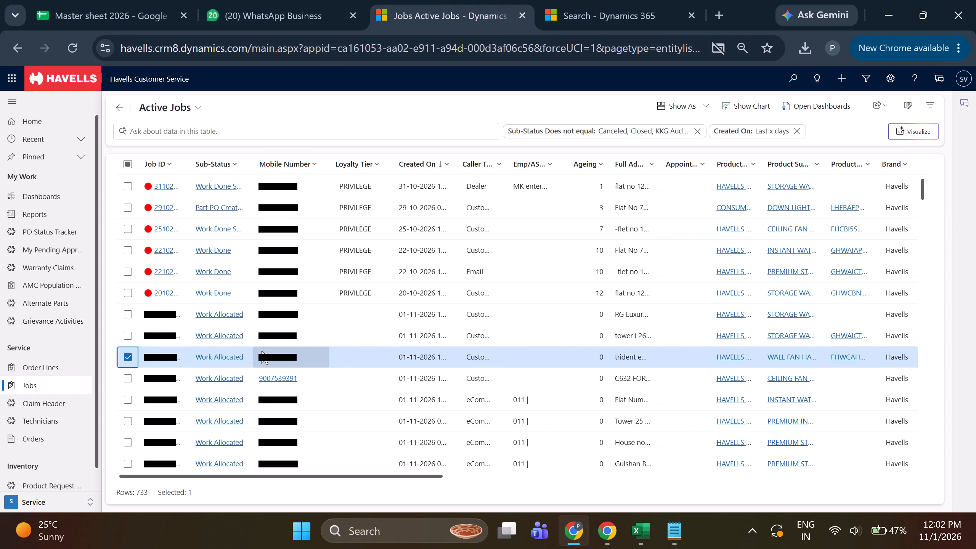
pyautogui.click(183, 361)
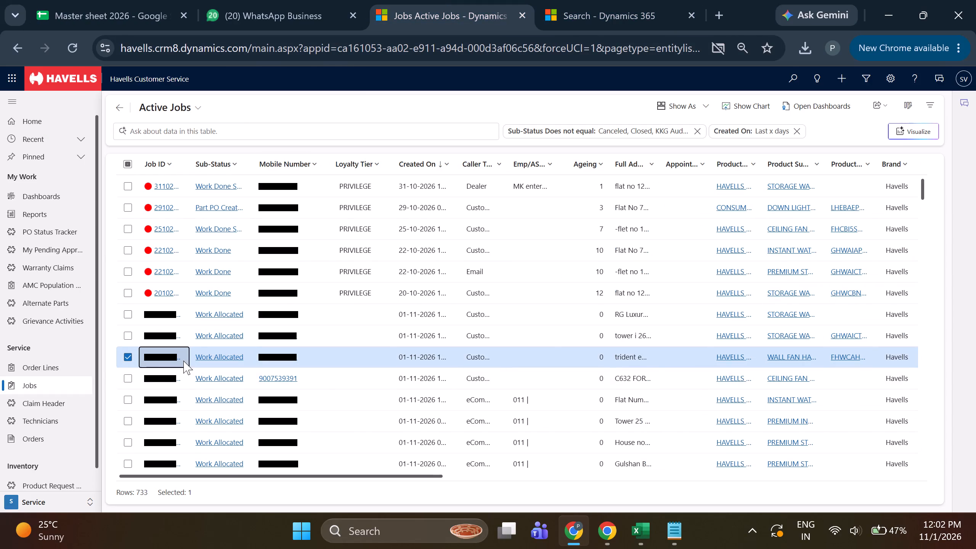
pyautogui.hotkey('ctrl', 'c')
pyautogui.click(147, 0)
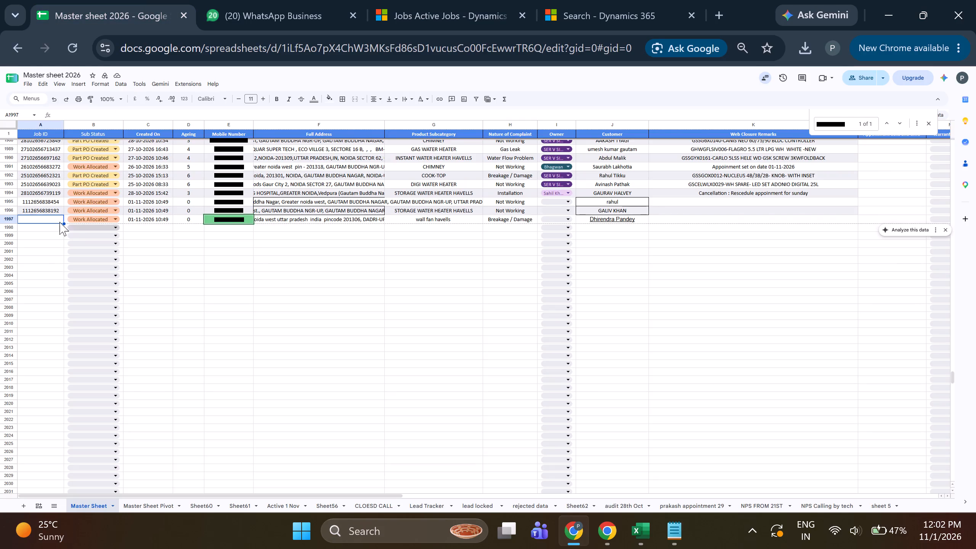
pyautogui.click(53, 219)
pyautogui.hotkey('ctrl', 'v')
pyautogui.click(198, 242)
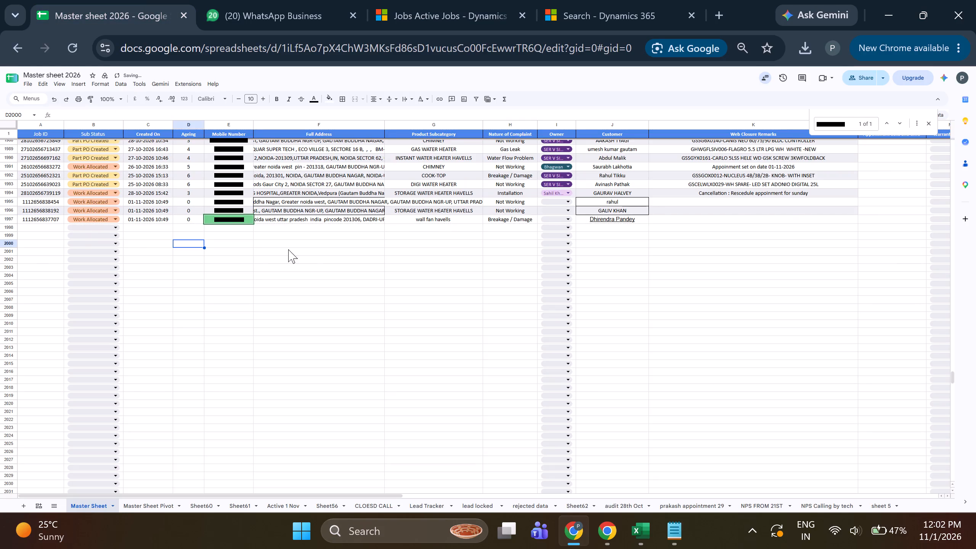
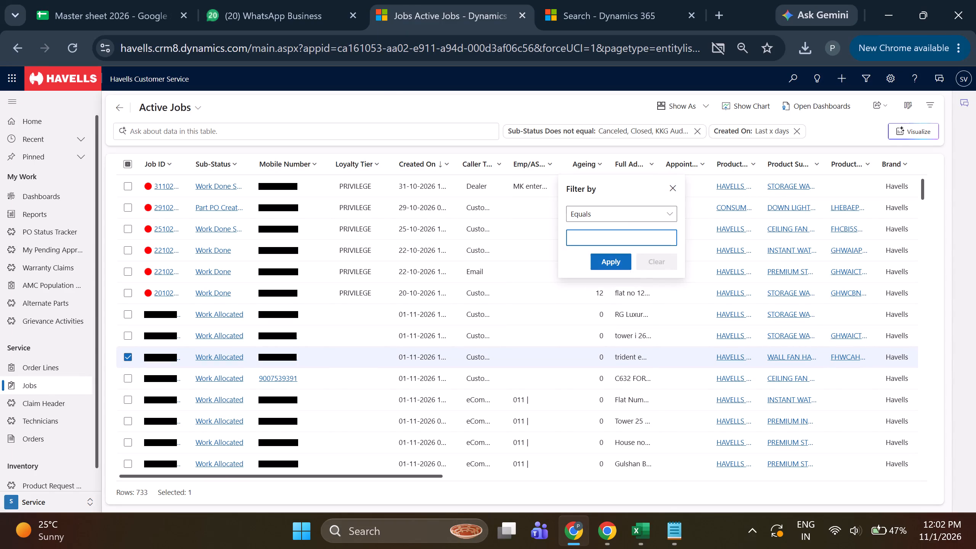
# Filter the Active Jobs list to jobs whose Ageing equals 4.
pyautogui.click(643, 236)
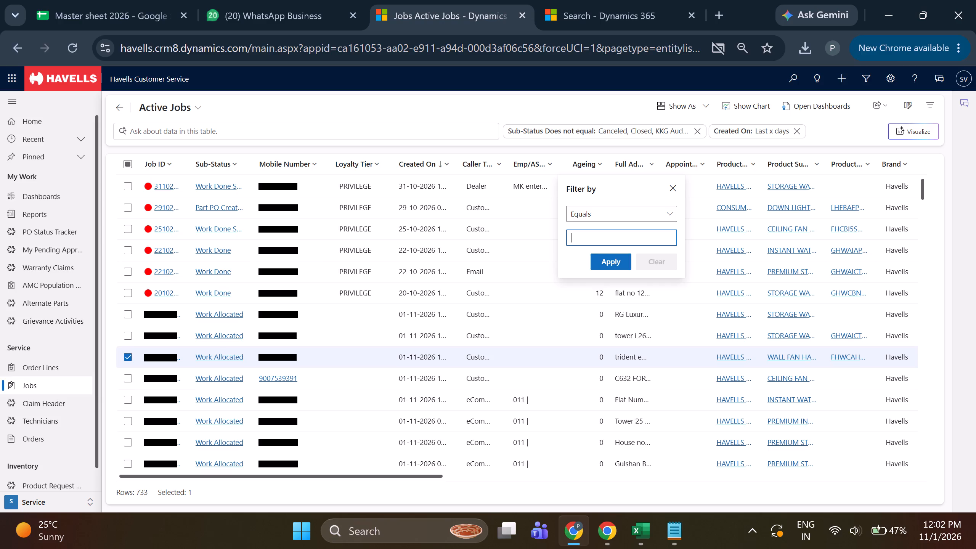
pyautogui.press('4')
pyautogui.click(607, 262)
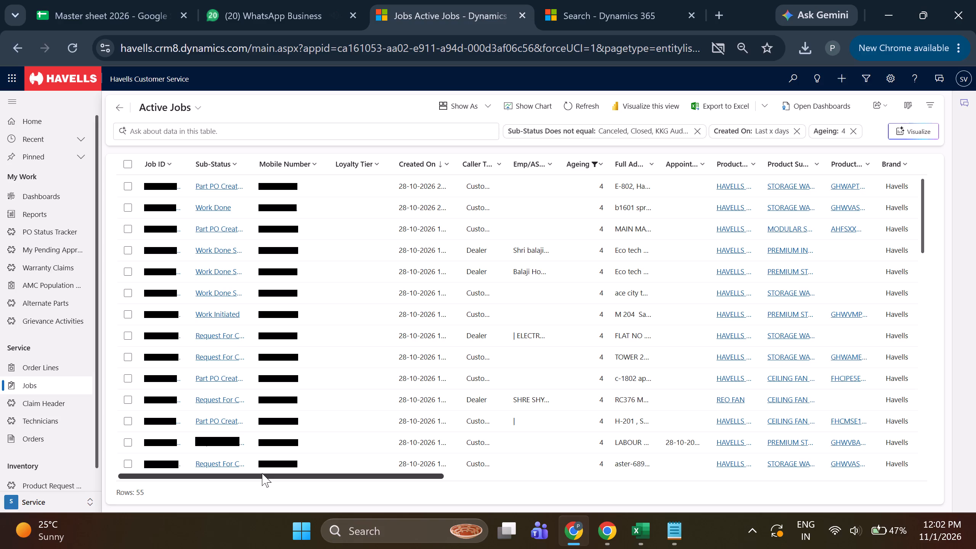
# Look through the filtered jobs, examining their sub-statuses and mobile numbers.
pyautogui.moveTo(255, 477); pyautogui.dragTo(230, 480)
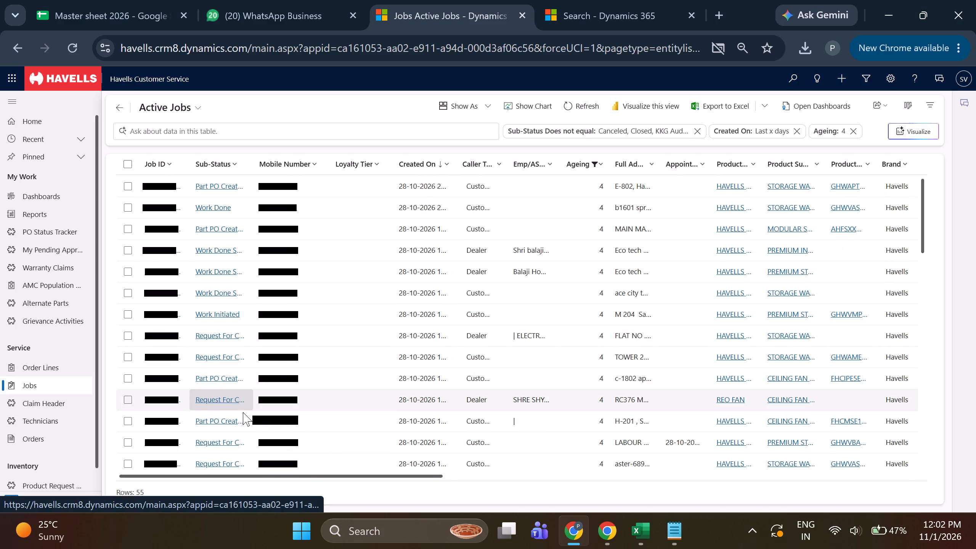
pyautogui.scroll(-2, 250, 414)
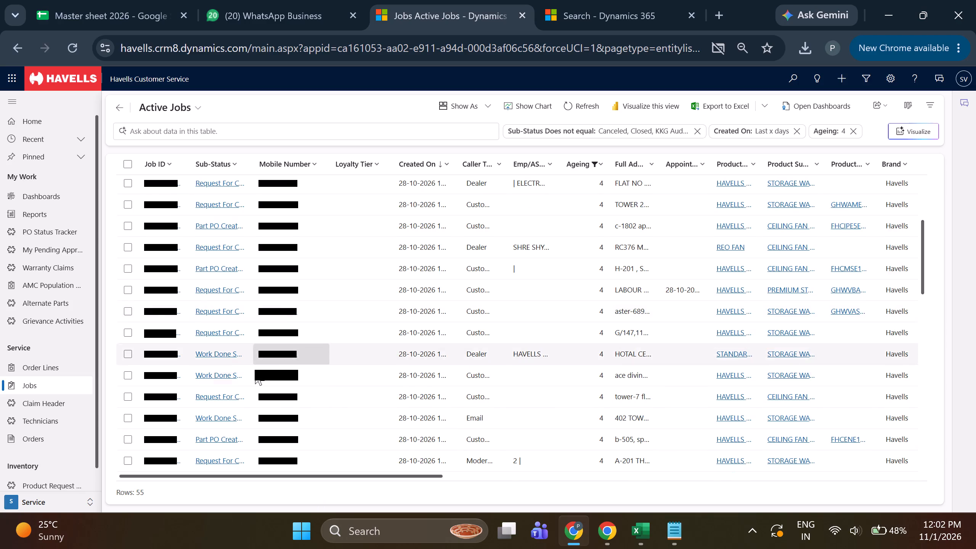
pyautogui.scroll(-2, 257, 379)
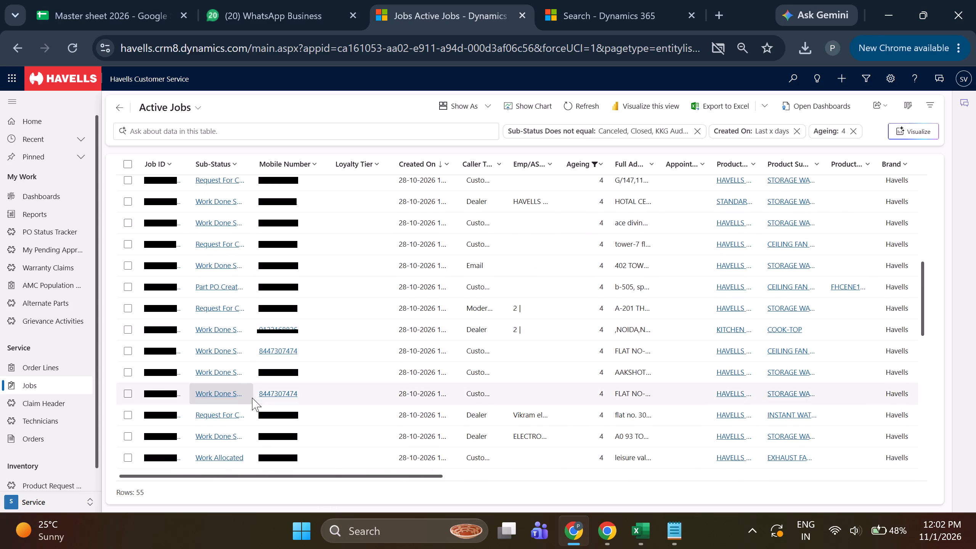
# Examine the sub-statuses and mobile numbers of the remaining Ageing 4 jobs through the end of the Active Jobs list.
pyautogui.scroll(-3, 252, 398)
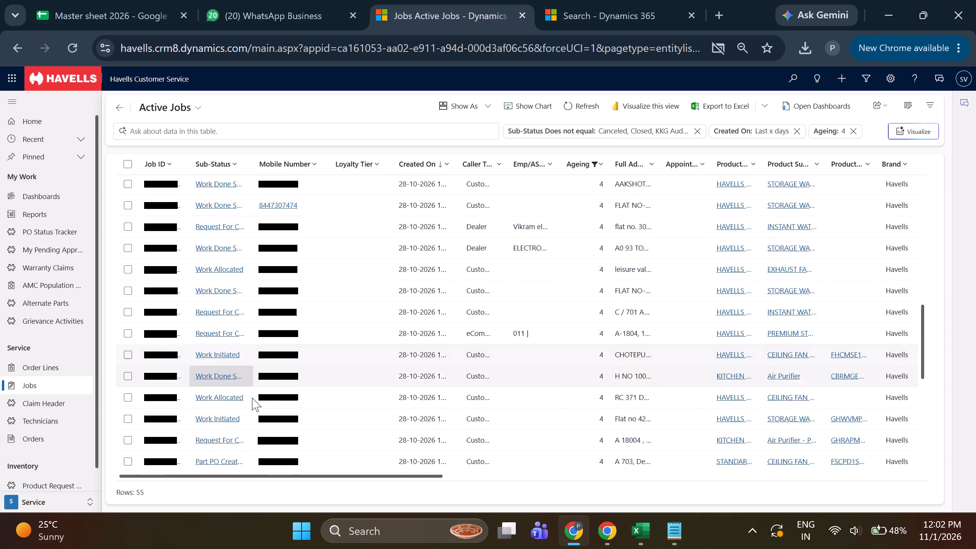
pyautogui.scroll(-1, 252, 398)
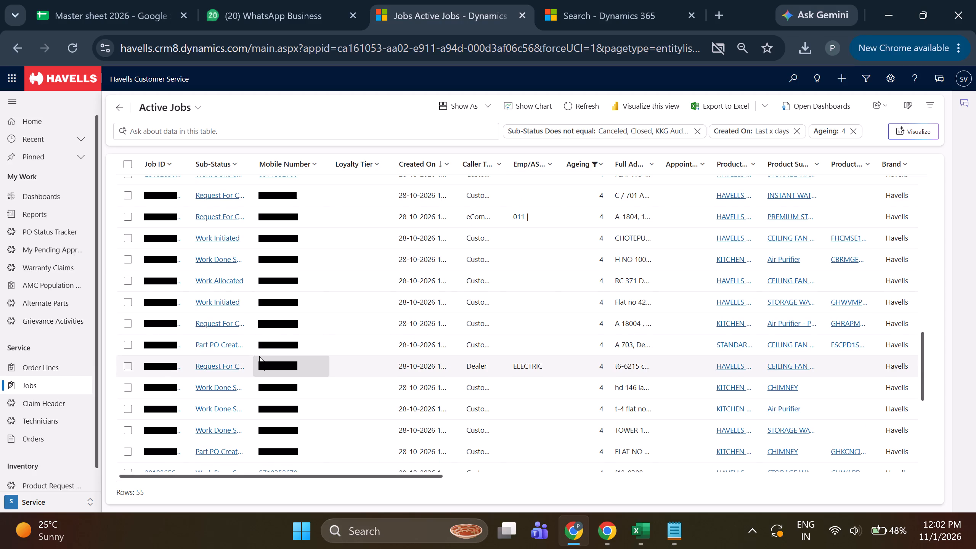
pyautogui.scroll(-4, 259, 356)
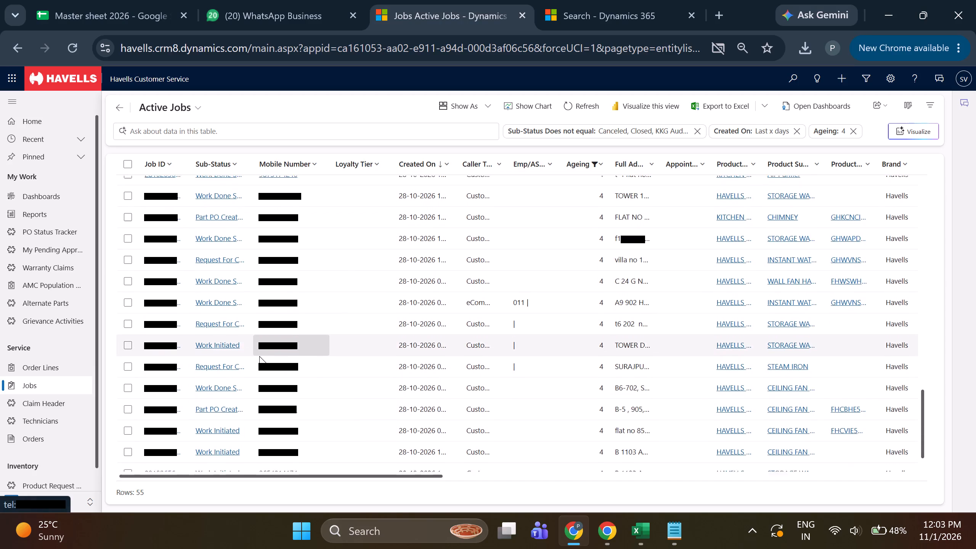
pyautogui.scroll(-2, 259, 356)
pyautogui.scroll(-1, 251, 434)
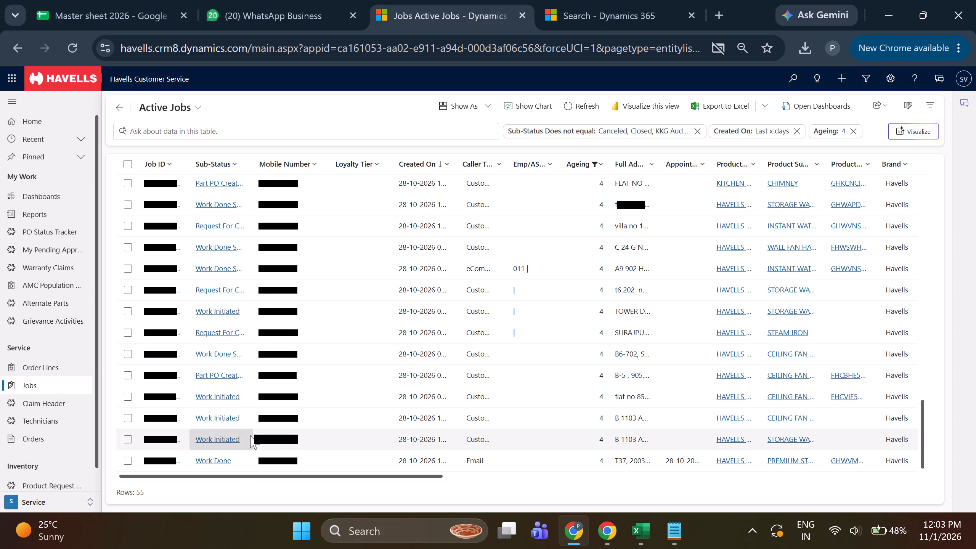
# Search Dynamics records for the mobile number copied from the Work Done job in the last row of the filtered Active Jobs list.
pyautogui.click(318, 466)
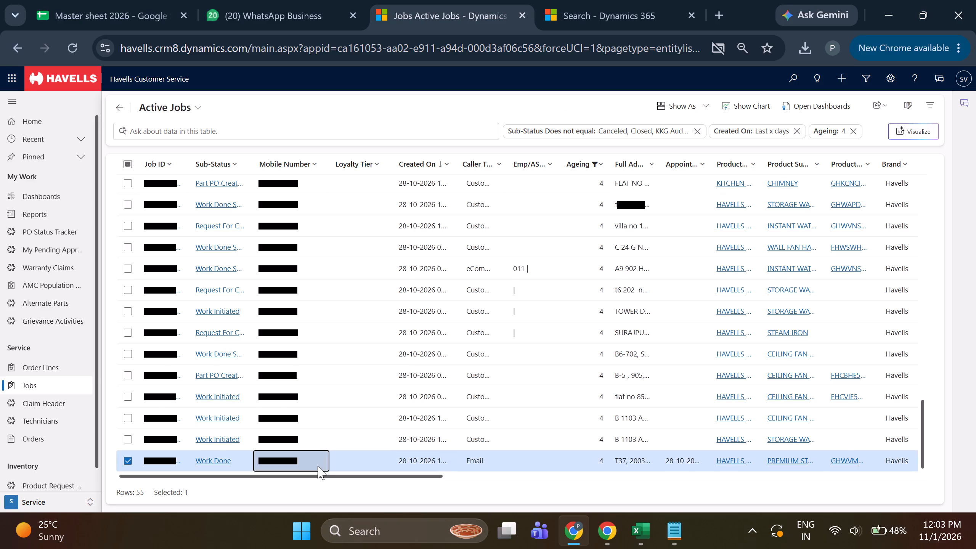
pyautogui.hotkey('ctrl', 'c')
pyautogui.click(594, 0)
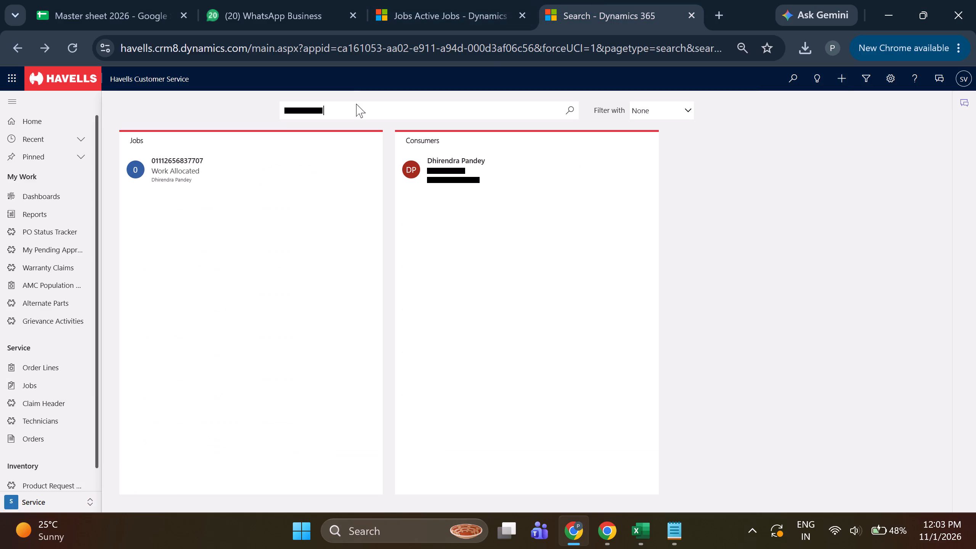
pyautogui.doubleClick(330, 104)
pyautogui.hotkey('ctrl', 'v')
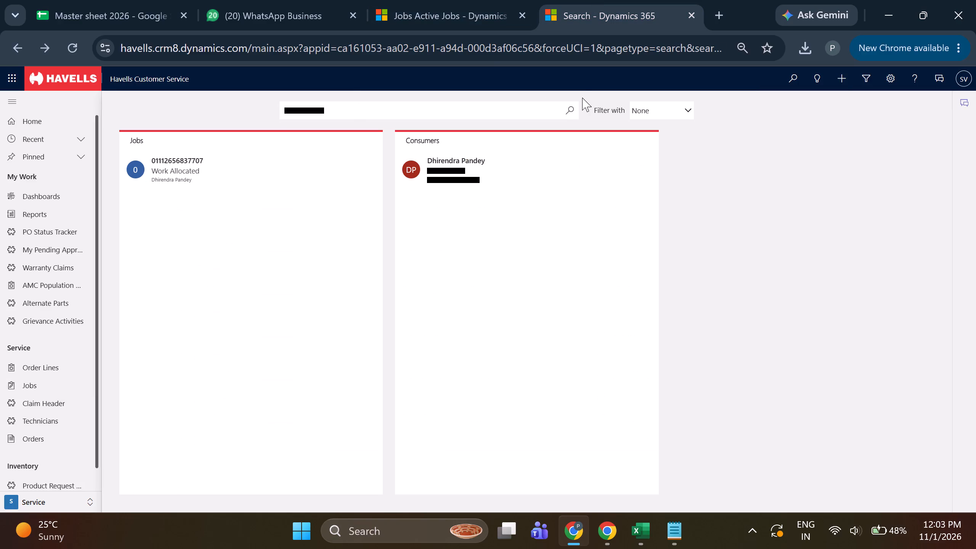
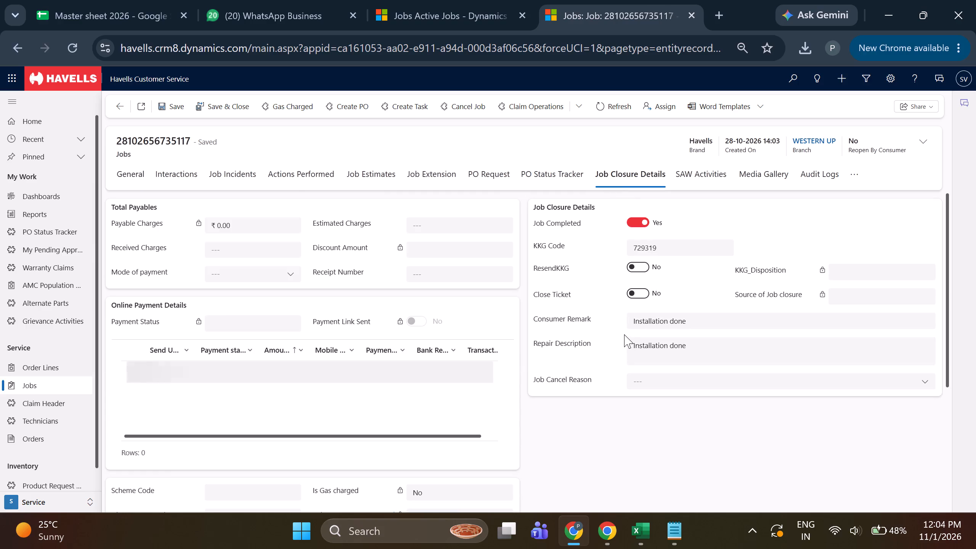
# Leave the open job's closure details and return to the jobs list.
pyautogui.click(111, 108)
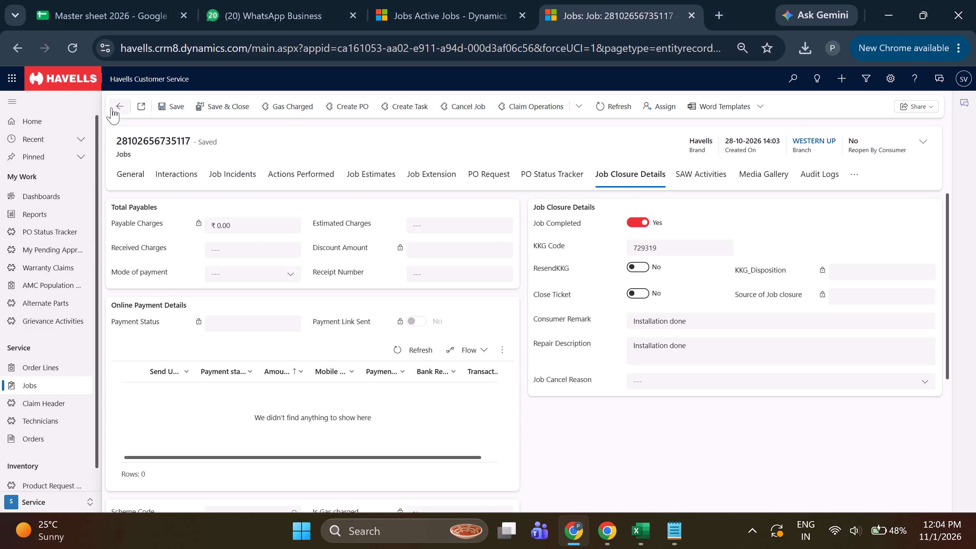
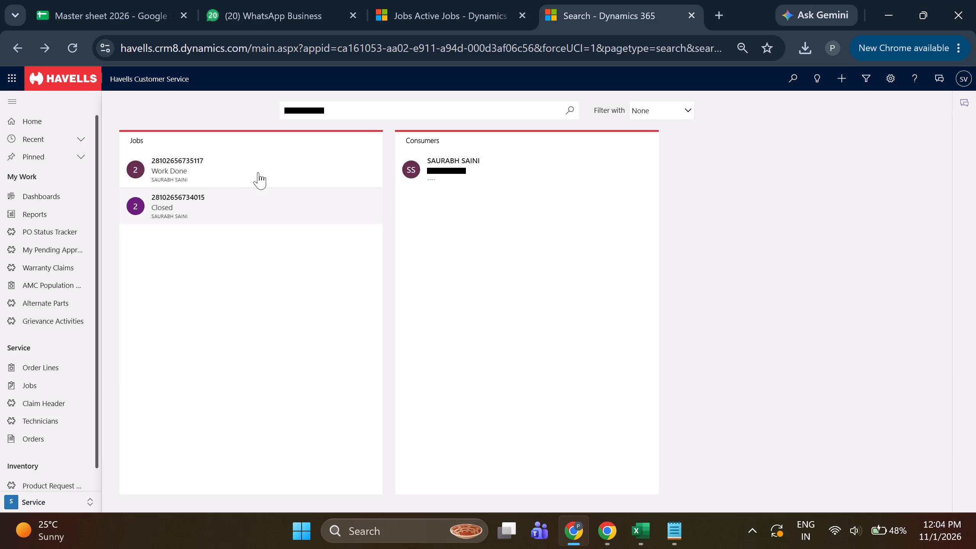
# Open the Work Done job from the search results and bring up its interactions and call details.
pyautogui.click(258, 172)
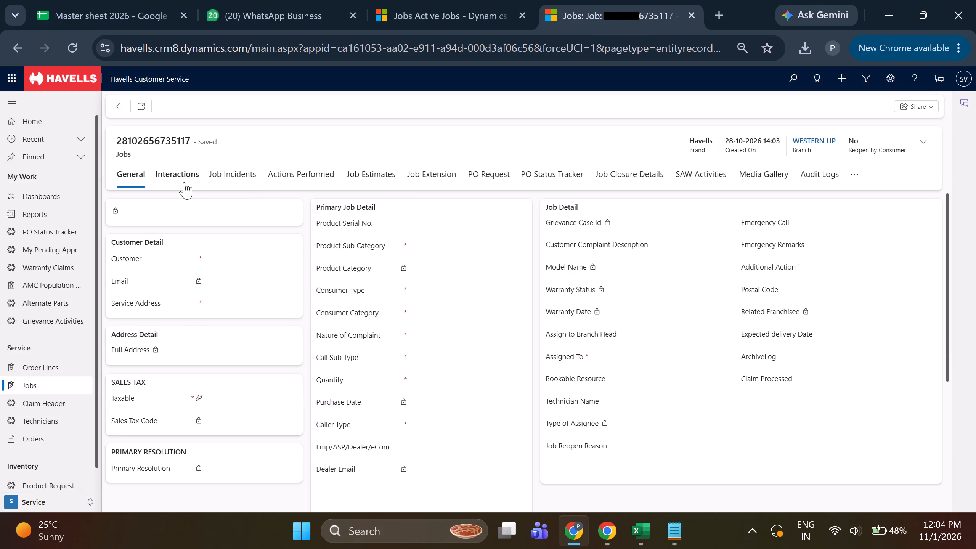
pyautogui.click(184, 182)
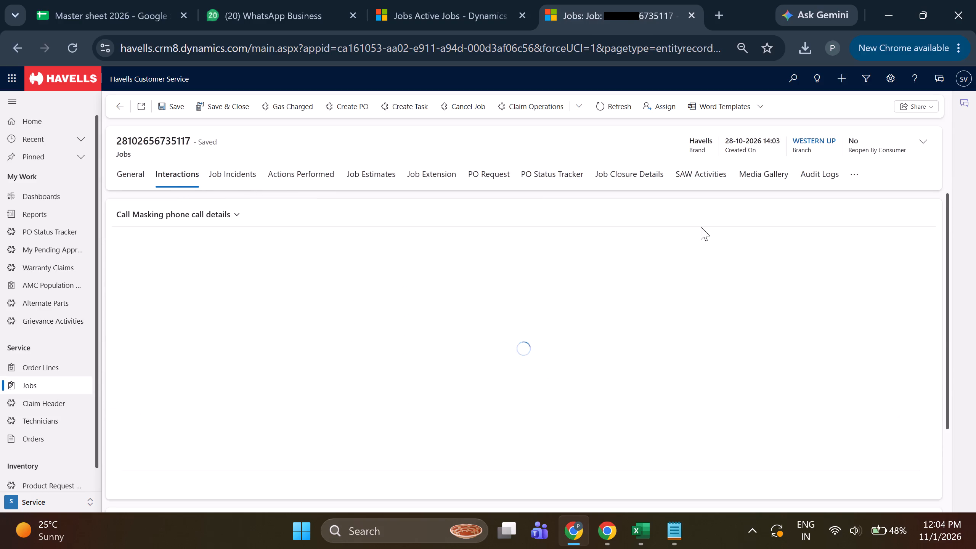
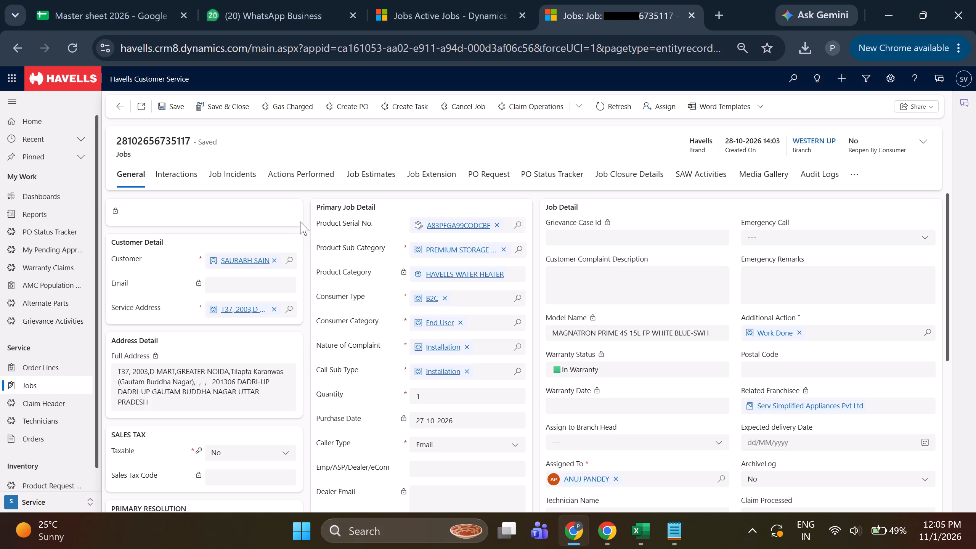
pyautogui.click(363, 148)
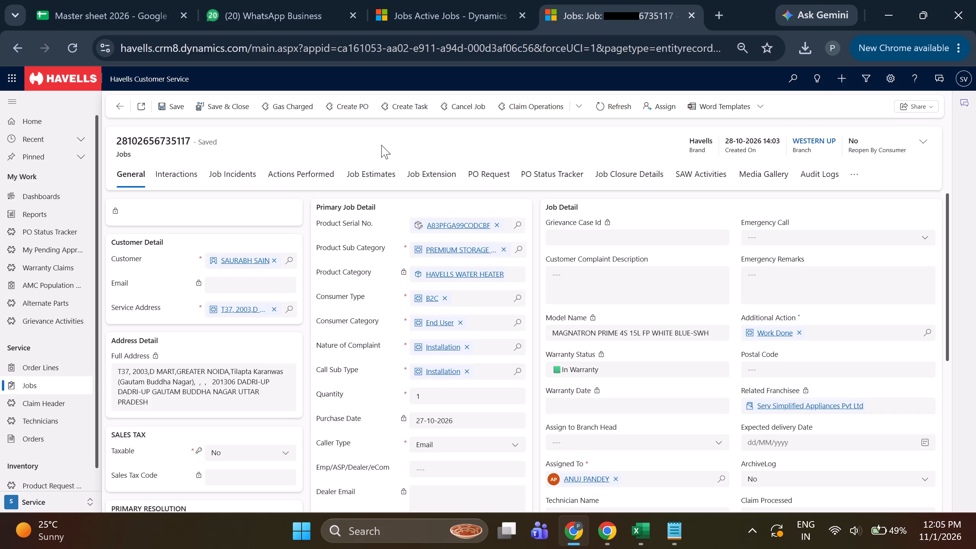
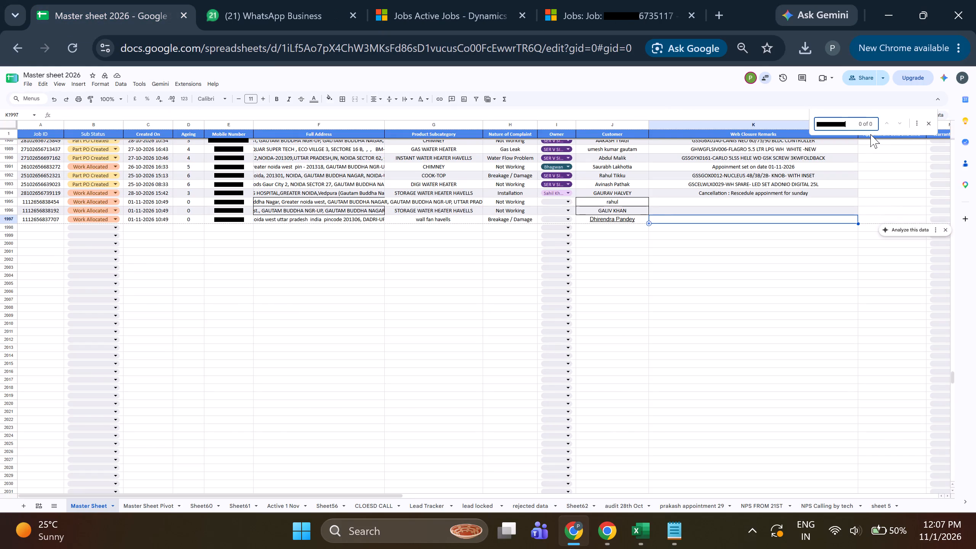
# Recheck the mobile number search in the Master Sheet and select the empty Mobile Number cell in row 1998 for a new job entry.
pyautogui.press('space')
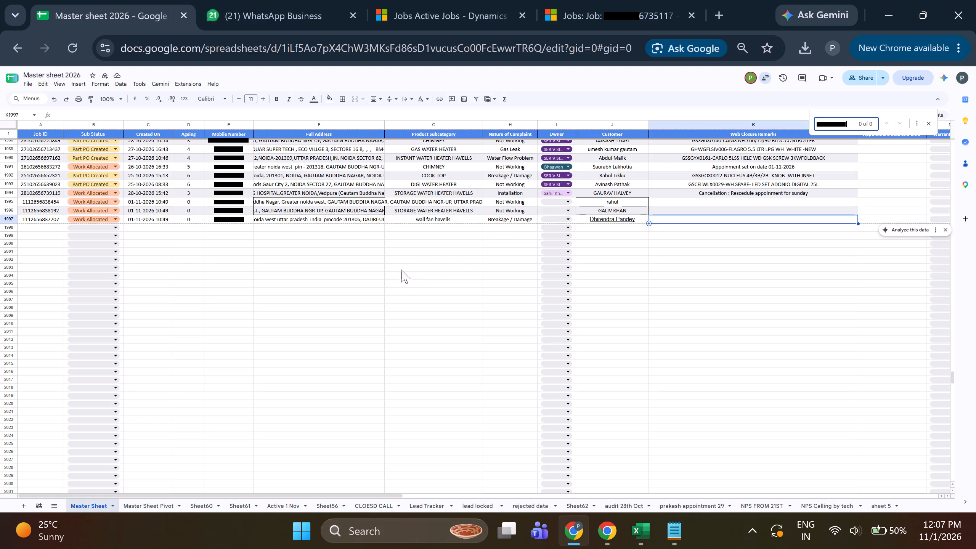
pyautogui.click(224, 230)
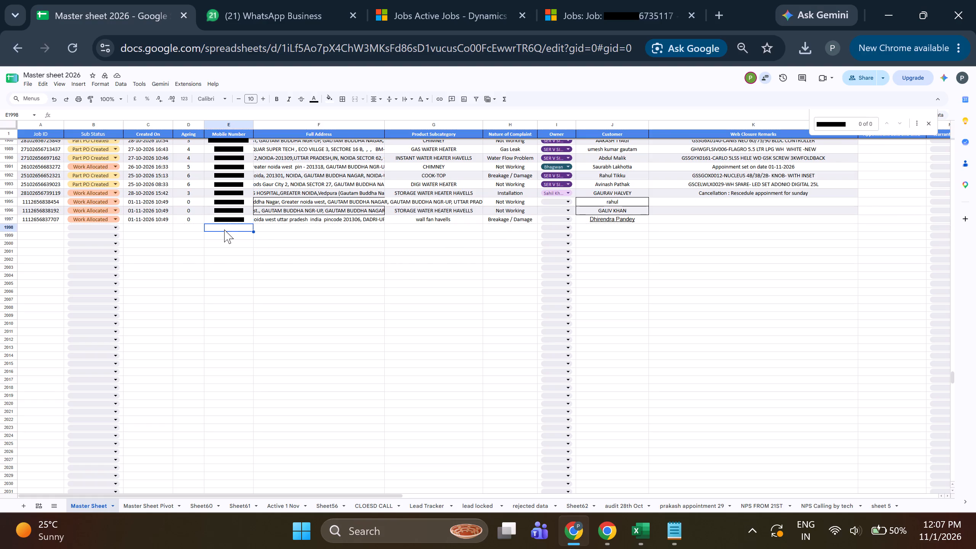
# Paste the copied mobile number into the Mobile Number cell of row 1998 in the Master Sheet.
pyautogui.hotkey('ctrl', 'v')
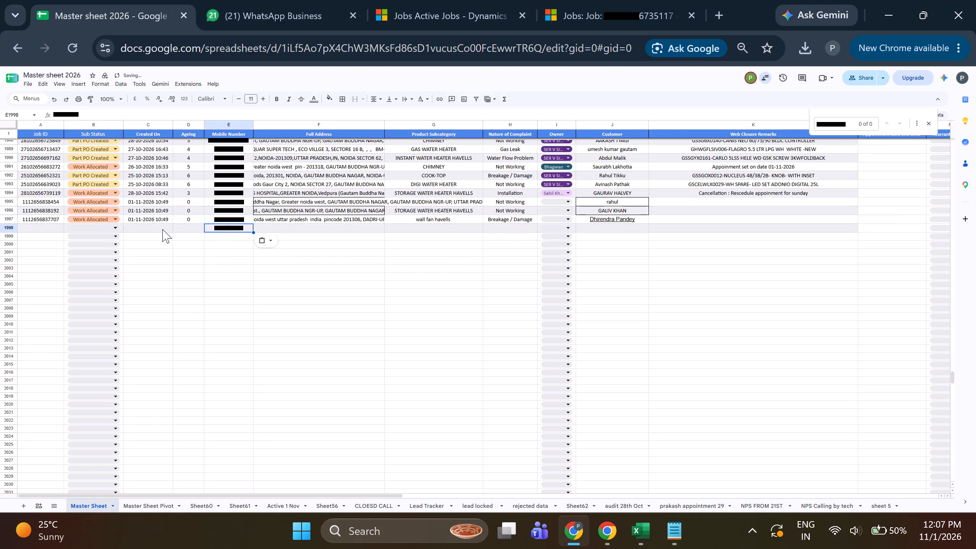
# Review the open Dynamics job's general information and job closure details.
pyautogui.click(182, 229)
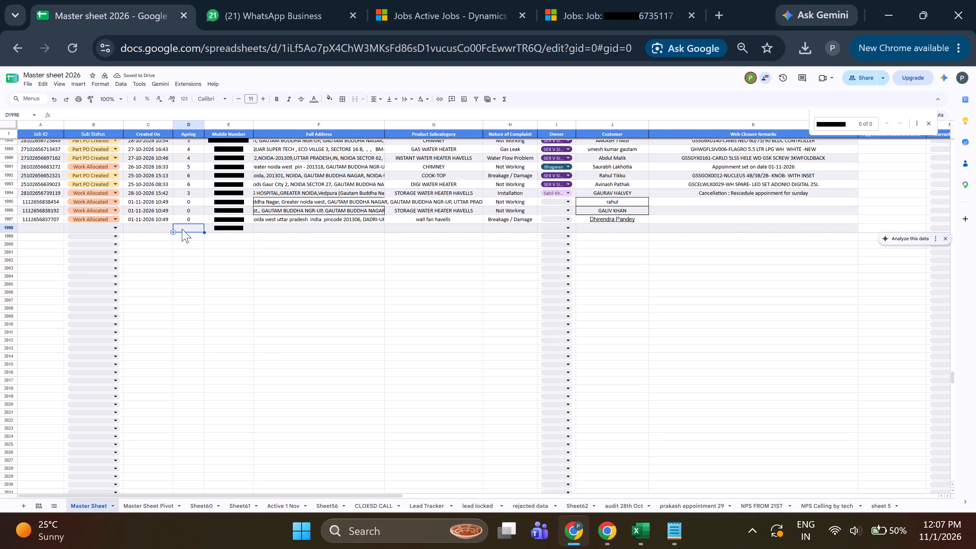
pyautogui.click(612, 0)
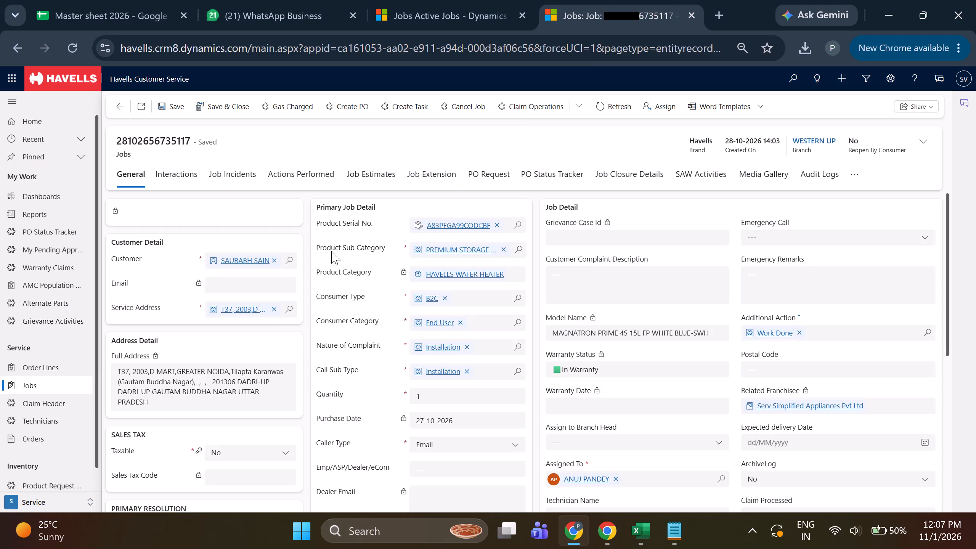
pyautogui.scroll(-1, 297, 363)
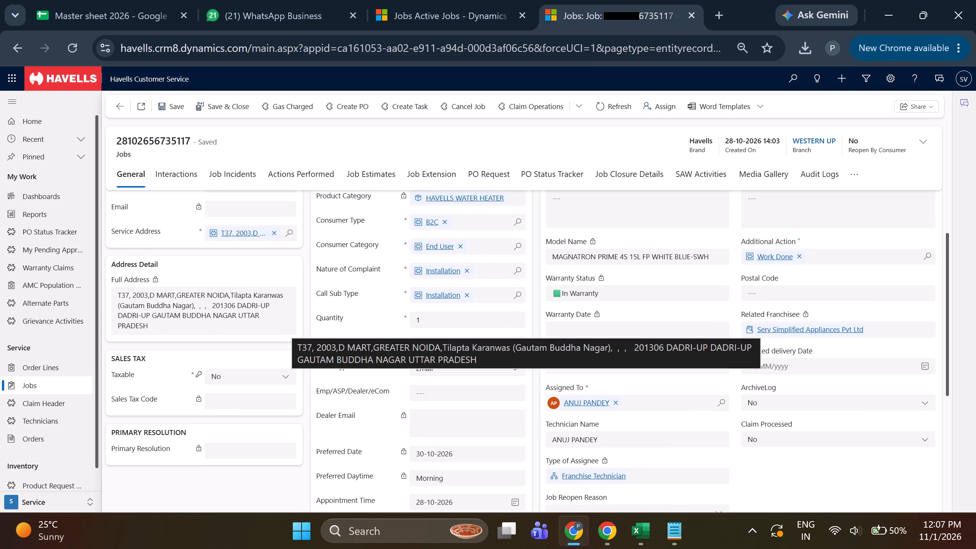
pyautogui.scroll(2, 467, 291)
pyautogui.click(639, 177)
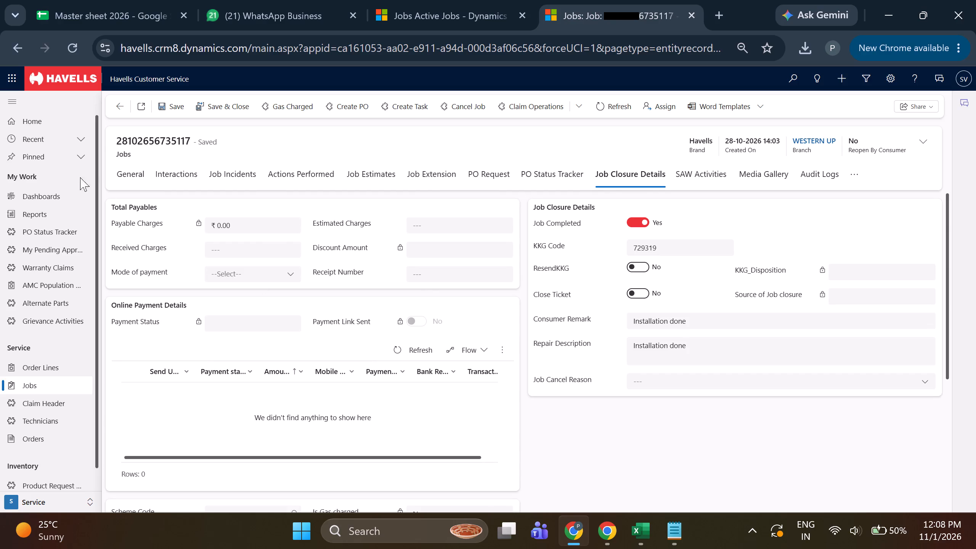
pyautogui.click(121, 180)
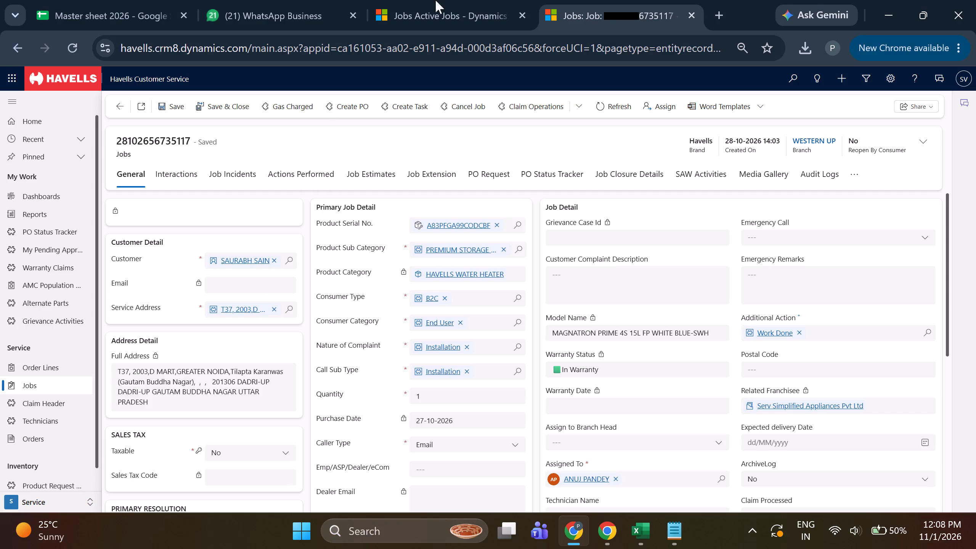
# Set the Ageing of row 1998 in the Master Sheet to 4.
pyautogui.click(107, 0)
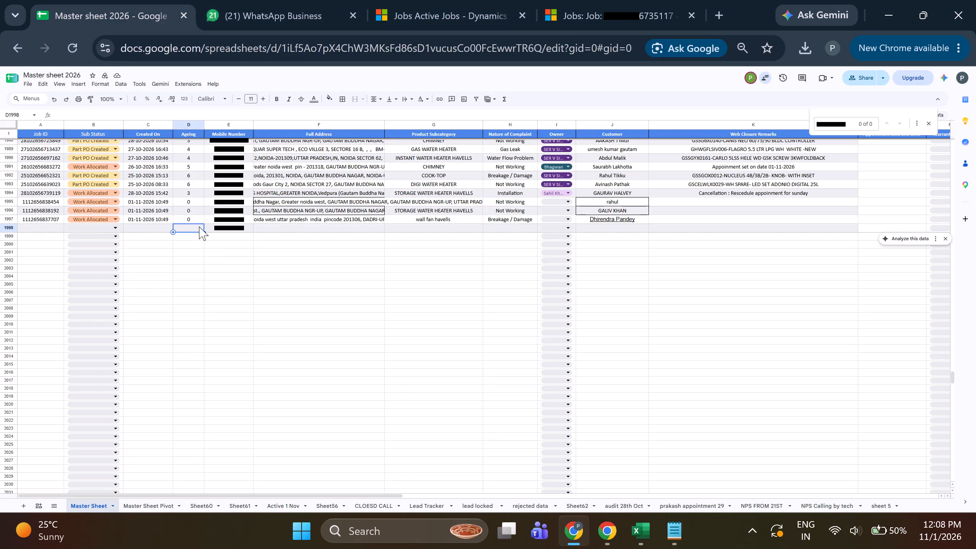
pyautogui.press('4')
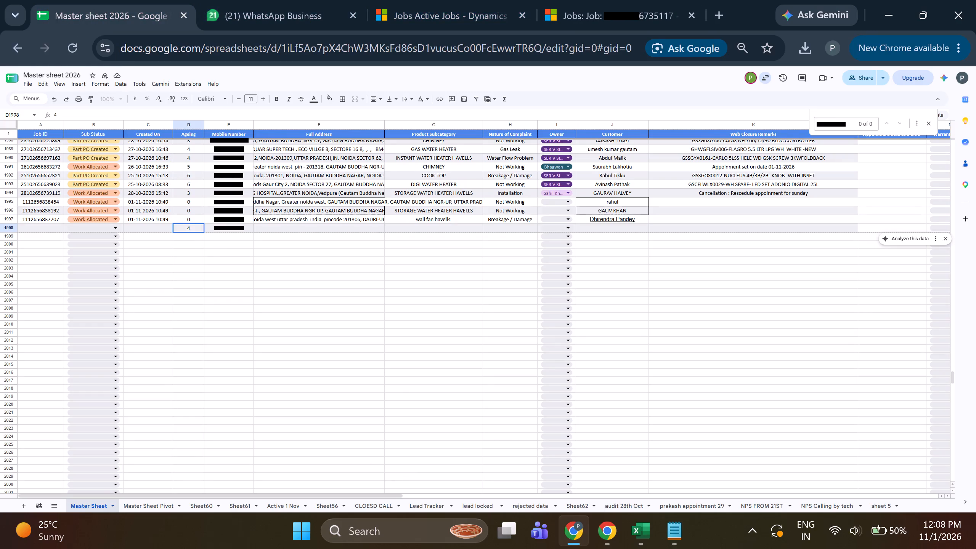
pyautogui.click(149, 228)
# Copy the selected Work Done job's ID from the Active Jobs list into the Job ID cell of row 1998.
pyautogui.click(652, 0)
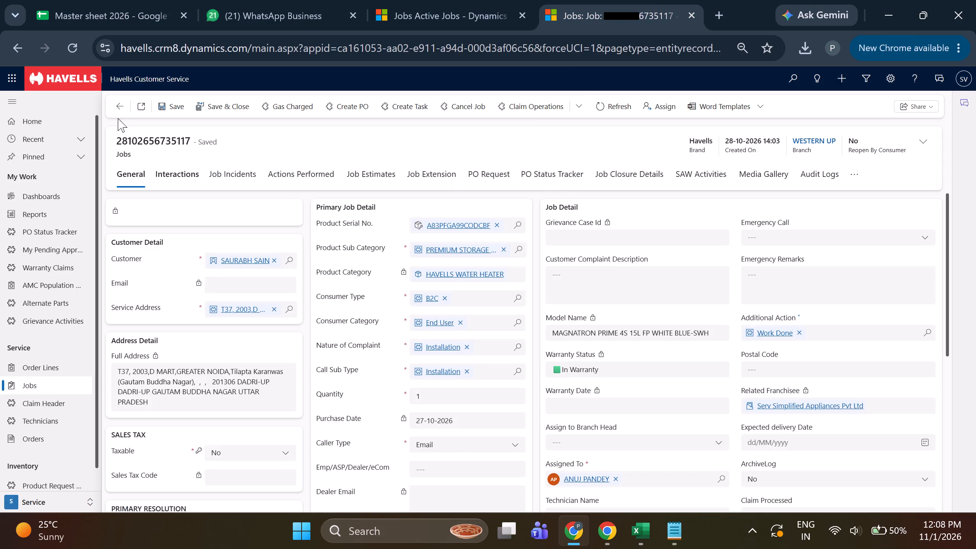
pyautogui.click(123, 102)
pyautogui.click(454, 0)
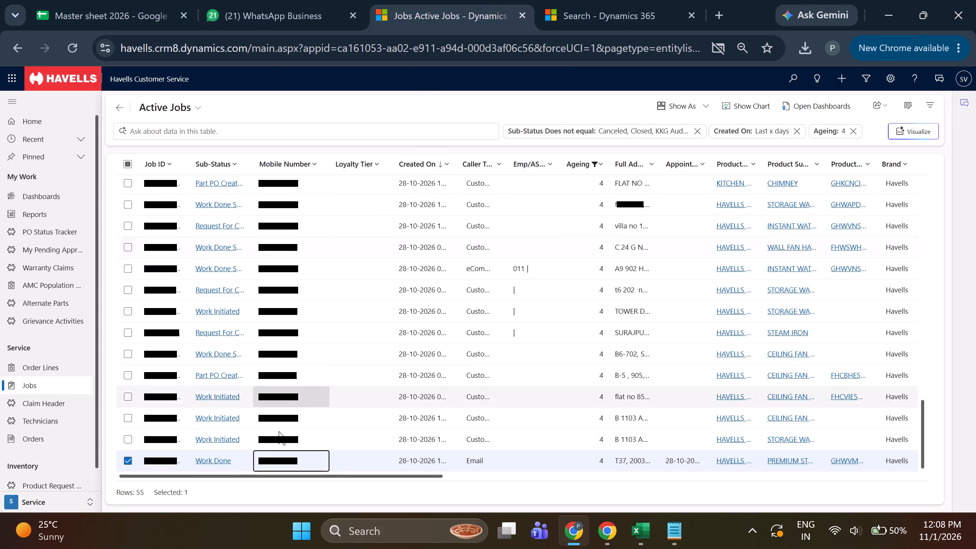
pyautogui.click(182, 466)
pyautogui.hotkey('ctrl', 'c')
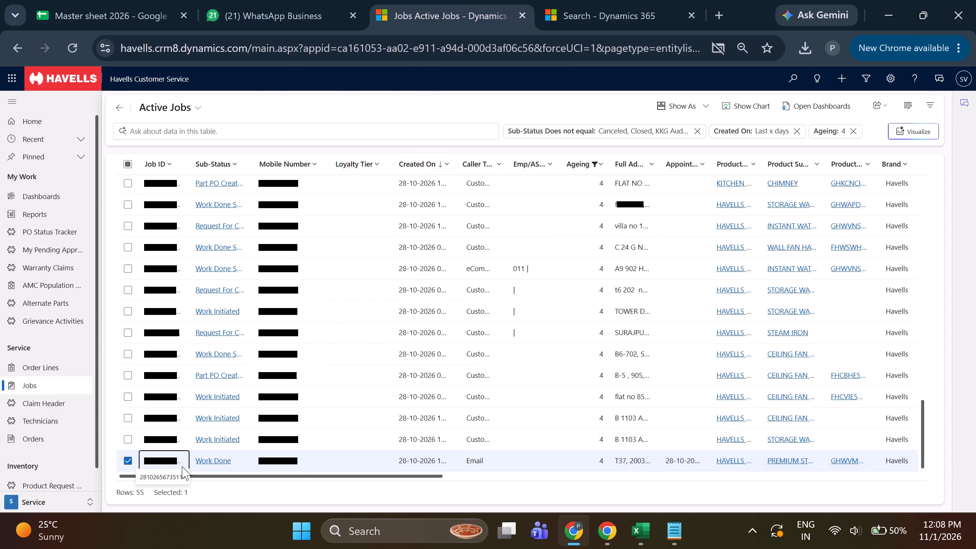
pyautogui.click(95, 0)
pyautogui.click(44, 226)
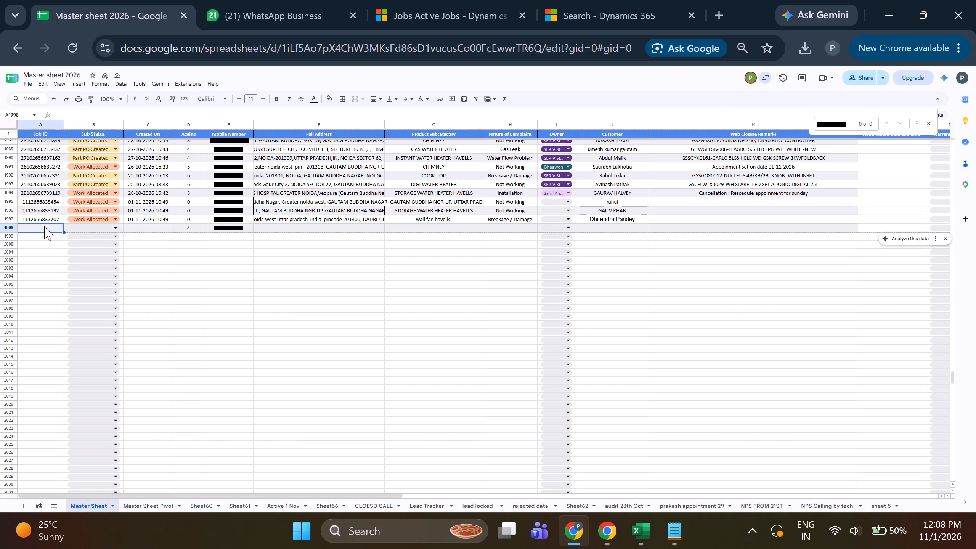
pyautogui.hotkey('ctrl', 'v')
# Set the Sub Status of row 1998 to Work done sms.
pyautogui.click(95, 228)
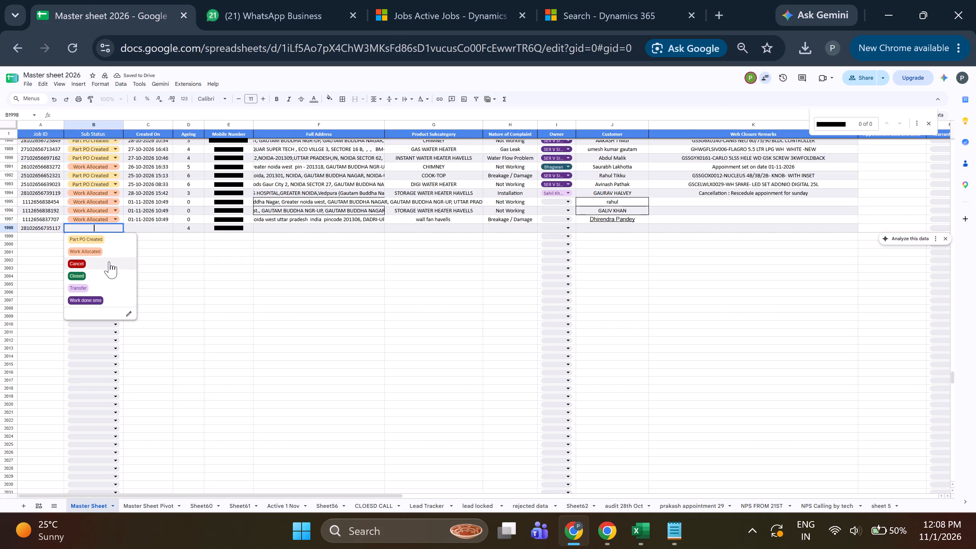
pyautogui.click(148, 227)
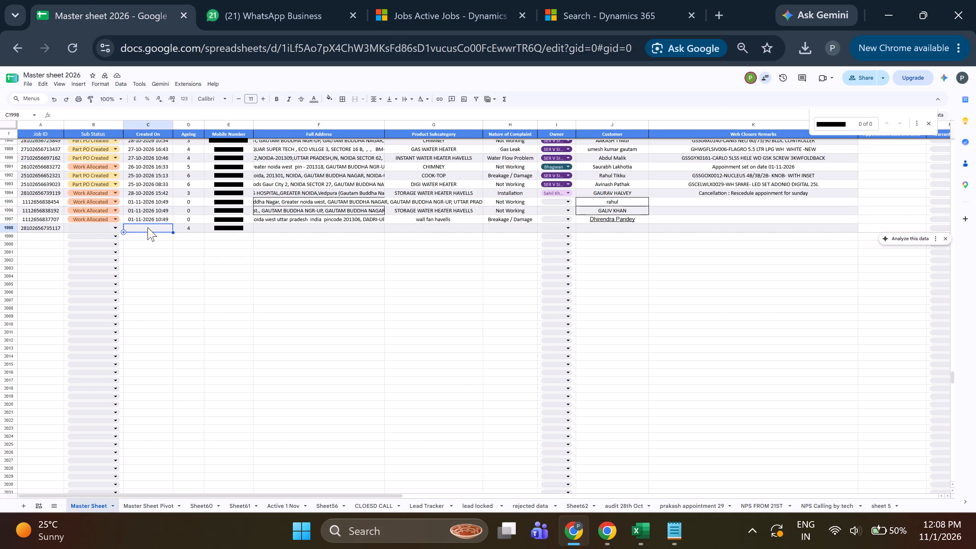
pyautogui.click(101, 227)
pyautogui.click(92, 303)
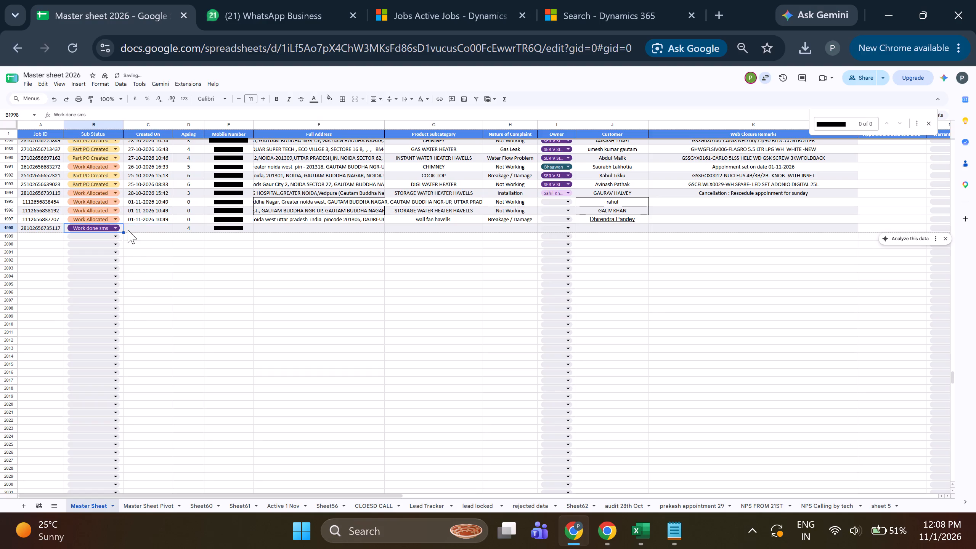
pyautogui.click(141, 226)
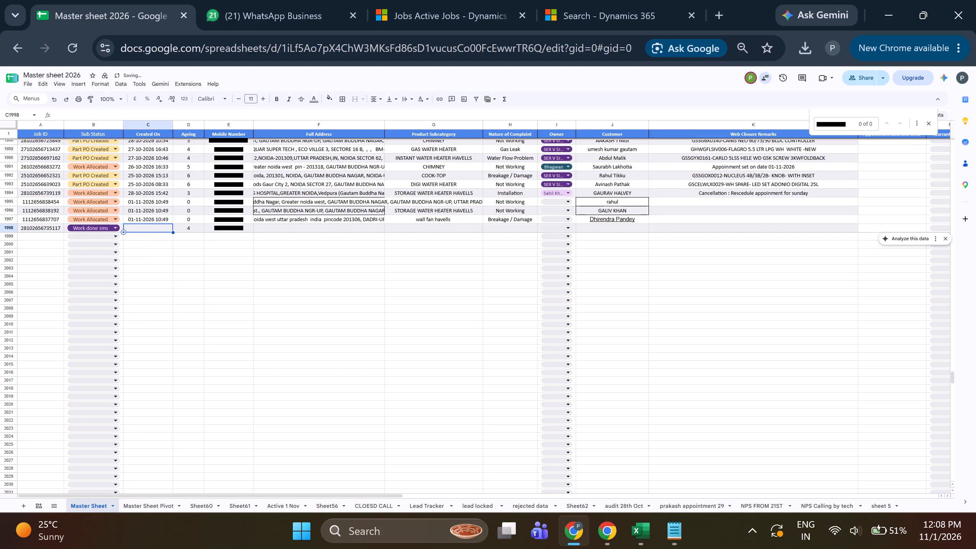
pyautogui.click(144, 189)
pyautogui.hotkey('ctrl', 'c')
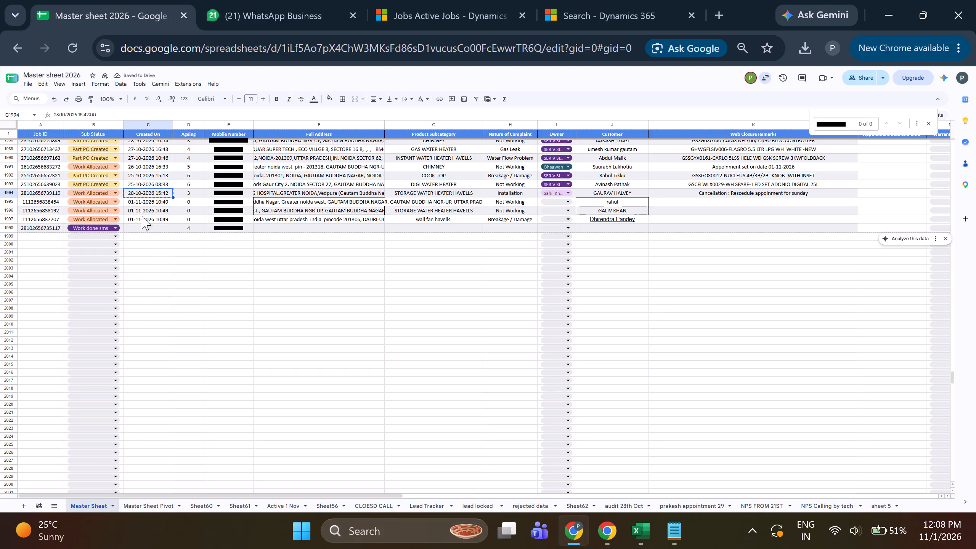
pyautogui.click(147, 228)
pyautogui.hotkey('ctrl', 'v')
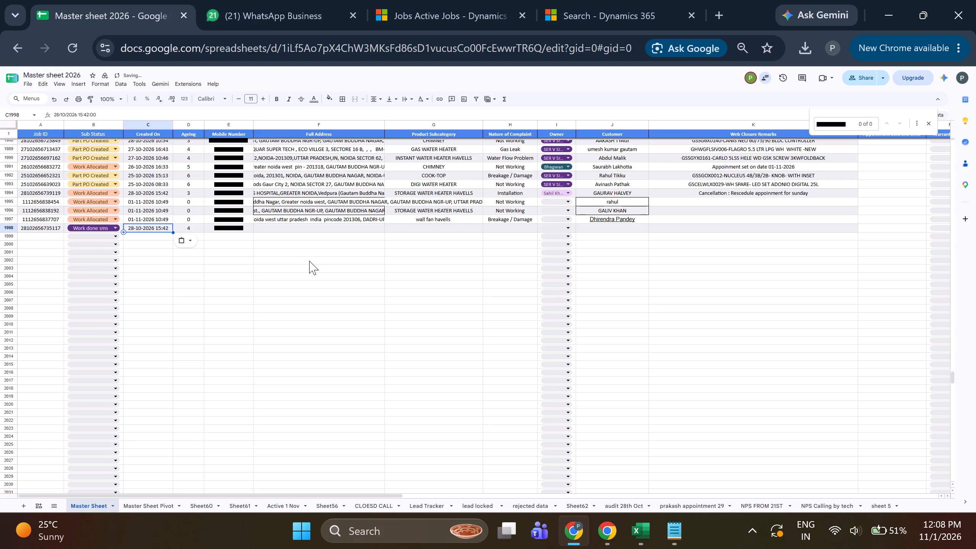
# Copy the job's product subcategory, PREMIUM STORAGE WATER HEATER HAVELLS, from the Active Jobs list into row 1998.
pyautogui.click(273, 225)
pyautogui.click(540, 0)
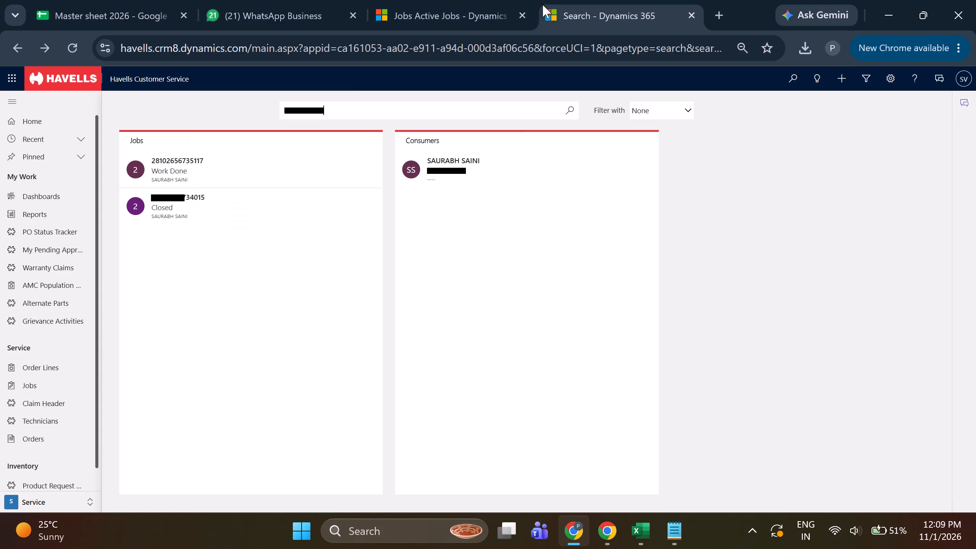
pyautogui.click(399, 0)
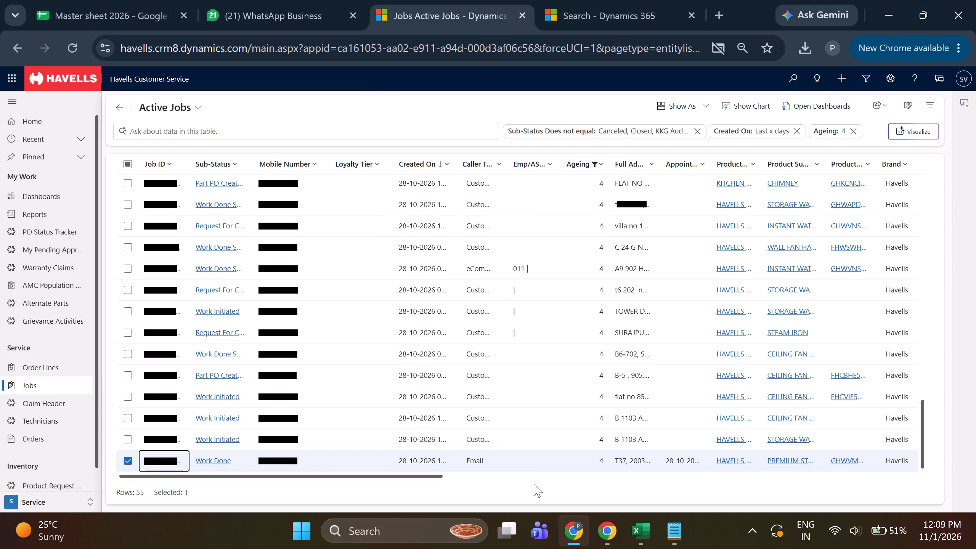
pyautogui.click(539, 469)
pyautogui.press('Right')
pyautogui.press('Right')
pyautogui.press('Right')
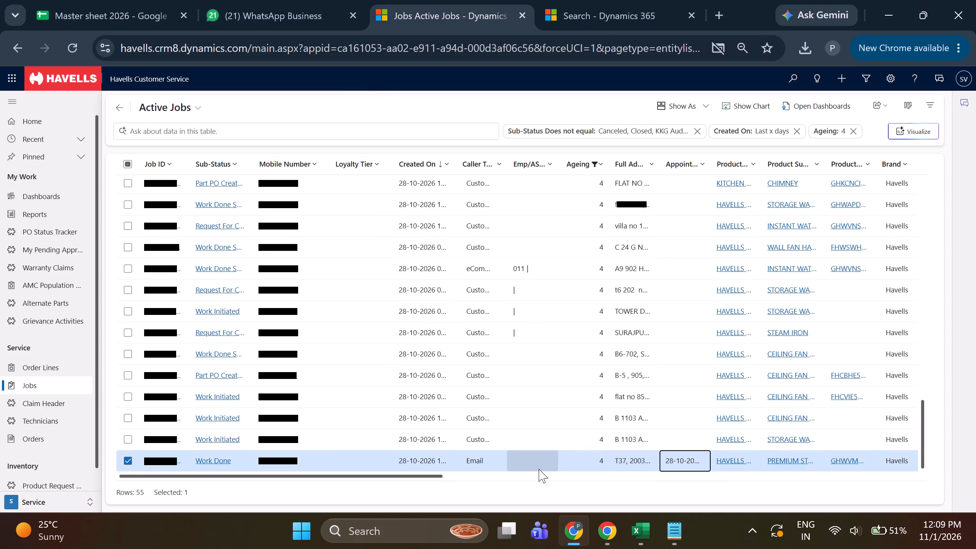
pyautogui.press('Right')
pyautogui.press('Right')
pyautogui.press('Right')
pyautogui.press('Left')
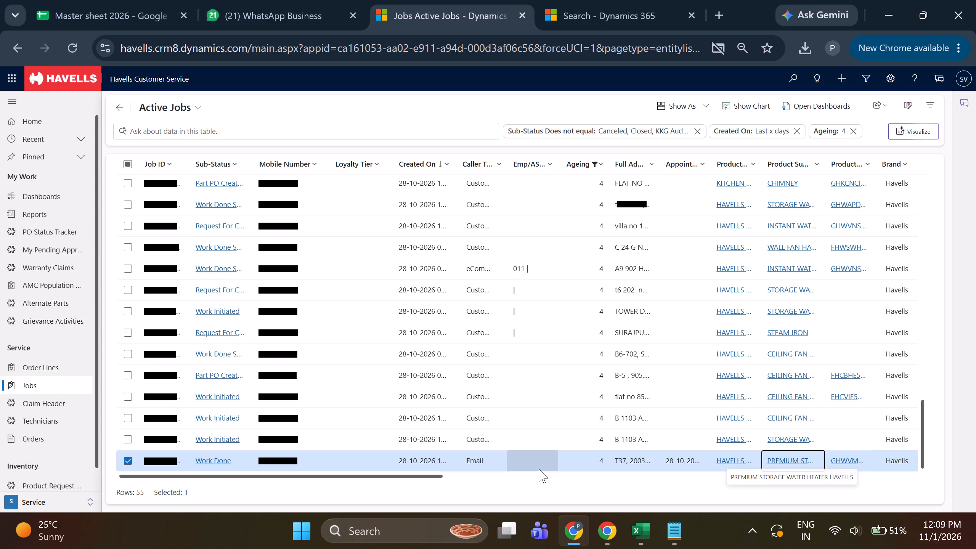
pyautogui.hotkey('ctrl', 'c')
pyautogui.click(109, 0)
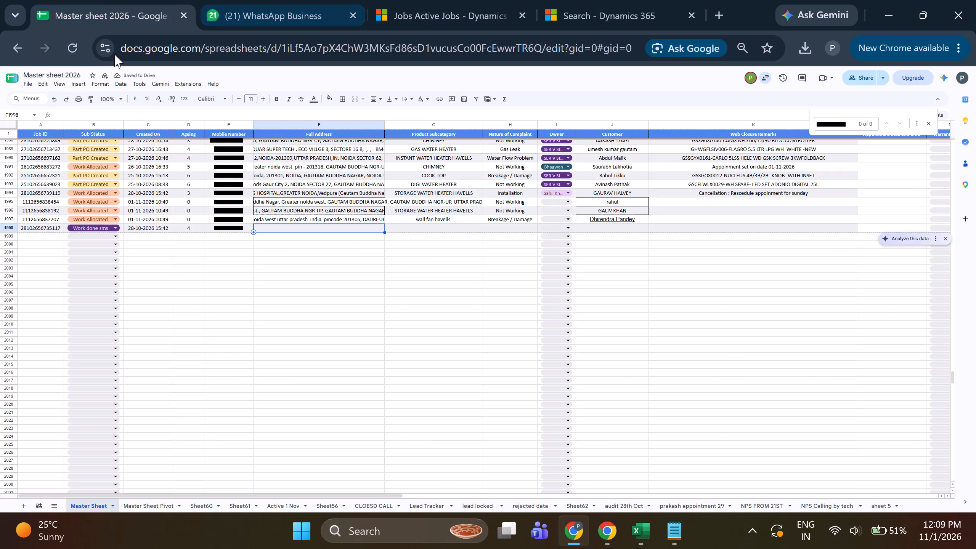
pyautogui.click(408, 226)
pyautogui.hotkey('ctrl', 'v')
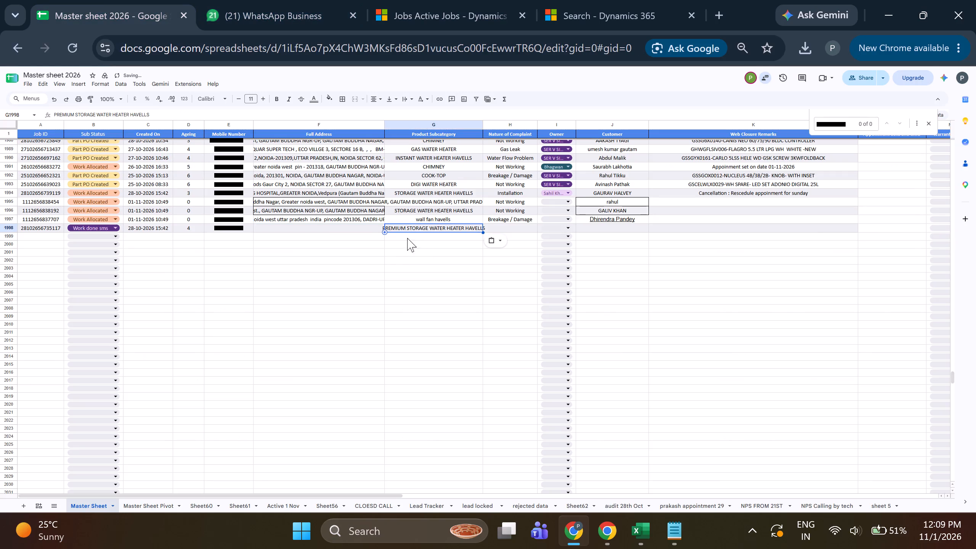
# Copy the job's nature of complaint, Installation, from the Active Jobs list into row 1998.
pyautogui.click(514, 228)
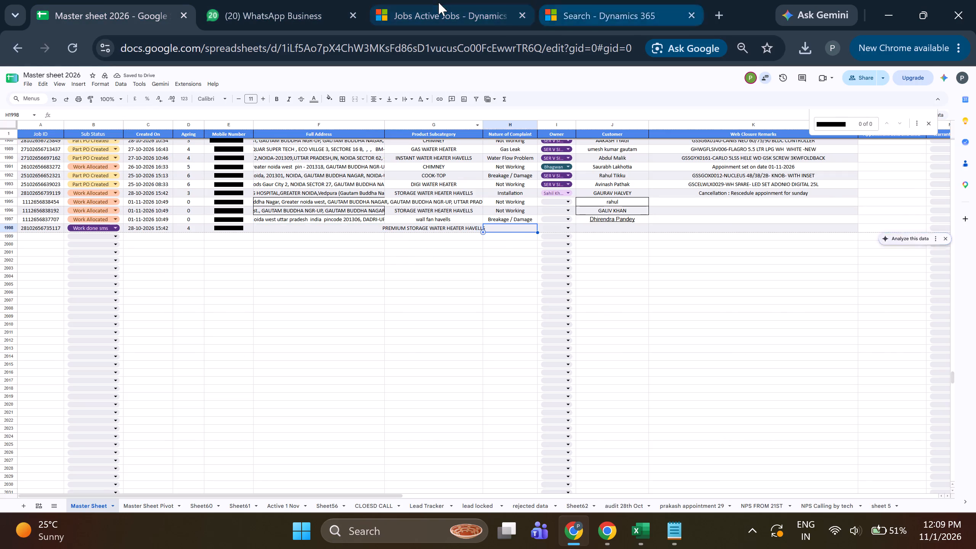
pyautogui.click(438, 2)
pyautogui.press('Right')
pyautogui.press('Right')
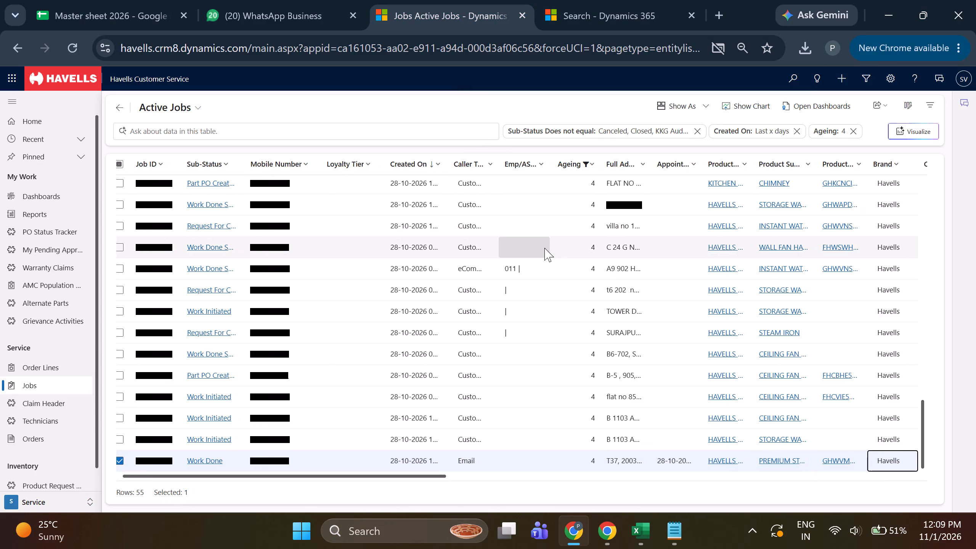
pyautogui.press('Right')
pyautogui.press('Right')
pyautogui.press('Right')
pyautogui.press('Right')
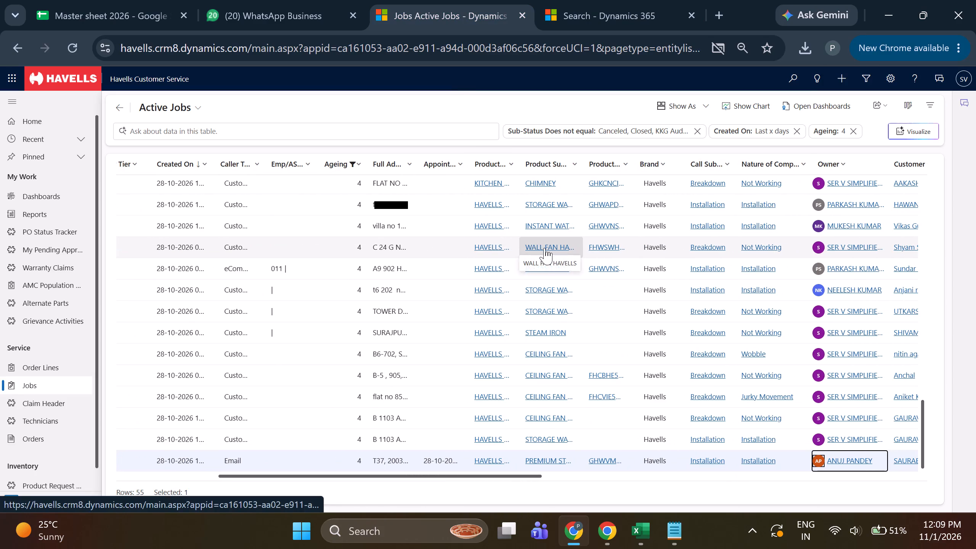
pyautogui.press('Left')
pyautogui.hotkey('ctrl', 'c')
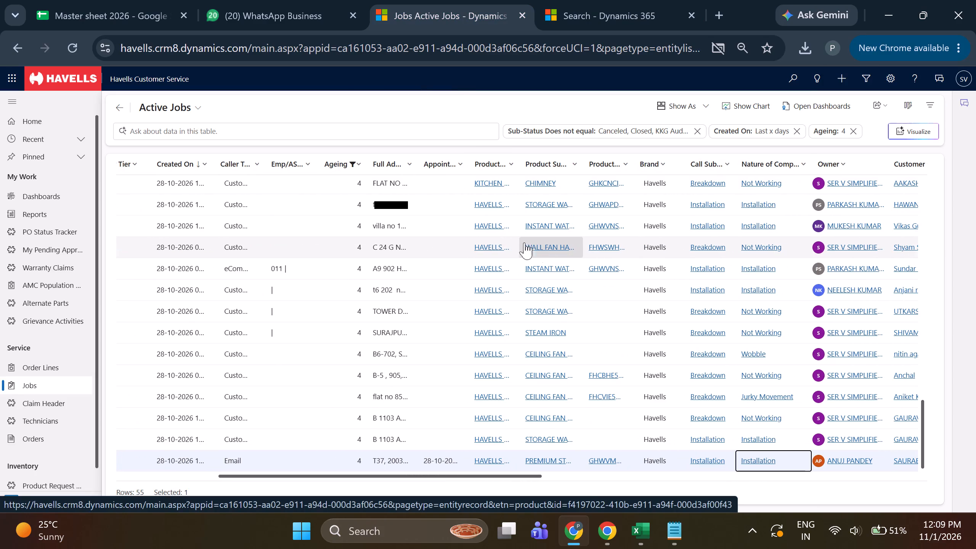
pyautogui.click(114, 0)
pyautogui.hotkey('ctrl', 'v')
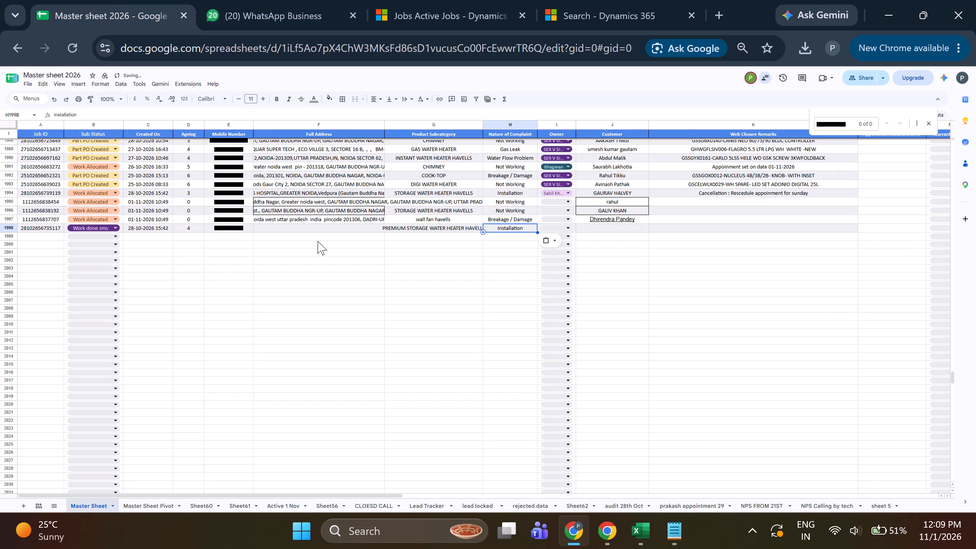
# Copy the job's customer name from the Active Jobs list into the Customer cell of row 1998.
pyautogui.click(306, 226)
pyautogui.click(478, 0)
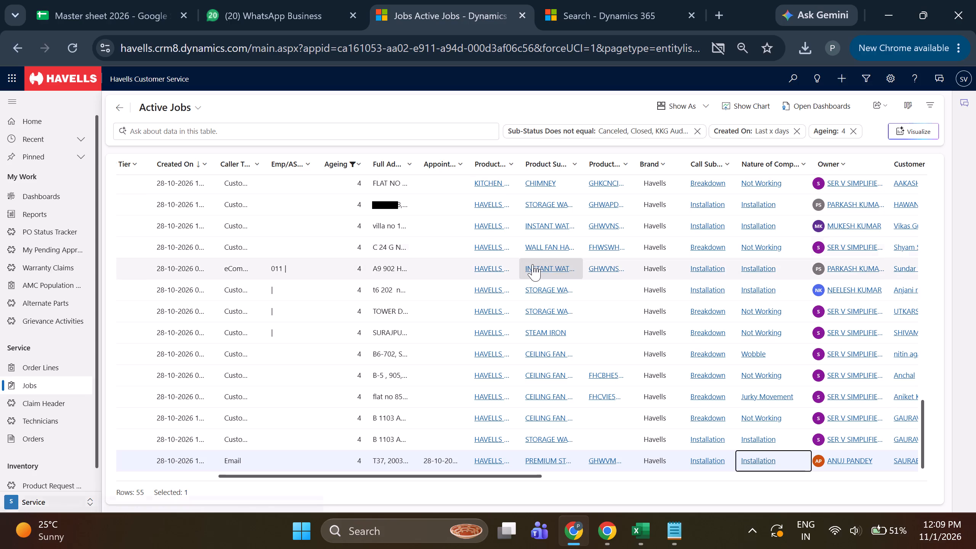
pyautogui.press('Right')
pyautogui.press('Right')
pyautogui.press('Right')
pyautogui.press('Right')
pyautogui.press('Right')
pyautogui.press('Right')
pyautogui.press('Right')
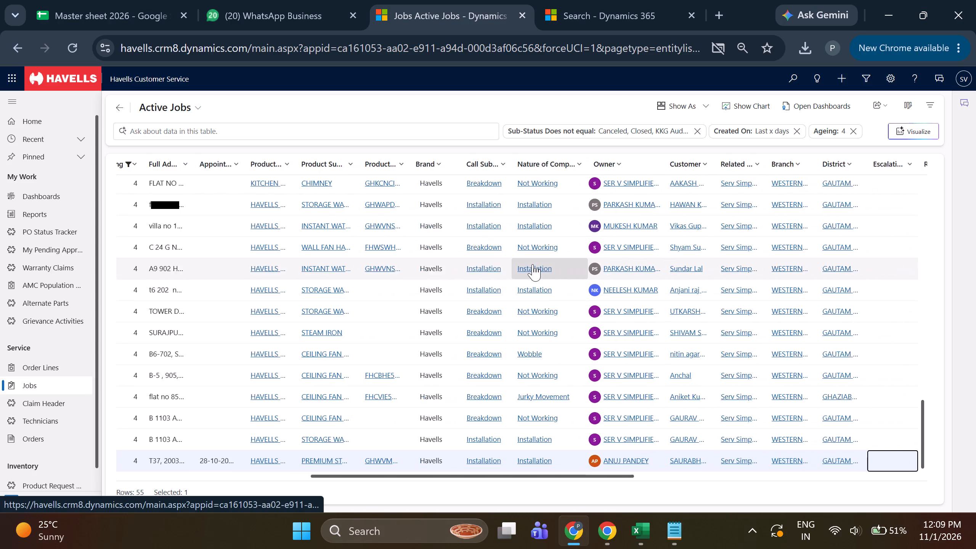
pyautogui.press('Right')
pyautogui.press('Left')
pyautogui.press('Left')
pyautogui.press('Left')
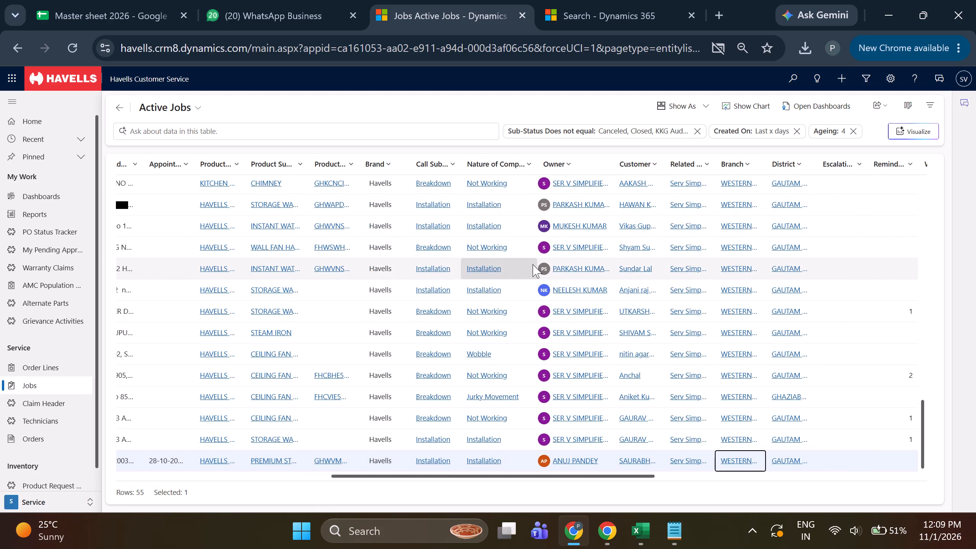
pyautogui.press('Left')
pyautogui.press('Left')
pyautogui.press('Right')
pyautogui.press('Right')
pyautogui.press('Right')
pyautogui.press('Left')
pyautogui.press('Left')
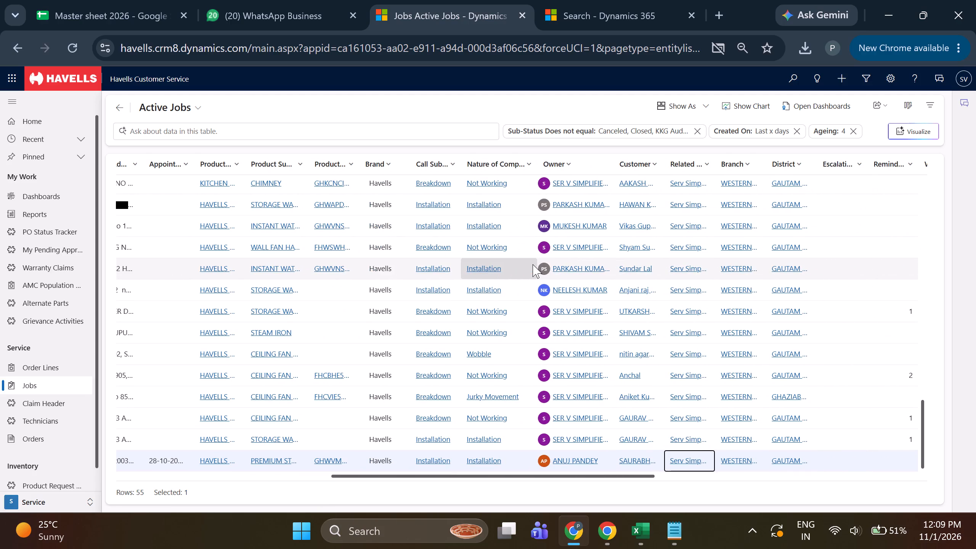
pyautogui.press('Left')
pyautogui.hotkey('ctrl', 'c')
pyautogui.click(151, 0)
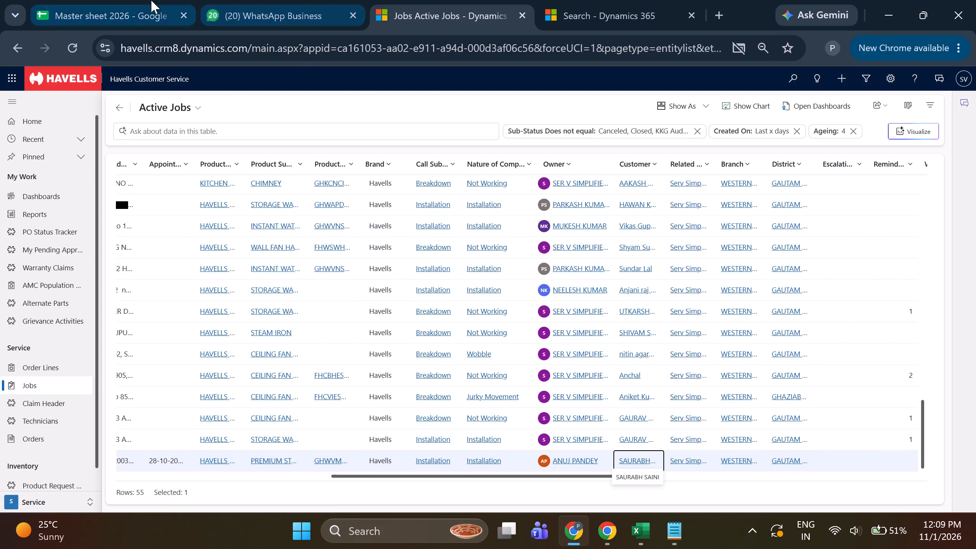
pyautogui.click(605, 231)
pyautogui.hotkey('ctrl', 'v')
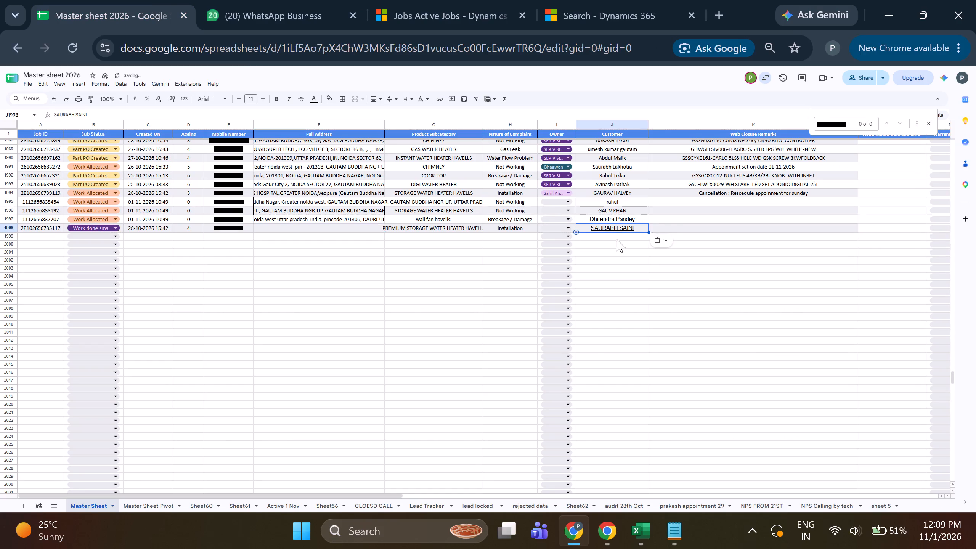
pyautogui.click(616, 239)
pyautogui.click(335, 230)
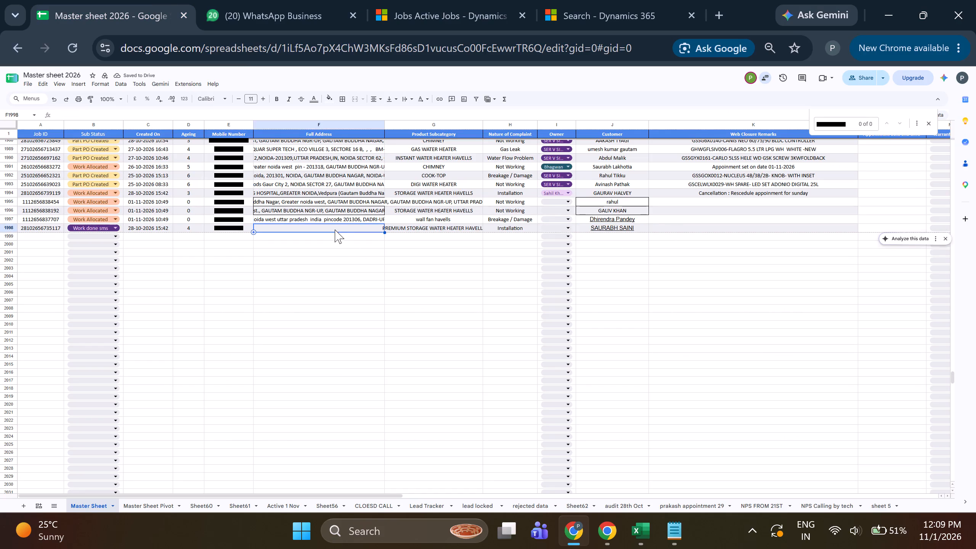
pyautogui.click(615, 0)
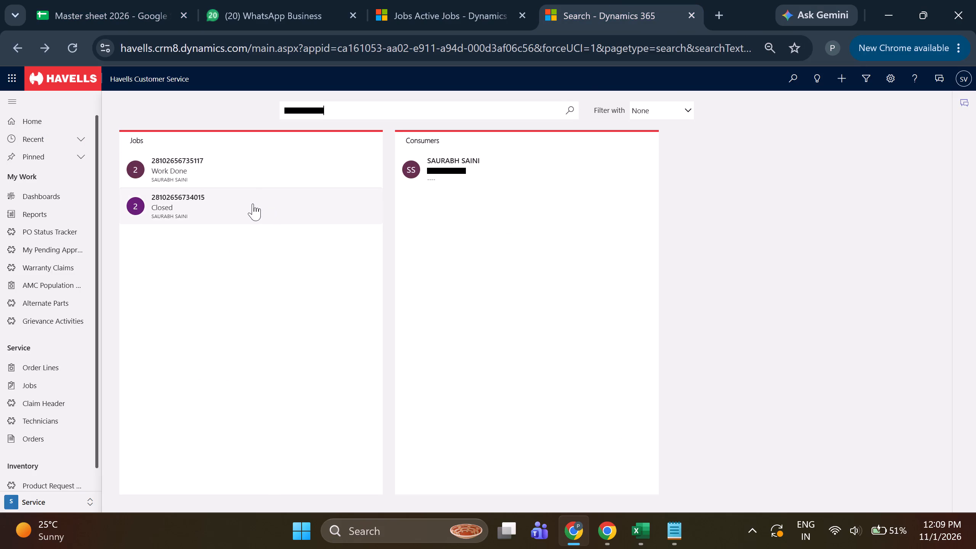
pyautogui.click(253, 204)
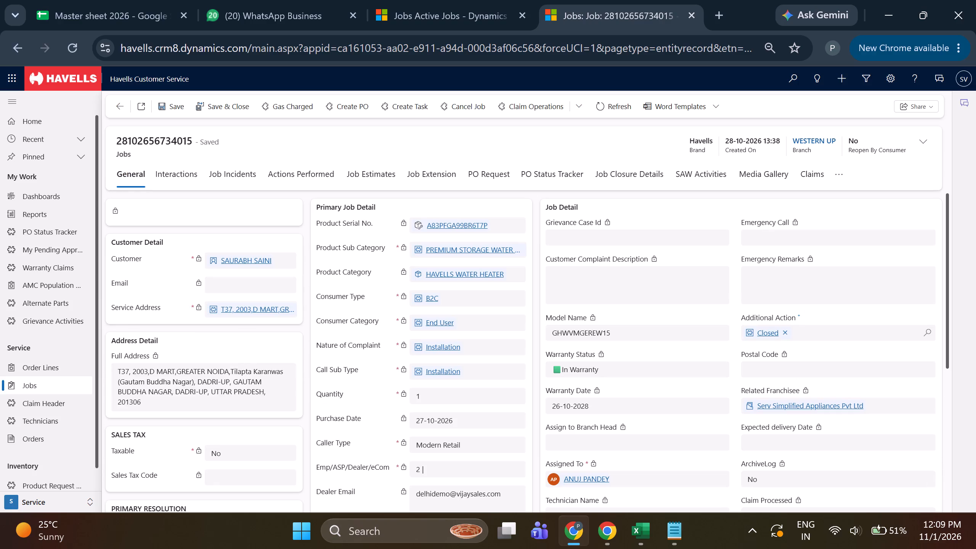
pyautogui.moveTo(114, 371); pyautogui.dragTo(172, 371)
pyautogui.click(173, 399)
pyautogui.moveTo(118, 371); pyautogui.dragTo(287, 393)
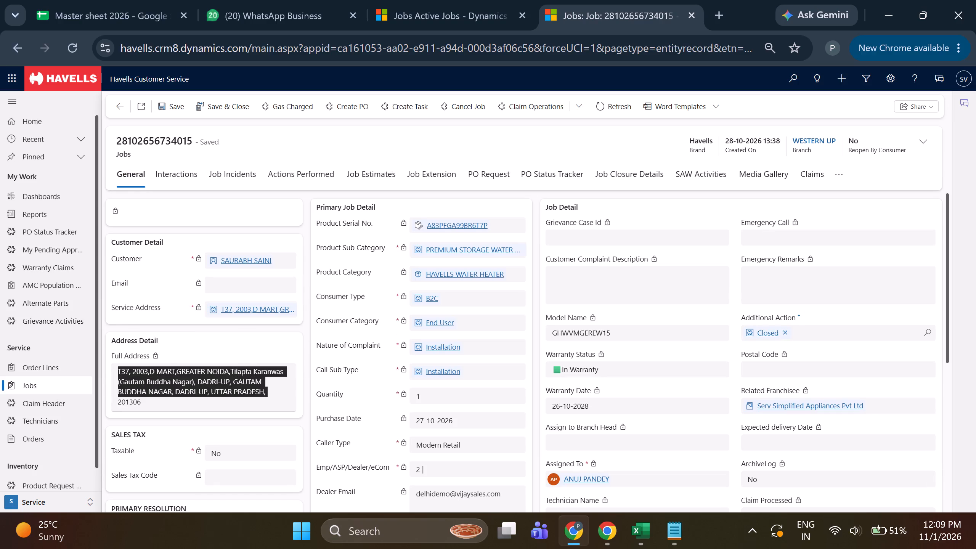
pyautogui.moveTo(287, 393); pyautogui.dragTo(285, 405)
pyautogui.hotkey('ctrl', 'c')
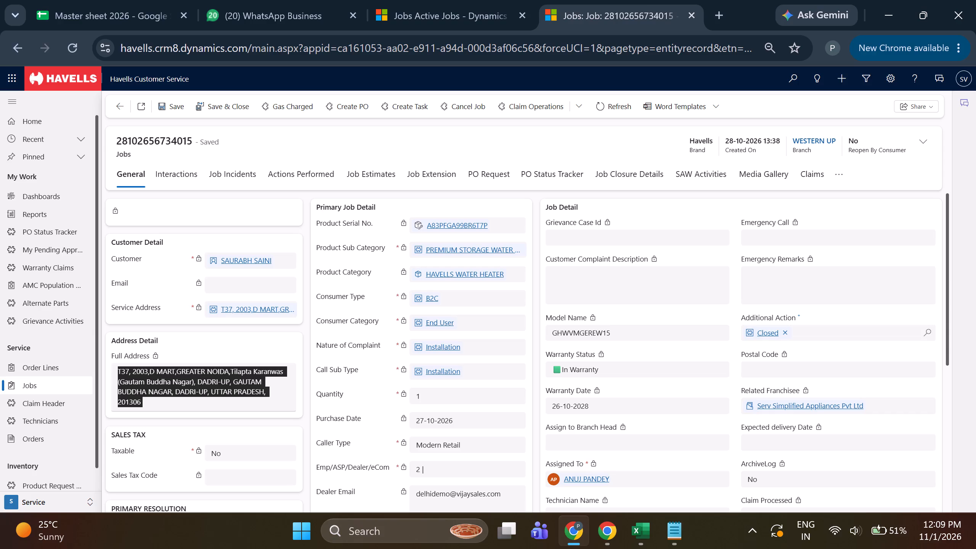
pyautogui.click(208, 107)
pyautogui.click(72, 0)
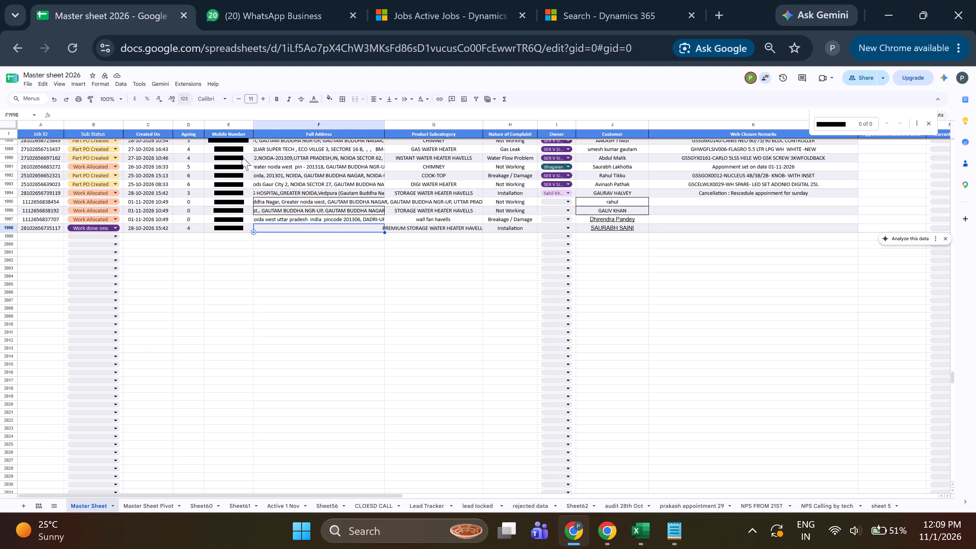
pyautogui.hotkey('ctrl', 'v')
pyautogui.click(319, 256)
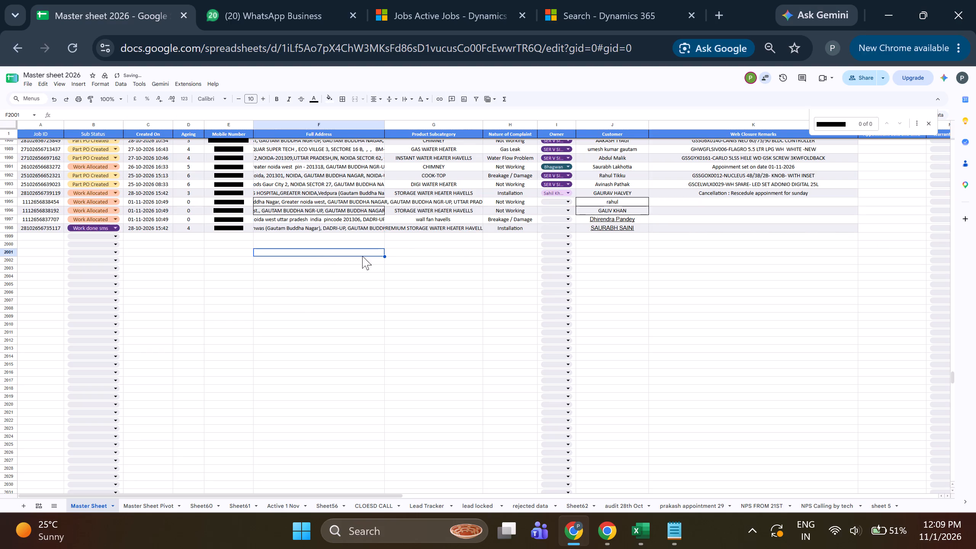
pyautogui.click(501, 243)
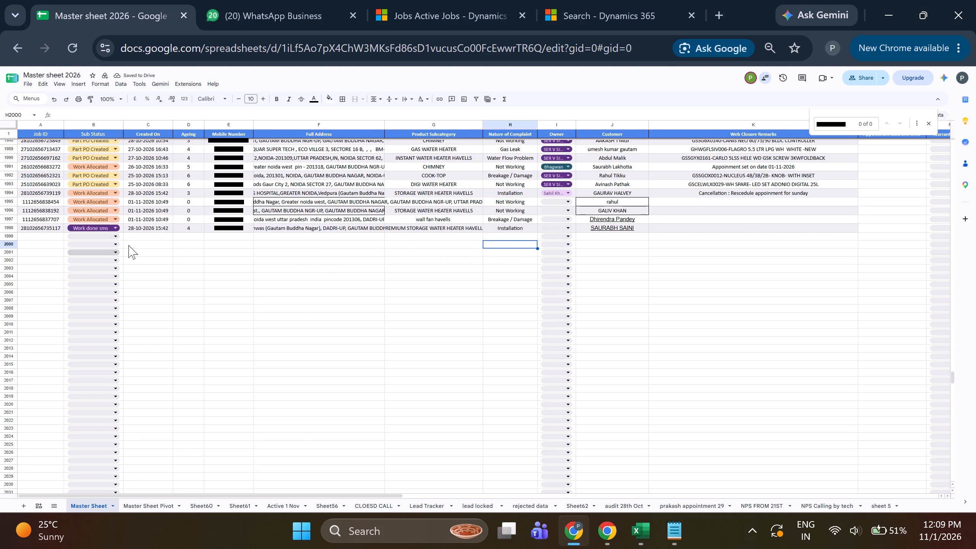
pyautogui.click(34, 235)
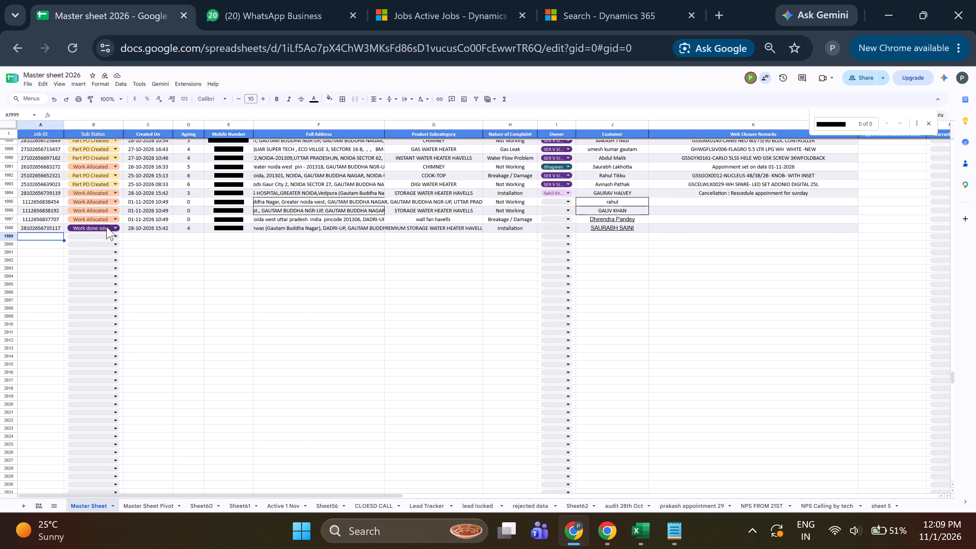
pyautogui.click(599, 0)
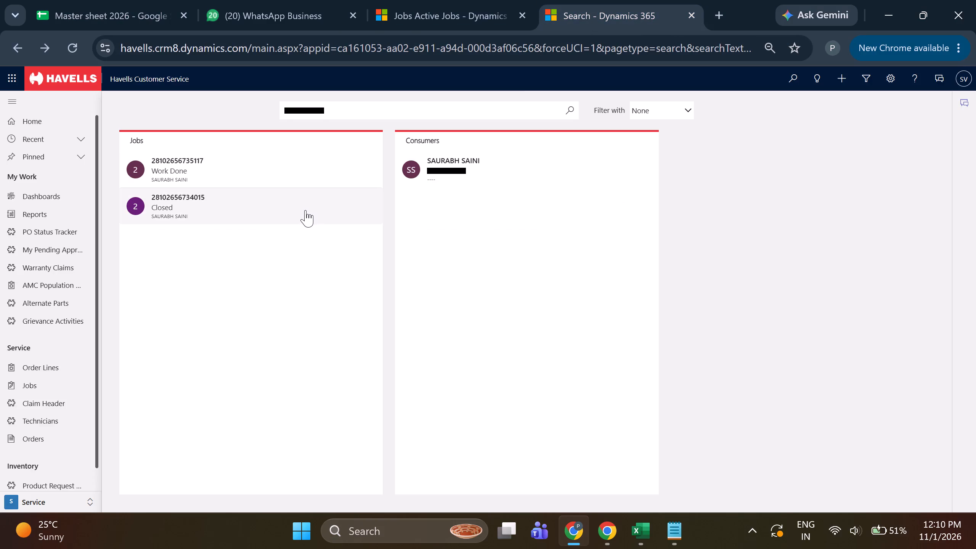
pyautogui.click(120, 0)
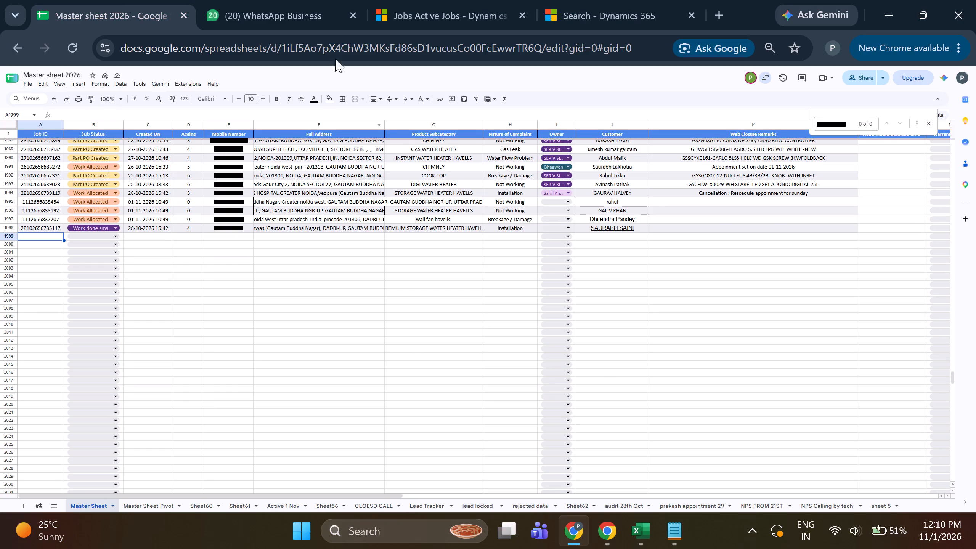
# Examine the Job ID, Sub-Status and Mobile Number columns for the last jobs in the Active Jobs list filtered to ageing 4.
pyautogui.click(403, 0)
pyautogui.scroll(-1, 435, 421)
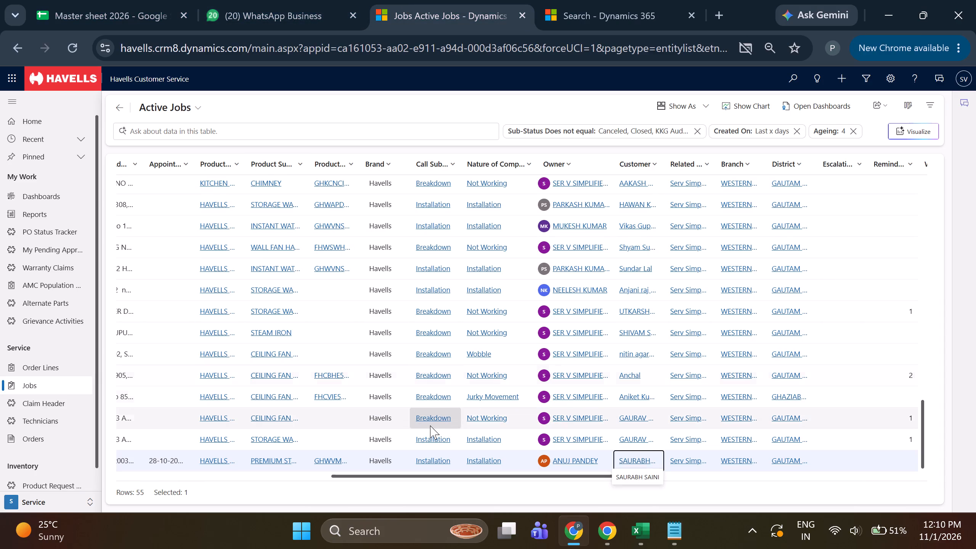
pyautogui.scroll(-1, 430, 425)
pyautogui.press('Left')
pyautogui.press('Left')
pyautogui.press('Left')
pyautogui.press('Left')
pyautogui.press('Left')
pyautogui.press('Left')
pyautogui.press('Left')
pyautogui.press('Left')
pyautogui.press('Left')
pyautogui.press('Left')
pyautogui.press('Left')
pyautogui.press('Left')
pyautogui.press('Left')
pyautogui.press('Left')
pyautogui.press('Left')
pyautogui.press('Left')
pyautogui.press('Left')
pyautogui.press('Left')
pyautogui.press('Left')
pyautogui.press('Left')
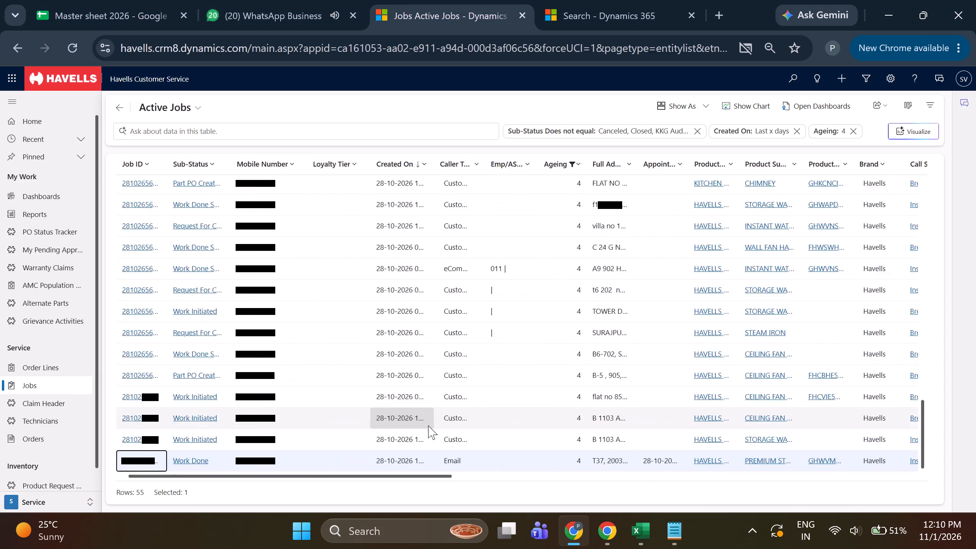
pyautogui.press('Left')
pyautogui.press('Left')
pyautogui.press('Left')
pyautogui.press('Left')
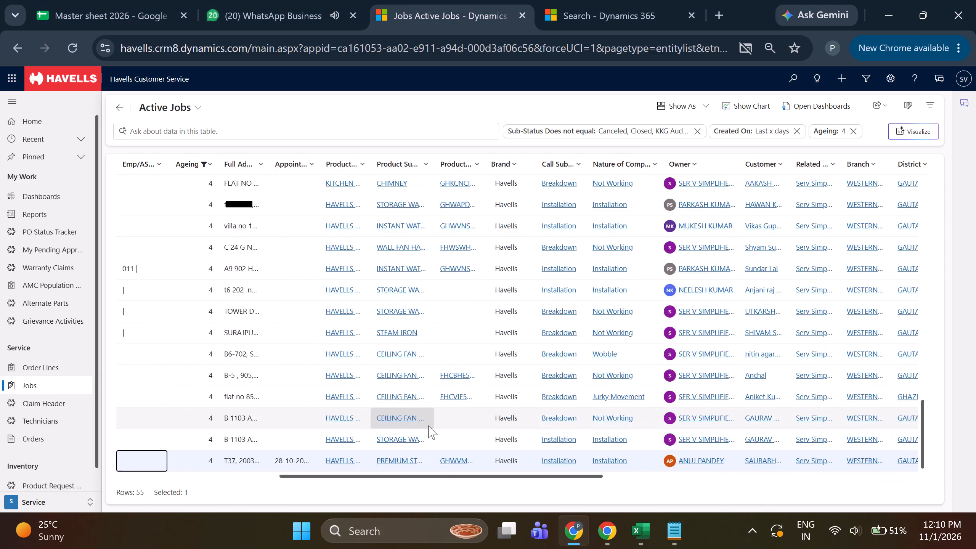
pyautogui.press('Left')
pyautogui.press('Left')
pyautogui.press('Left')
pyautogui.press('Left')
pyautogui.press('Left')
pyautogui.press('Left')
pyautogui.press('Left')
pyautogui.press('Left')
pyautogui.press('Left')
pyautogui.press('Left')
pyautogui.press('Left')
pyautogui.press('Left')
pyautogui.press('Left')
pyautogui.press('Left')
pyautogui.press('Left')
pyautogui.press('Left')
pyautogui.press('Left')
pyautogui.press('Left')
pyautogui.press('Left')
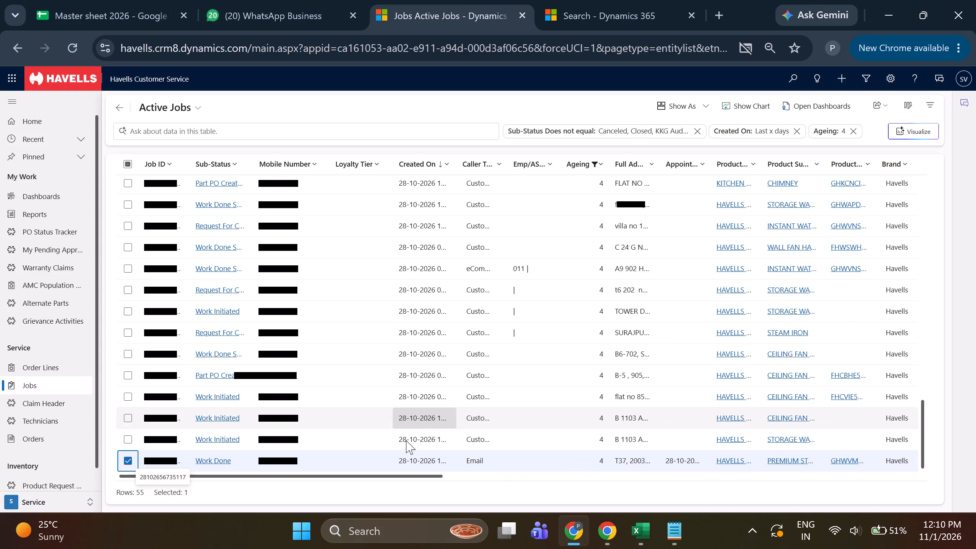
pyautogui.tripleClick(358, 440)
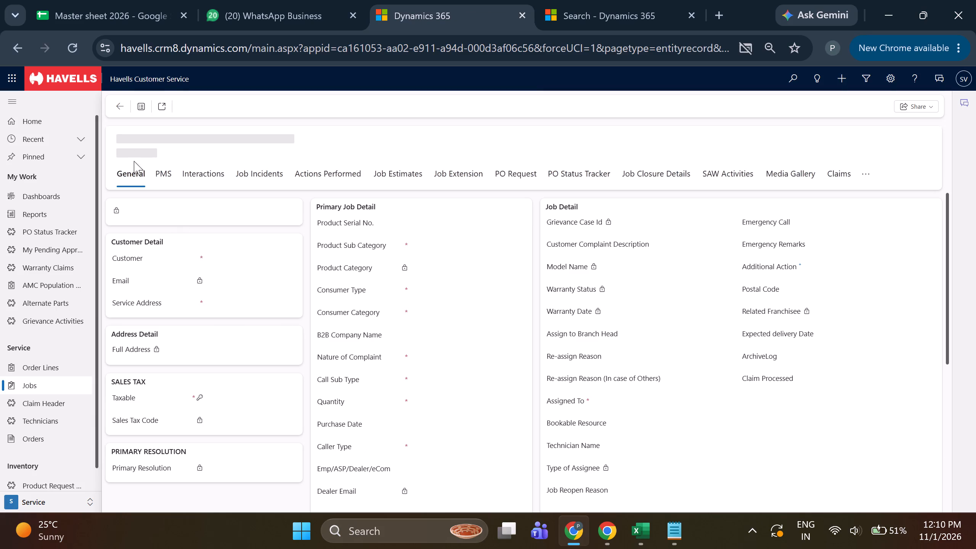
pyautogui.click(110, 107)
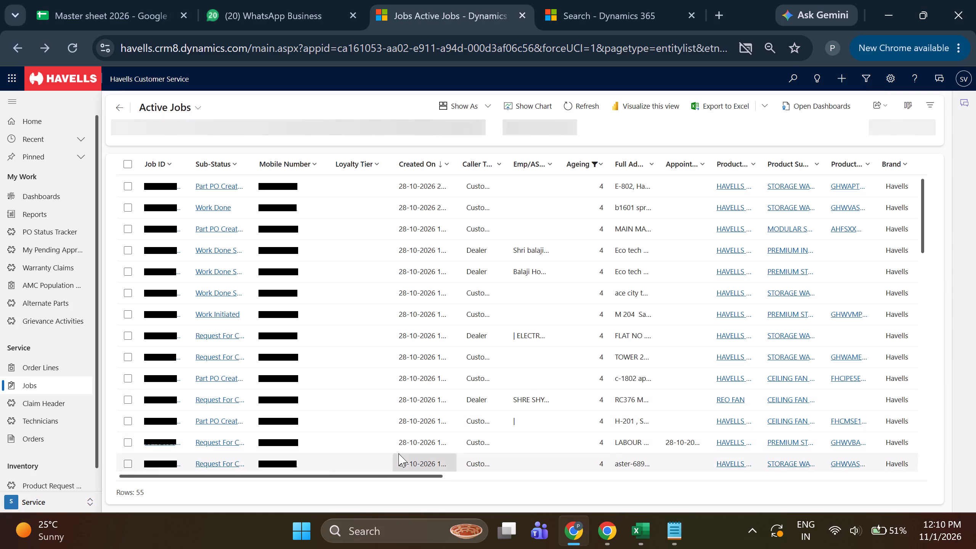
pyautogui.scroll(-5, 345, 401)
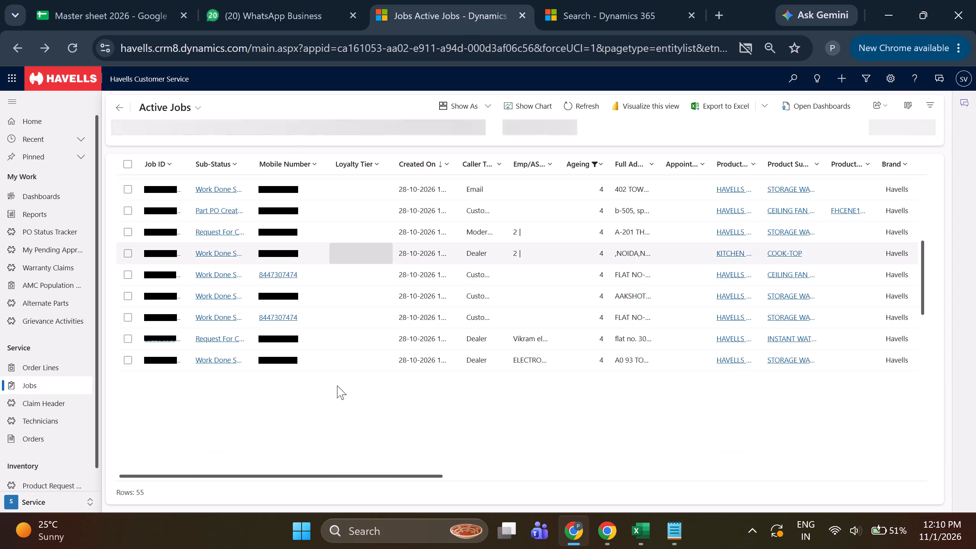
pyautogui.scroll(6, 332, 332)
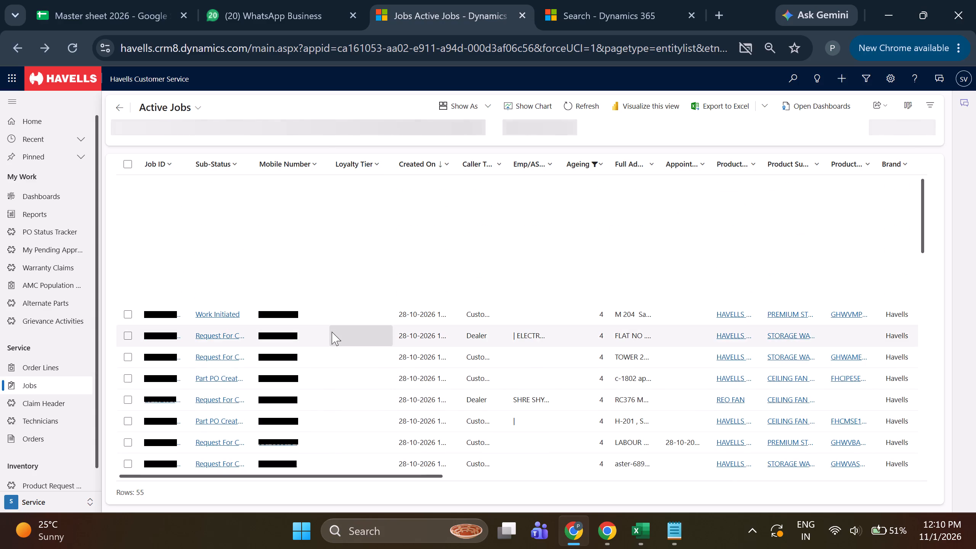
pyautogui.scroll(3, 332, 332)
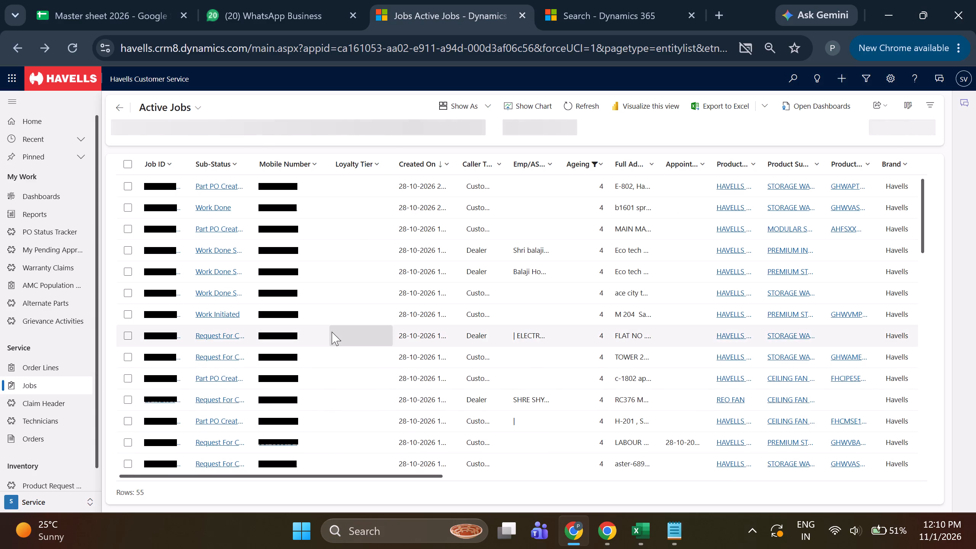
# Look up the mobile number of the second-to-last job in the Active Jobs list, using the Dynamics 365 record search.
pyautogui.moveTo(925, 217); pyautogui.dragTo(965, 489)
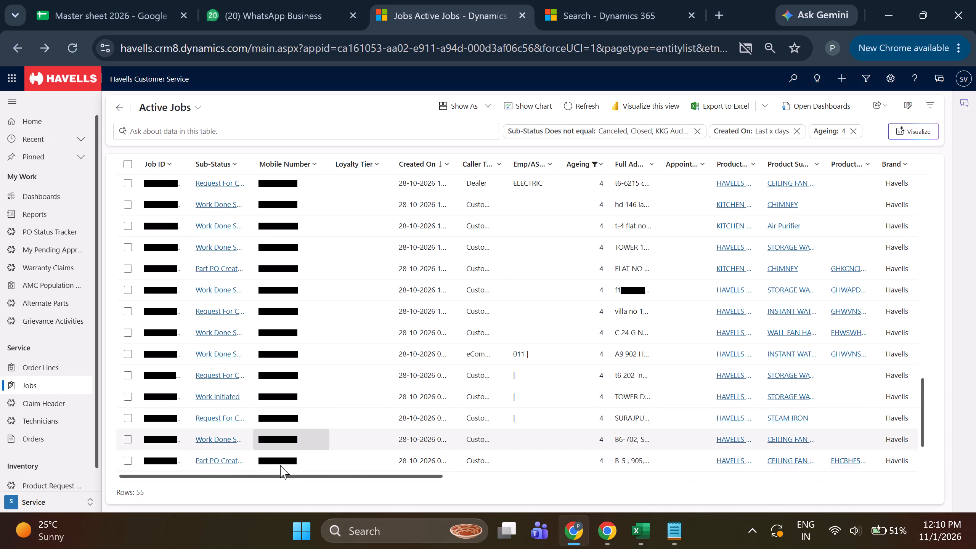
pyautogui.scroll(-4, 337, 425)
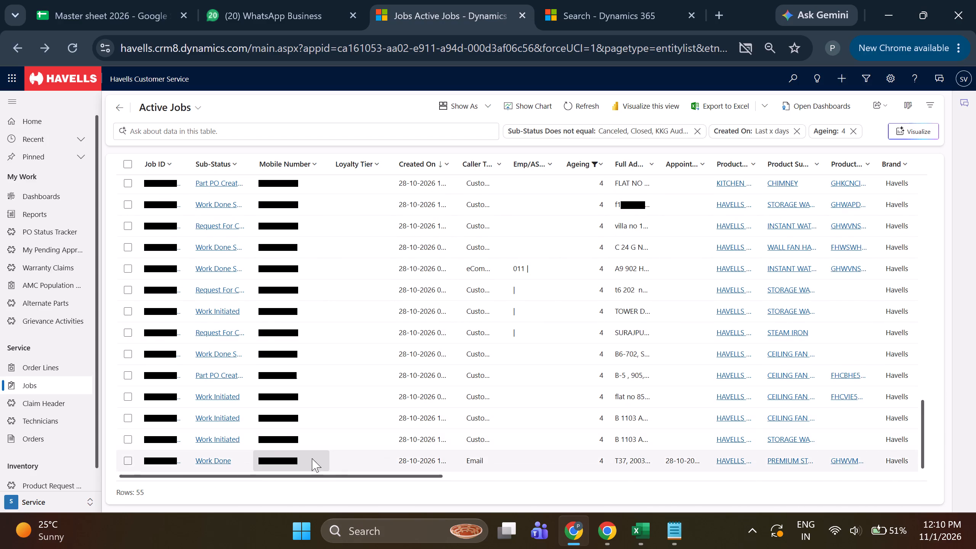
pyautogui.scroll(-3, 333, 419)
pyautogui.click(313, 436)
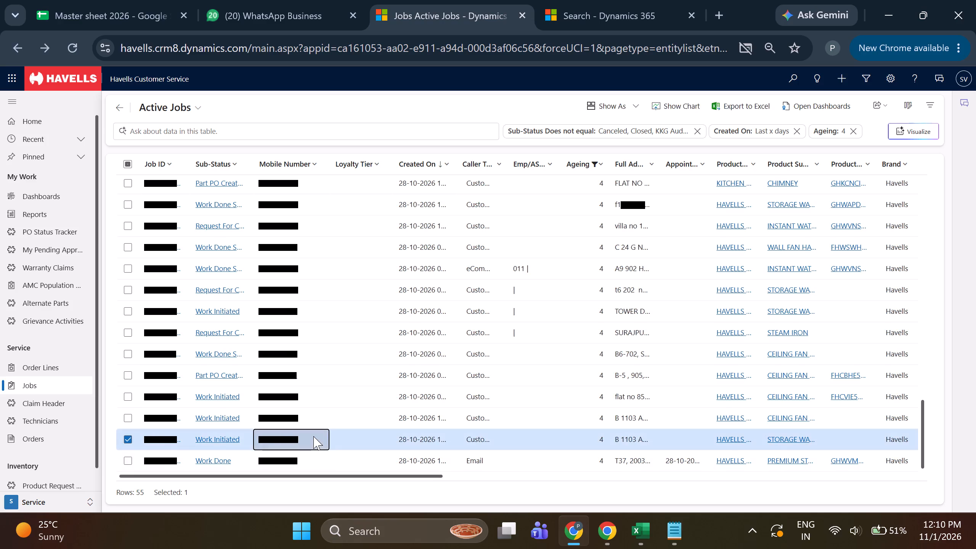
pyautogui.hotkey('ctrl', 'c')
pyautogui.click(687, 0)
pyautogui.doubleClick(363, 109)
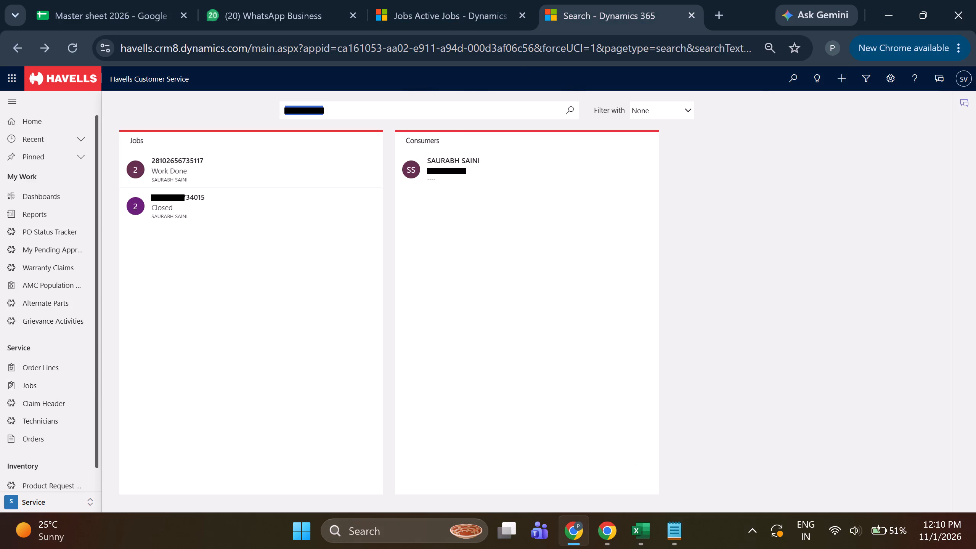
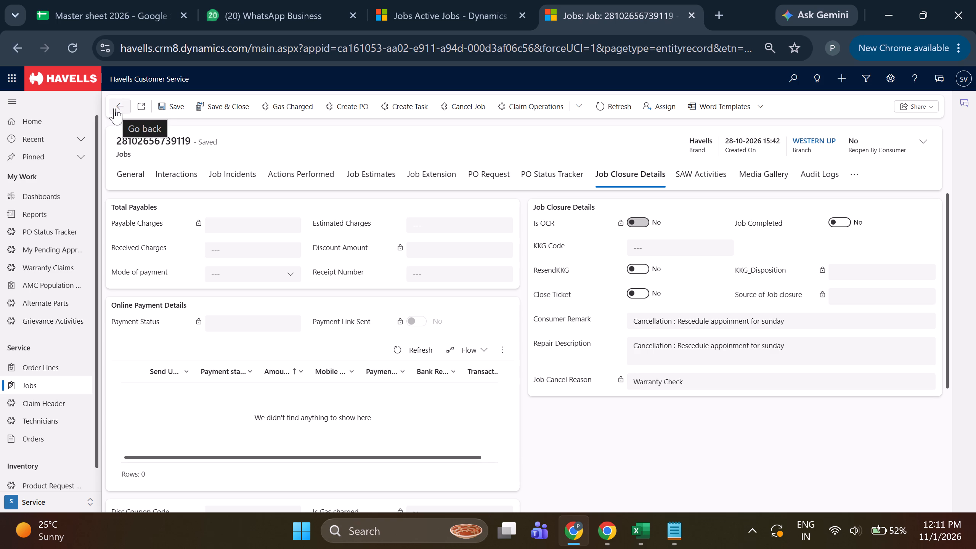
pyautogui.click(114, 108)
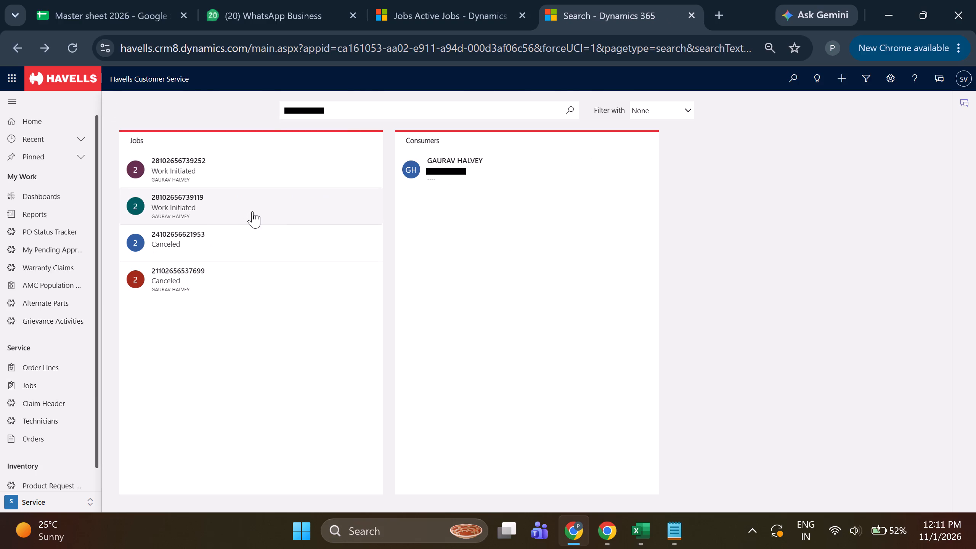
pyautogui.click(254, 211)
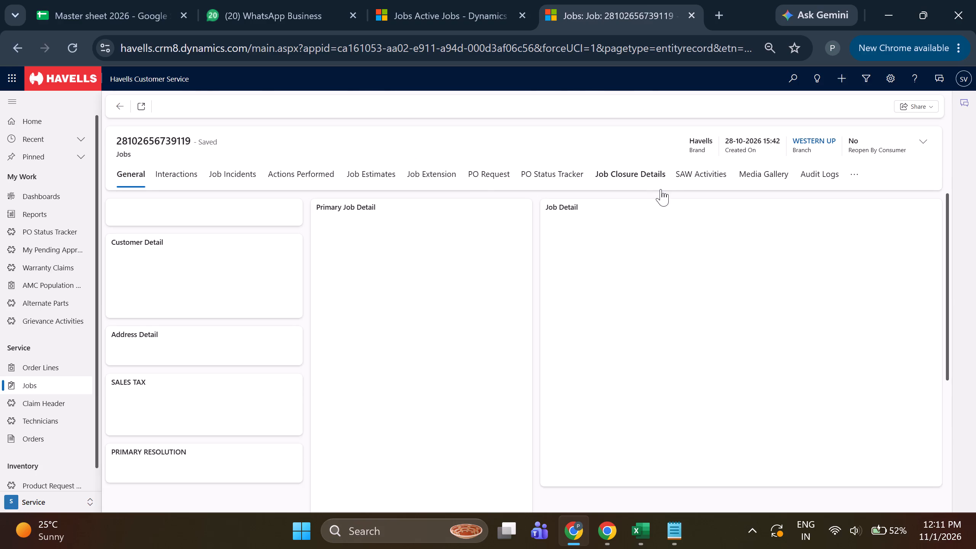
pyautogui.click(640, 177)
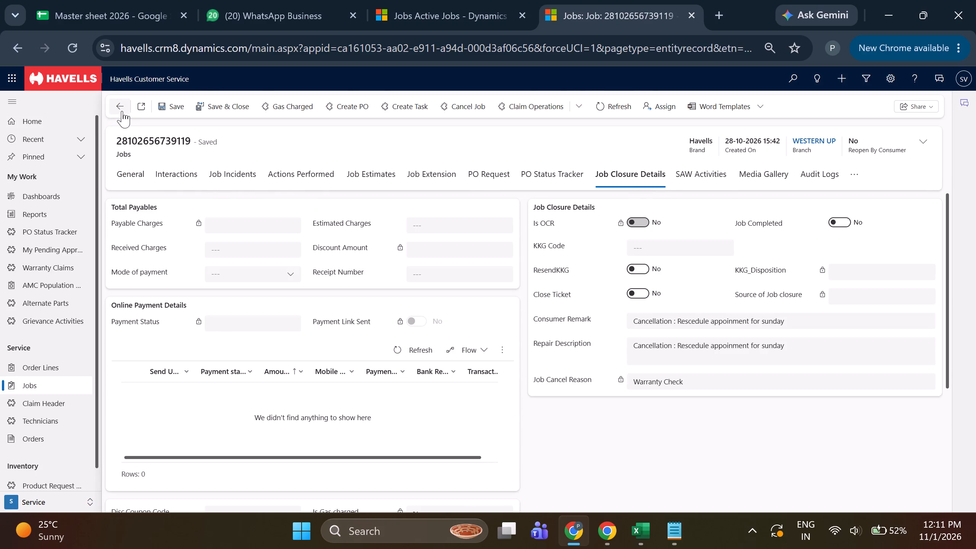
pyautogui.click(135, 180)
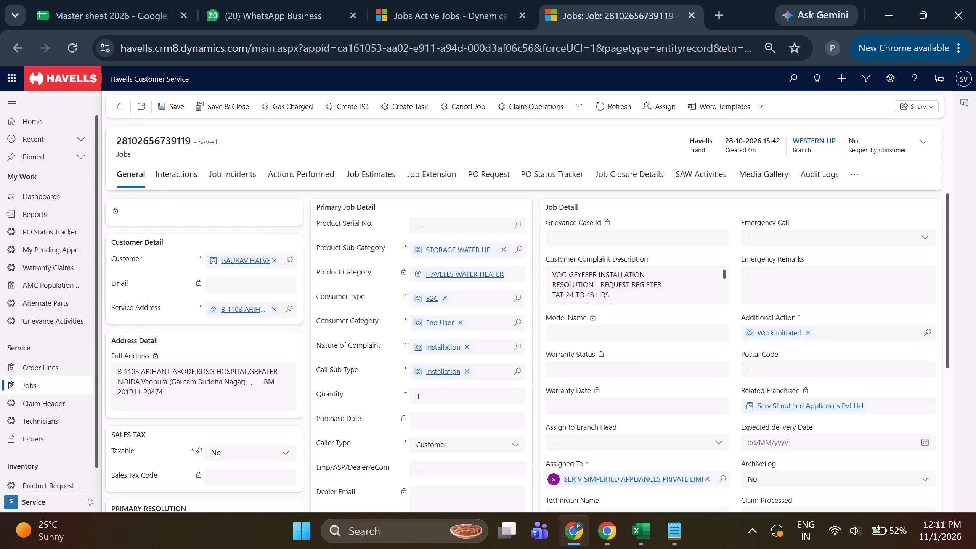
pyautogui.scroll(-1, 676, 286)
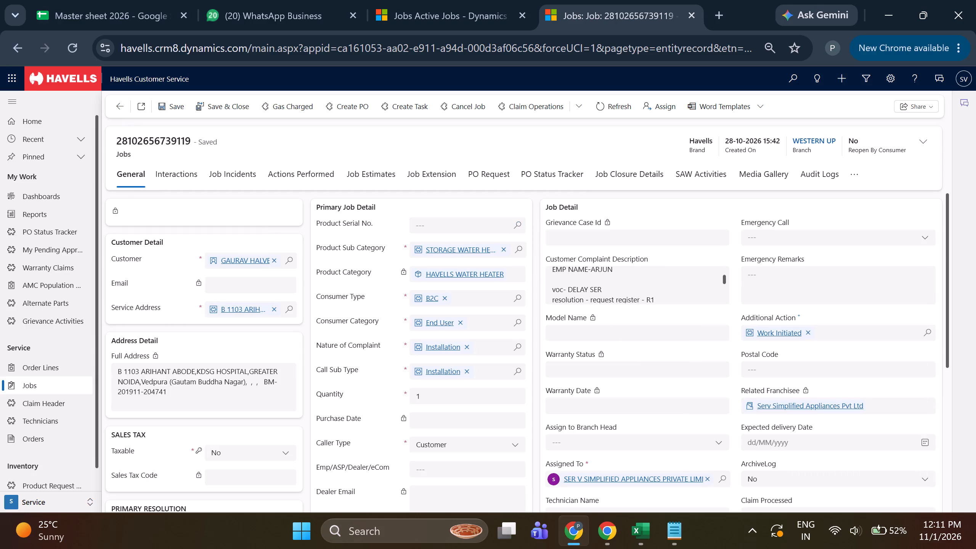
pyautogui.scroll(1, 676, 286)
pyautogui.scroll(-1, 676, 286)
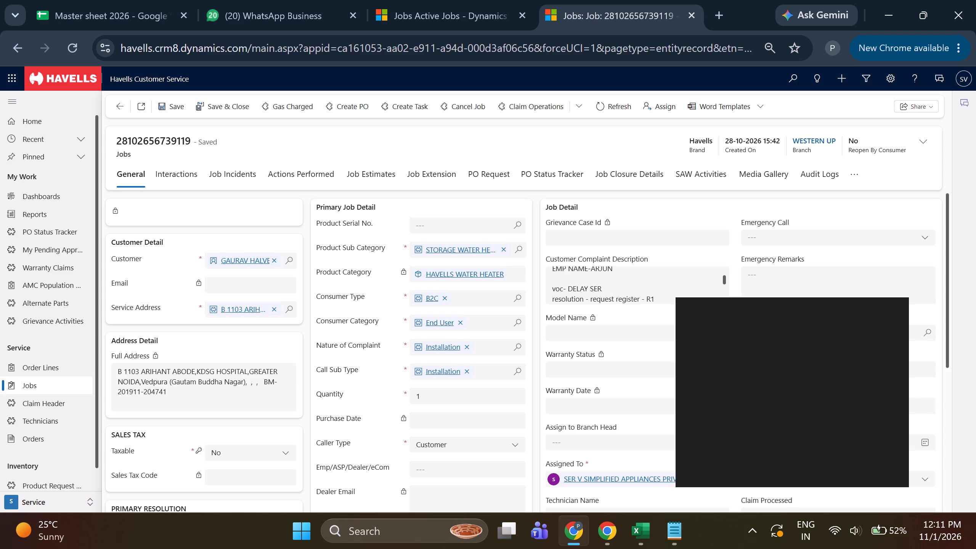
pyautogui.scroll(-1, 630, 306)
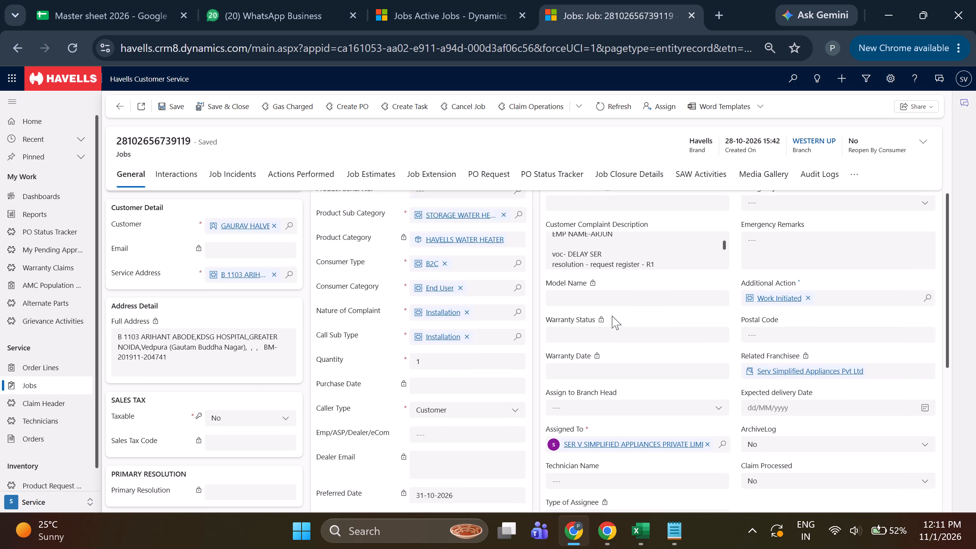
pyautogui.scroll(2, 632, 281)
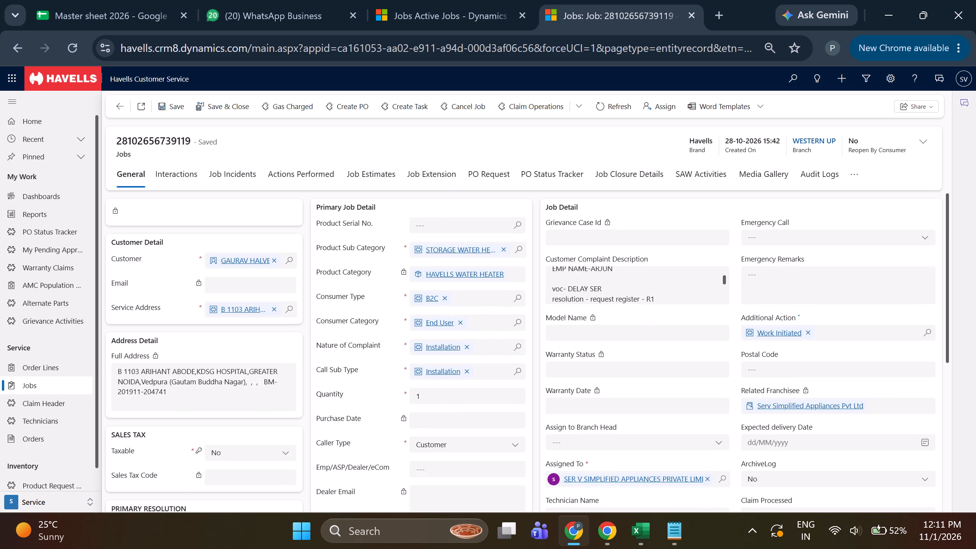
pyautogui.scroll(3, 692, 287)
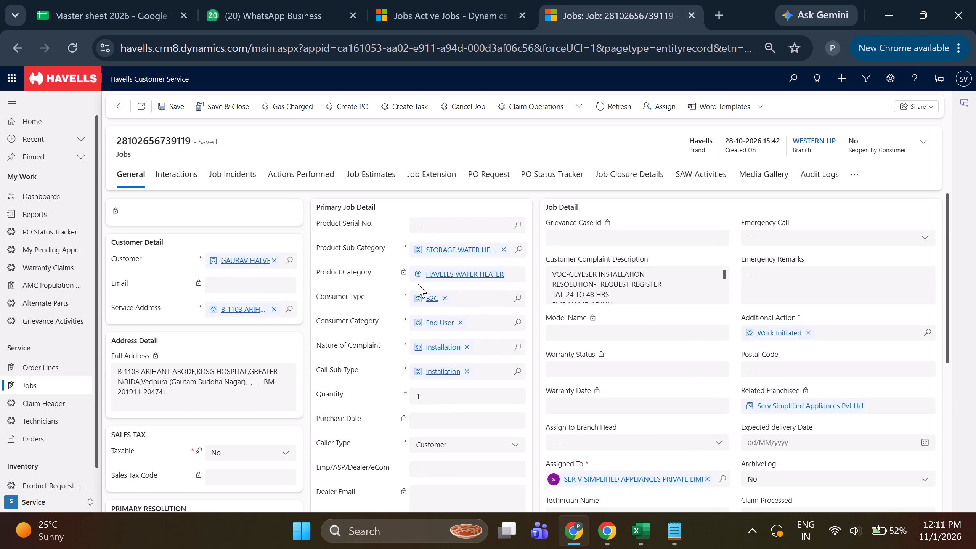
pyautogui.scroll(3, 408, 281)
pyautogui.click(178, 183)
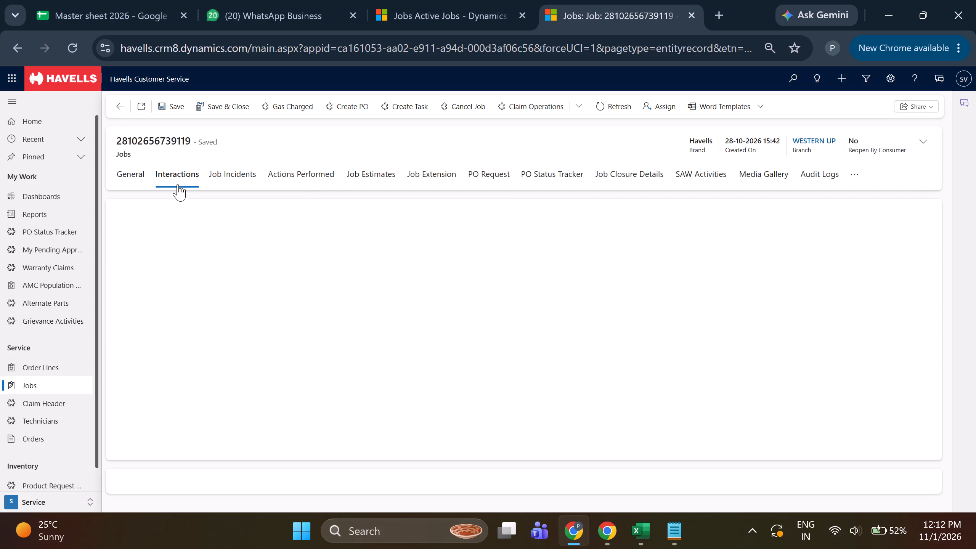
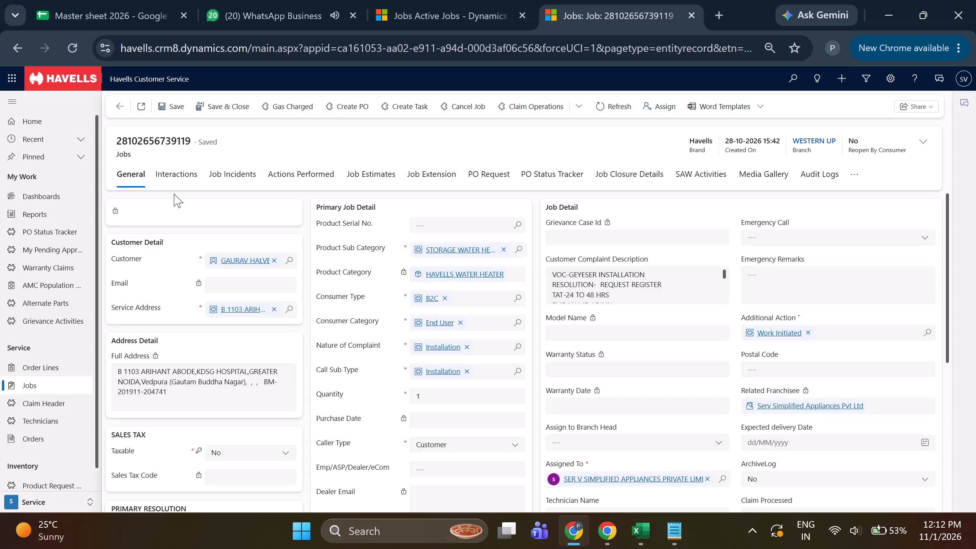
pyautogui.click(164, 181)
pyautogui.click(128, 184)
pyautogui.click(167, 178)
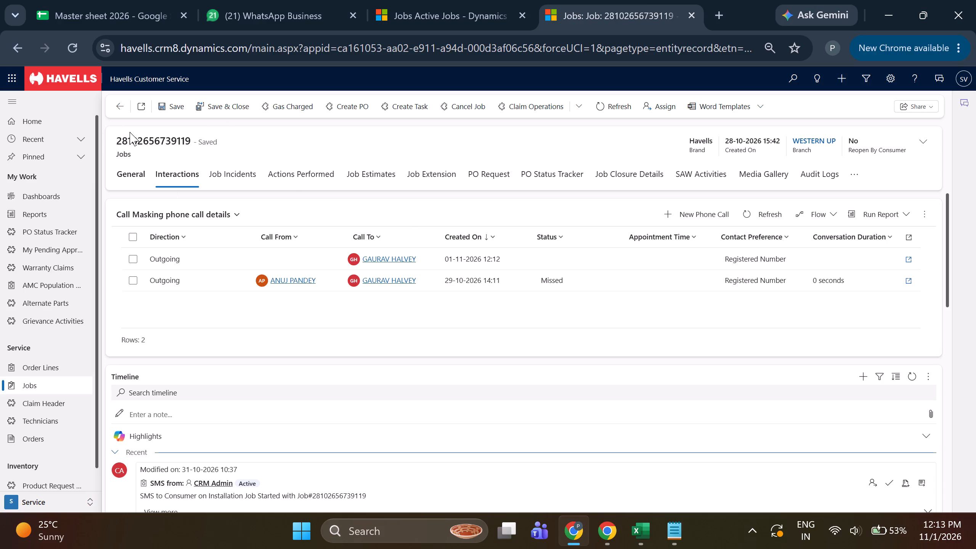
pyautogui.click(241, 104)
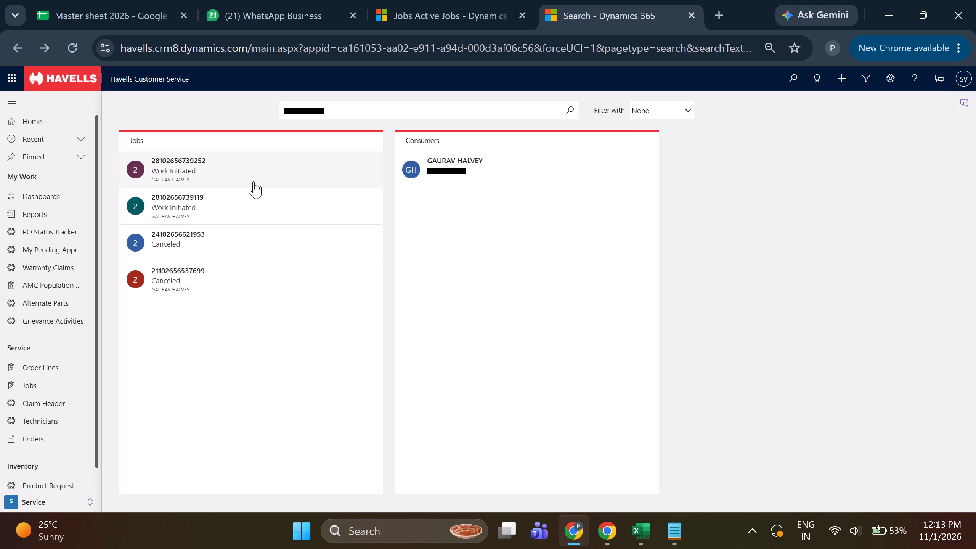
pyautogui.click(254, 173)
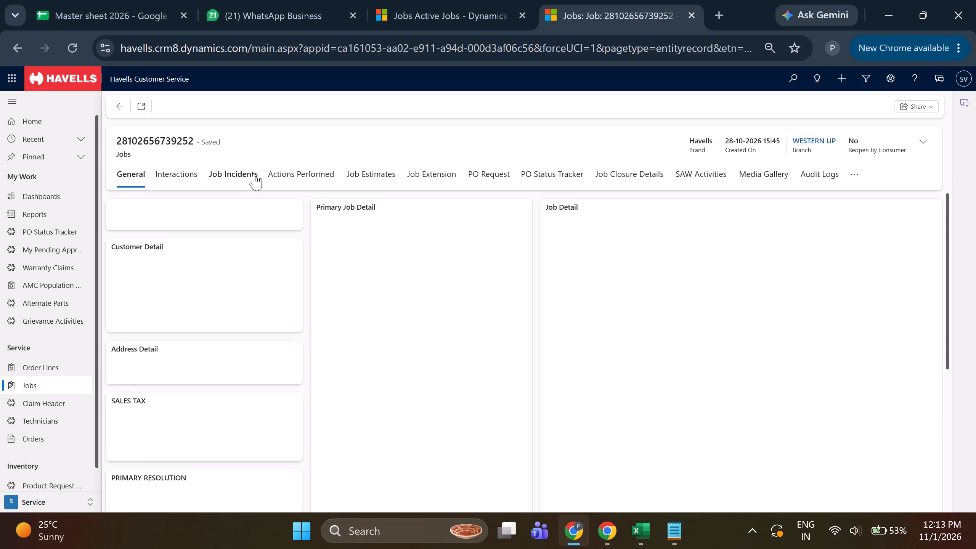
pyautogui.click(178, 177)
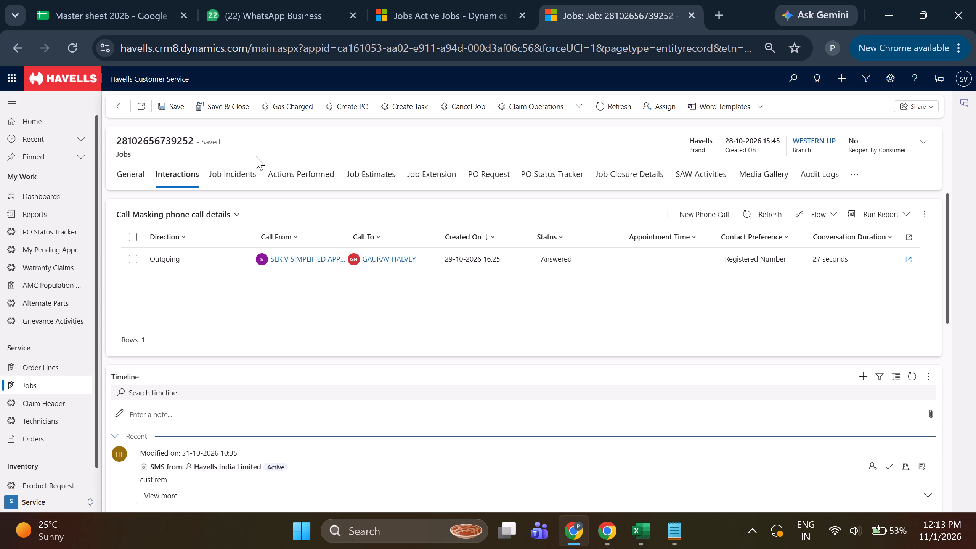
pyautogui.click(125, 184)
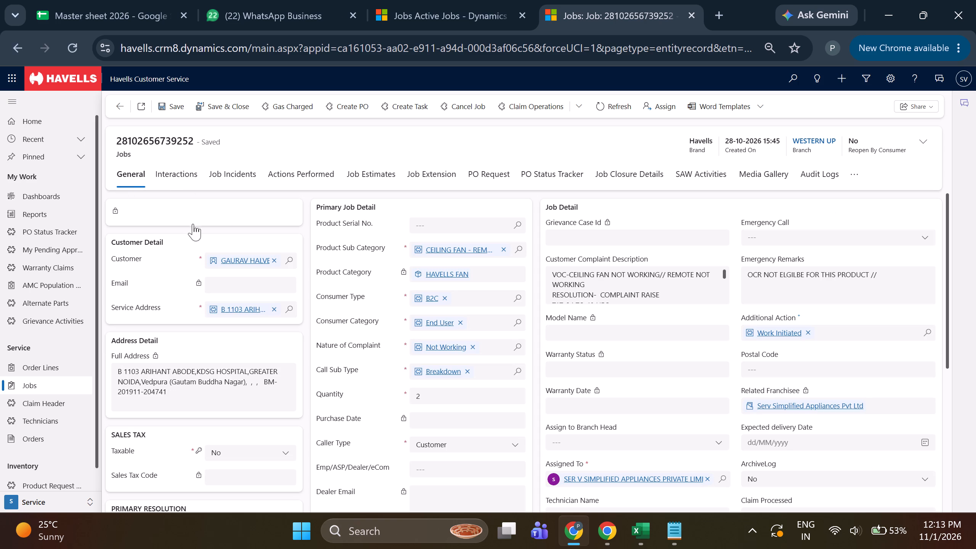
pyautogui.scroll(-1, 425, 274)
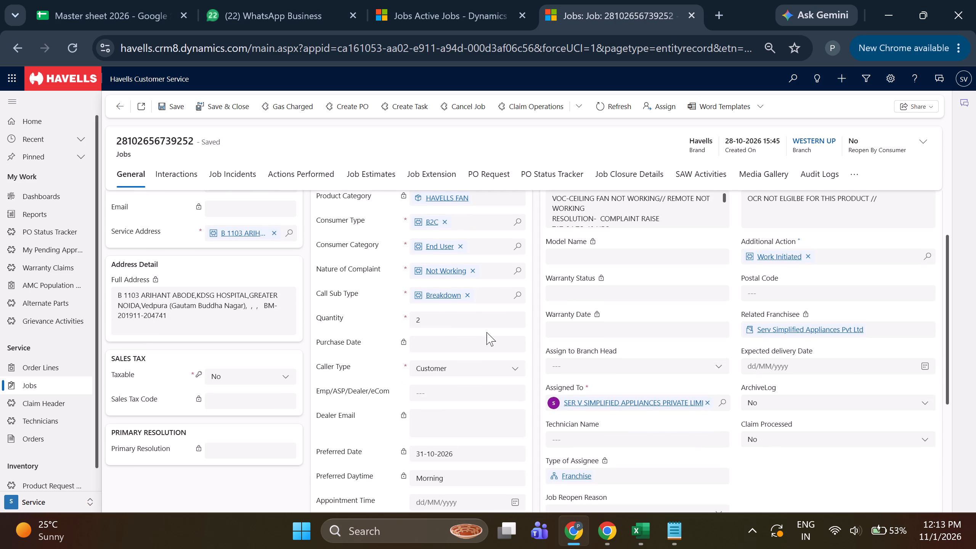
pyautogui.scroll(3, 493, 330)
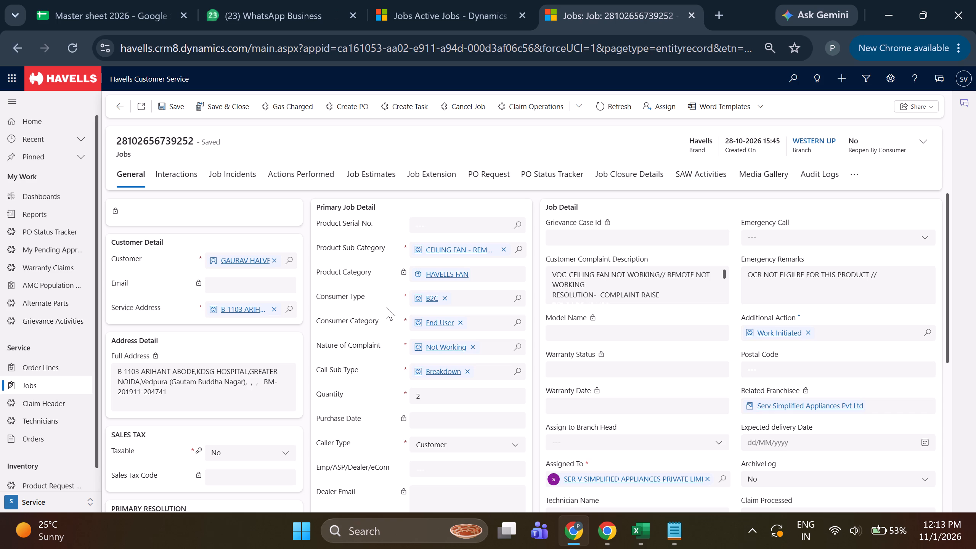
pyautogui.click(200, 105)
# Select the existing mobile number in the customer search for replacement.
pyautogui.doubleClick(342, 106)
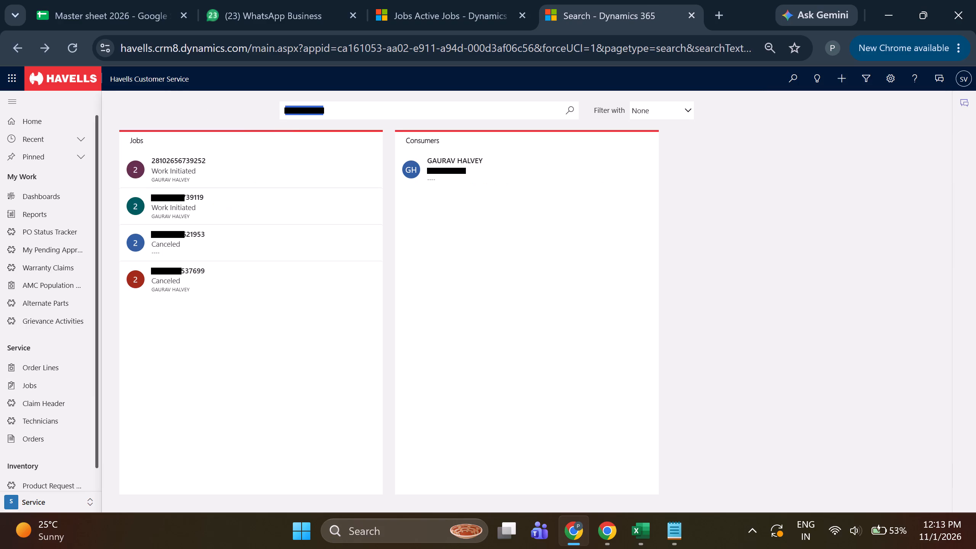
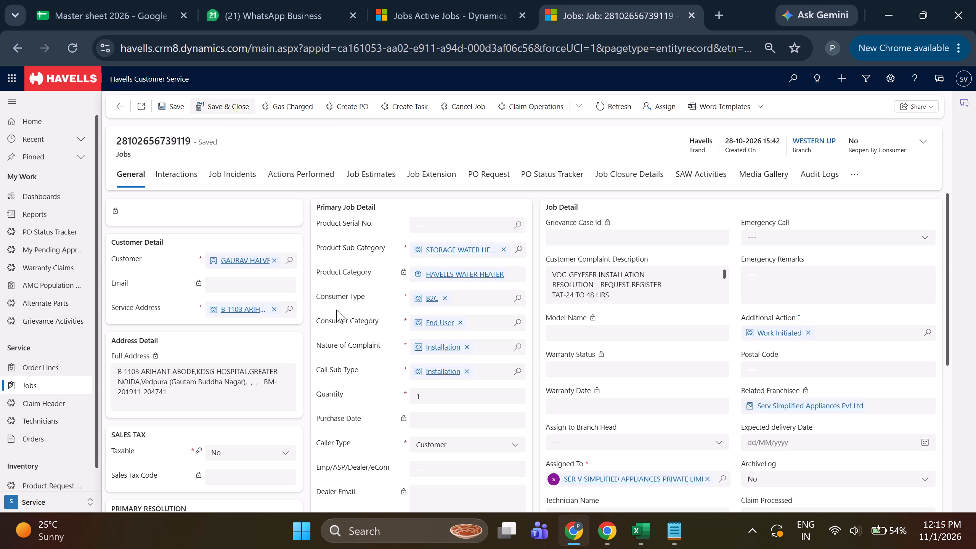
pyautogui.click(639, 176)
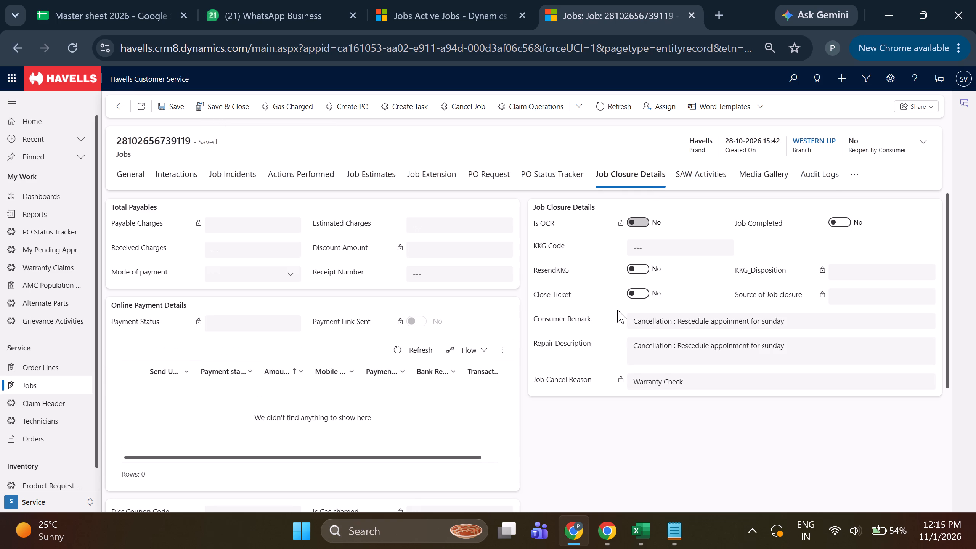
pyautogui.click(135, 174)
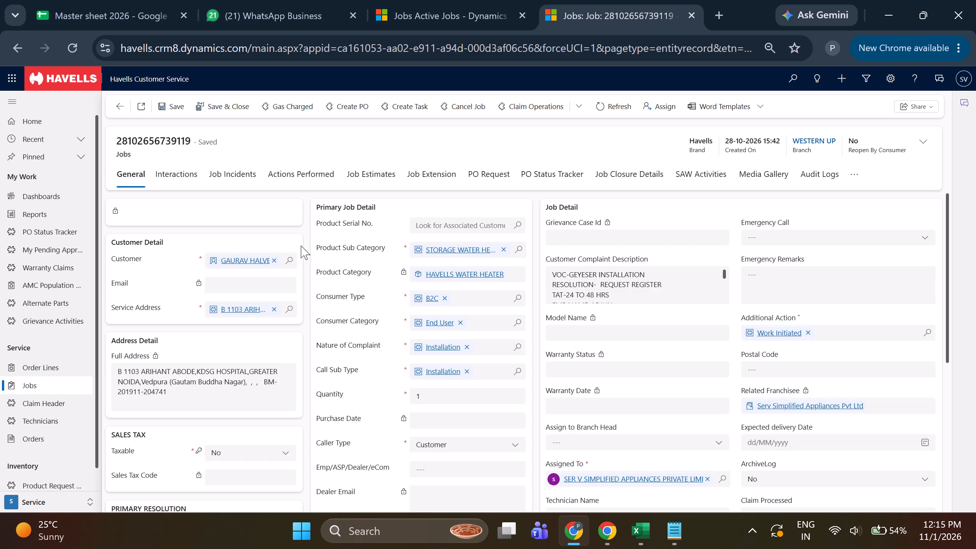
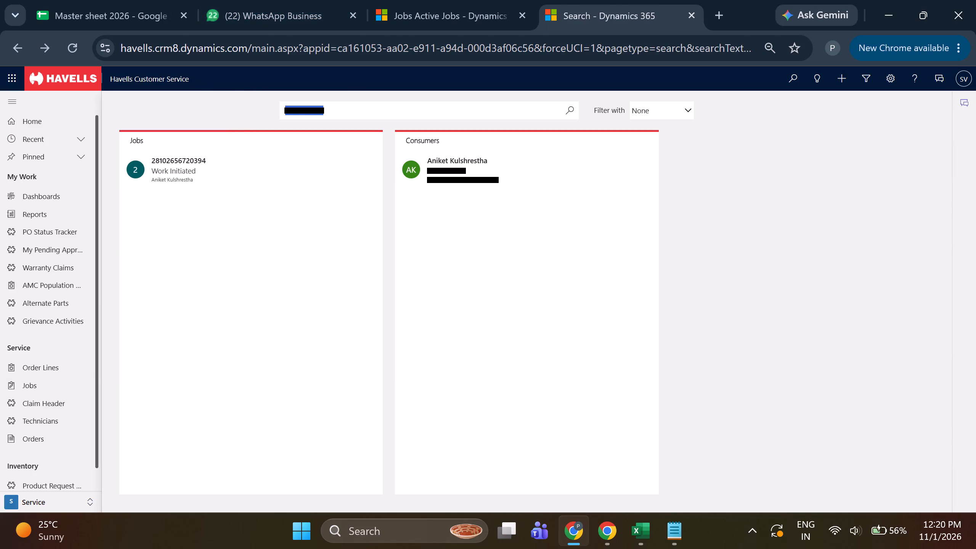
# Switch to the Master sheet 2026 and search it for the mobile number copied from the Dynamics search.
pyautogui.click(94, 0)
pyautogui.click(841, 117)
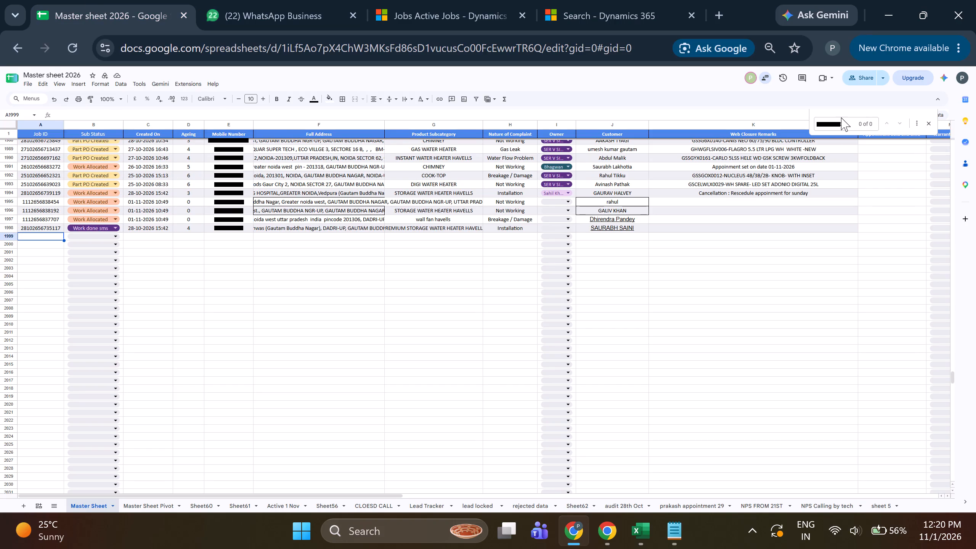
pyautogui.doubleClick(840, 124)
pyautogui.hotkey('ctrl', 'v')
pyautogui.press('Return')
pyautogui.click(226, 243)
pyautogui.click(234, 231)
pyautogui.press('Down')
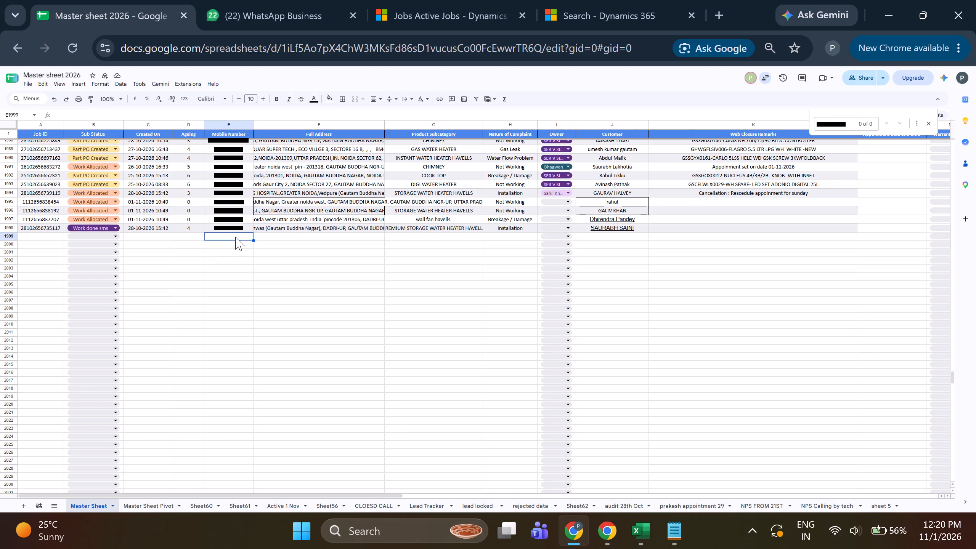
pyautogui.hotkey('ctrl', 'v')
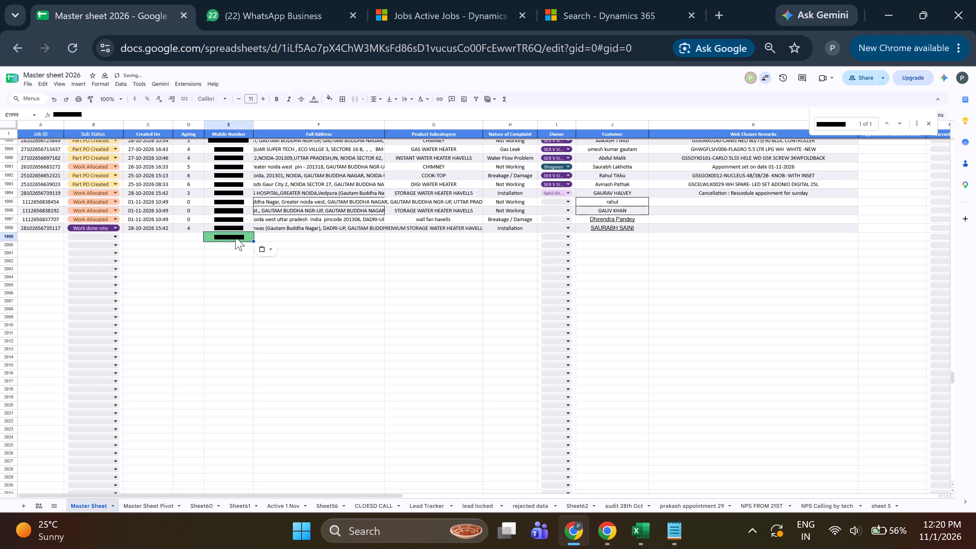
pyautogui.press('Left')
pyautogui.press('4')
pyautogui.press('Left')
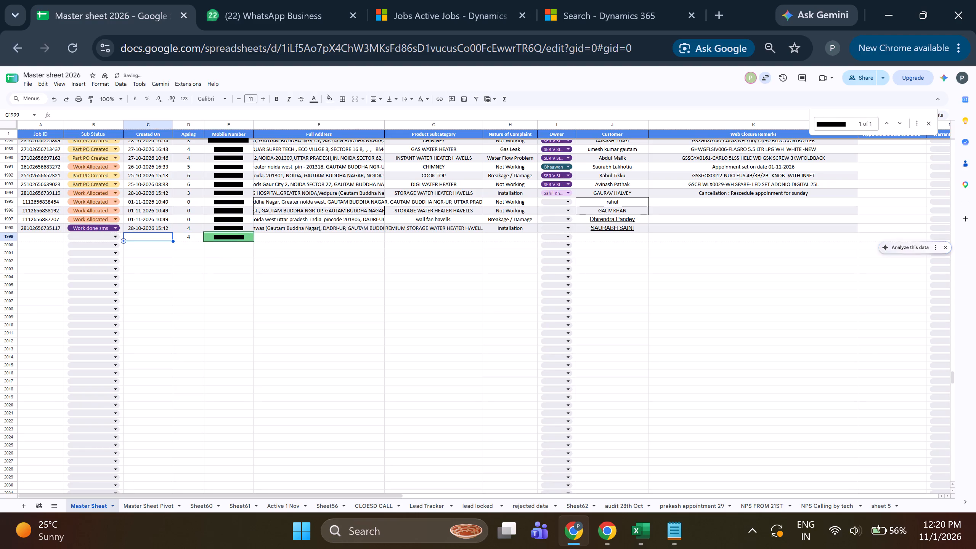
pyautogui.press('Up')
pyautogui.hotkey('ctrl', 'c')
pyautogui.press('Down')
pyautogui.hotkey('ctrl', 'v')
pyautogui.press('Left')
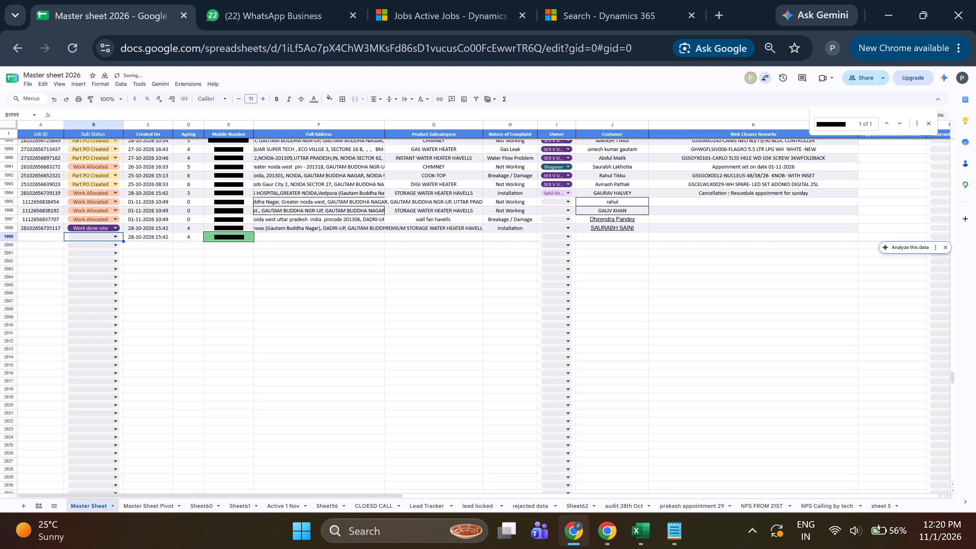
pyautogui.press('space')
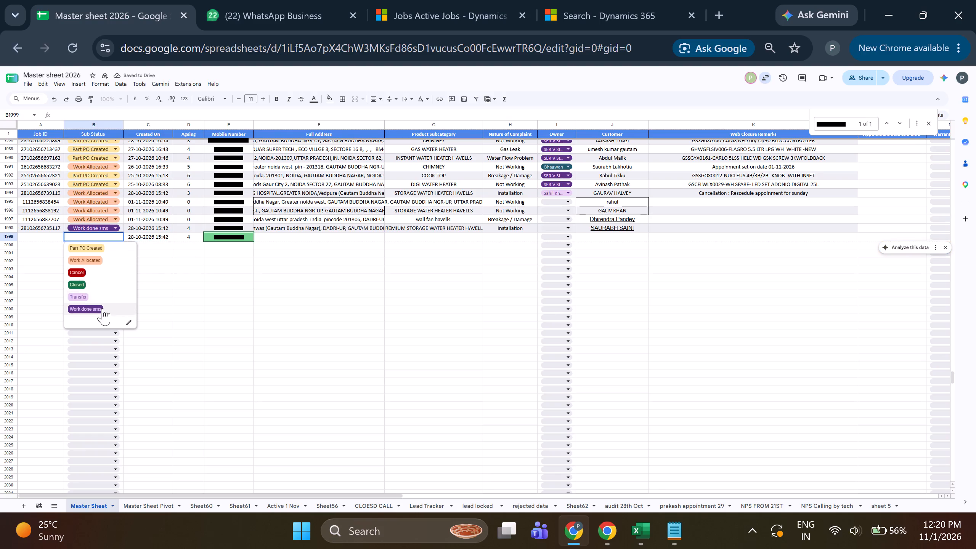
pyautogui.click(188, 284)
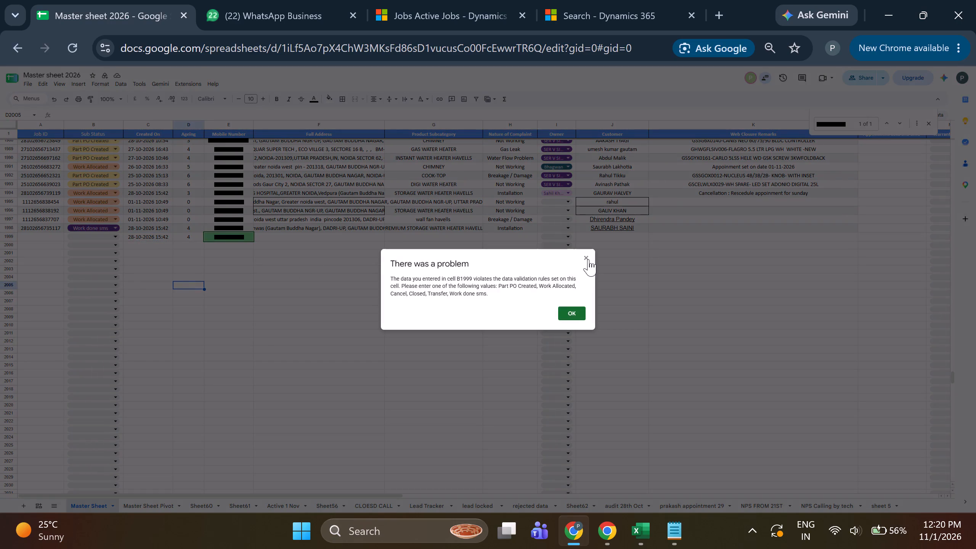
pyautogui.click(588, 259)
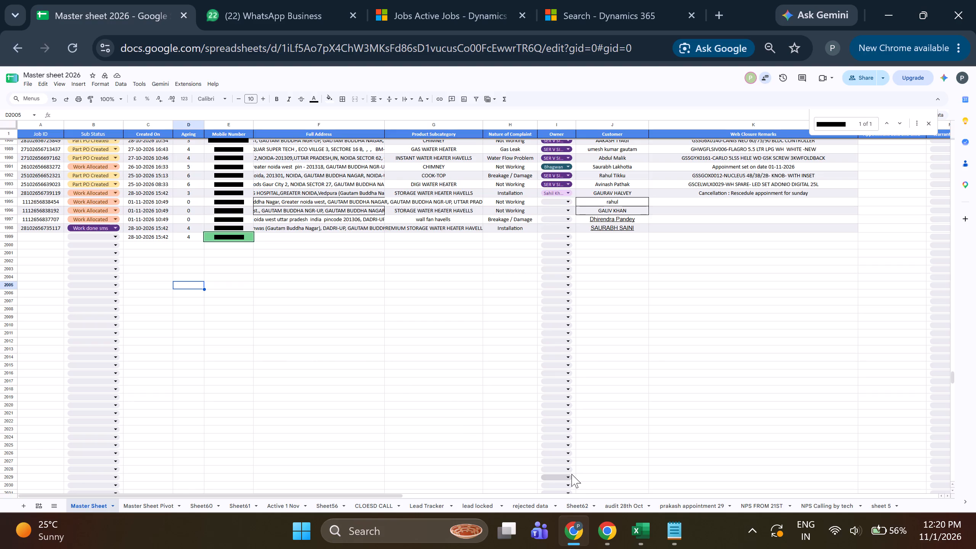
pyautogui.click(110, 230)
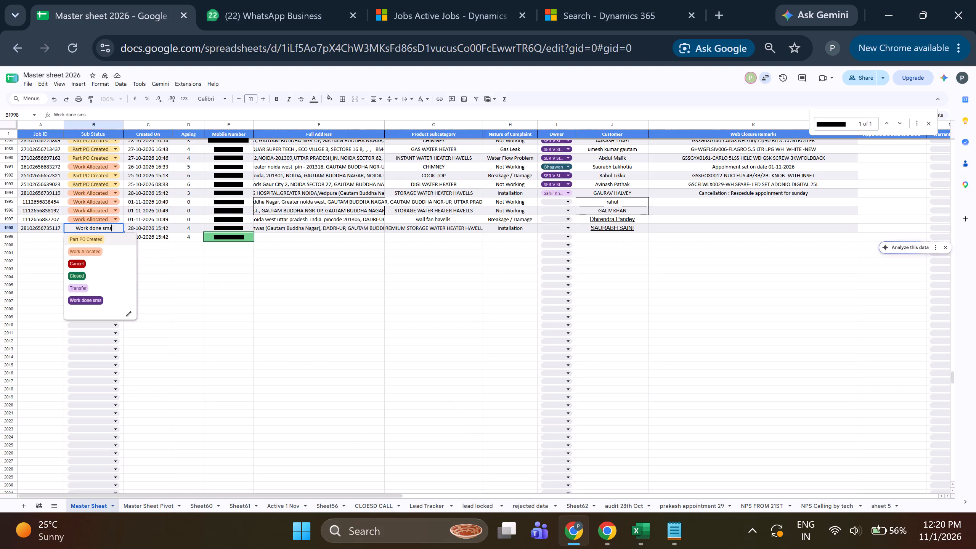
pyautogui.press('BackSpace')
pyautogui.press('BackSpace')
pyautogui.press('BackSpace')
pyautogui.press('BackSpace')
pyautogui.press('BackSpace')
pyautogui.press('BackSpace')
pyautogui.press('BackSpace')
pyautogui.press('BackSpace')
pyautogui.press('BackSpace')
pyautogui.press('BackSpace')
pyautogui.press('BackSpace')
pyautogui.press('BackSpace')
pyautogui.press('BackSpace')
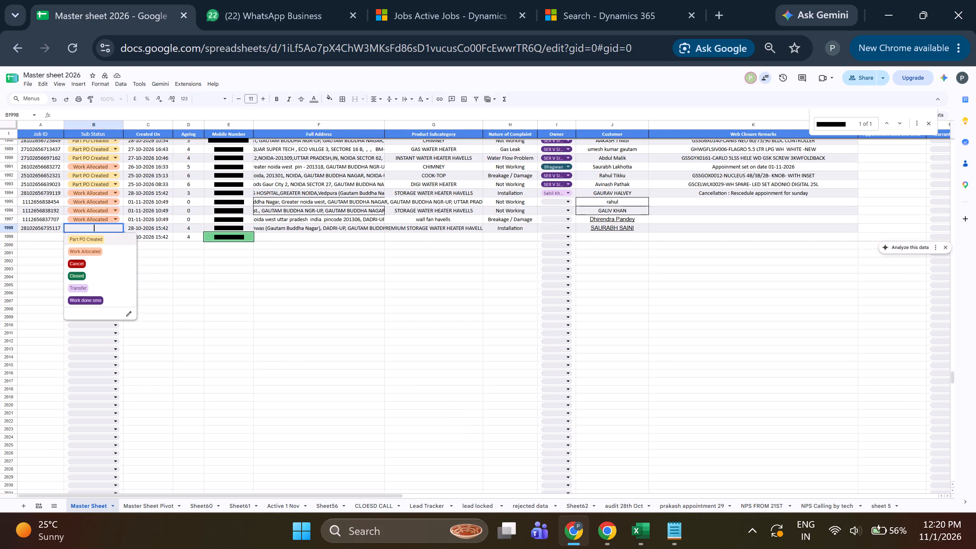
pyautogui.click(168, 273)
pyautogui.click(51, 239)
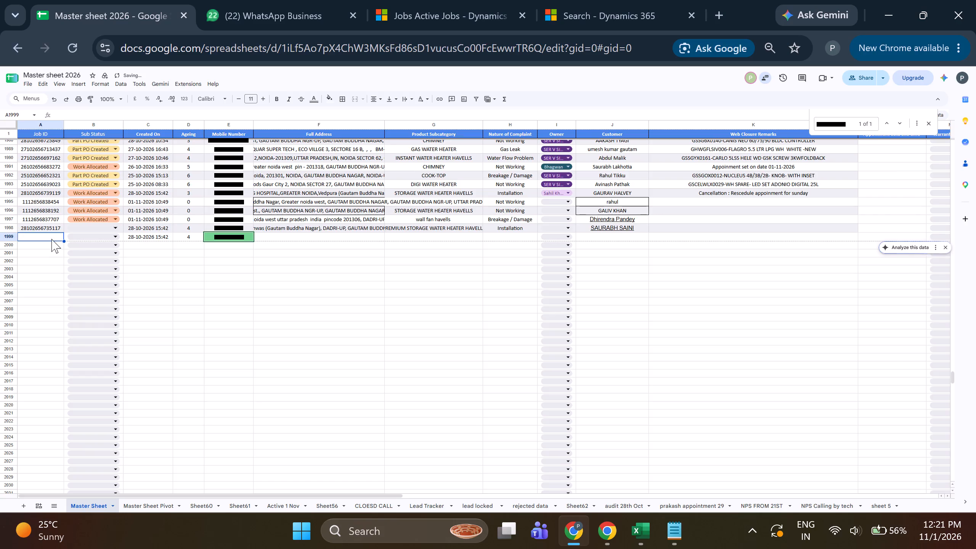
pyautogui.click(597, 0)
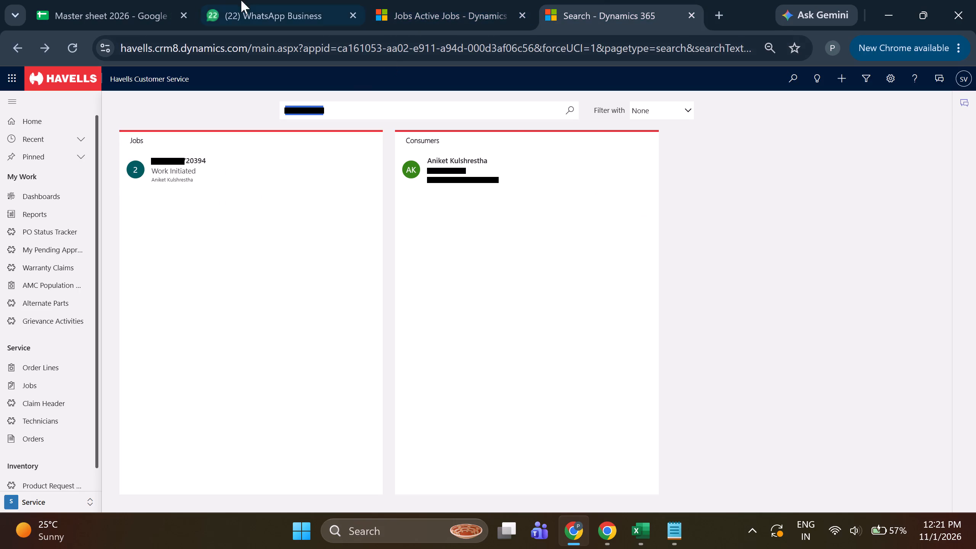
pyautogui.click(456, 0)
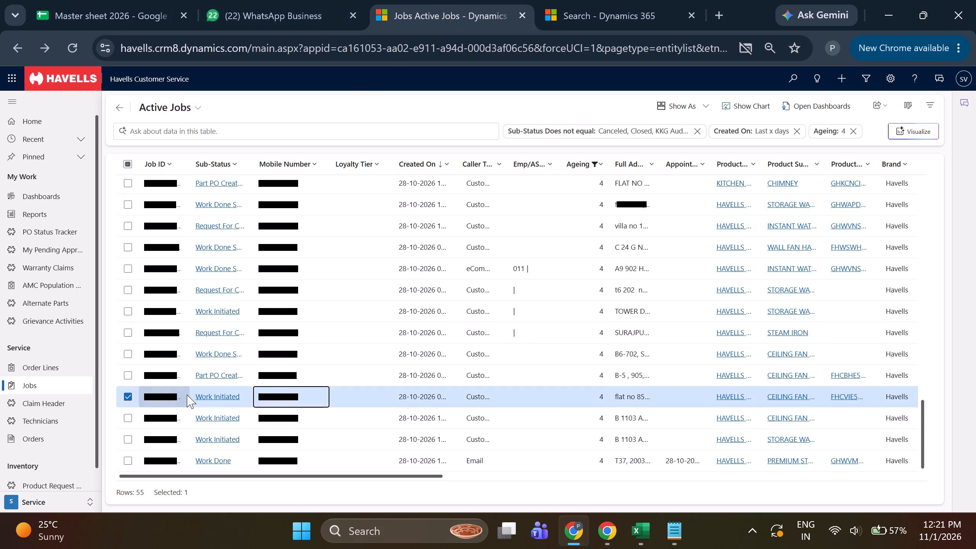
pyautogui.click(187, 395)
pyautogui.hotkey('ctrl', 'c')
pyautogui.click(85, 0)
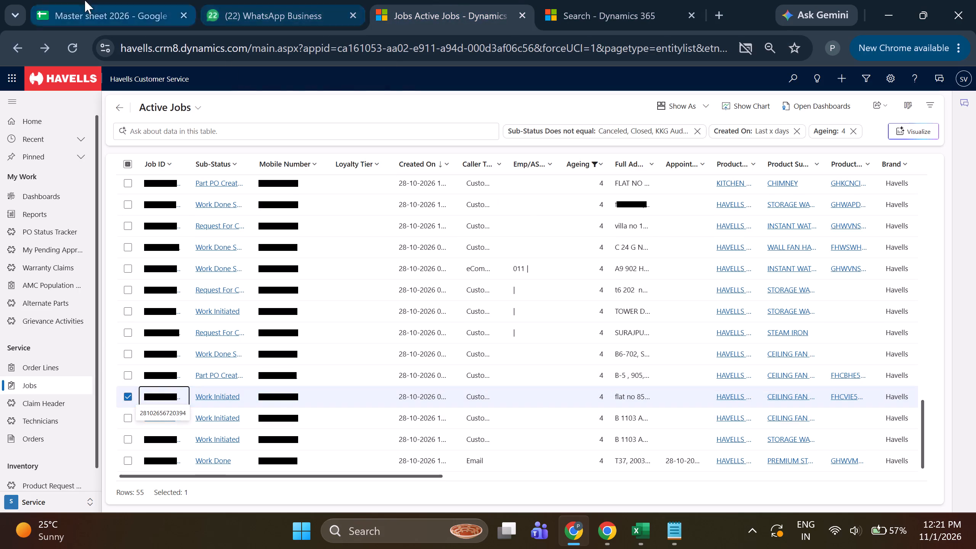
pyautogui.hotkey('ctrl', 'v')
pyautogui.click(187, 277)
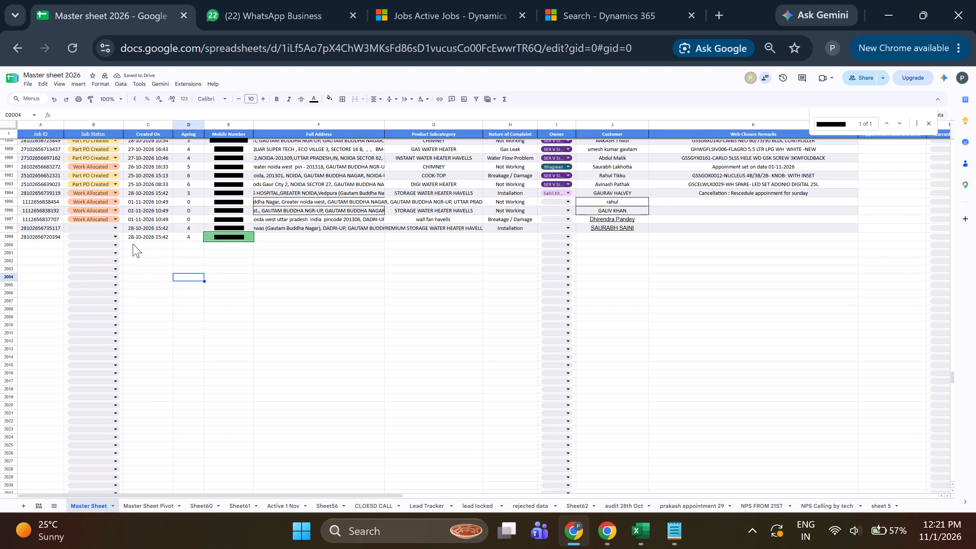
pyautogui.click(277, 236)
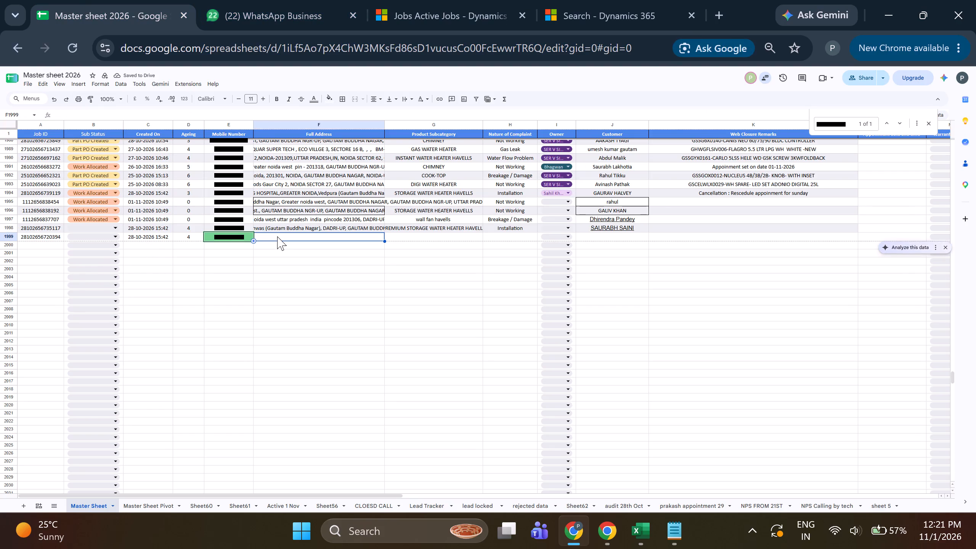
pyautogui.click(620, 0)
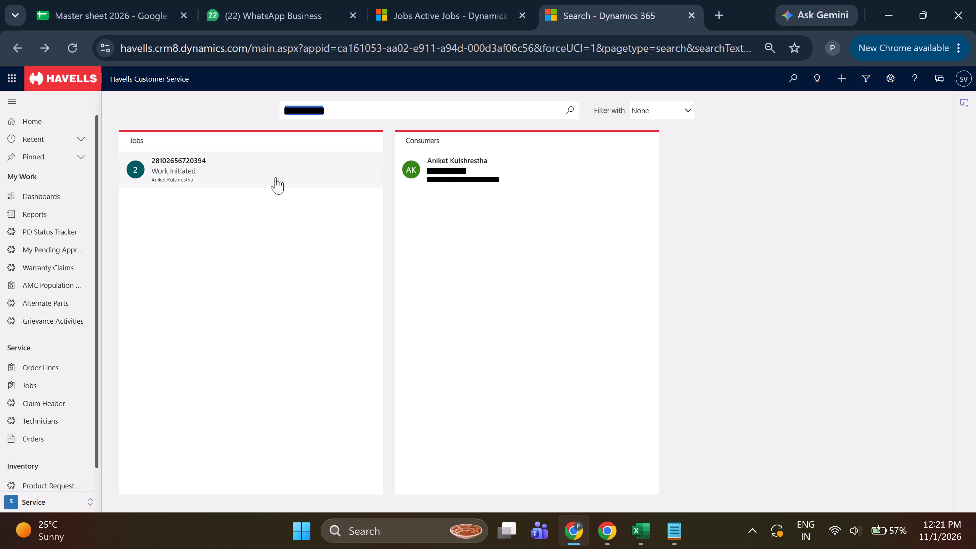
pyautogui.click(271, 177)
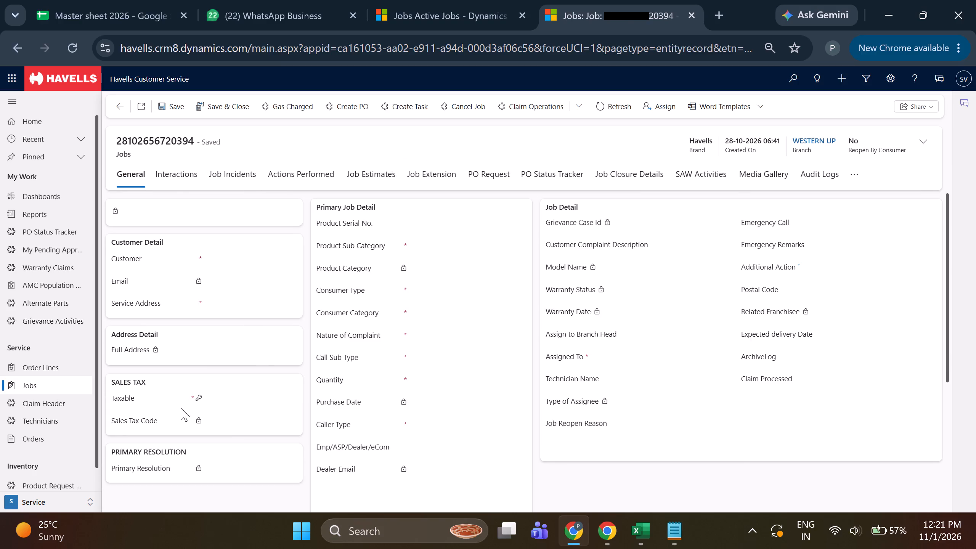
pyautogui.moveTo(111, 371); pyautogui.dragTo(138, 379)
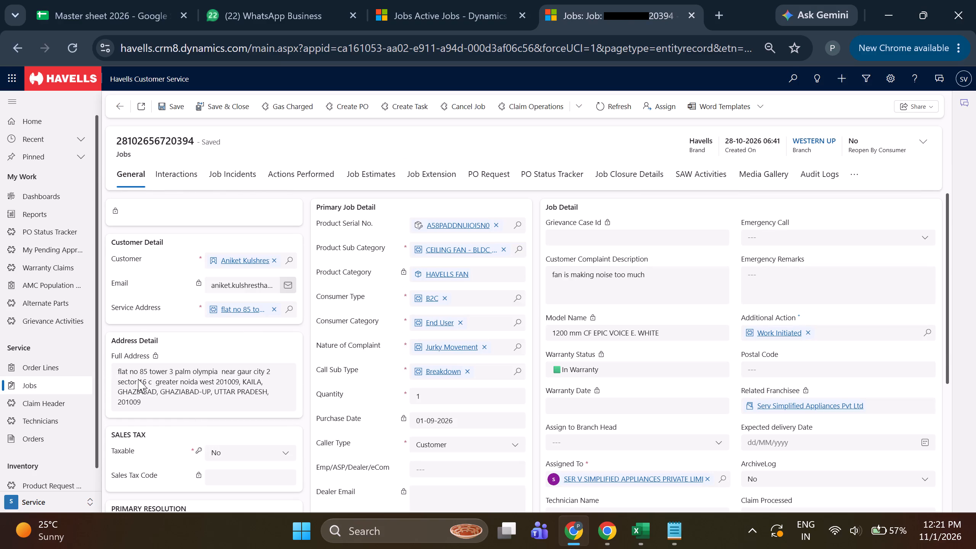
pyautogui.moveTo(138, 379); pyautogui.dragTo(138, 380)
pyautogui.moveTo(115, 370); pyautogui.dragTo(140, 402)
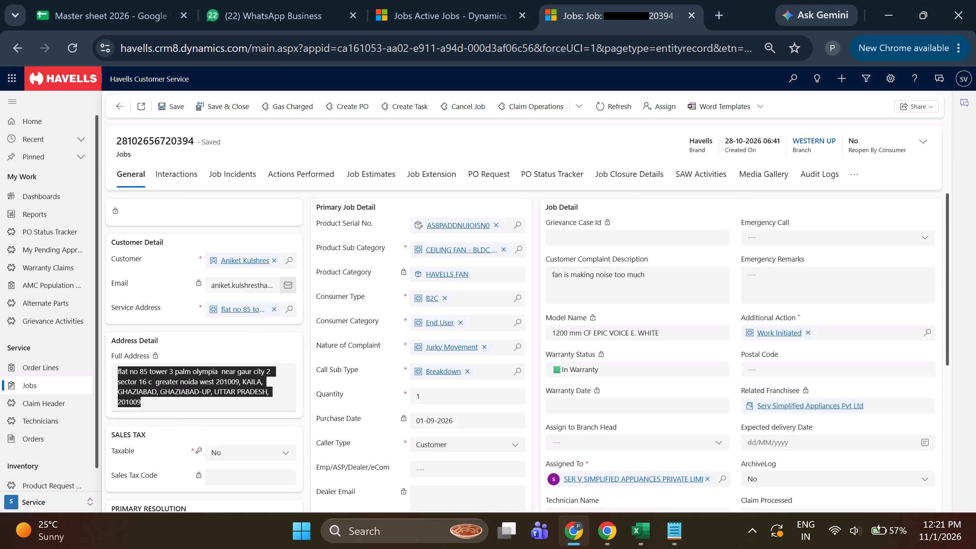
pyautogui.moveTo(140, 402); pyautogui.dragTo(144, 405)
pyautogui.hotkey('ctrl', 'c')
pyautogui.click(148, 0)
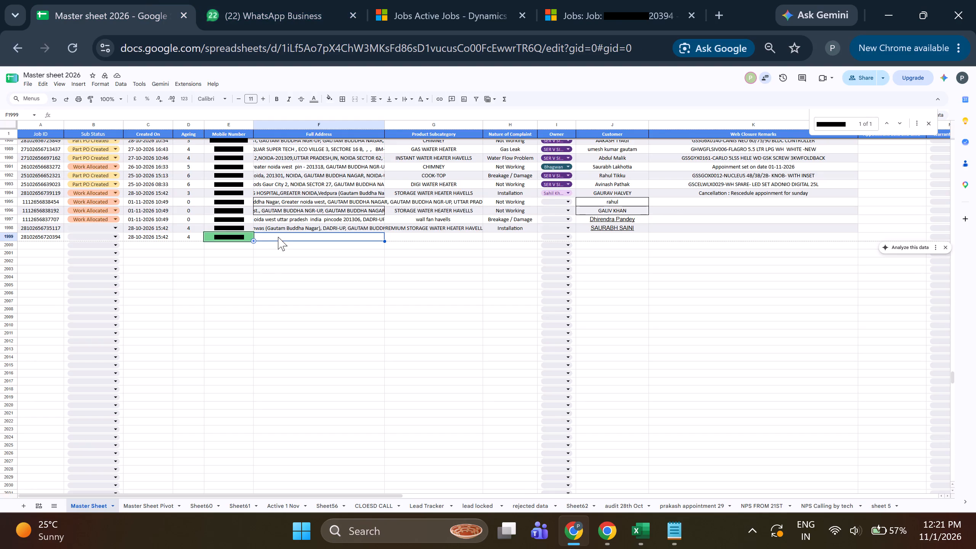
pyautogui.hotkey('ctrl', 'v')
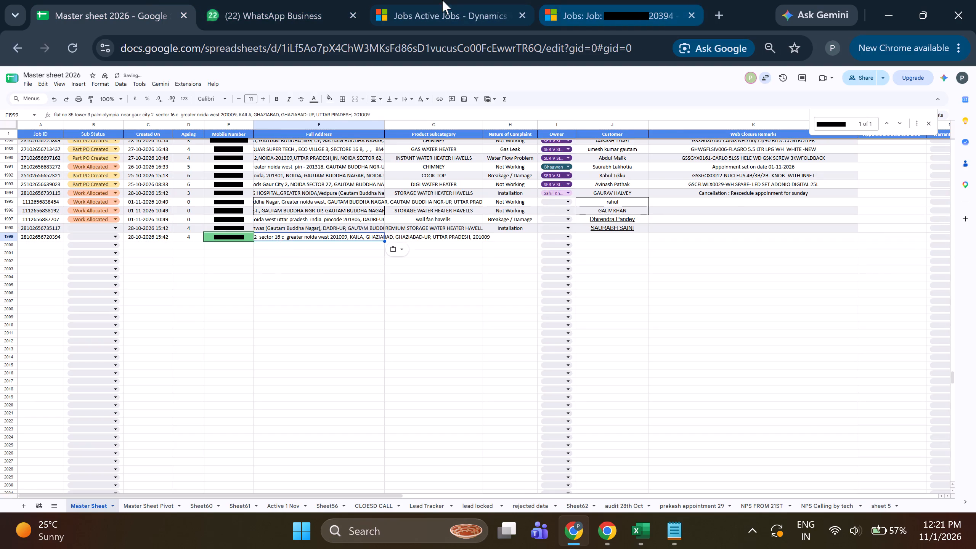
pyautogui.click(574, 0)
pyautogui.click(110, 106)
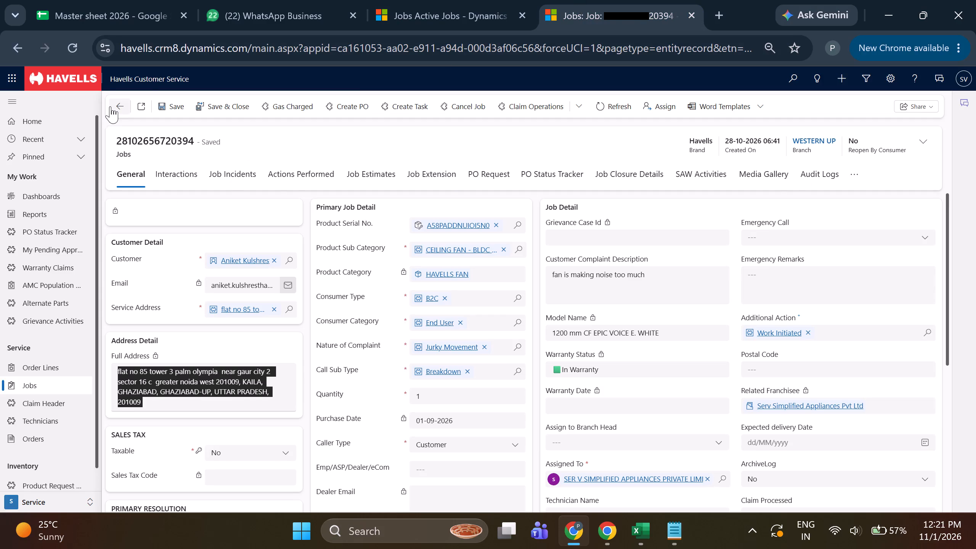
pyautogui.moveTo(382, 0); pyautogui.dragTo(386, 0)
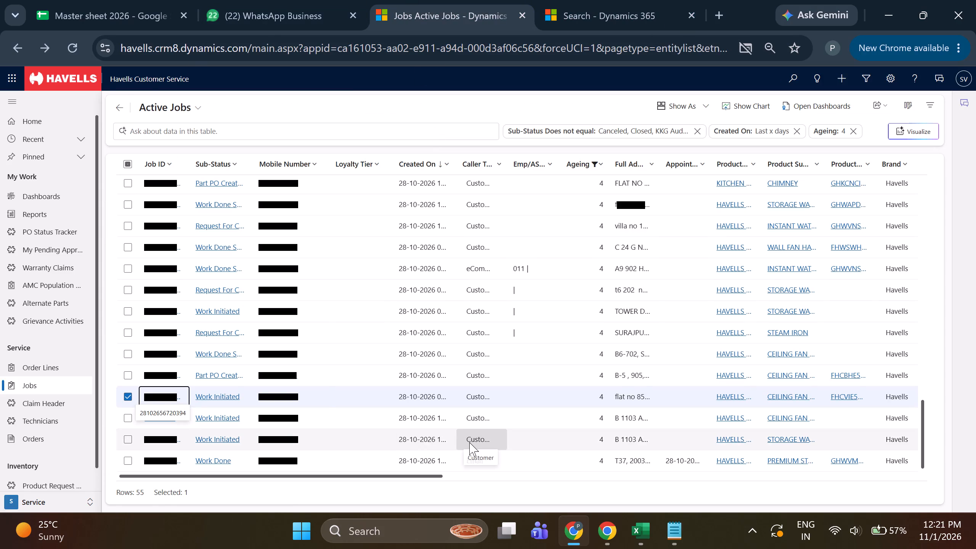
pyautogui.press('Right')
pyautogui.press('Right')
pyautogui.press('Right')
pyautogui.press('Right')
pyautogui.press('Right')
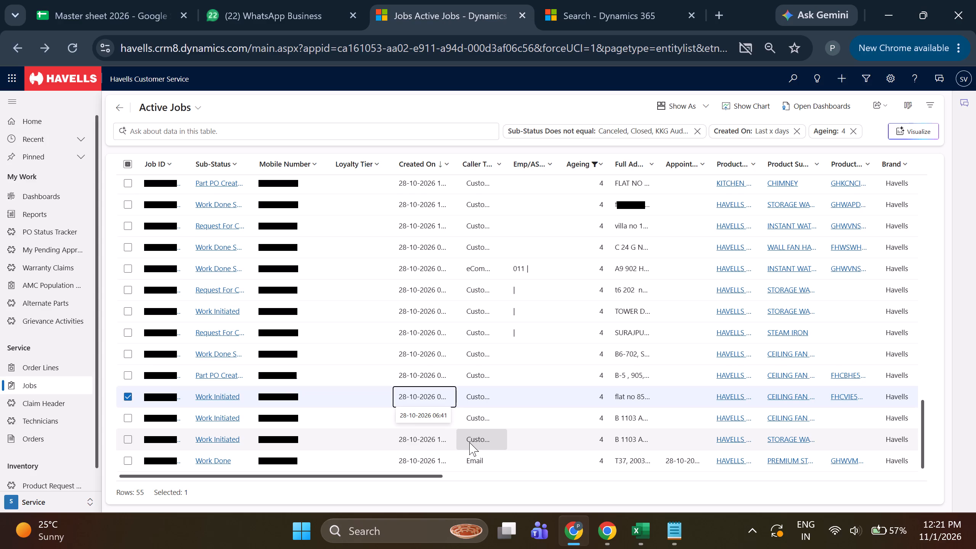
pyautogui.press('Right')
pyautogui.press('Right')
pyautogui.press('Right')
pyautogui.press('Right')
pyautogui.press('Right')
pyautogui.press('Right')
pyautogui.press('Right')
pyautogui.press('Right')
pyautogui.press('Right')
pyautogui.press('Right')
pyautogui.press('Right')
pyautogui.press('Right')
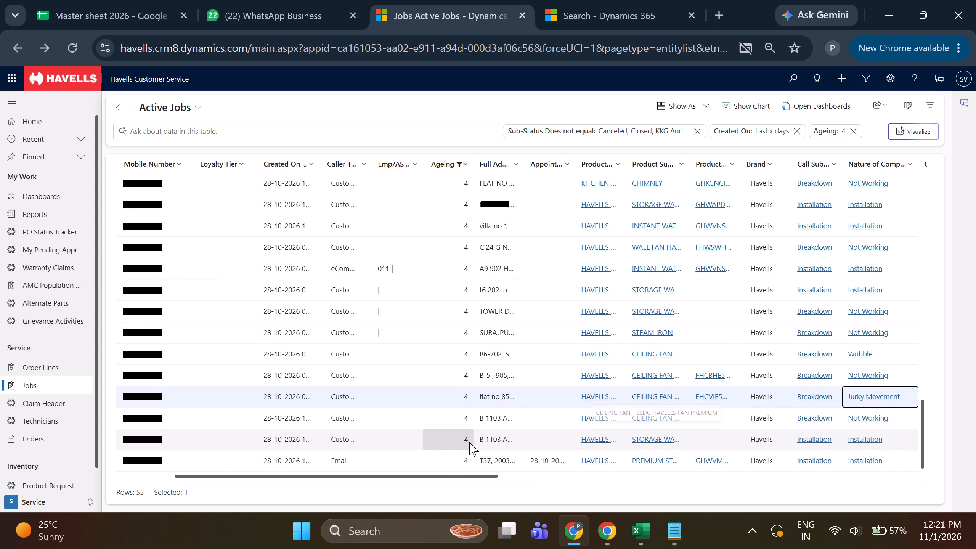
pyautogui.press('Right')
pyautogui.press('Right')
pyautogui.press('Right')
pyautogui.press('Right')
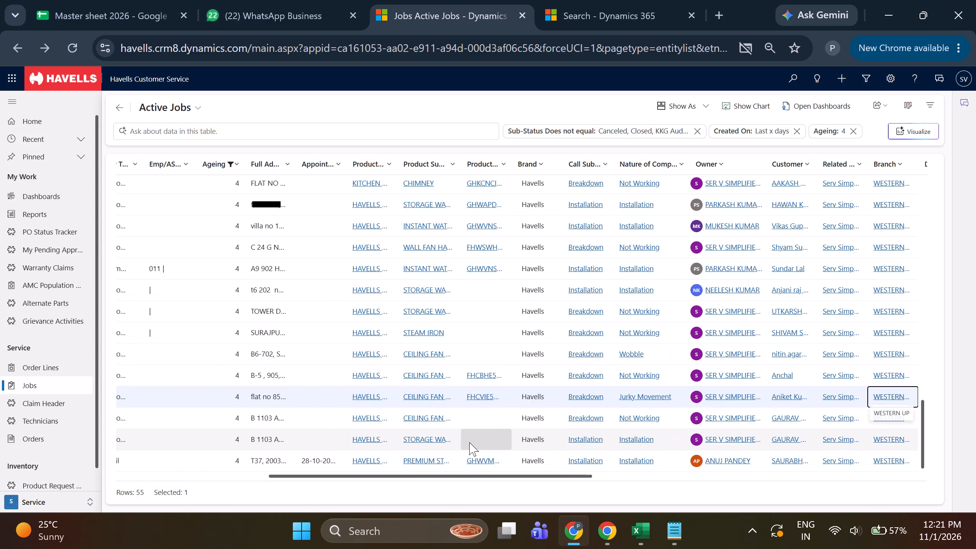
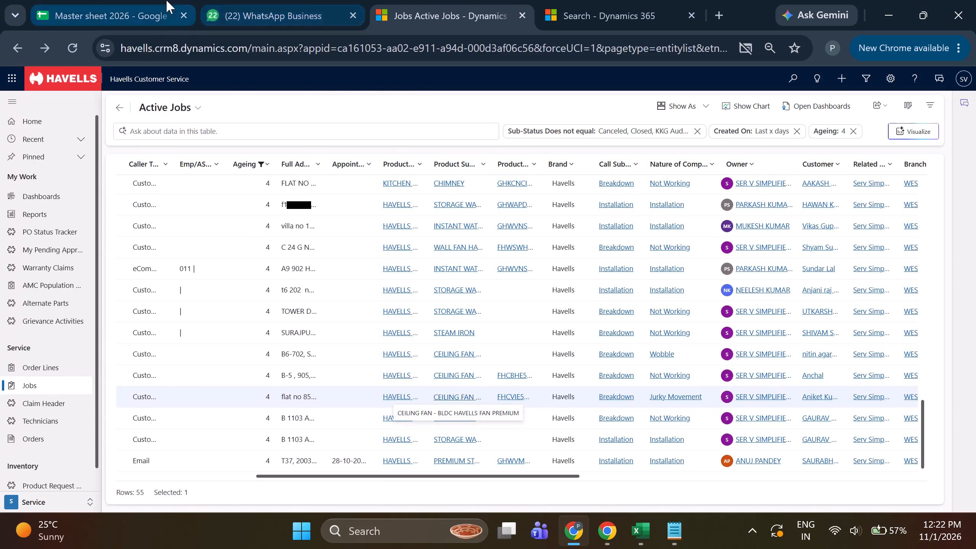
# Fill the Product Subcategory cell of row 1999 in the Master sheet with CEILING FAN - BLDC HAVELLS FAN PREMIUM.
pyautogui.hotkey('ctrl', 'v')
pyautogui.click(409, 294)
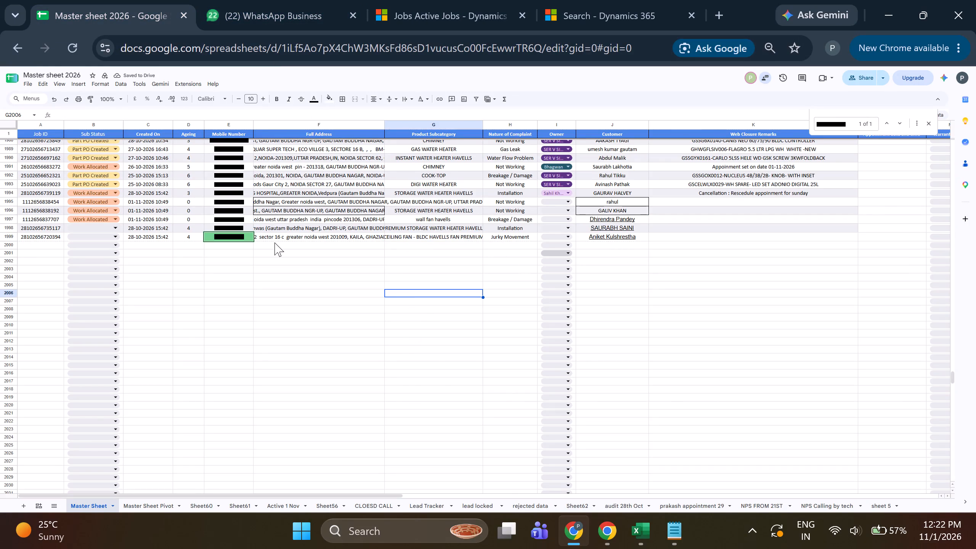
# Examine the Sub Status, Owner and Web Closure Remarks entries in the Master sheet rows above the newly added jobs.
pyautogui.scroll(3, 313, 290)
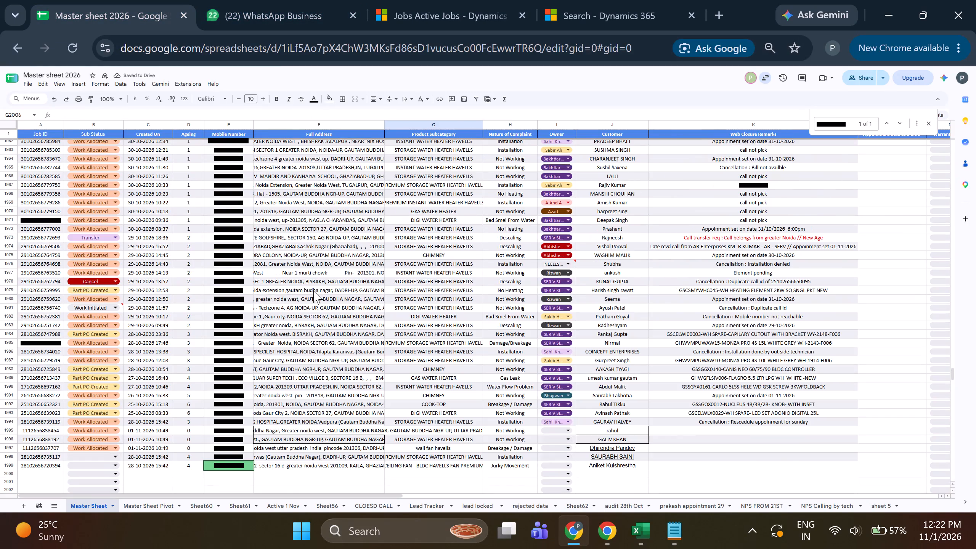
pyautogui.scroll(2, 367, 282)
pyautogui.scroll(-4, 368, 282)
pyautogui.scroll(6, 368, 282)
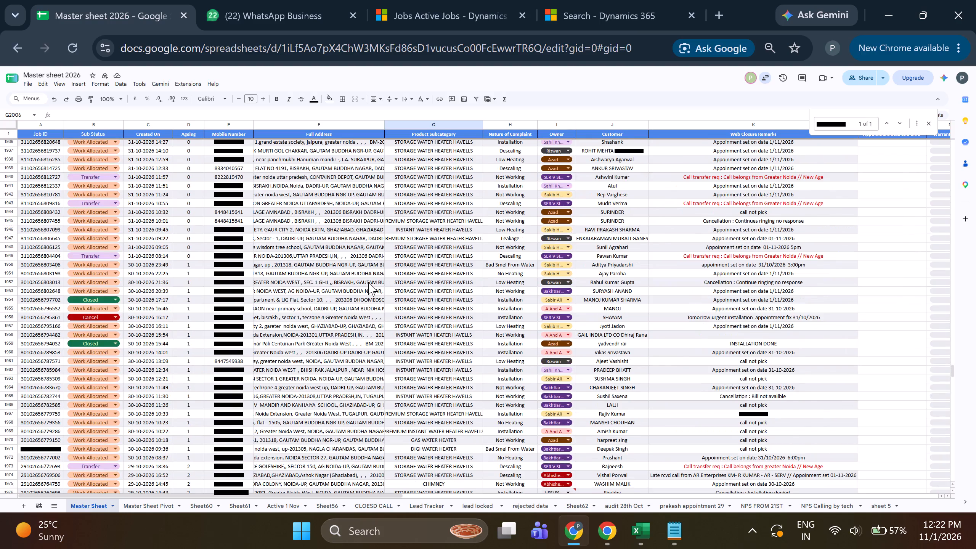
pyautogui.scroll(1, 368, 282)
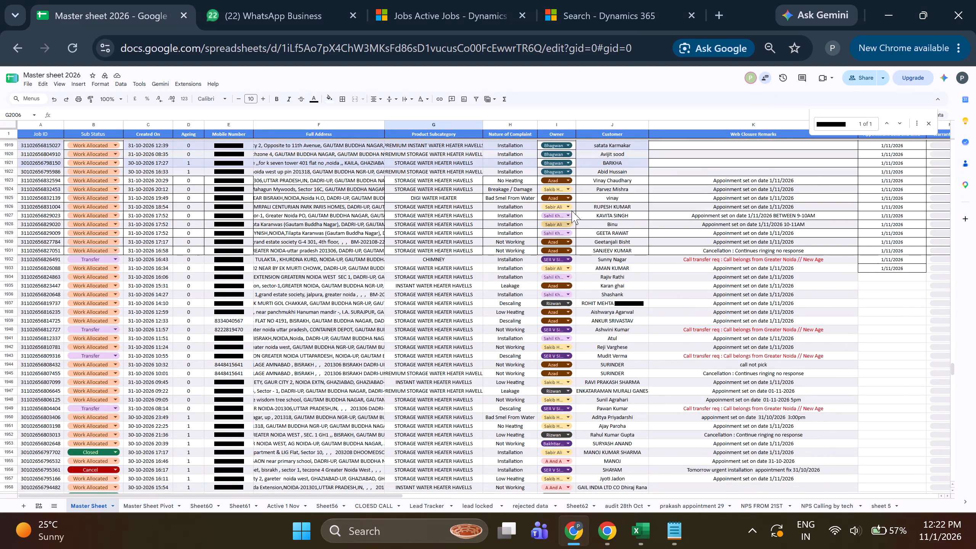
pyautogui.scroll(4, 730, 245)
pyautogui.scroll(-5, 735, 247)
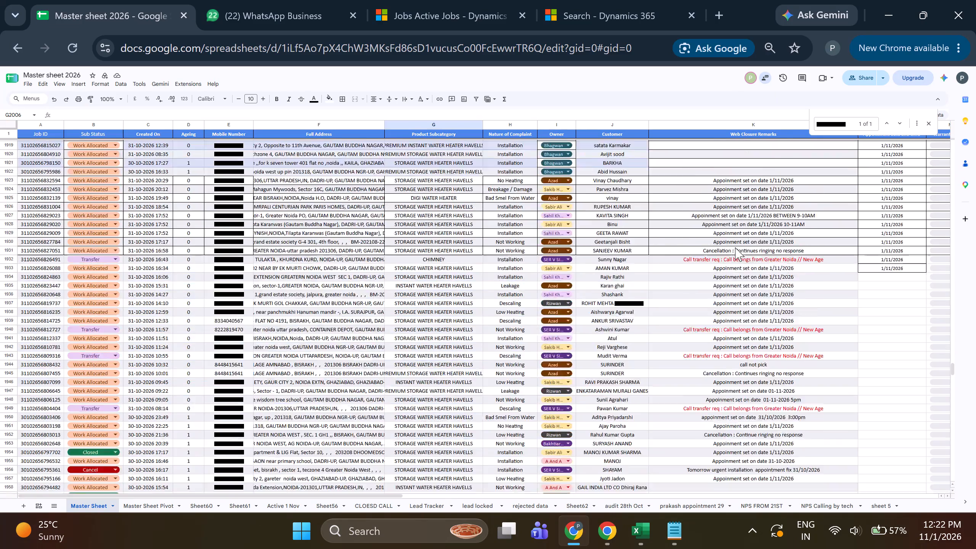
pyautogui.scroll(-1, 735, 247)
pyautogui.scroll(20, 753, 231)
pyautogui.scroll(4, 753, 231)
pyautogui.scroll(-10, 759, 230)
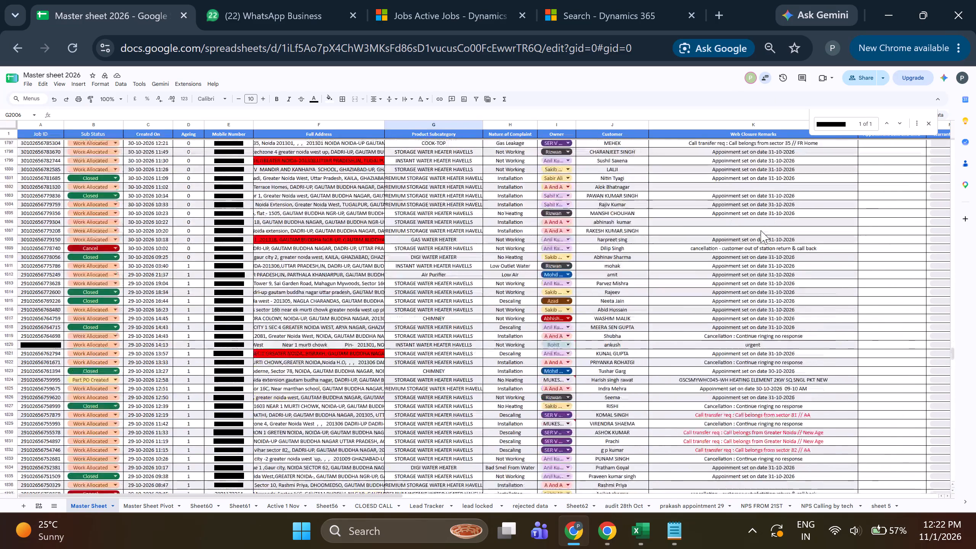
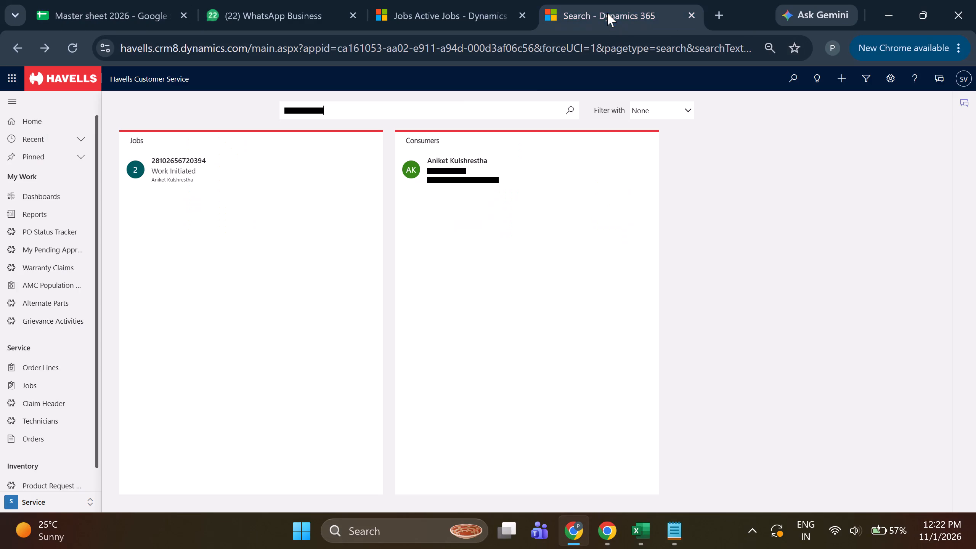
# Replace the existing mobile number in the Dynamics 365 search with the copied one and run the search.
pyautogui.doubleClick(361, 111)
pyautogui.hotkey('ctrl', 'v')
pyautogui.press('\\')
pyautogui.press('Return')
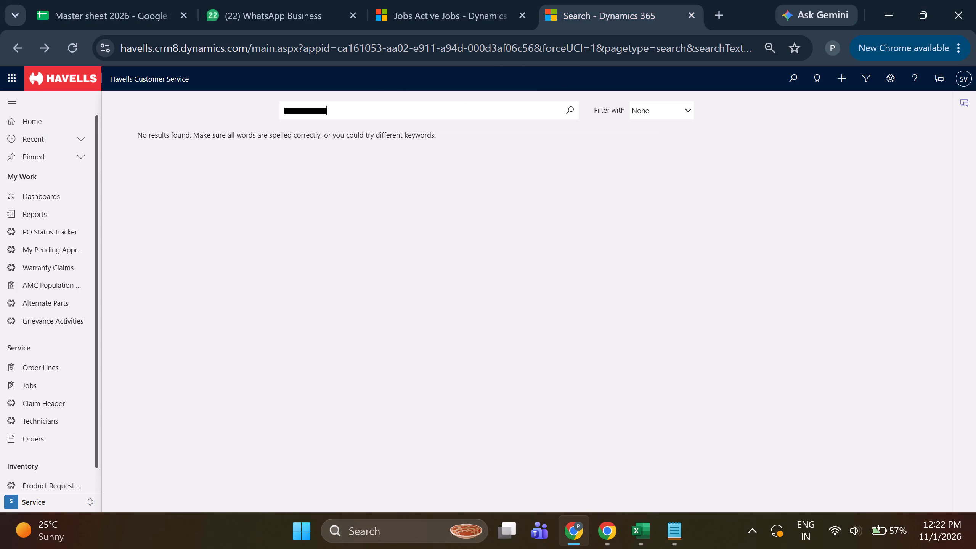
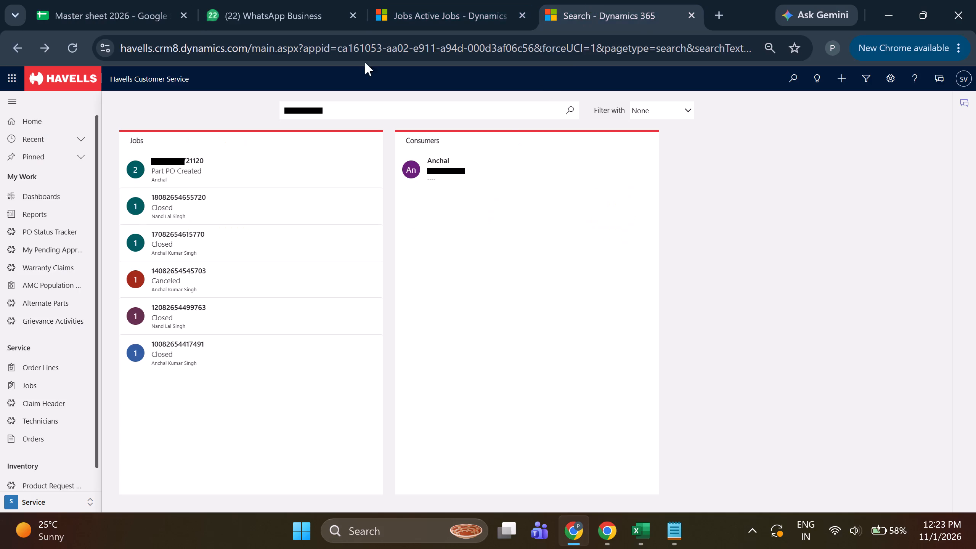
# In the Active Jobs column editor, remove the Loyalty Tier column and move Created On directly below Sub-Status.
pyautogui.click(437, 0)
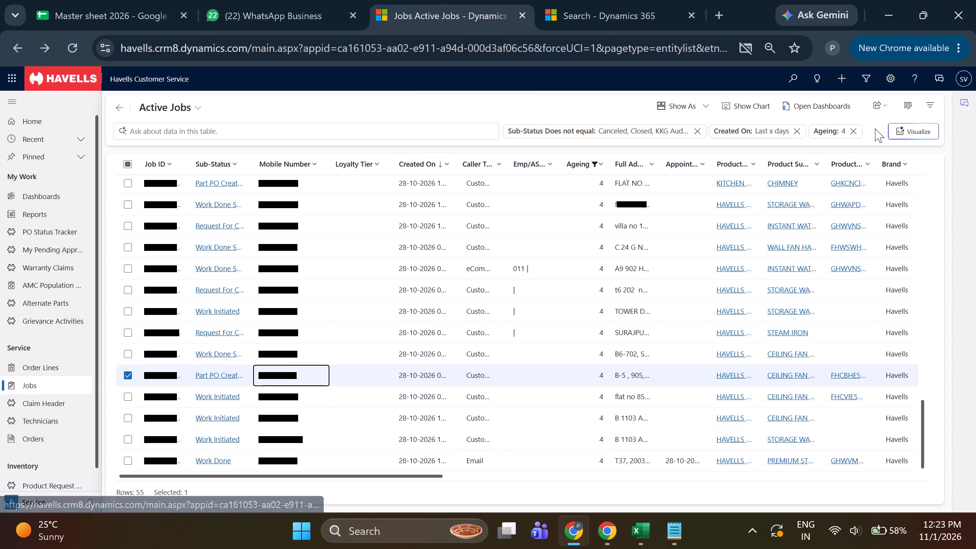
pyautogui.click(914, 104)
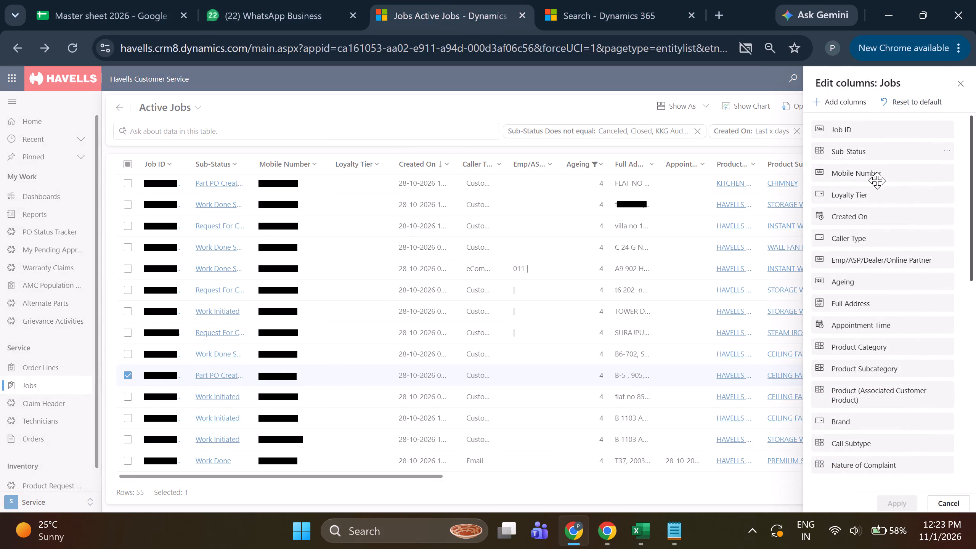
pyautogui.click(949, 194)
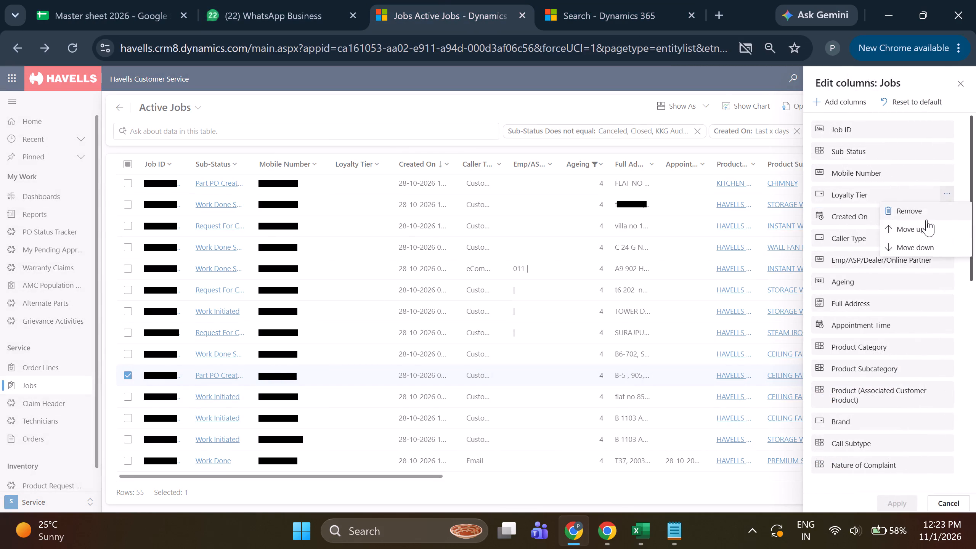
pyautogui.click(924, 210)
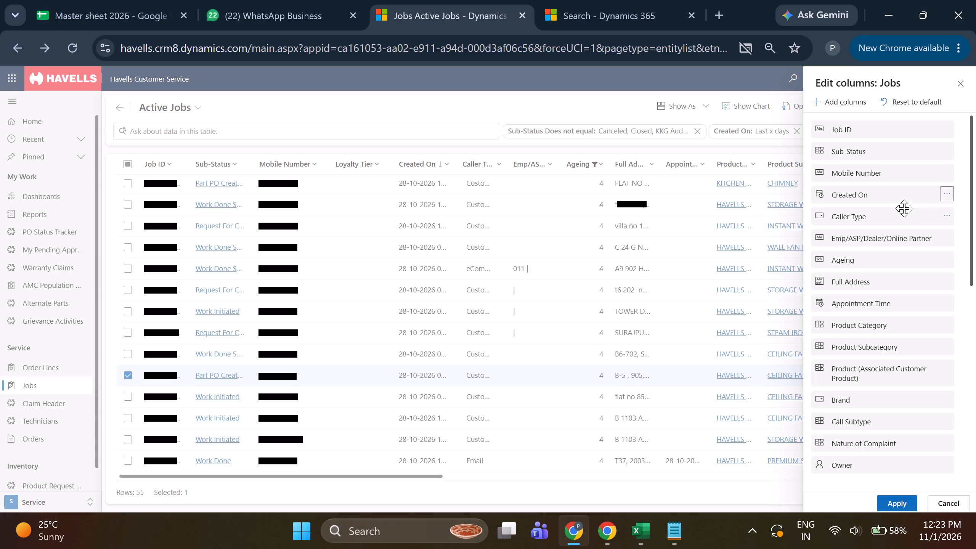
pyautogui.moveTo(893, 198); pyautogui.dragTo(880, 161)
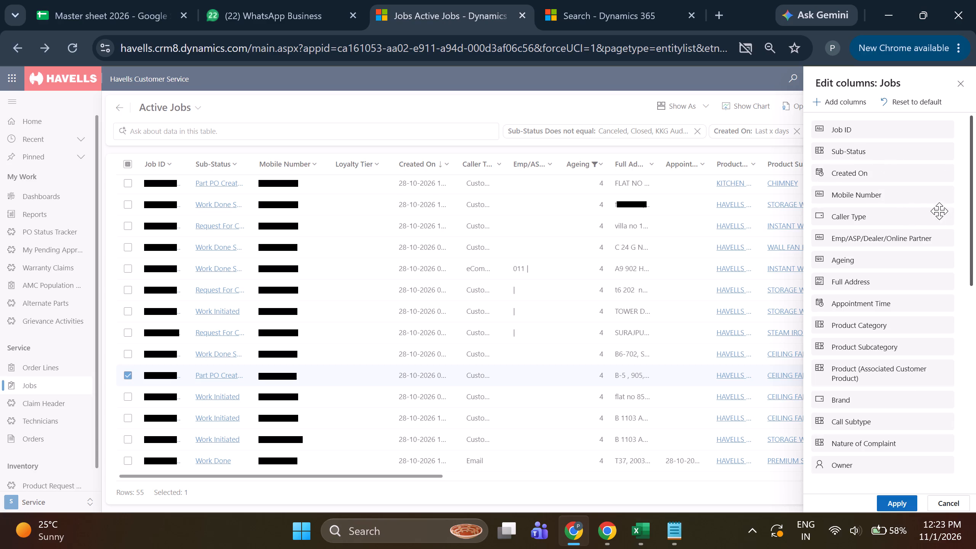
# Remove the Caller Type and Emp/ASP/Dealer/Online Partner columns and move Ageing directly below Created On.
pyautogui.click(948, 216)
pyautogui.click(912, 234)
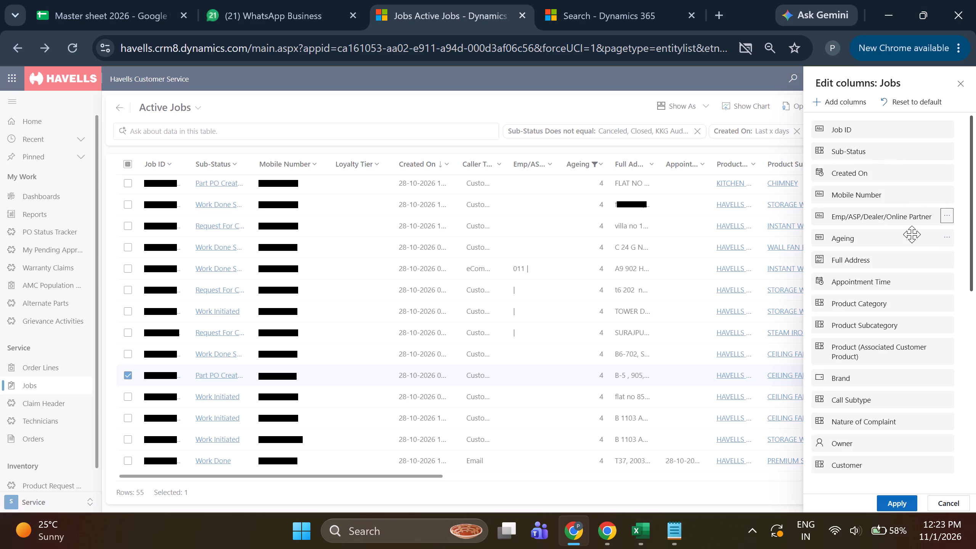
pyautogui.moveTo(876, 241); pyautogui.dragTo(880, 191)
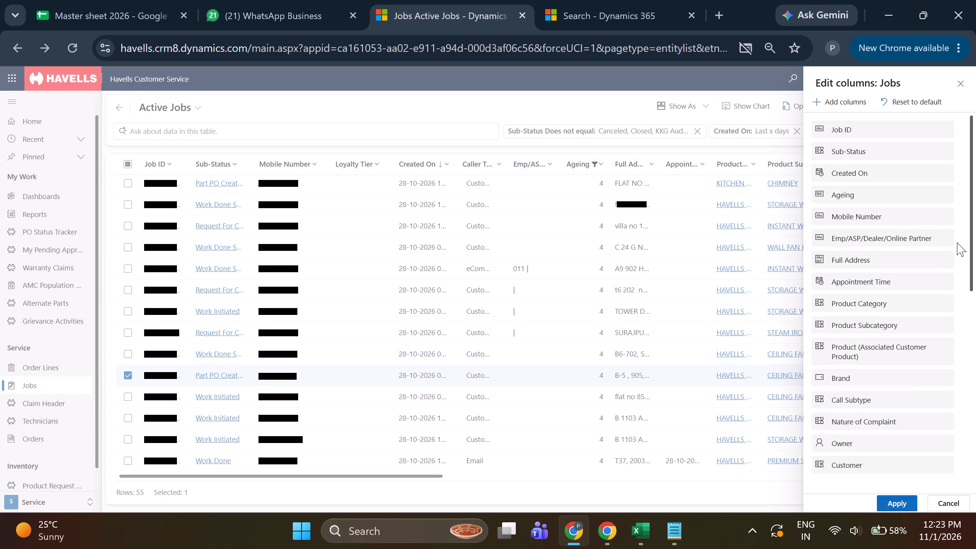
pyautogui.click(958, 242)
pyautogui.click(950, 239)
pyautogui.click(934, 254)
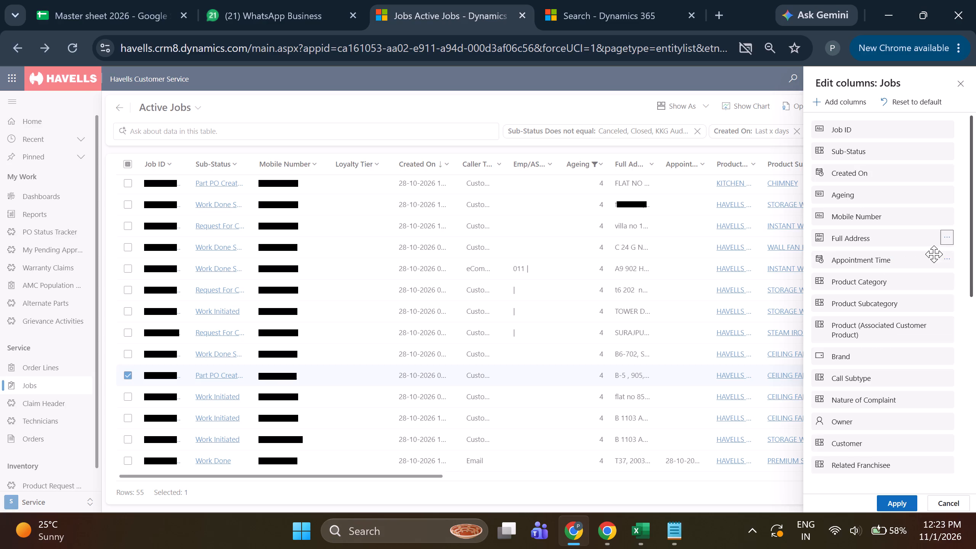
# Following the Master sheet's column order, remove the Appointment Time, Product Category and Product (Associated Customer Product) columns from the Active Jobs layout.
pyautogui.click(122, 0)
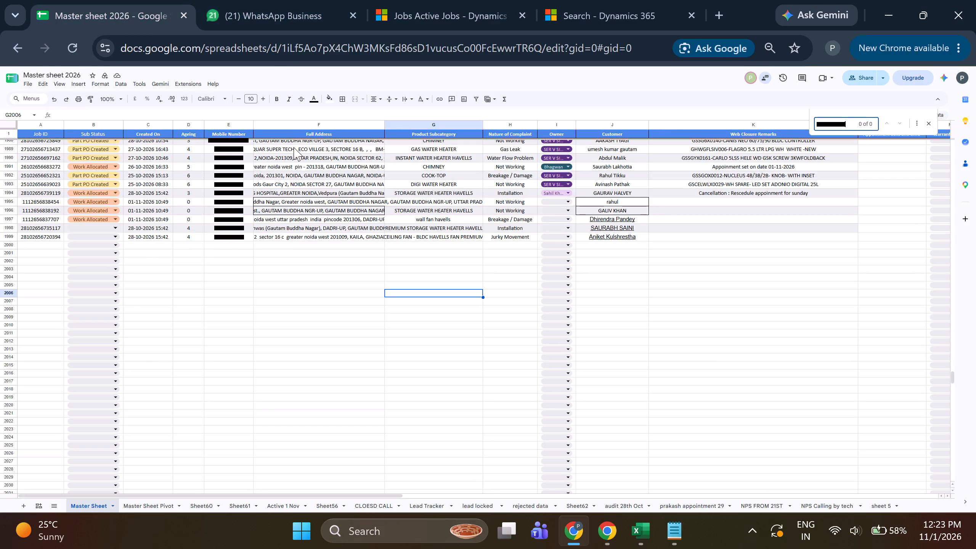
pyautogui.click(455, 0)
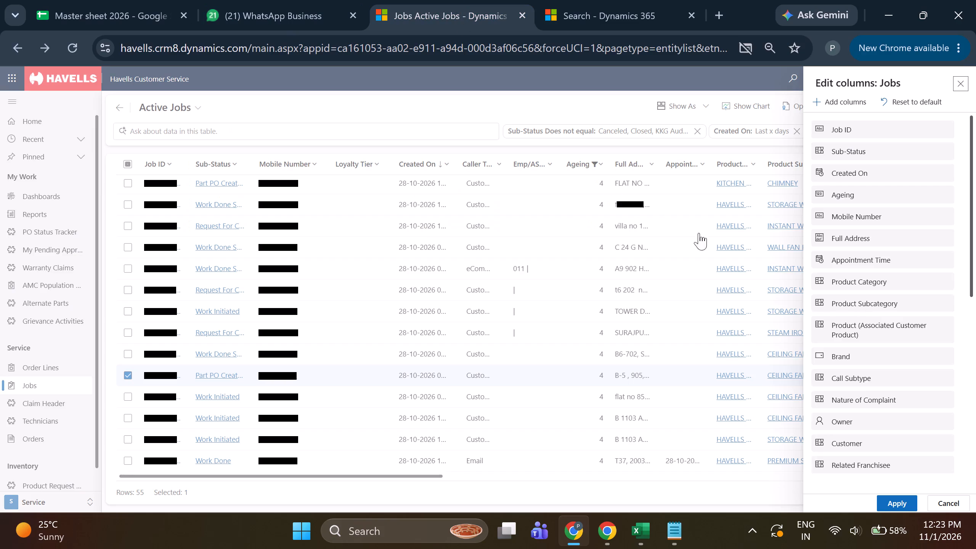
pyautogui.click(950, 262)
pyautogui.click(920, 273)
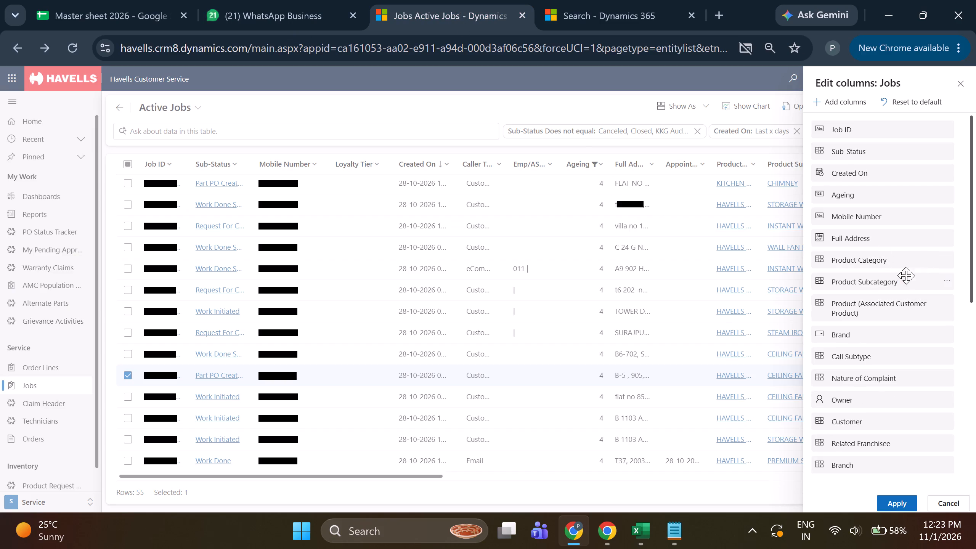
pyautogui.click(142, 0)
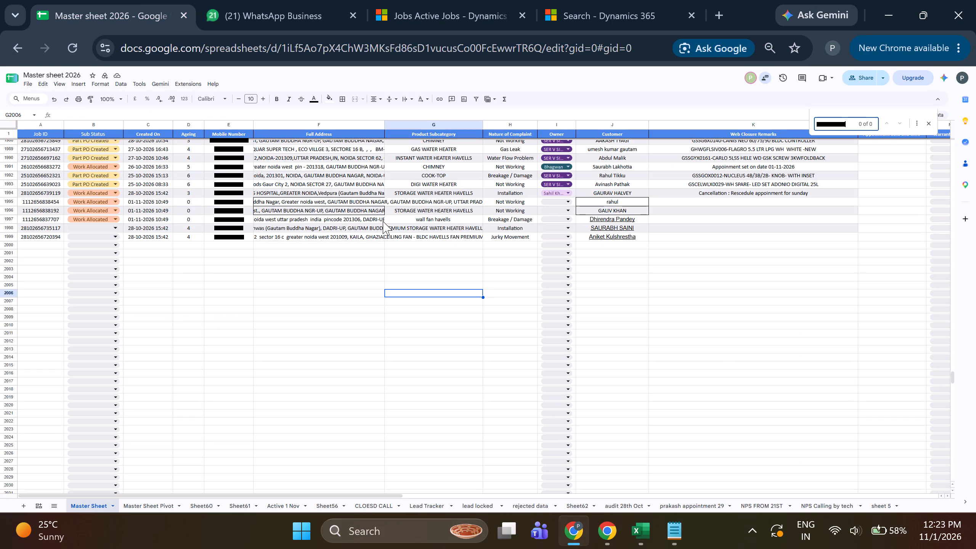
pyautogui.click(413, 0)
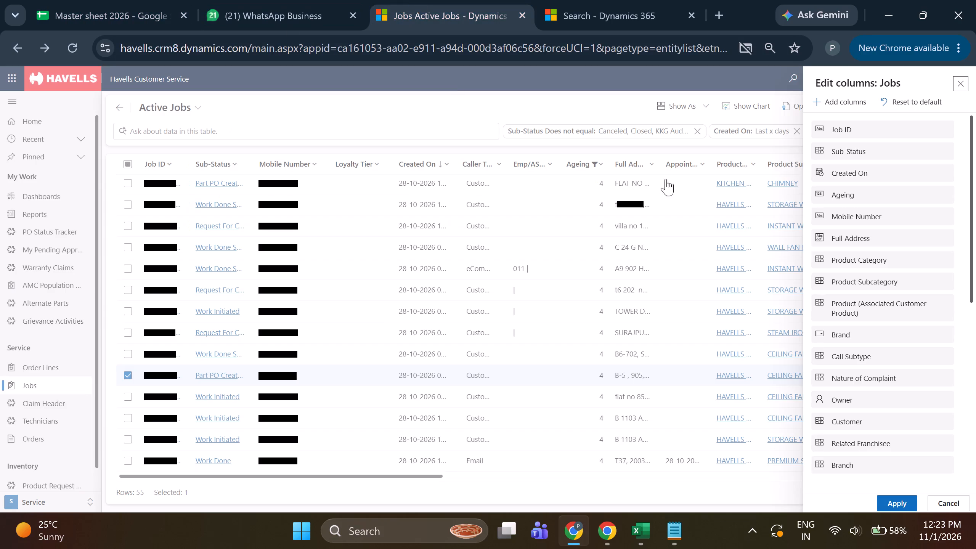
pyautogui.click(948, 257)
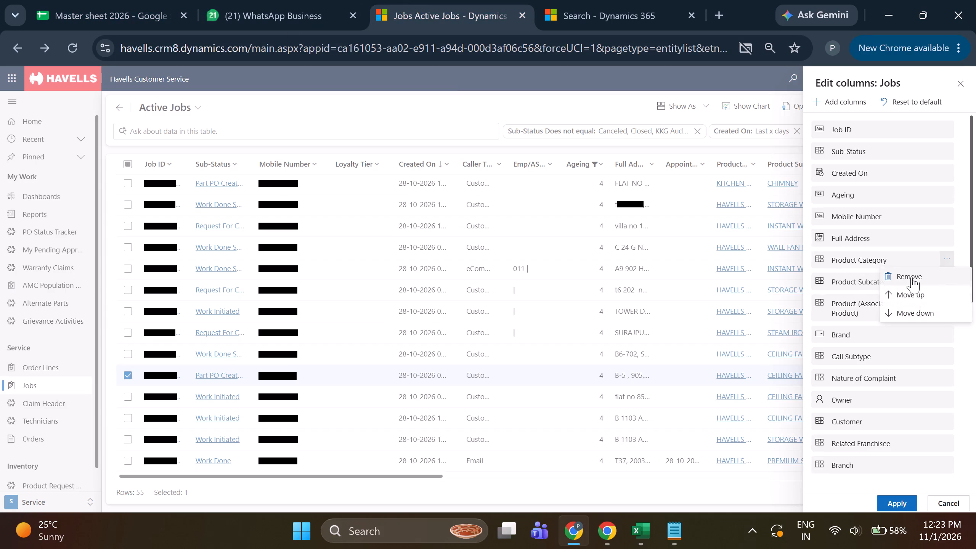
pyautogui.click(910, 277)
pyautogui.click(949, 290)
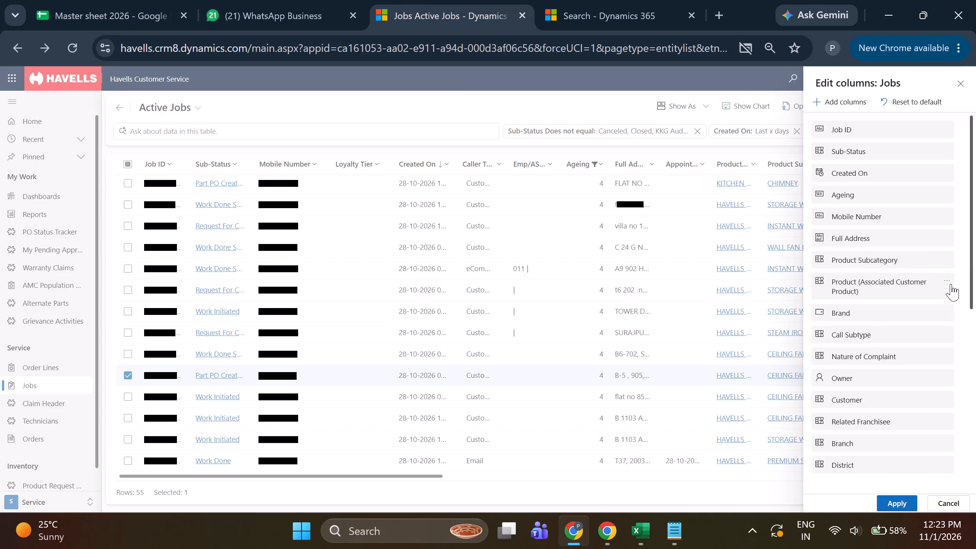
pyautogui.click(945, 281)
pyautogui.click(923, 298)
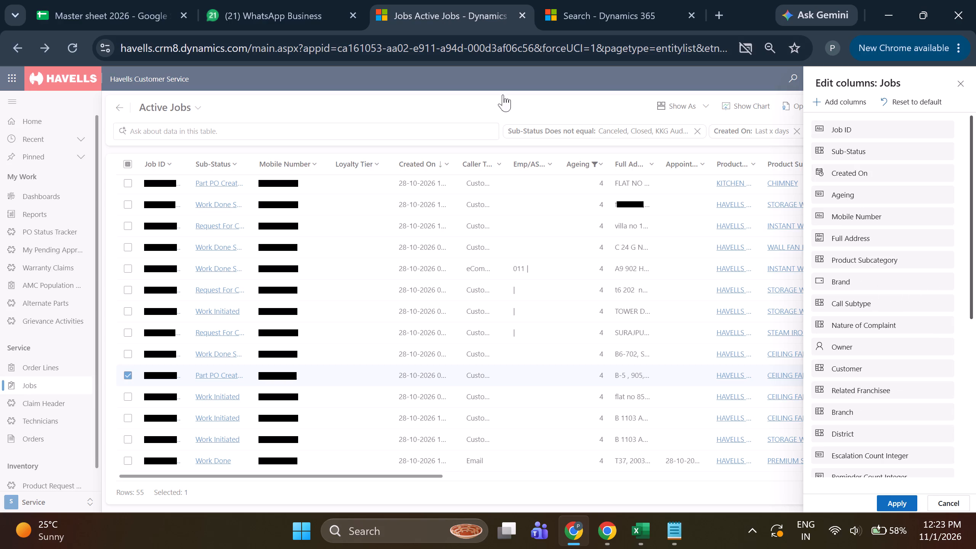
# Match the Master sheet by moving Nature of Complaint directly below Product Subcategory and removing the Brand and Call Subtype columns.
pyautogui.click(105, 0)
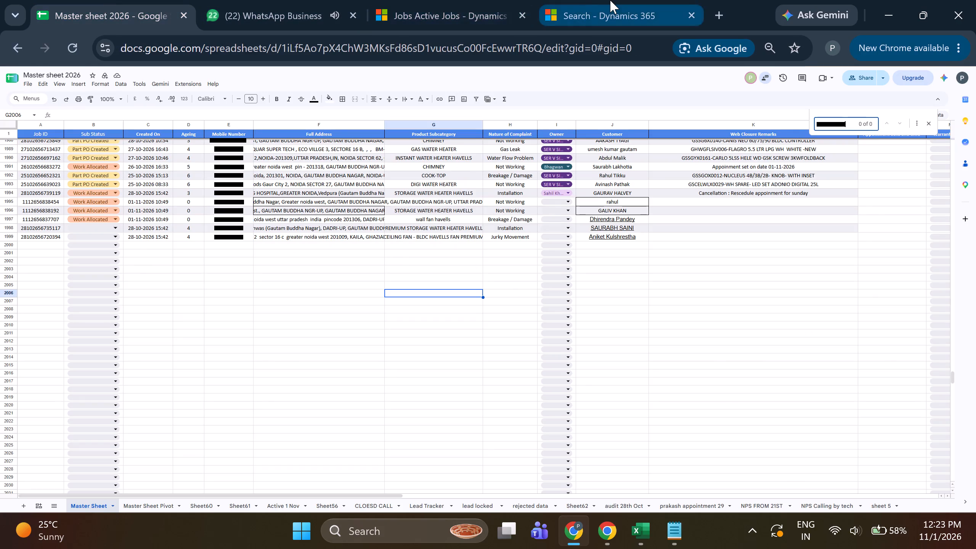
pyautogui.click(424, 0)
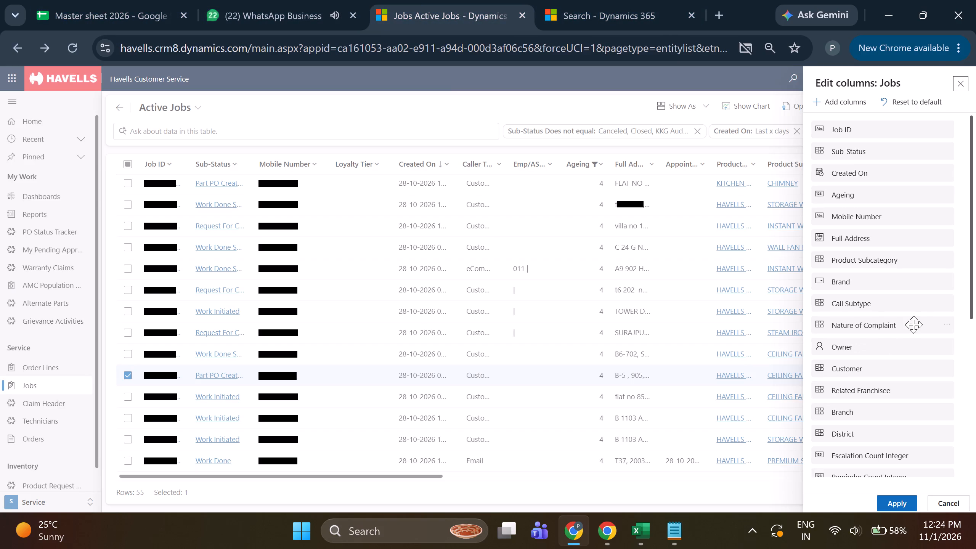
pyautogui.moveTo(872, 329); pyautogui.dragTo(870, 278)
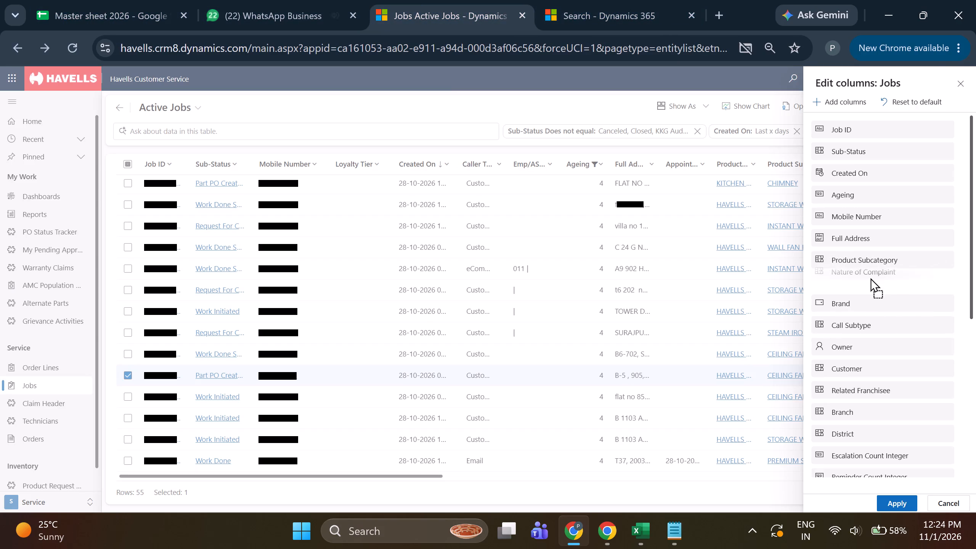
pyautogui.moveTo(870, 278); pyautogui.dragTo(870, 279)
pyautogui.click(952, 305)
pyautogui.click(936, 316)
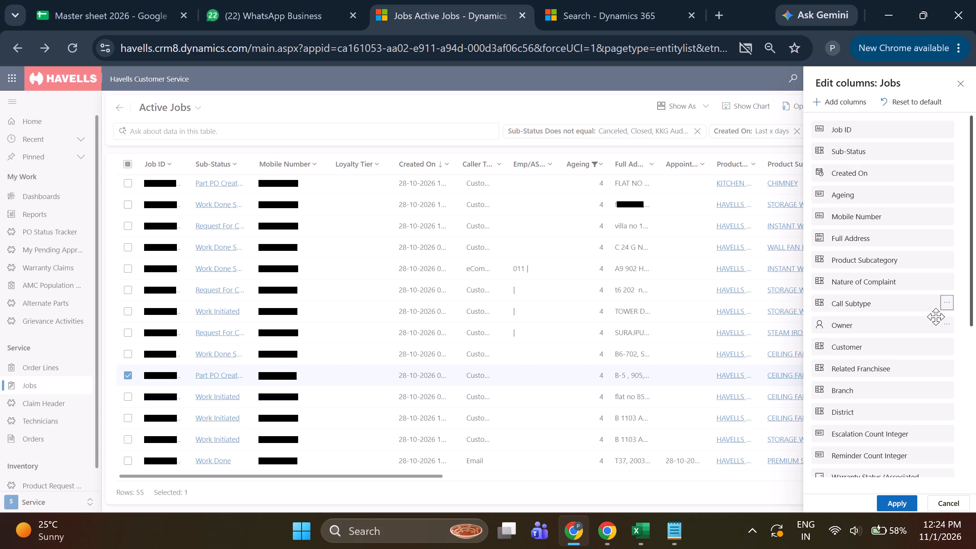
pyautogui.click(945, 307)
pyautogui.click(928, 316)
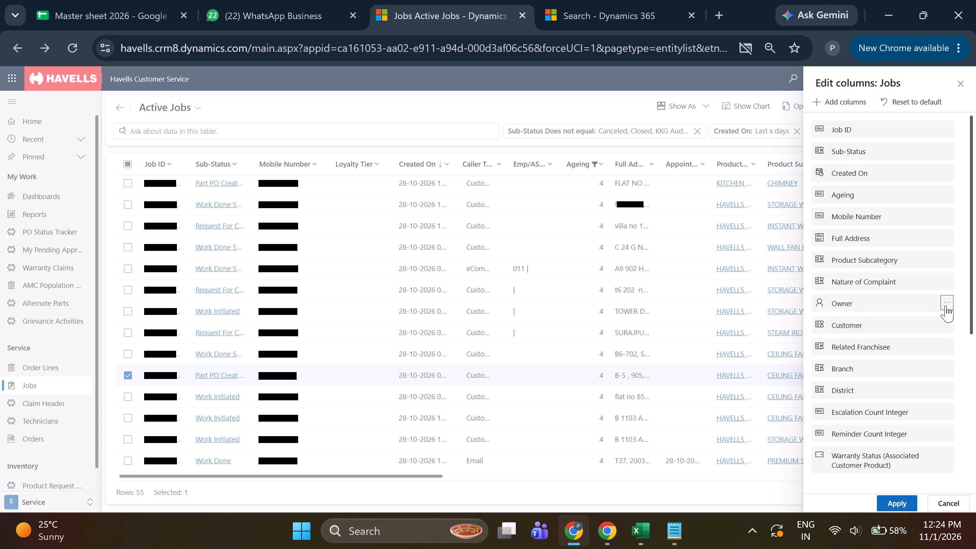
pyautogui.click(945, 305)
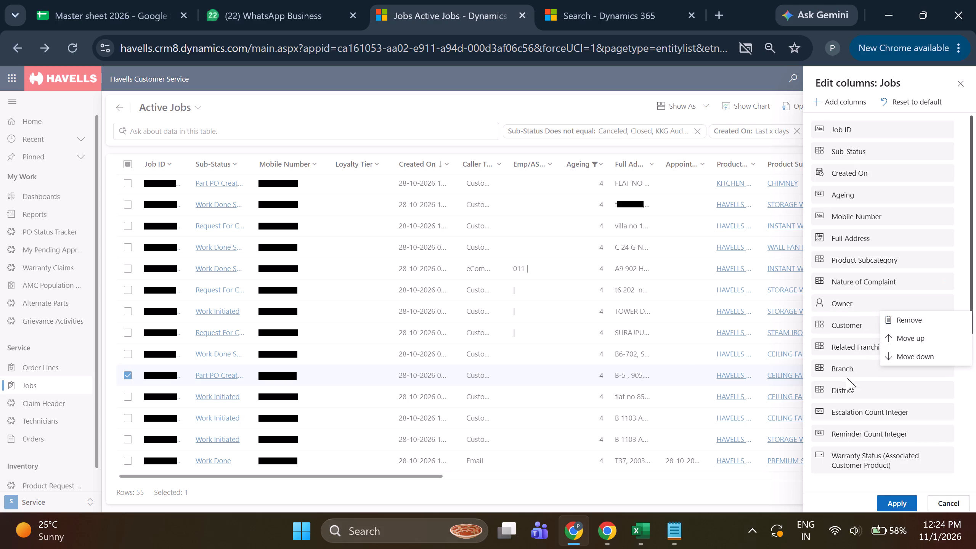
pyautogui.click(757, 479)
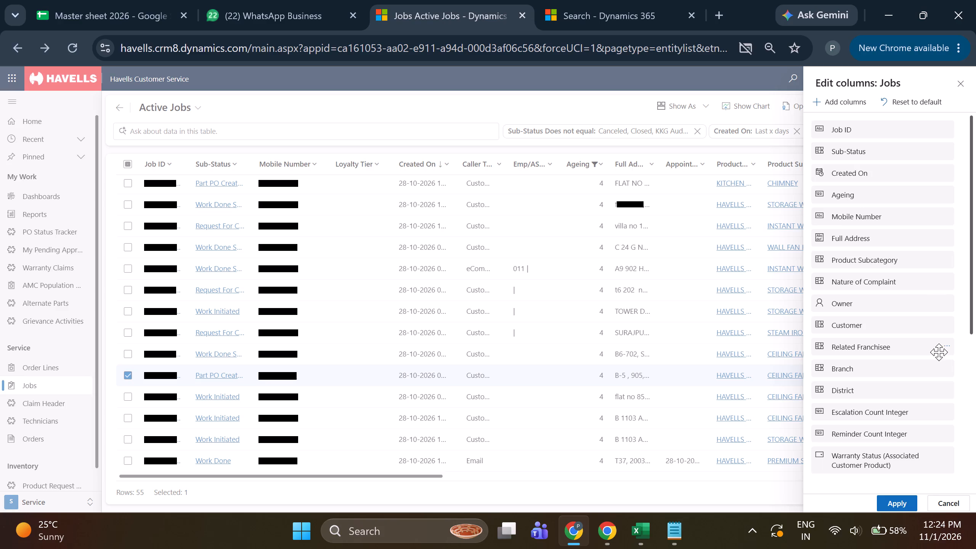
# Remove the Related Franchisee, Branch, District, Escalation Count Integer and Reminder Count Integer columns.
pyautogui.click(946, 347)
pyautogui.click(928, 363)
pyautogui.click(950, 345)
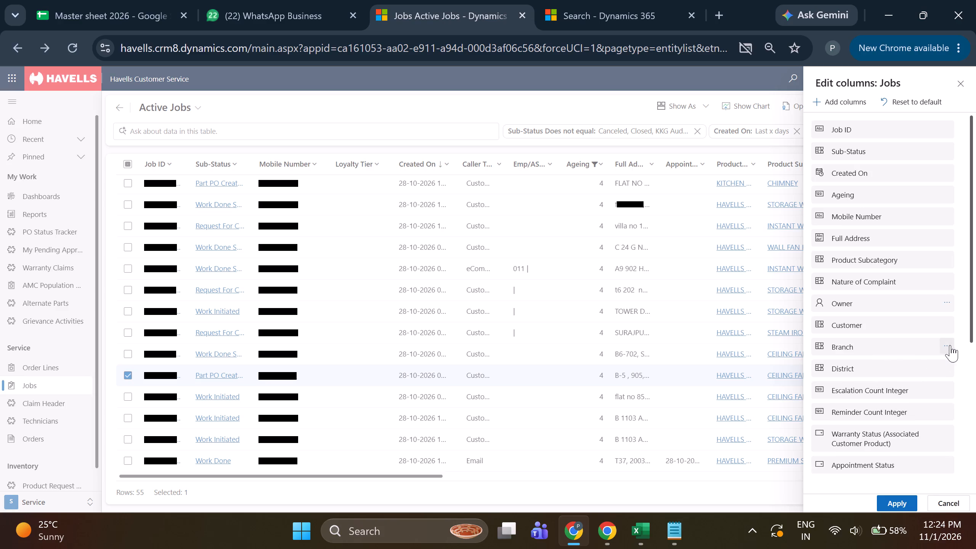
pyautogui.click(923, 364)
pyautogui.click(947, 349)
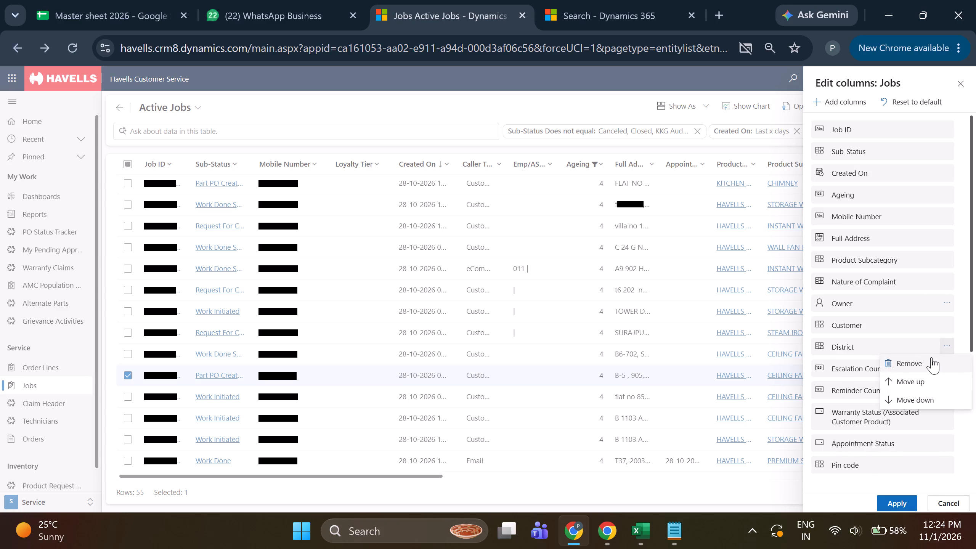
pyautogui.click(931, 357)
pyautogui.click(948, 349)
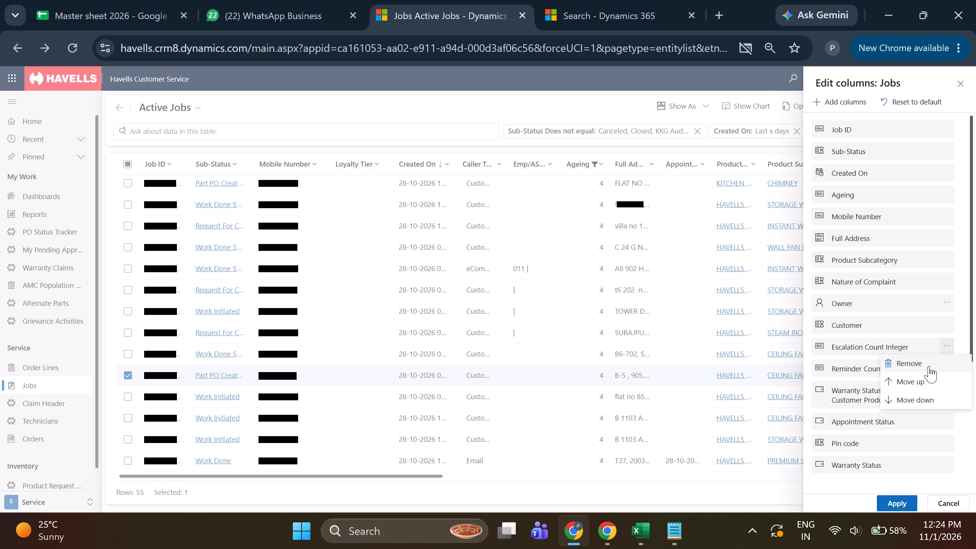
pyautogui.click(929, 366)
pyautogui.click(947, 350)
pyautogui.click(936, 364)
# Remove the Appointment Status, Pin code, Warranty Status and both Associated Customer Product warranty columns (Warranty Status and Warranty Till date).
pyautogui.click(951, 352)
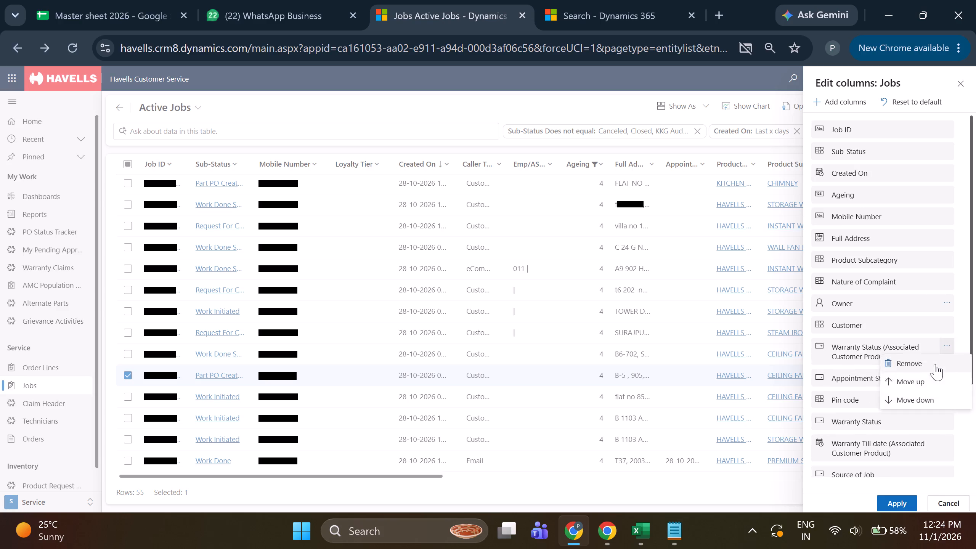
pyautogui.click(935, 364)
pyautogui.click(945, 352)
pyautogui.click(929, 364)
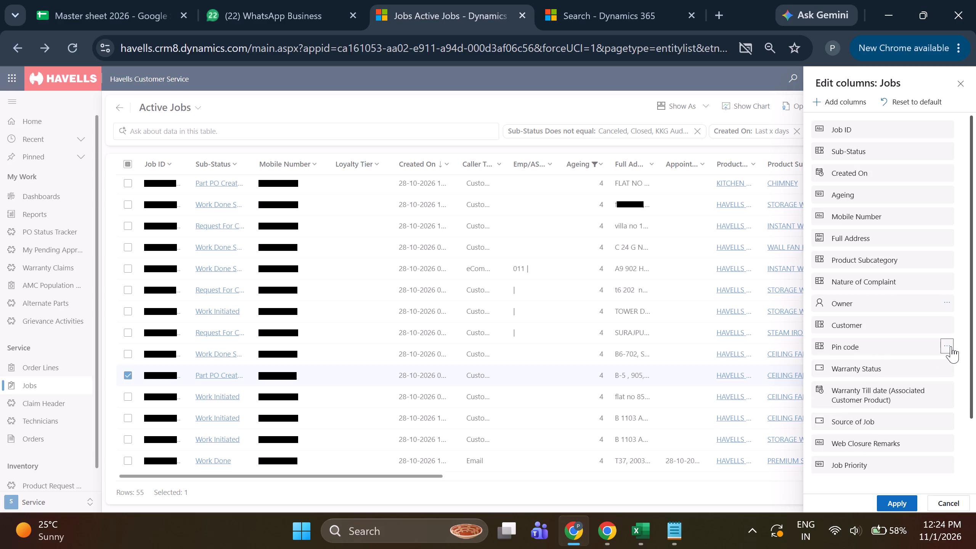
pyautogui.click(951, 346)
pyautogui.click(926, 361)
pyautogui.click(943, 350)
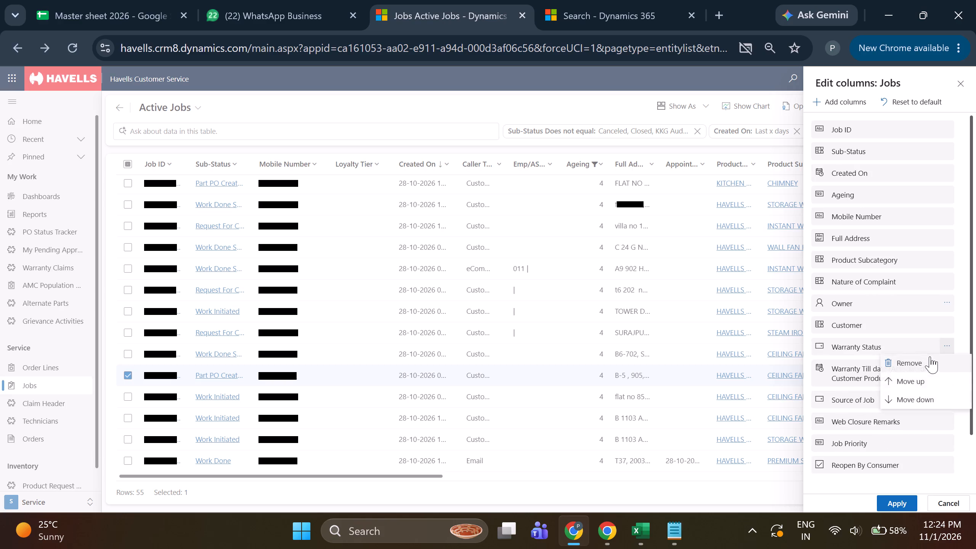
pyautogui.click(930, 356)
pyautogui.click(947, 347)
pyautogui.click(925, 356)
# Remove Source of Job, Web Closure Remarks, Job Priority, Reopen By Consumer and Account Number (Related Franchisee), and apply the column layout.
pyautogui.click(961, 345)
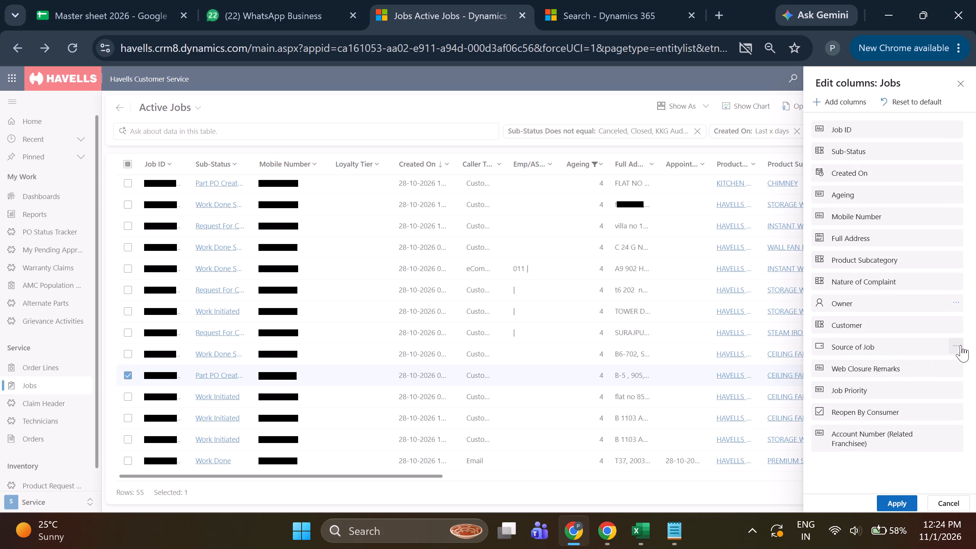
pyautogui.click(939, 362)
pyautogui.click(952, 351)
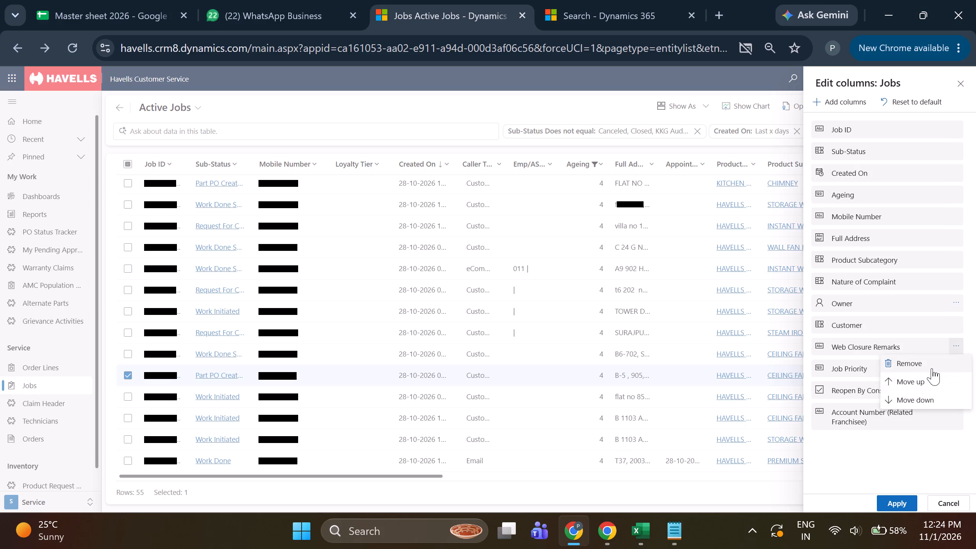
pyautogui.click(932, 368)
pyautogui.click(960, 348)
pyautogui.click(936, 366)
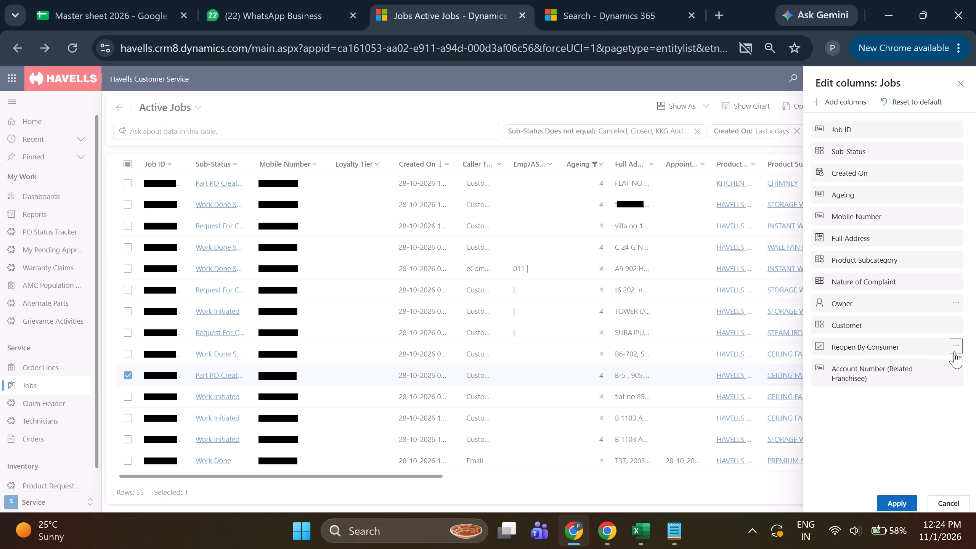
pyautogui.click(954, 352)
pyautogui.click(935, 364)
pyautogui.click(954, 357)
pyautogui.click(957, 354)
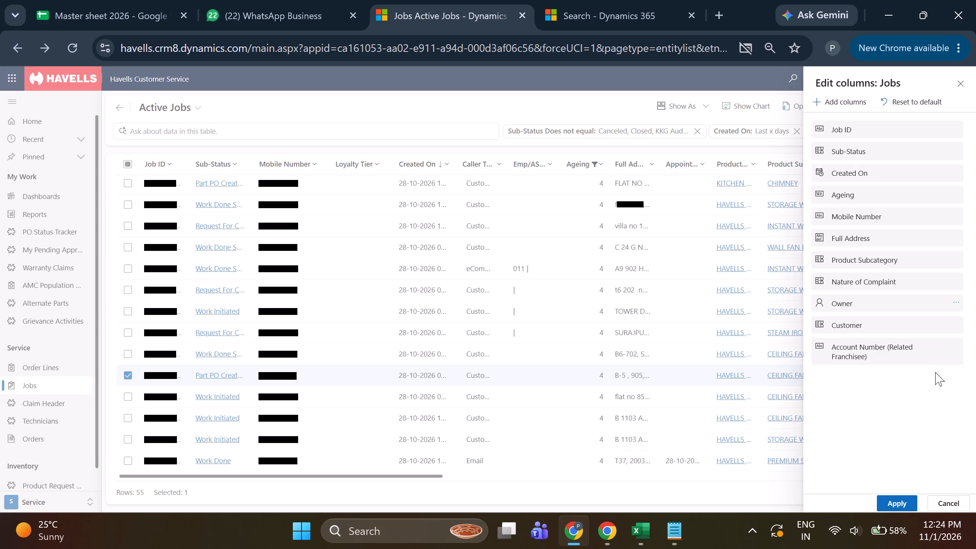
pyautogui.click(960, 352)
pyautogui.click(936, 361)
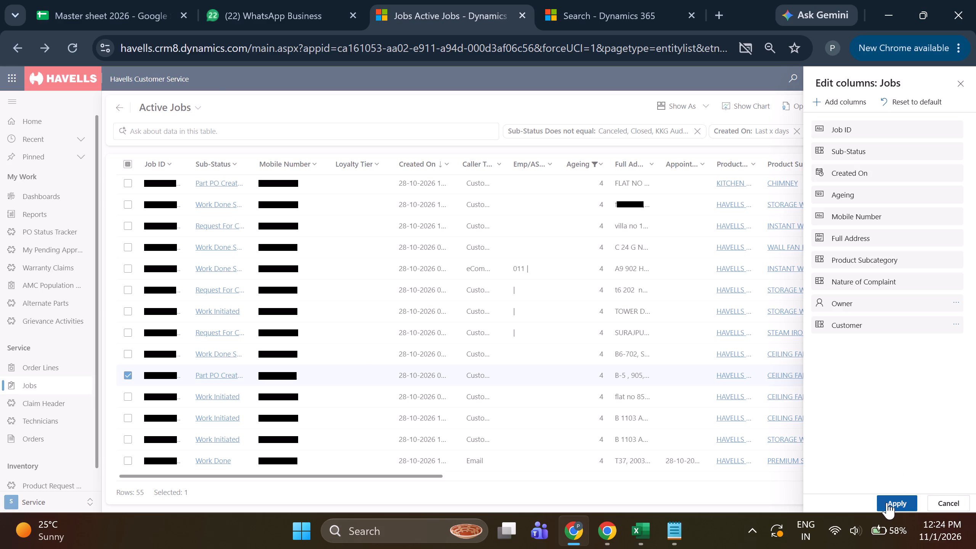
pyautogui.click(887, 502)
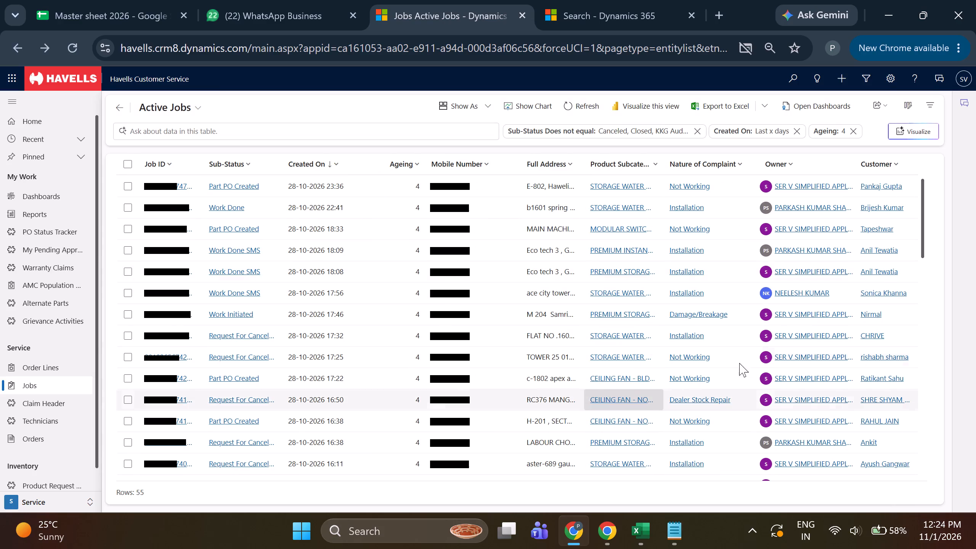
pyautogui.moveTo(920, 210); pyautogui.dragTo(915, 331)
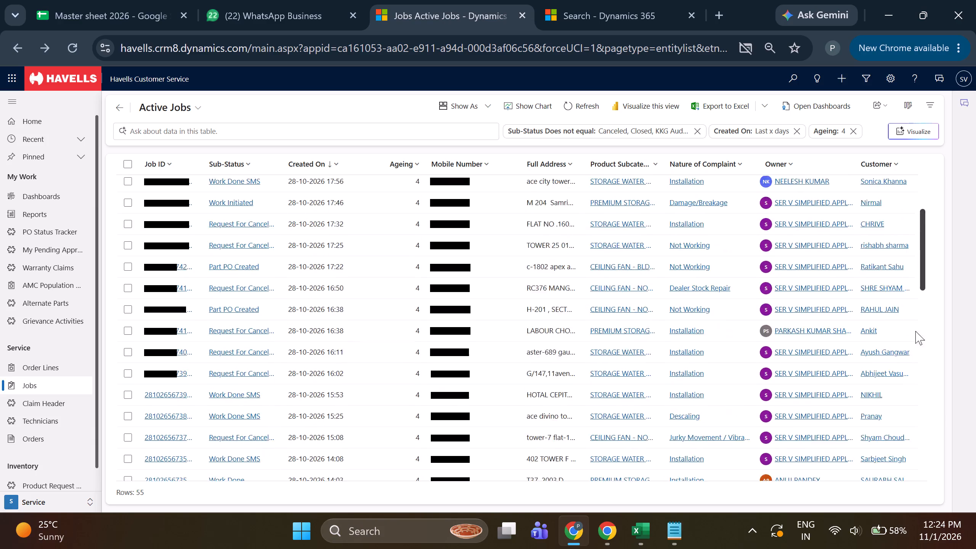
pyautogui.moveTo(915, 331); pyautogui.dragTo(940, 464)
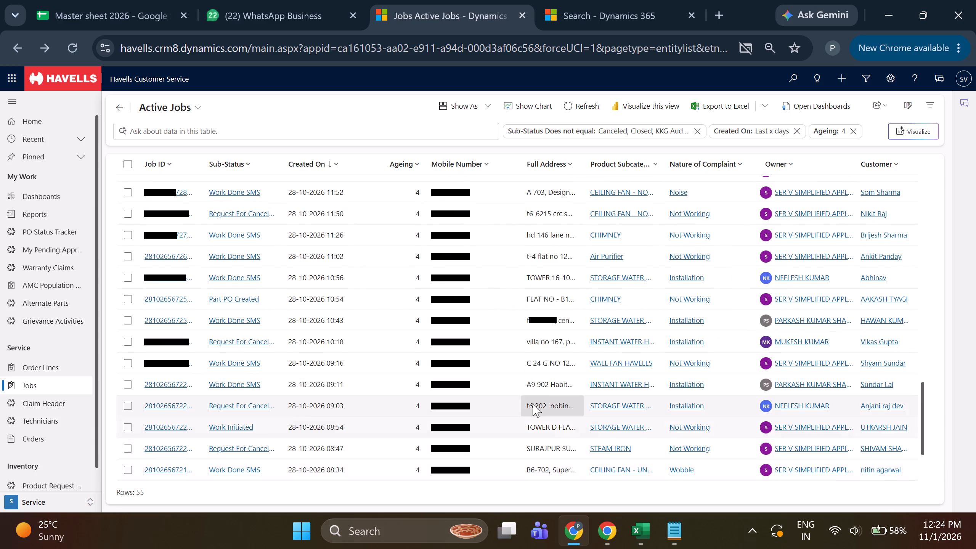
pyautogui.scroll(-10, 531, 403)
pyautogui.scroll(-5, 565, 431)
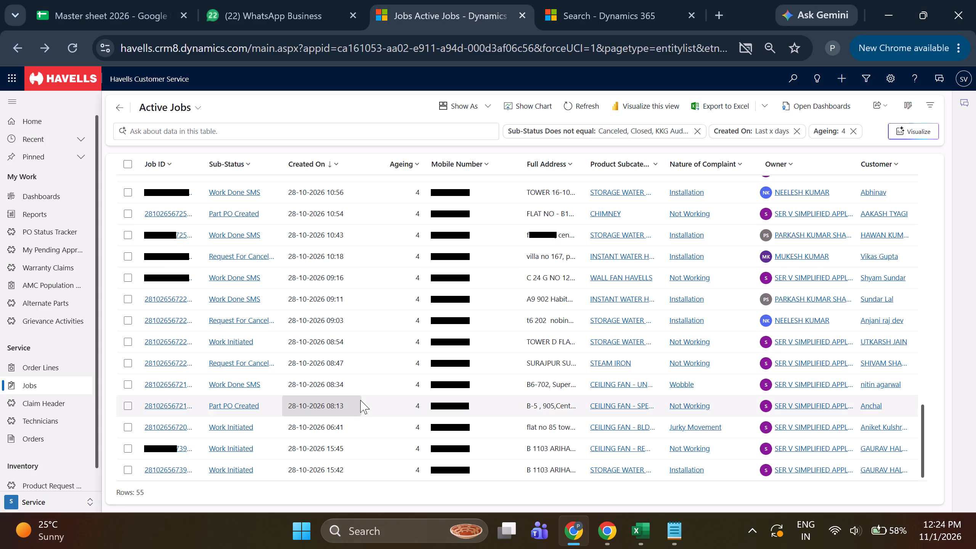
pyautogui.click(484, 409)
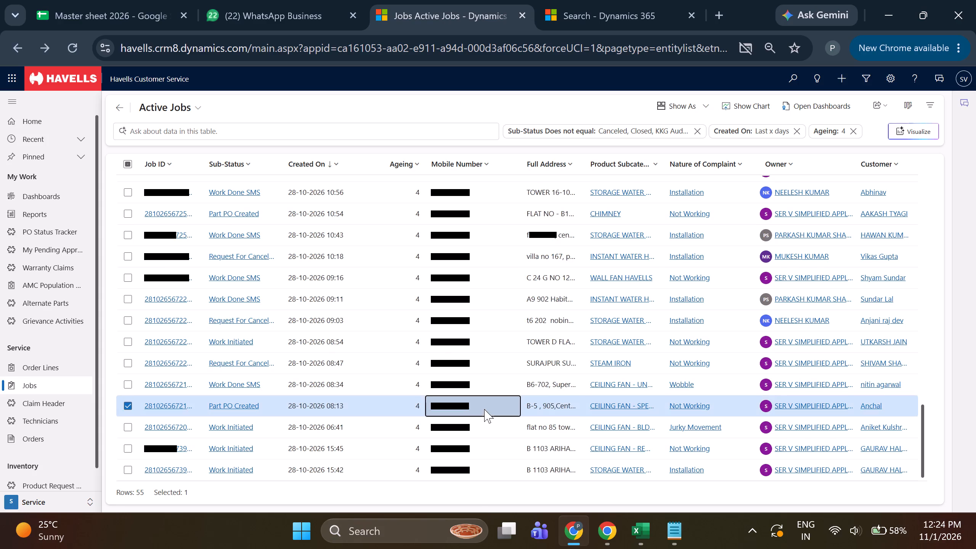
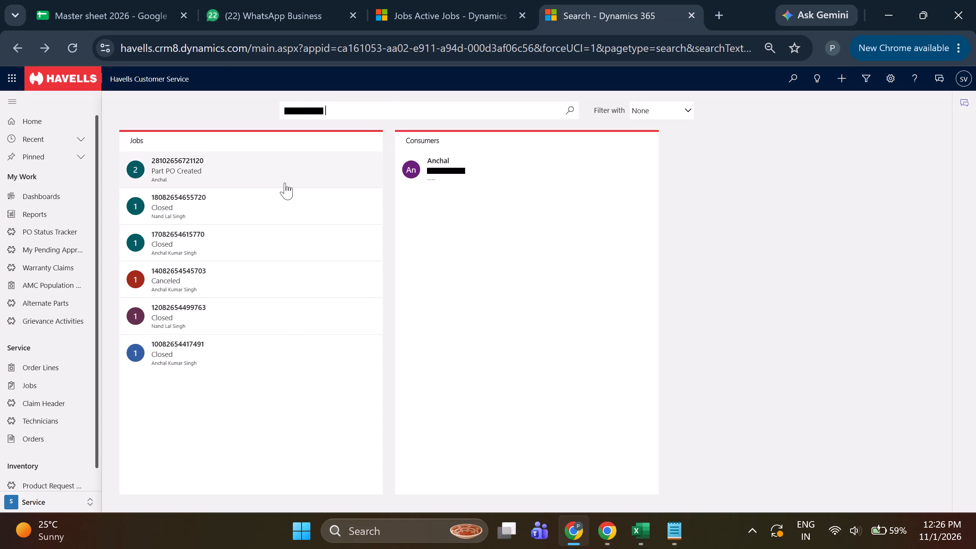
pyautogui.click(82, 0)
pyautogui.doubleClick(841, 129)
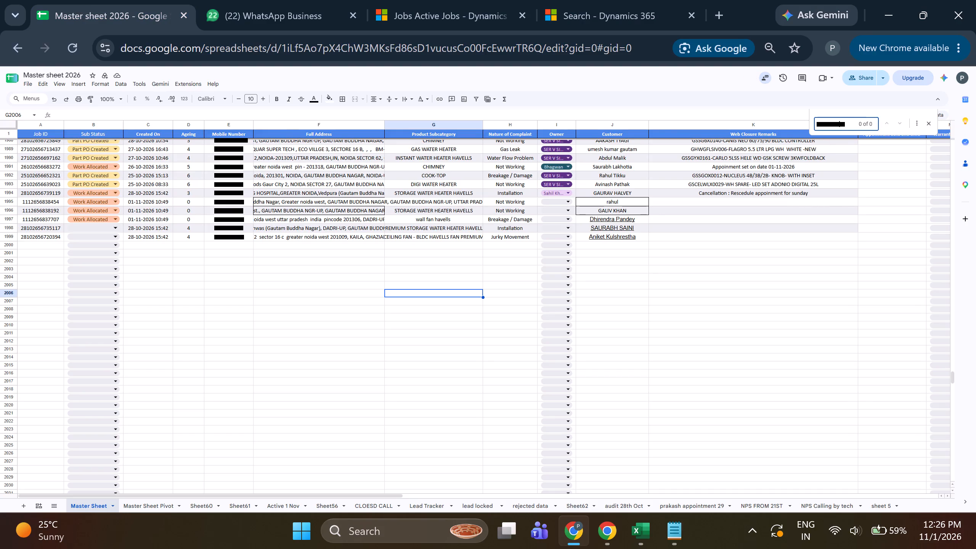
pyautogui.hotkey('ctrl', 'v')
pyautogui.press('space')
pyautogui.click(498, 10)
pyautogui.moveTo(142, 408); pyautogui.dragTo(302, 403)
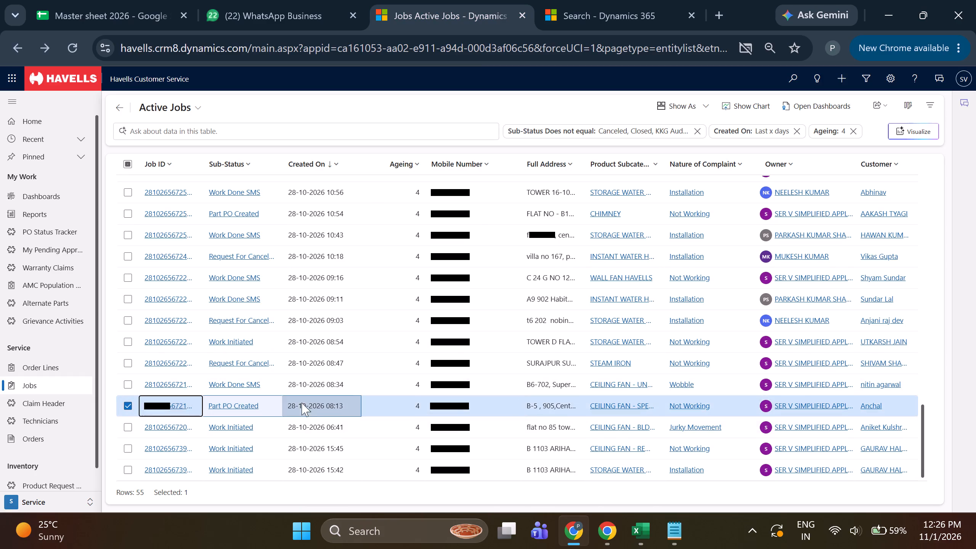
pyautogui.moveTo(302, 403); pyautogui.dragTo(975, 400)
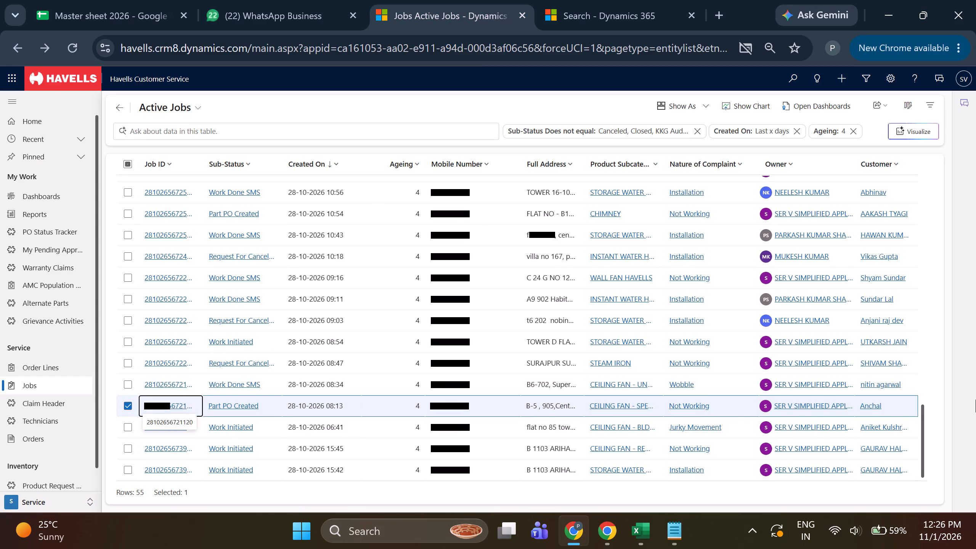
pyautogui.moveTo(975, 400); pyautogui.dragTo(975, 399)
pyautogui.hotkey('ctrl', 'c')
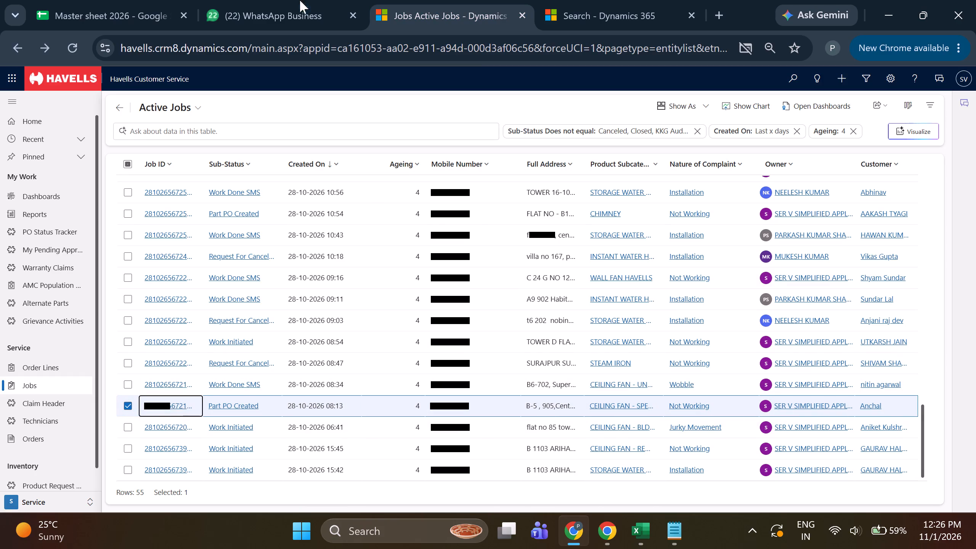
pyautogui.click(43, 0)
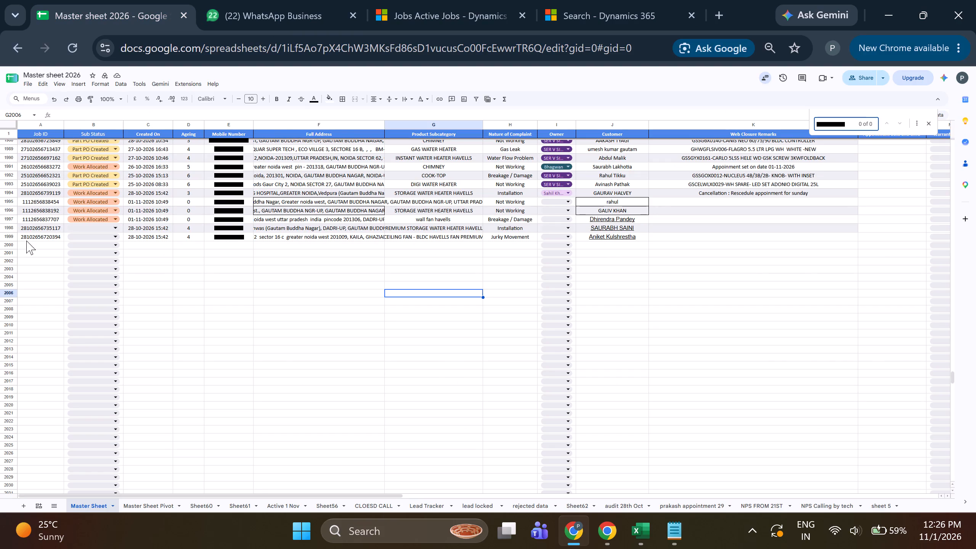
# Paste the copied ceiling fan job record into row 2000, the first empty row of the Master Sheet, starting at the Job ID column.
pyautogui.click(26, 241)
pyautogui.click(26, 243)
pyautogui.hotkey('ctrl', 'v')
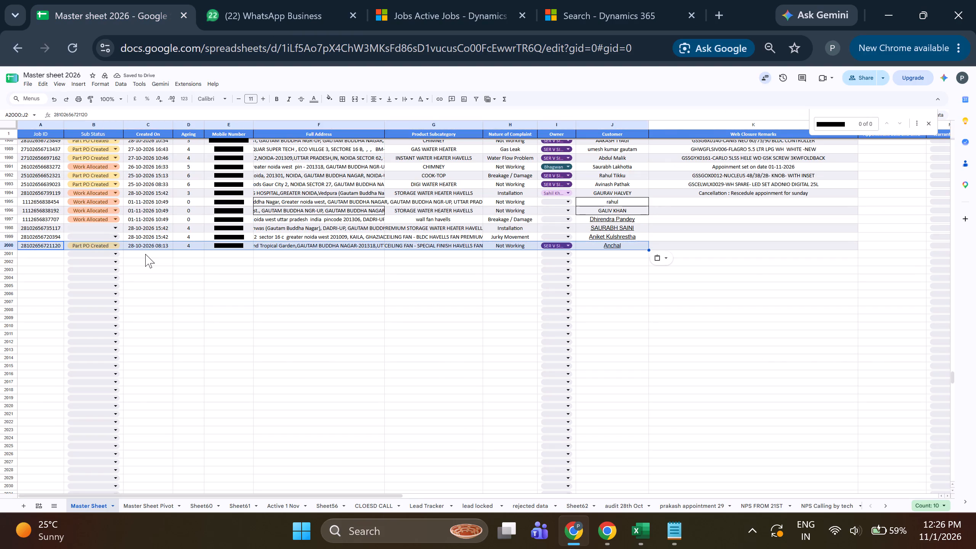
pyautogui.click(307, 250)
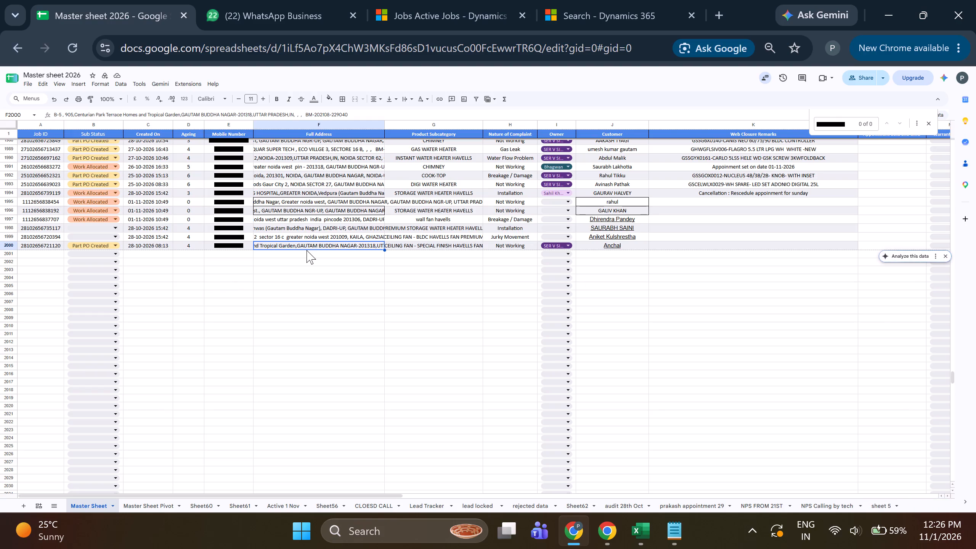
pyautogui.click(311, 256)
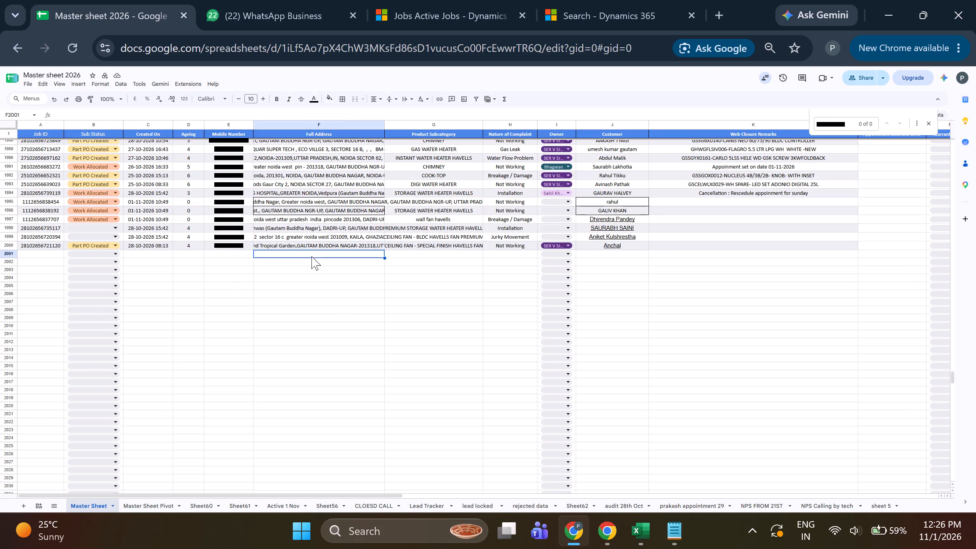
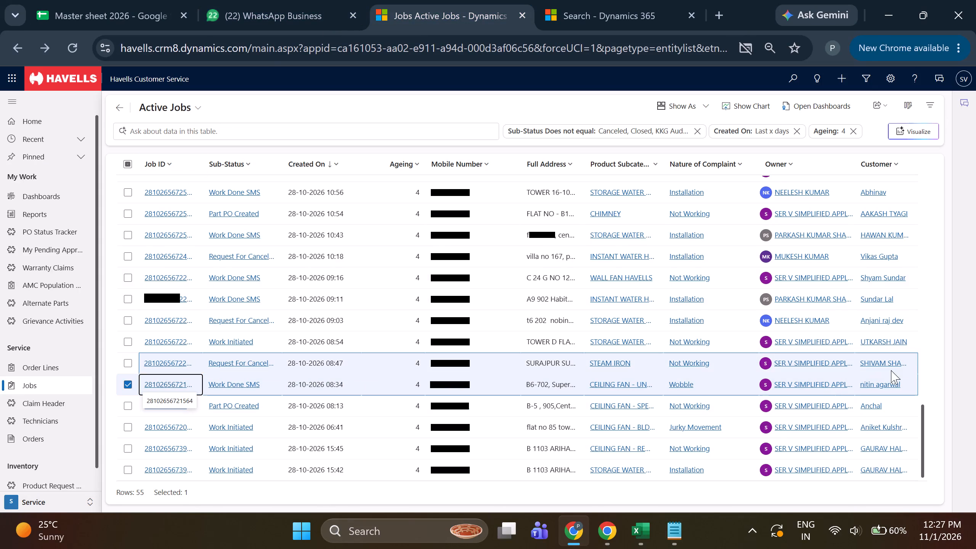
pyautogui.moveTo(891, 370); pyautogui.dragTo(919, 380)
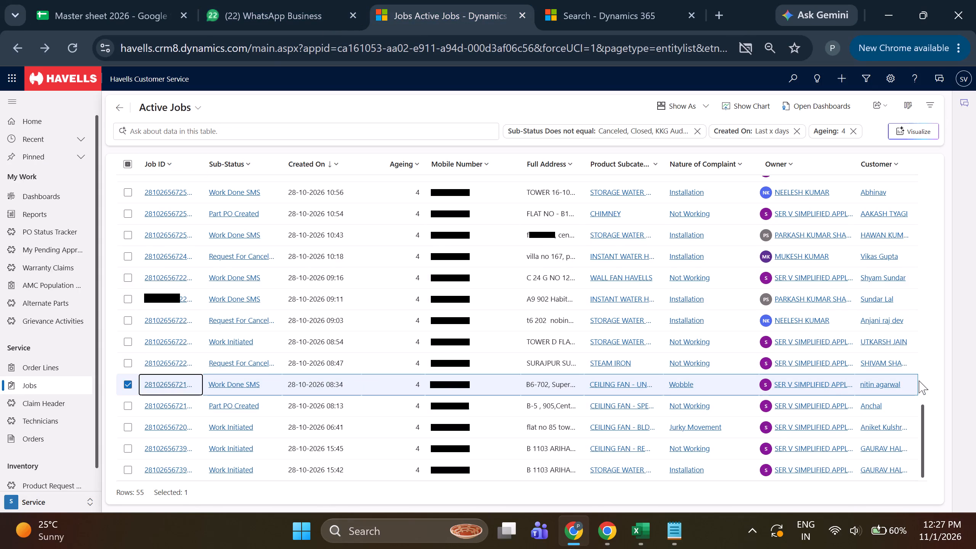
pyautogui.hotkey('ctrl', 'c')
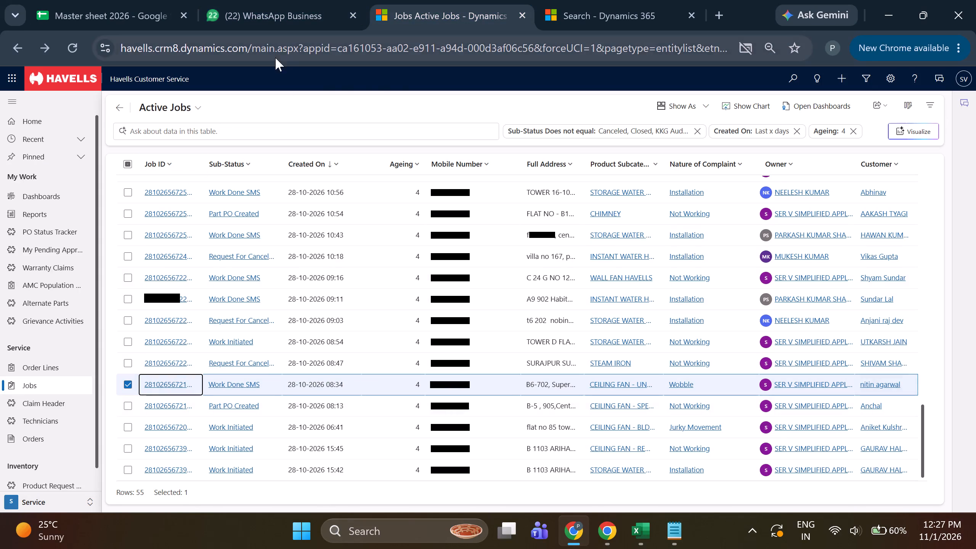
pyautogui.click(147, 0)
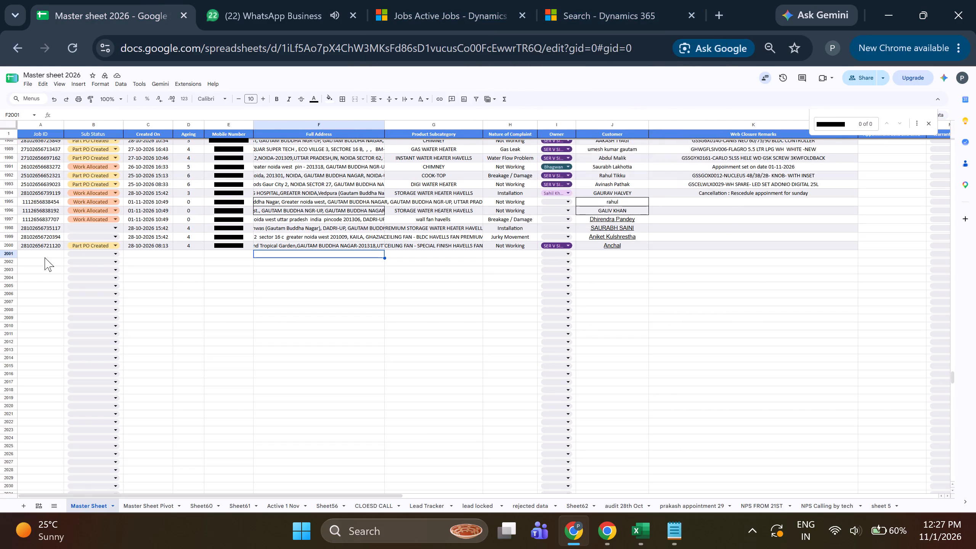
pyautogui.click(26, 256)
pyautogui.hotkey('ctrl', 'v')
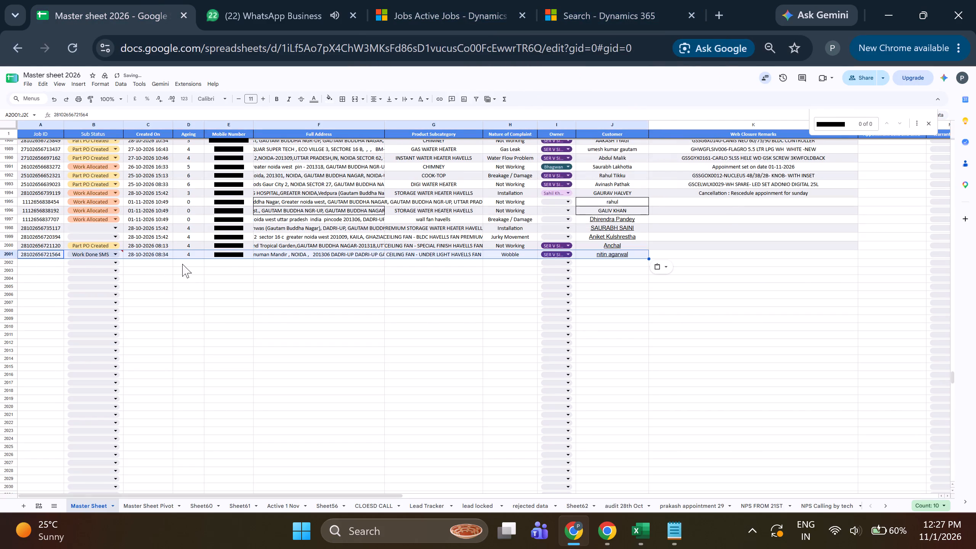
# Search Master sheet 2026 for the mobile number in row 2001 and compare the matching entries.
pyautogui.click(222, 255)
pyautogui.hotkey('ctrl', 'c')
pyautogui.doubleClick(842, 123)
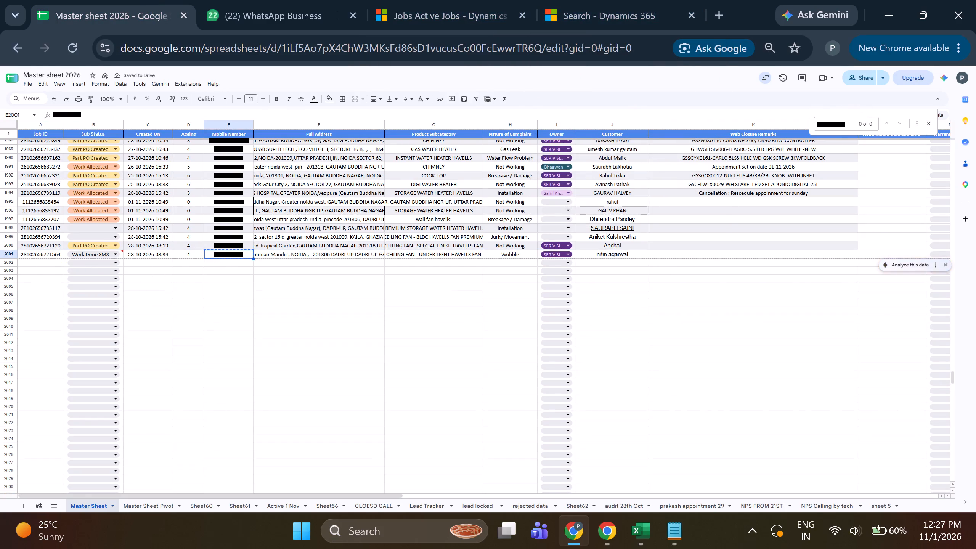
pyautogui.hotkey('ctrl', 'v')
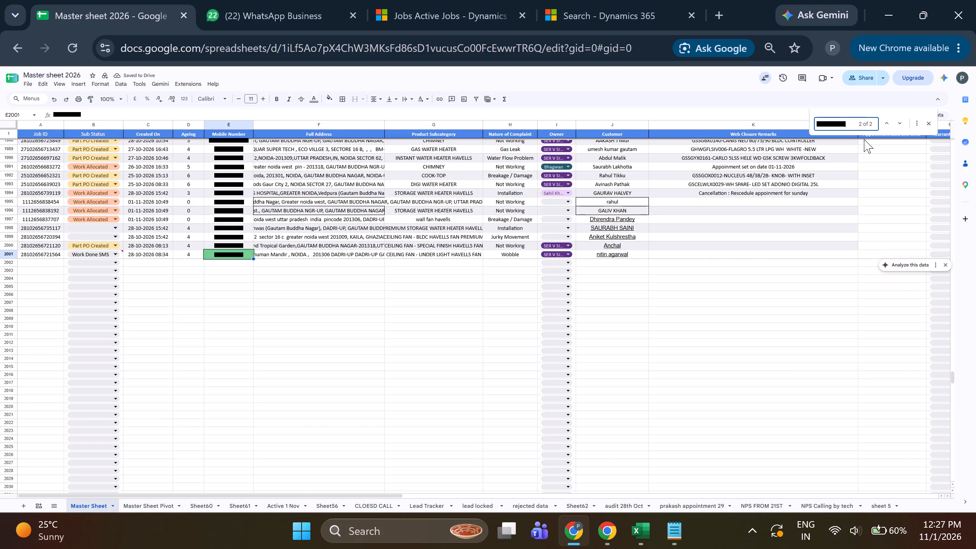
pyautogui.press('Return')
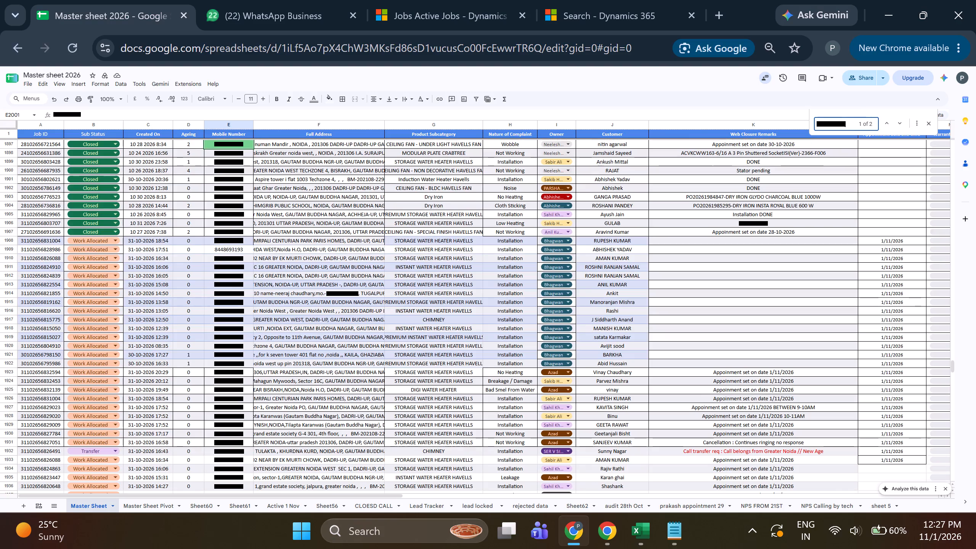
pyautogui.press('Return')
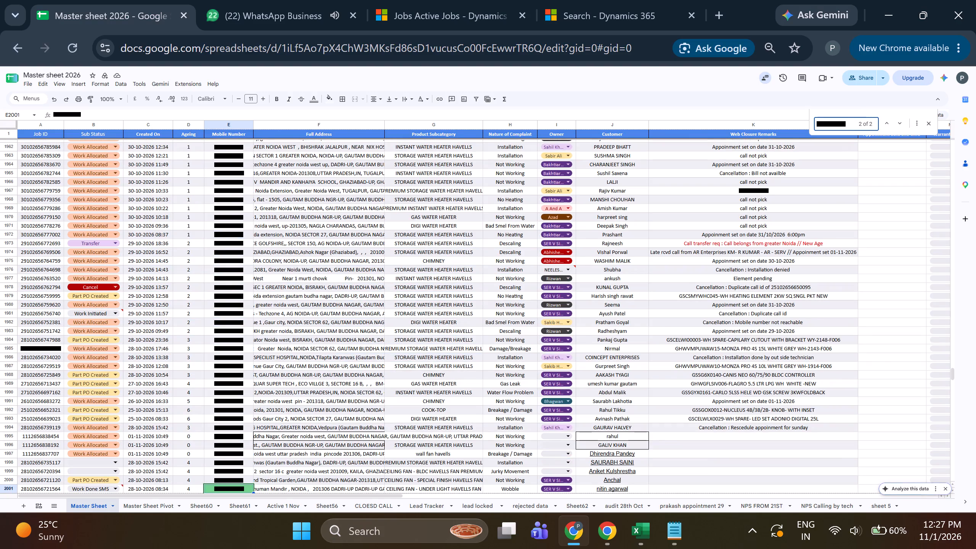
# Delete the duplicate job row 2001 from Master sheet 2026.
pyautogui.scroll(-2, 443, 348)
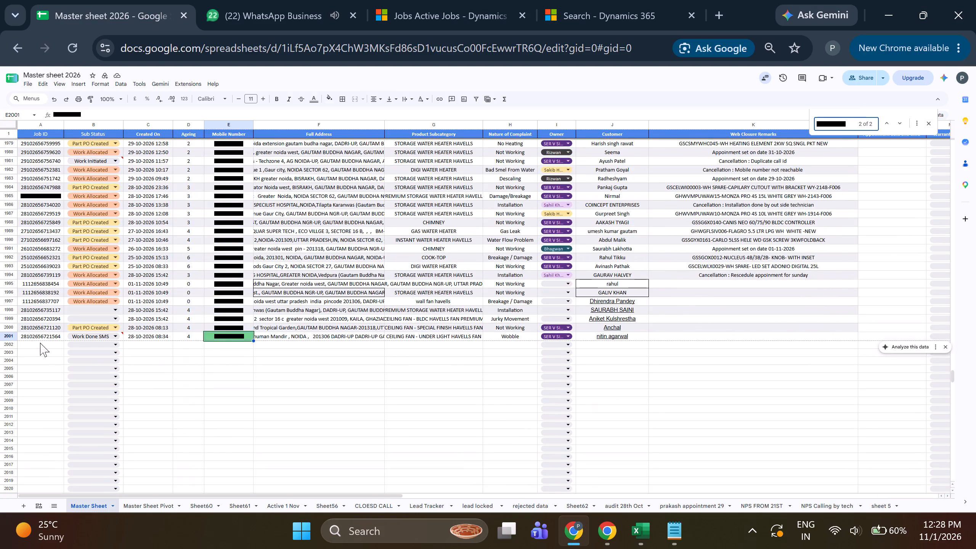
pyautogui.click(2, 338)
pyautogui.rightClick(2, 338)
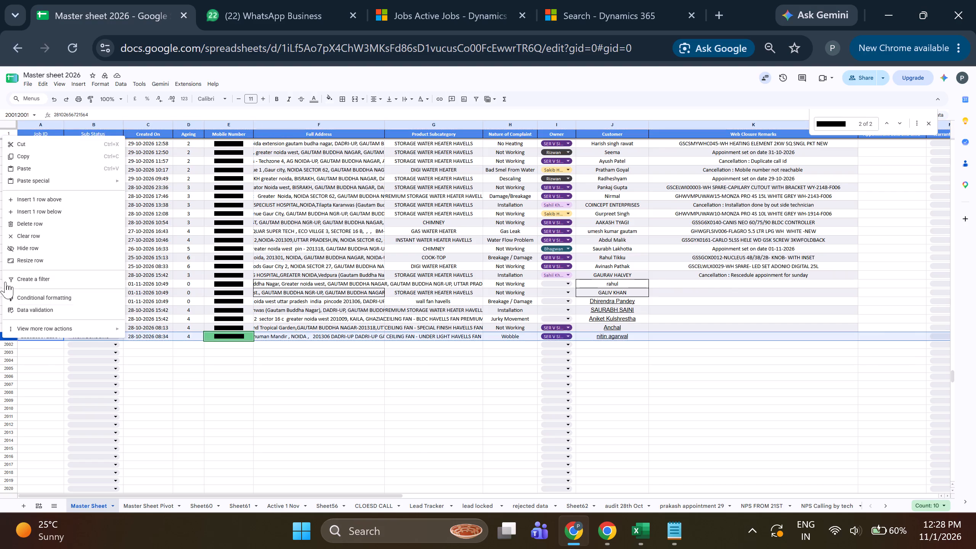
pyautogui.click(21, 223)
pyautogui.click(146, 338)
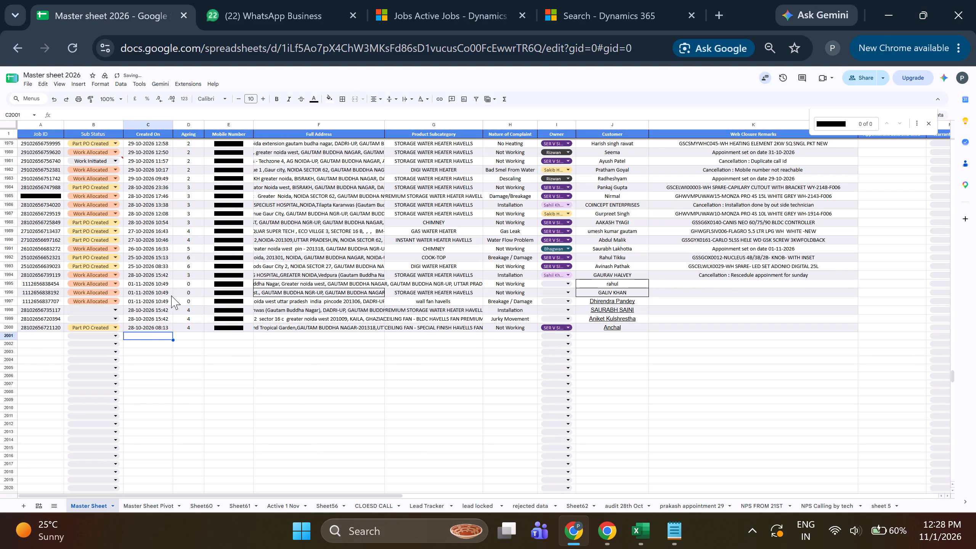
pyautogui.click(841, 124)
pyautogui.click(856, 124)
pyautogui.press('Return')
pyautogui.click(586, 0)
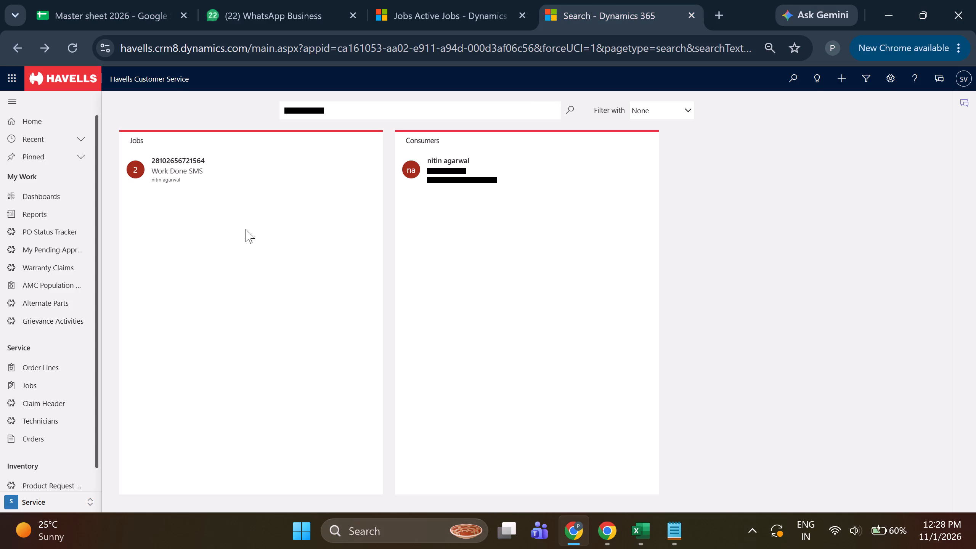
pyautogui.click(138, 0)
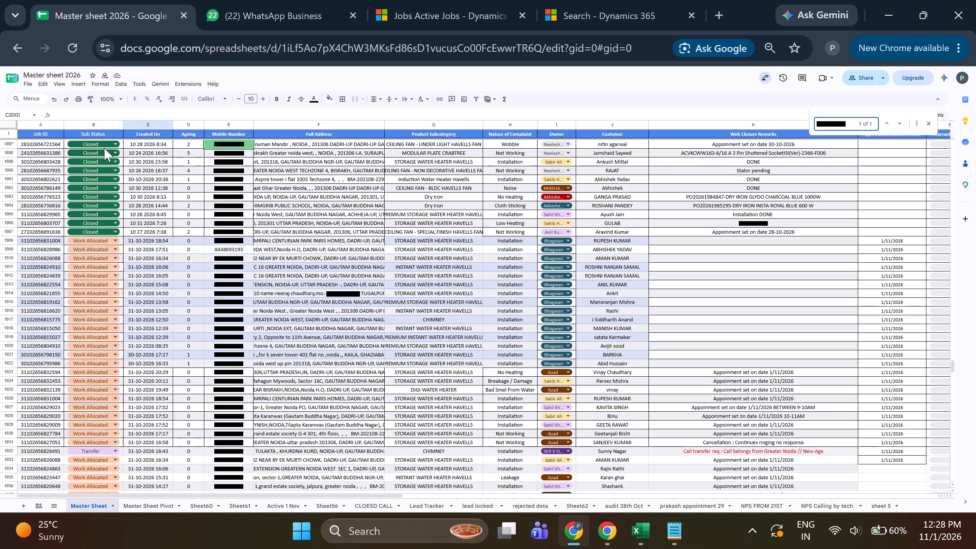
pyautogui.click(111, 142)
pyautogui.click(95, 215)
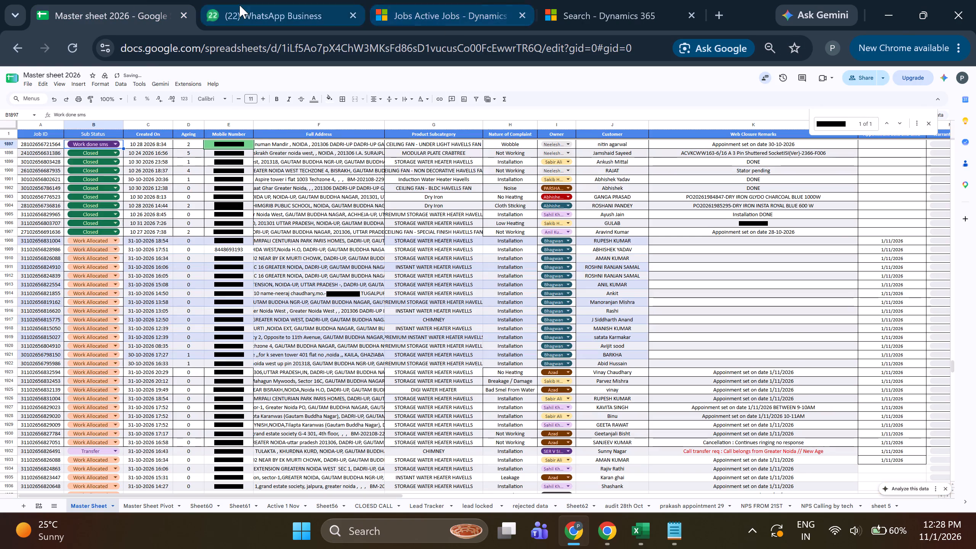
pyautogui.click(396, 0)
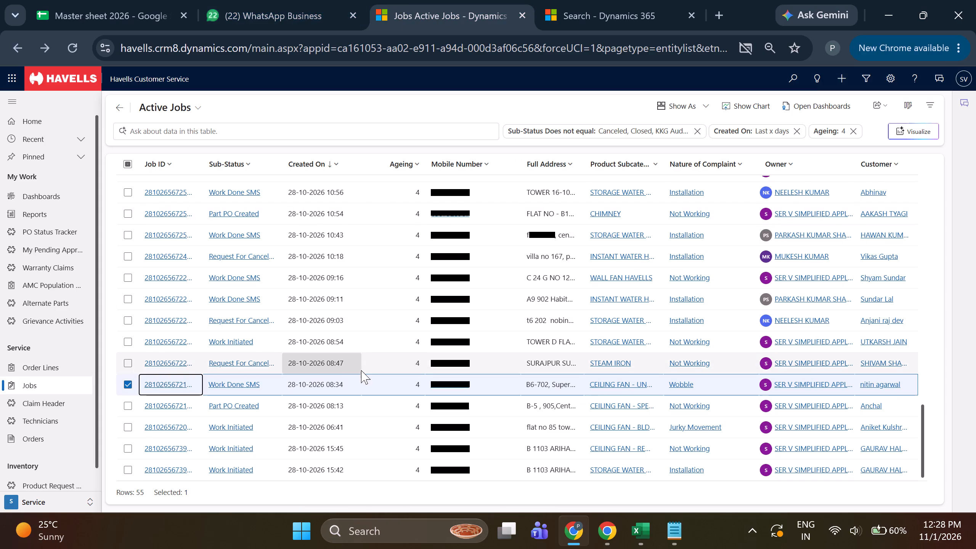
pyautogui.click(487, 369)
pyautogui.hotkey('ctrl', 'c')
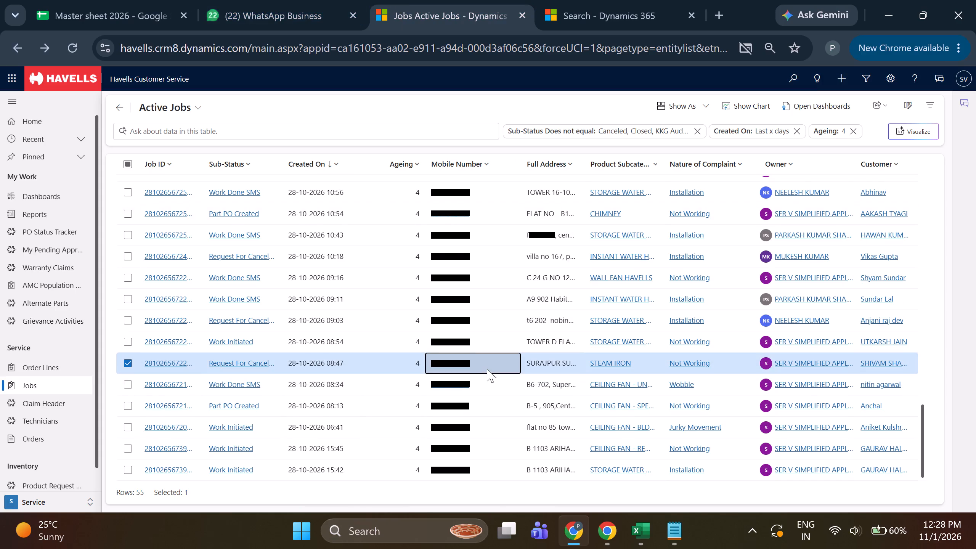
pyautogui.click(595, 0)
pyautogui.doubleClick(363, 107)
pyautogui.keyDown('ctrl'); pyautogui.click(363, 107); pyautogui.keyUp('ctrl')
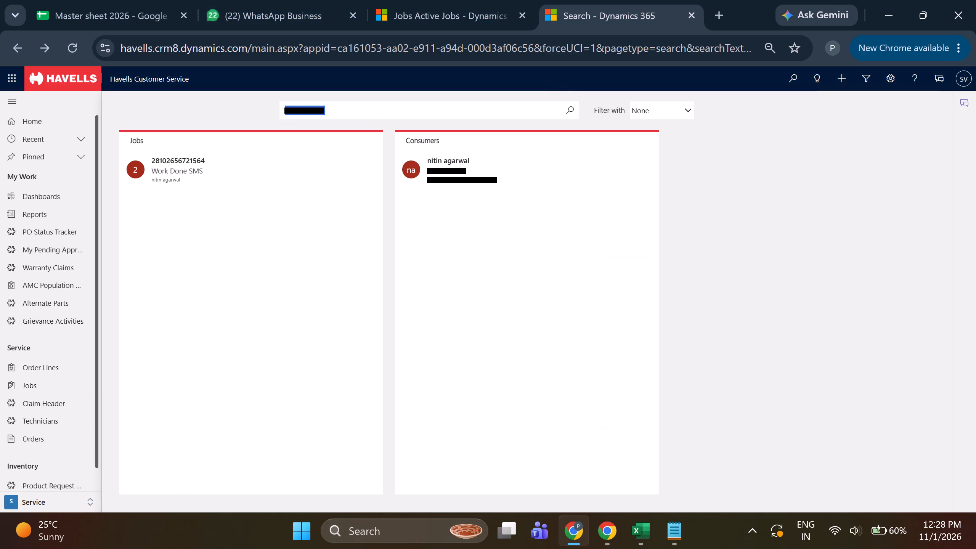
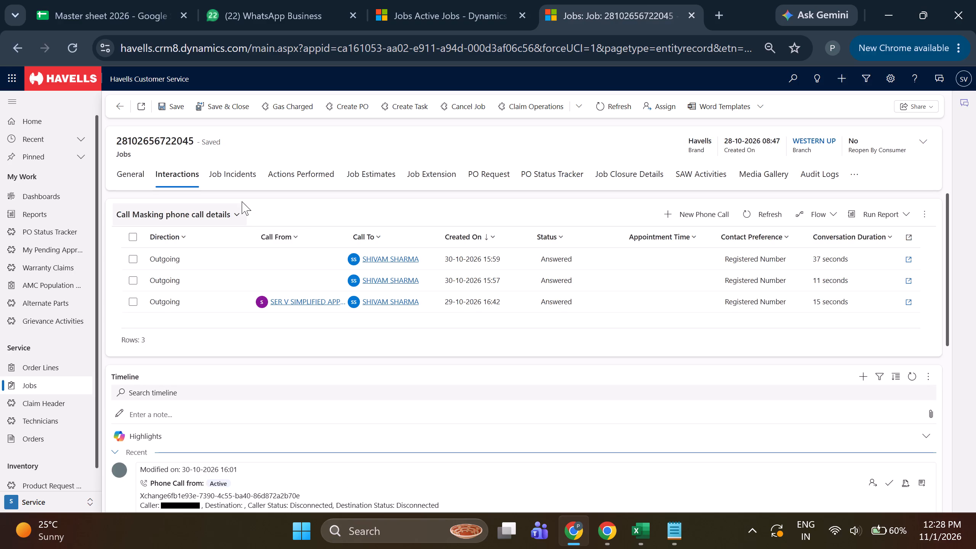
pyautogui.click(206, 172)
pyautogui.click(229, 189)
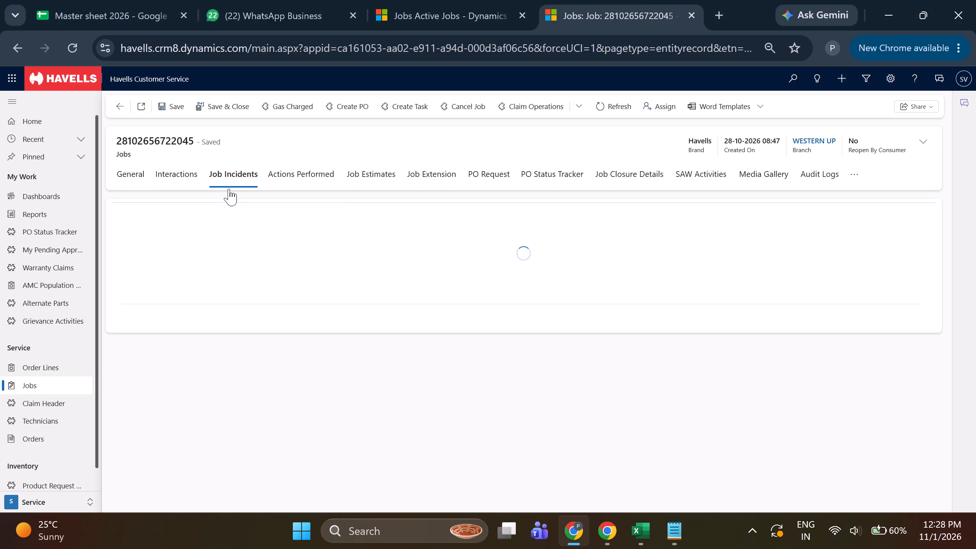
pyautogui.click(636, 178)
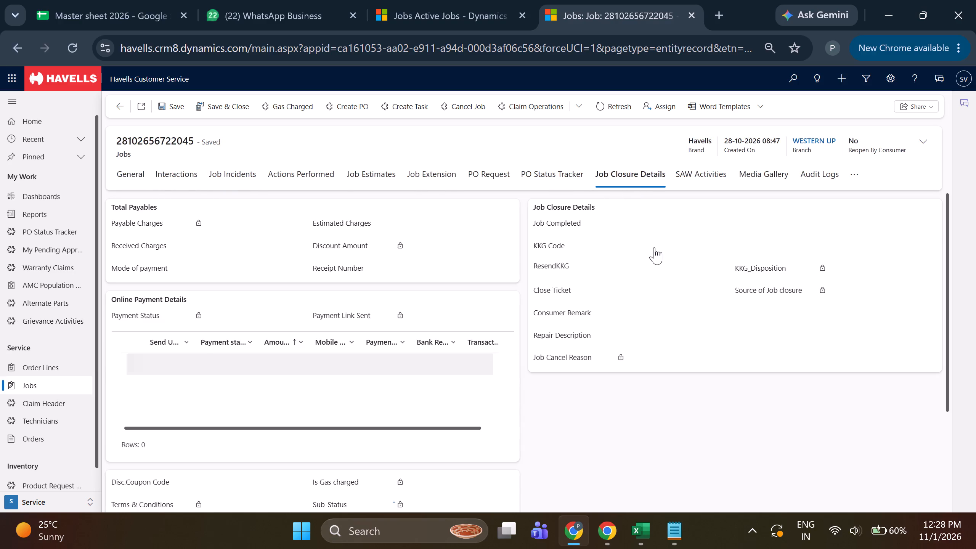
pyautogui.click(225, 110)
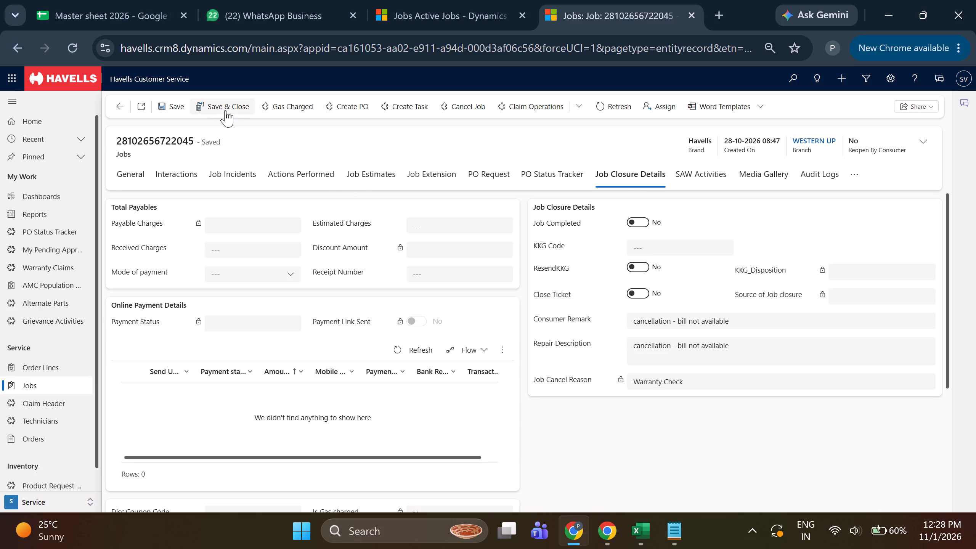
pyautogui.click(450, 0)
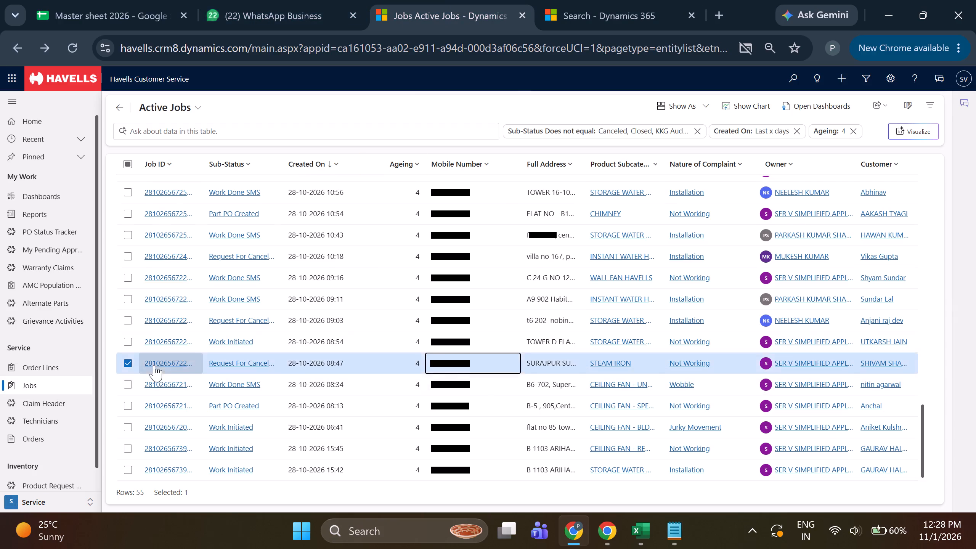
pyautogui.moveTo(154, 365); pyautogui.dragTo(893, 354)
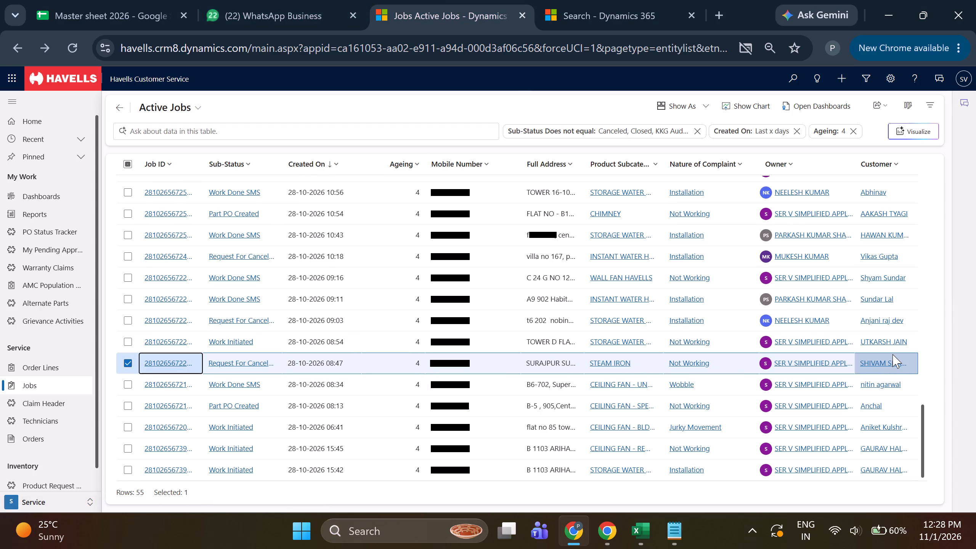
pyautogui.hotkey('ctrl', 'c')
pyautogui.click(125, 0)
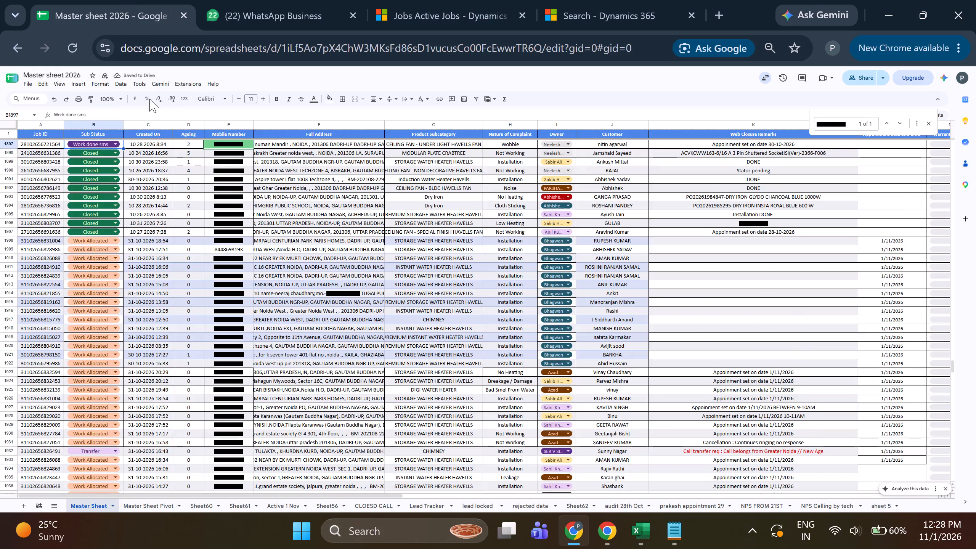
pyautogui.scroll(-15, 182, 298)
pyautogui.scroll(6, 30, 303)
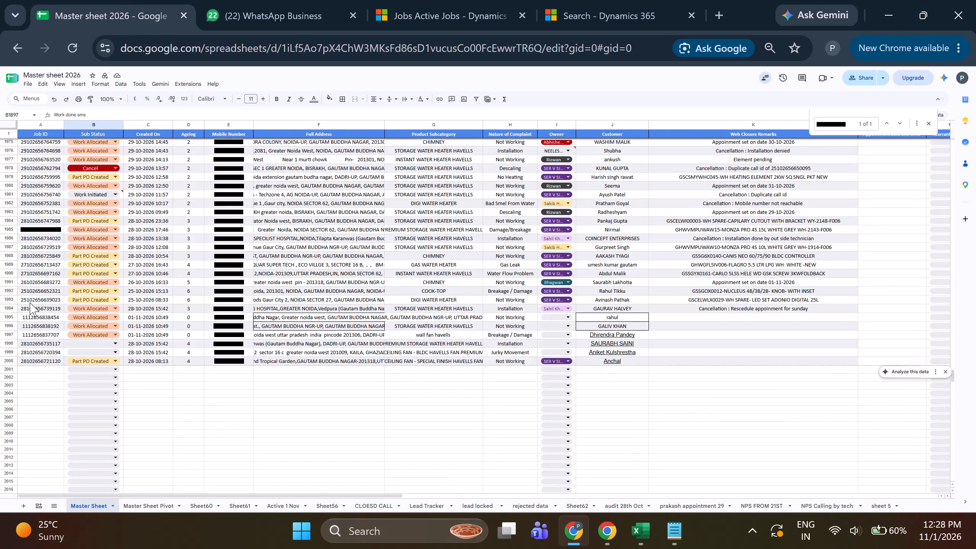
pyautogui.click(24, 371)
pyautogui.hotkey('ctrl', 'v')
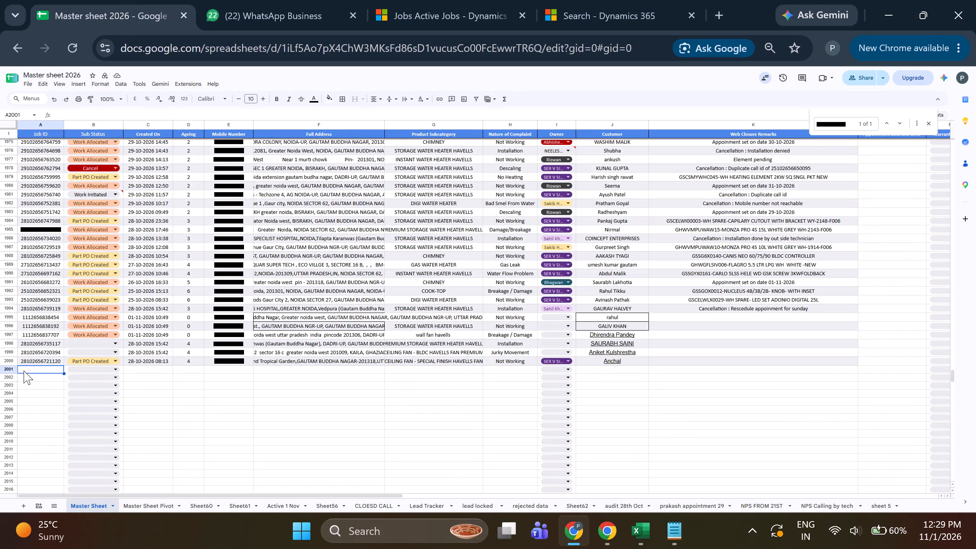
pyautogui.click(186, 416)
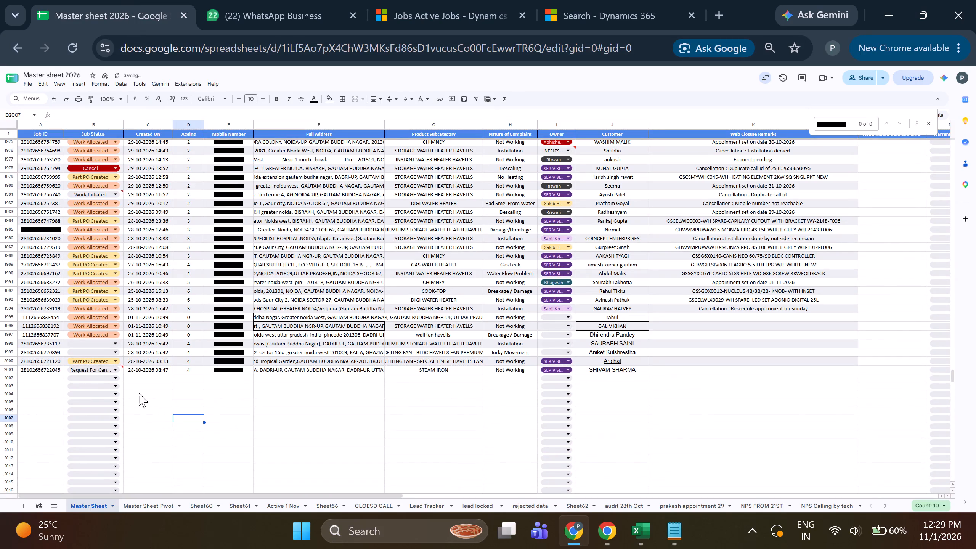
# Set the sub-status of the steam iron job in row 2001 to Cancel.
pyautogui.click(112, 370)
pyautogui.click(88, 404)
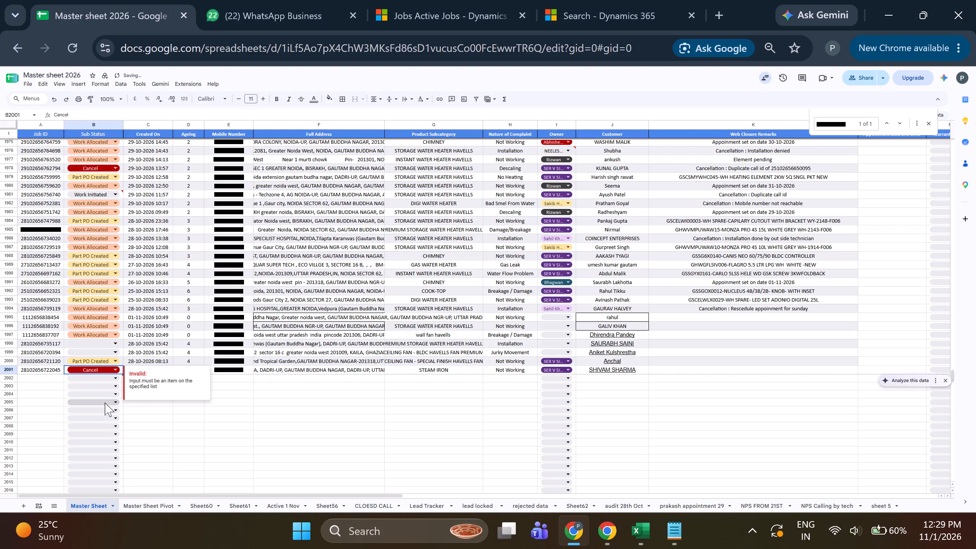
pyautogui.click(157, 406)
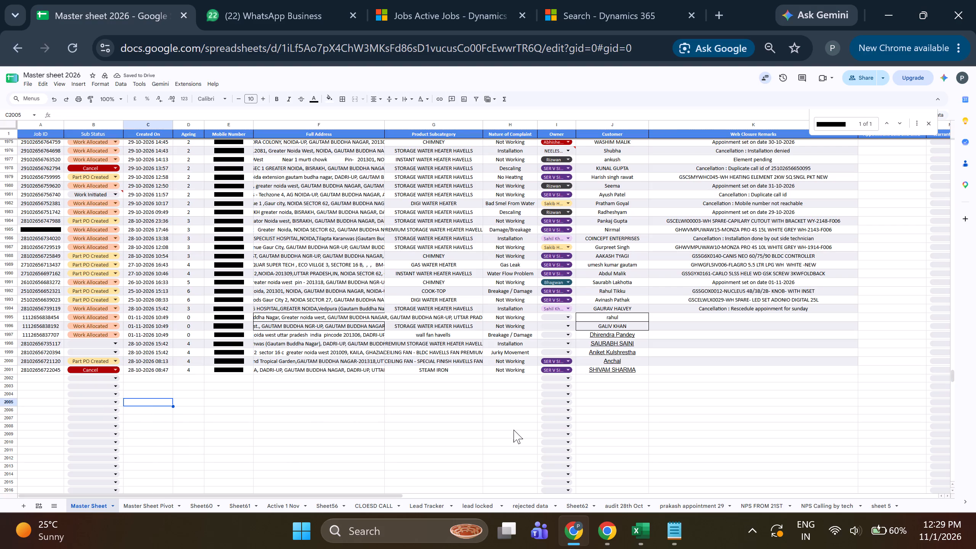
pyautogui.click(486, 0)
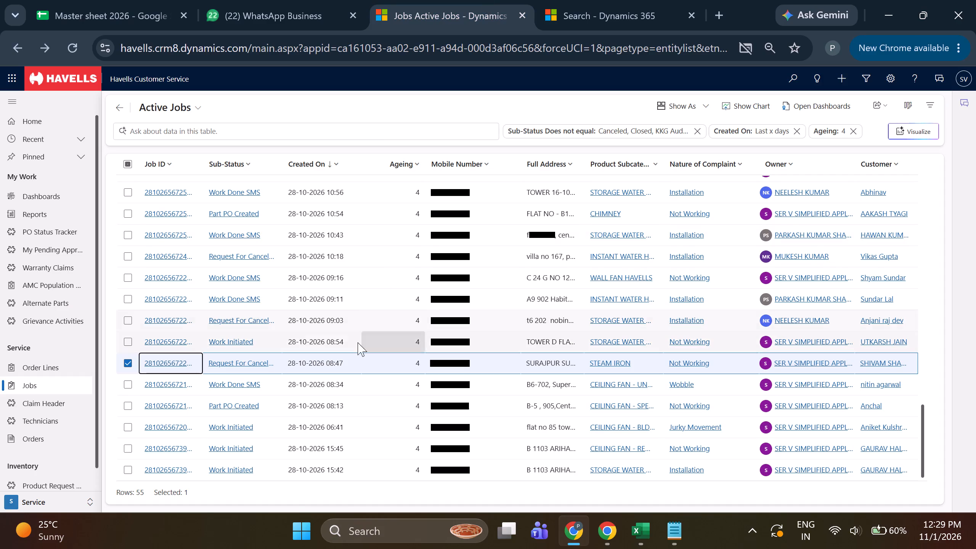
pyautogui.click(503, 347)
pyautogui.hotkey('ctrl', 'c')
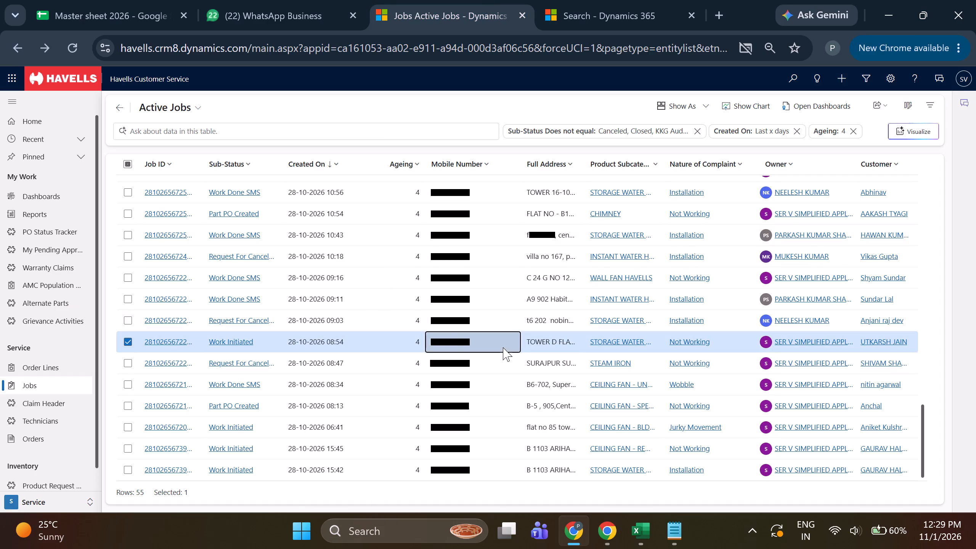
pyautogui.click(604, 6)
pyautogui.doubleClick(362, 115)
pyautogui.hotkey('ctrl', 'v')
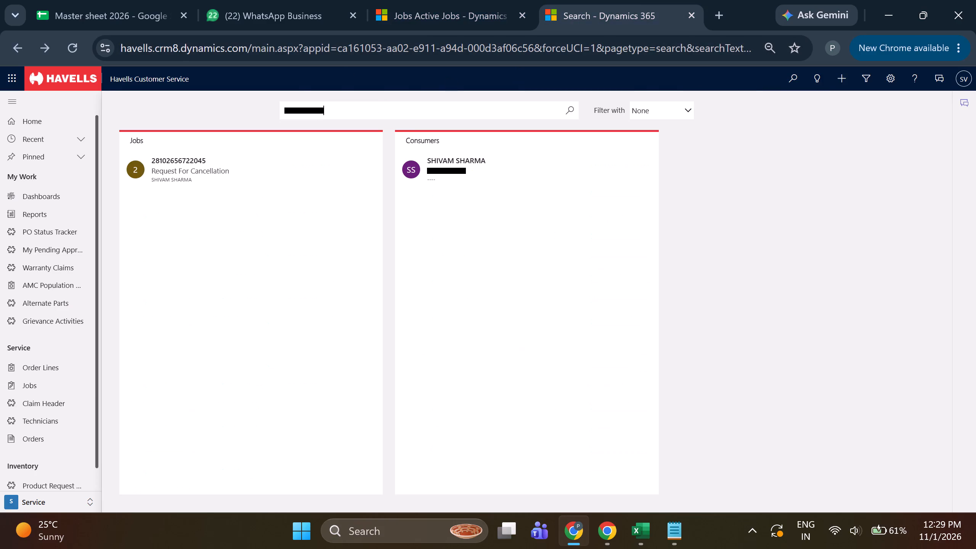
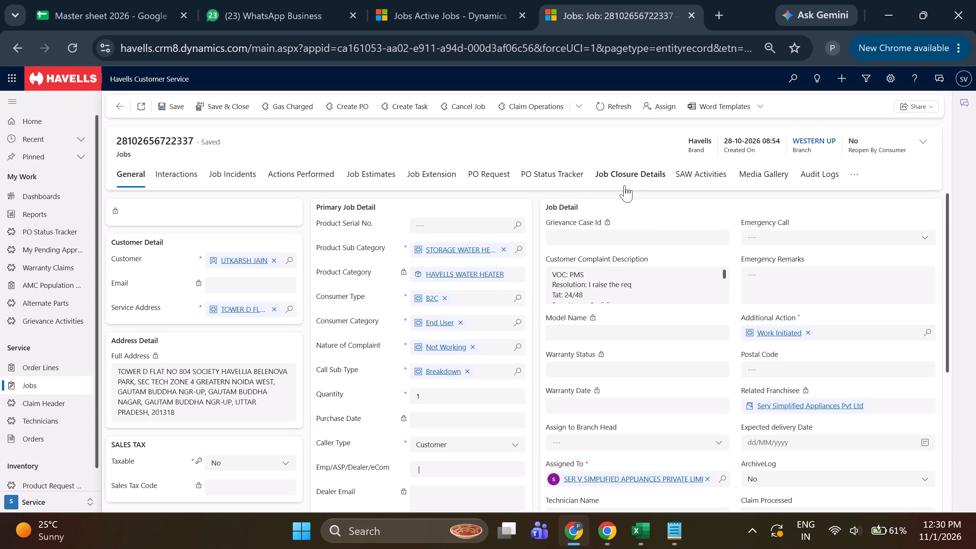
pyautogui.click(624, 182)
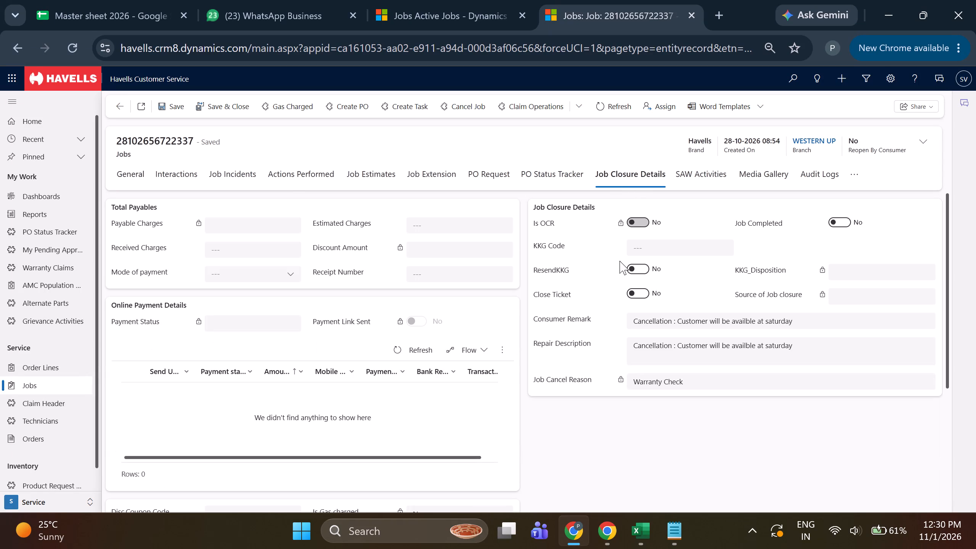
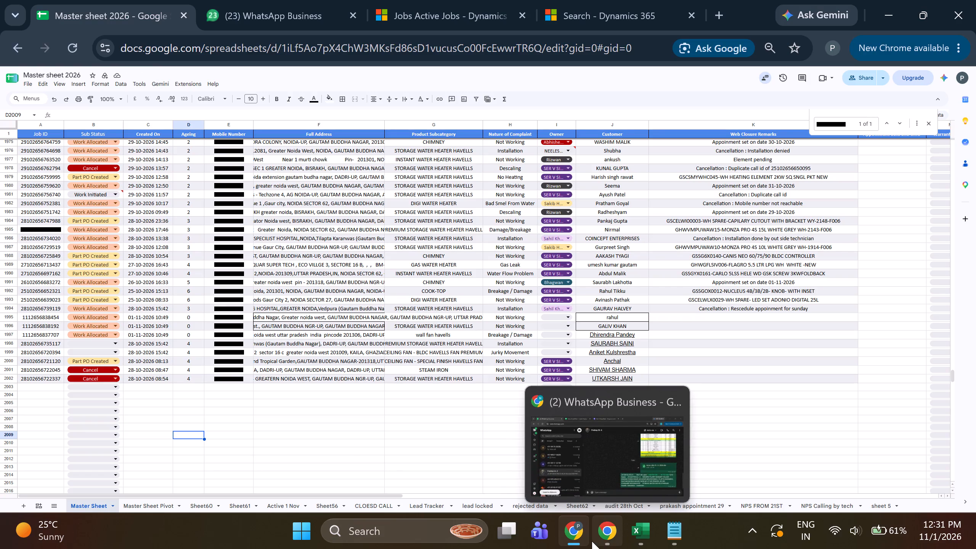
pyautogui.click(466, 0)
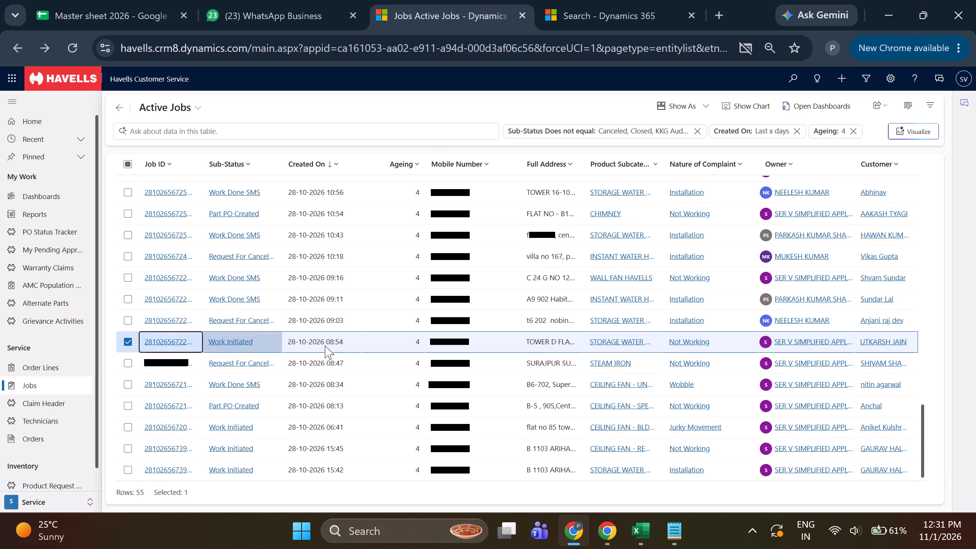
pyautogui.click(481, 323)
pyautogui.hotkey('ctrl', 'c')
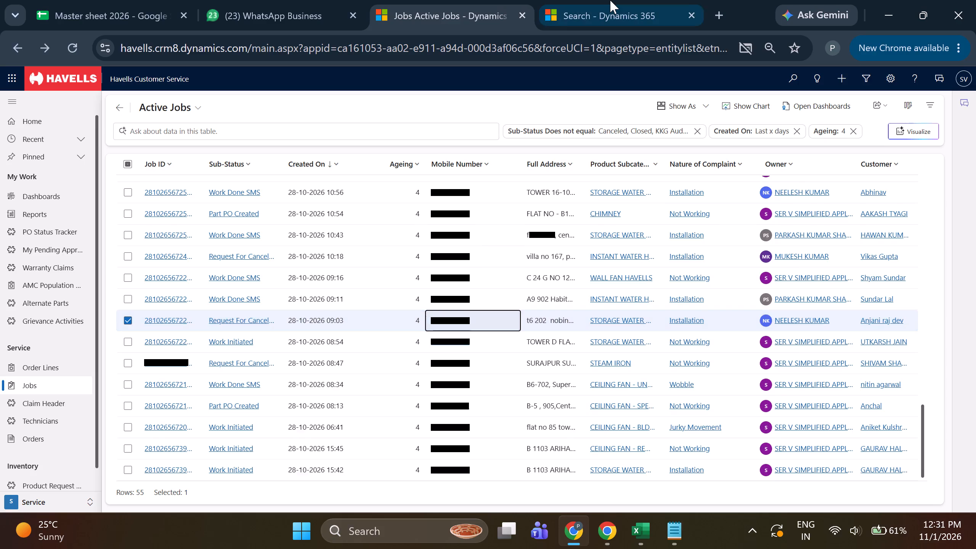
pyautogui.click(610, 0)
pyautogui.doubleClick(373, 111)
pyautogui.hotkey('ctrl', 'v')
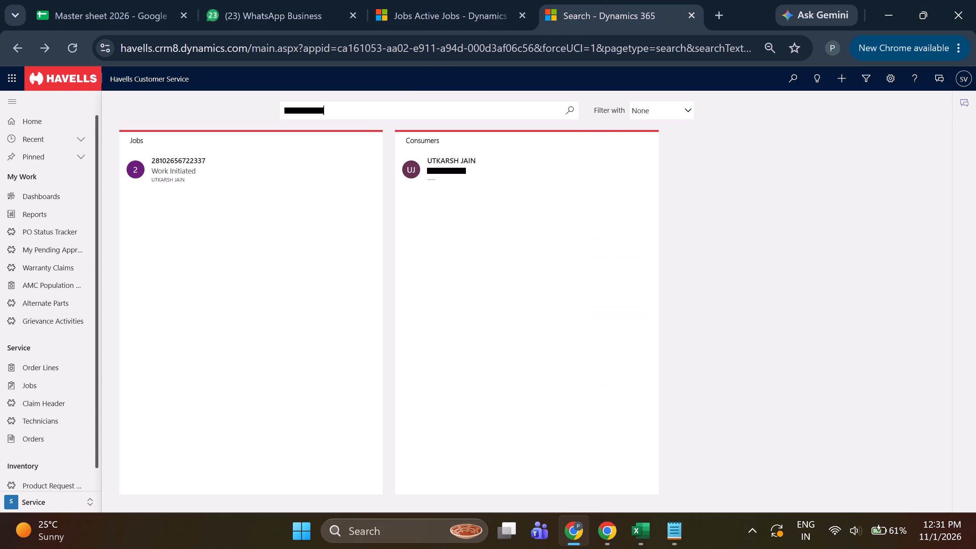
pyautogui.click(575, 105)
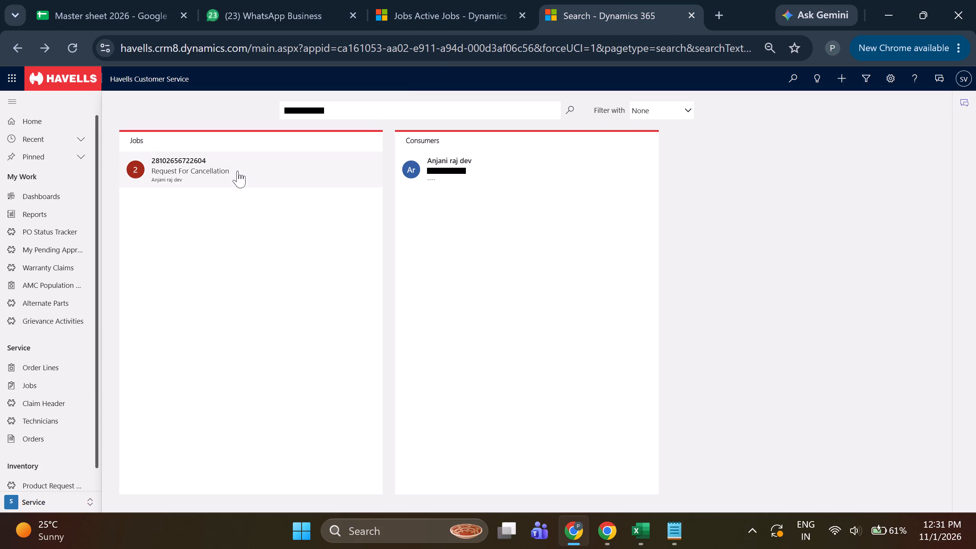
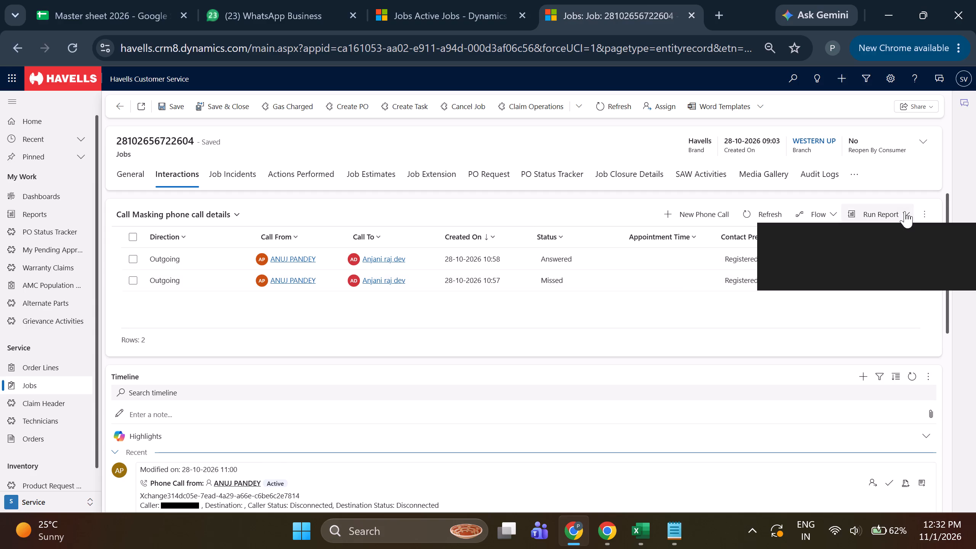
# Open the full list of call masking phone call records from the job's interactions and examine the listed calls.
pyautogui.click(830, 211)
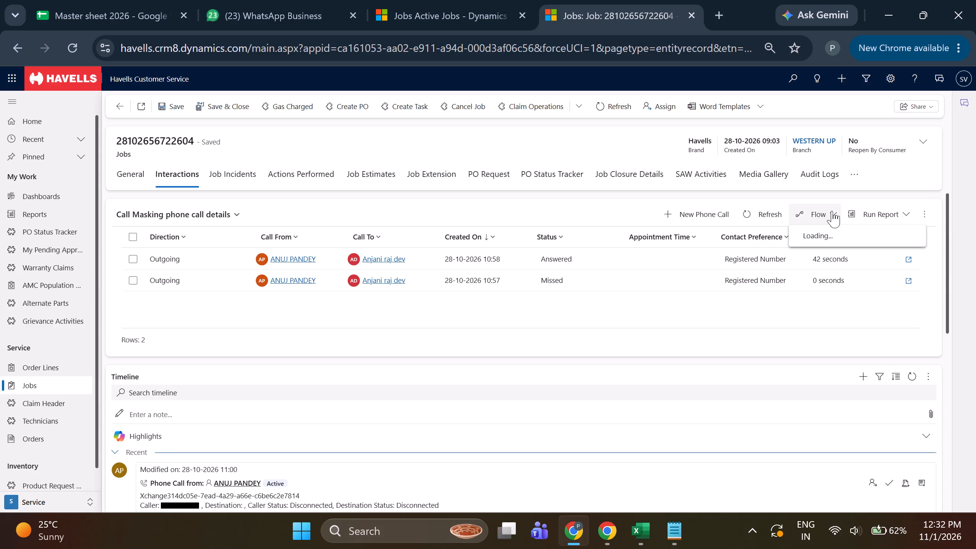
pyautogui.click(919, 213)
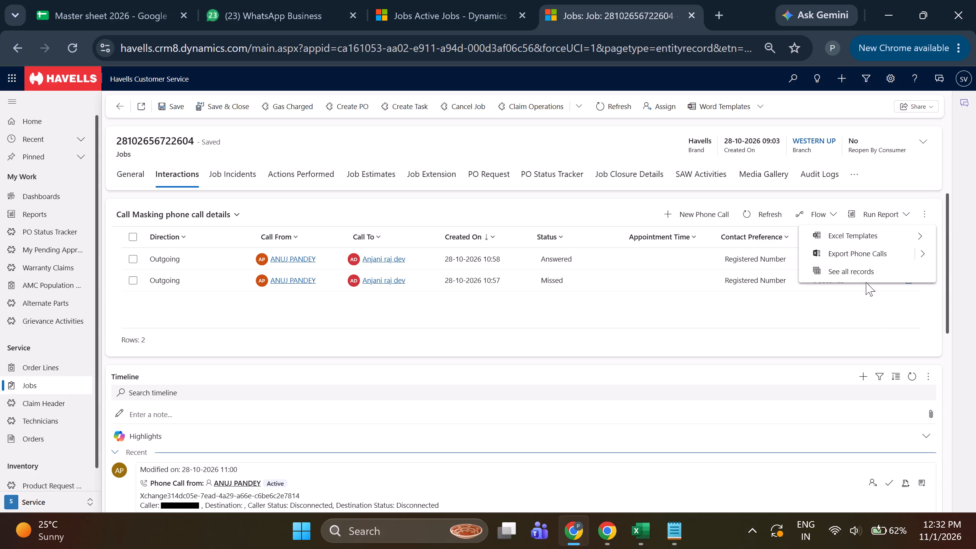
pyautogui.click(872, 276)
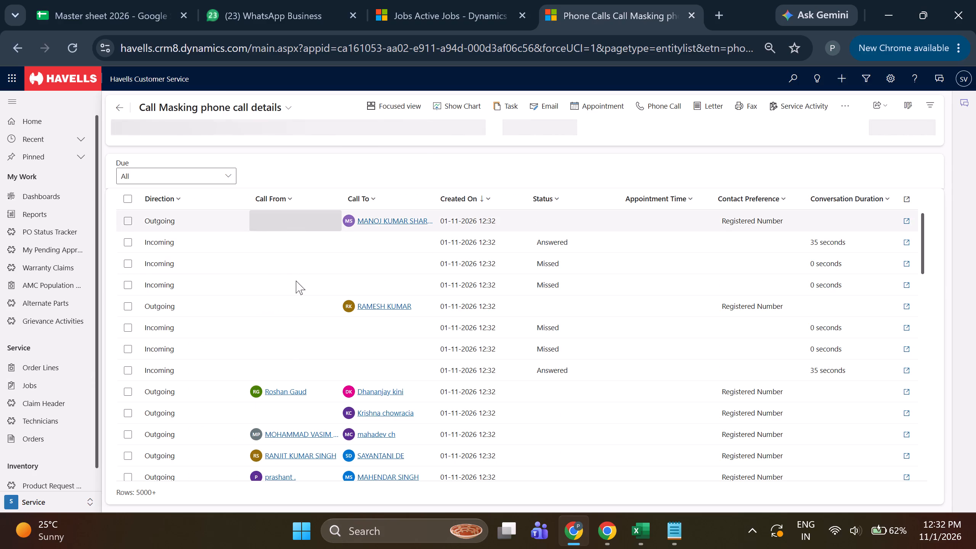
pyautogui.scroll(-4, 292, 333)
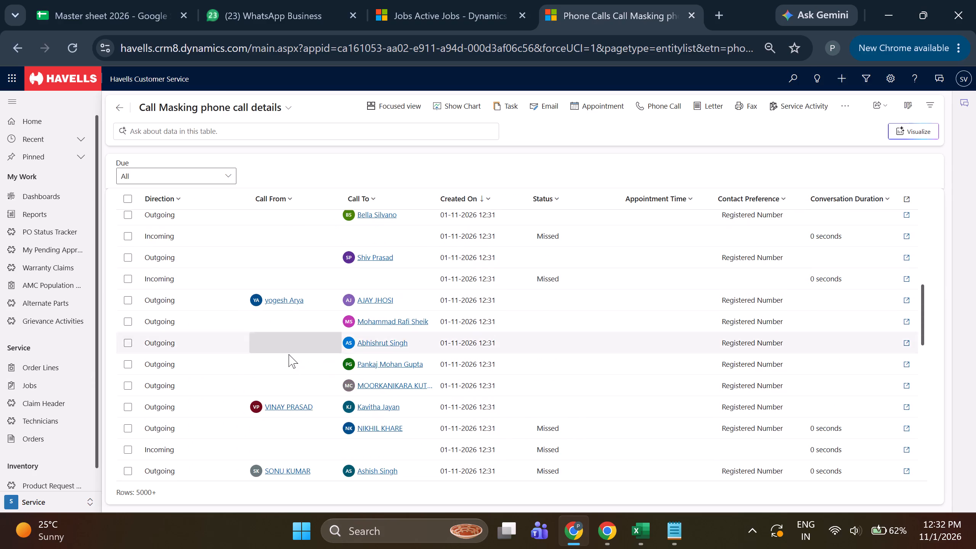
pyautogui.scroll(-2, 289, 354)
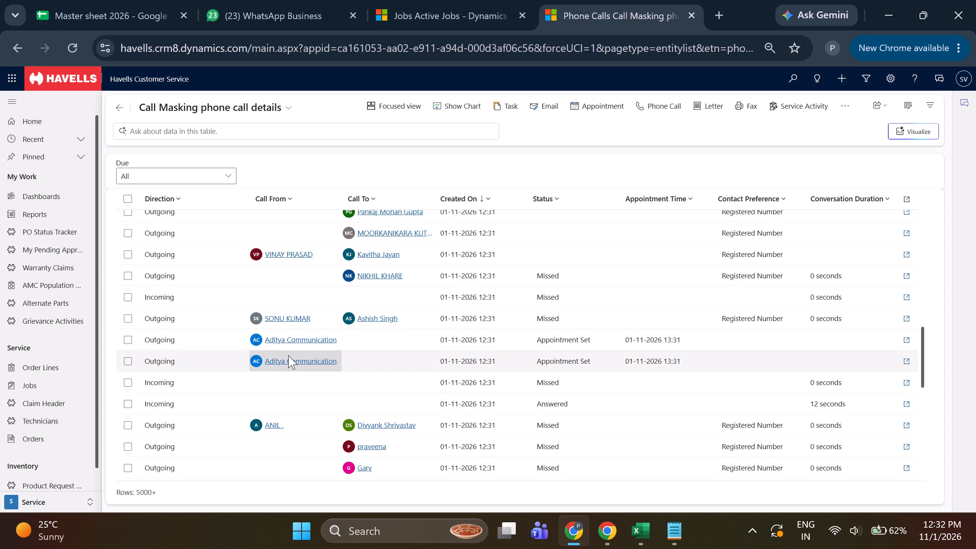
pyautogui.scroll(-6, 288, 355)
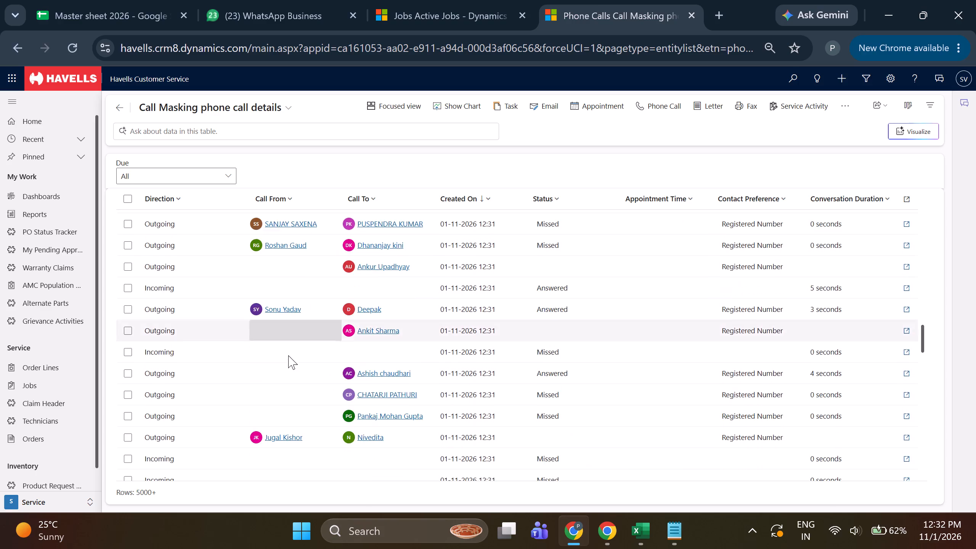
pyautogui.scroll(-6, 288, 355)
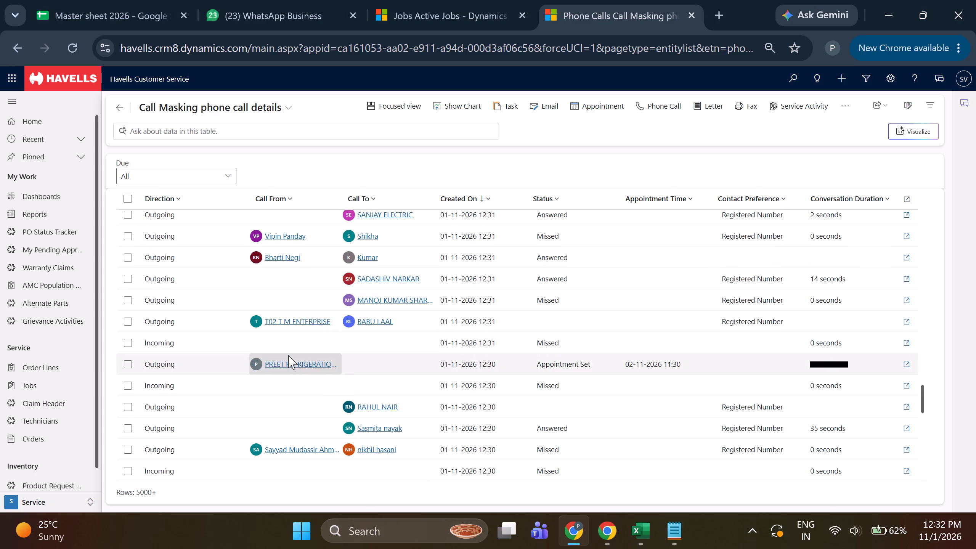
pyautogui.scroll(-19, 288, 355)
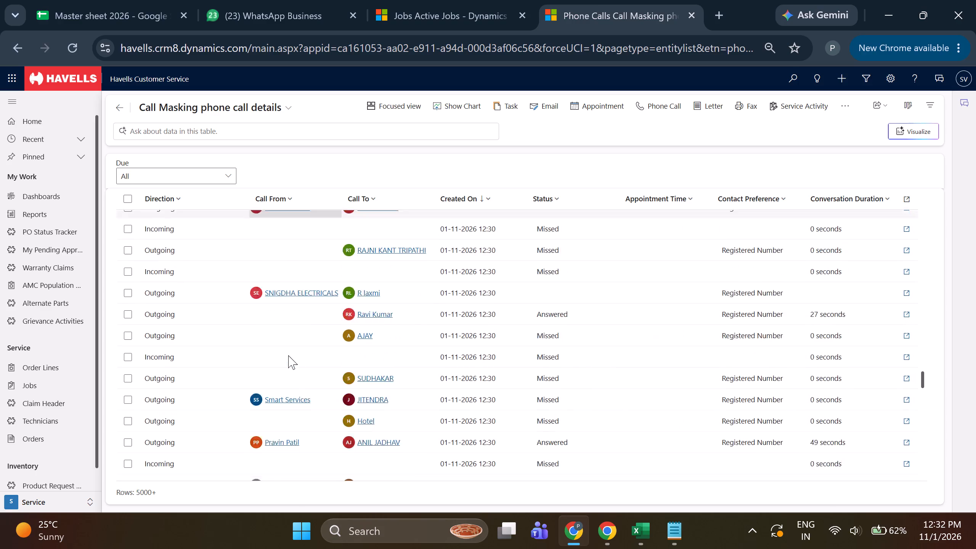
pyautogui.scroll(-17, 288, 355)
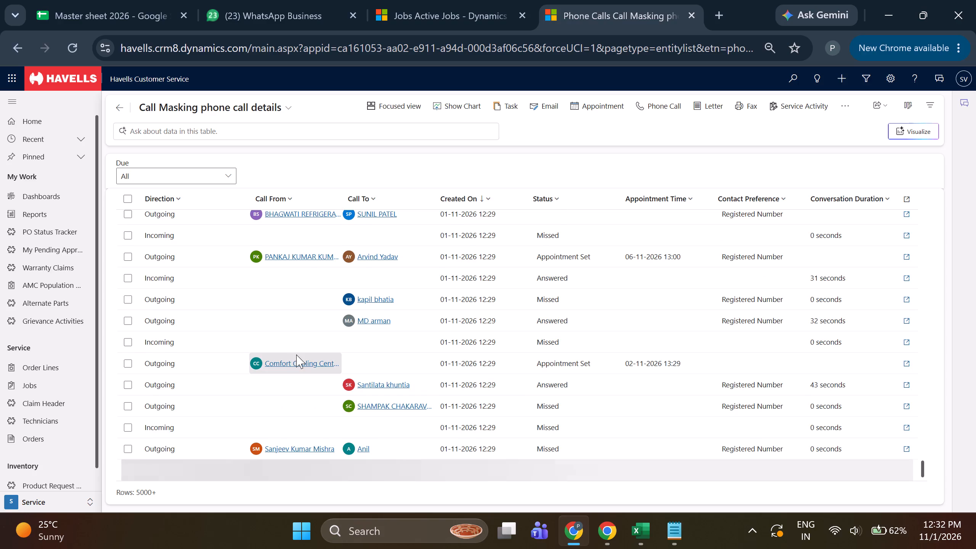
pyautogui.scroll(-7, 296, 355)
pyautogui.scroll(5, 303, 340)
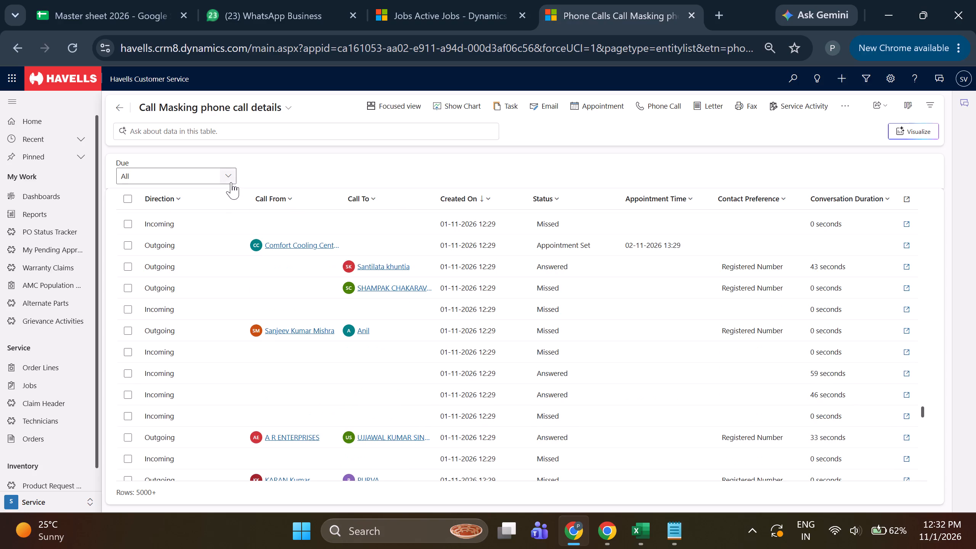
# Filter the call masking records to those due in the next 7 days or earlier and examine the listed appointments.
pyautogui.click(225, 178)
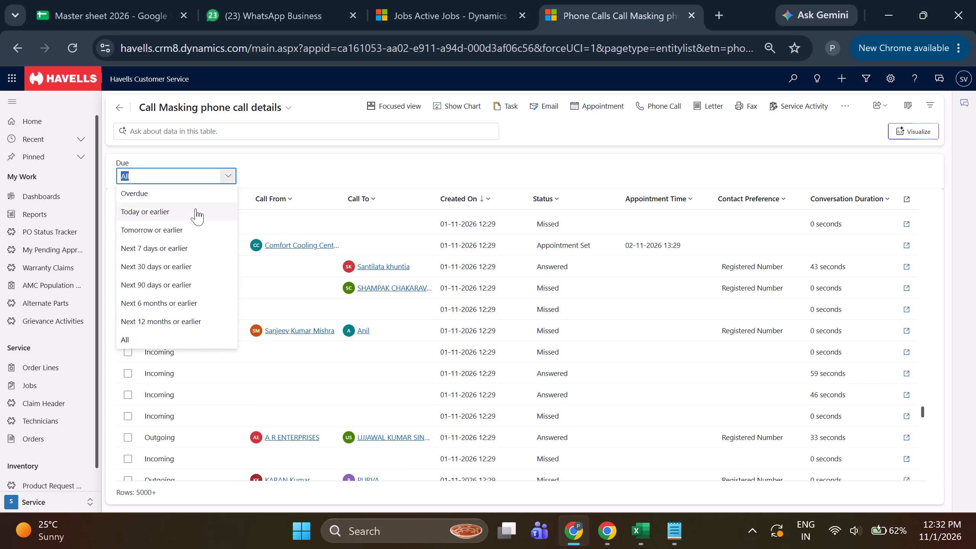
pyautogui.click(188, 248)
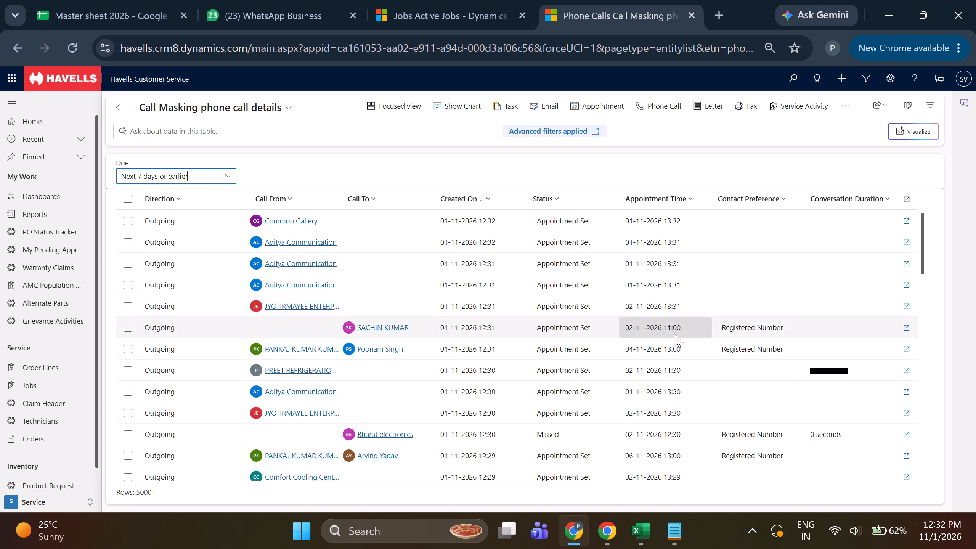
pyautogui.moveTo(927, 242); pyautogui.dragTo(940, 297)
pyautogui.moveTo(919, 240); pyautogui.dragTo(924, 361)
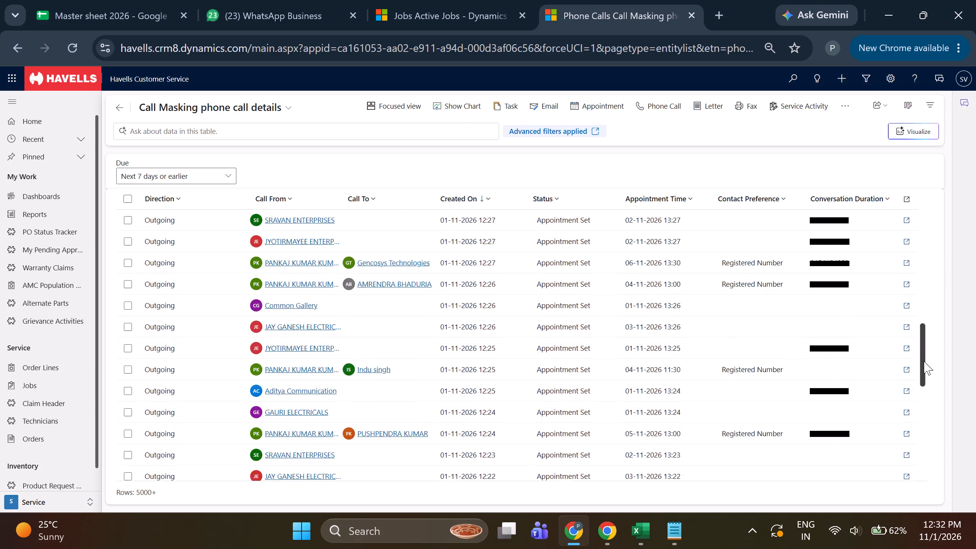
pyautogui.moveTo(924, 361); pyautogui.dragTo(952, 436)
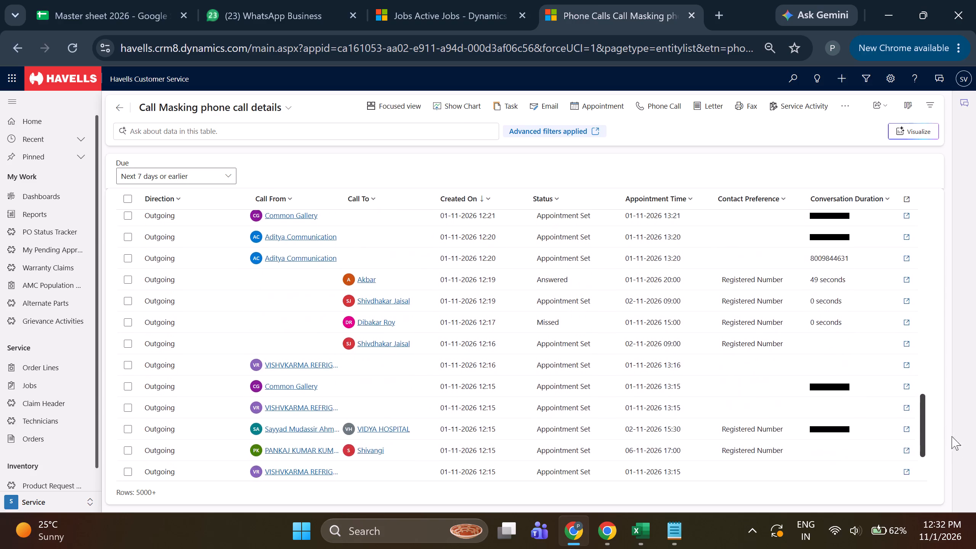
pyautogui.moveTo(952, 436); pyautogui.dragTo(963, 461)
pyautogui.scroll(-4, 348, 376)
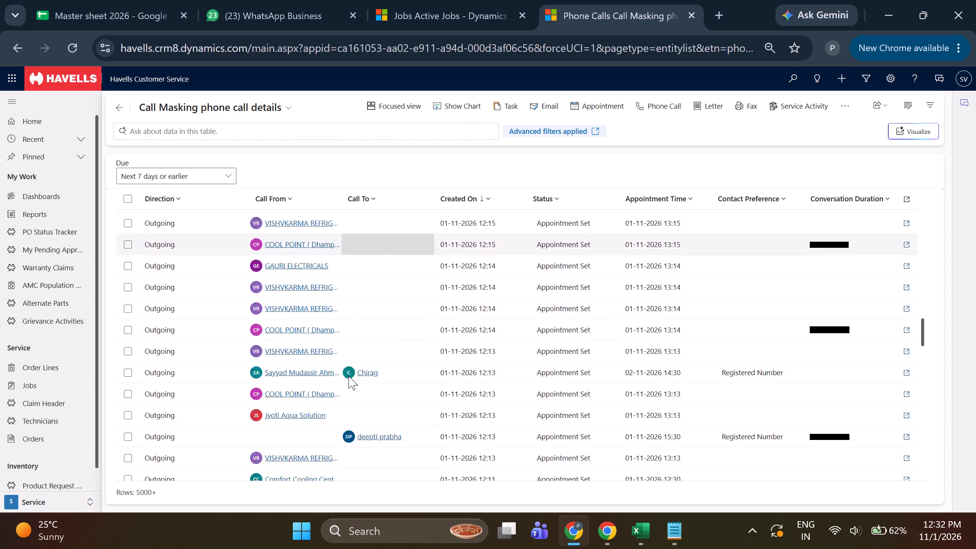
pyautogui.scroll(-7, 348, 376)
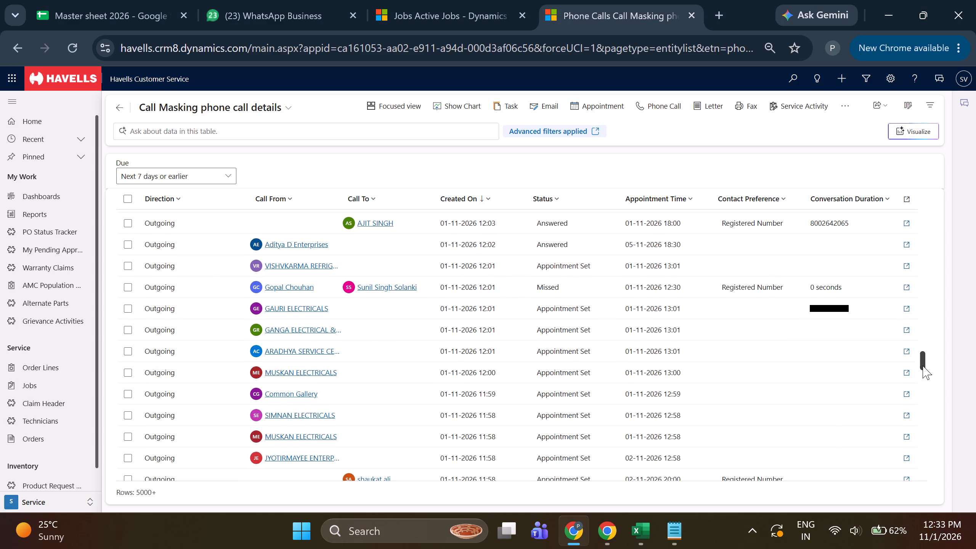
pyautogui.moveTo(923, 364); pyautogui.dragTo(941, 501)
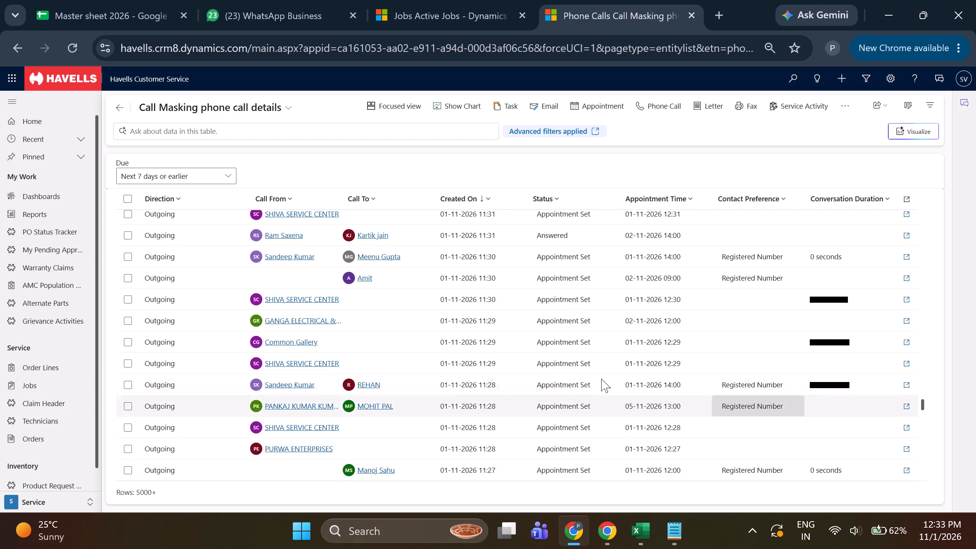
pyautogui.scroll(-6, 373, 333)
pyautogui.scroll(-13, 408, 326)
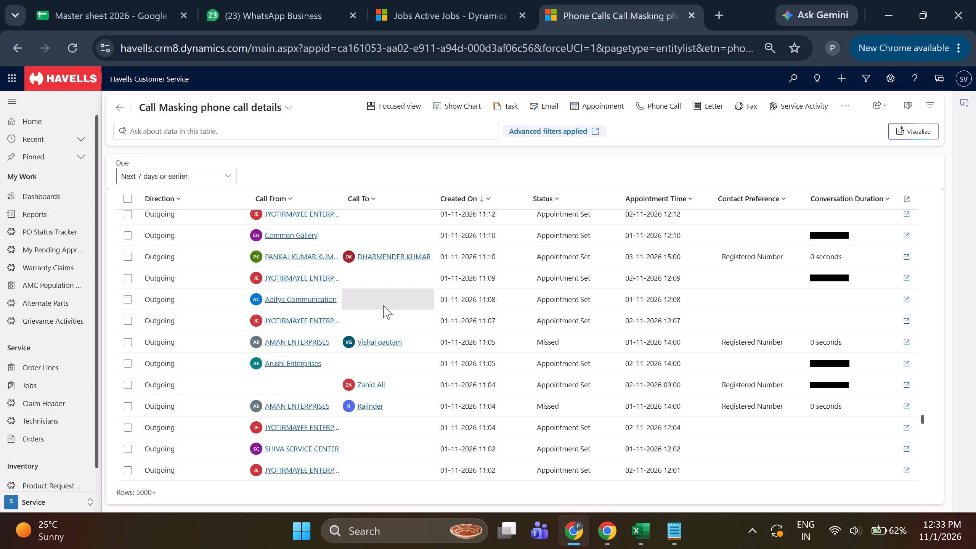
pyautogui.scroll(-7, 383, 305)
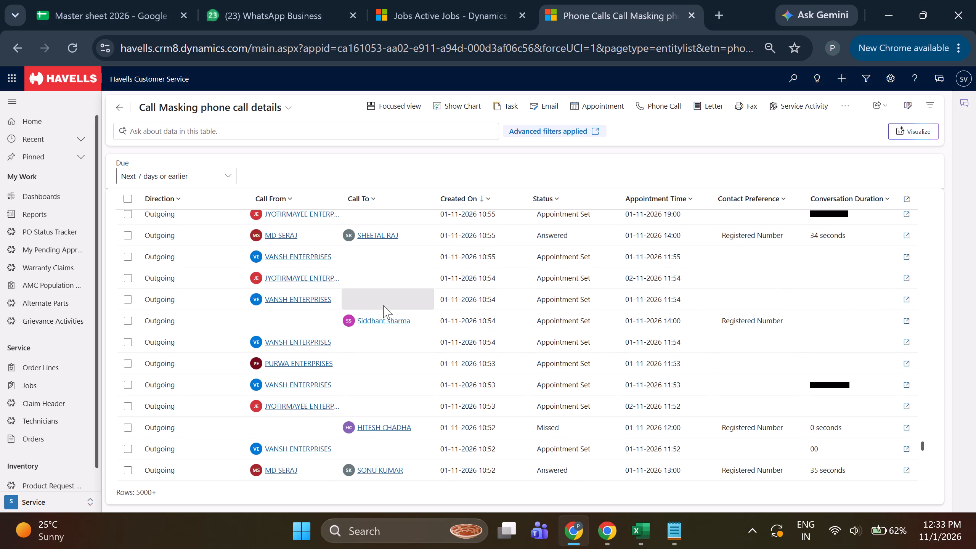
pyautogui.scroll(-7, 383, 305)
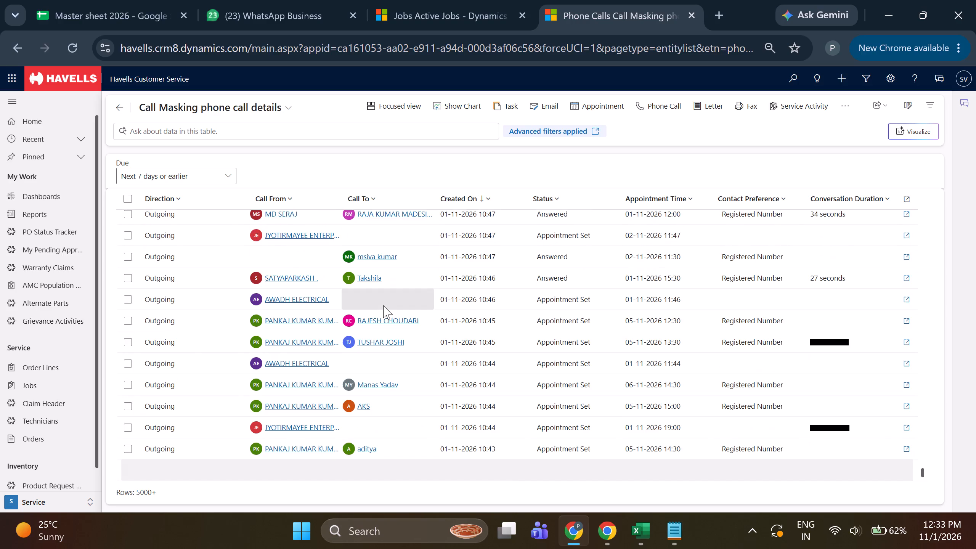
pyautogui.scroll(-13, 383, 305)
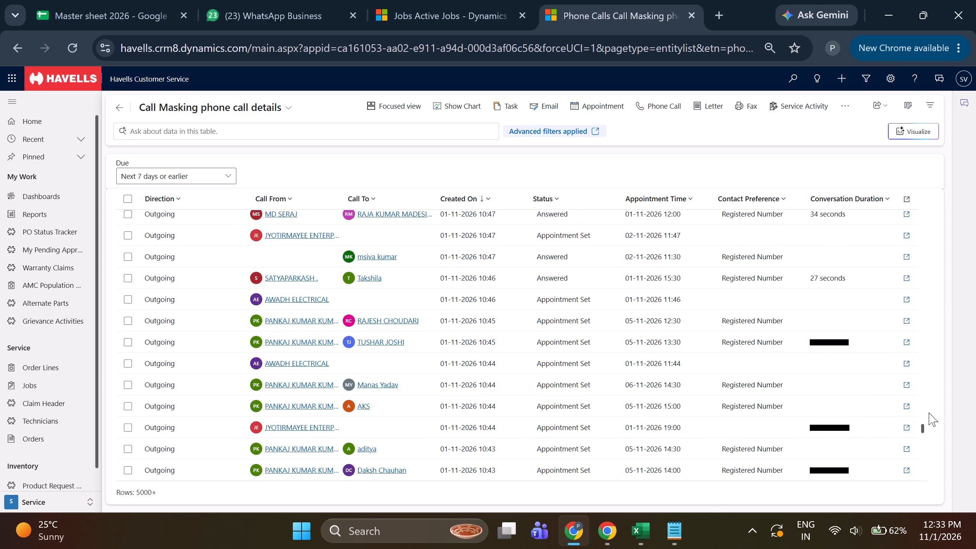
pyautogui.moveTo(925, 427); pyautogui.dragTo(917, 483)
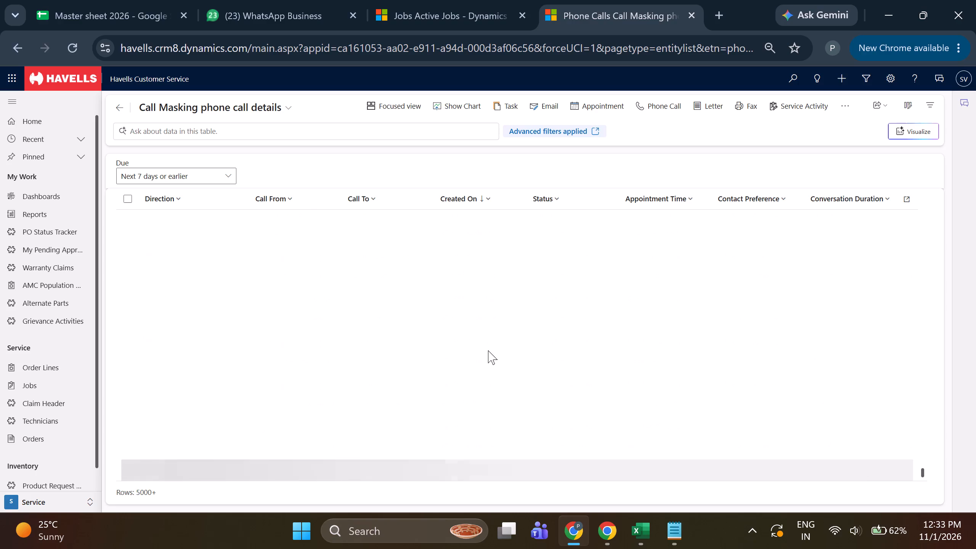
pyautogui.scroll(-7, 406, 357)
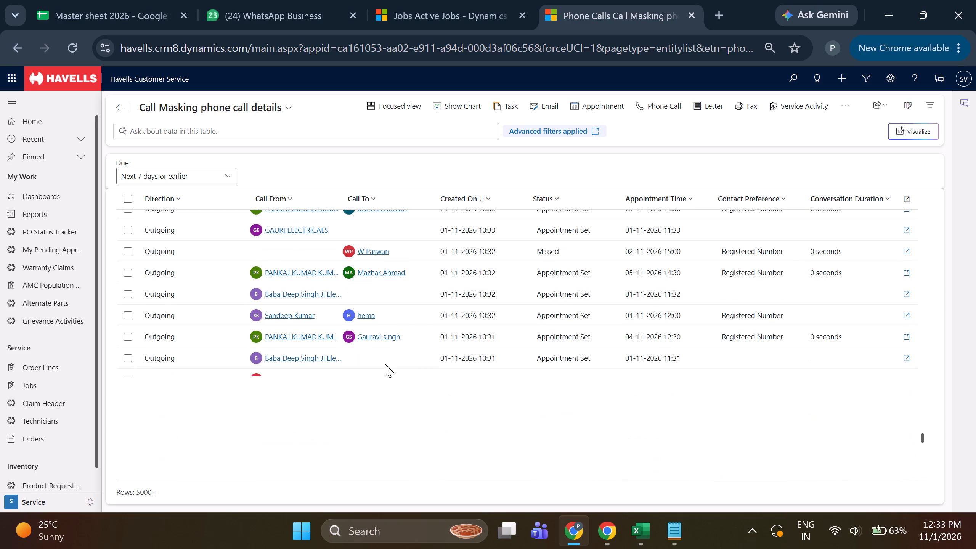
pyautogui.scroll(-7, 385, 364)
pyautogui.click(113, 111)
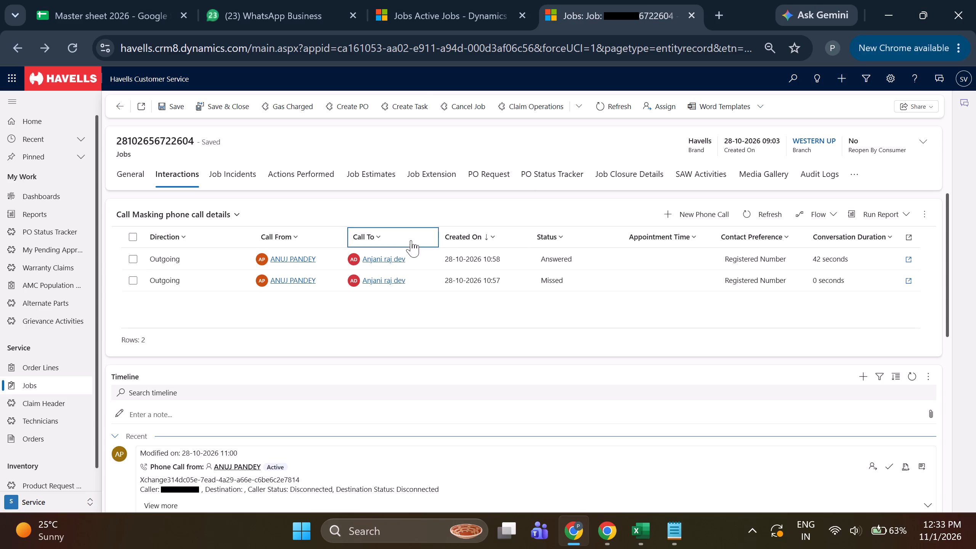
pyautogui.click(222, 106)
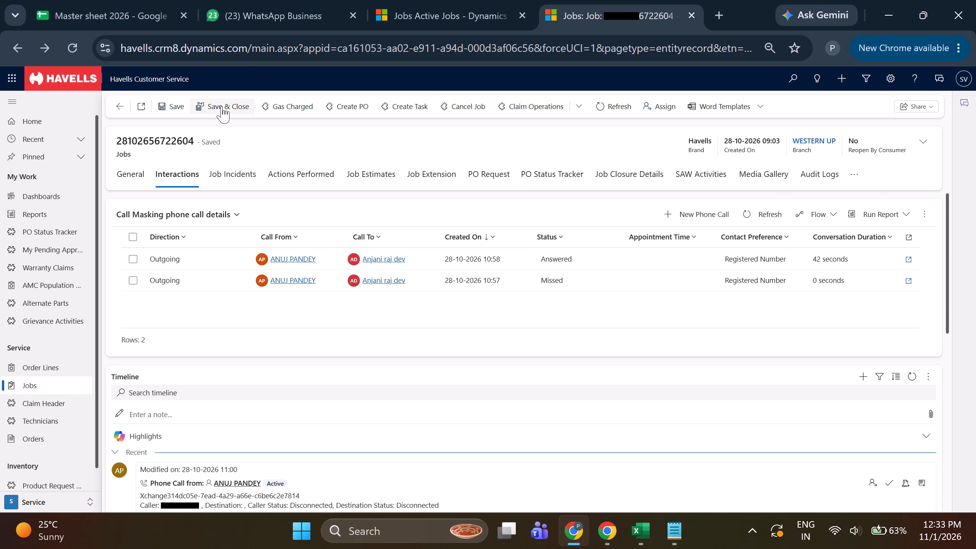
pyautogui.click(489, 0)
pyautogui.moveTo(149, 329); pyautogui.dragTo(152, 329)
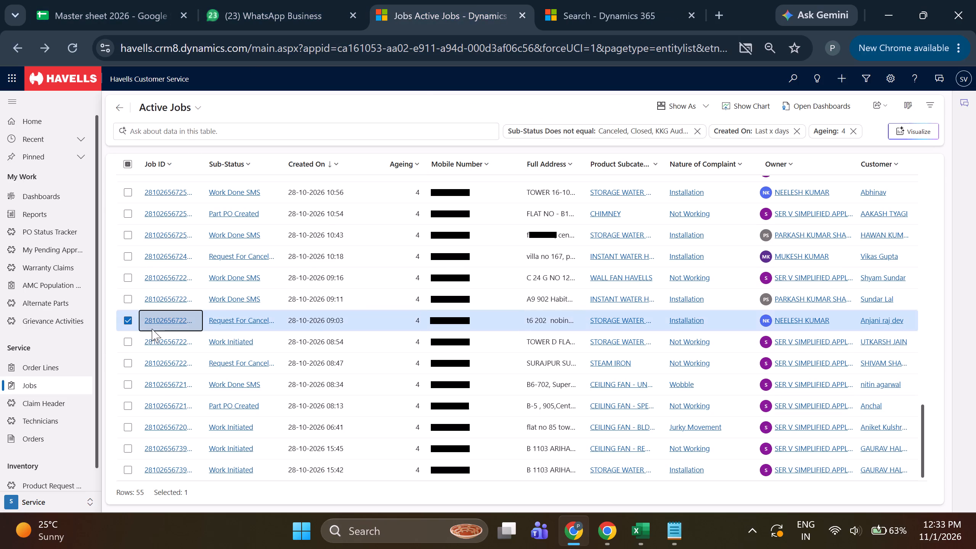
pyautogui.moveTo(152, 329); pyautogui.dragTo(888, 323)
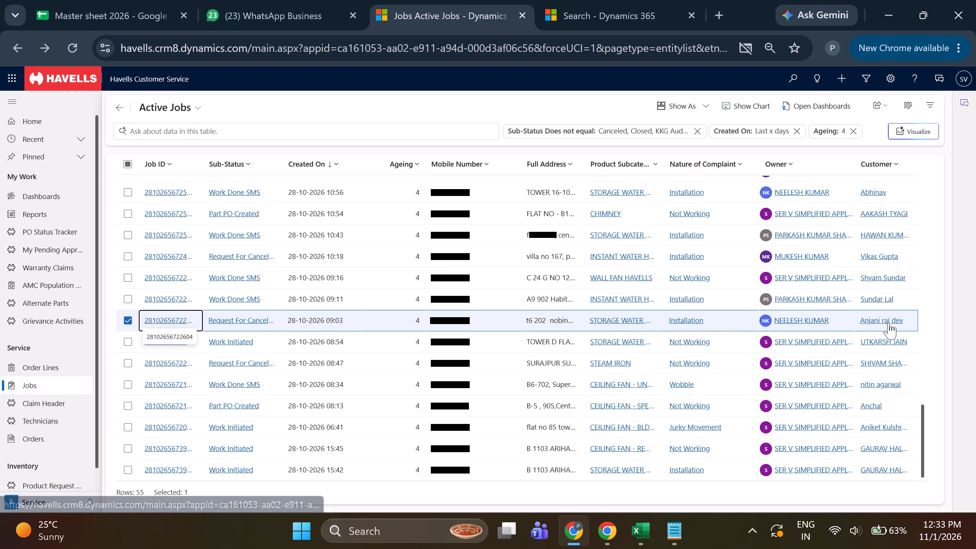
pyautogui.moveTo(888, 323); pyautogui.dragTo(888, 321)
pyautogui.hotkey('ctrl', 'c')
pyautogui.click(159, 0)
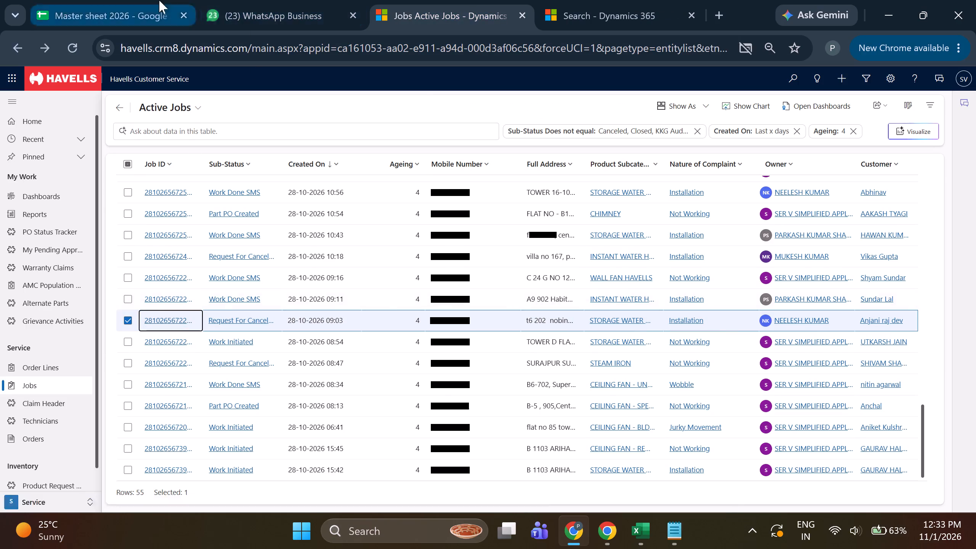
pyautogui.click(32, 390)
pyautogui.hotkey('ctrl', 'v')
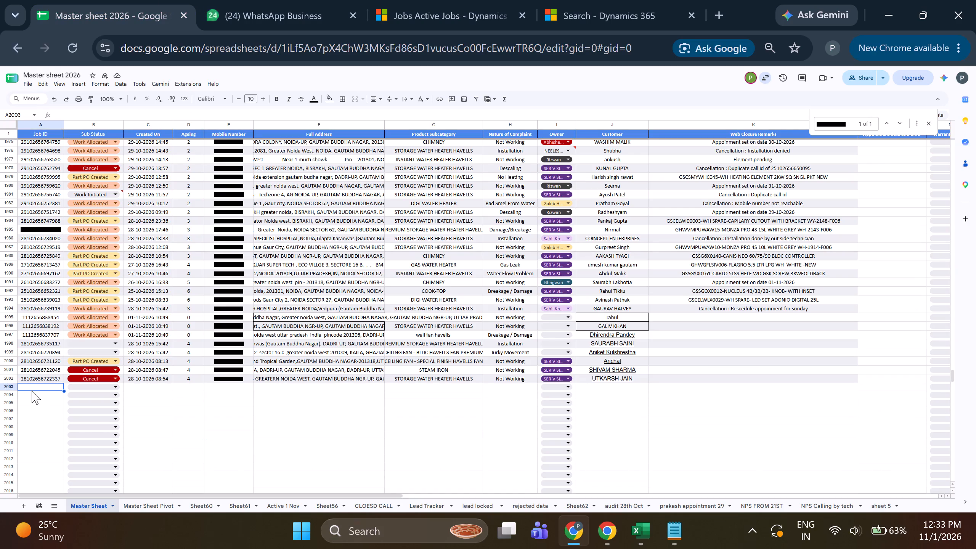
pyautogui.click(167, 413)
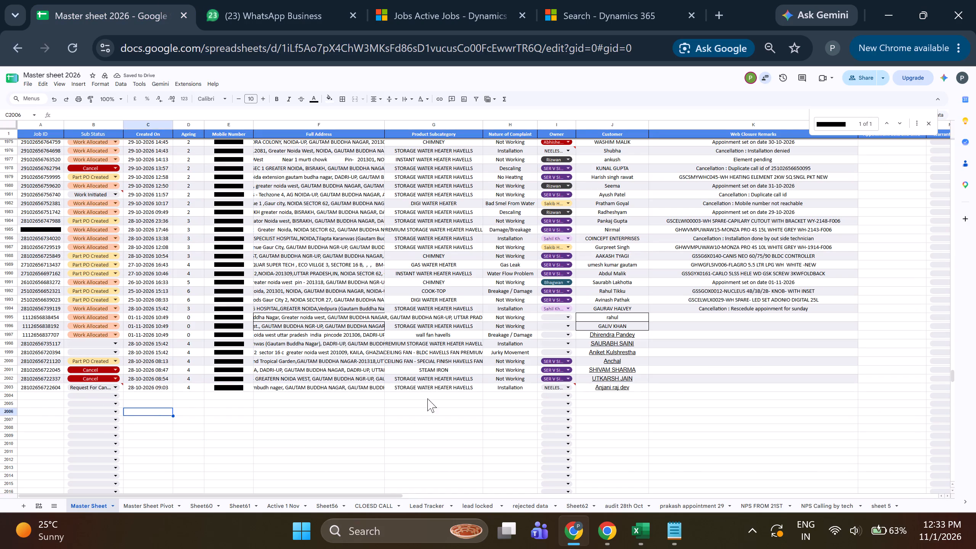
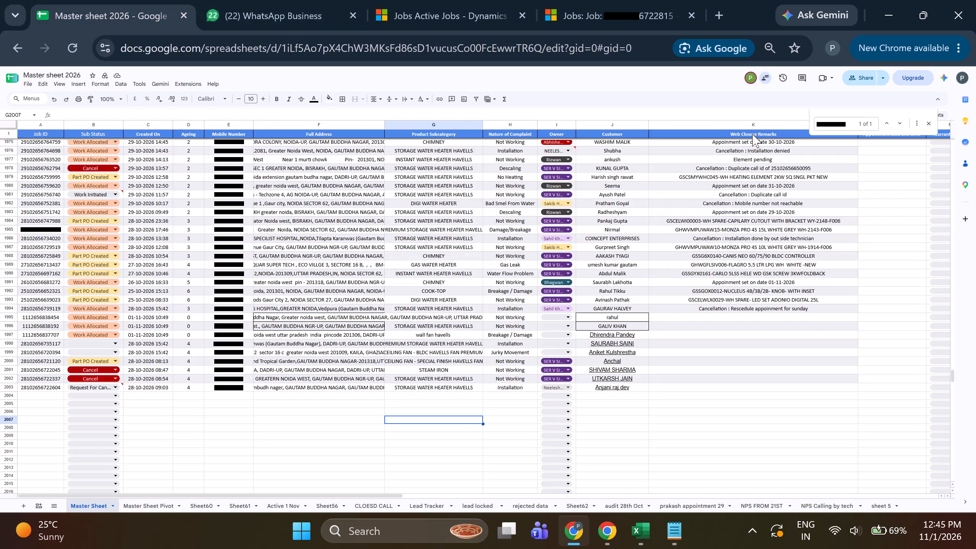
# Search Master sheet 2026 for the copied mobile number.
pyautogui.doubleClick(828, 127)
pyautogui.hotkey('ctrl', 'v')
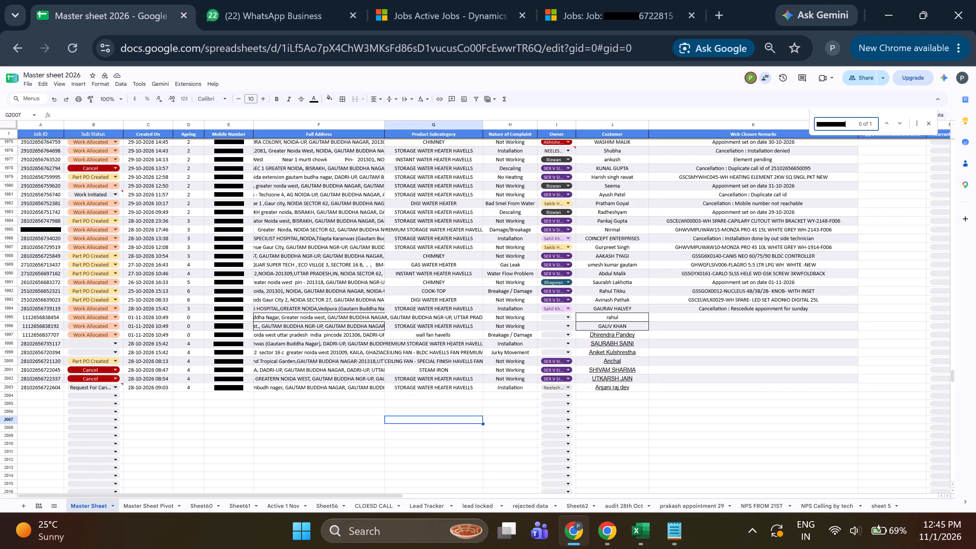
pyautogui.press('Return')
pyautogui.click(433, 0)
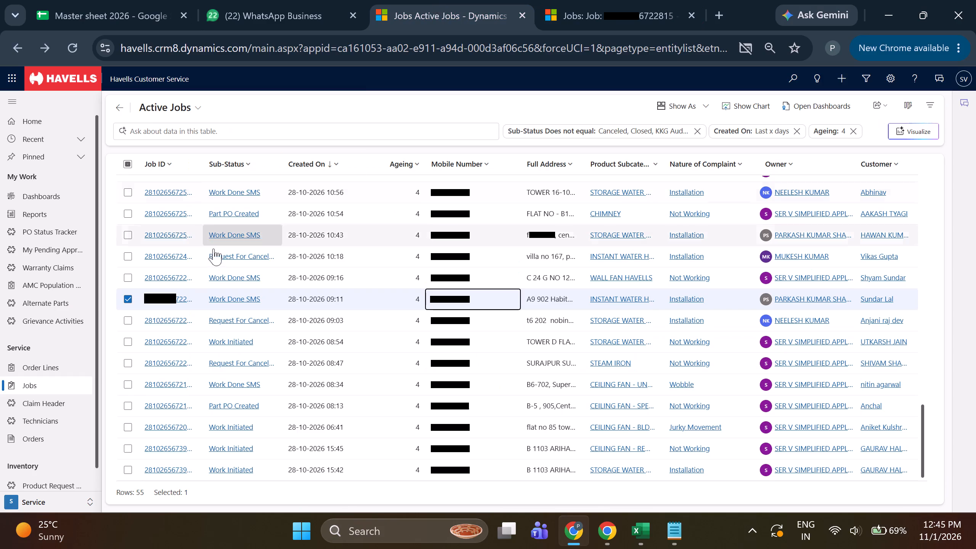
pyautogui.moveTo(158, 298); pyautogui.dragTo(842, 294)
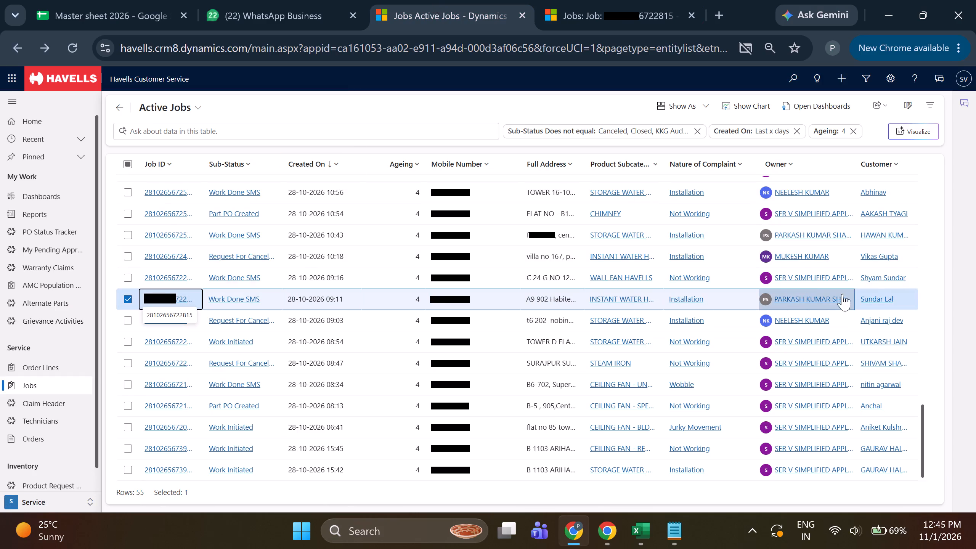
pyautogui.moveTo(842, 294); pyautogui.dragTo(867, 295)
pyautogui.hotkey('ctrl', 'c')
pyautogui.click(137, 0)
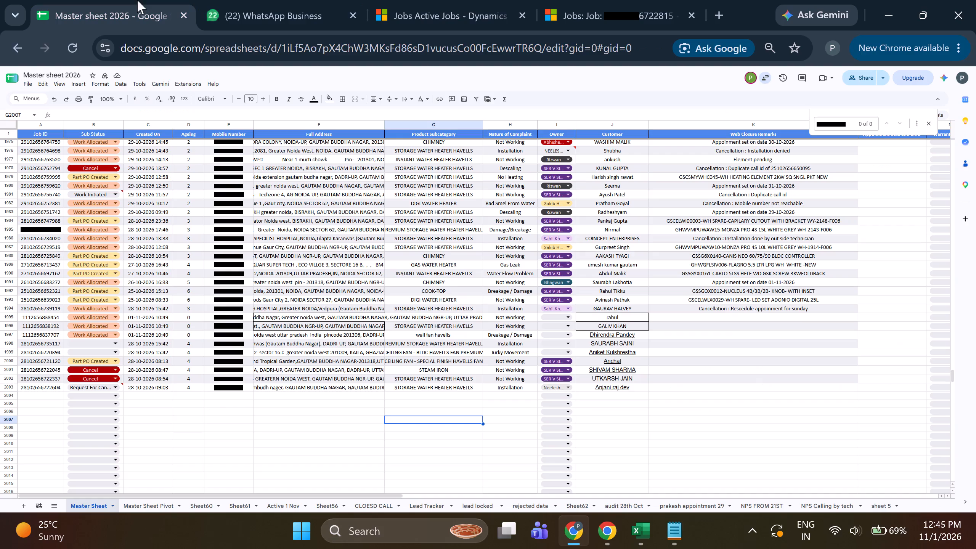
pyautogui.click(24, 398)
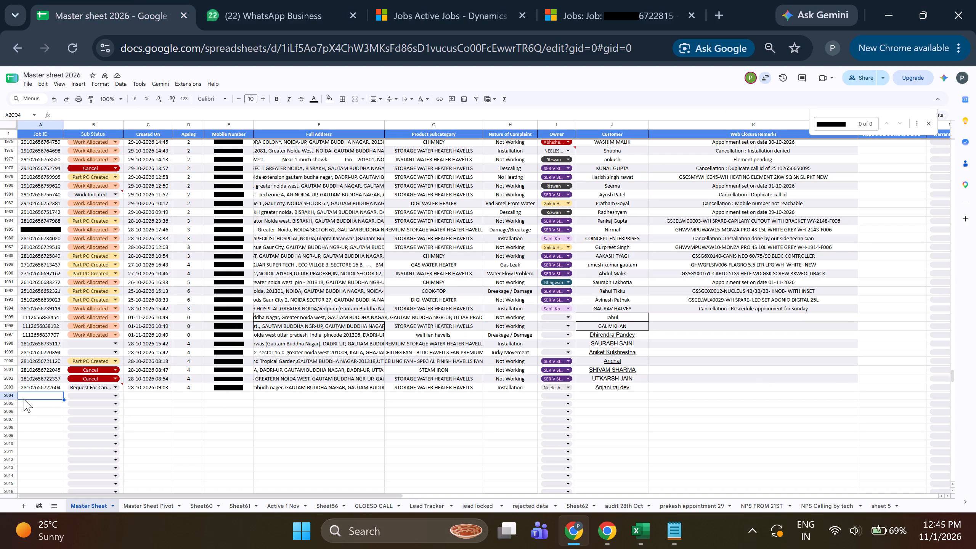
pyautogui.hotkey('ctrl', 'v')
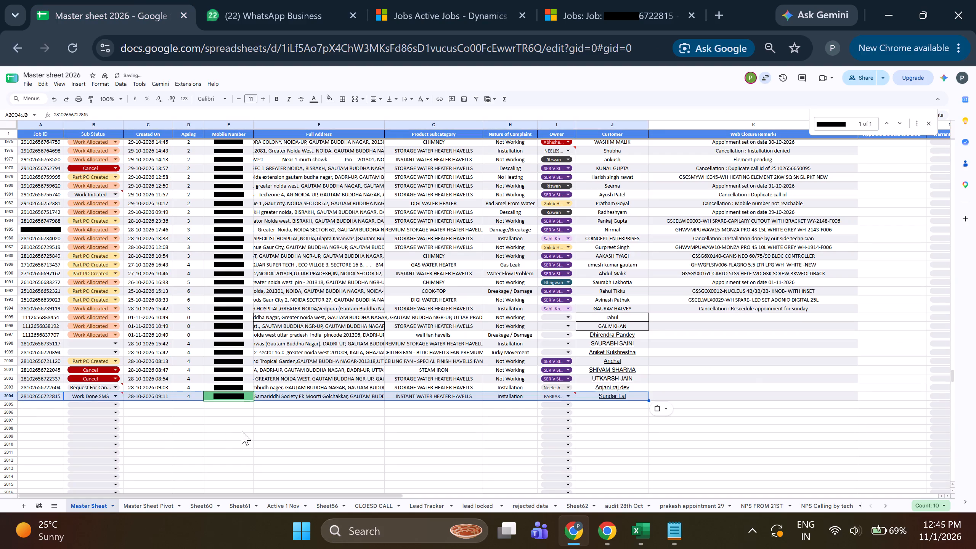
pyautogui.click(114, 395)
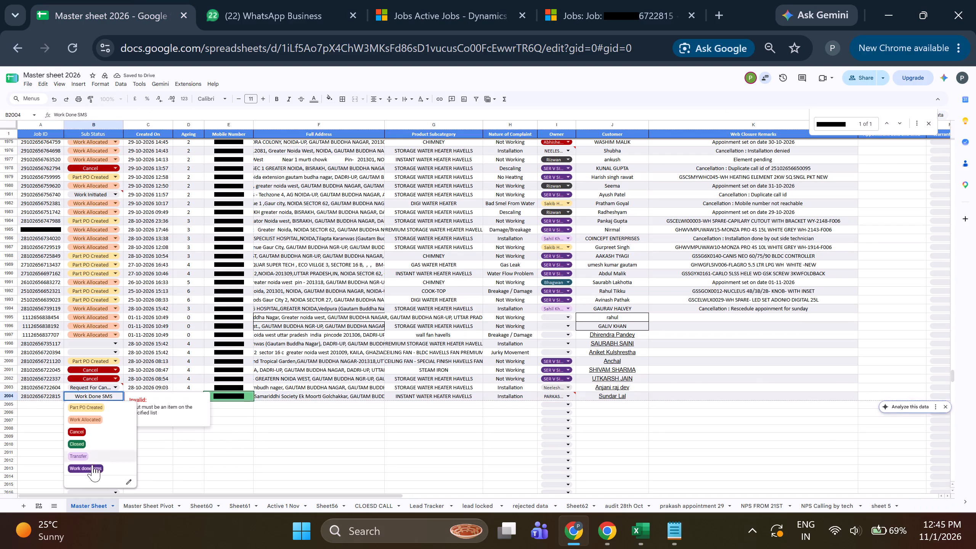
pyautogui.click(95, 469)
pyautogui.click(585, 16)
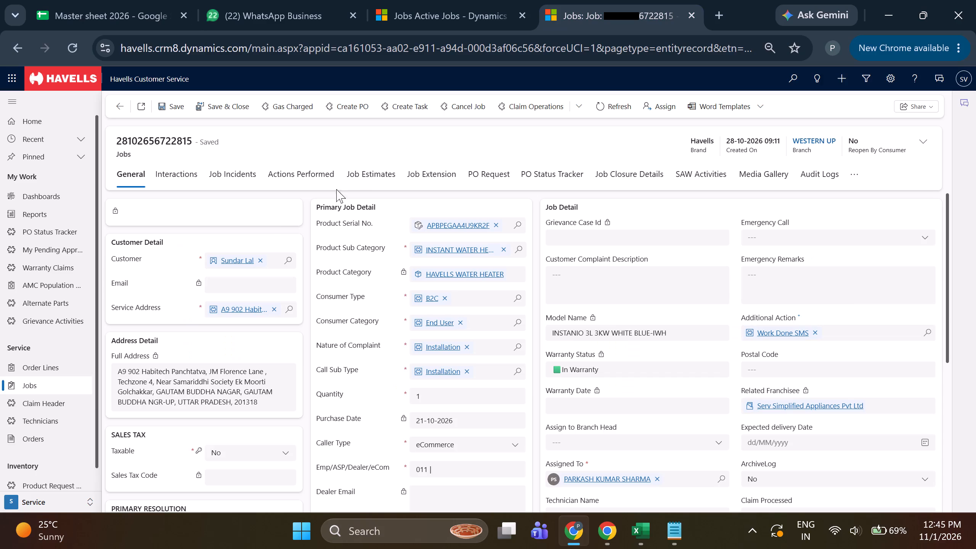
pyautogui.click(231, 108)
pyautogui.click(502, 0)
pyautogui.click(491, 305)
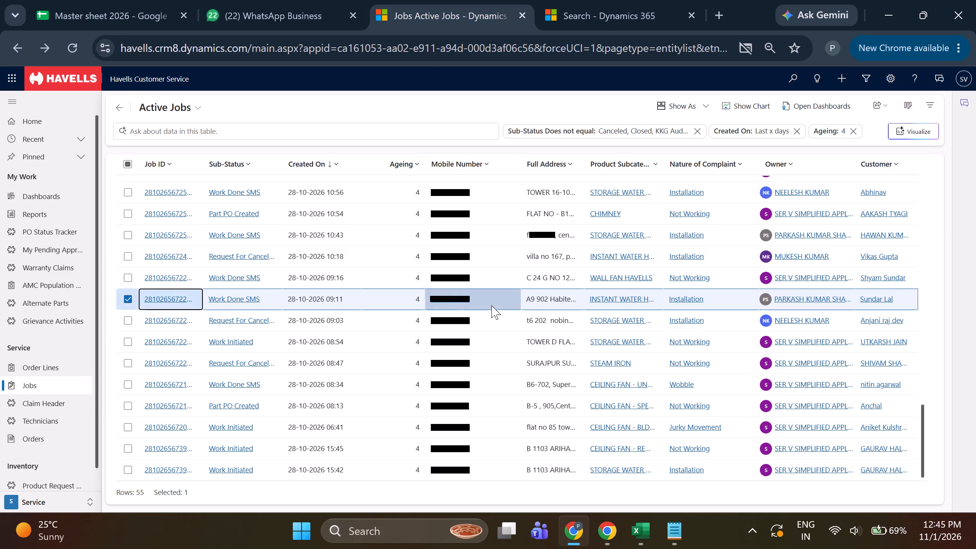
pyautogui.hotkey('ctrl', 'c')
pyautogui.click(585, 0)
pyautogui.doubleClick(383, 114)
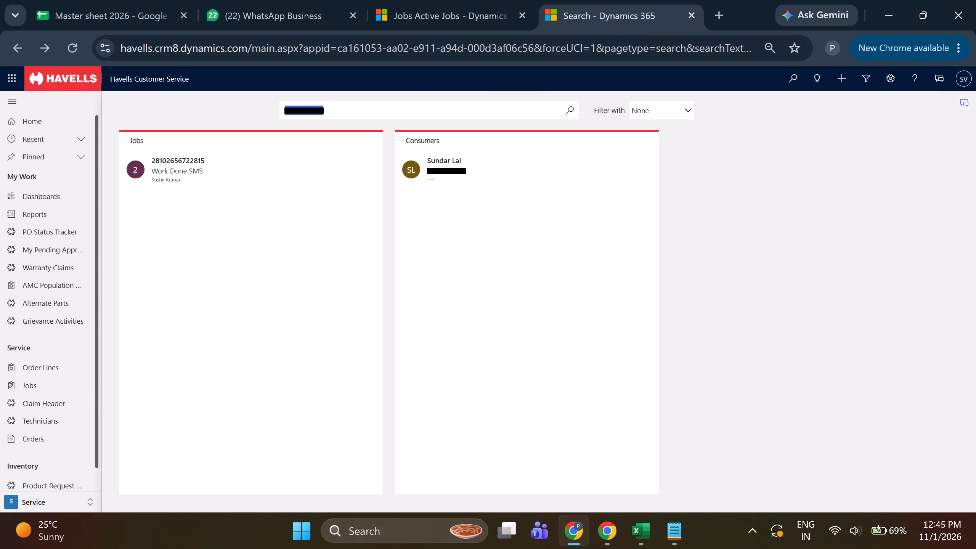
pyautogui.hotkey('ctrl', 'v')
pyautogui.click(572, 114)
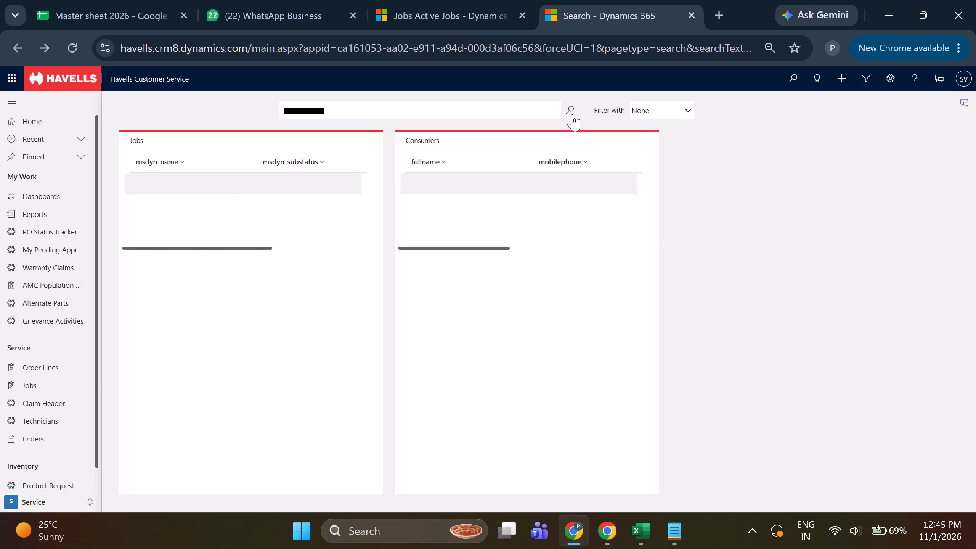
# In Master sheet 2026, set the owner of the instant water heater installation job in row 2004 to the SER V SI... option.
pyautogui.click(71, 0)
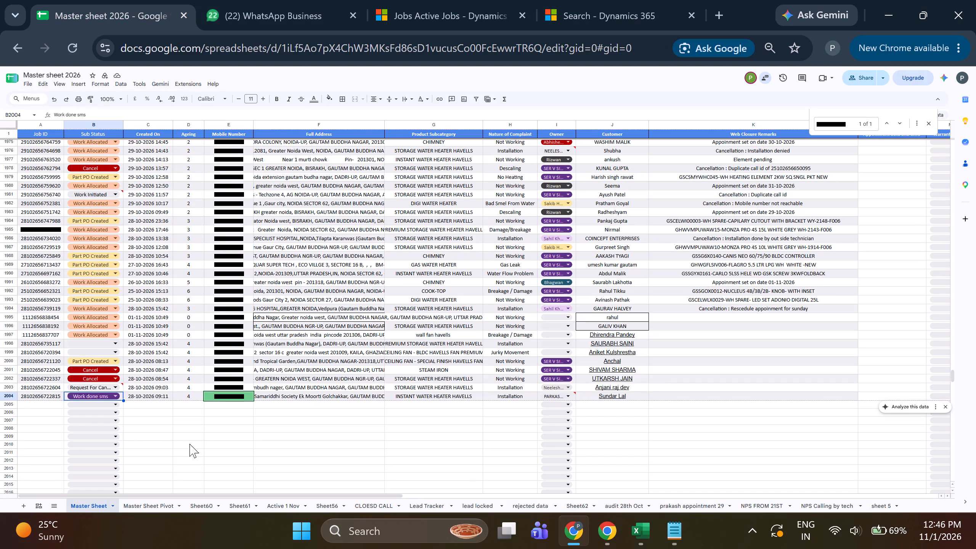
pyautogui.click(191, 444)
pyautogui.click(558, 396)
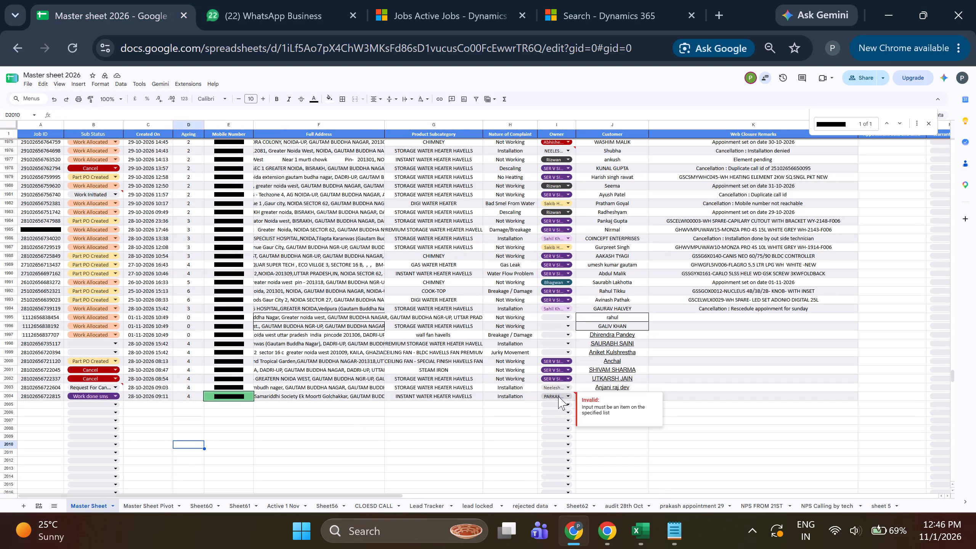
pyautogui.click(573, 480)
pyautogui.click(486, 451)
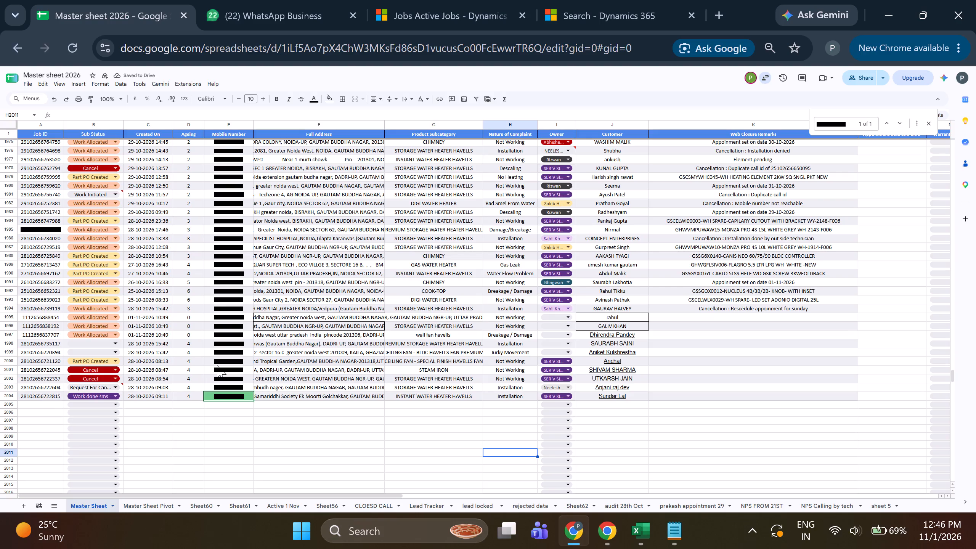
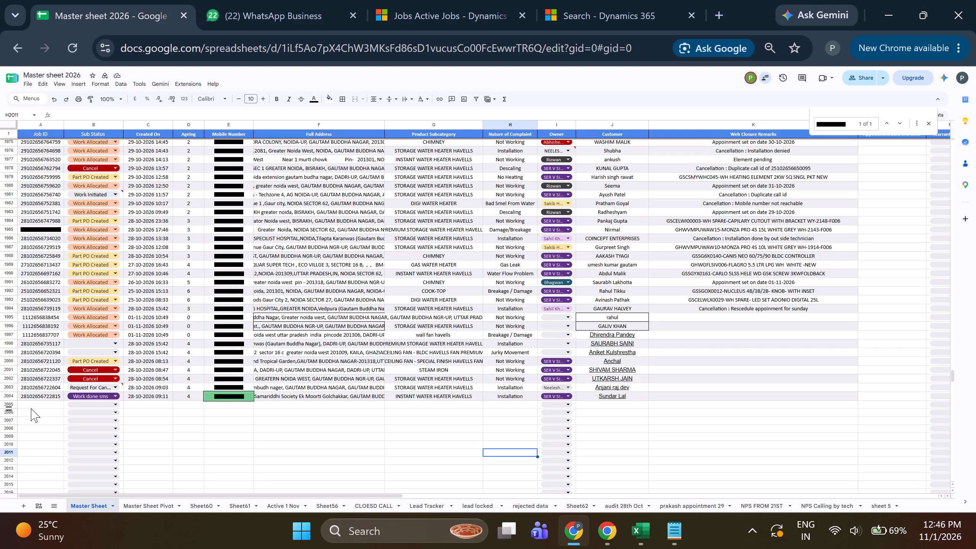
pyautogui.click(31, 408)
pyautogui.hotkey('ctrl', 'v')
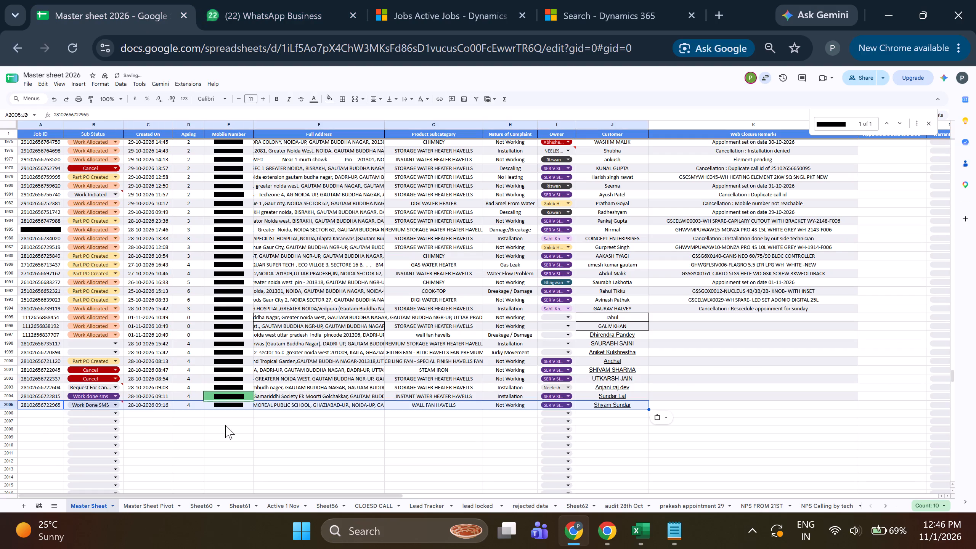
# Select the mobile number of the wall fan job in row 2005.
pyautogui.click(228, 407)
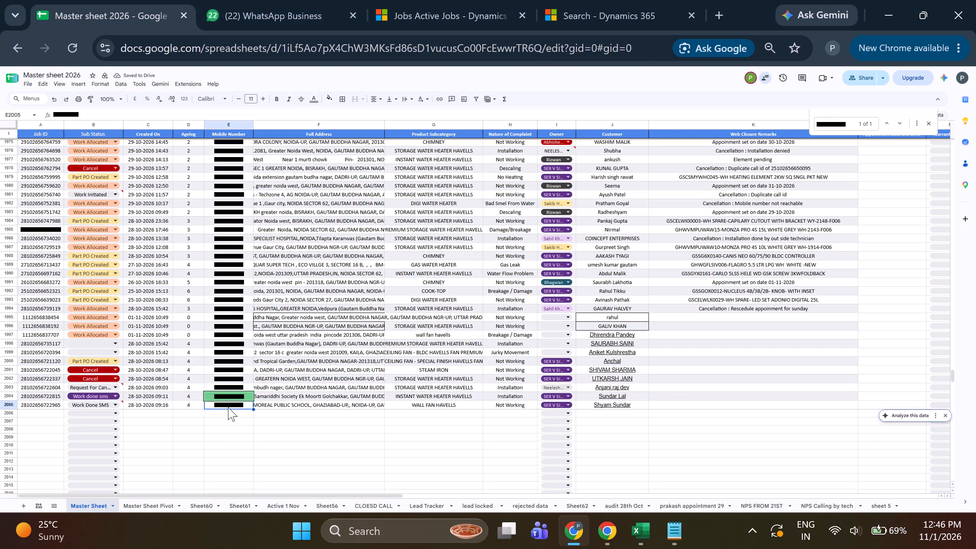
pyautogui.hotkey('ctrl', 'c')
pyautogui.doubleClick(847, 129)
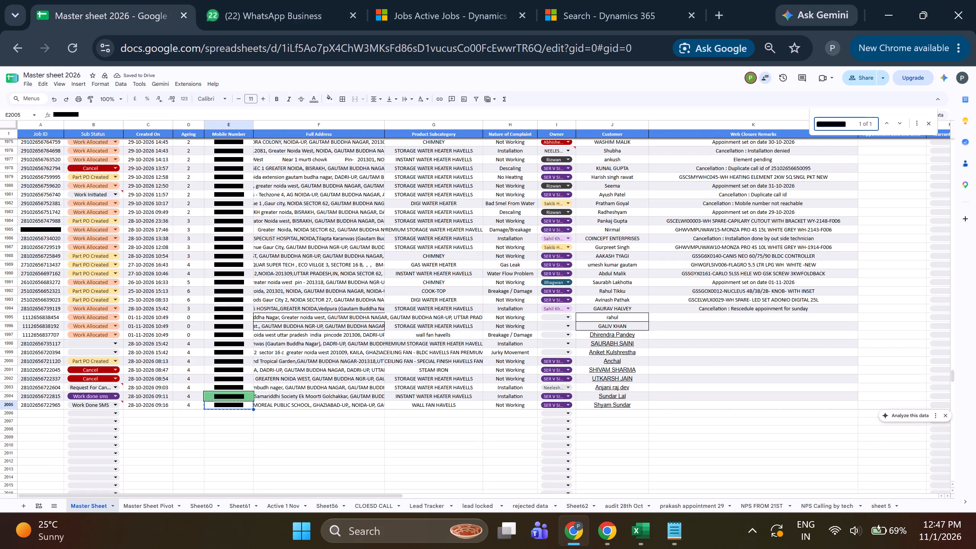
pyautogui.hotkey('ctrl', 'v')
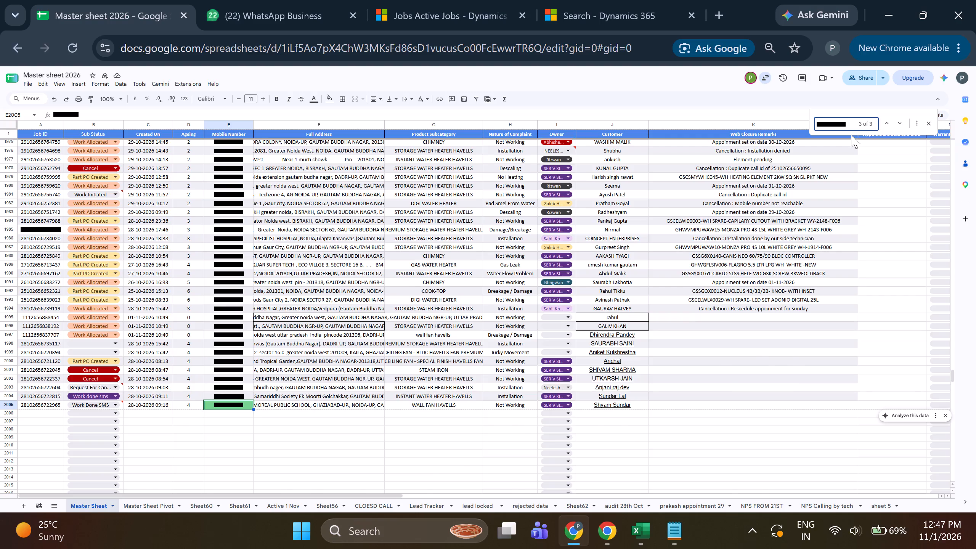
pyautogui.press('Return')
pyautogui.press('Return')
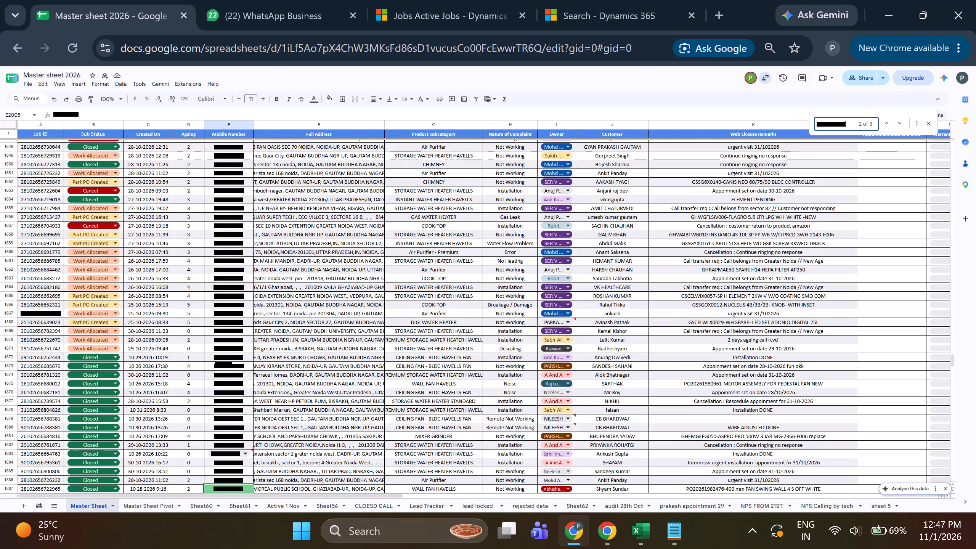
pyautogui.press('Return')
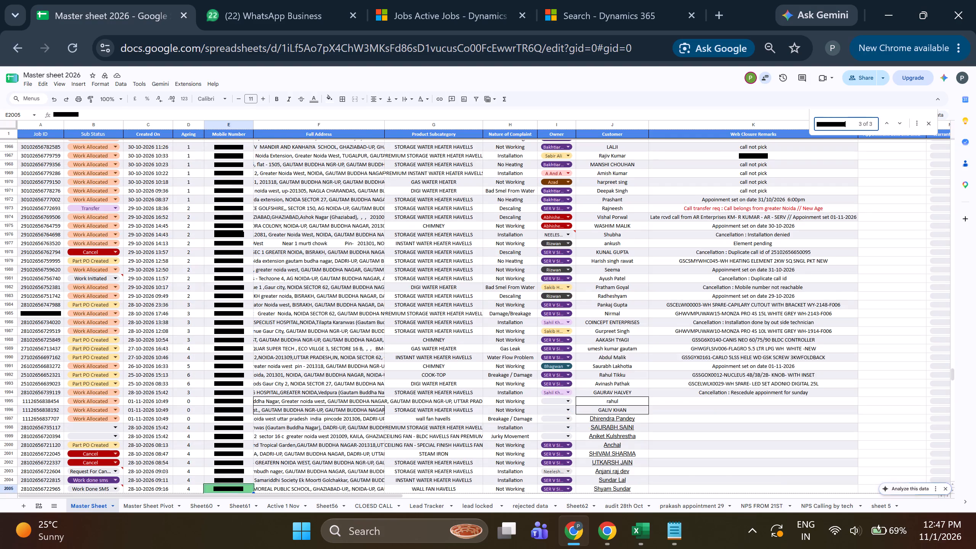
pyautogui.scroll(-1, 839, 178)
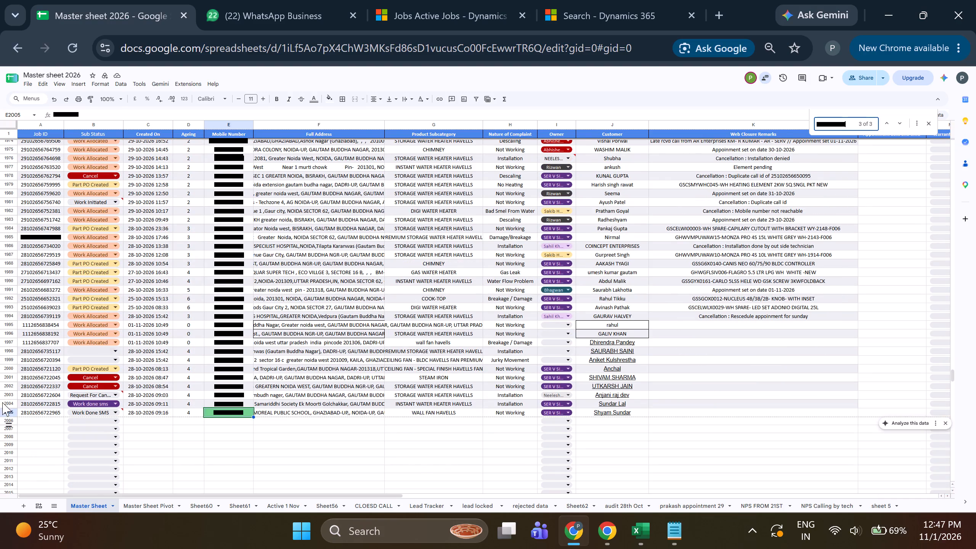
pyautogui.click(0, 413)
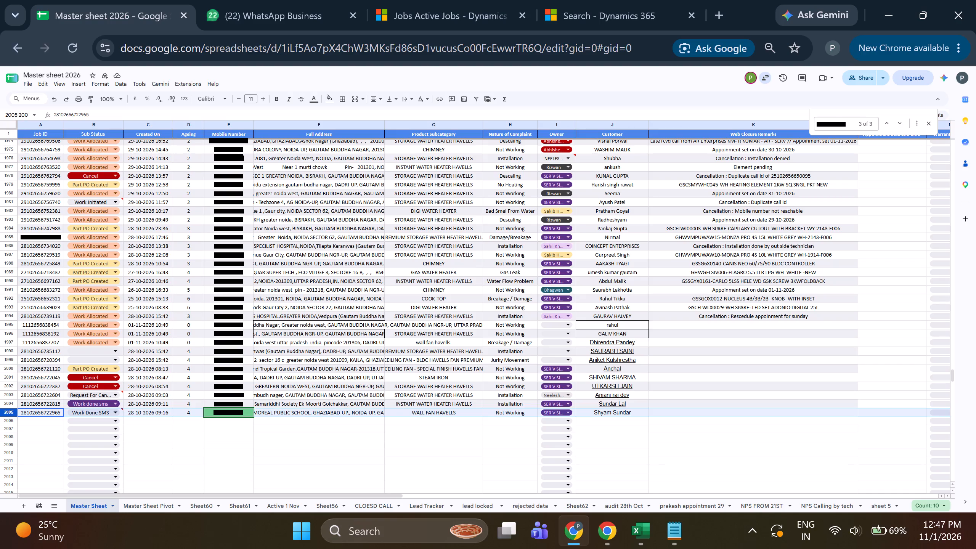
pyautogui.hotkey('ctrl', 'z')
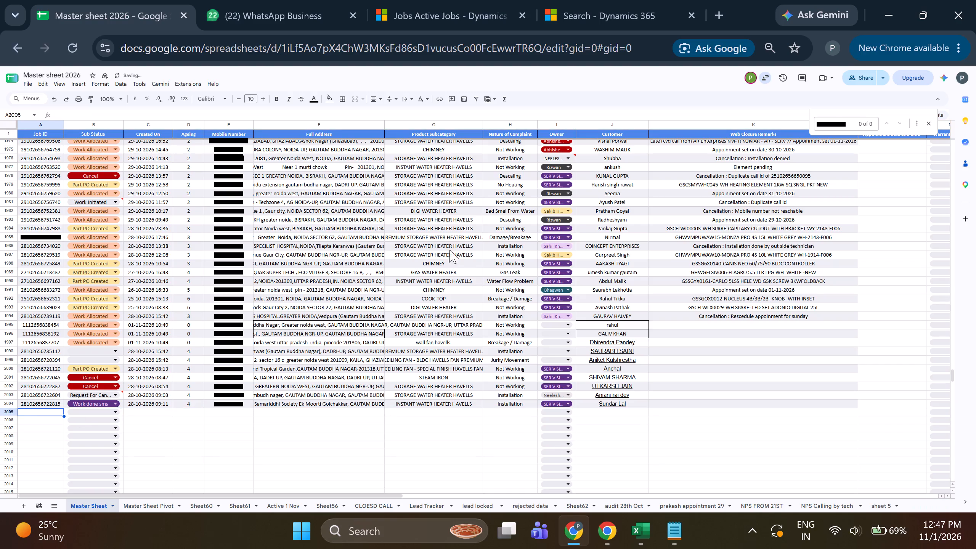
pyautogui.click(856, 126)
pyautogui.press('Return')
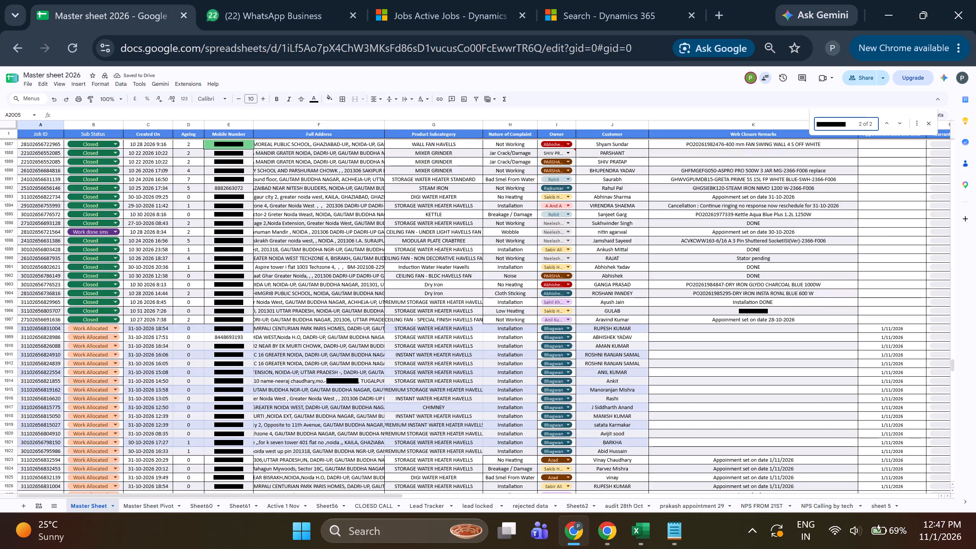
# Cross-check the wall fan customer's earlier job in Dynamics 365 and set its sub-status in row 1259 of Master sheet 2026 to Work done sms.
pyautogui.press('Return')
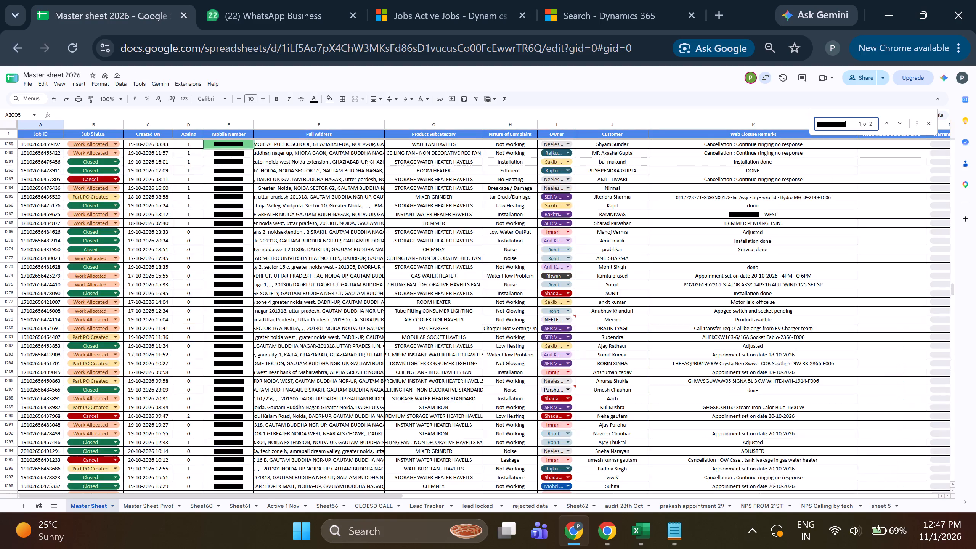
pyautogui.click(624, 0)
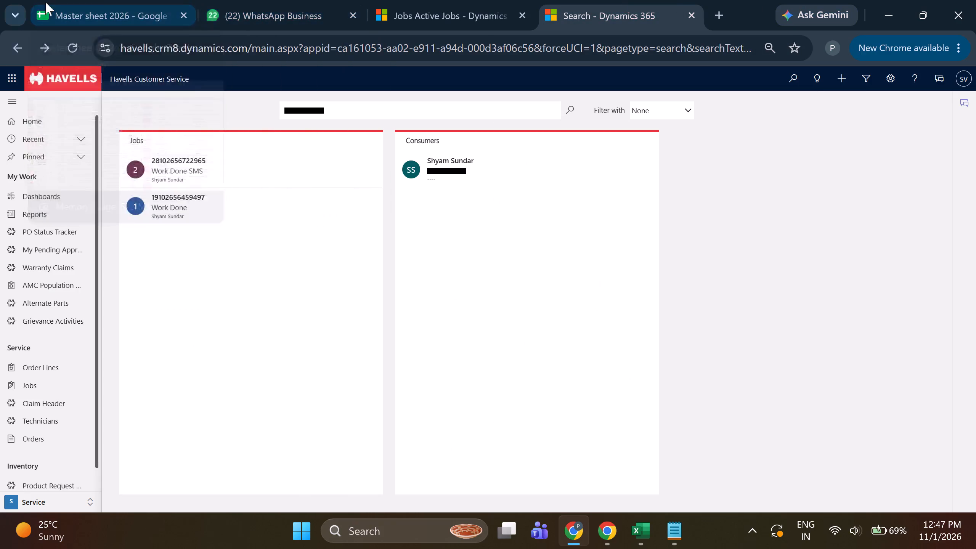
pyautogui.click(96, 0)
pyautogui.click(109, 142)
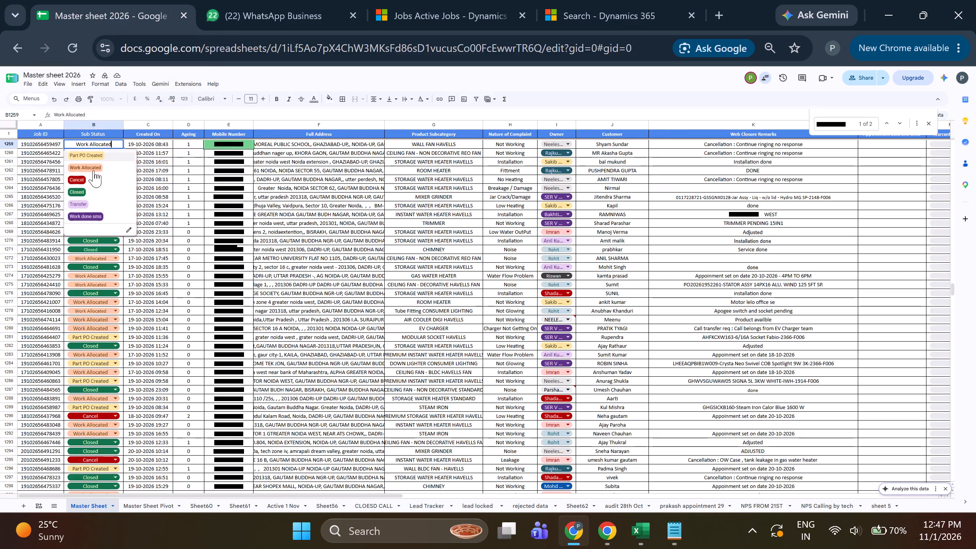
pyautogui.click(88, 211)
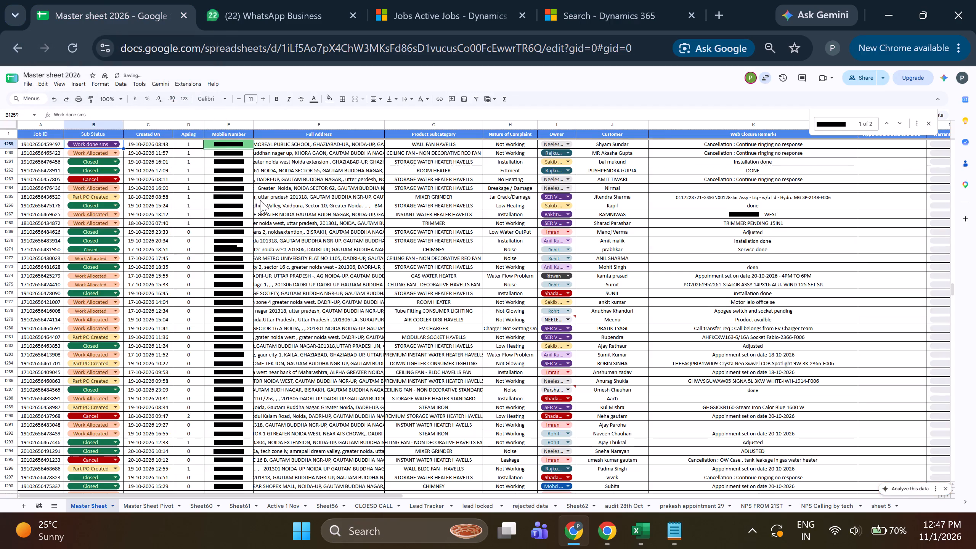
pyautogui.scroll(-2, 280, 315)
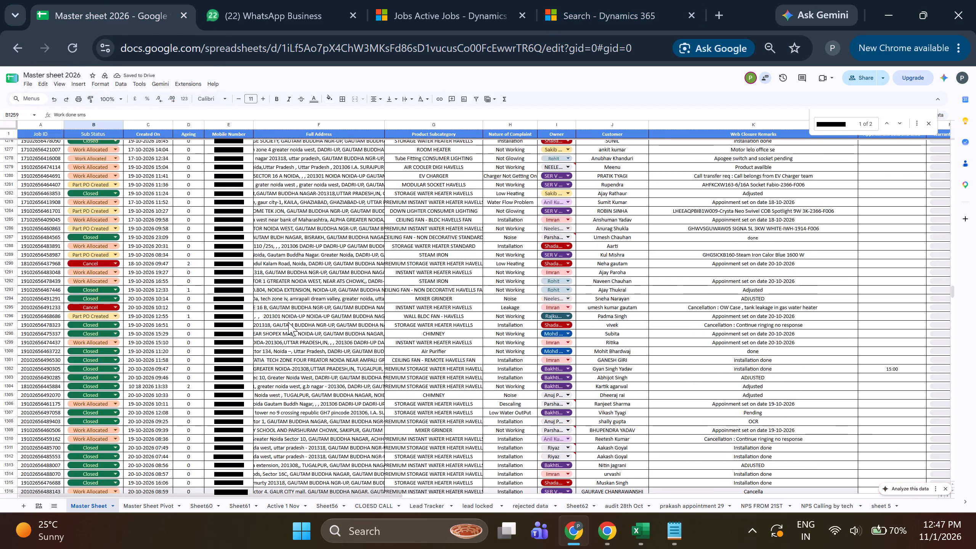
pyautogui.scroll(-5, 288, 322)
pyautogui.click(424, 0)
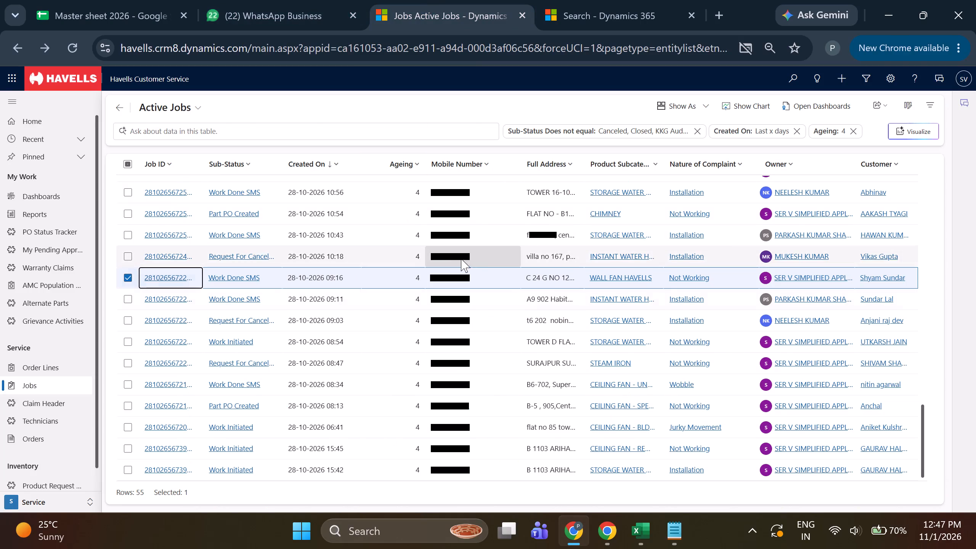
pyautogui.click(480, 260)
pyautogui.hotkey('ctrl', 'c')
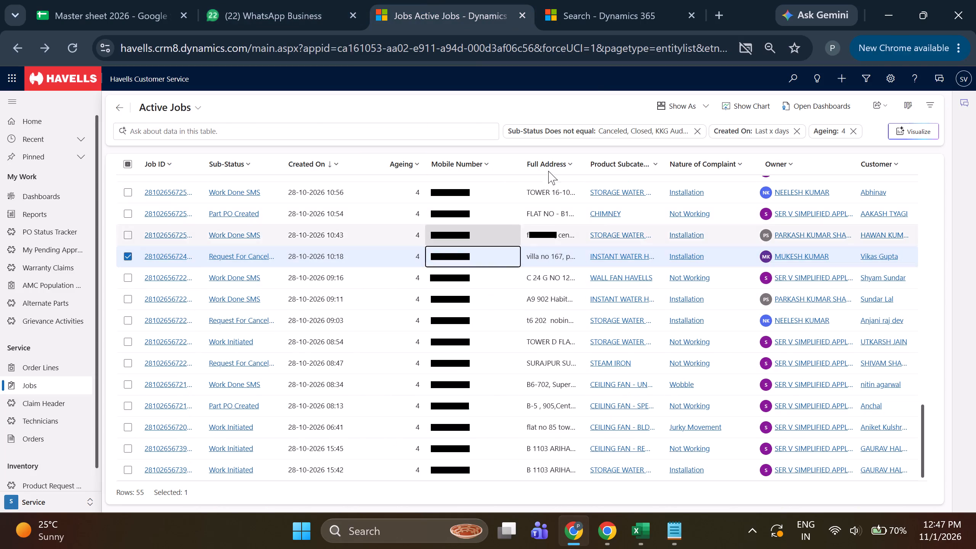
pyautogui.click(628, 1)
pyautogui.click(424, 95)
pyautogui.doubleClick(408, 116)
pyautogui.hotkey('ctrl', 'v')
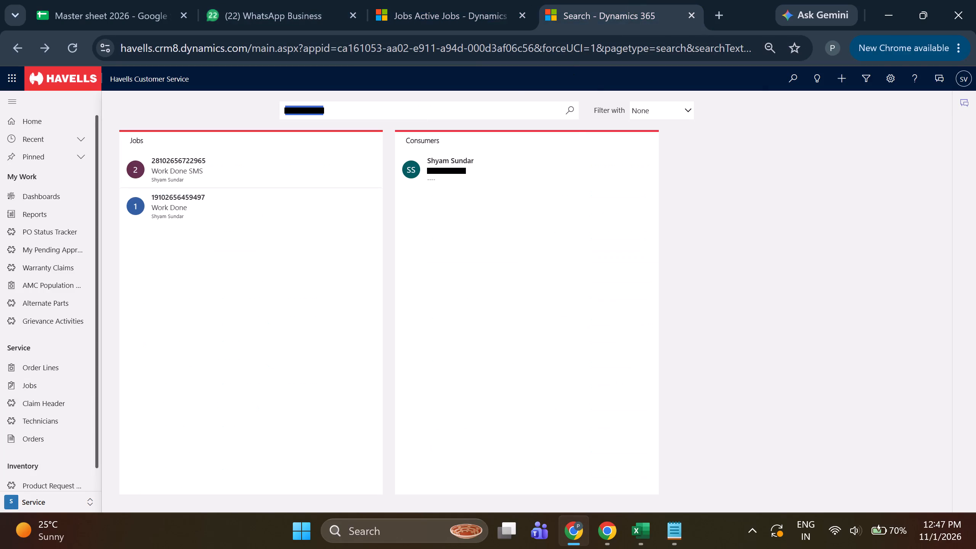
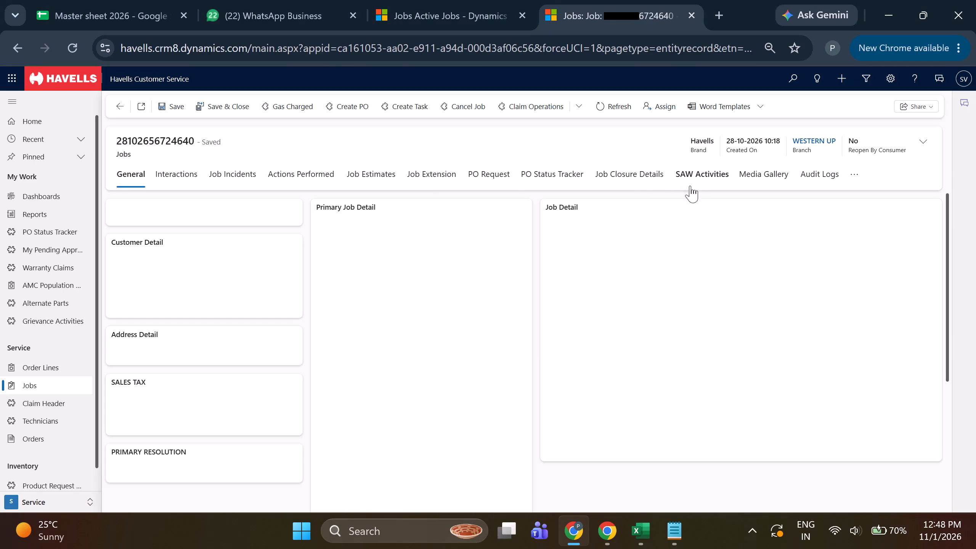
# Examine the open job's closure details, including remarks and cancel reason, and save and close the record.
pyautogui.click(640, 181)
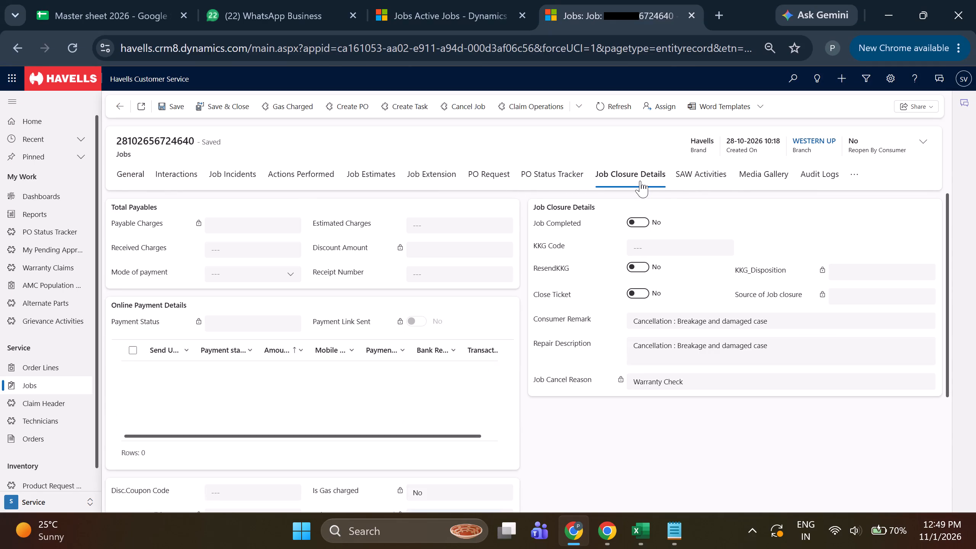
pyautogui.click(219, 109)
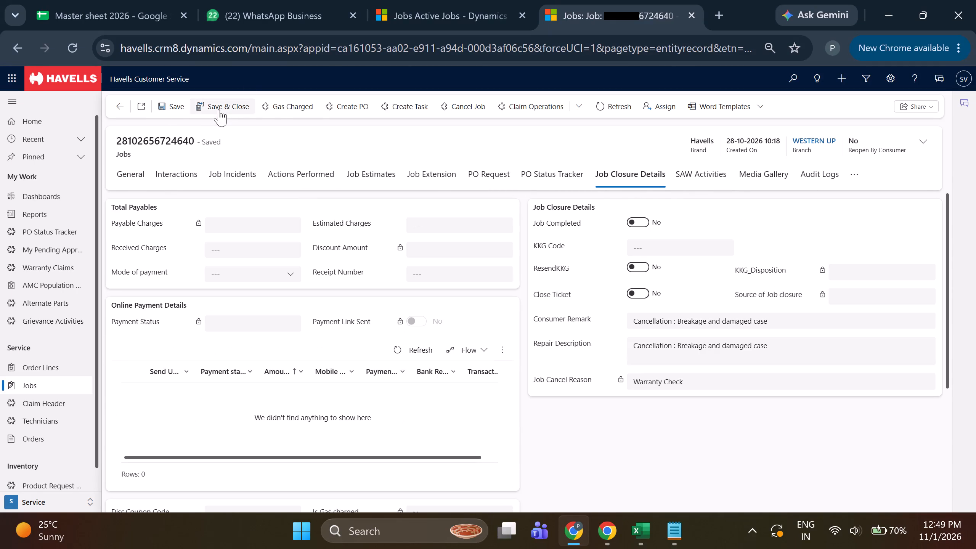
pyautogui.click(453, 0)
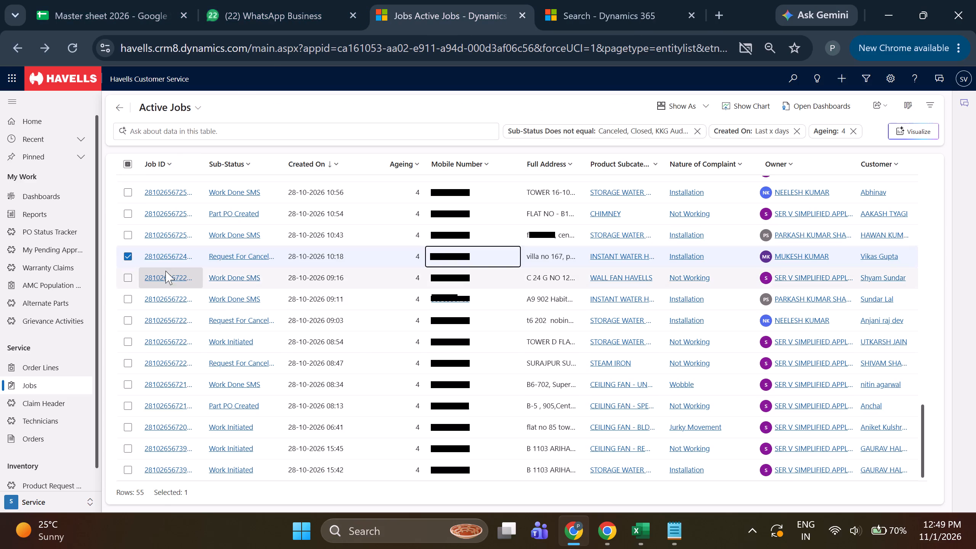
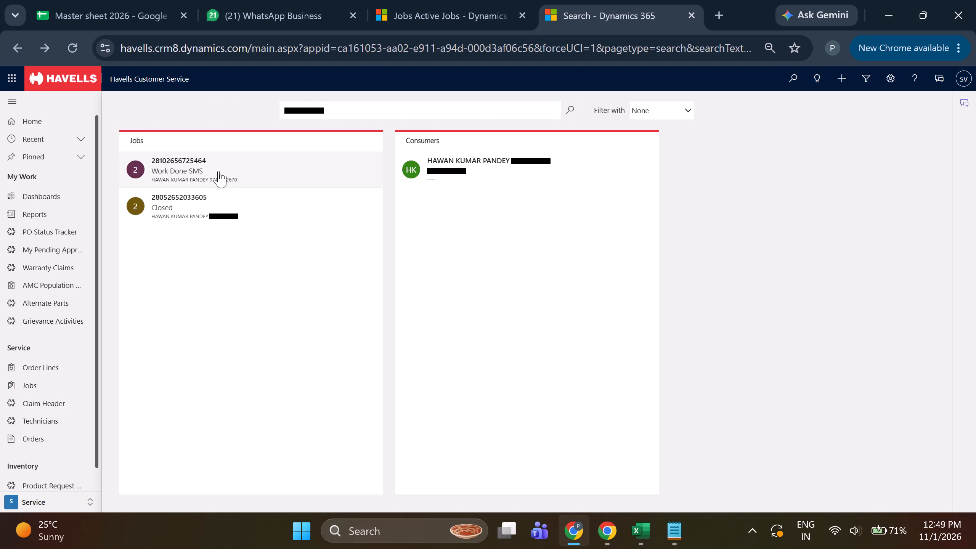
pyautogui.click(133, 0)
pyautogui.doubleClick(839, 121)
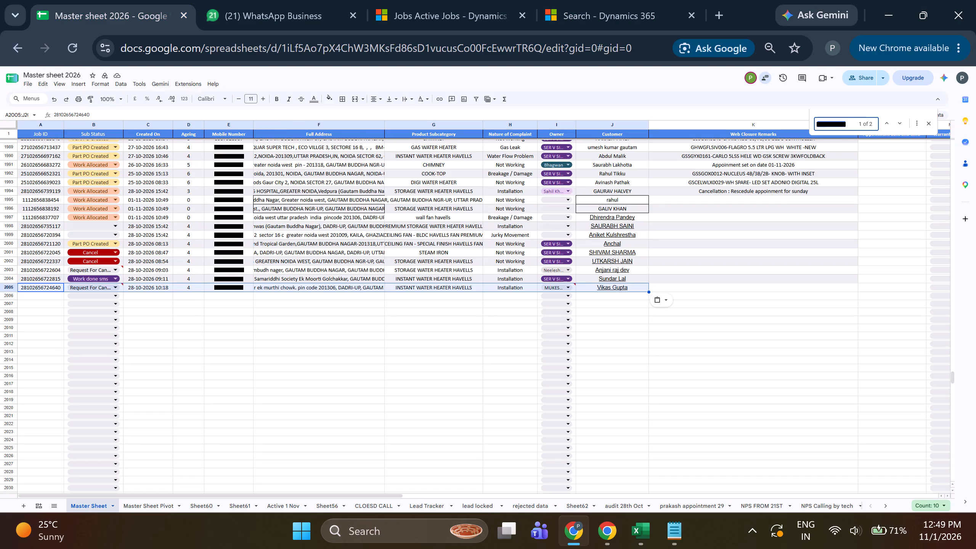
pyautogui.hotkey('ctrl', 'v')
pyautogui.press('Return')
pyautogui.press('Return')
pyautogui.press('Return')
pyautogui.click(654, 0)
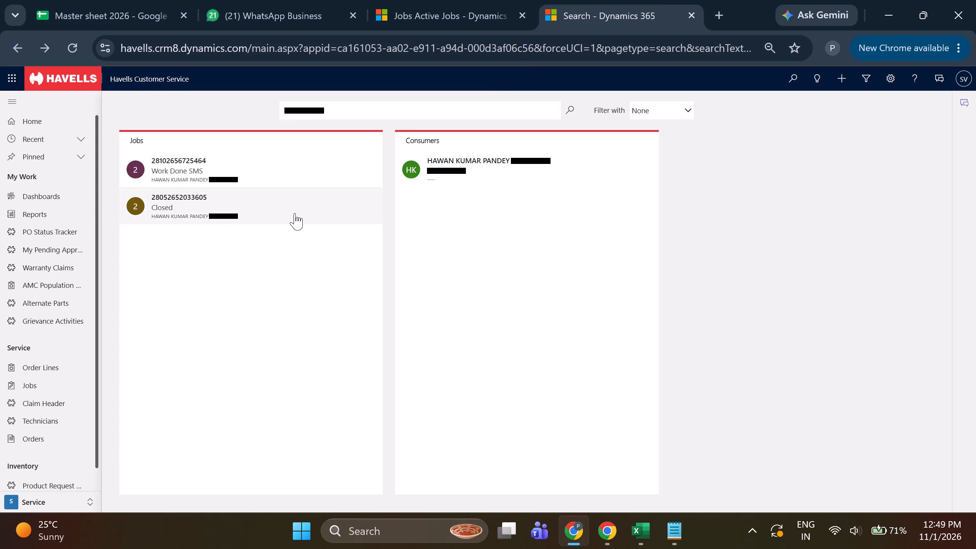
pyautogui.click(295, 213)
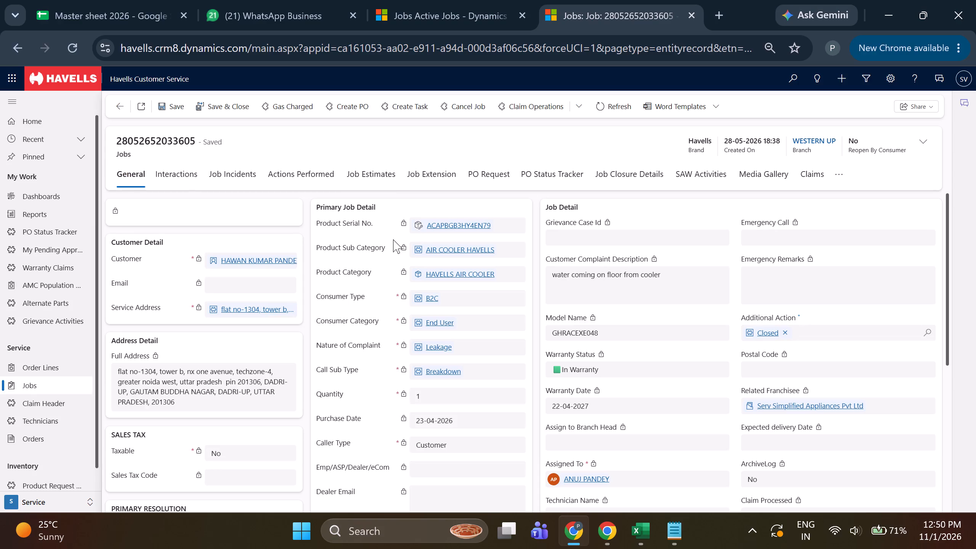
pyautogui.click(635, 186)
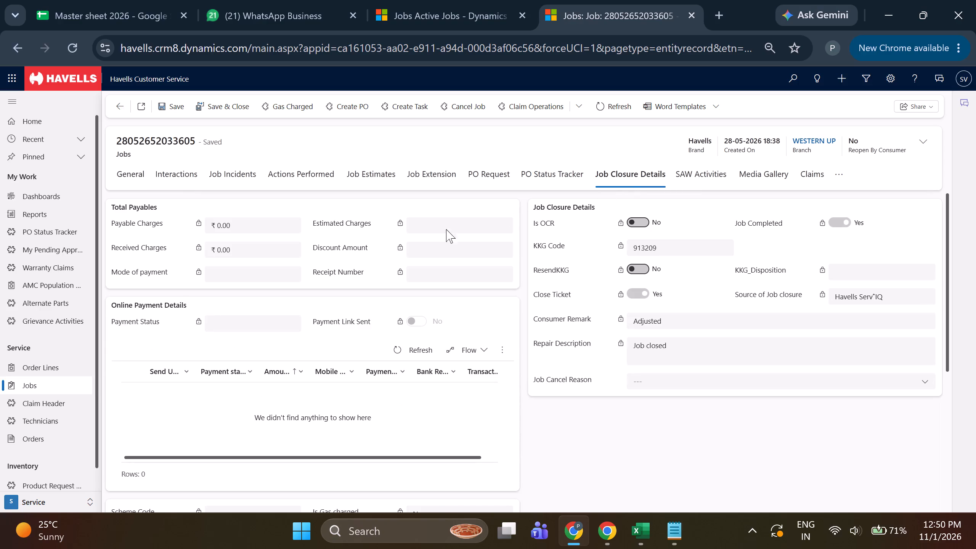
pyautogui.click(144, 177)
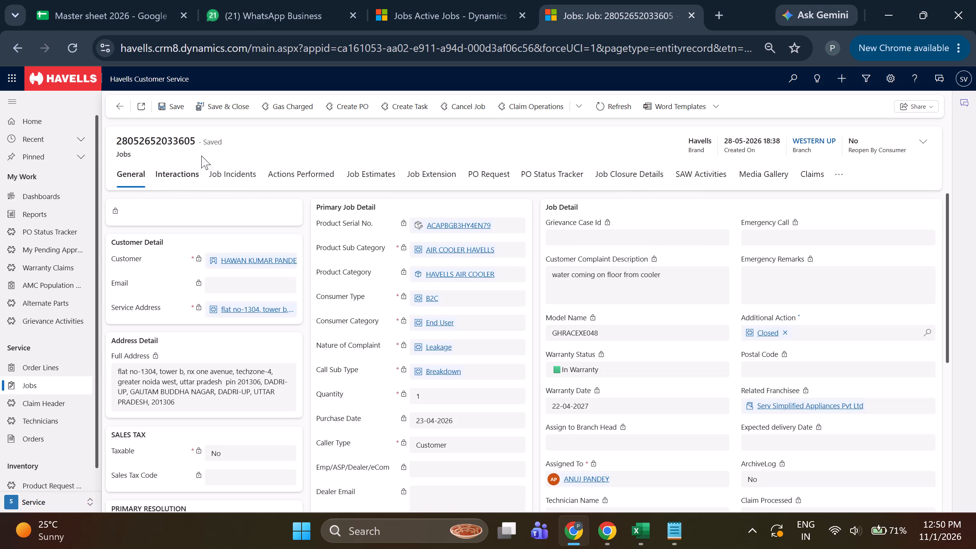
pyautogui.click(207, 106)
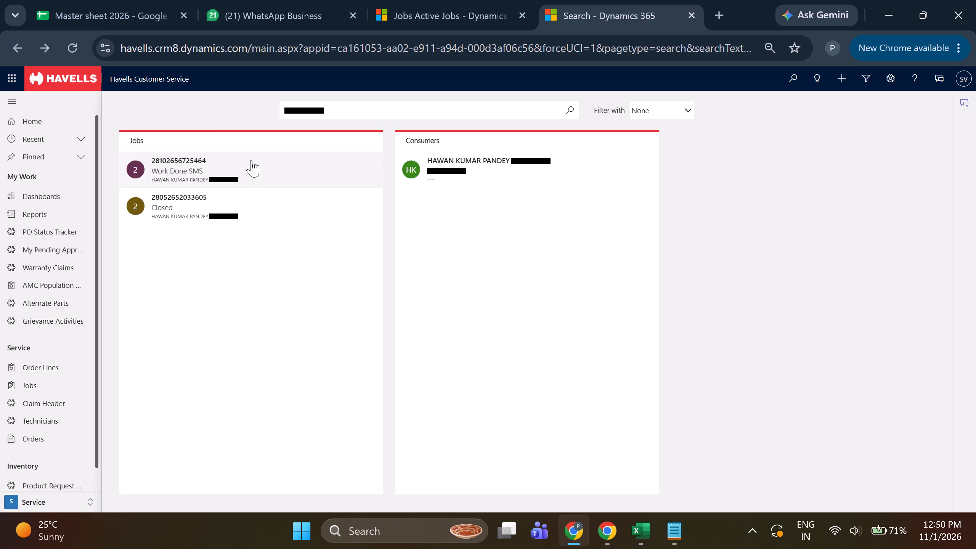
pyautogui.click(258, 167)
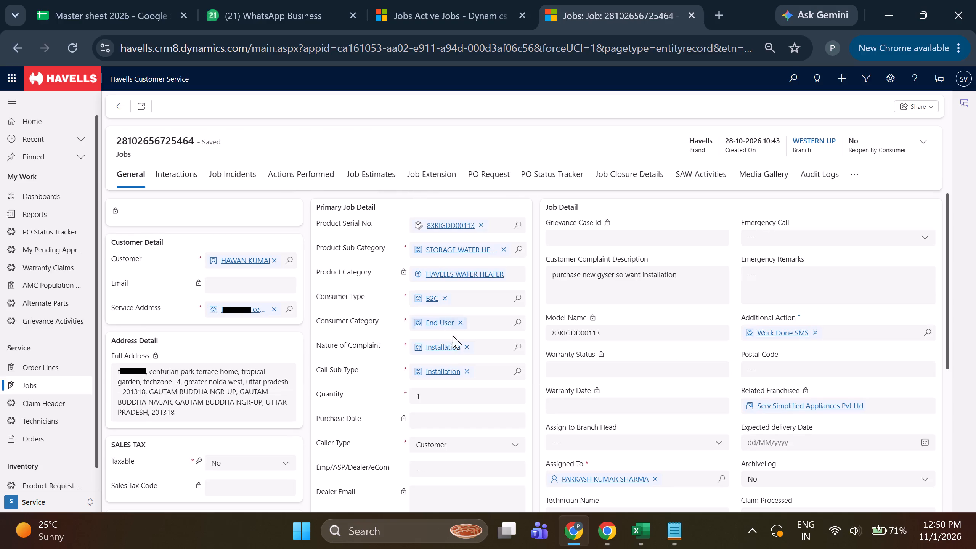
pyautogui.scroll(-1, 456, 340)
pyautogui.scroll(4, 220, 262)
pyautogui.click(114, 108)
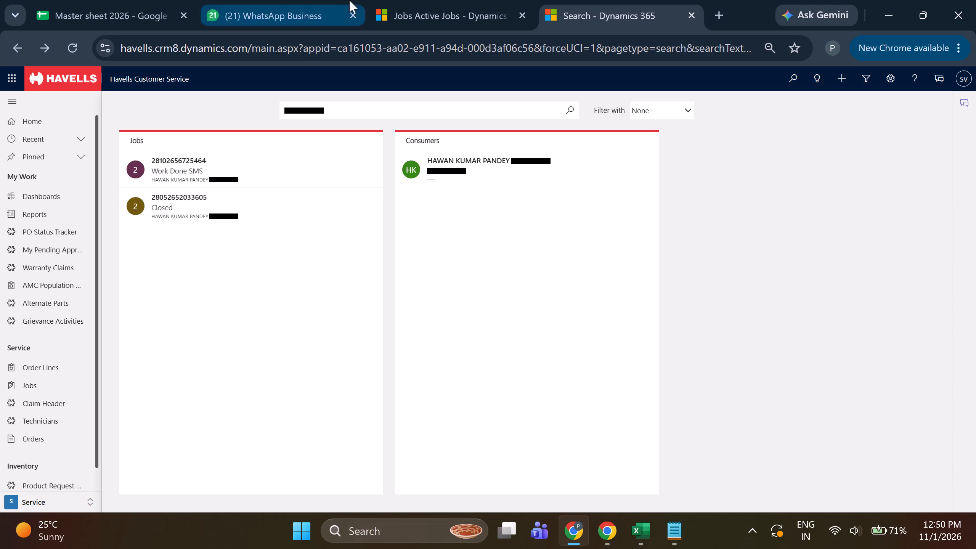
pyautogui.click(76, 6)
pyautogui.click(448, 0)
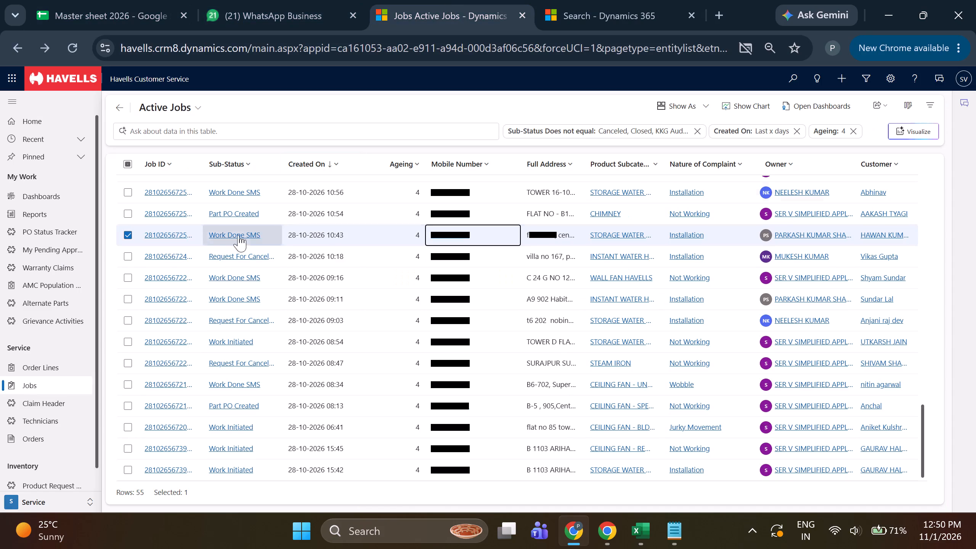
pyautogui.moveTo(142, 235); pyautogui.dragTo(151, 237)
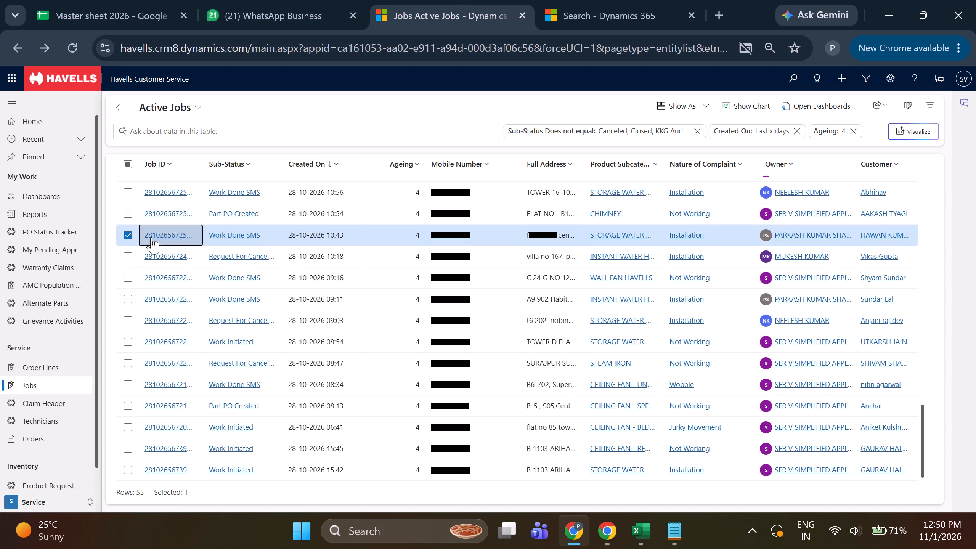
pyautogui.moveTo(151, 237); pyautogui.dragTo(928, 234)
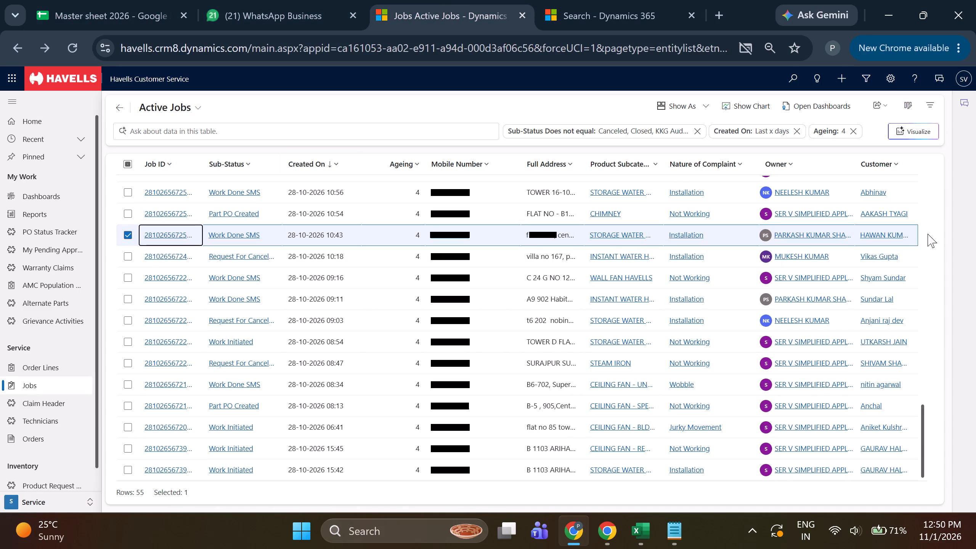
pyautogui.moveTo(928, 234); pyautogui.dragTo(937, 230)
pyautogui.hotkey('ctrl', 'c')
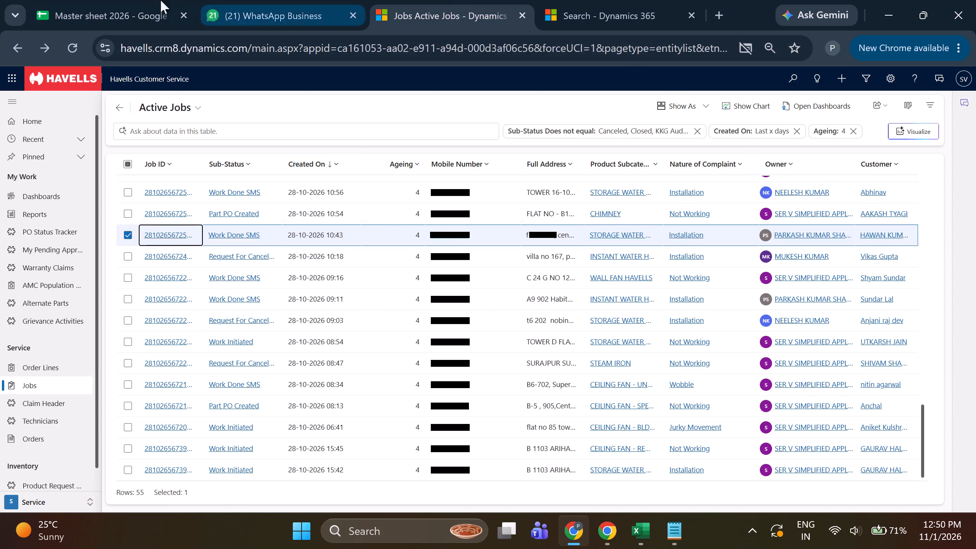
pyautogui.click(111, 0)
pyautogui.click(27, 294)
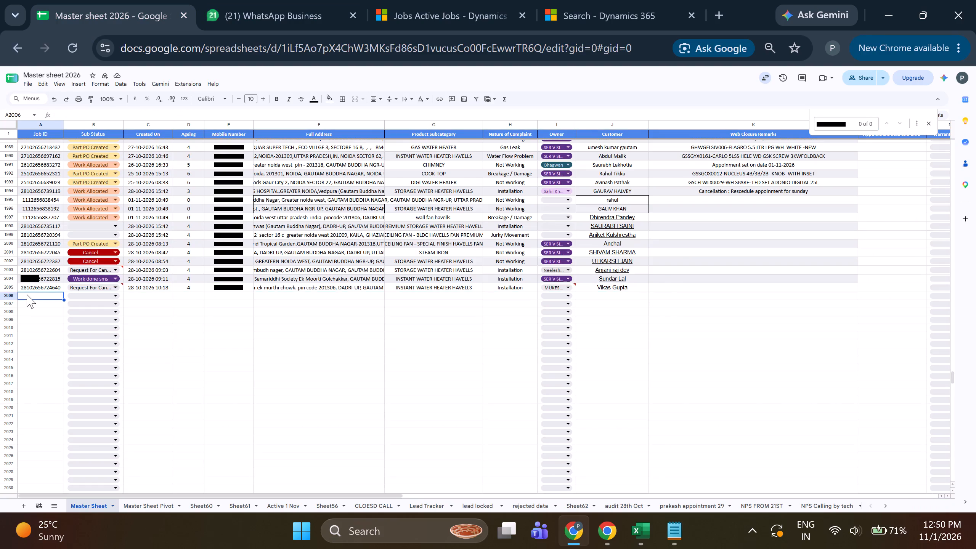
pyautogui.hotkey('ctrl', 'v')
pyautogui.click(183, 329)
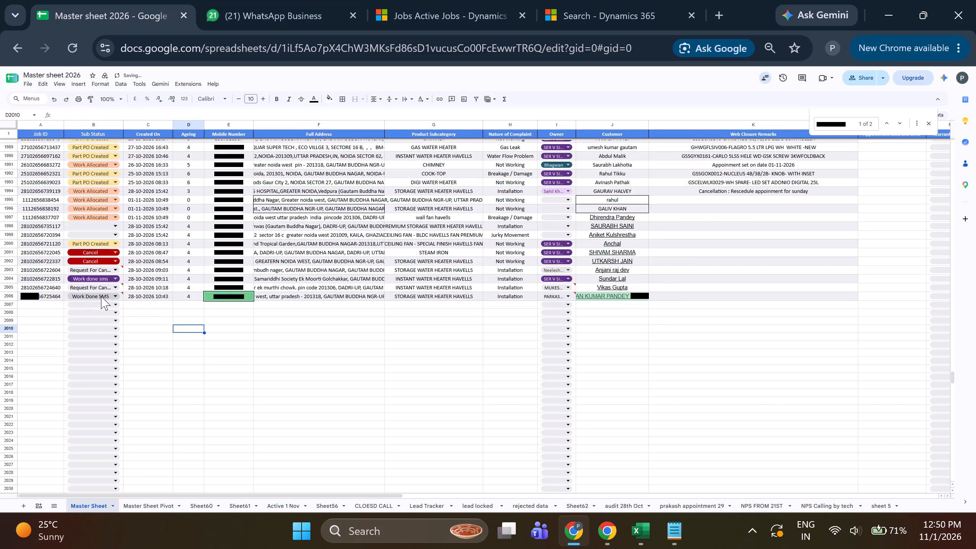
# Clear the Job ID cell in row 2006 of the Master Sheet.
pyautogui.click(34, 296)
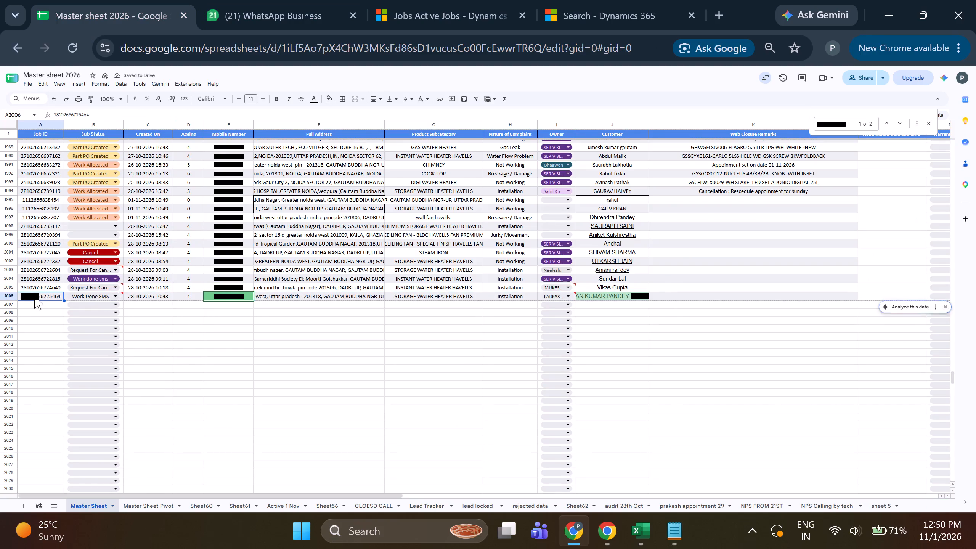
pyautogui.press('BackSpace')
# Reopen the customer's closed 28-05-2026 job in Dynamics and search its page for the number starting with 28052652.
pyautogui.click(612, 0)
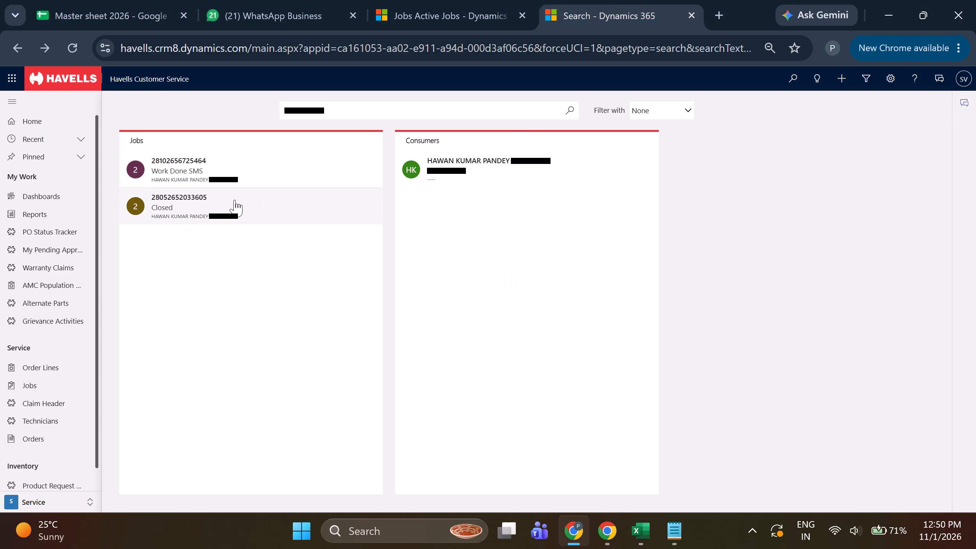
pyautogui.click(234, 200)
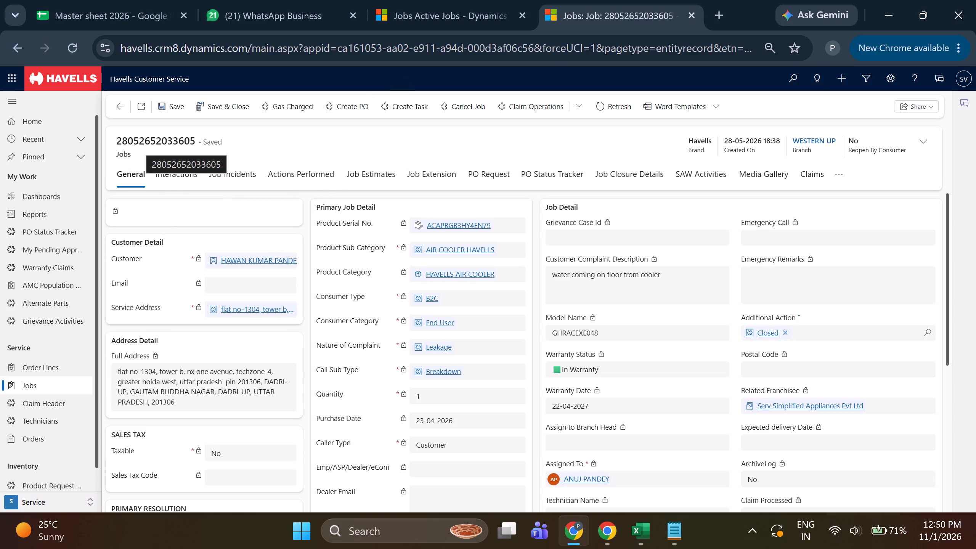
pyautogui.hotkey('ctrl', 'f')
pyautogui.press('BackSpace')
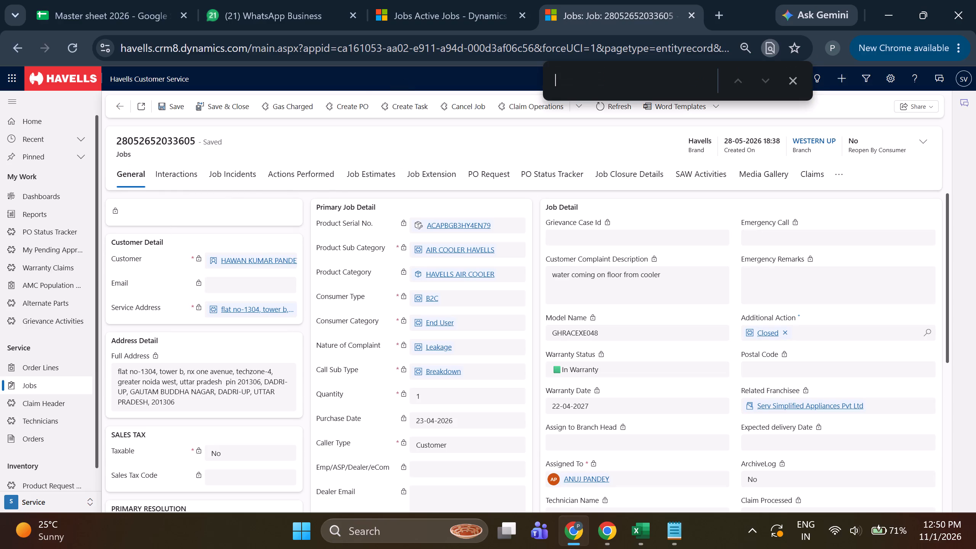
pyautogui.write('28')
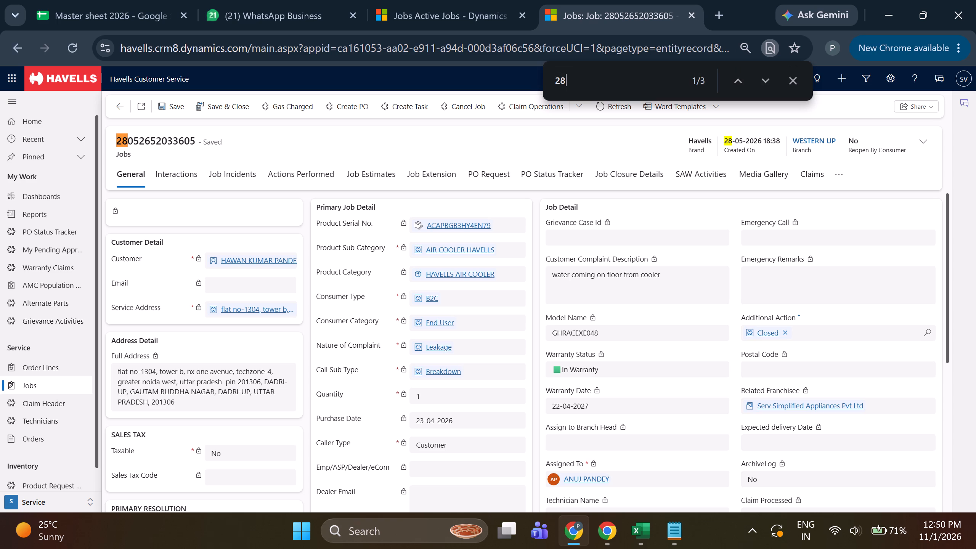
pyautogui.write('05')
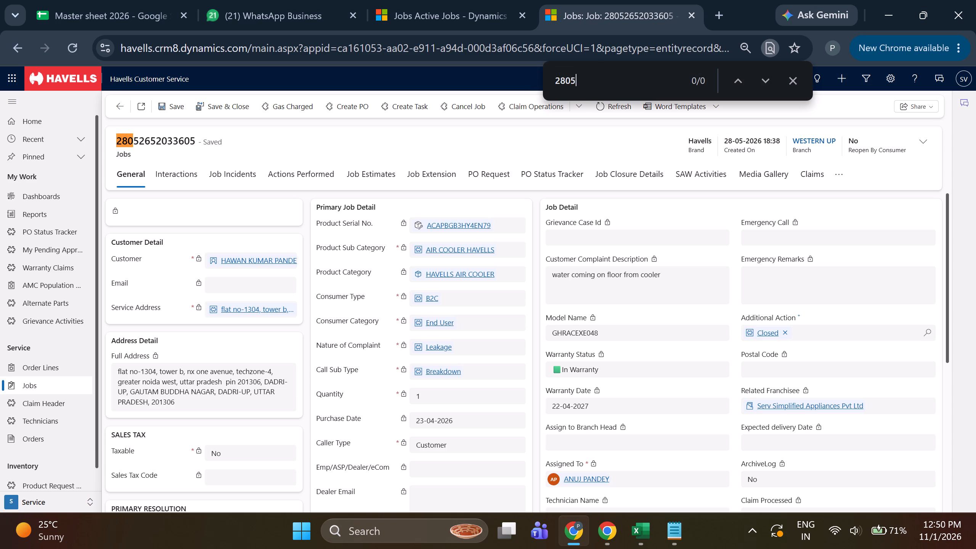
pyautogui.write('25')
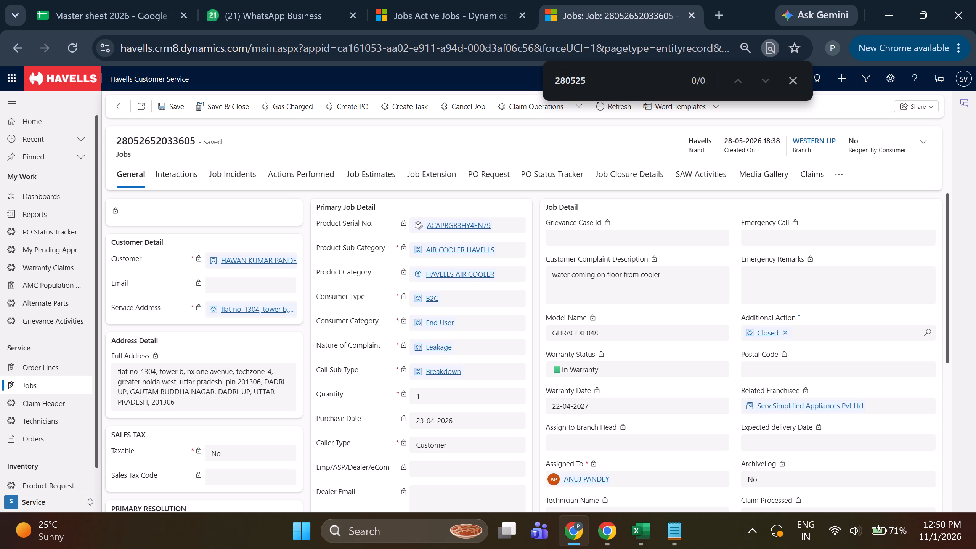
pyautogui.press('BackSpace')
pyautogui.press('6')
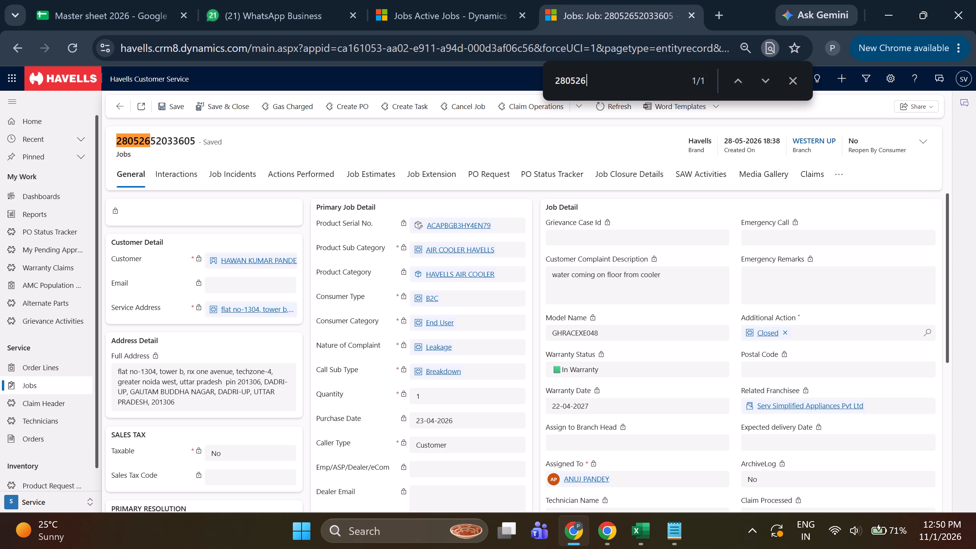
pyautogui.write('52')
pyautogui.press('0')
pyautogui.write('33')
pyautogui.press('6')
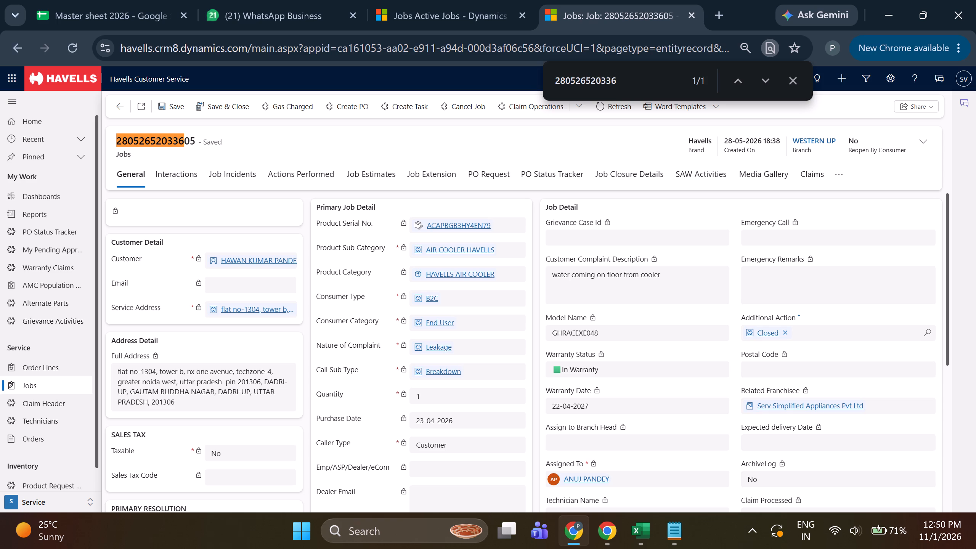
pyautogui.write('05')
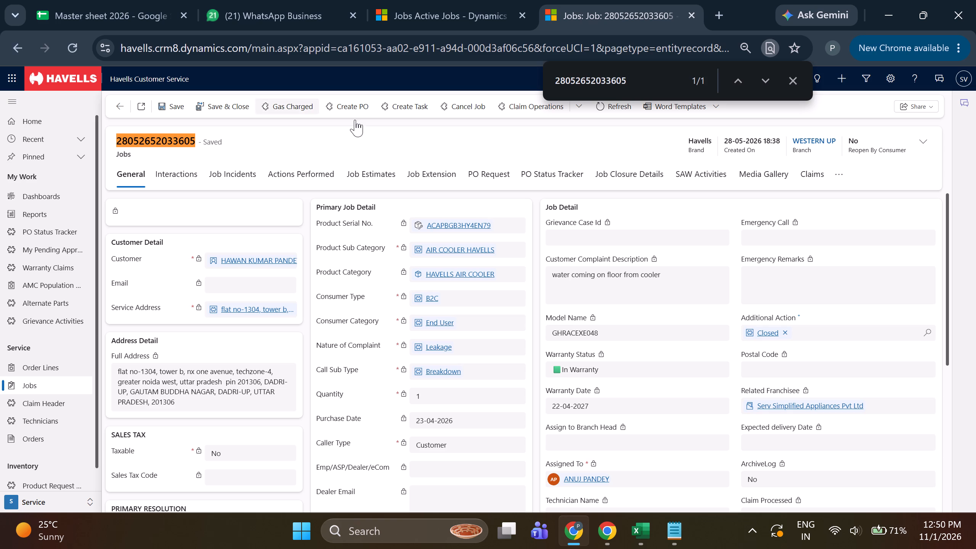
pyautogui.doubleClick(596, 91)
pyautogui.hotkey('ctrl', 'c')
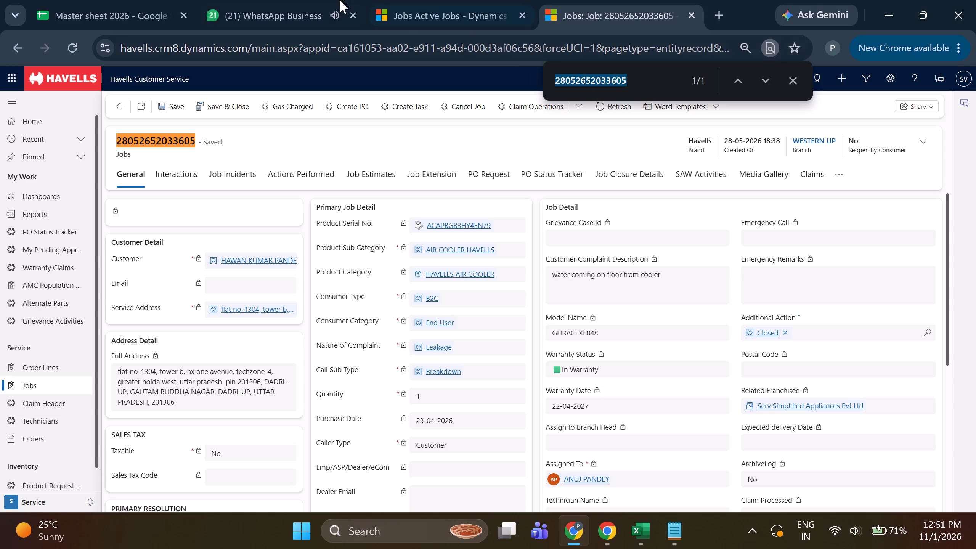
pyautogui.click(127, 0)
pyautogui.hotkey('ctrl', 'v')
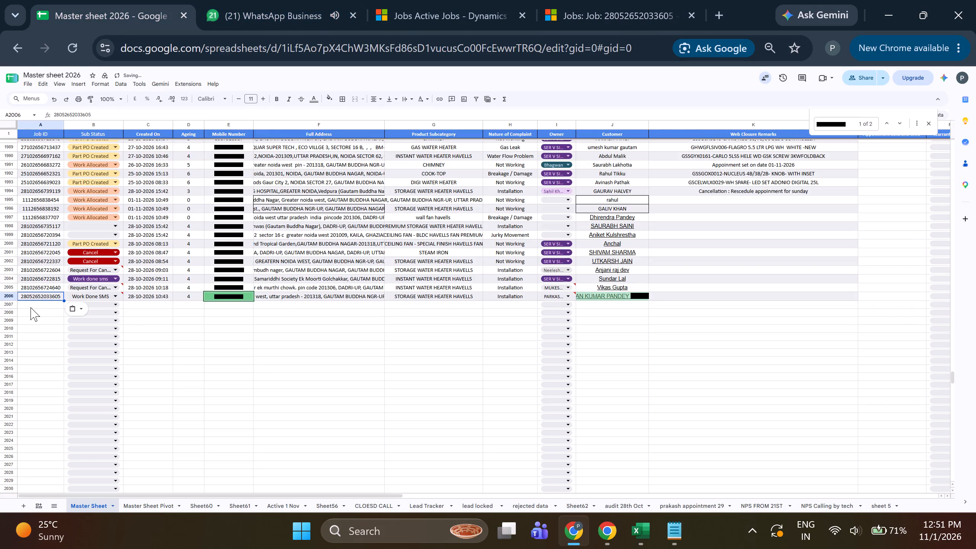
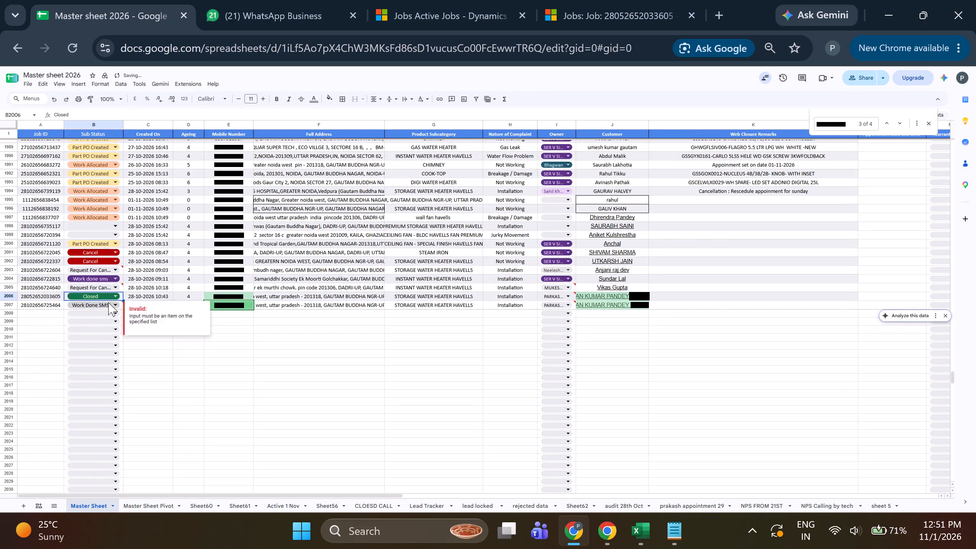
# Set the Sub Status in row 2007 of the Master Sheet to Work done sms.
pyautogui.click(108, 302)
pyautogui.click(97, 377)
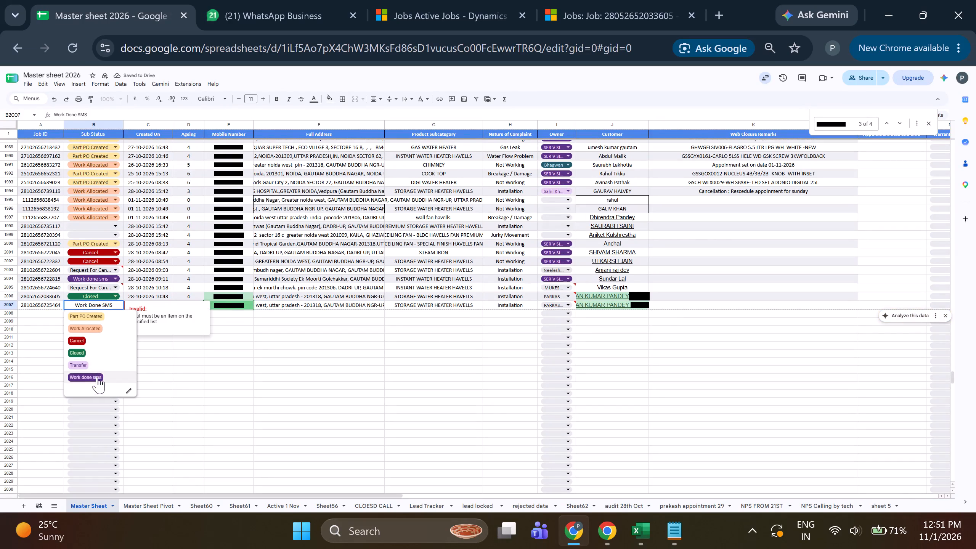
pyautogui.click(334, 385)
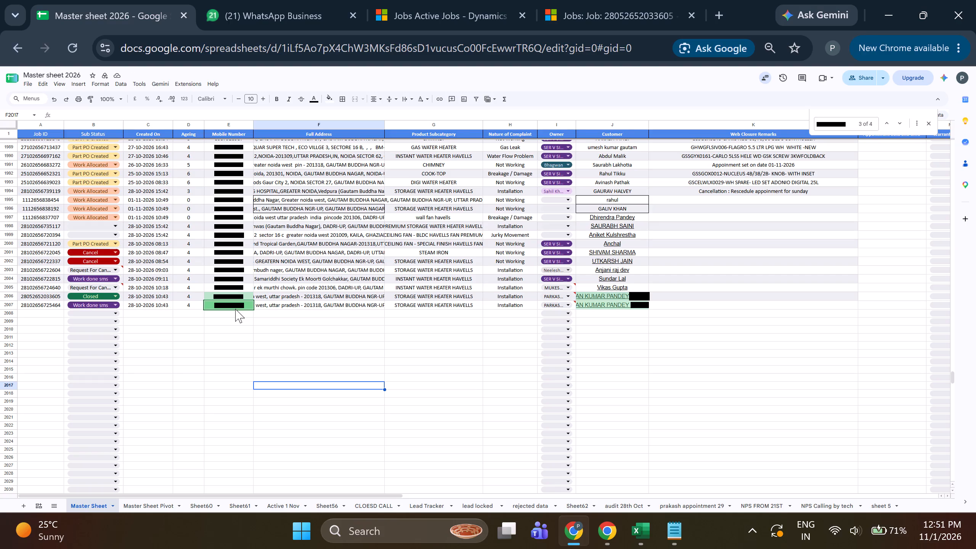
# Step through the Master Sheet matches for the customer's mobile number again.
pyautogui.click(854, 124)
pyautogui.press('Return')
pyautogui.press('Return')
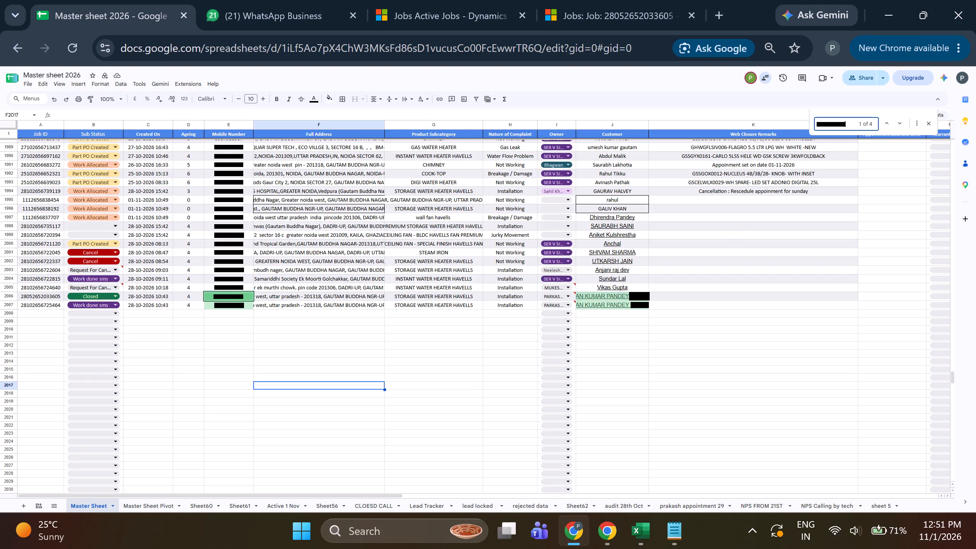
# Step through the matches for the customer's mobile number in the Master Sheet.
pyautogui.press('Return')
pyautogui.press('Return')
pyautogui.press('Return')
pyautogui.press('Return')
pyautogui.press('Return')
pyautogui.press('Return')
pyautogui.press('Return')
pyautogui.press('Return')
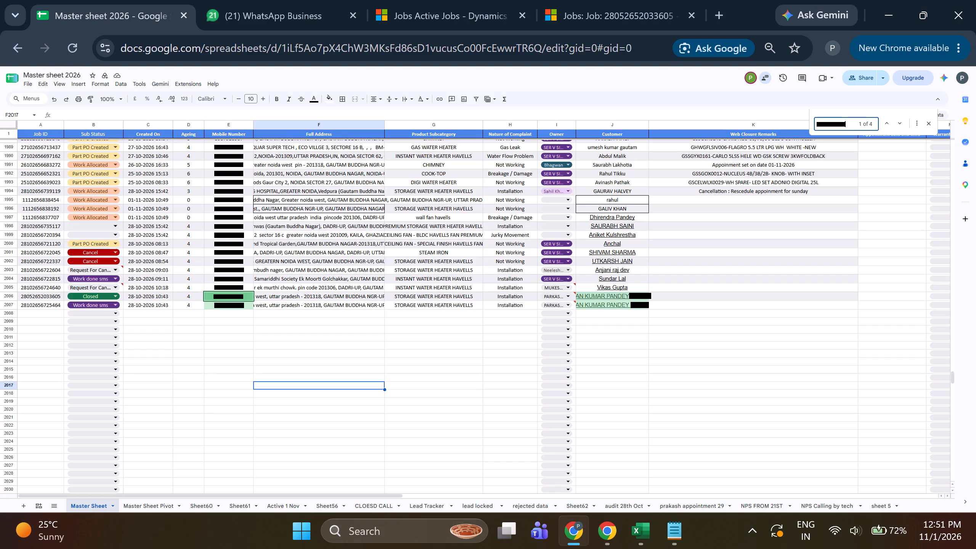
# Remove the number following the customer's name in the Customer cells of rows 2006 and 2007.
pyautogui.doubleClick(630, 295)
pyautogui.moveTo(646, 297); pyautogui.dragTo(648, 297)
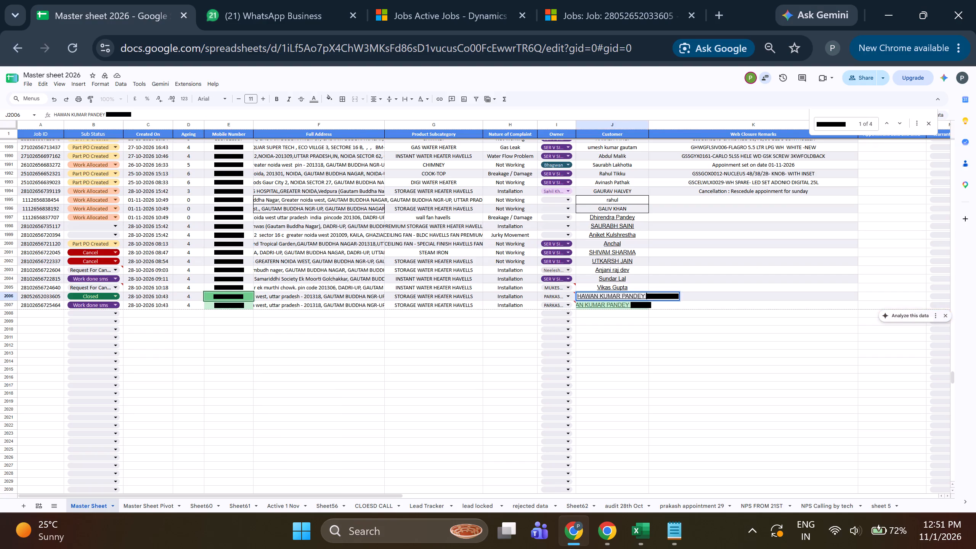
pyautogui.moveTo(648, 297); pyautogui.dragTo(684, 292)
pyautogui.press('BackSpace')
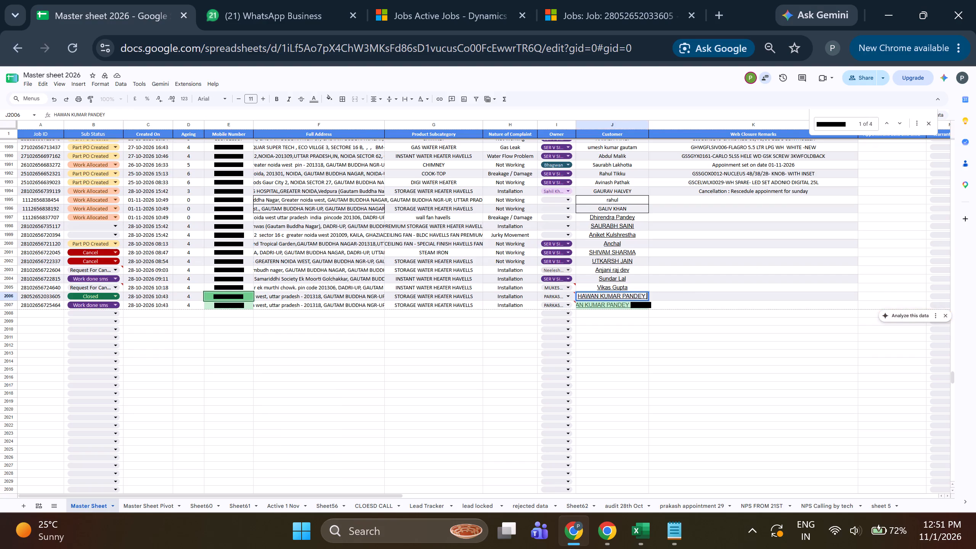
pyautogui.moveTo(654, 353); pyautogui.dragTo(650, 358)
pyautogui.doubleClick(629, 308)
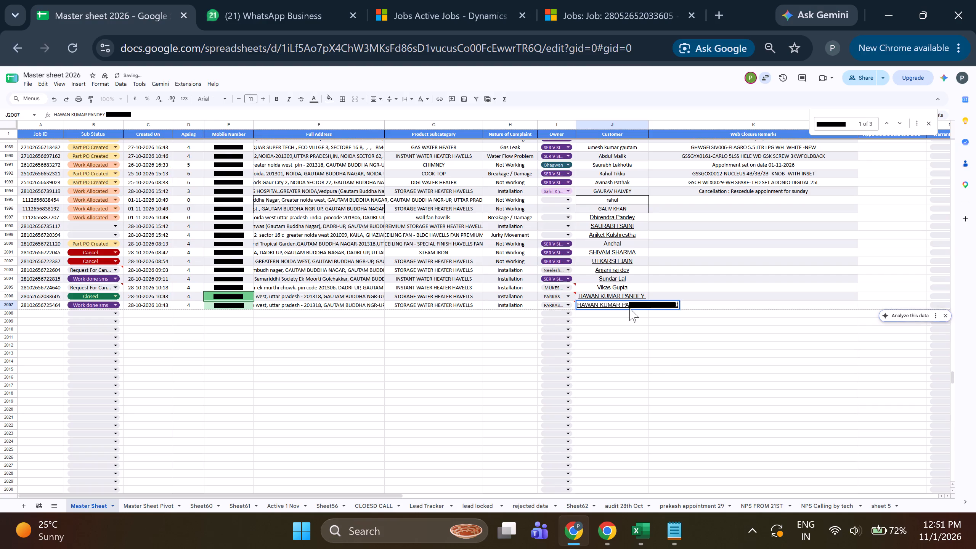
pyautogui.moveTo(647, 302); pyautogui.dragTo(677, 303)
pyautogui.press('BackSpace')
pyautogui.click(592, 350)
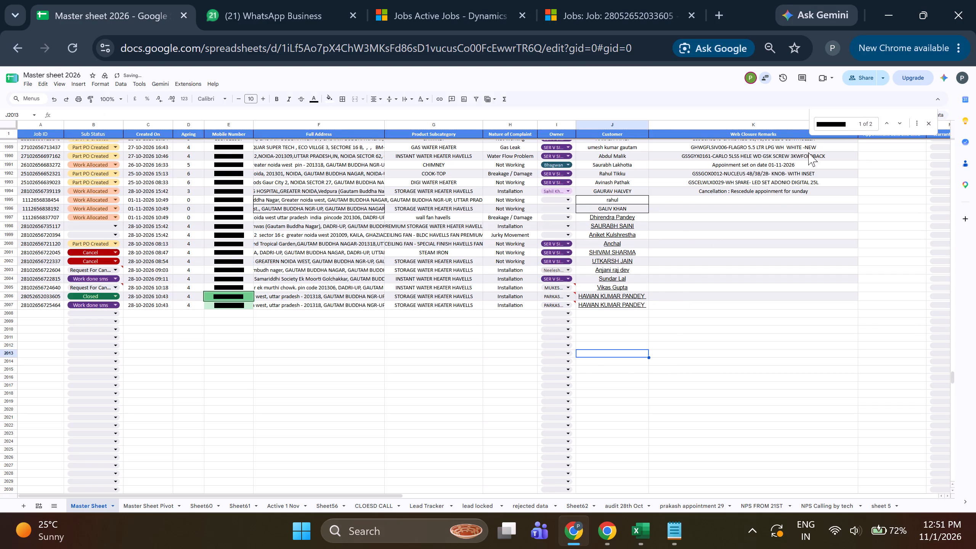
# Clear the mobile number from the Master Sheet's search.
pyautogui.click(845, 123)
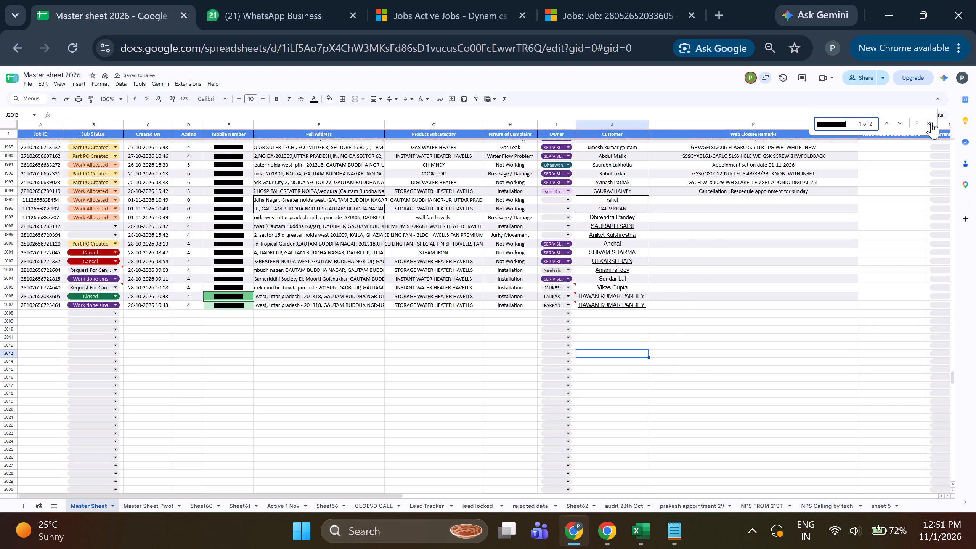
pyautogui.press('BackSpace')
pyautogui.press('BackSpace')
pyautogui.press('BackSpace')
pyautogui.press('BackSpace')
pyautogui.press('BackSpace')
pyautogui.press('BackSpace')
pyautogui.press('BackSpace')
pyautogui.press('BackSpace')
pyautogui.press('BackSpace')
pyautogui.press('BackSpace')
pyautogui.press('BackSpace')
pyautogui.press('BackSpace')
pyautogui.press('BackSpace')
pyautogui.press('BackSpace')
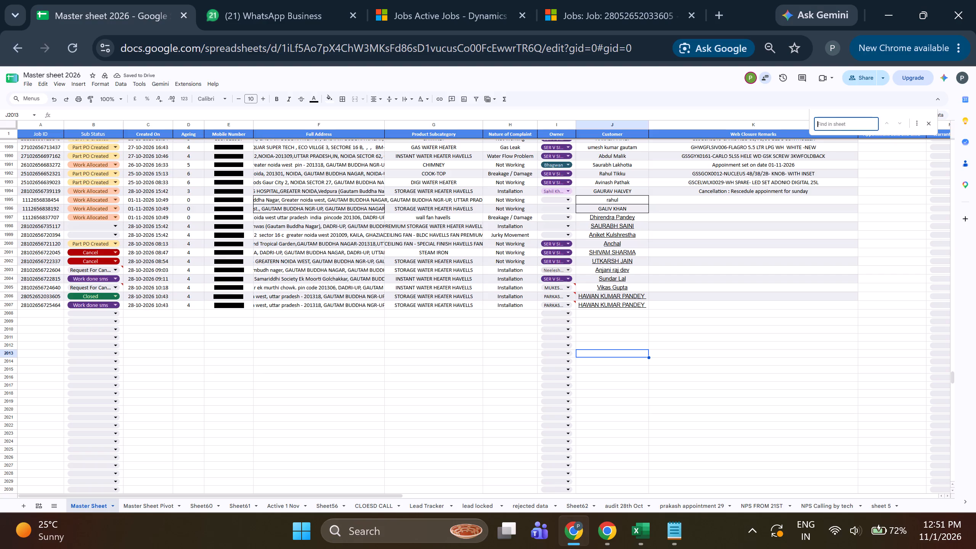
pyautogui.click(291, 331)
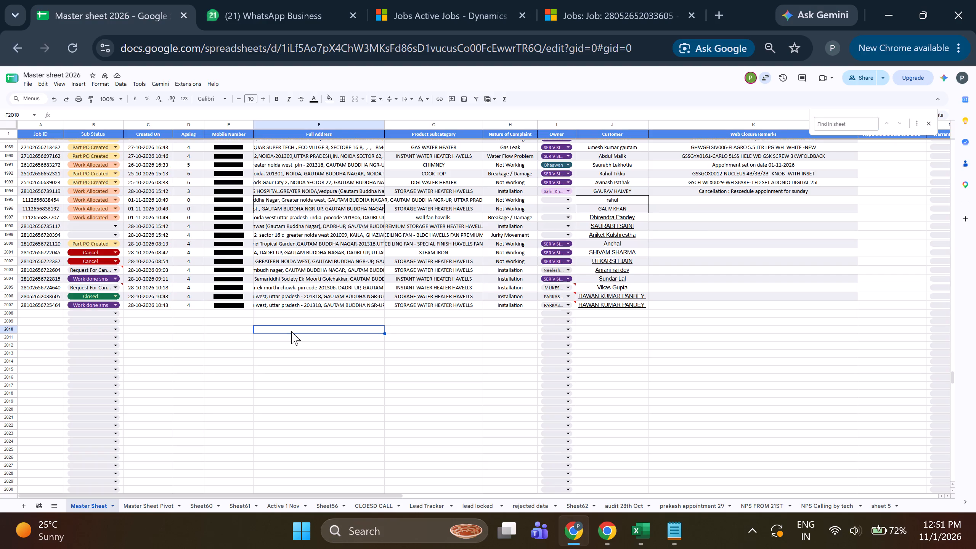
# Switch back to the Active Jobs list in Dynamics, filtered to ageing 4.
pyautogui.click(459, 0)
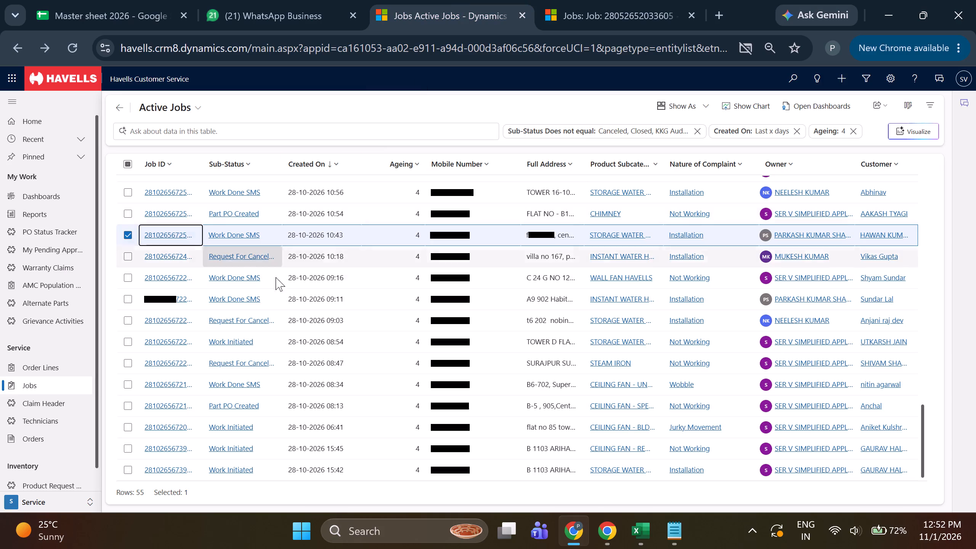
pyautogui.scroll(1, 427, 363)
pyautogui.scroll(1, 485, 348)
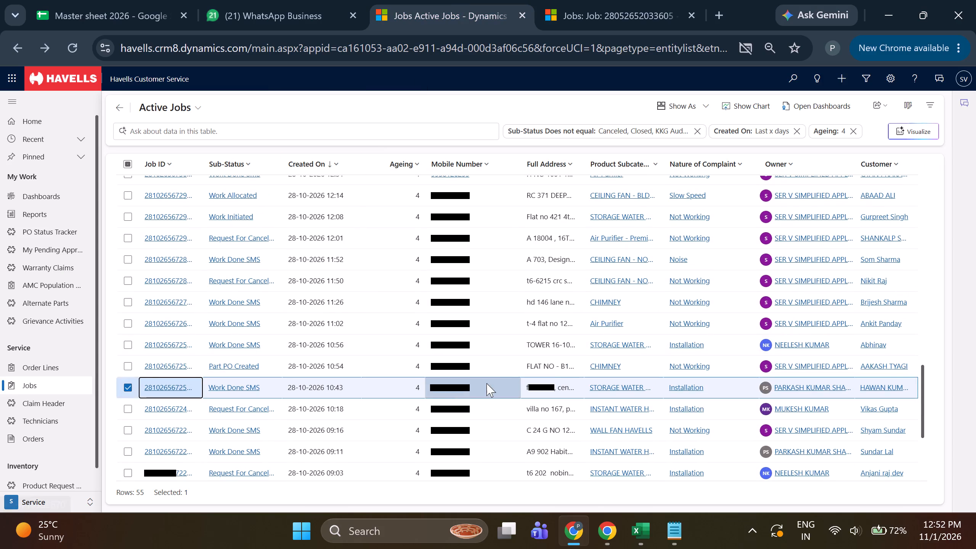
pyautogui.click(497, 367)
pyautogui.hotkey('ctrl', 'c')
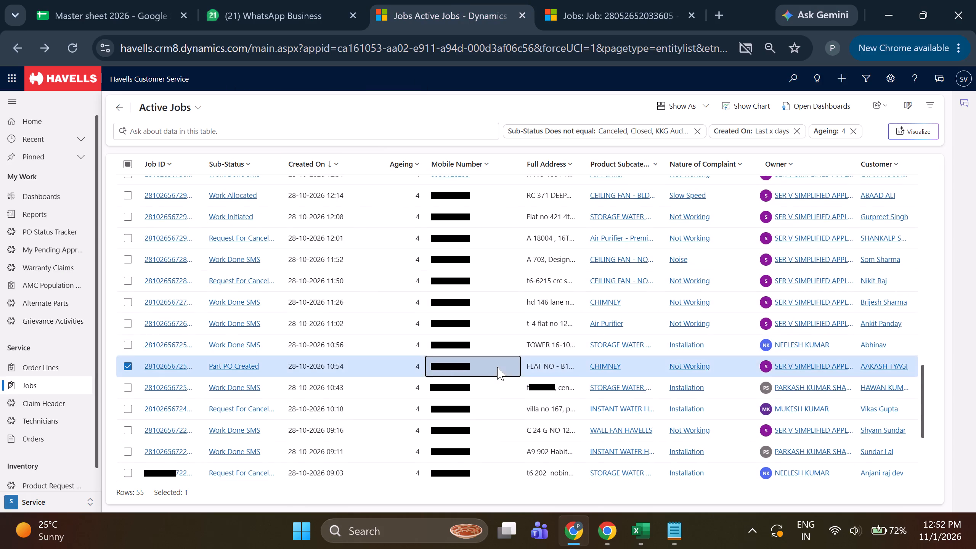
pyautogui.click(568, 0)
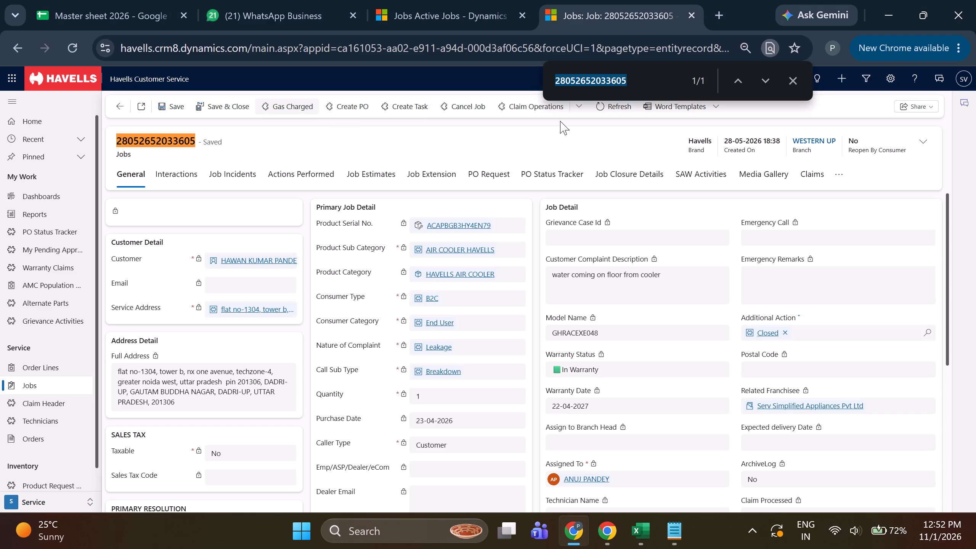
pyautogui.click(795, 85)
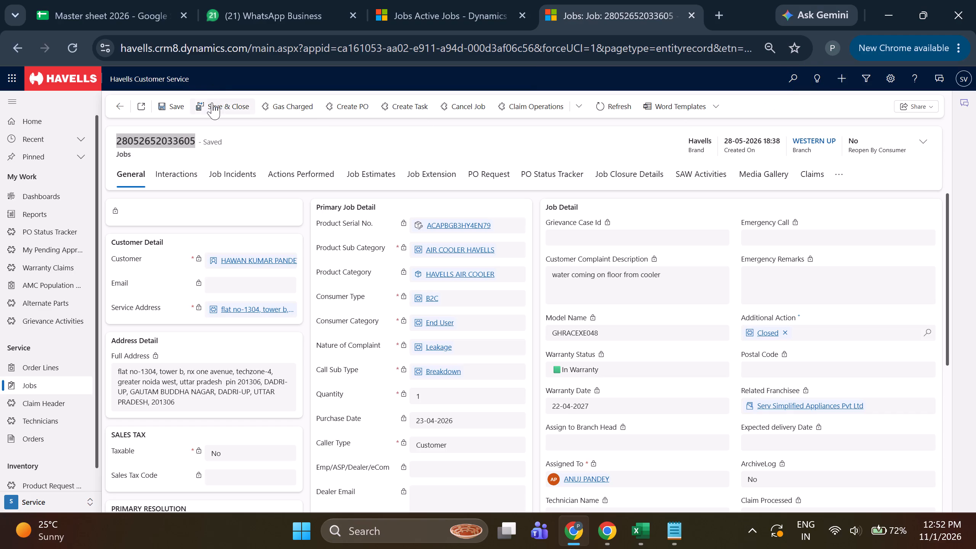
pyautogui.click(215, 106)
# Select the previous customer's mobile number in the Dynamics search.
pyautogui.doubleClick(397, 109)
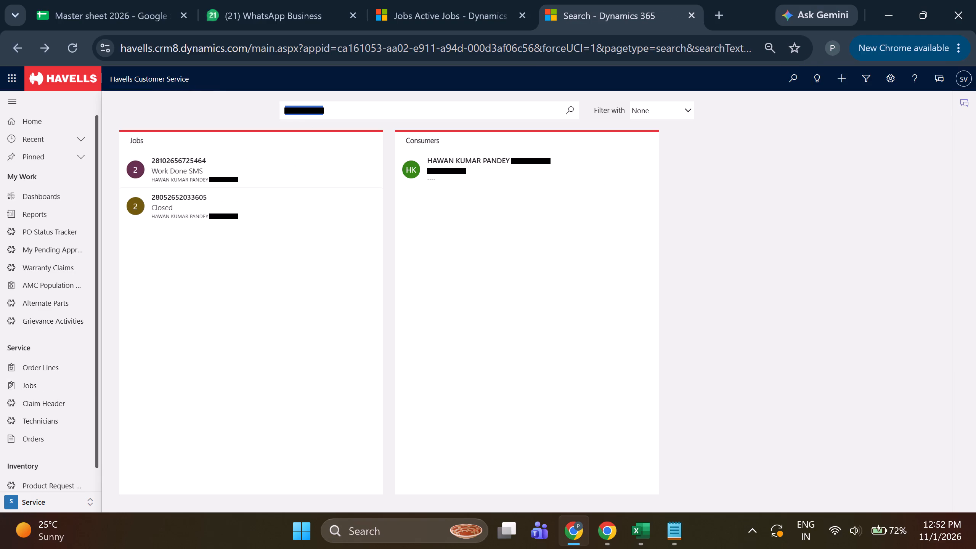
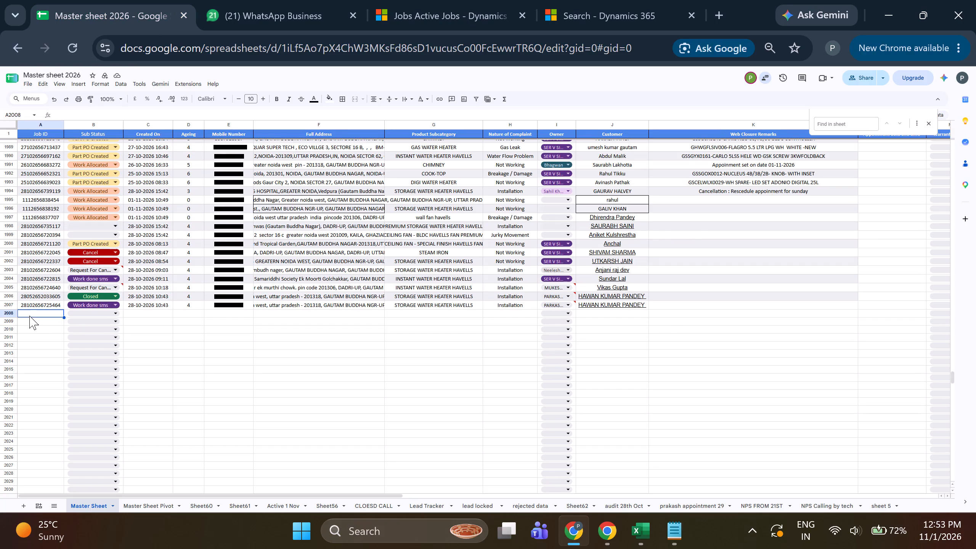
pyautogui.hotkey('ctrl', 'v')
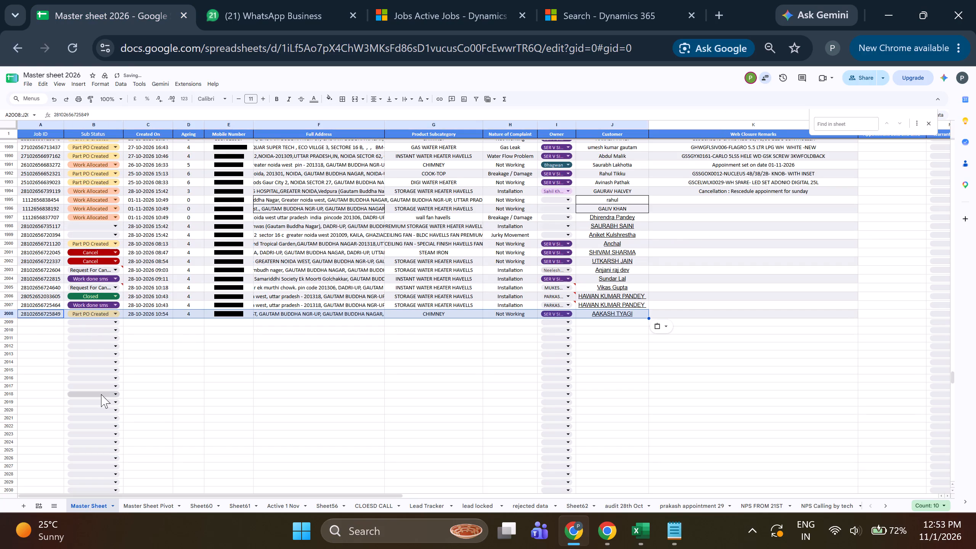
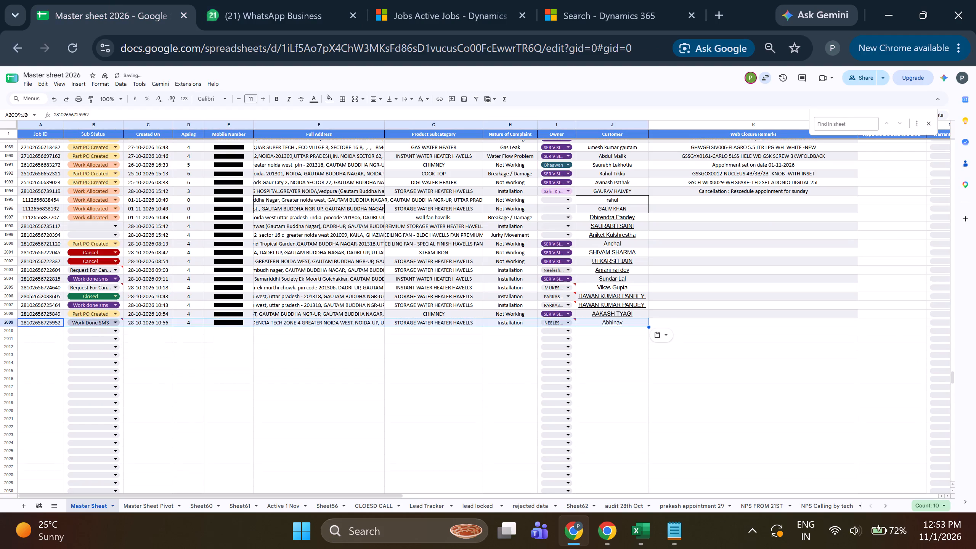
pyautogui.click(103, 323)
pyautogui.click(90, 398)
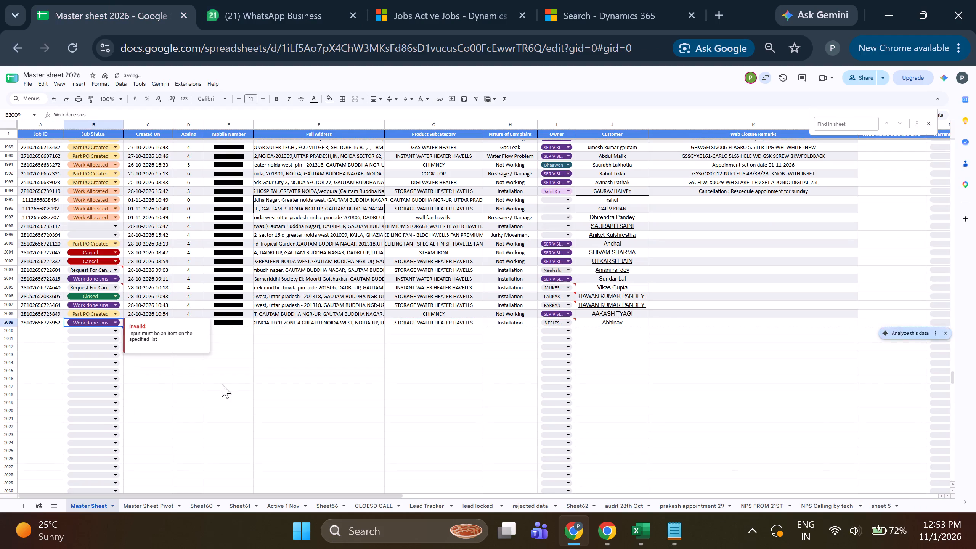
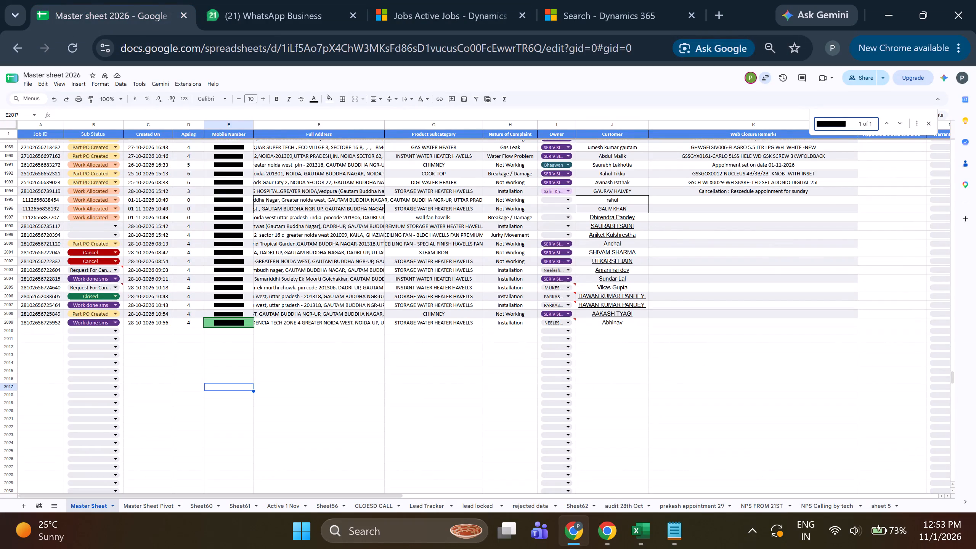
# Search the Master Sheet for the copied customer mobile number and step through its matching rows.
pyautogui.hotkey('ctrl', 'v')
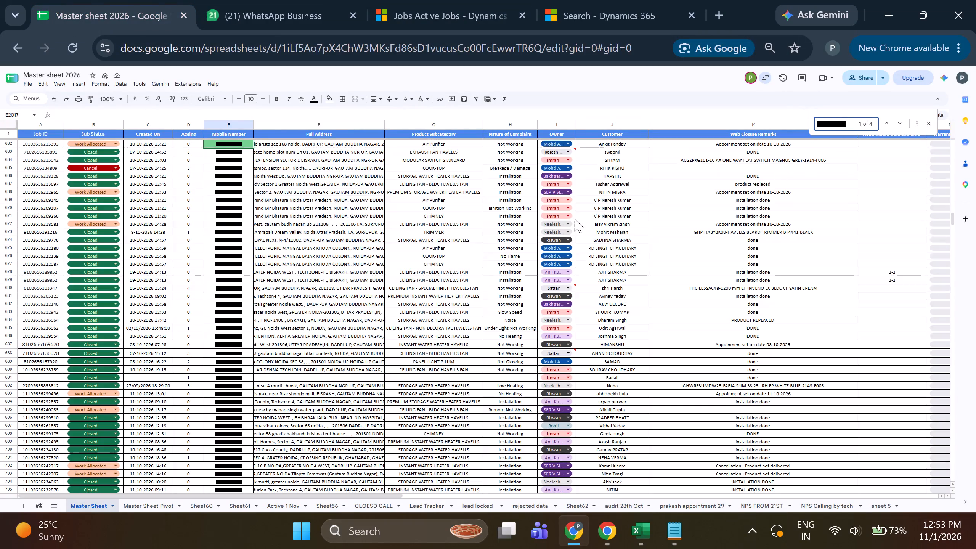
pyautogui.press('Return')
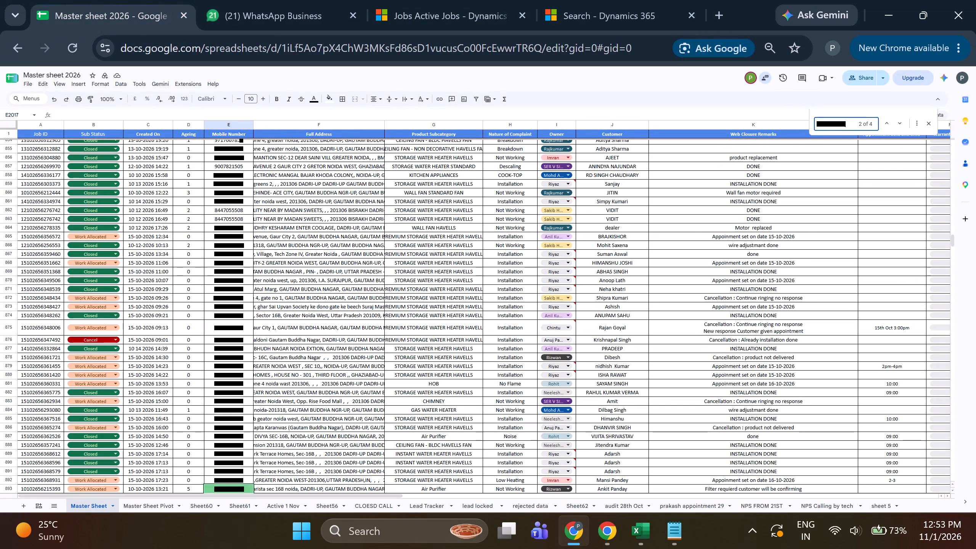
pyautogui.press('Return')
pyautogui.press('Return')
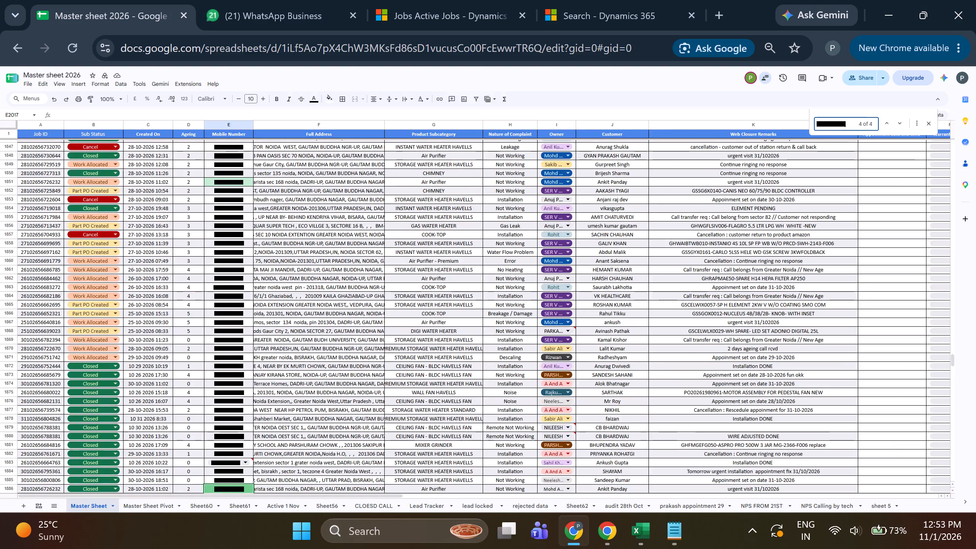
pyautogui.press('Return')
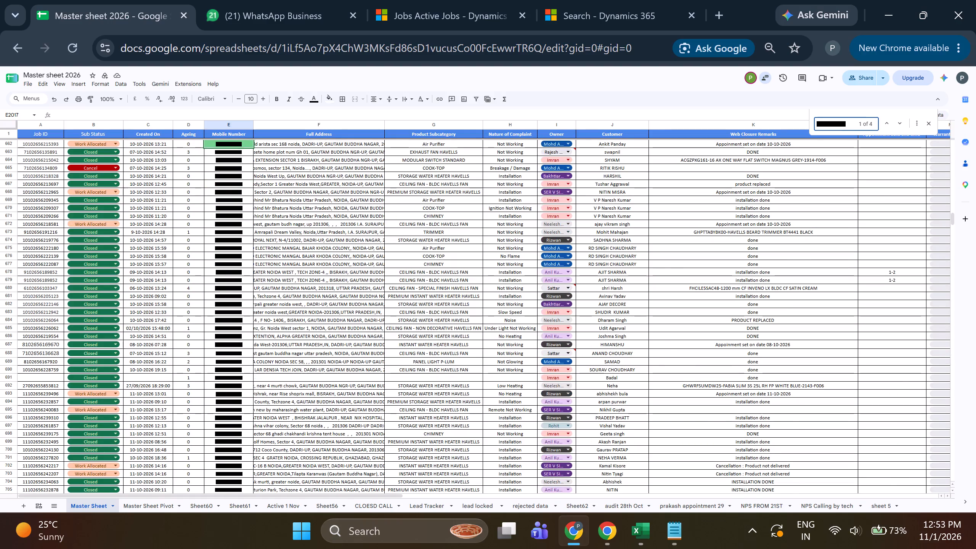
pyautogui.press('Return')
pyautogui.press('Return')
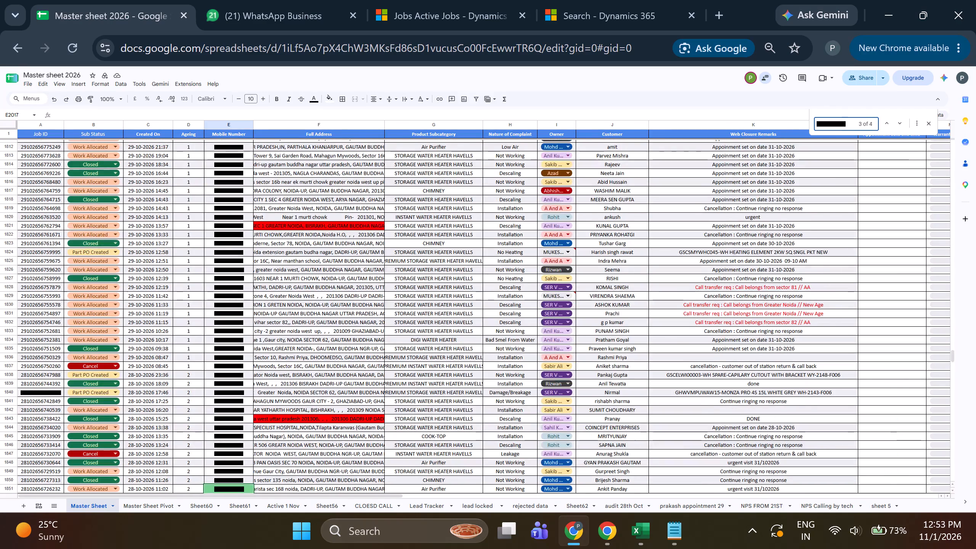
pyautogui.press('Return')
# Switch to the Dynamics search page and look up the same customer mobile number in place of the previous one.
pyautogui.click(548, 0)
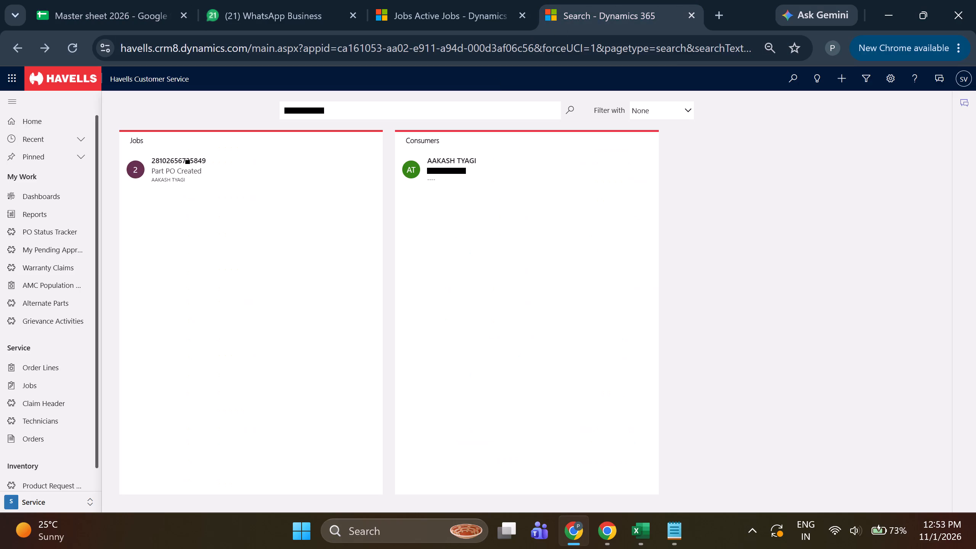
pyautogui.doubleClick(372, 114)
pyautogui.hotkey('ctrl', 'v')
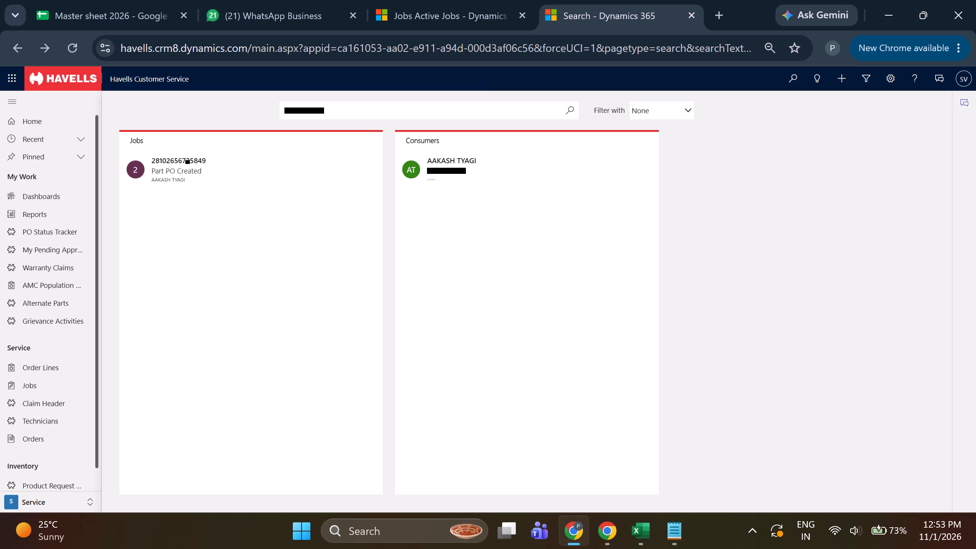
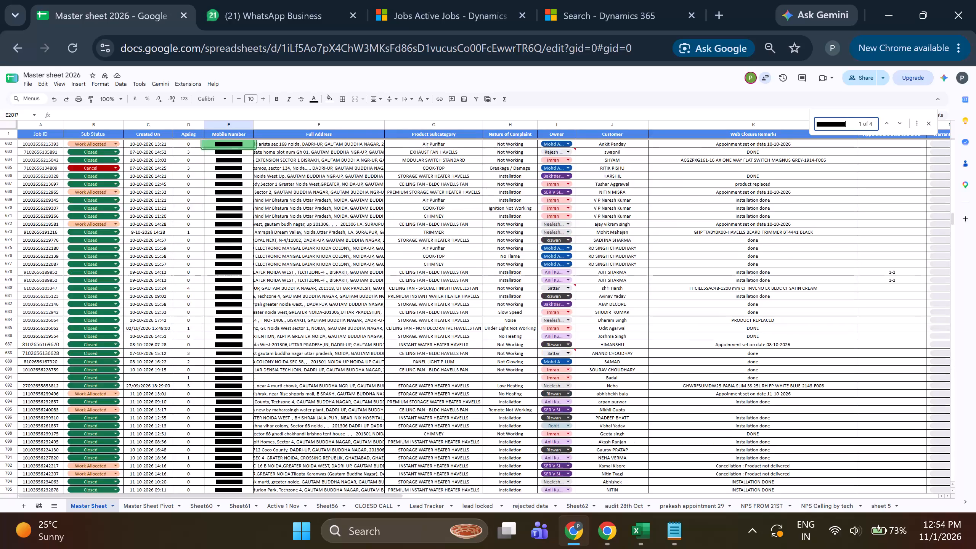
pyautogui.press('Return')
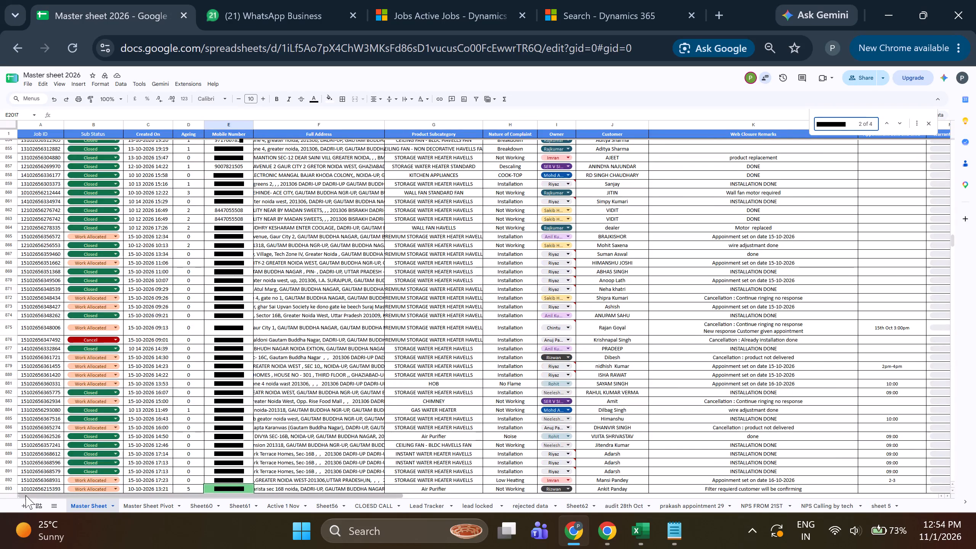
pyautogui.click(5, 491)
pyautogui.rightClick(5, 491)
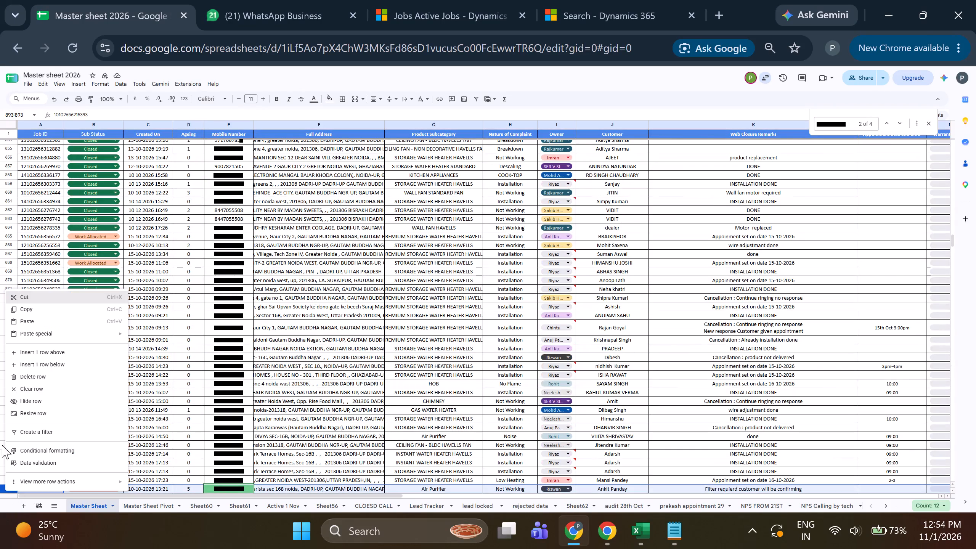
pyautogui.click(16, 377)
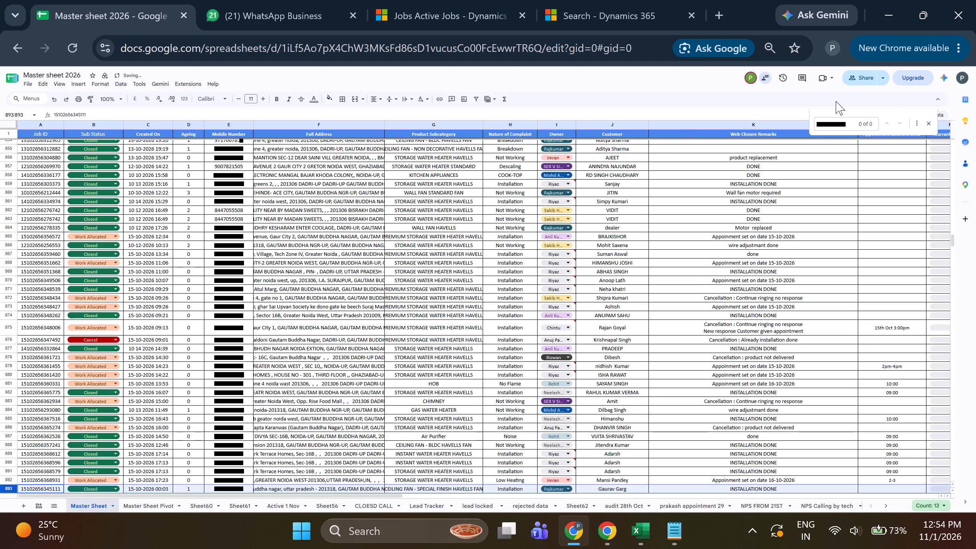
# Step through the remaining matches for the same mobile number in the Master Sheet.
pyautogui.click(857, 125)
pyautogui.press('Return')
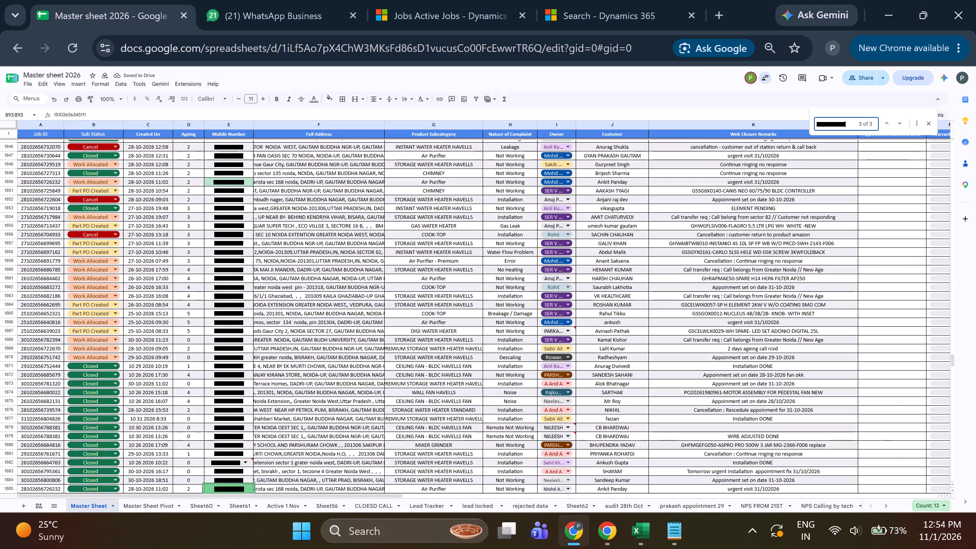
# Set the sub-status of the searched customer's Air Purifier job in row 662 to Cancel.
pyautogui.press('Return')
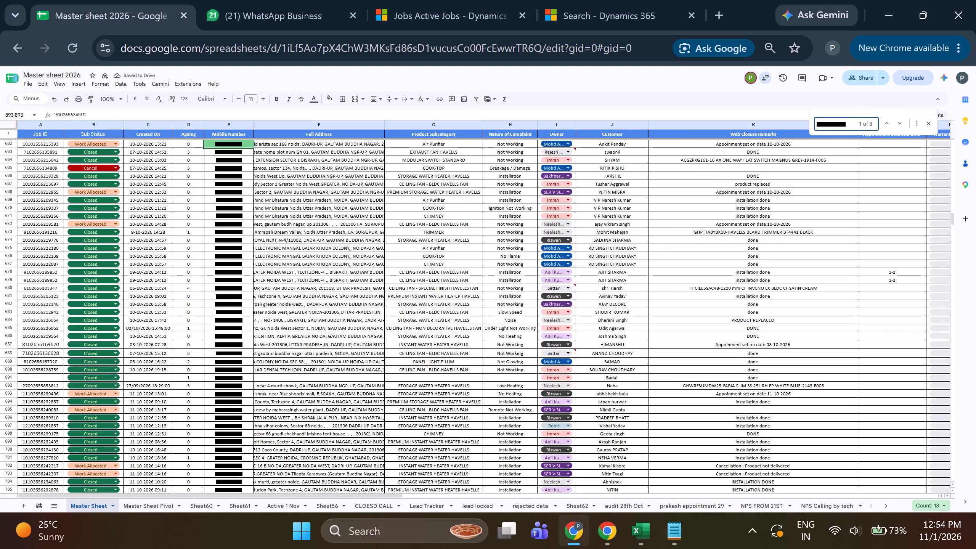
pyautogui.click(99, 144)
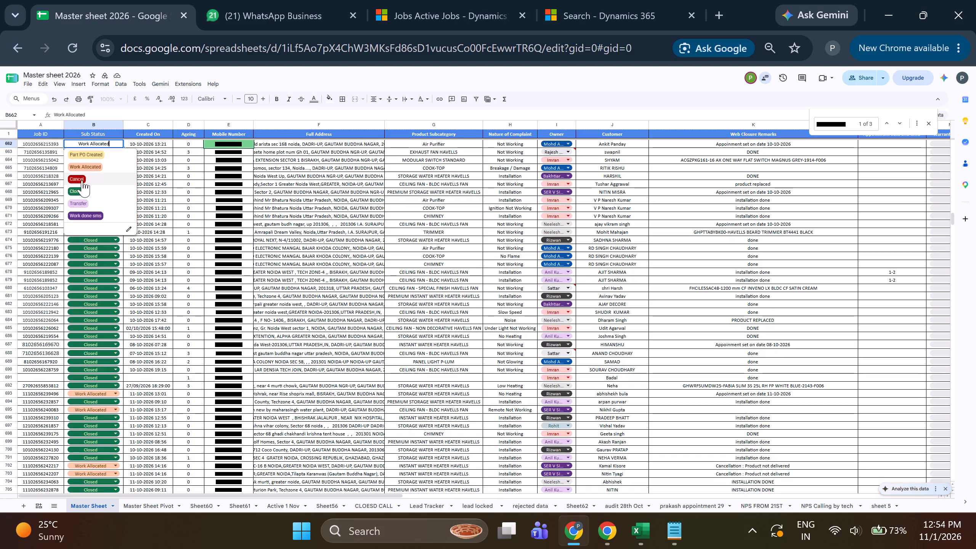
pyautogui.click(81, 181)
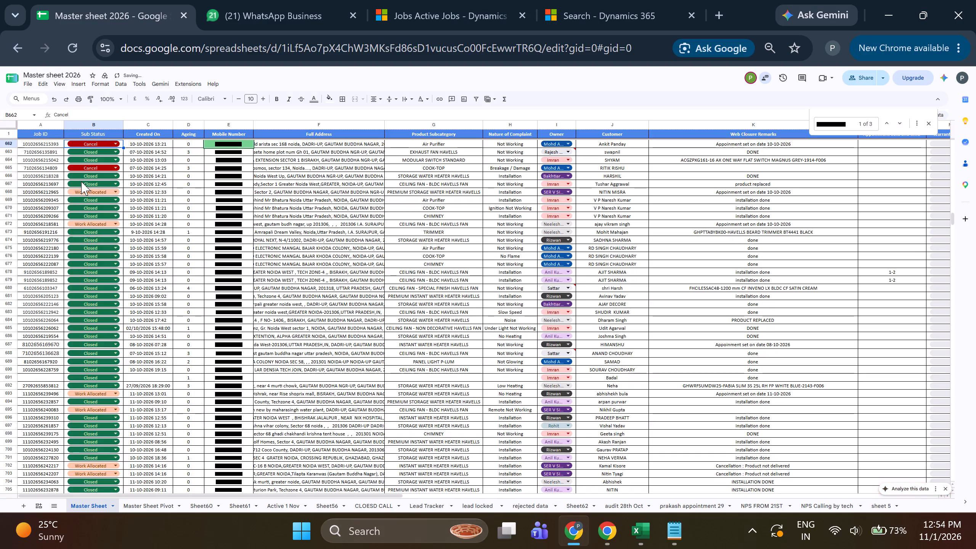
# Find the same customer's next match in the Master Sheet and delete the duplicate Work Allocated job in row 1850.
pyautogui.click(853, 126)
pyautogui.press('Return')
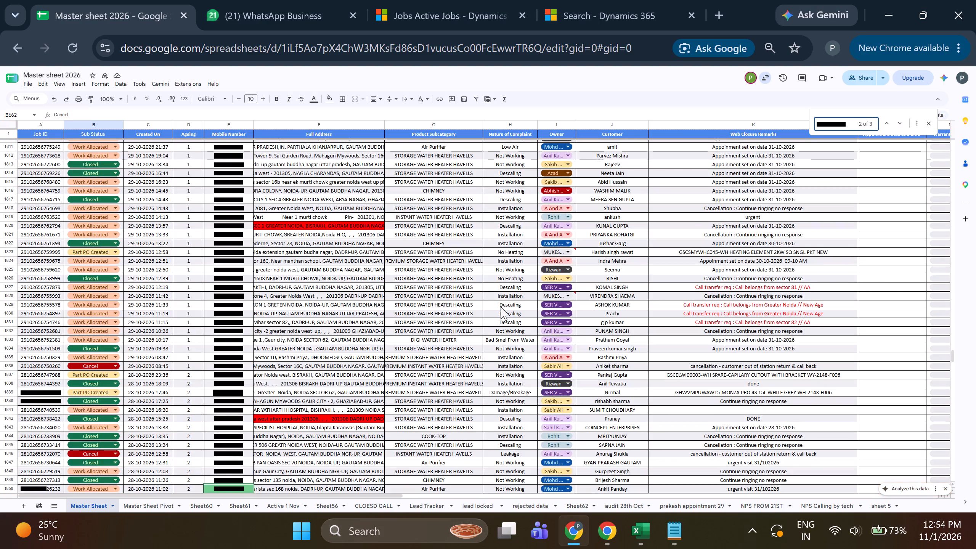
pyautogui.scroll(-2, 206, 384)
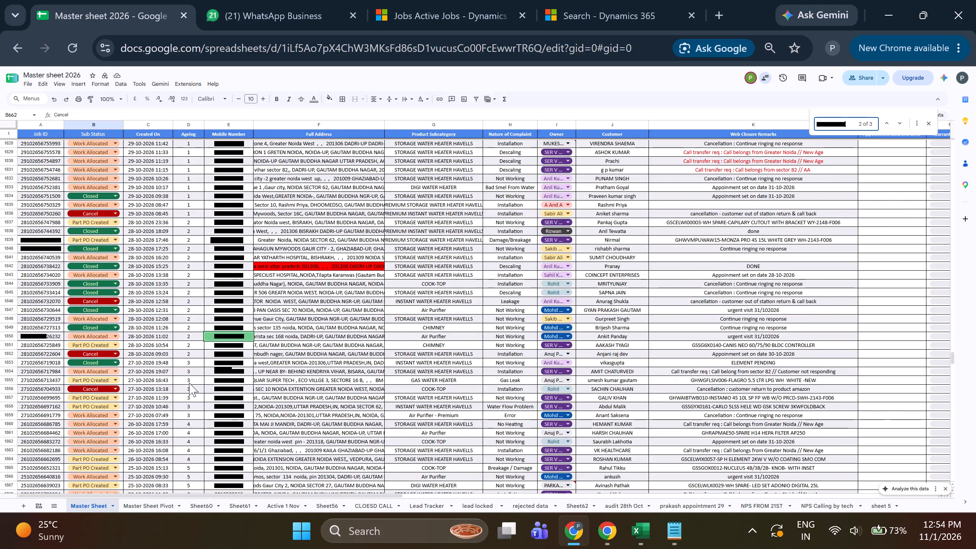
pyautogui.click(29, 336)
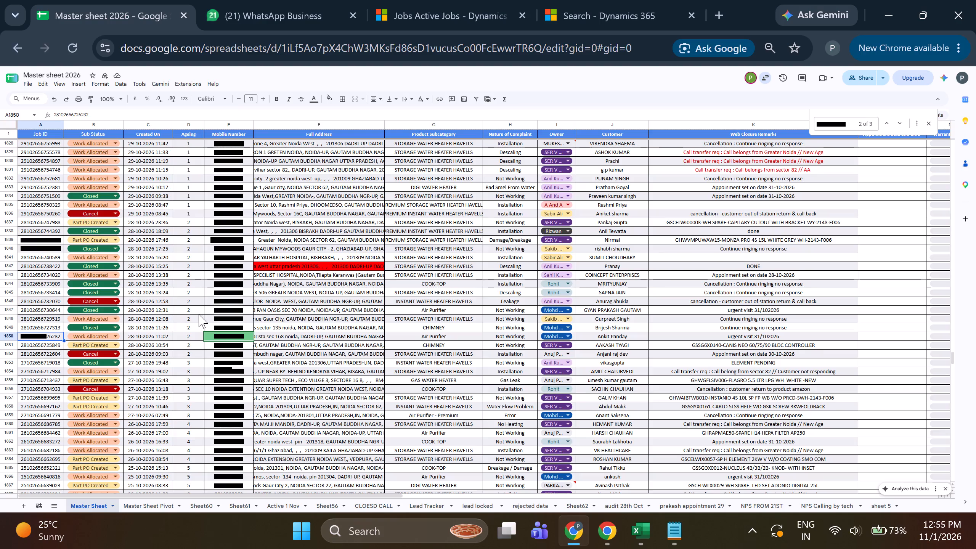
pyautogui.click(613, 0)
pyautogui.click(121, 0)
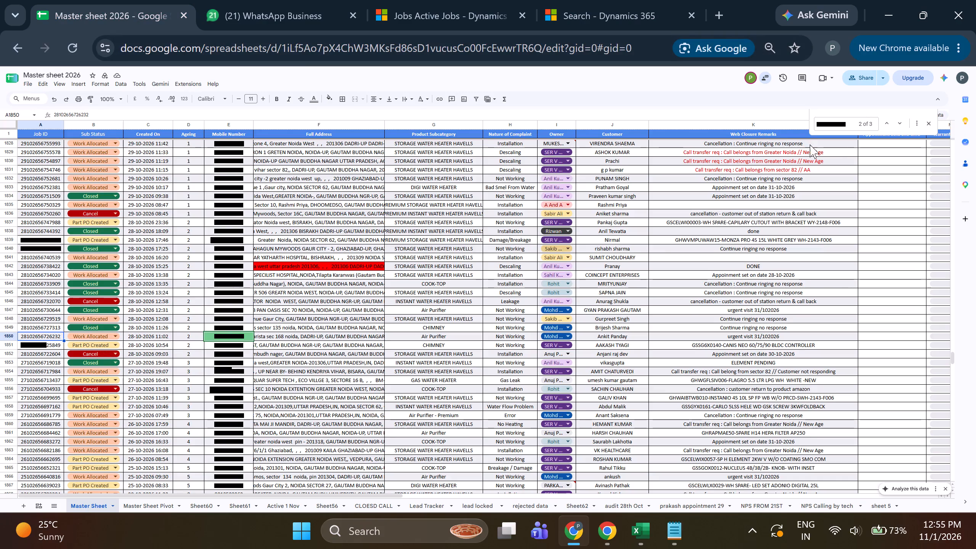
pyautogui.click(0, 335)
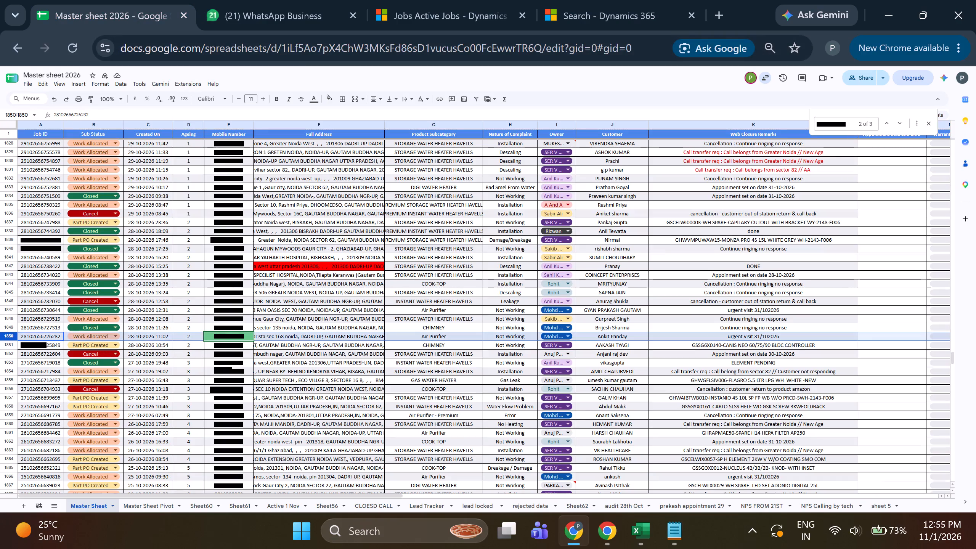
pyautogui.rightClick(0, 335)
pyautogui.click(26, 225)
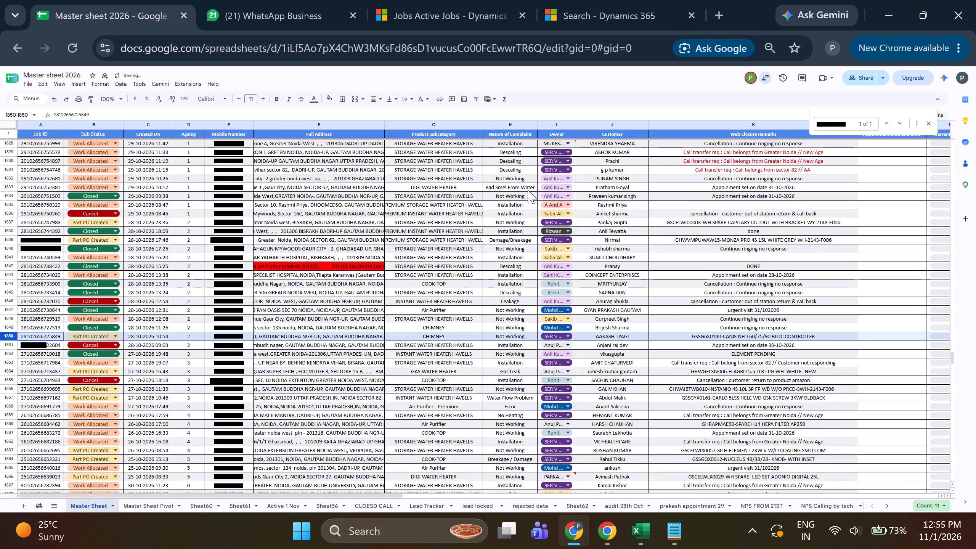
# Find the customer's remaining match in row 1884 and open its sub-status for editing.
pyautogui.click(848, 121)
pyautogui.press('Return')
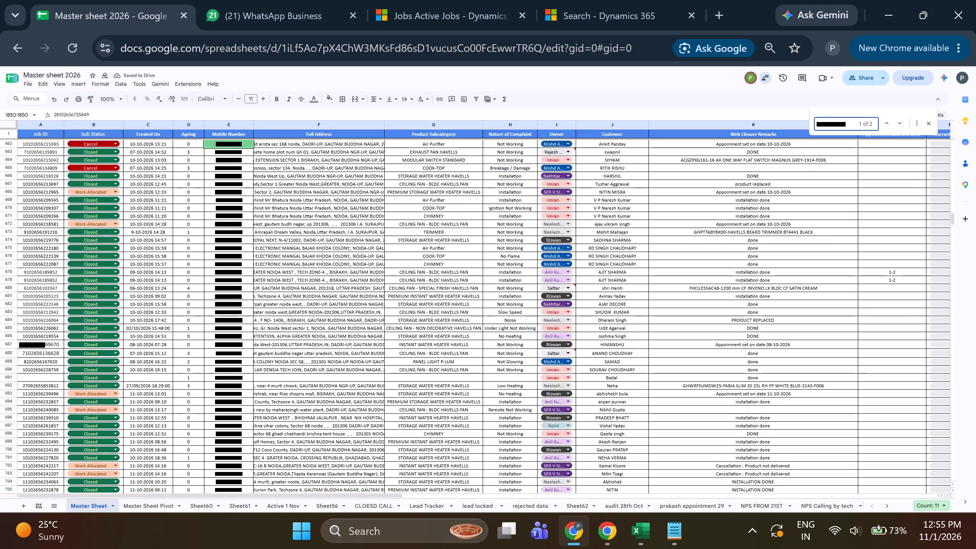
pyautogui.press('Return')
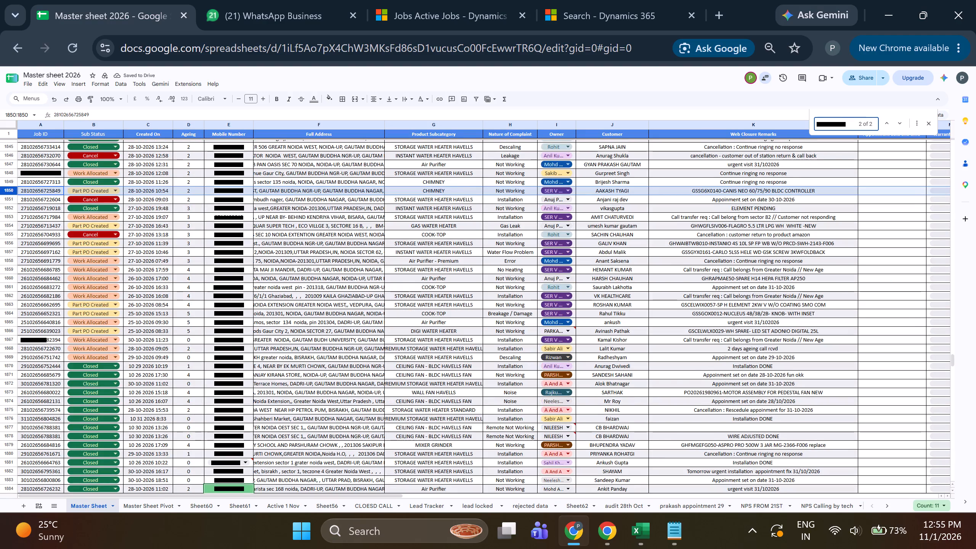
pyautogui.scroll(-1, 159, 427)
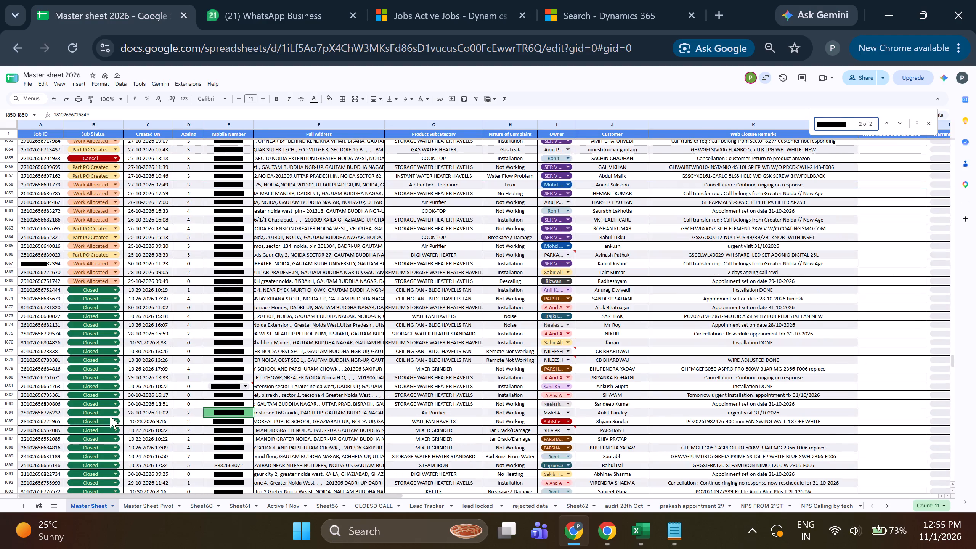
pyautogui.click(109, 414)
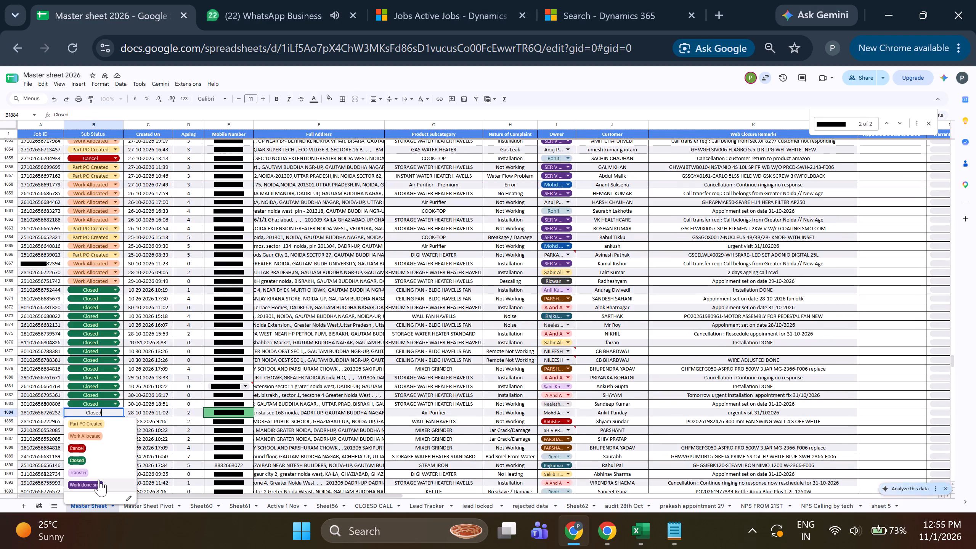
# Set the sub-status of the Air Purifier job in row 1884 to Work done sms.
pyautogui.click(99, 480)
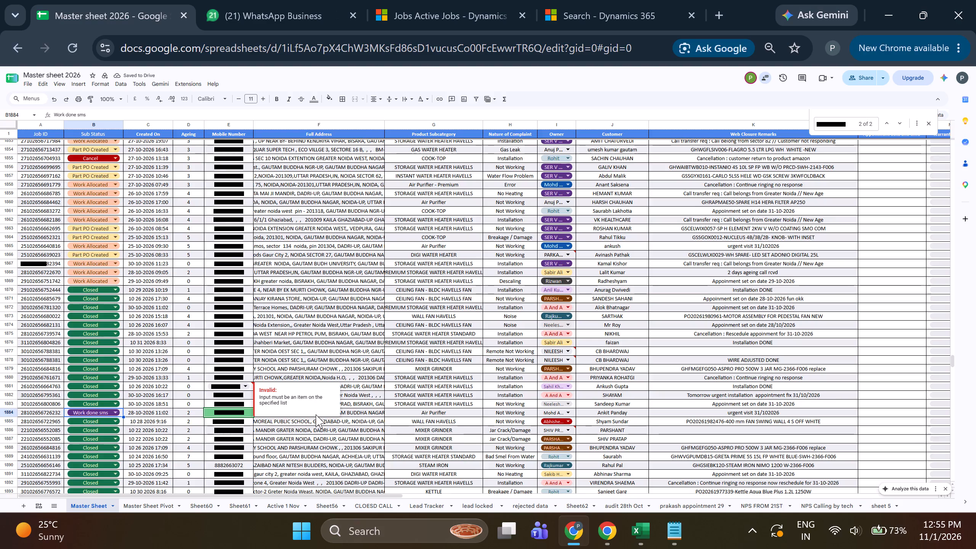
pyautogui.click(441, 0)
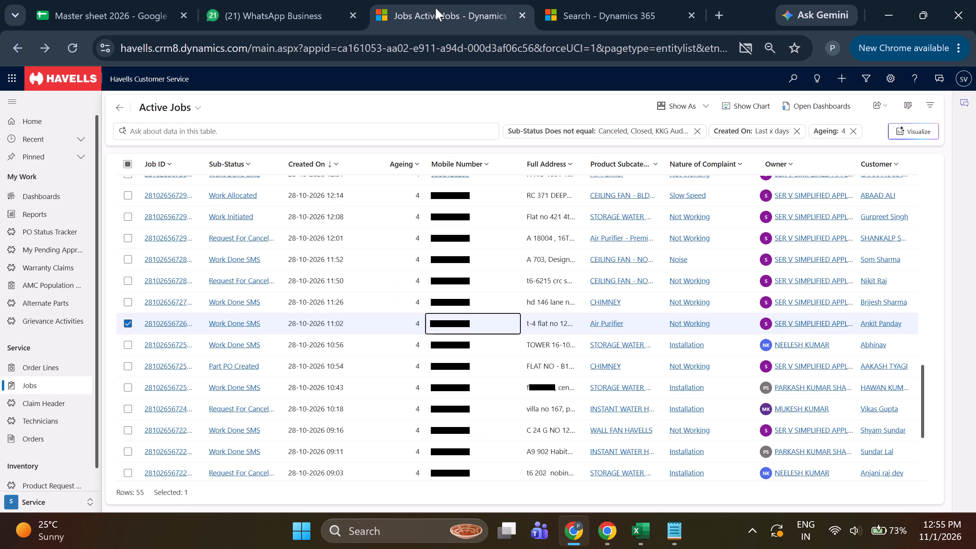
pyautogui.click(482, 298)
pyautogui.hotkey('ctrl', 'c')
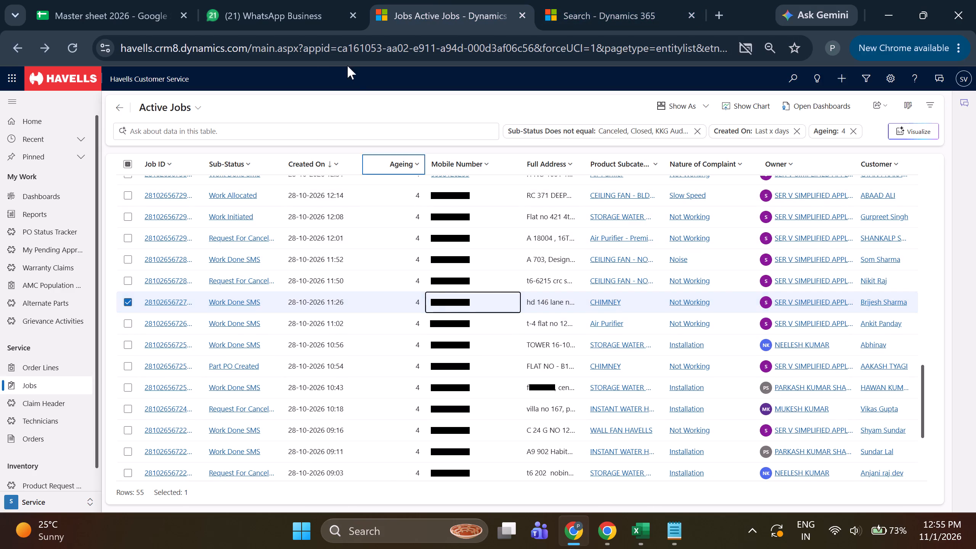
pyautogui.click(151, 0)
pyautogui.doubleClick(831, 125)
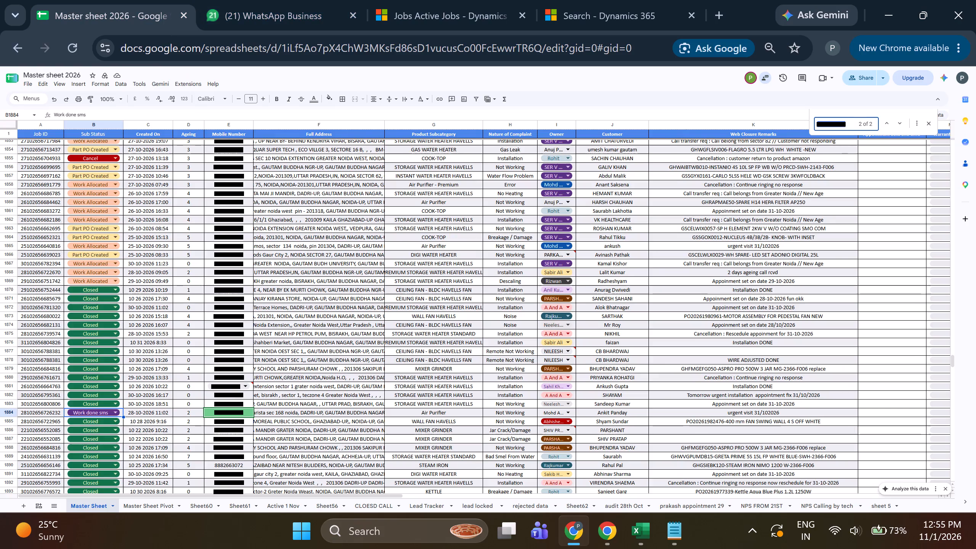
pyautogui.hotkey('ctrl', 'v')
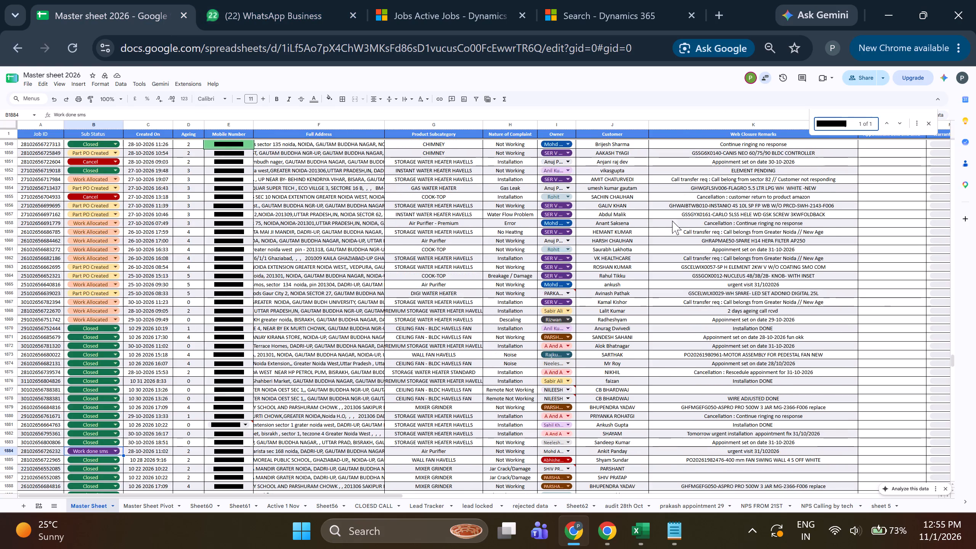
# Search Dynamics 365 for the same mobile number to check the customer's job records.
pyautogui.click(560, 0)
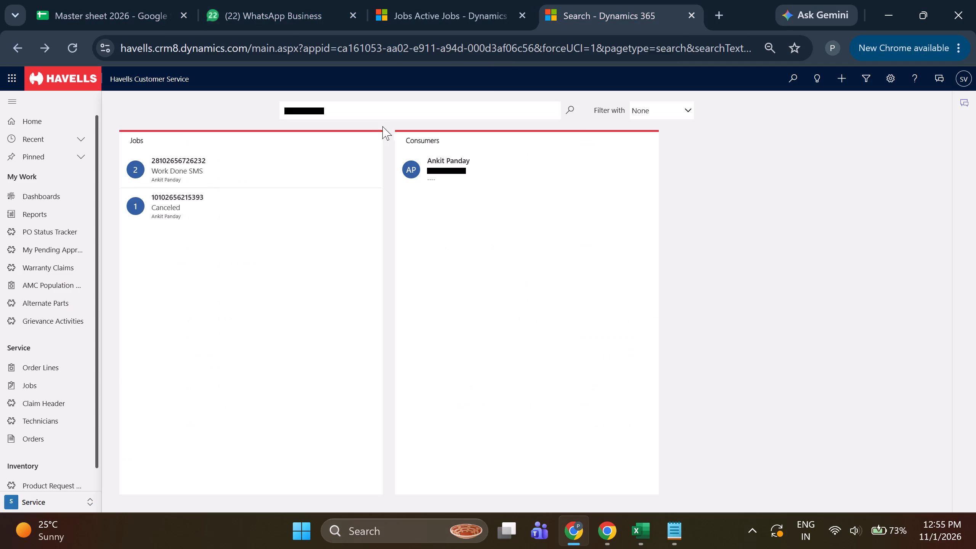
pyautogui.doubleClick(393, 109)
pyautogui.hotkey('ctrl', 'b')
pyautogui.hotkey('ctrl', 'v')
pyautogui.click(579, 115)
pyautogui.click(571, 111)
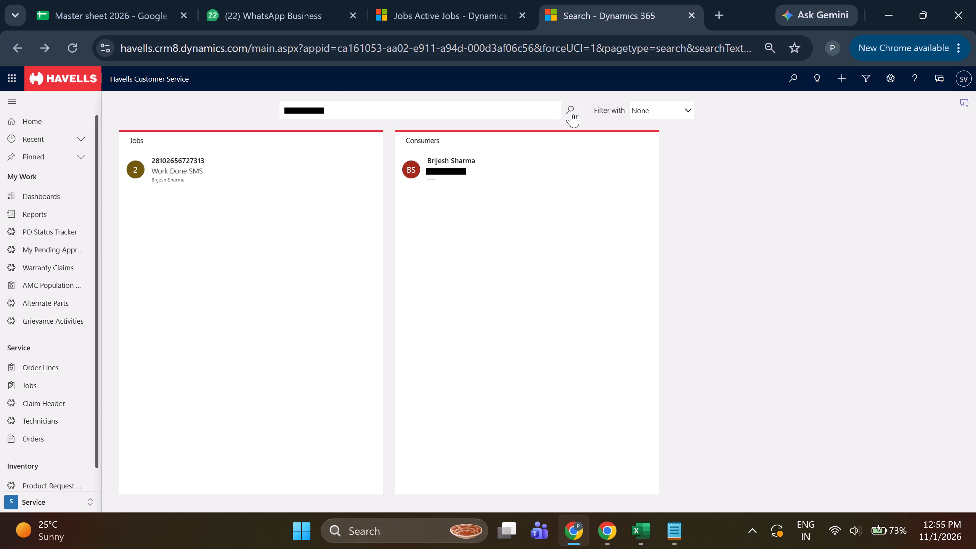
# Compare the job ID with the Master Sheet and set the Chimney job's sub-status in row 1849 to Work done sms.
pyautogui.click(115, 0)
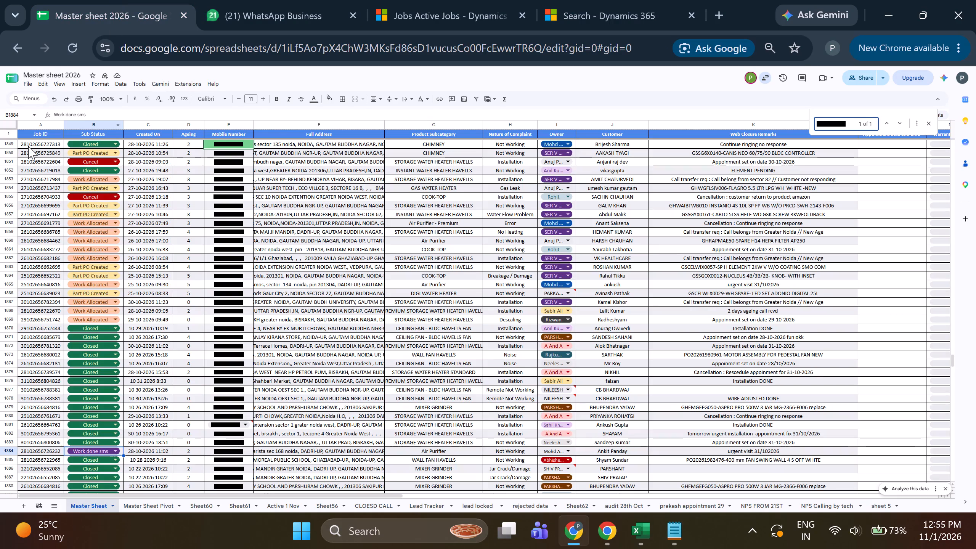
pyautogui.click(631, 0)
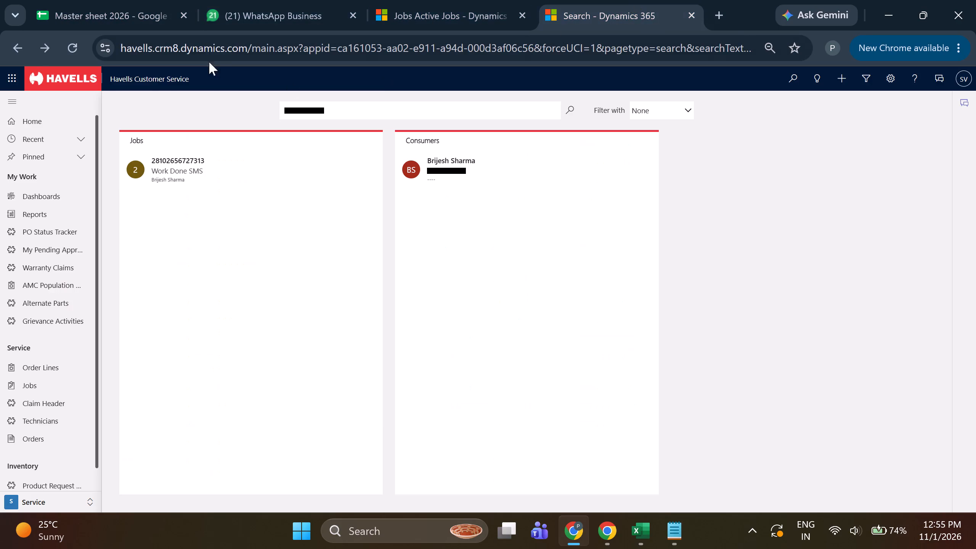
pyautogui.click(111, 0)
pyautogui.click(113, 143)
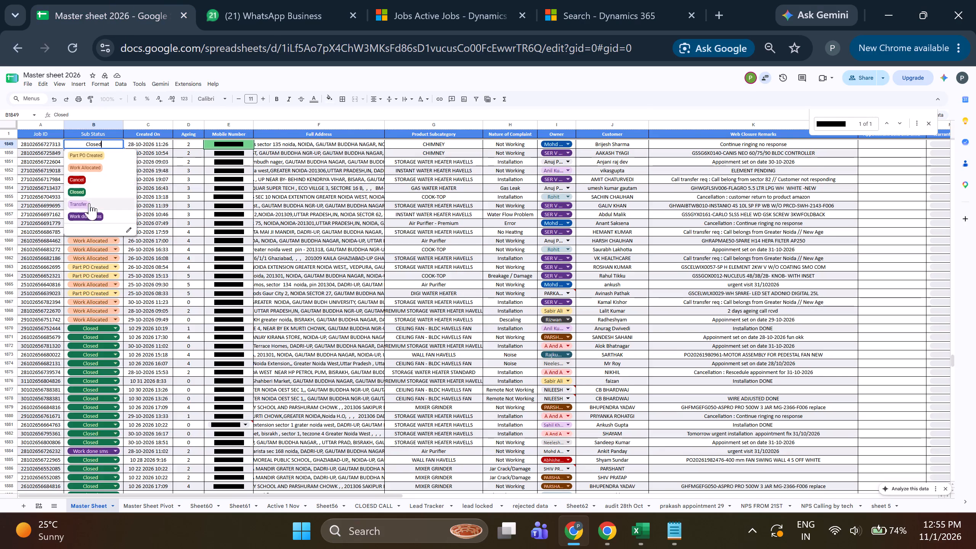
pyautogui.click(87, 213)
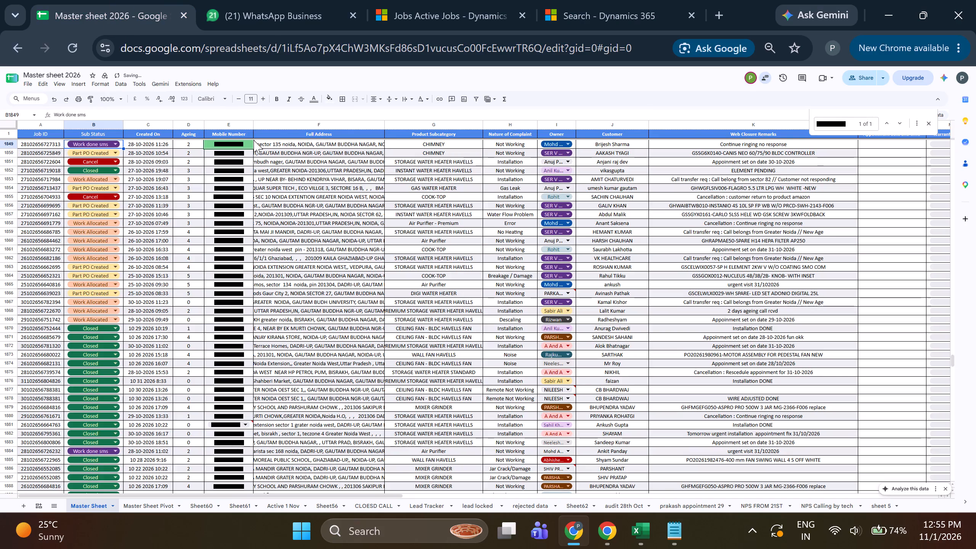
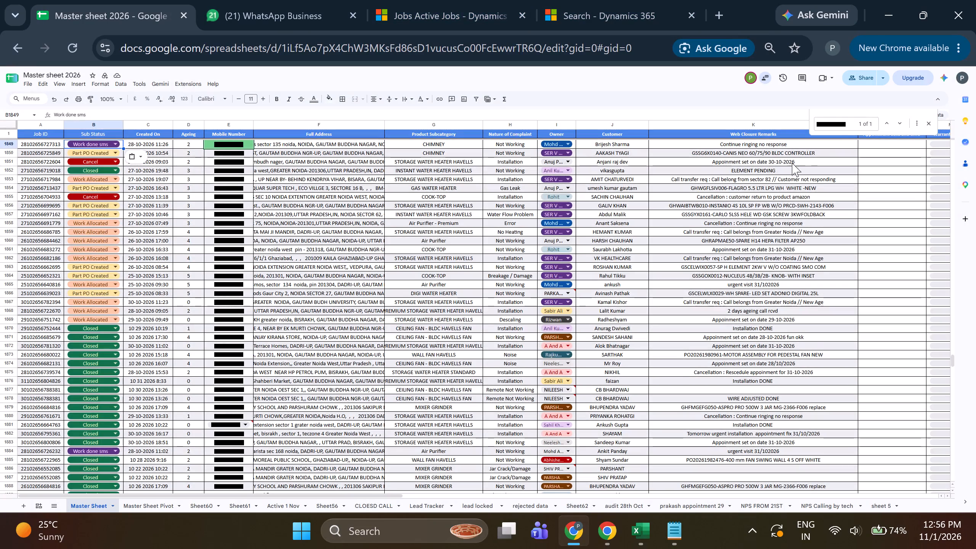
pyautogui.click(856, 123)
pyautogui.press('Return')
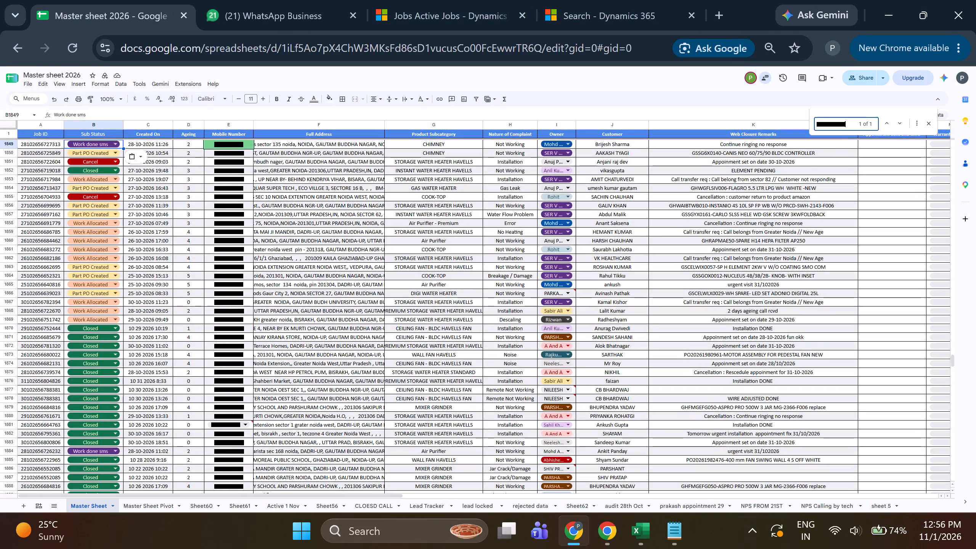
pyautogui.doubleClick(856, 123)
pyautogui.hotkey('ctrl', 'v')
pyautogui.doubleClick(856, 123)
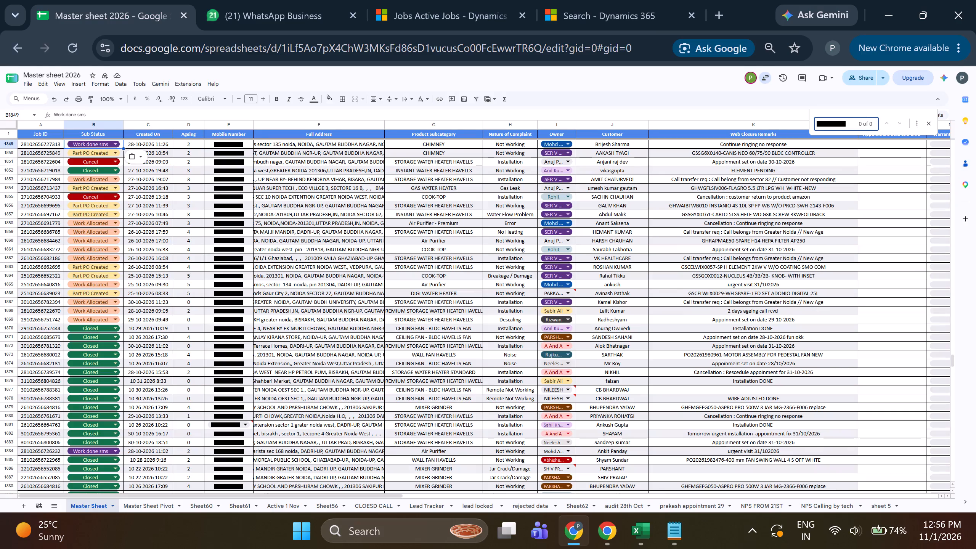
pyautogui.press('space')
pyautogui.hotkey('ctrl', 'v')
pyautogui.press('Return')
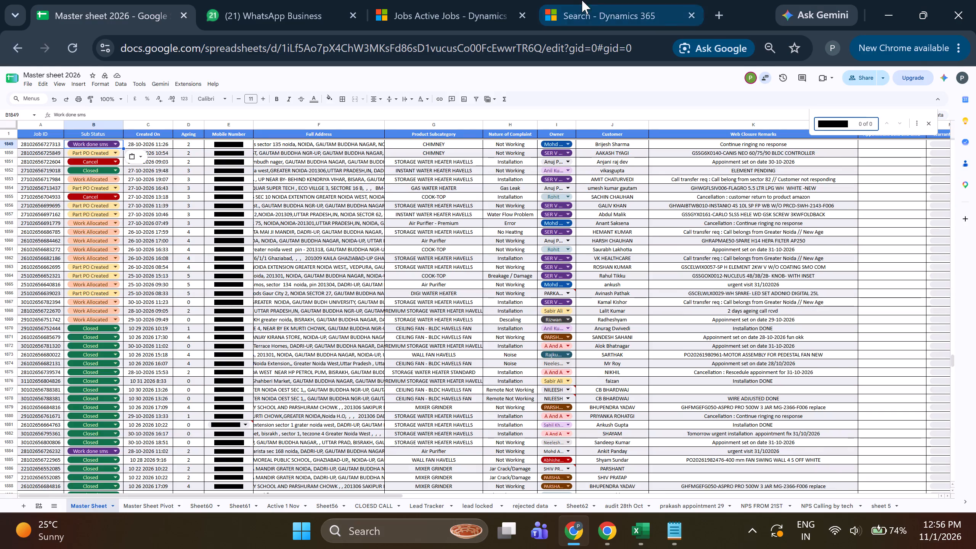
pyautogui.click(578, 0)
pyautogui.click(473, 0)
pyautogui.moveTo(156, 283); pyautogui.dragTo(190, 280)
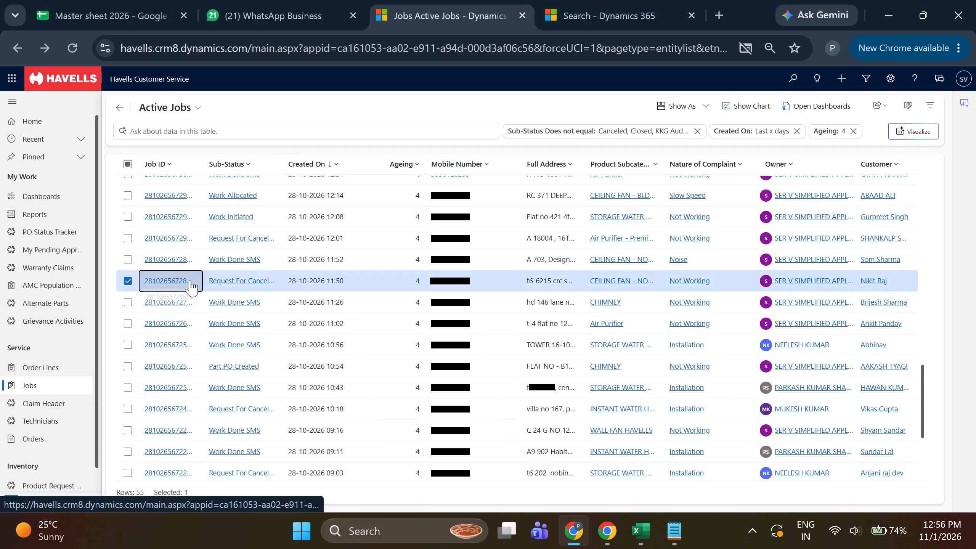
pyautogui.moveTo(190, 280); pyautogui.dragTo(894, 271)
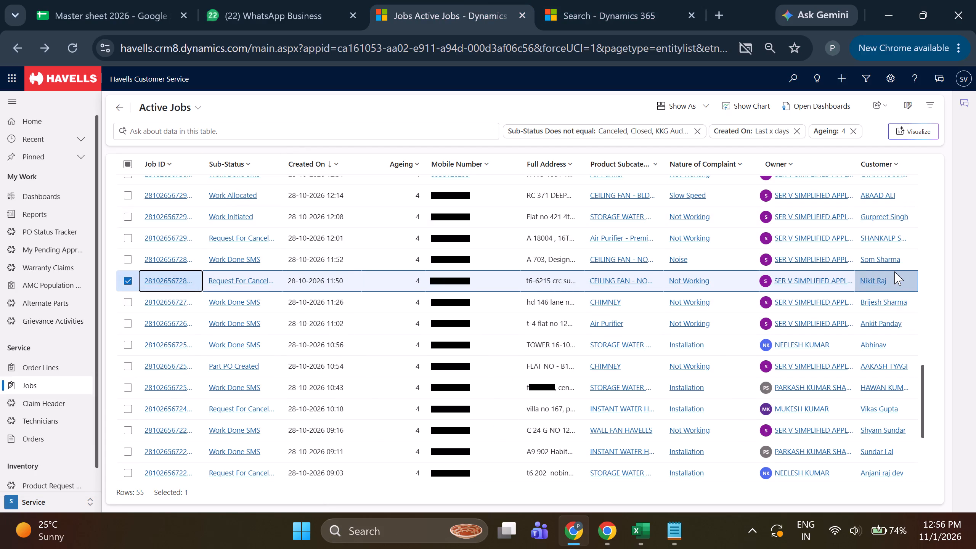
pyautogui.hotkey('ctrl', 'c')
pyautogui.click(148, 0)
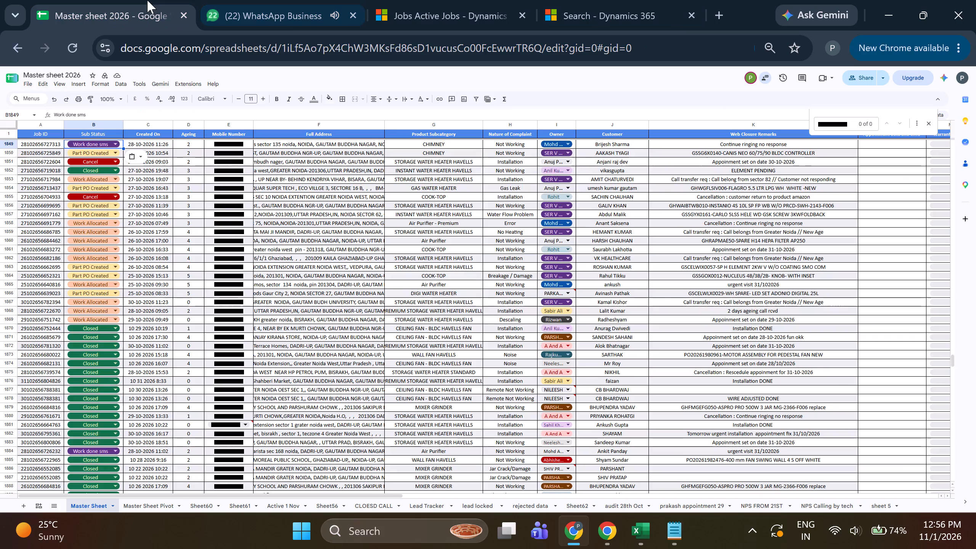
pyautogui.scroll(-20, 195, 318)
pyautogui.scroll(-7, 195, 318)
pyautogui.scroll(5, 210, 334)
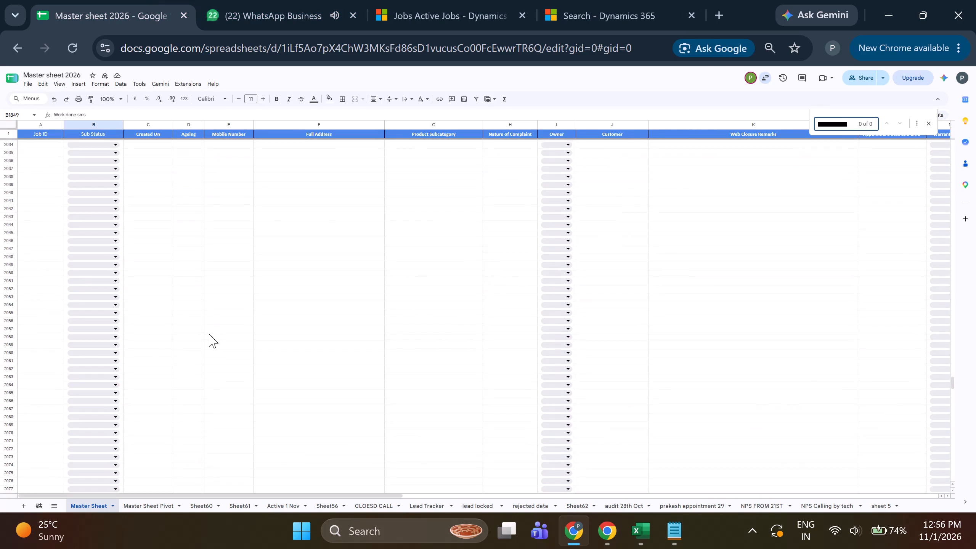
pyautogui.scroll(5, 209, 334)
pyautogui.click(41, 244)
pyautogui.hotkey('ctrl', 'v')
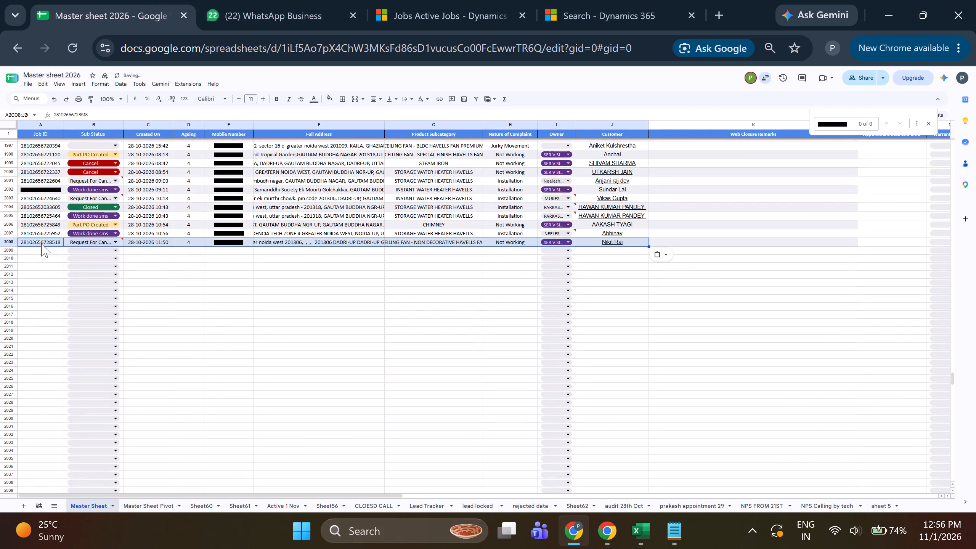
pyautogui.click(170, 279)
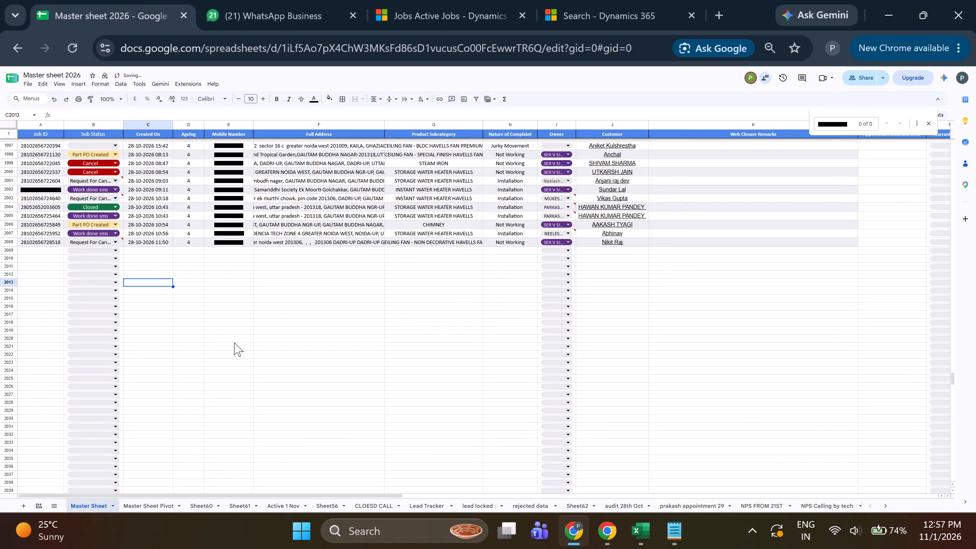
pyautogui.click(391, 20)
pyautogui.click(485, 259)
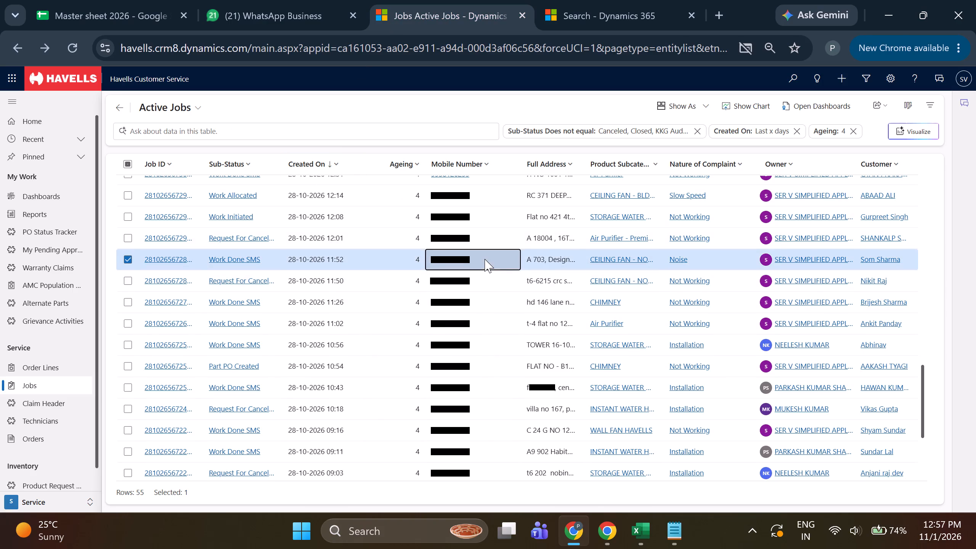
pyautogui.hotkey('ctrl', 'c')
pyautogui.click(98, 0)
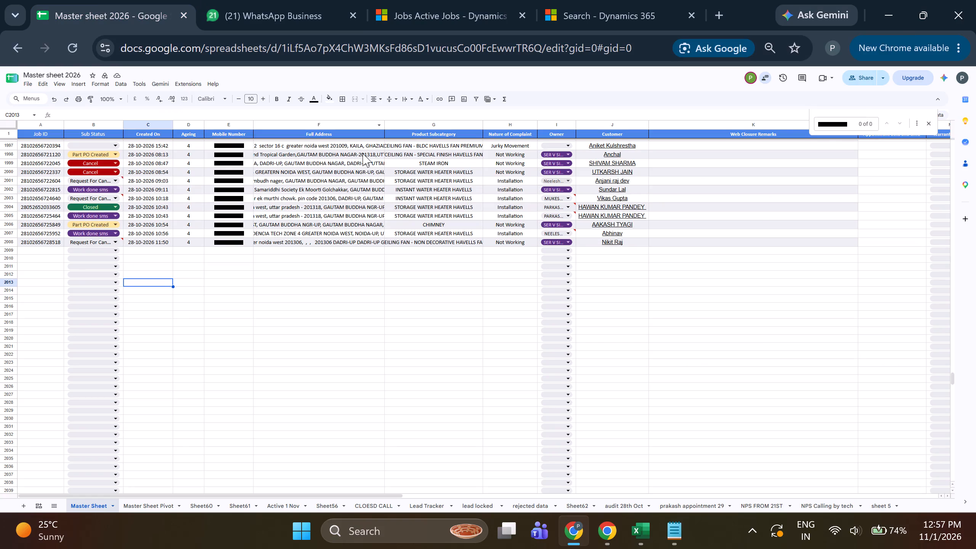
pyautogui.click(856, 122)
pyautogui.press('Return')
pyautogui.press('Return')
pyautogui.press('Return')
pyautogui.press('Return')
pyautogui.press('Return')
pyautogui.press('Return')
pyautogui.press('Return')
pyautogui.press('Return')
pyautogui.press('Return')
pyautogui.press('Return')
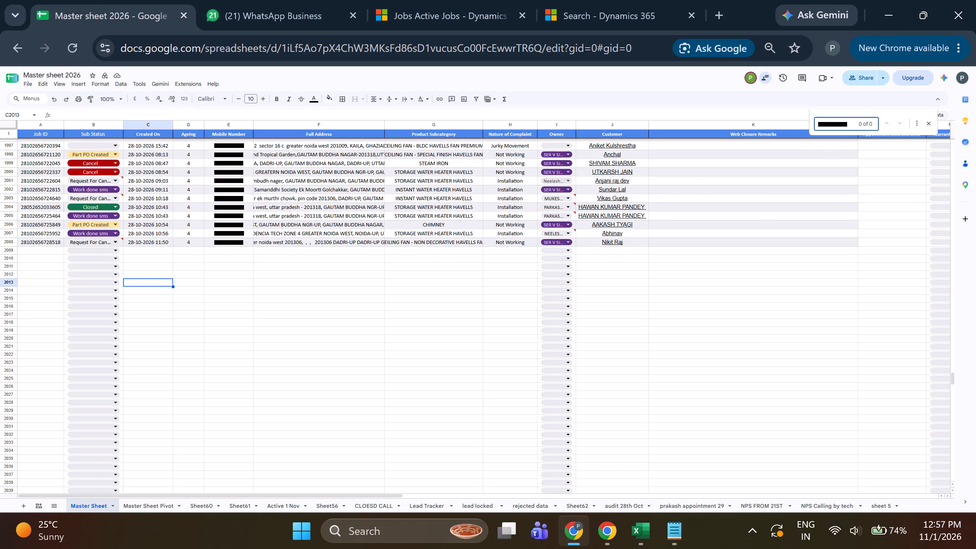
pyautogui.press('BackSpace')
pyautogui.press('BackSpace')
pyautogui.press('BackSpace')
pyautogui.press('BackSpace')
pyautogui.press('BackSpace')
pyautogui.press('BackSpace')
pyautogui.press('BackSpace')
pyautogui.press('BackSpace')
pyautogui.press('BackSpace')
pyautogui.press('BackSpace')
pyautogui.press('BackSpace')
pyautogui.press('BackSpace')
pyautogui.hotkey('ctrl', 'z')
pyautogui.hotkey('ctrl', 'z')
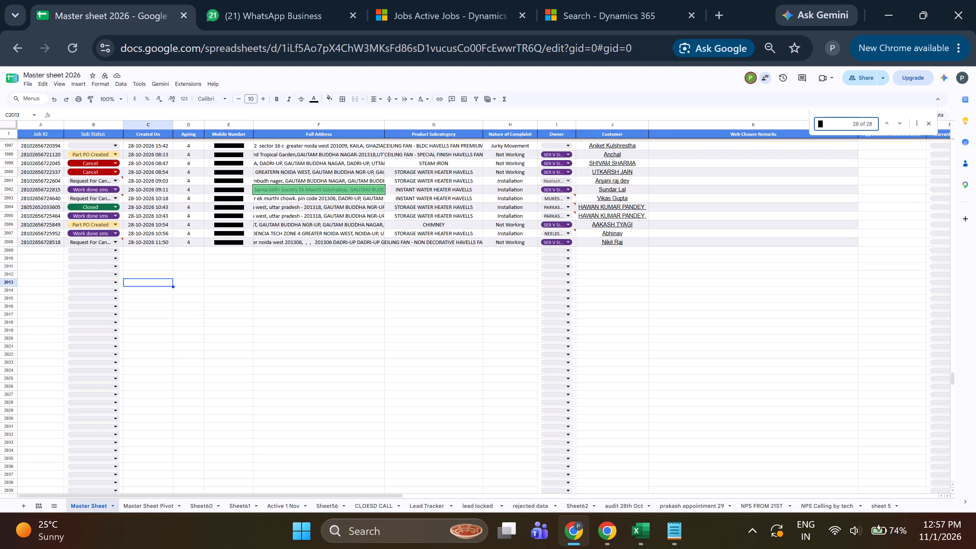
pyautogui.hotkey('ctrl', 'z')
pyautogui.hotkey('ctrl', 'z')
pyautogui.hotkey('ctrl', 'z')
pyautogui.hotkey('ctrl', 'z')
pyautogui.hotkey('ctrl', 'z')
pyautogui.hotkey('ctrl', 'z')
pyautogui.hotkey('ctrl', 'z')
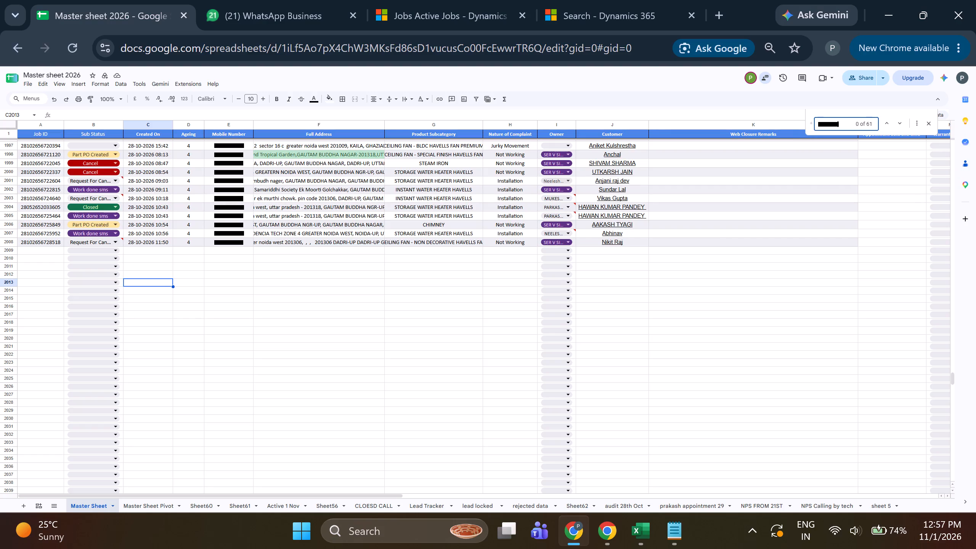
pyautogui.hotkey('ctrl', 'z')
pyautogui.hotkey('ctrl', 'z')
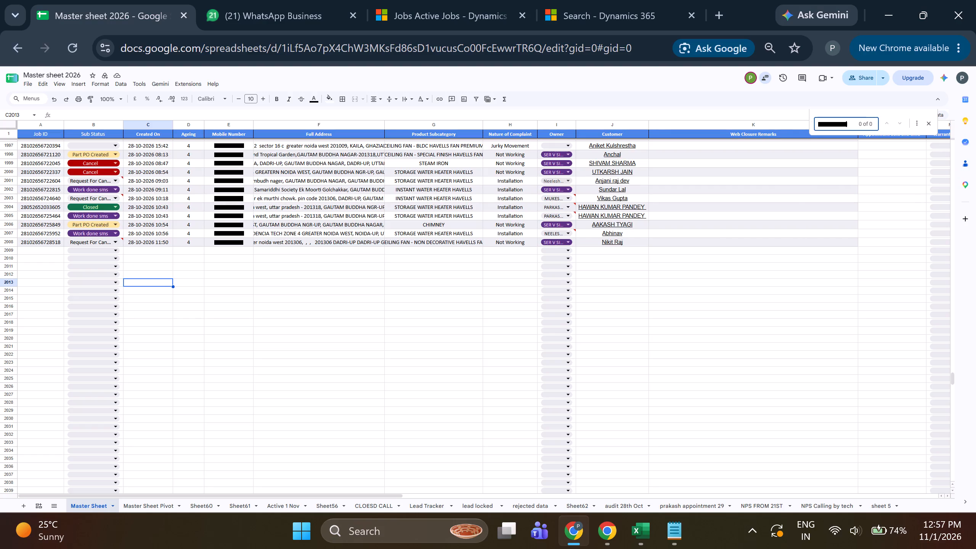
# Select the existing search term in the Master Sheet for another search on the 11:52 job's mobile number.
pyautogui.click(0, 441)
pyautogui.click(167, 431)
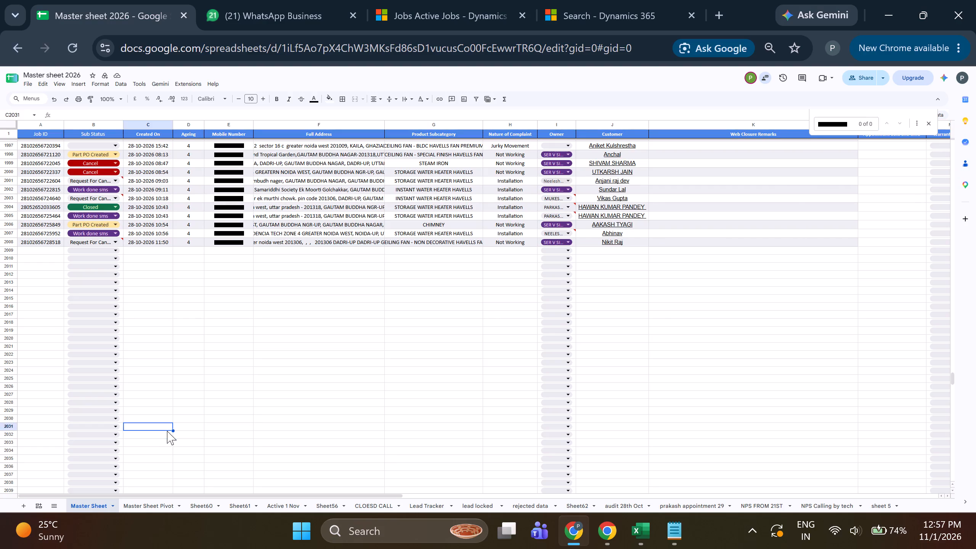
pyautogui.click(243, 411)
pyautogui.doubleClick(828, 121)
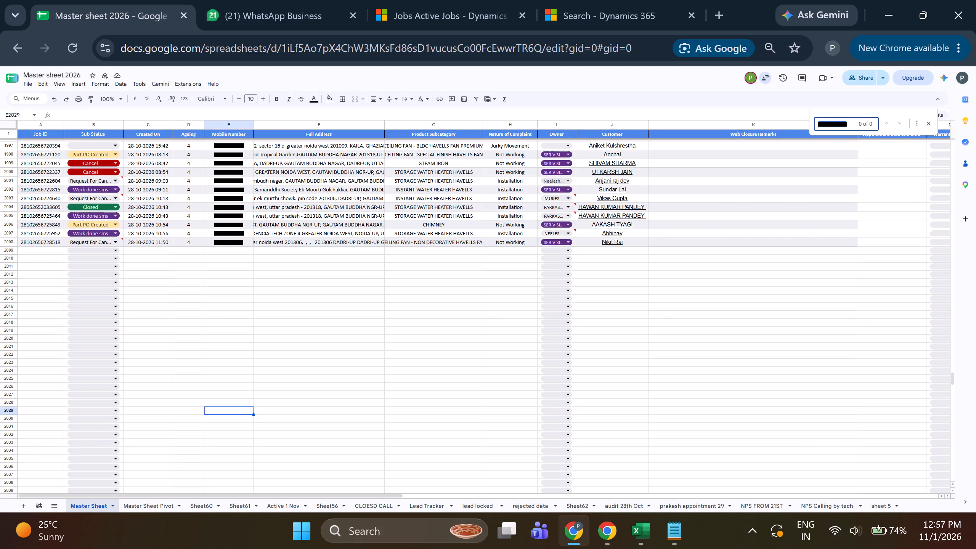
pyautogui.press('BackSpace')
pyautogui.click(454, 21)
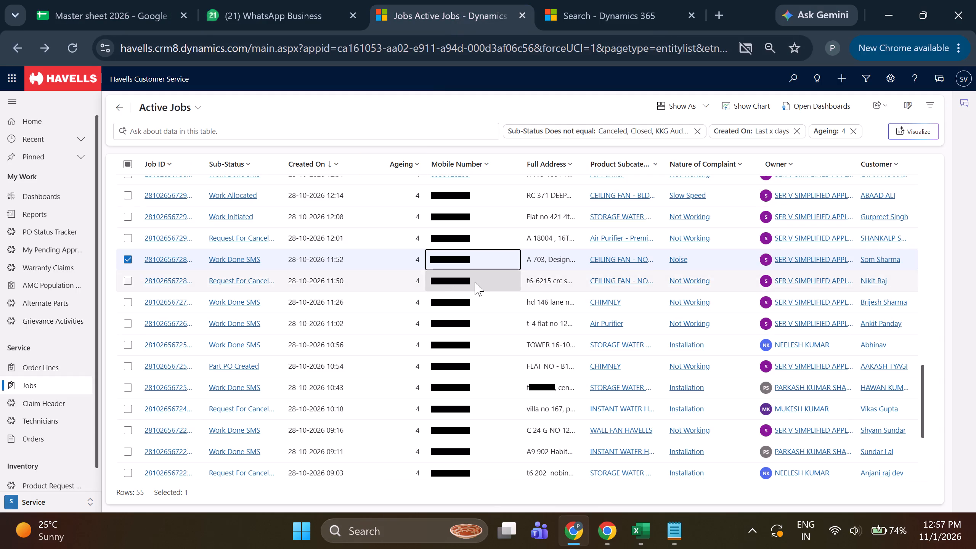
pyautogui.click(476, 282)
pyautogui.hotkey('ctrl', 'c')
pyautogui.click(154, 2)
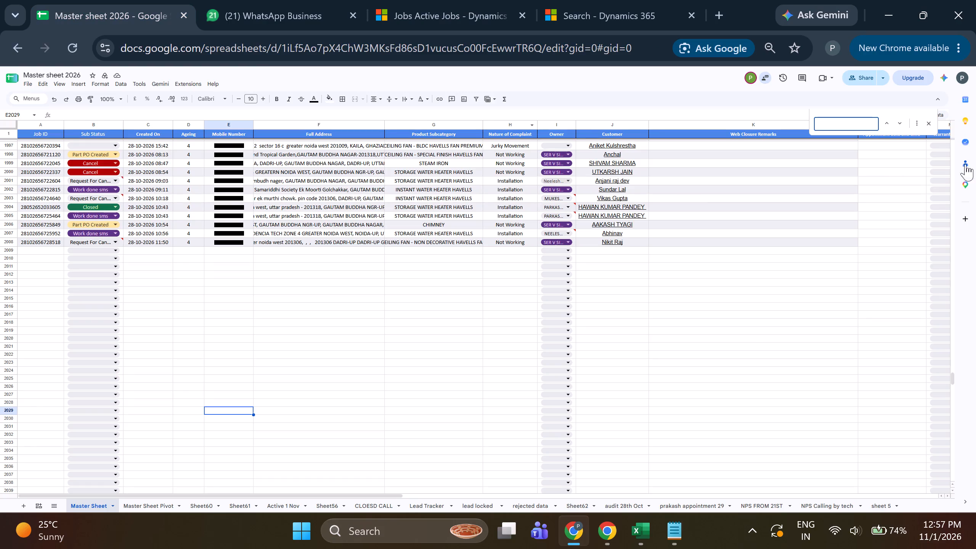
pyautogui.hotkey('ctrl', 'v')
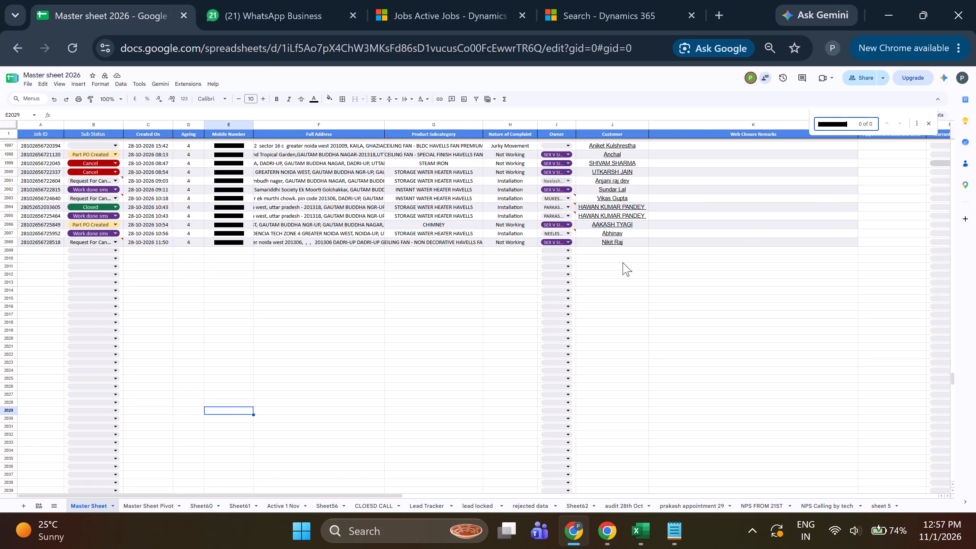
pyautogui.click(223, 245)
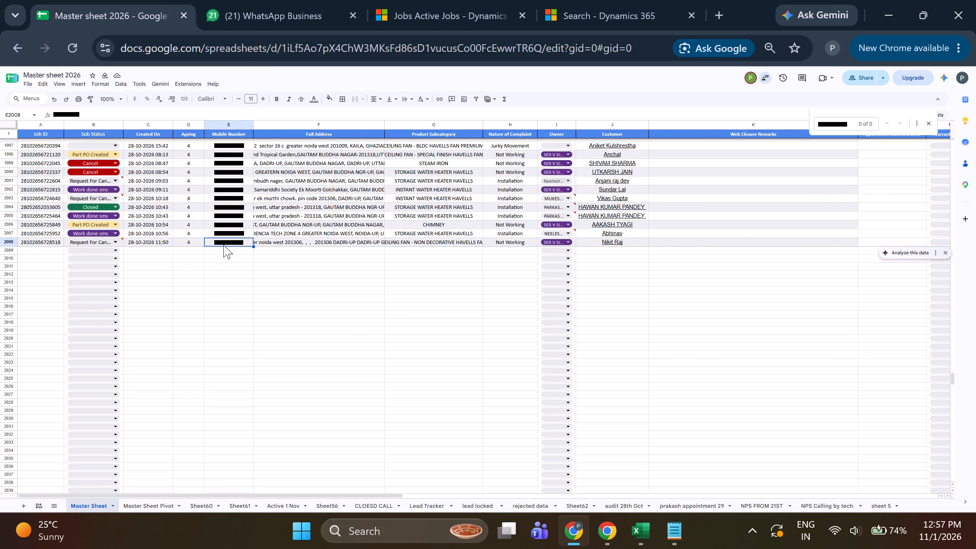
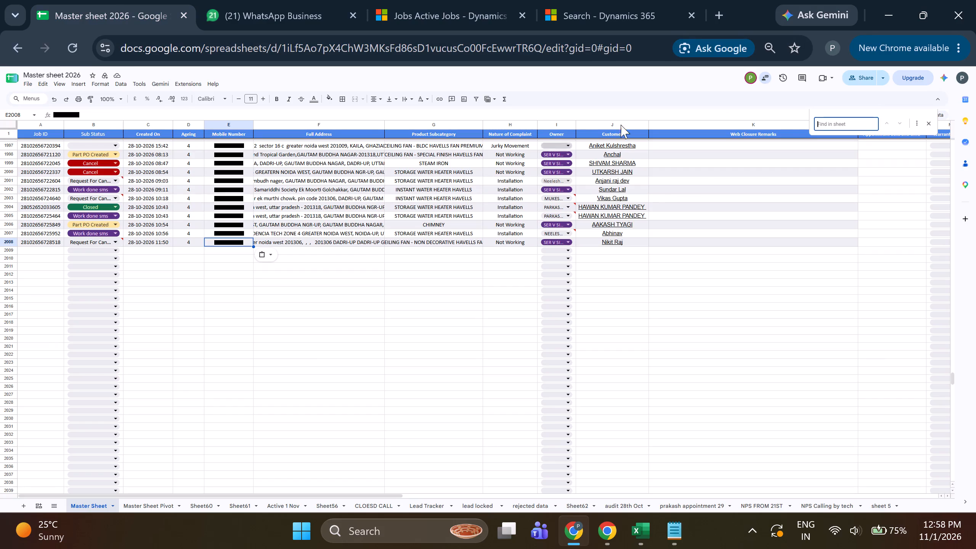
# Search the Master Sheet for the mobile number copied from the 11:52 job.
pyautogui.hotkey('ctrl', 'v')
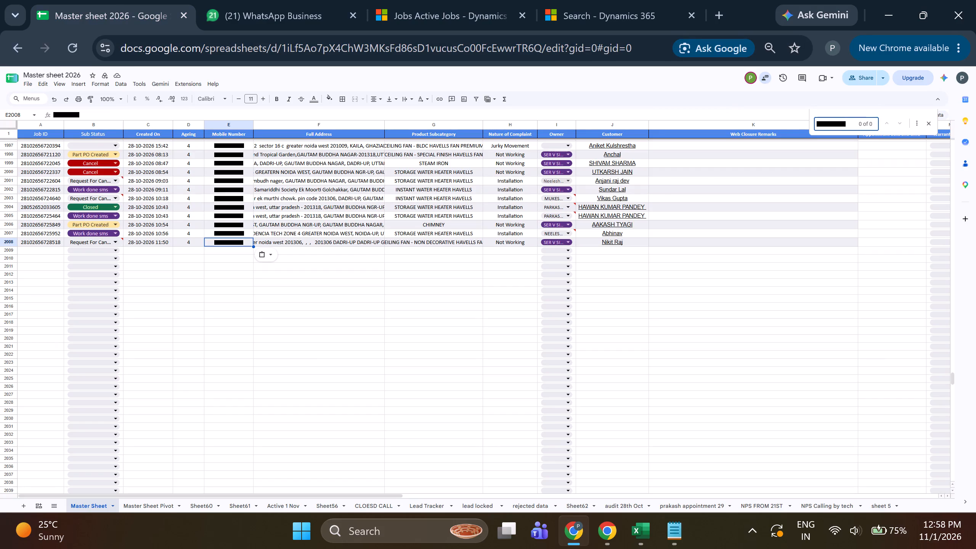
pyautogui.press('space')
# Switch to the Dynamics 365 Active Jobs list and select the 11:52 ceiling fan job's details from Job ID through Customer for copying.
pyautogui.click(401, 0)
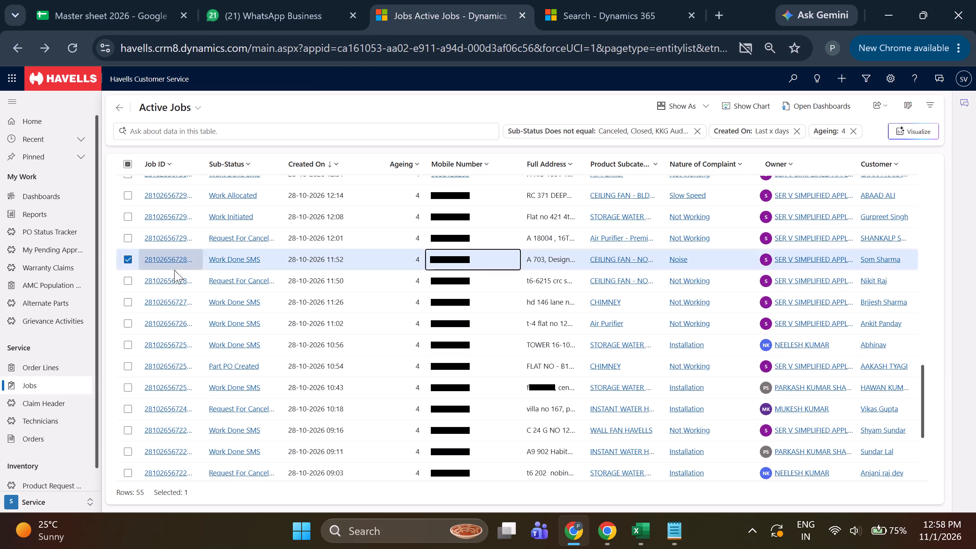
pyautogui.moveTo(146, 260); pyautogui.dragTo(897, 254)
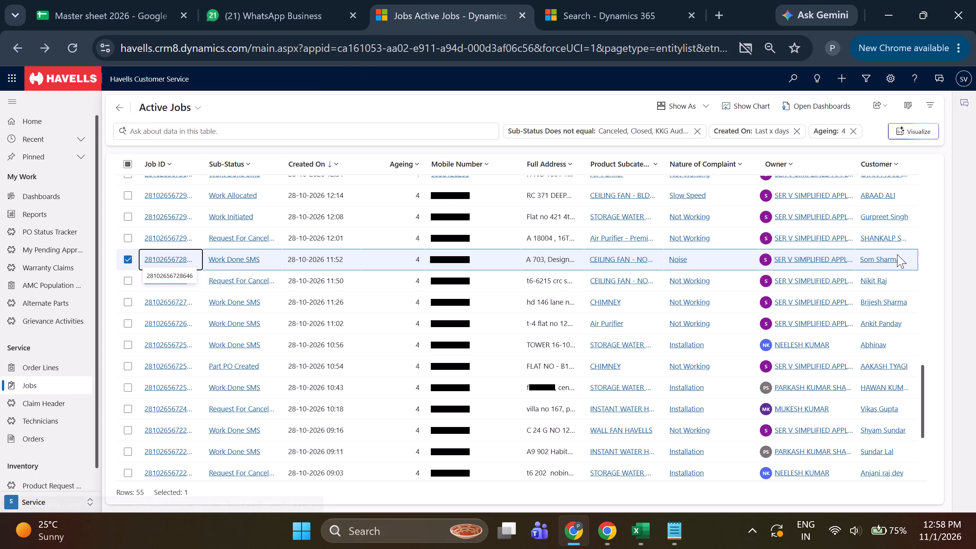
pyautogui.moveTo(897, 254); pyautogui.dragTo(905, 254)
pyautogui.hotkey('ctrl', 'c')
pyautogui.click(121, 0)
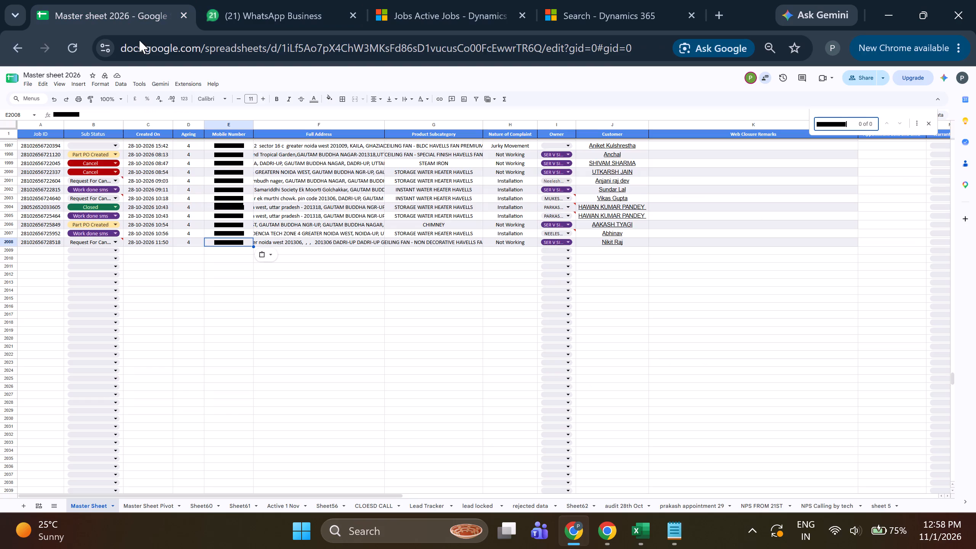
pyautogui.click(34, 250)
pyautogui.hotkey('ctrl', 'v')
pyautogui.click(289, 301)
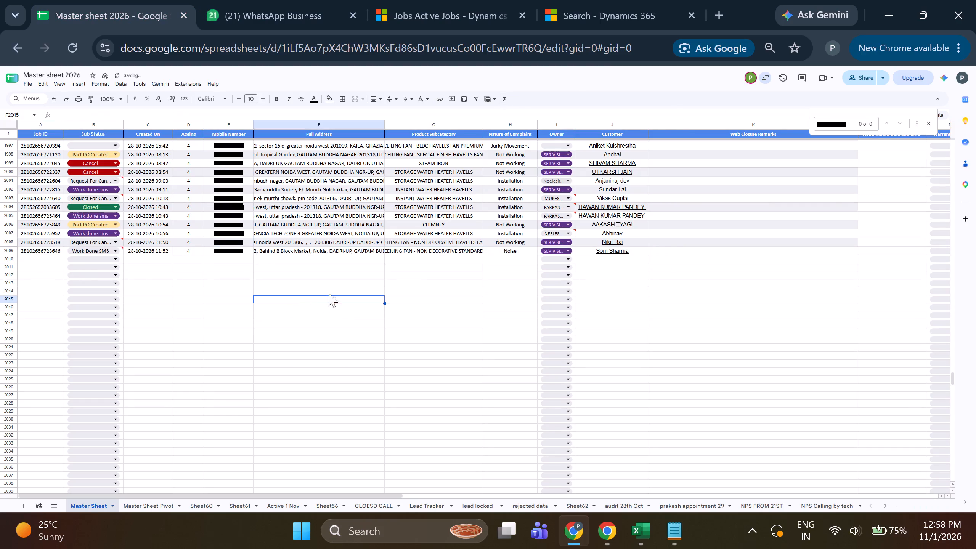
# Set the Sub Status of the 11:52 job in Master Sheet row 2009 to the list option Work done sms.
pyautogui.click(116, 250)
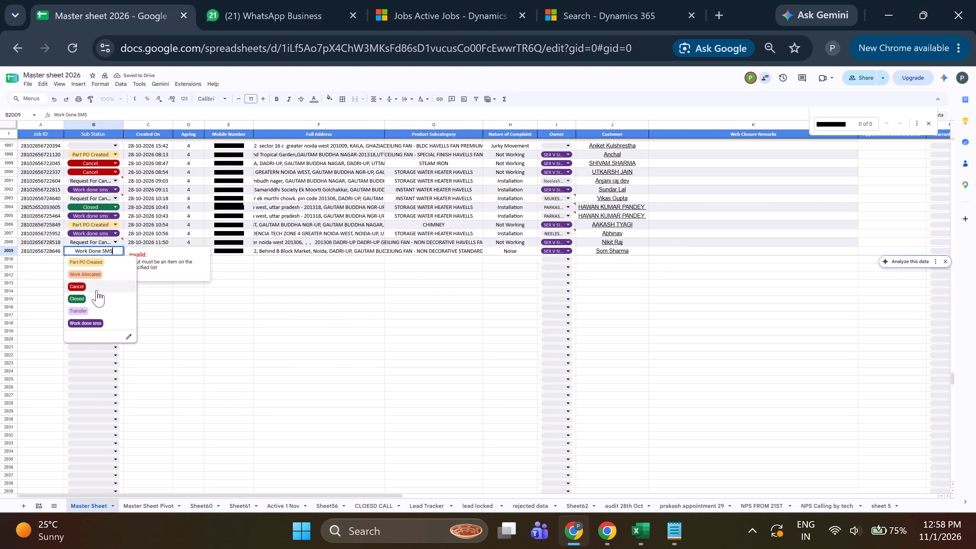
pyautogui.click(81, 325)
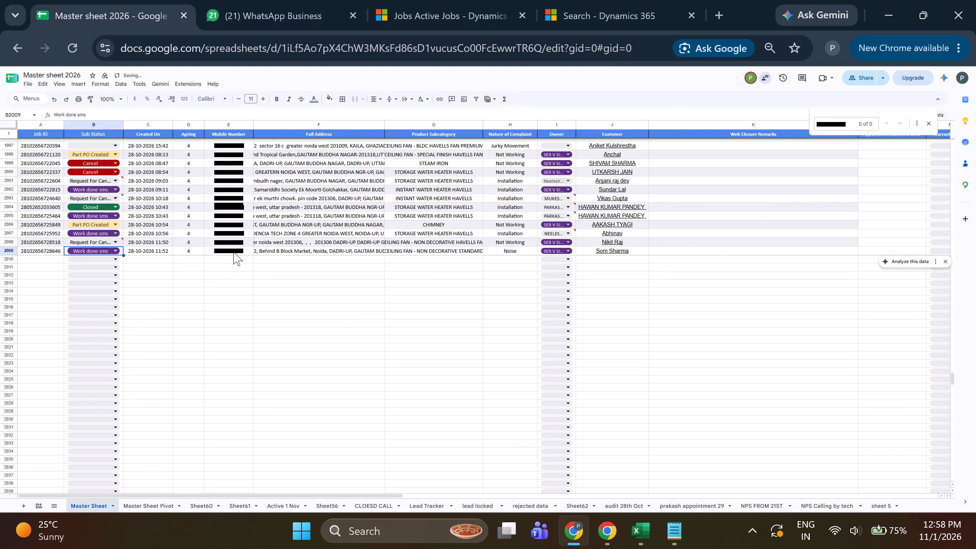
# Open the 11:52 ceiling fan job from the Dynamics search results and view its Job Closure Details.
pyautogui.click(616, 5)
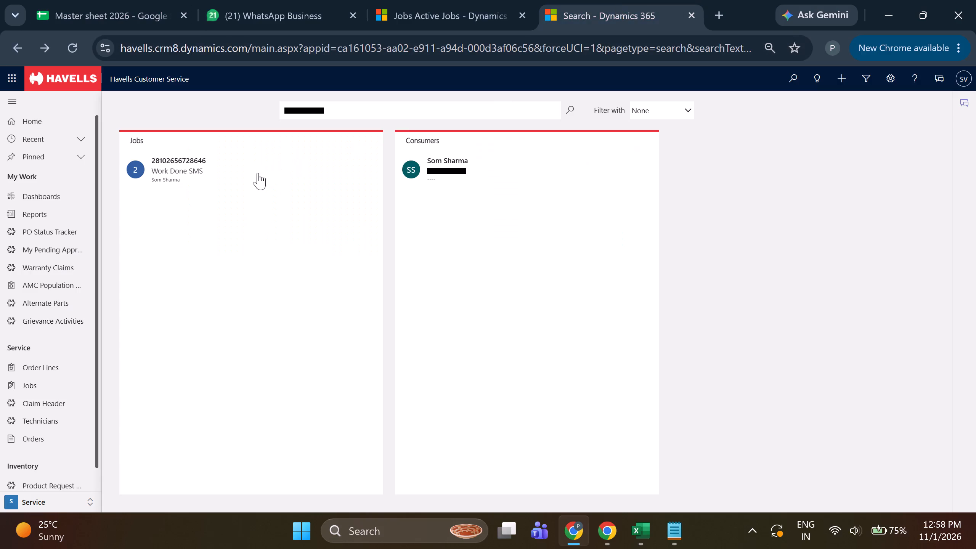
pyautogui.click(258, 173)
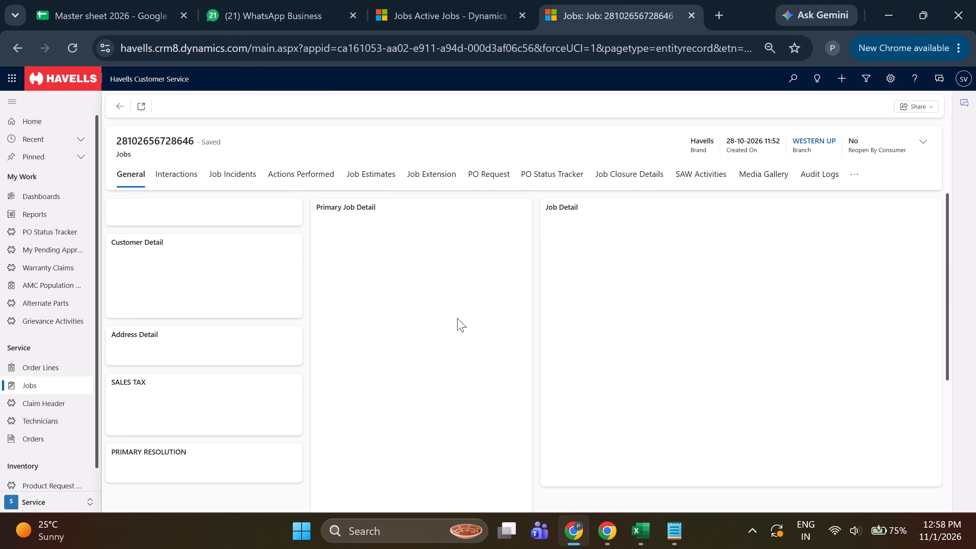
pyautogui.click(641, 171)
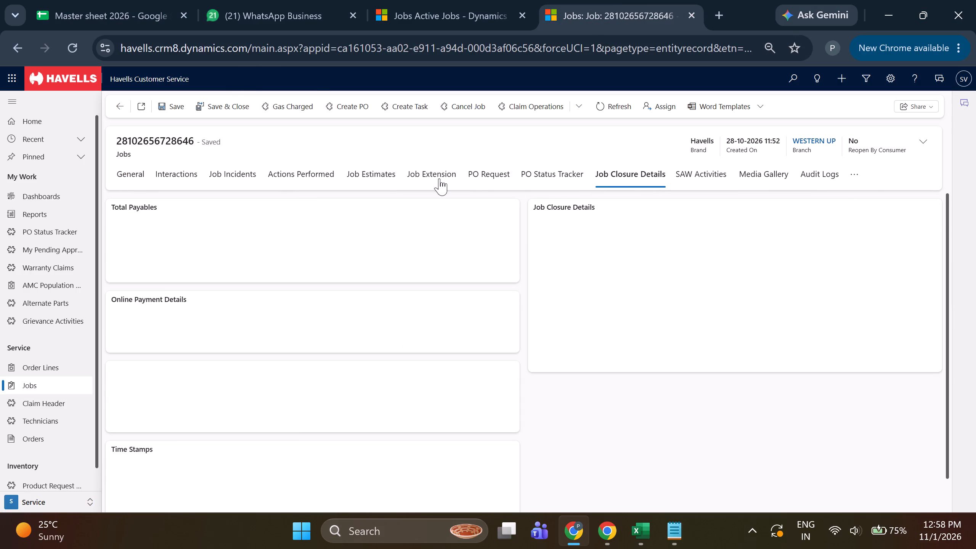
# Search Dynamics for the mobile number of the 12:01 air purifier job copied from the Active Jobs list.
pyautogui.click(216, 105)
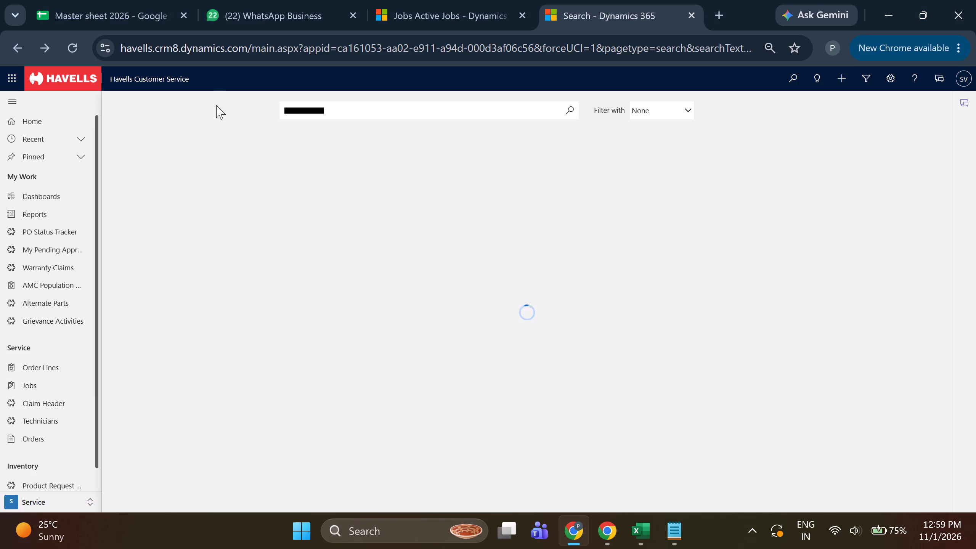
pyautogui.click(426, 0)
pyautogui.scroll(1, 476, 285)
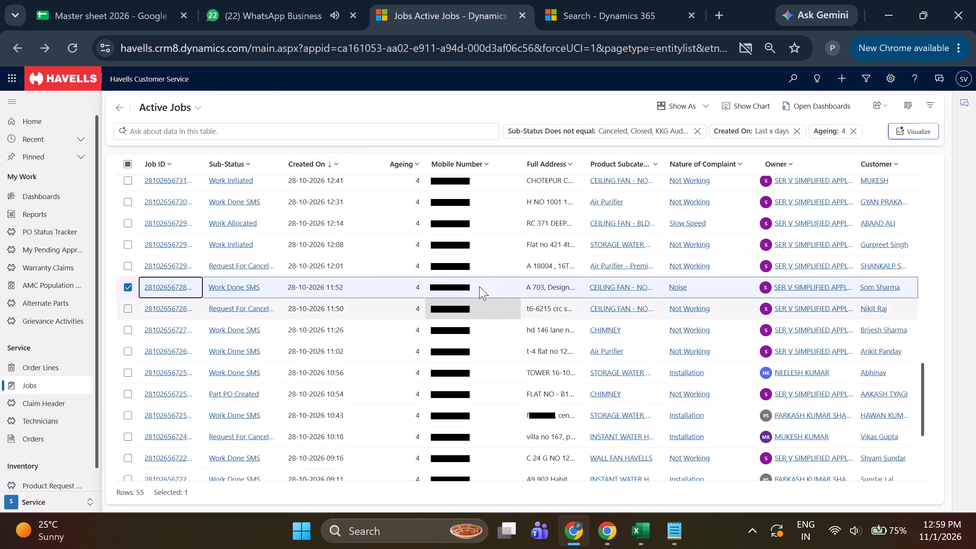
pyautogui.click(504, 308)
pyautogui.hotkey('ctrl', 'c')
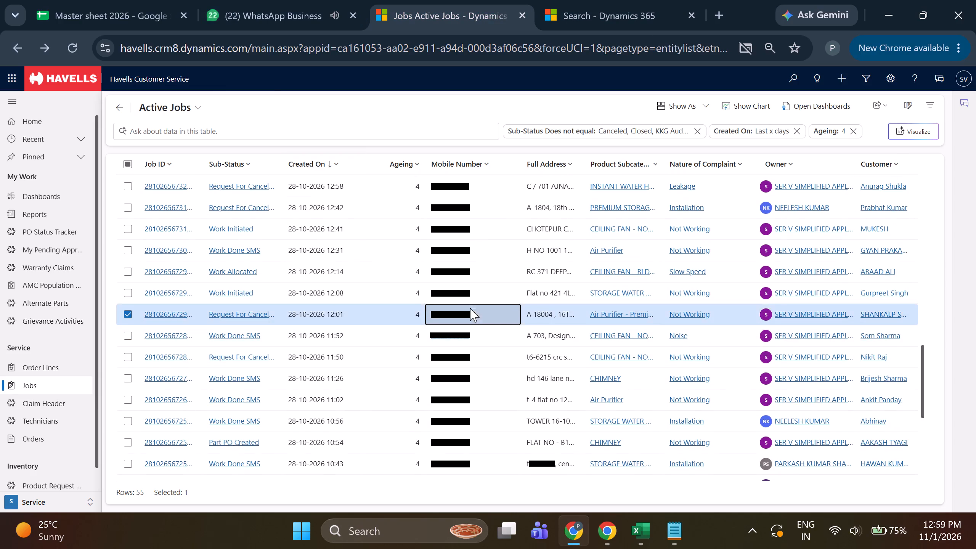
pyautogui.click(560, 0)
pyautogui.doubleClick(358, 114)
pyautogui.hotkey('ctrl', 'v')
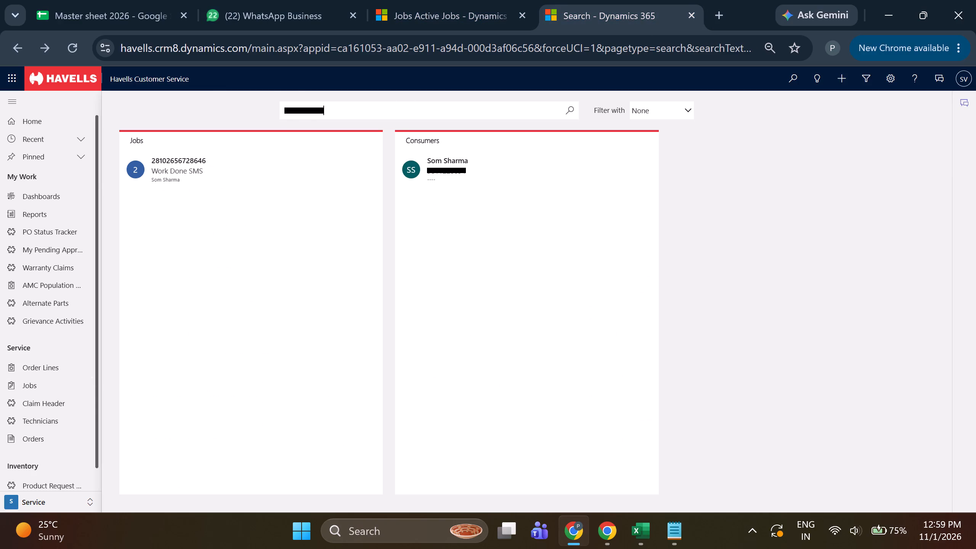
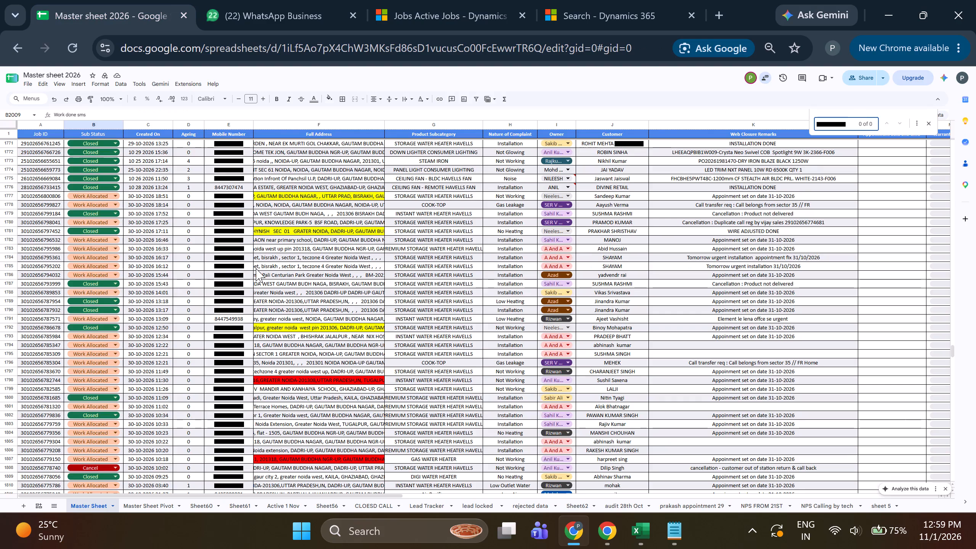
pyautogui.click(432, 0)
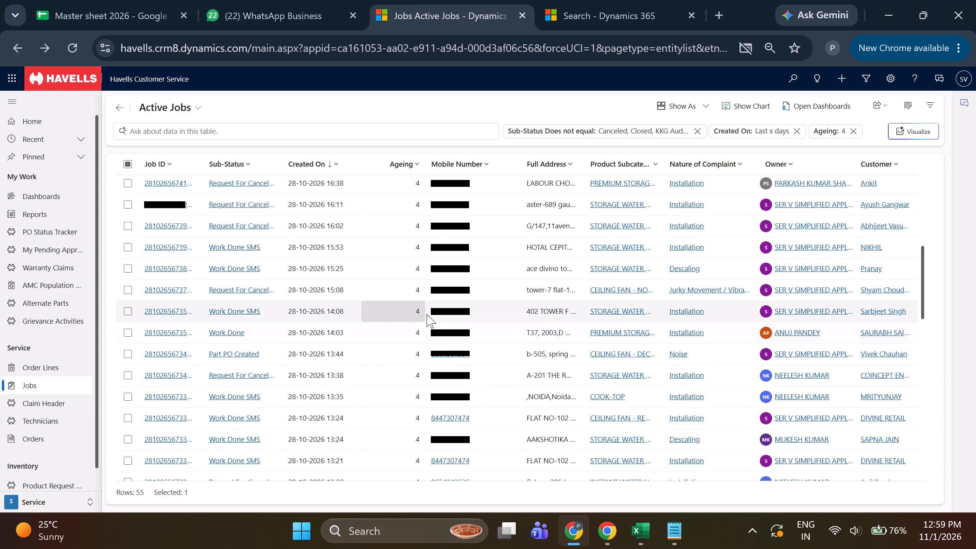
pyautogui.click(484, 311)
pyautogui.hotkey('ctrl', 'c')
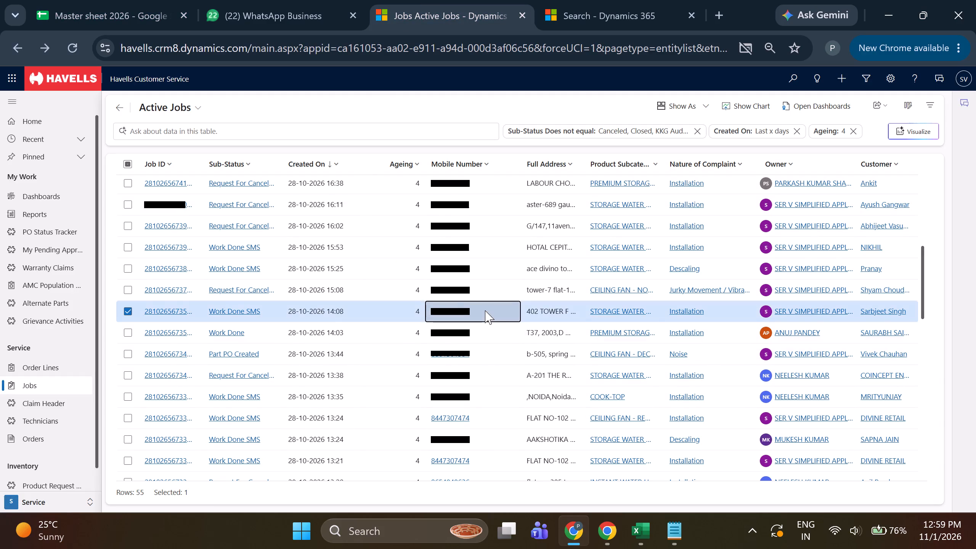
pyautogui.click(132, 0)
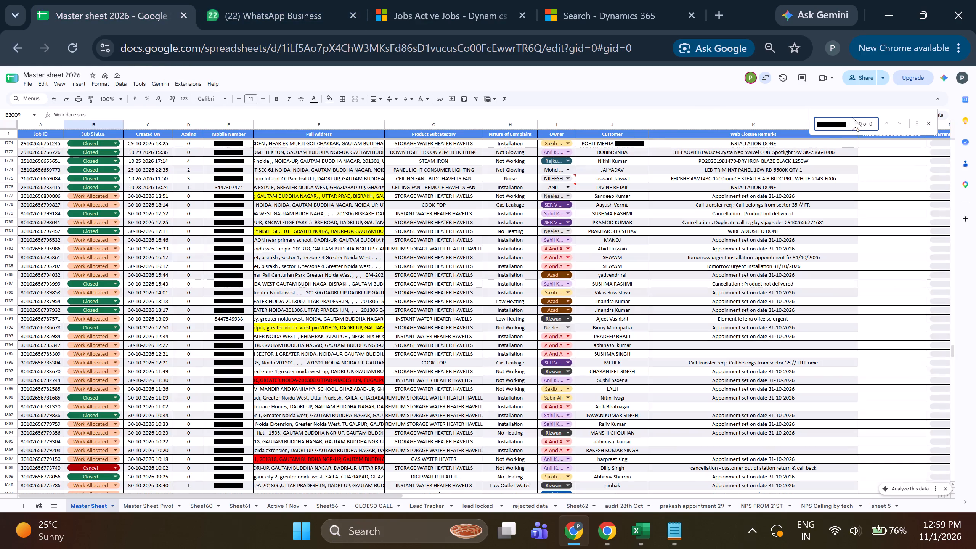
pyautogui.doubleClick(826, 120)
pyautogui.hotkey('ctrl', 'v')
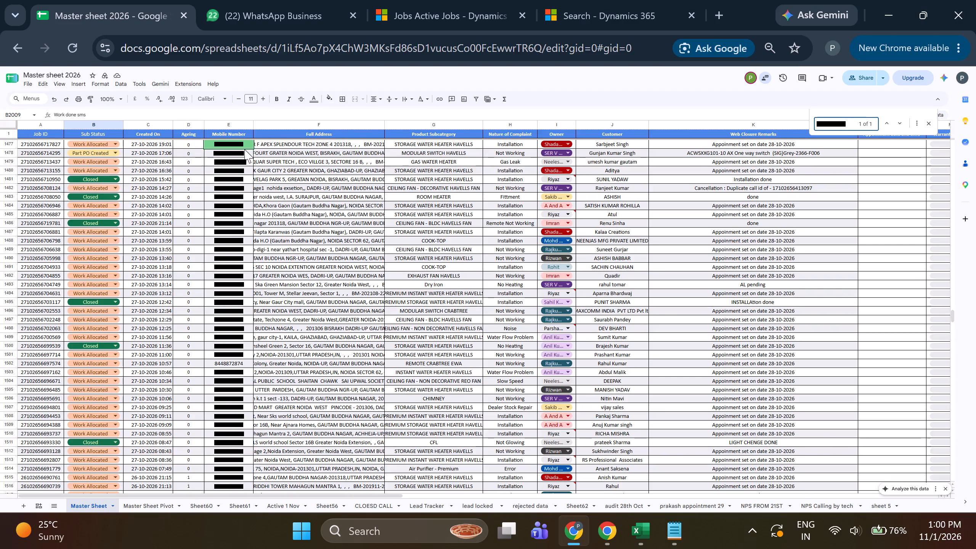
pyautogui.click(113, 145)
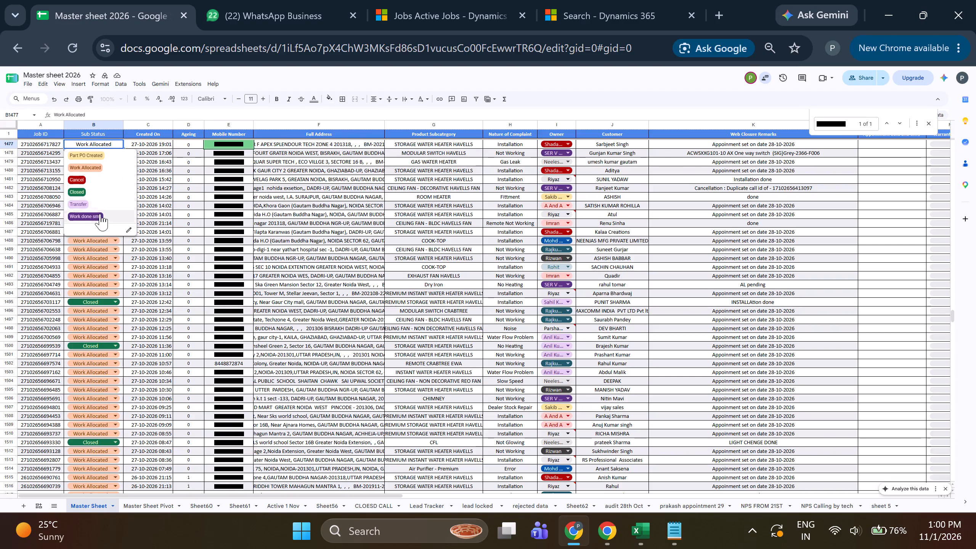
pyautogui.click(100, 215)
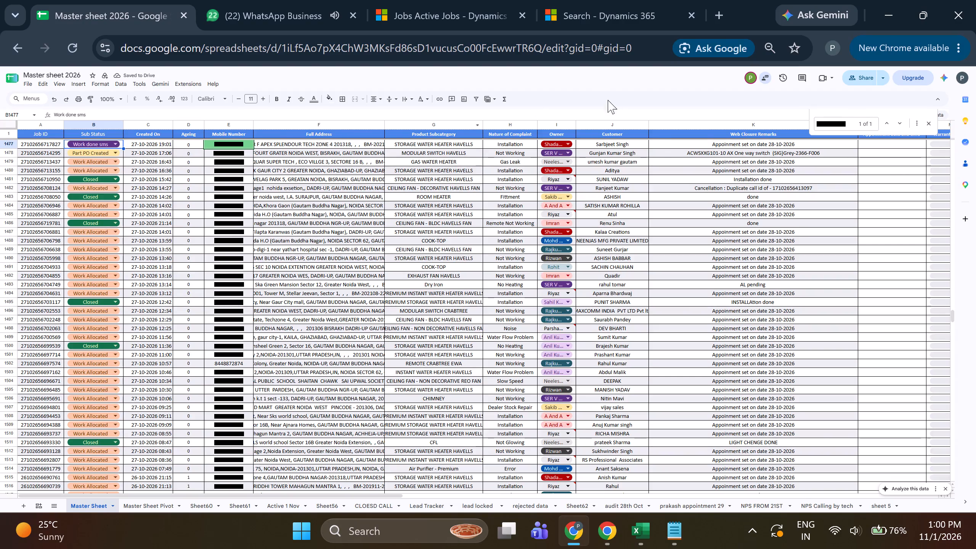
# Close the sheet search, go through the Master Sheet columns past Incentive, and select the empty header cell Y1.
pyautogui.click(875, 145)
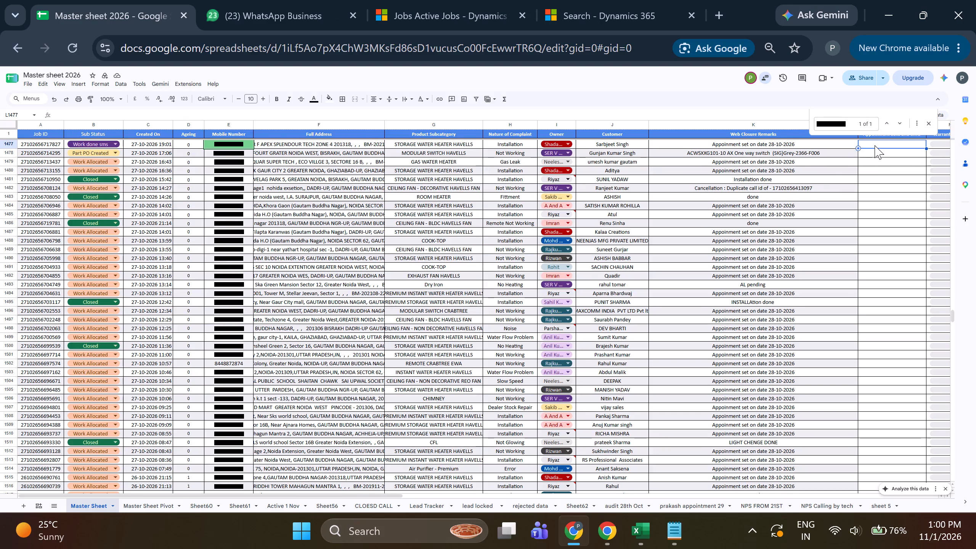
pyautogui.scroll(2, 875, 145)
pyautogui.scroll(-2, 875, 145)
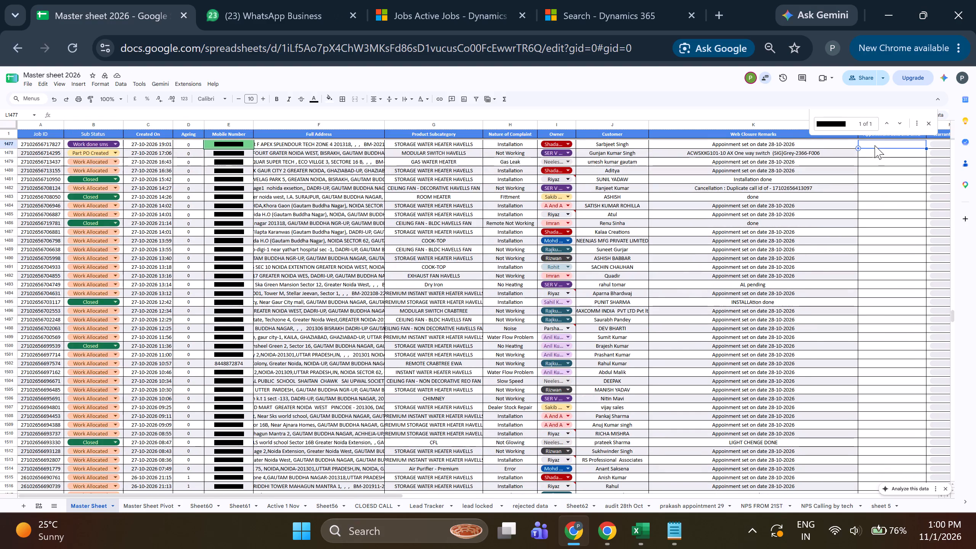
pyautogui.click(933, 124)
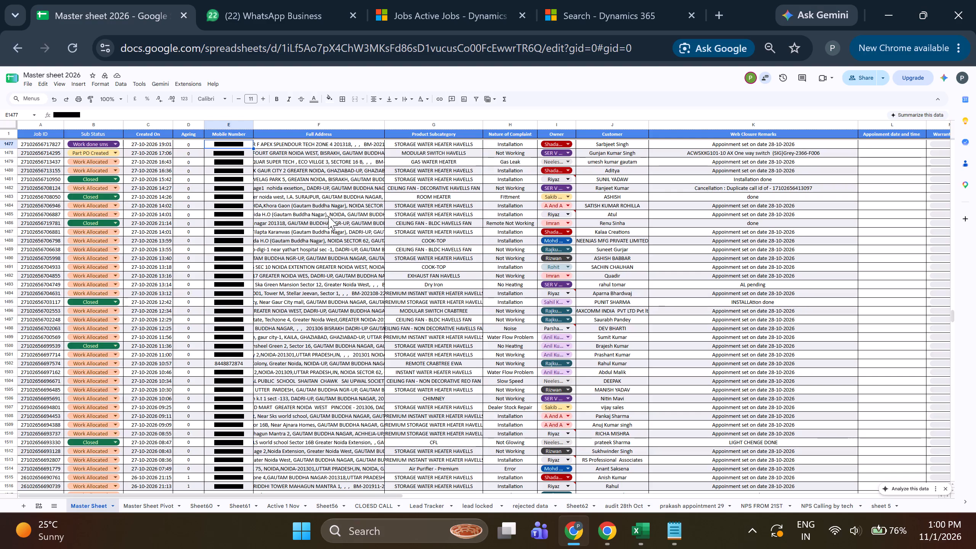
pyautogui.click(875, 150)
pyautogui.press('Right')
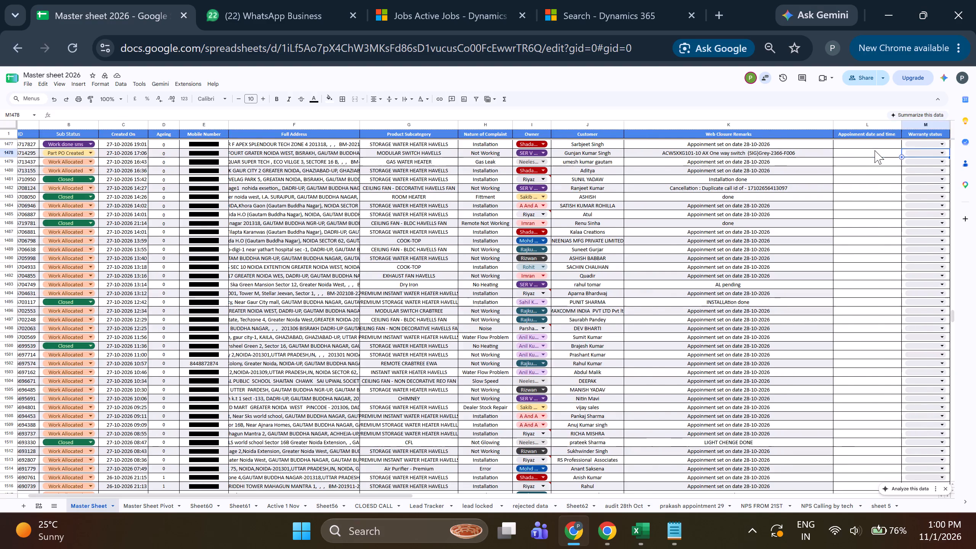
pyautogui.press('Right')
pyautogui.press('Right')
pyautogui.press('Right')
pyautogui.press('Right')
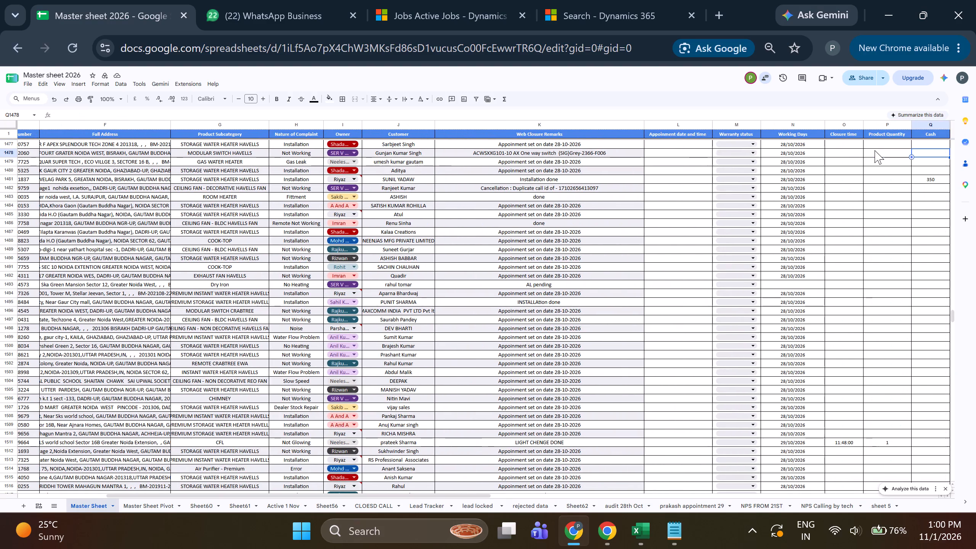
pyautogui.press('Right')
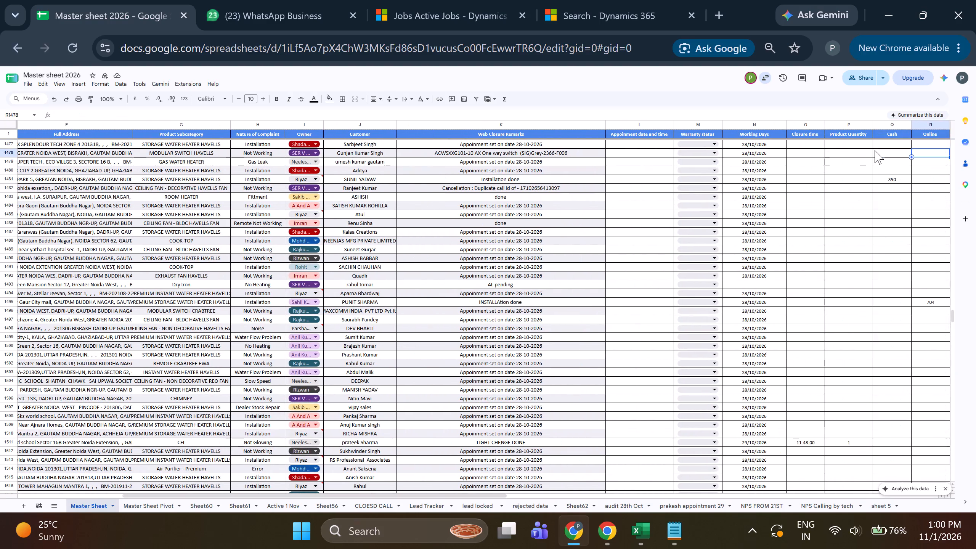
pyautogui.press('Right')
pyautogui.press('Right')
pyautogui.press('Right')
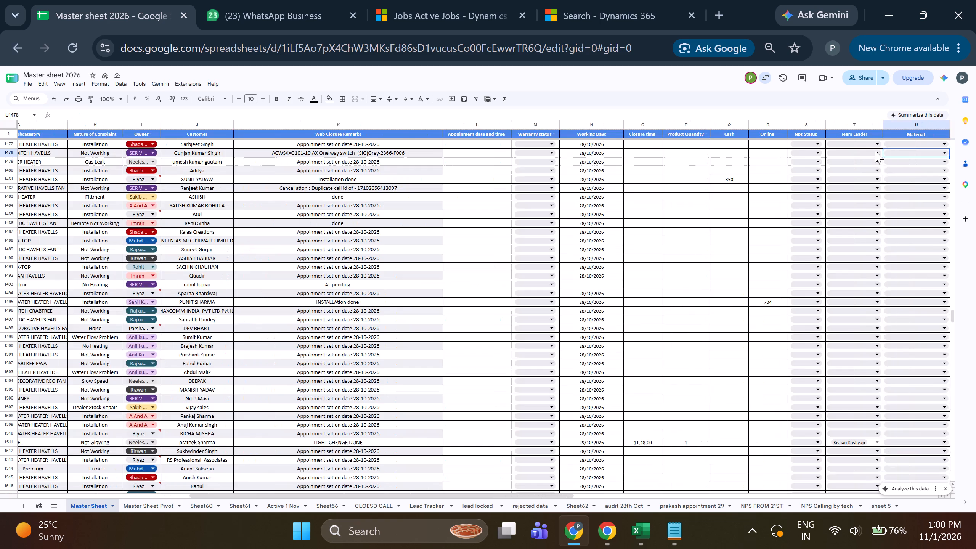
pyautogui.press('Right')
pyautogui.press('Right')
pyautogui.press('Right')
pyautogui.press('Right')
pyautogui.press('Right')
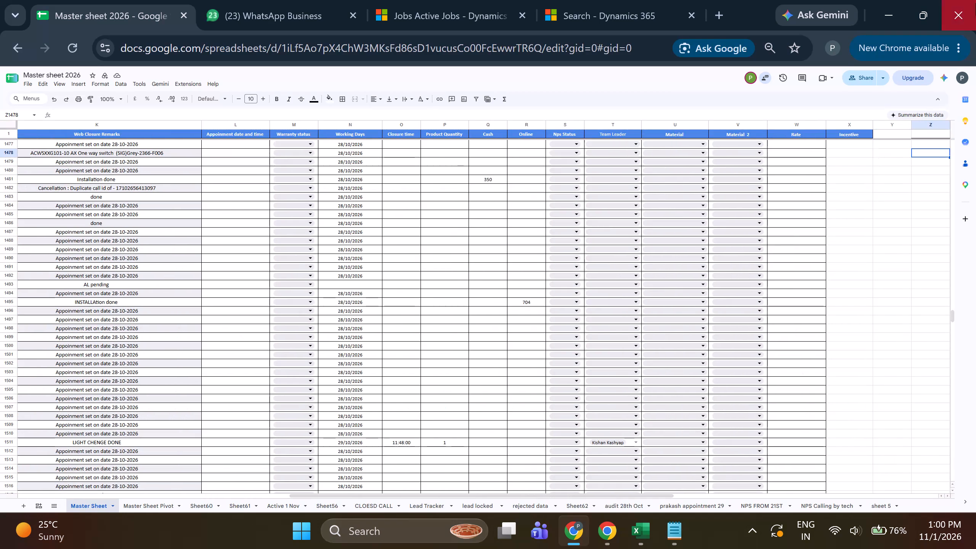
pyautogui.click(890, 133)
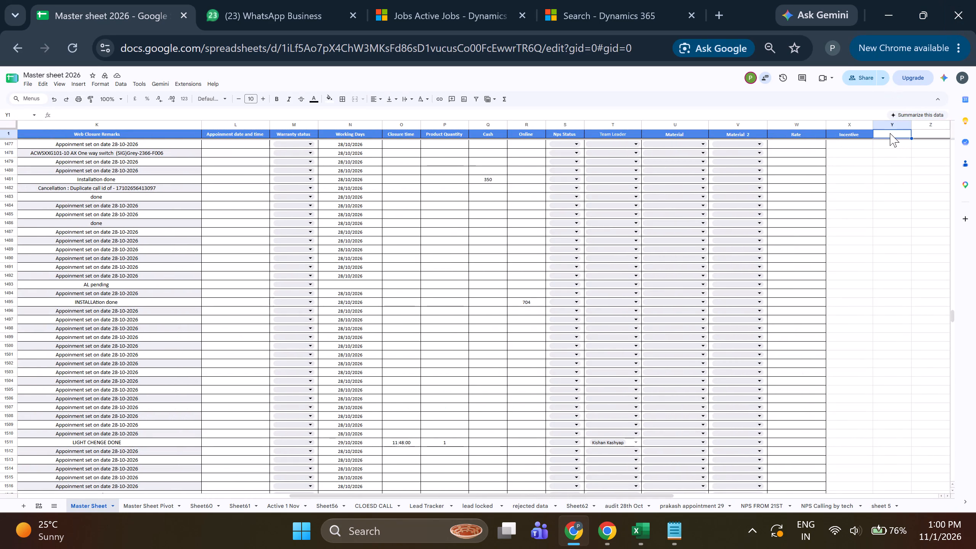
# Enter the header "data remarks" in cell Y1 of the Master Sheet.
pyautogui.doubleClick(890, 133)
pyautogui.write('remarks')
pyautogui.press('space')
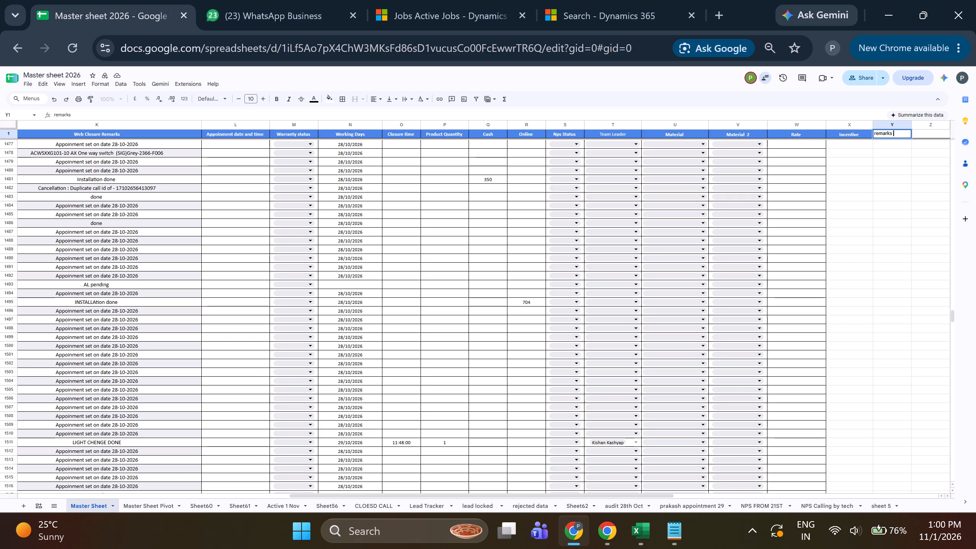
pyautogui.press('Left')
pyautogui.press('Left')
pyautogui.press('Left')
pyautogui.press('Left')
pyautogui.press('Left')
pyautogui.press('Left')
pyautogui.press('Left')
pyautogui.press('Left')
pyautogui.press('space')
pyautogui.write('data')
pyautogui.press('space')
pyautogui.click(887, 153)
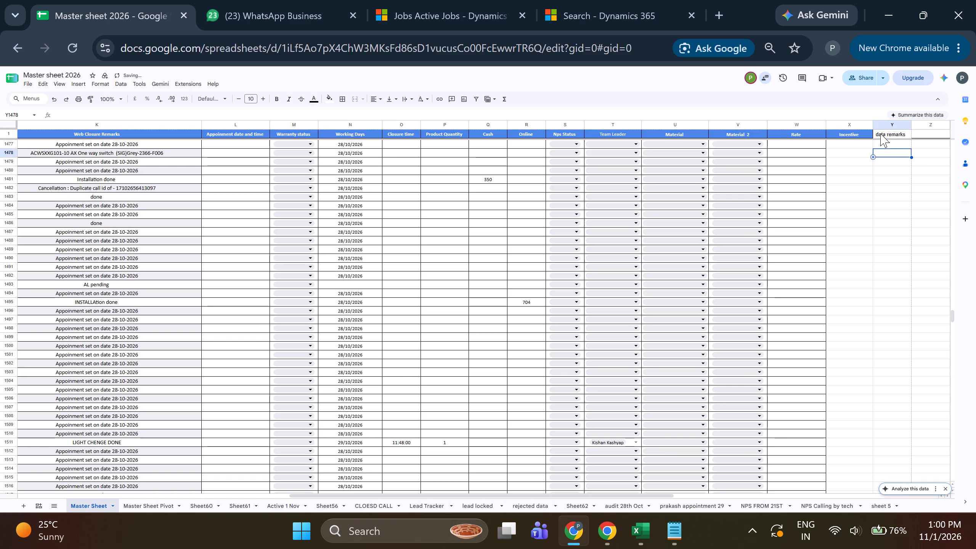
pyautogui.click(880, 133)
pyautogui.click(327, 100)
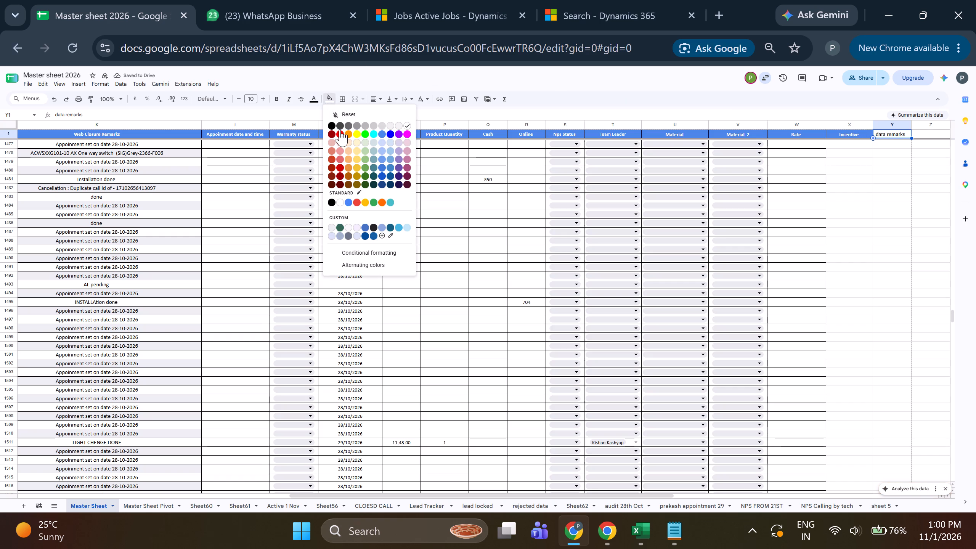
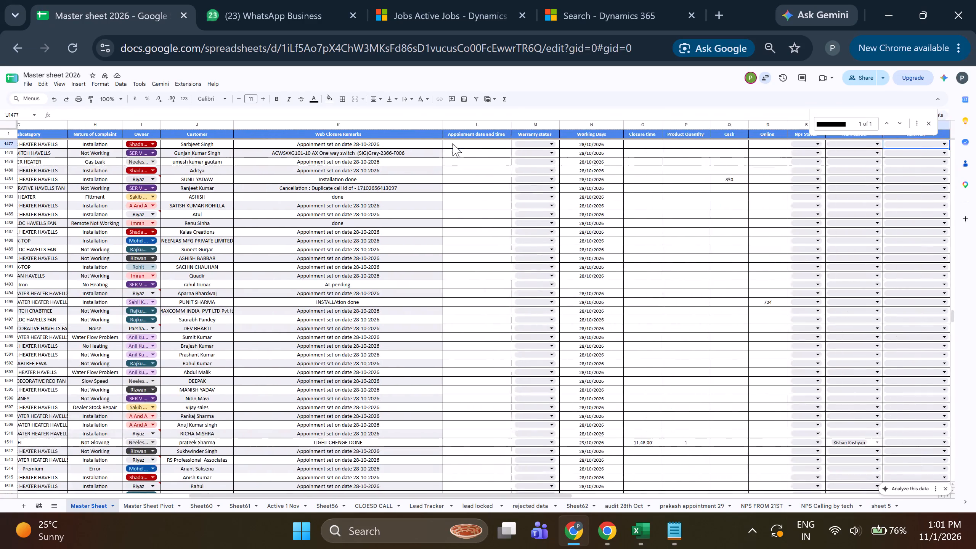
# Enter the remark "wrong data" in column Y of Master Sheet row 1477.
pyautogui.press('Right')
pyautogui.press('Right')
pyautogui.press('Right')
pyautogui.press('Right')
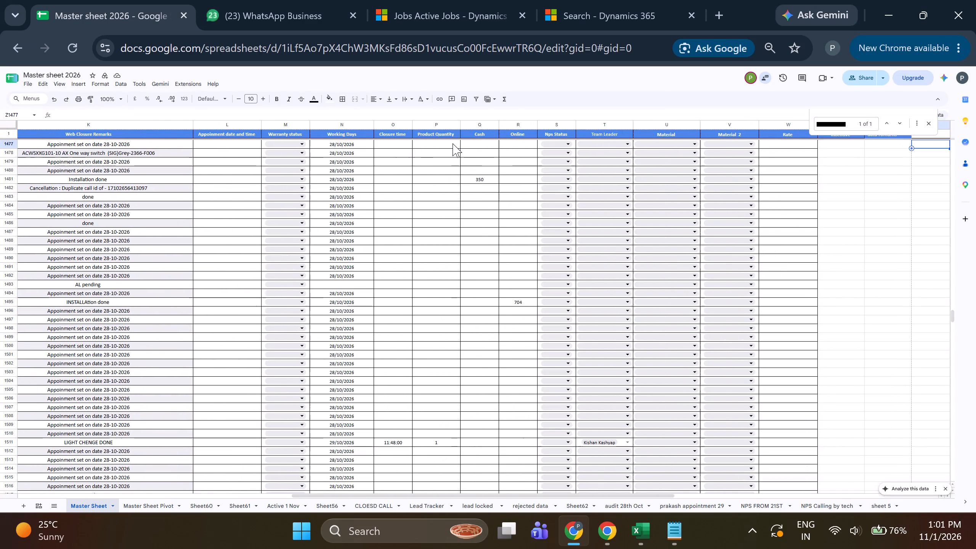
pyautogui.press('Left')
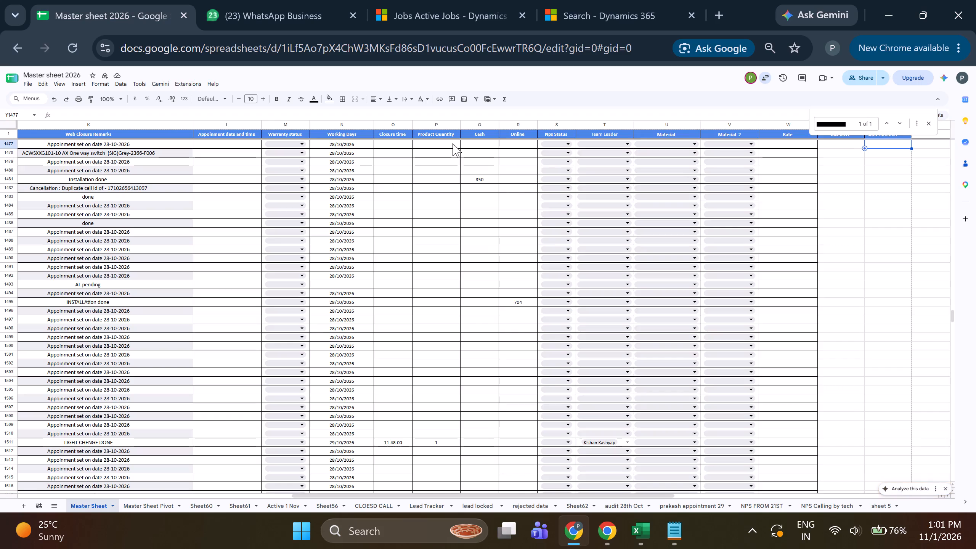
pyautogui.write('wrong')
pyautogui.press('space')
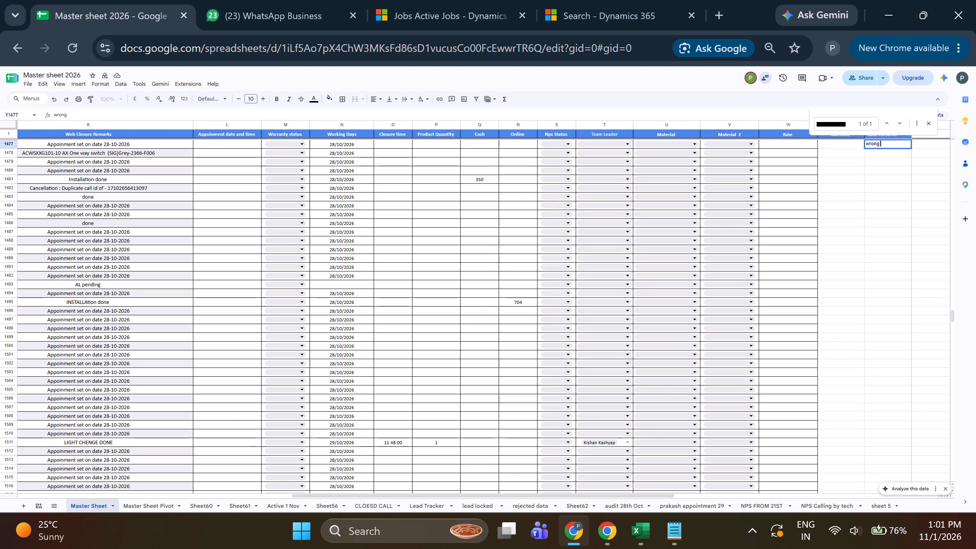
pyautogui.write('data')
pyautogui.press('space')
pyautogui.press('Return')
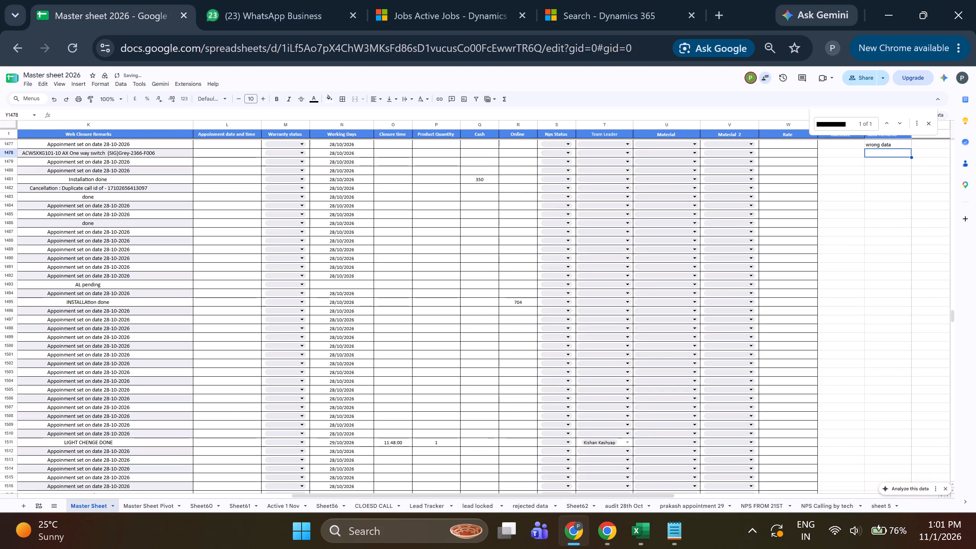
pyautogui.click(424, 0)
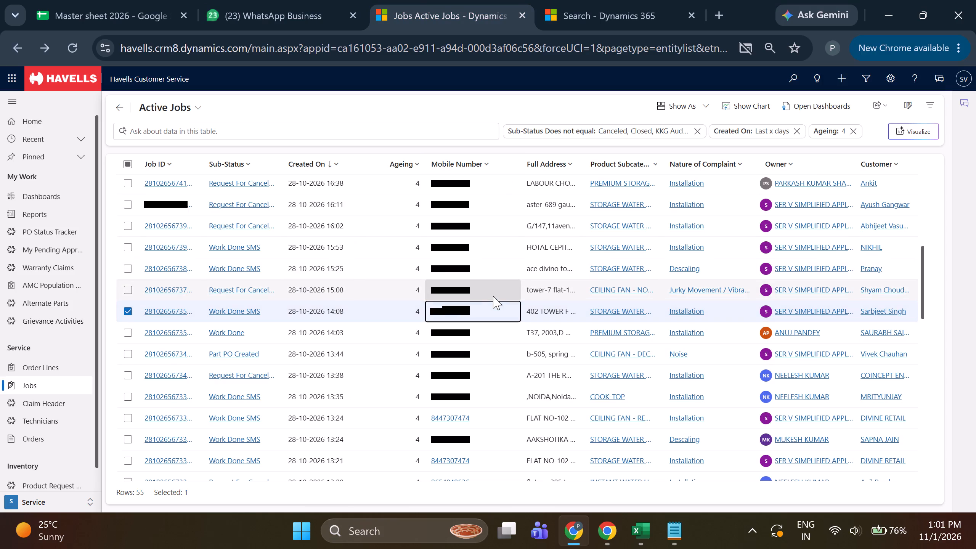
pyautogui.click(493, 296)
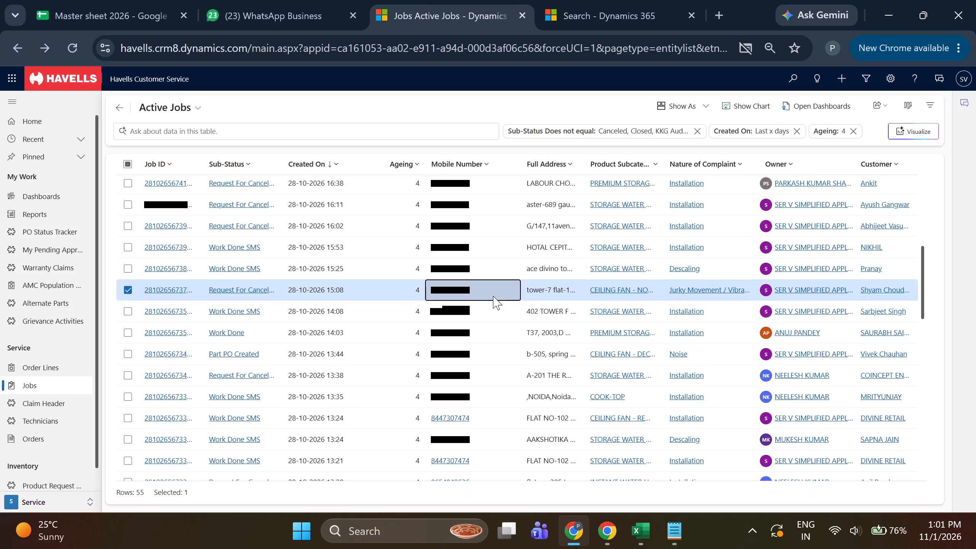
pyautogui.hotkey('ctrl', 'c')
pyautogui.click(101, 0)
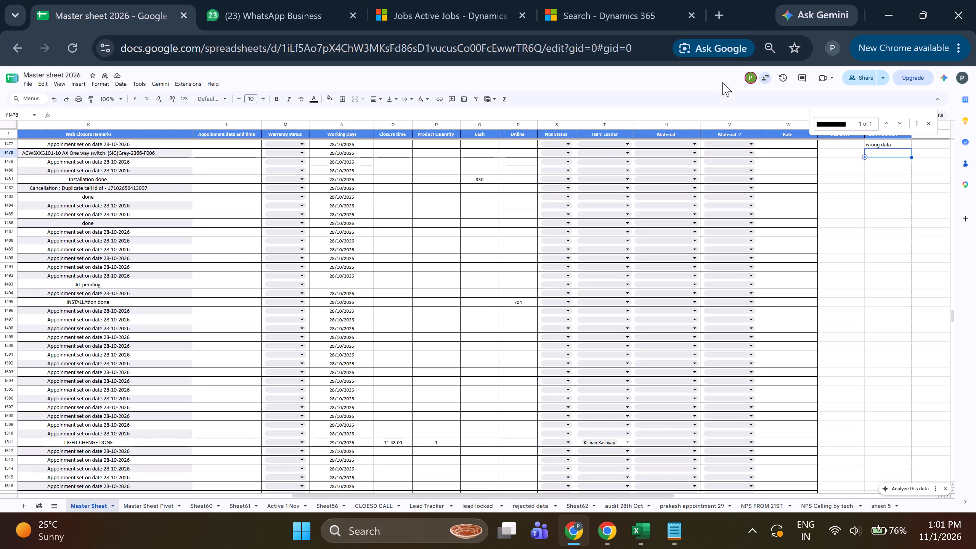
pyautogui.tripleClick(842, 128)
pyautogui.hotkey('ctrl', 'v')
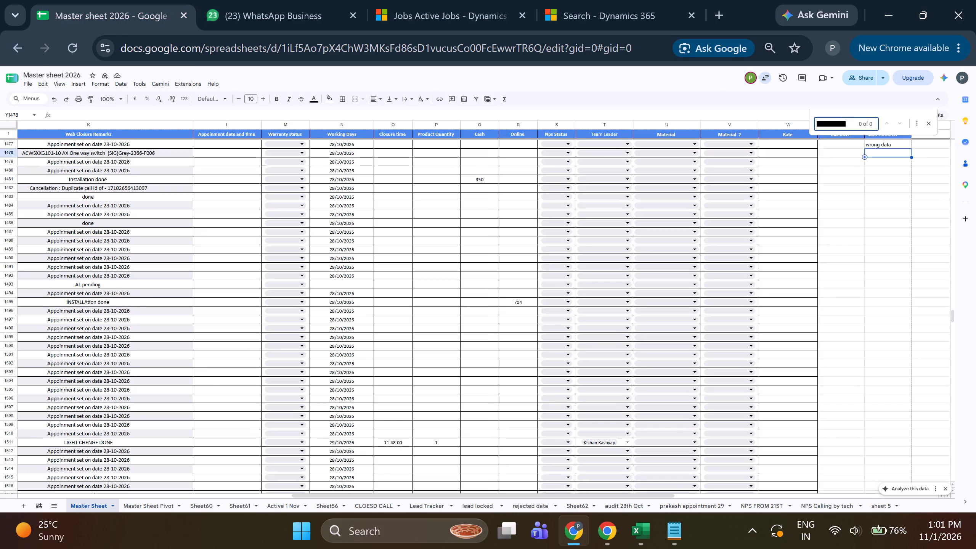
pyautogui.press('space')
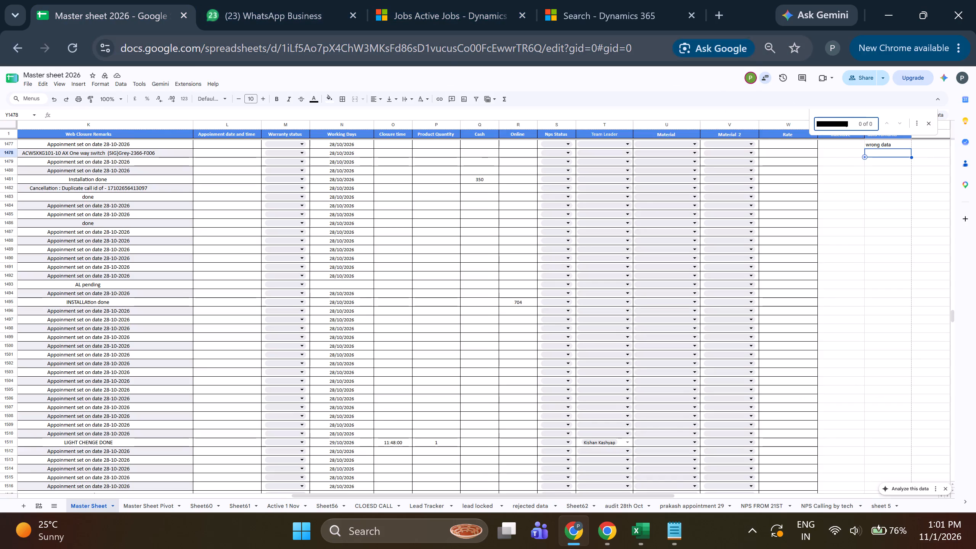
pyautogui.click(448, 10)
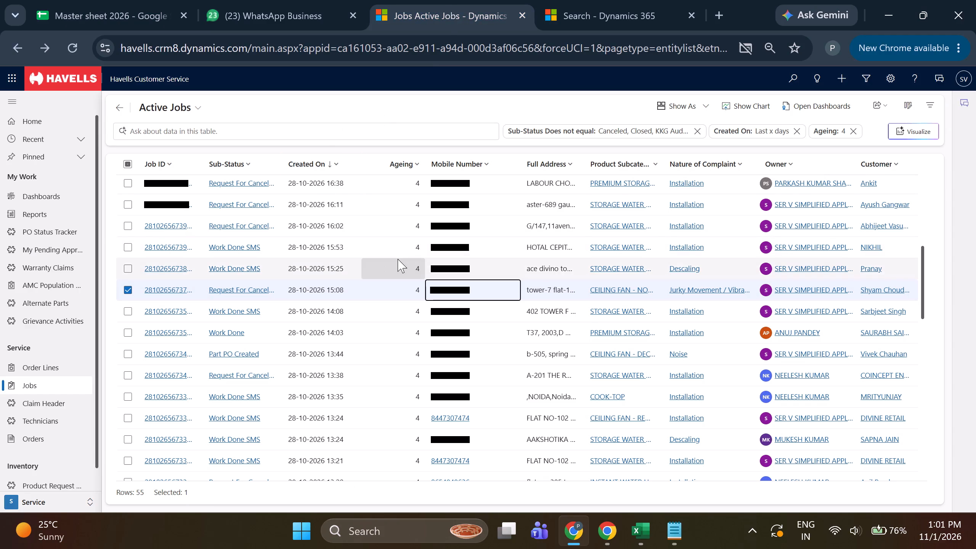
pyautogui.moveTo(159, 296); pyautogui.dragTo(924, 286)
pyautogui.hotkey('ctrl', 'c')
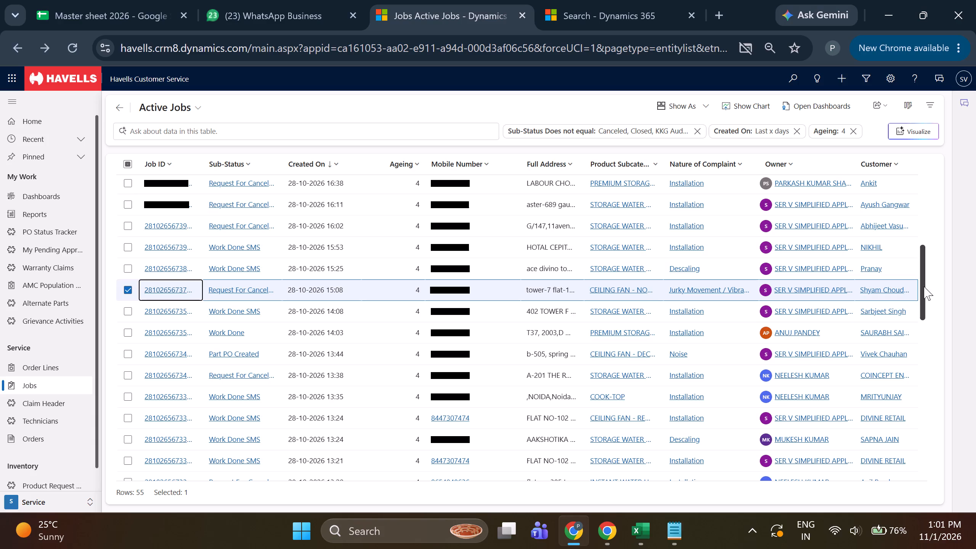
pyautogui.click(57, 0)
pyautogui.scroll(-20, 293, 290)
pyautogui.scroll(-20, 293, 290)
pyautogui.scroll(-8, 293, 290)
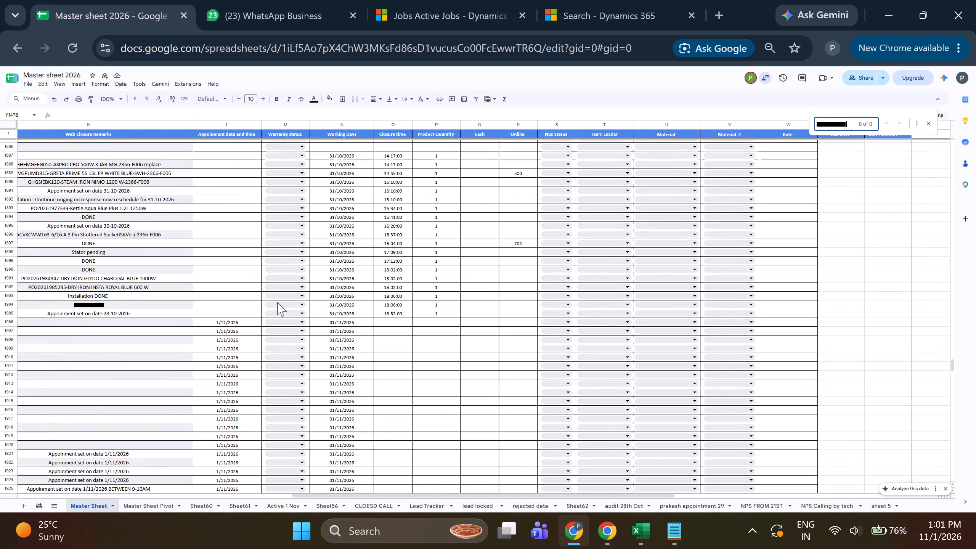
pyautogui.scroll(-19, 277, 302)
pyautogui.scroll(7, 265, 303)
pyautogui.click(179, 220)
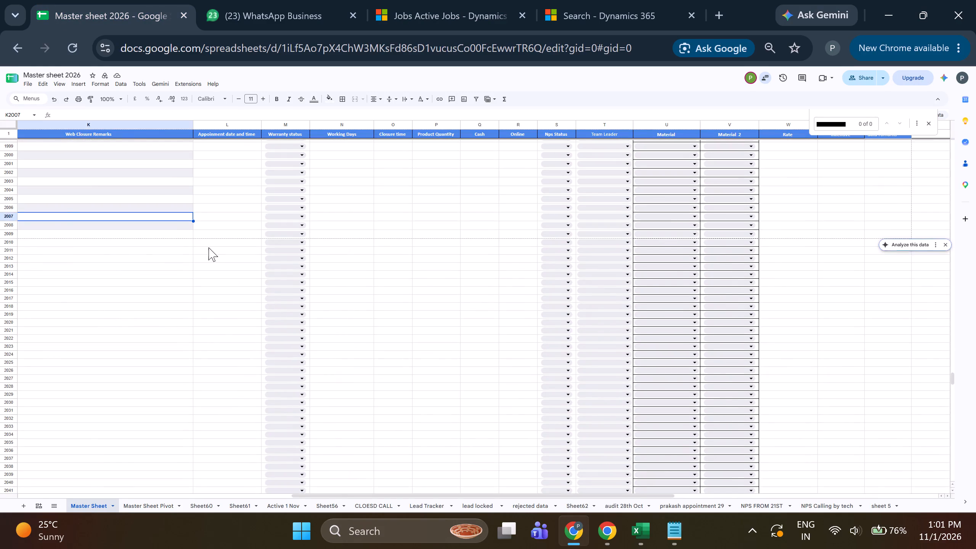
pyautogui.press('Left')
pyautogui.press('Left')
pyautogui.press('Left')
pyautogui.press('Left')
pyautogui.press('Left')
pyautogui.press('Left')
pyautogui.press('Left')
pyautogui.press('Left')
pyautogui.press('Left')
pyautogui.press('Left')
pyautogui.press('Left')
pyautogui.press('Left')
pyautogui.press('Left')
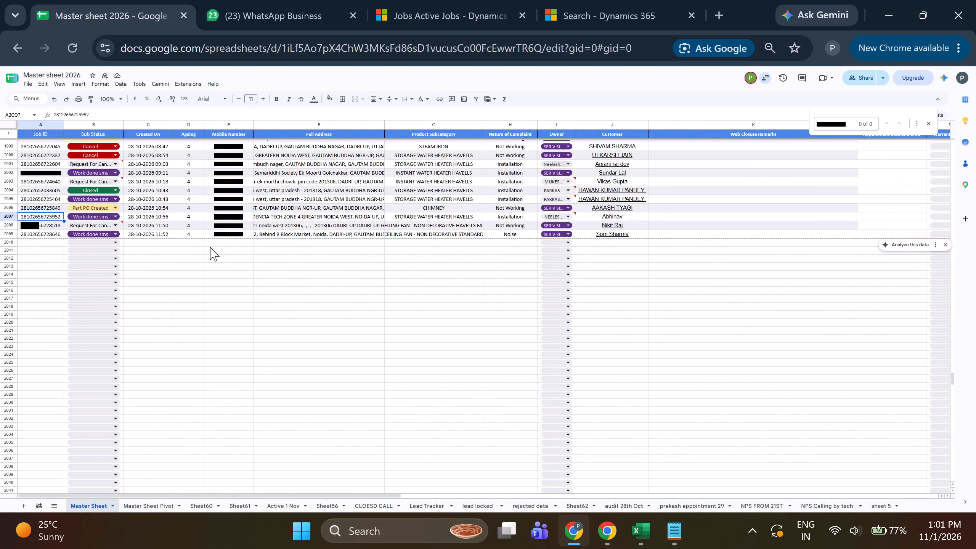
pyautogui.click(37, 240)
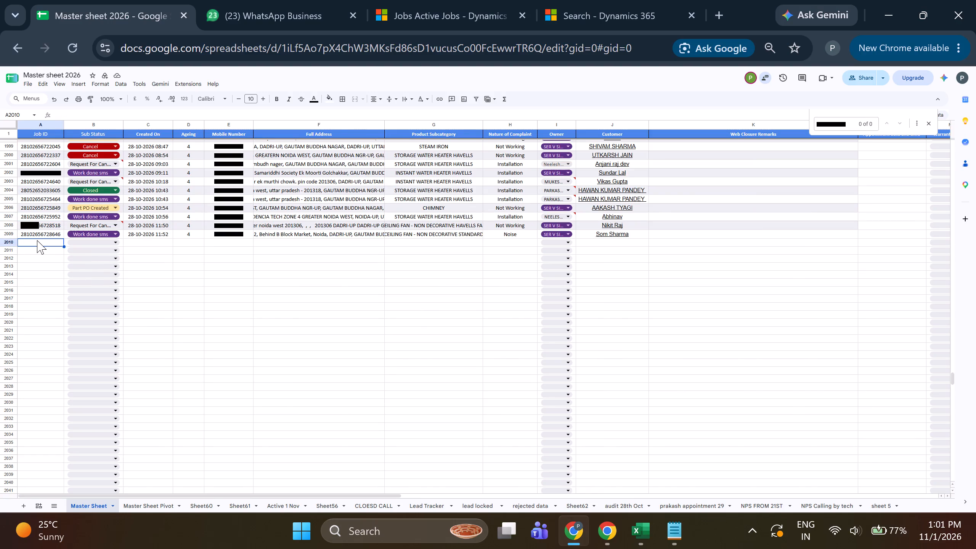
pyautogui.hotkey('ctrl', 'v')
pyautogui.click(198, 257)
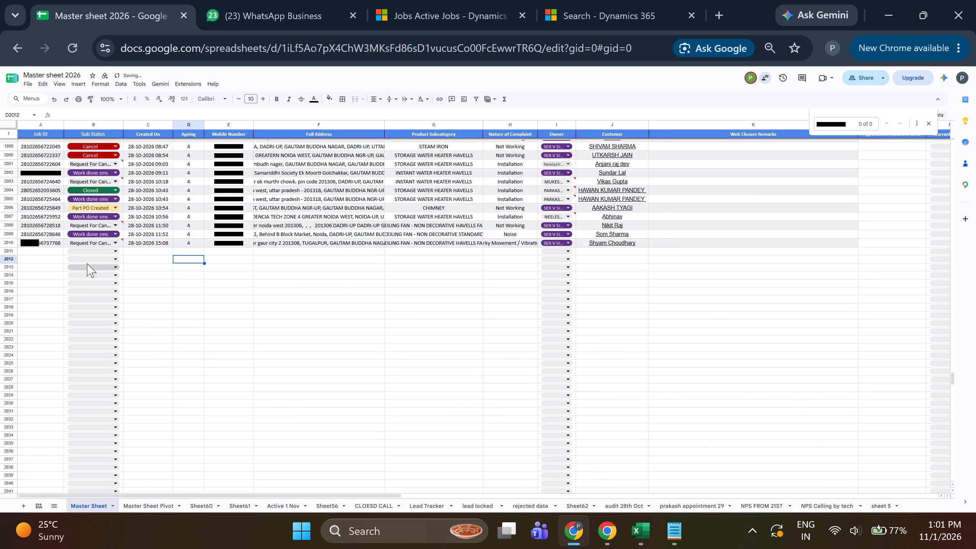
pyautogui.click(90, 246)
pyautogui.click(100, 276)
pyautogui.click(182, 309)
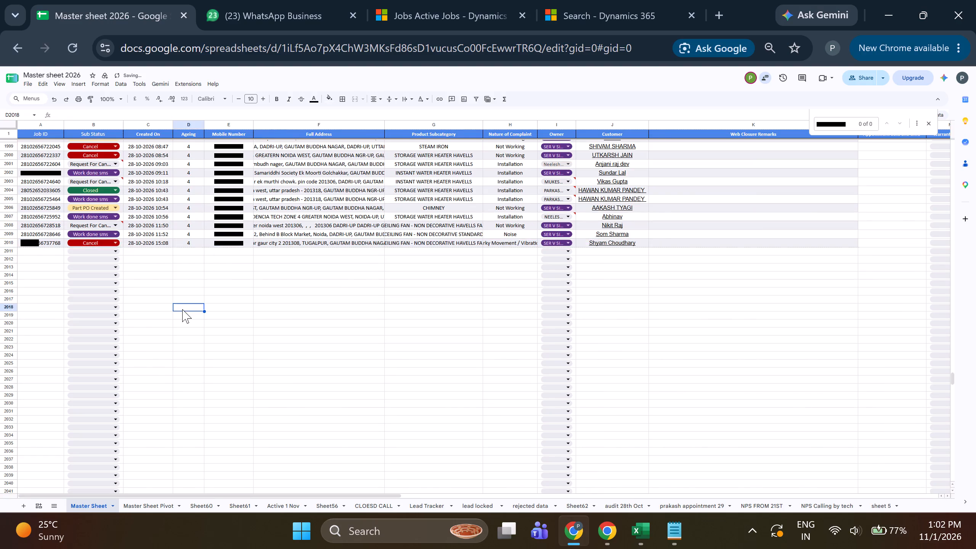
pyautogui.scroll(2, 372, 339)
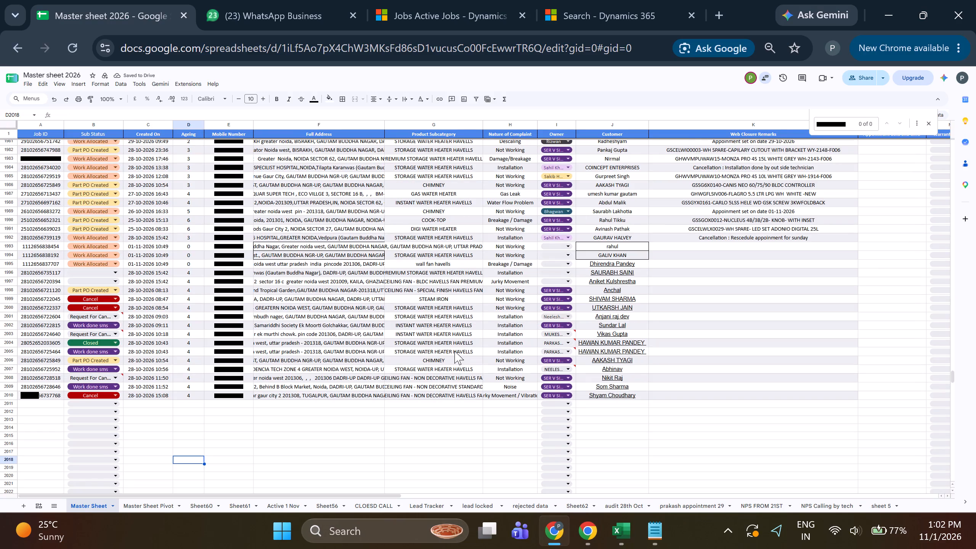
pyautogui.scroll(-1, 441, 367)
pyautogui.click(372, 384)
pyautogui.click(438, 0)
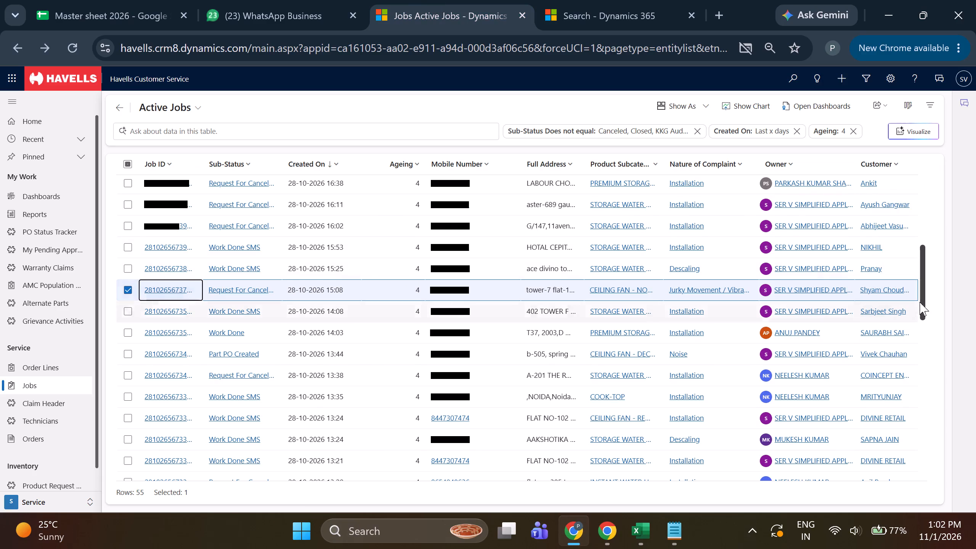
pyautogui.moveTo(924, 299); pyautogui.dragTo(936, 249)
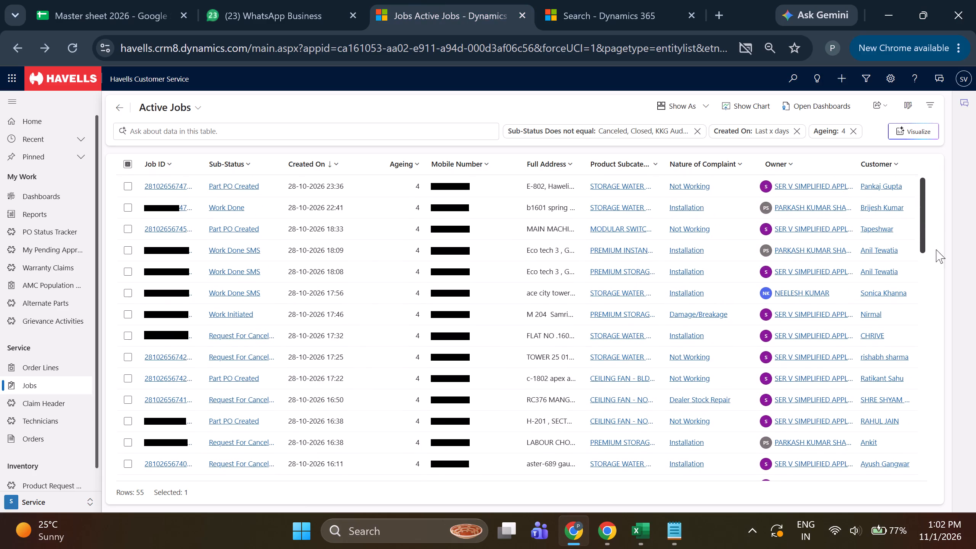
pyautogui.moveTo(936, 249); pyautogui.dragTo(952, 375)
# Open the Jobs list in the second Dynamics tab, in place of the search results.
pyautogui.click(690, 0)
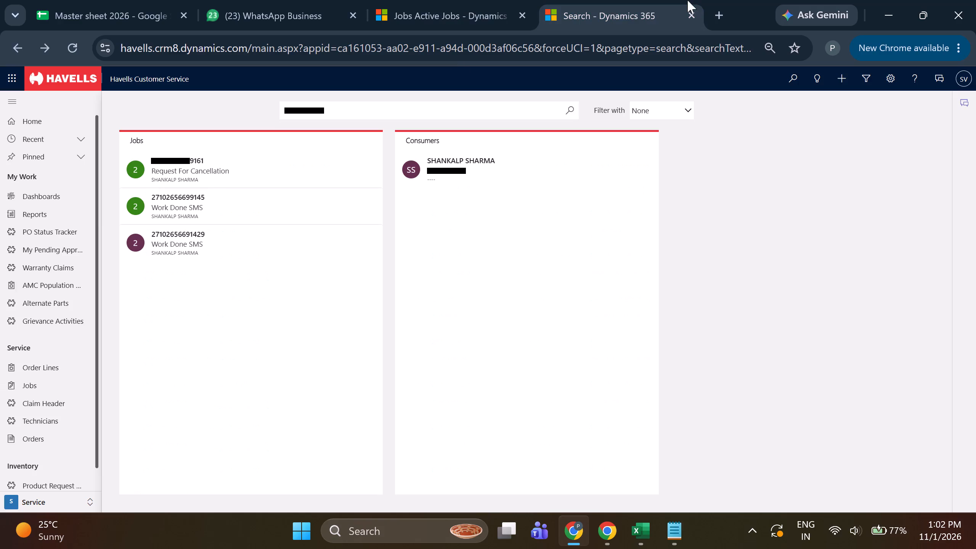
pyautogui.click(40, 387)
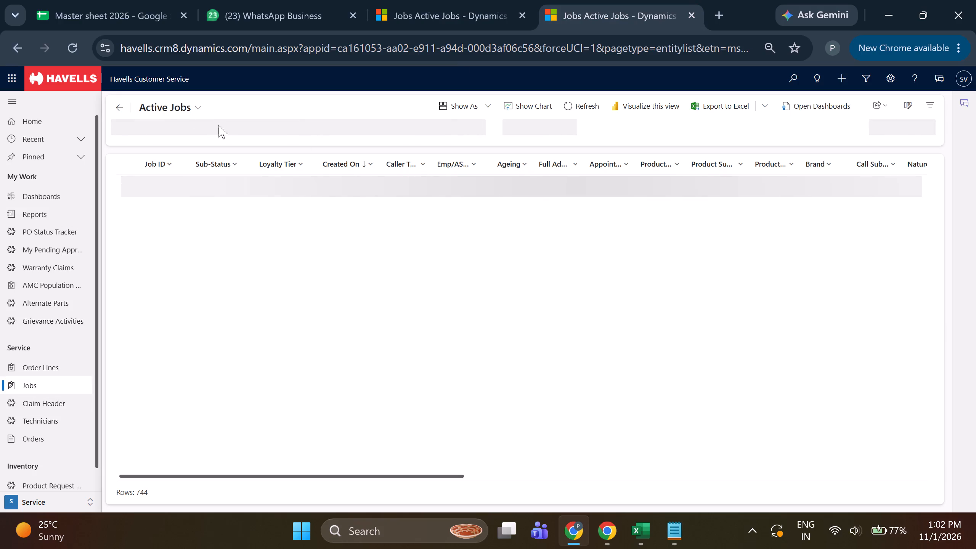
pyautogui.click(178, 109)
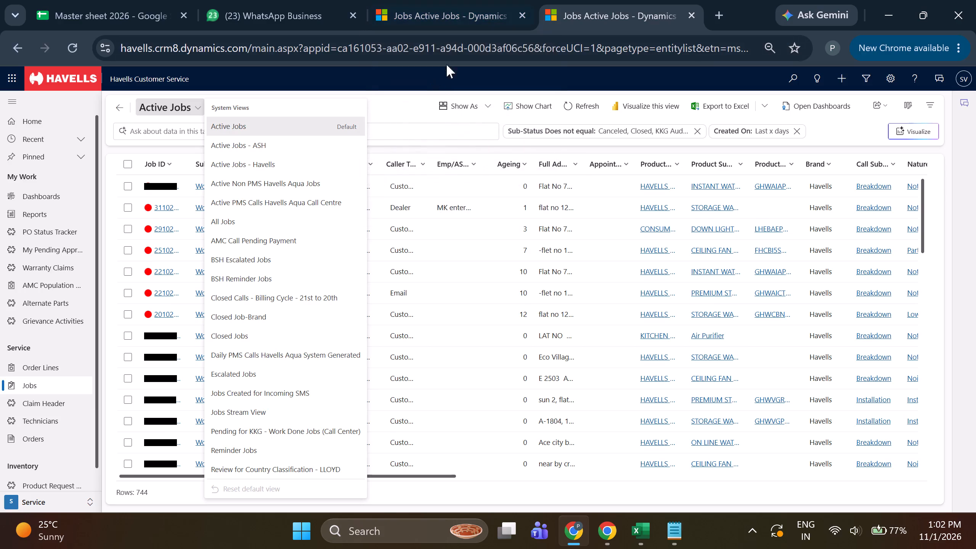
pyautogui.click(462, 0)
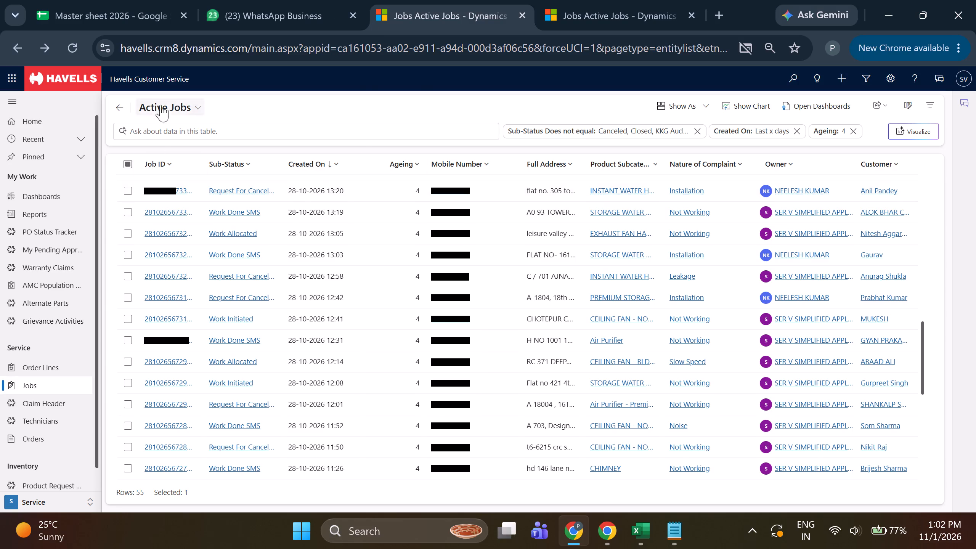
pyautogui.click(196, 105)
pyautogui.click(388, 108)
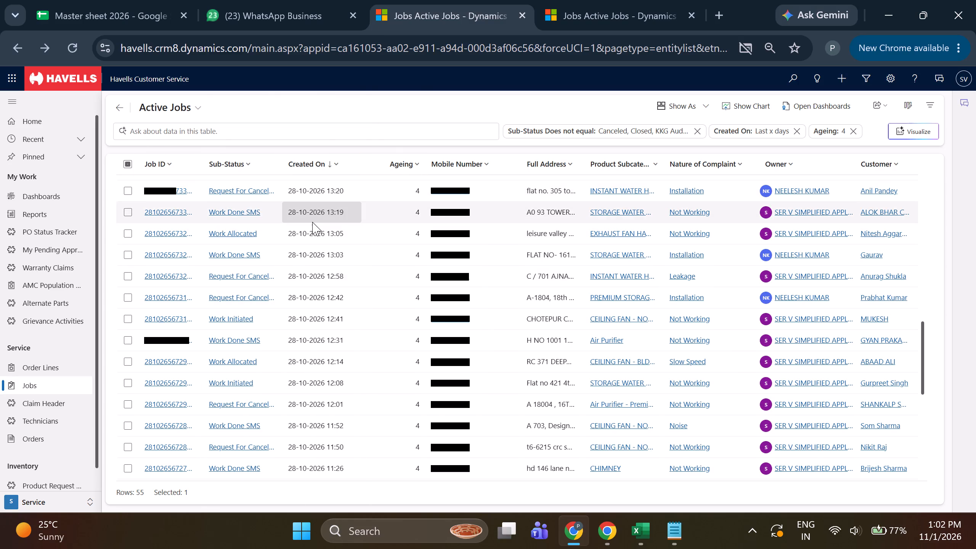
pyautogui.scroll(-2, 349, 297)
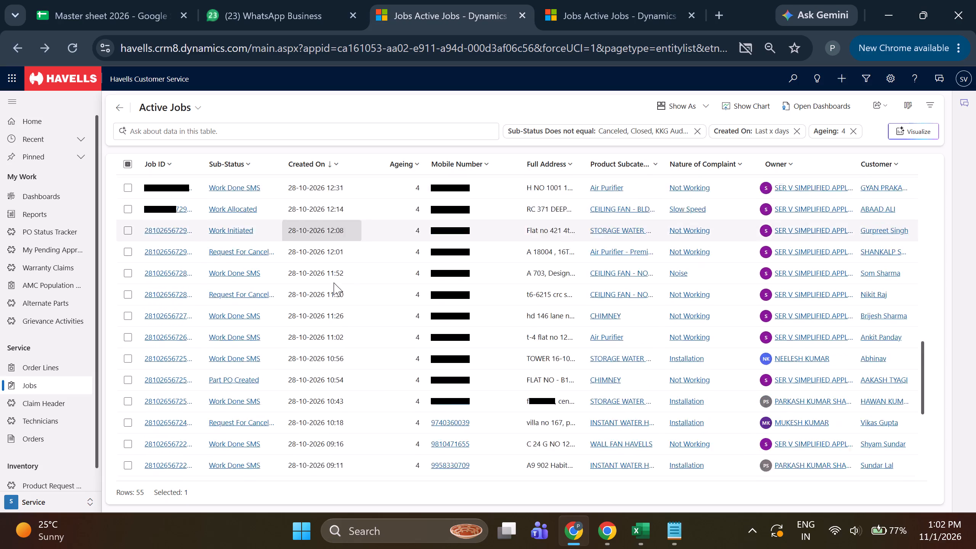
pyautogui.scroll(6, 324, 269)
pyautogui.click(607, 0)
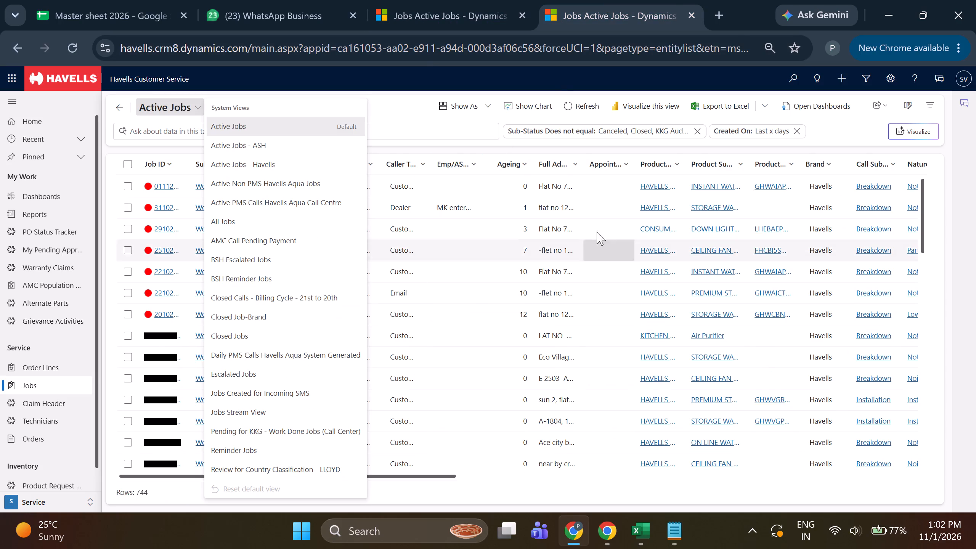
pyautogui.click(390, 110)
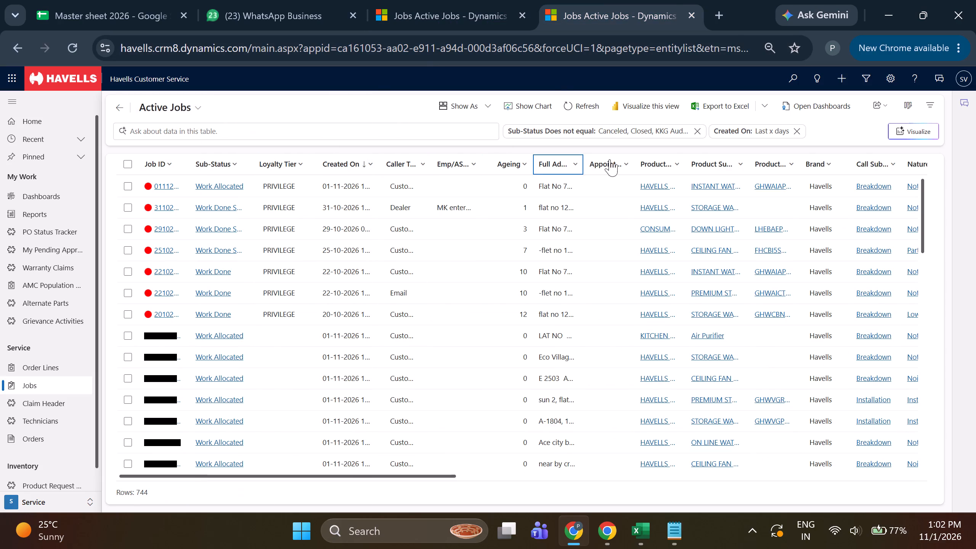
# Filter the second tab's Active Jobs list by Ageing equal to 4,5,6,7.
pyautogui.click(527, 163)
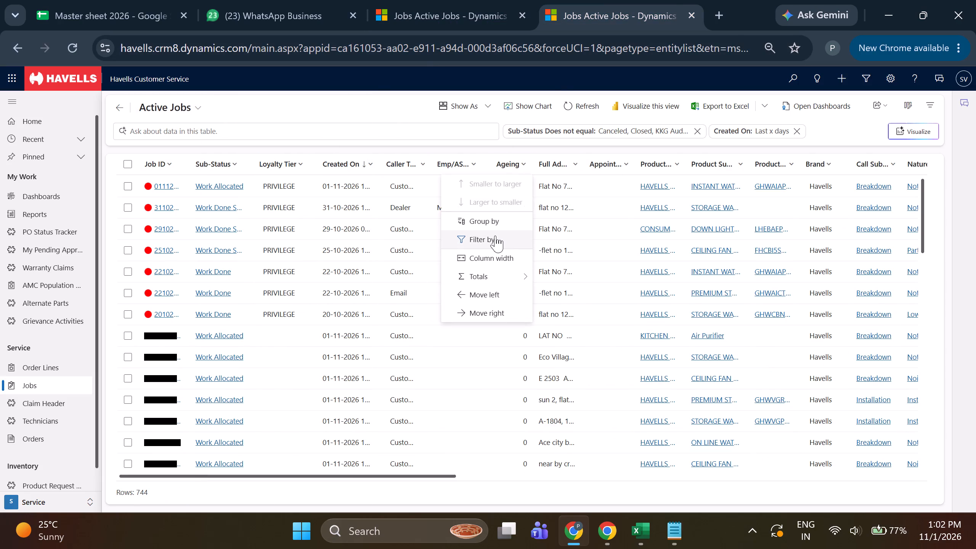
pyautogui.click(495, 236)
pyautogui.click(547, 243)
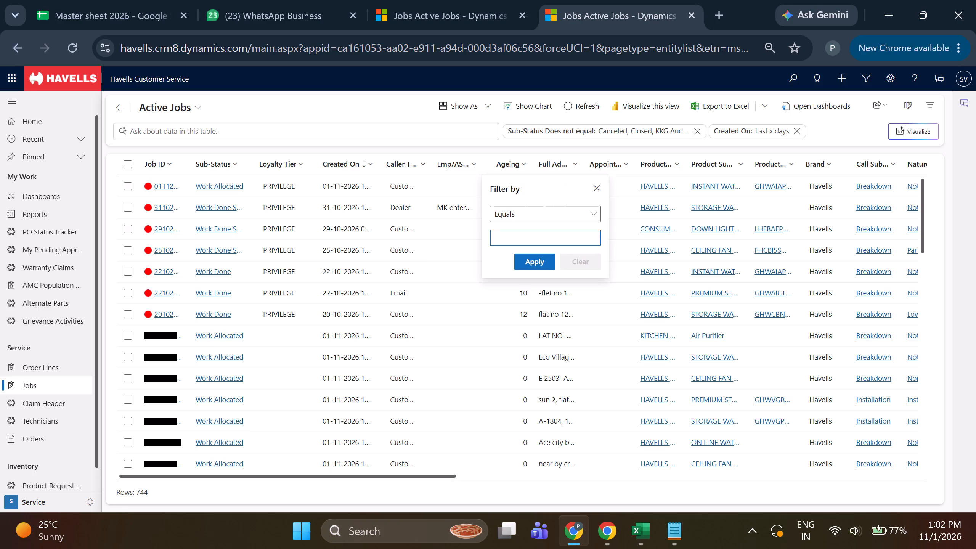
pyautogui.click(586, 218)
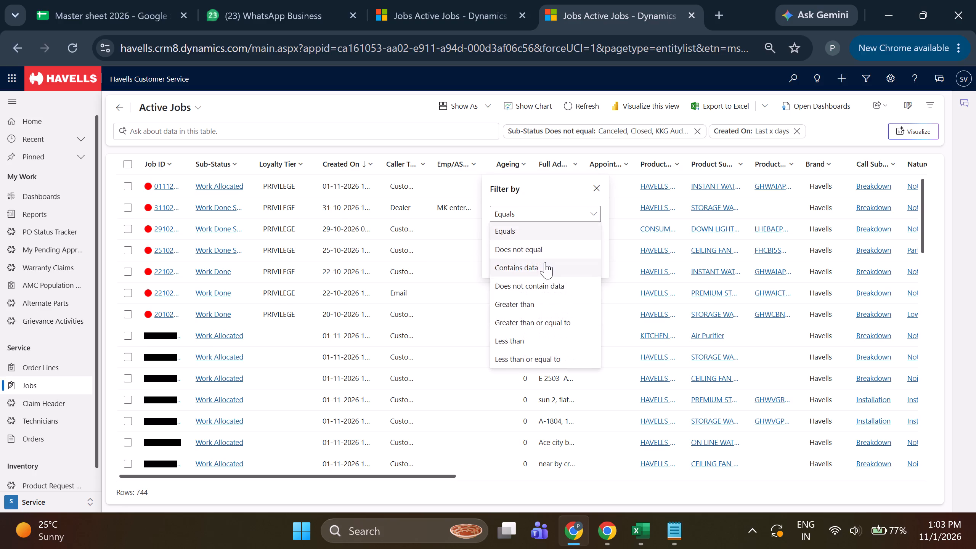
pyautogui.scroll(-1, 547, 328)
pyautogui.click(596, 212)
pyautogui.click(601, 188)
pyautogui.click(543, 233)
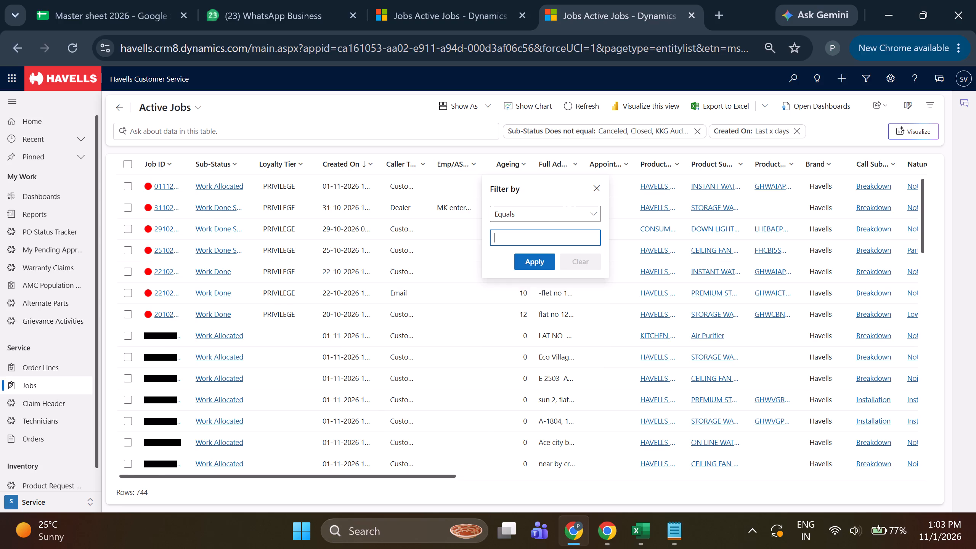
pyautogui.press('4')
pyautogui.write(',5,6,7')
pyautogui.click(529, 262)
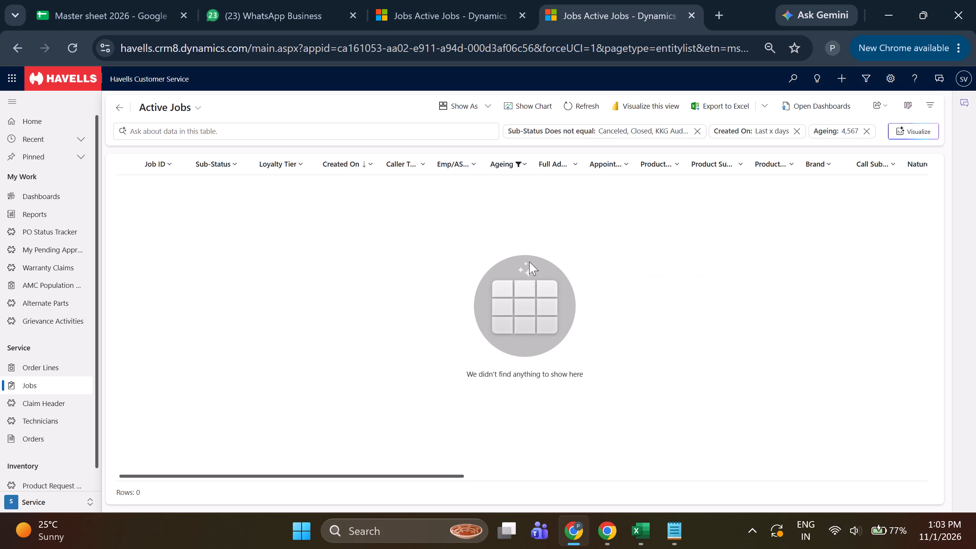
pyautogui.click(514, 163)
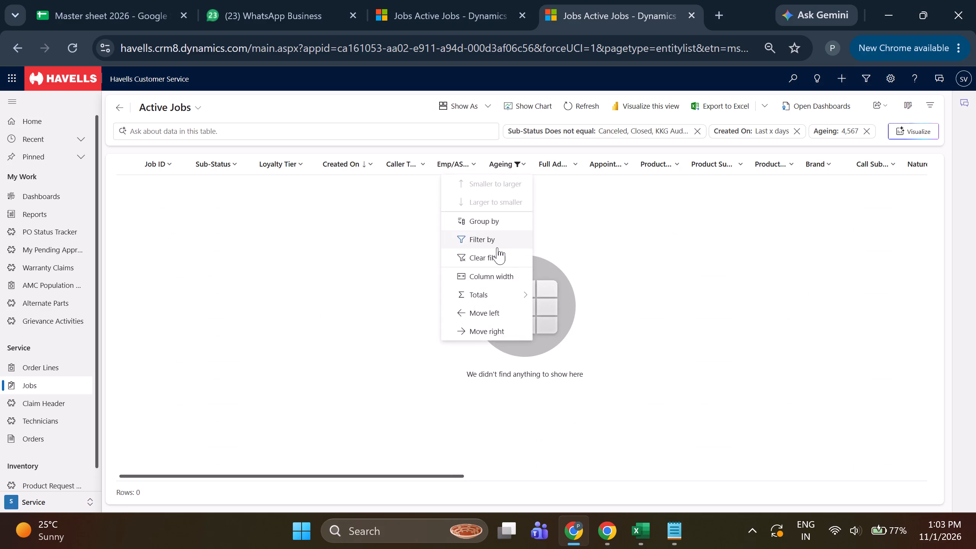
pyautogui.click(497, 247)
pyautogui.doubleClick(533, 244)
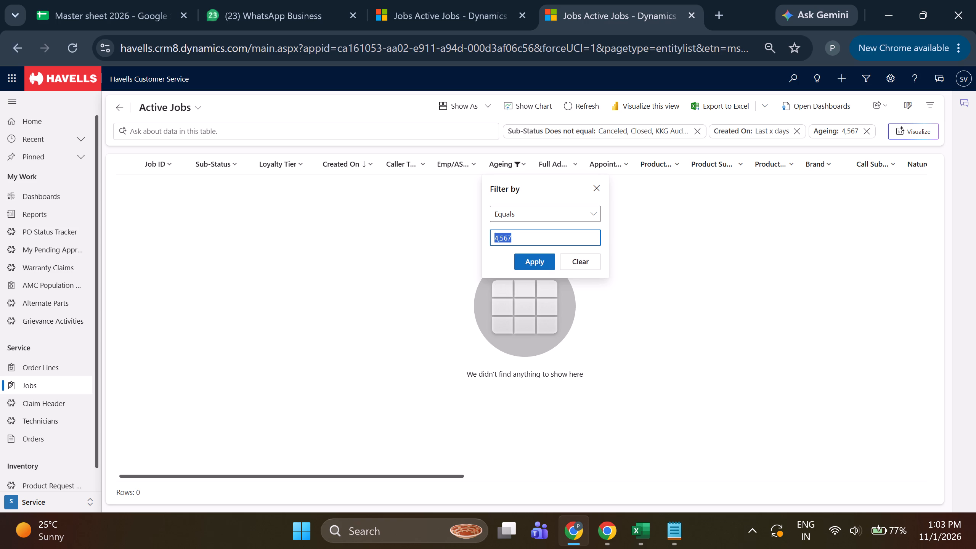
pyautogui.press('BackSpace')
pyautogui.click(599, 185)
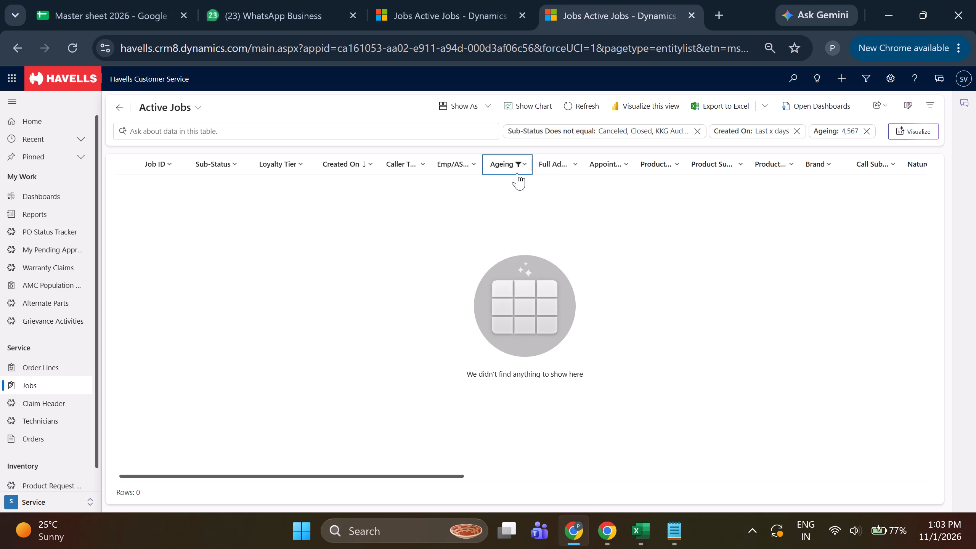
# Reload the second tab's Active Jobs list to clear its Ageing filter.
pyautogui.click(513, 168)
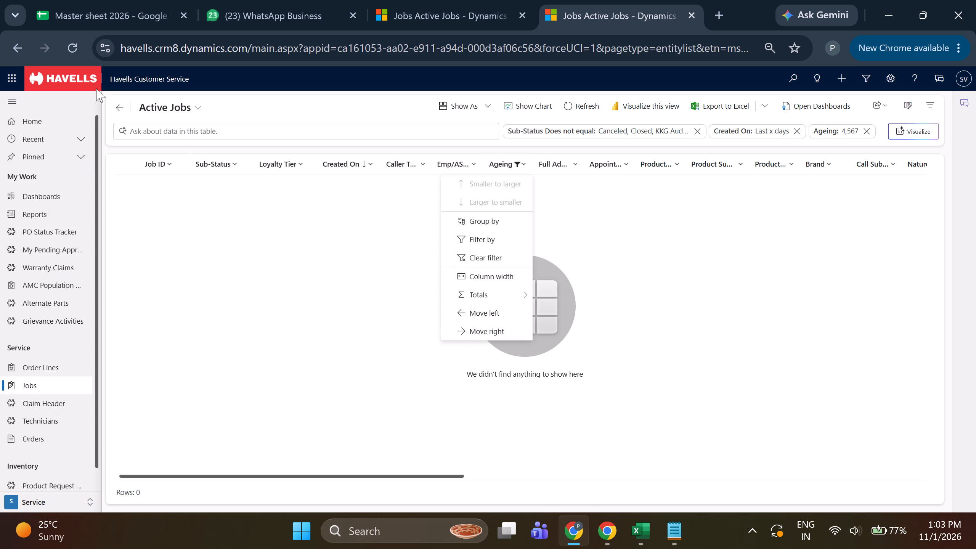
pyautogui.click(66, 47)
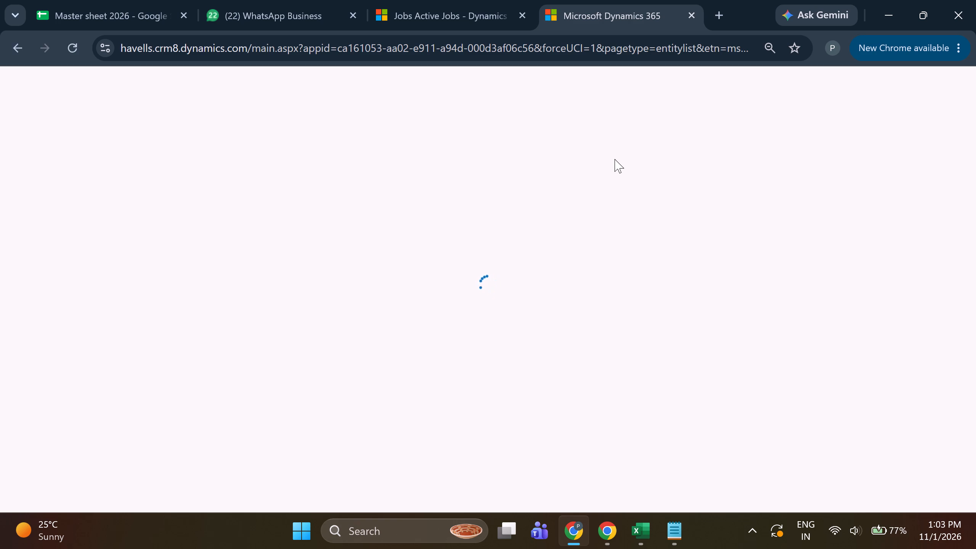
# Close the open Excel workbooks of Active Jobs exports dated 31_10_2026 and 01_11_2026, leaving only Book1 open.
pyautogui.click(645, 523)
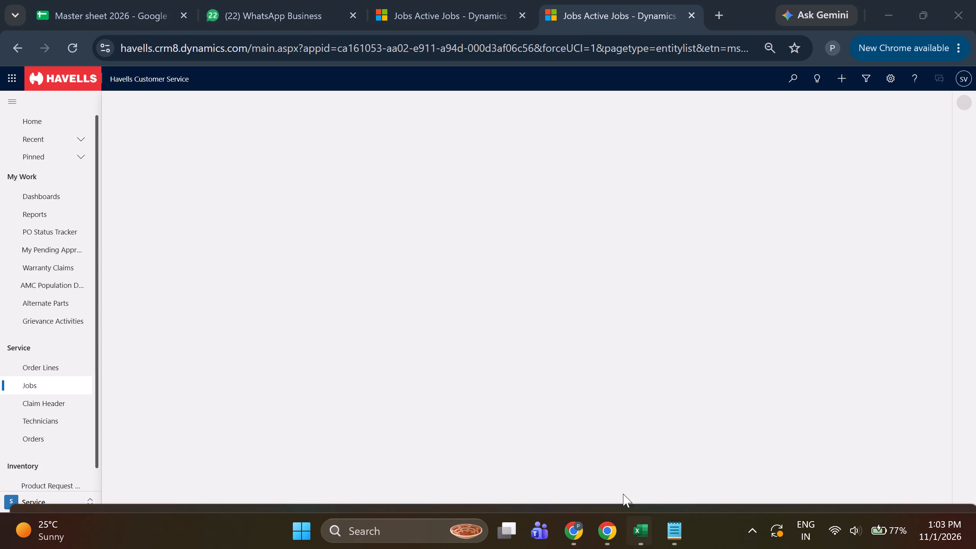
pyautogui.click(644, 406)
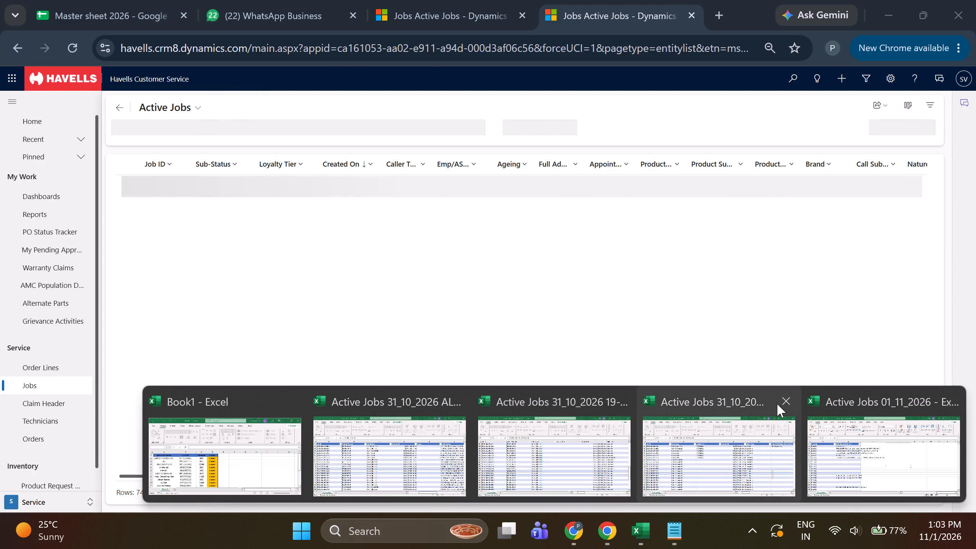
pyautogui.click(783, 402)
pyautogui.click(791, 401)
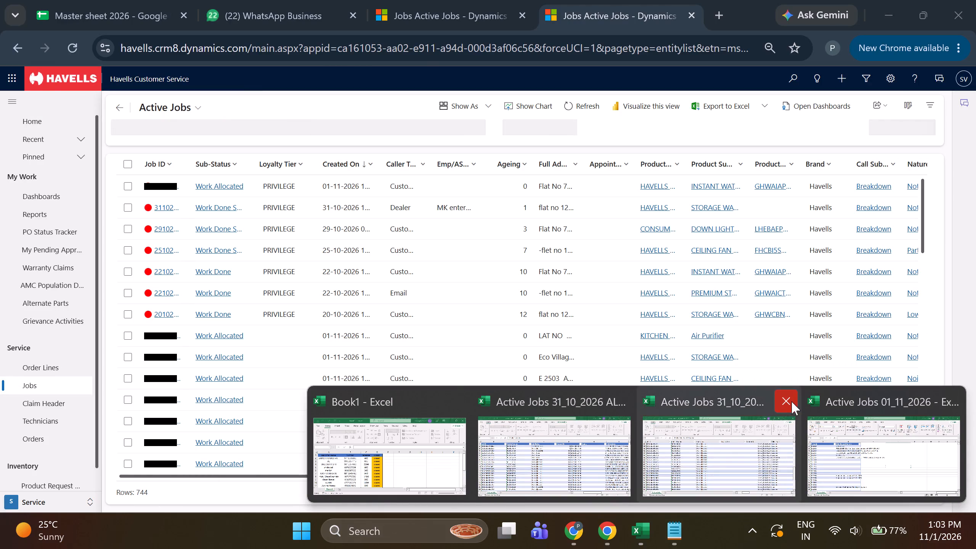
pyautogui.click(710, 404)
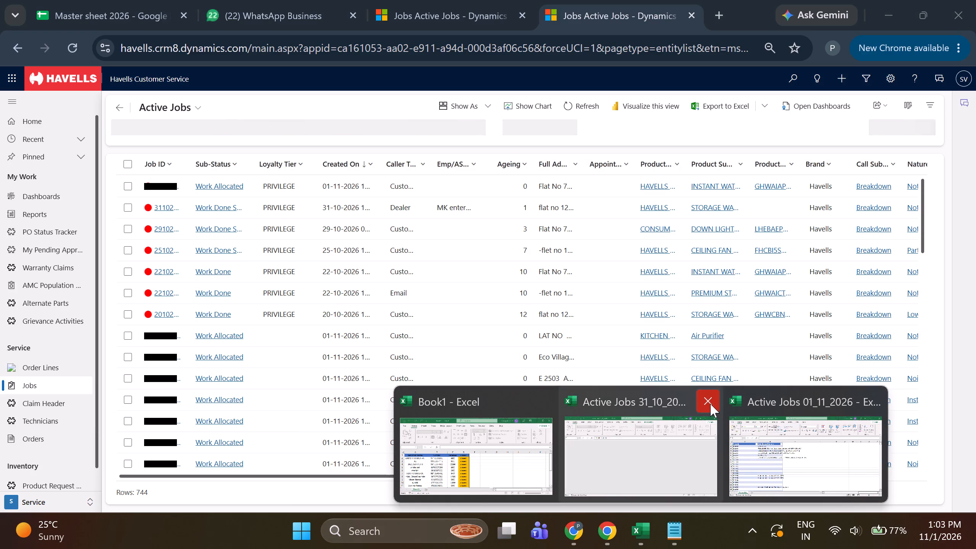
pyautogui.click(788, 403)
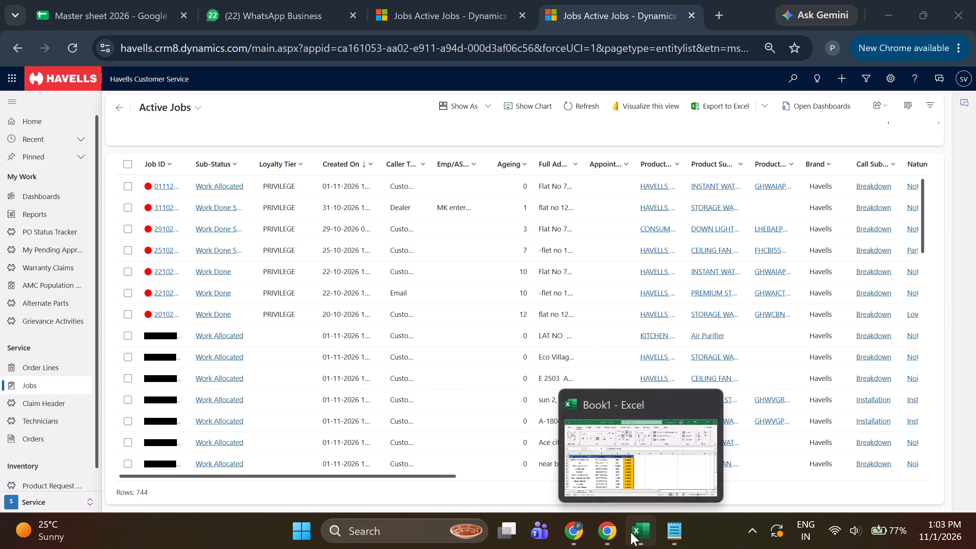
# Add the Mobile Number column to the columns of the Active Jobs list in Dynamics.
pyautogui.click(906, 101)
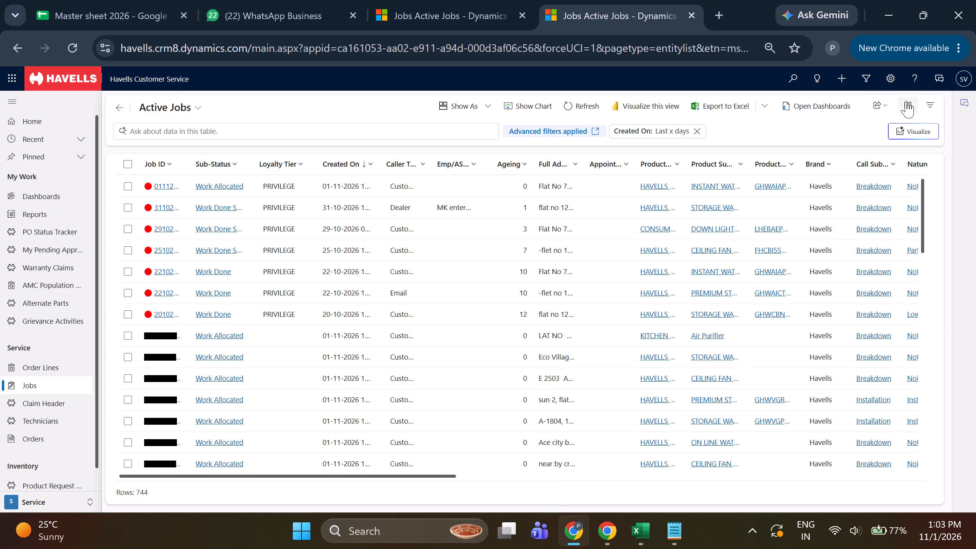
pyautogui.click(875, 102)
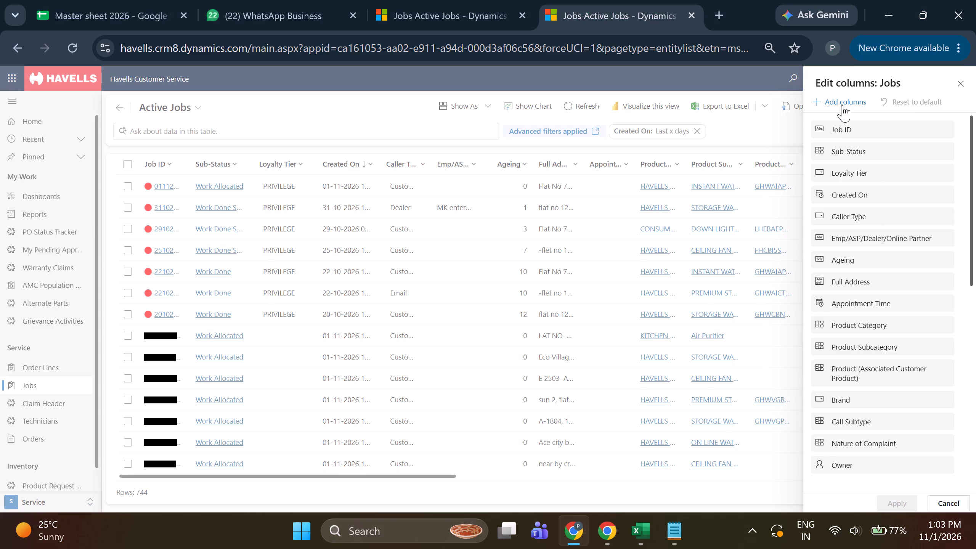
pyautogui.click(842, 105)
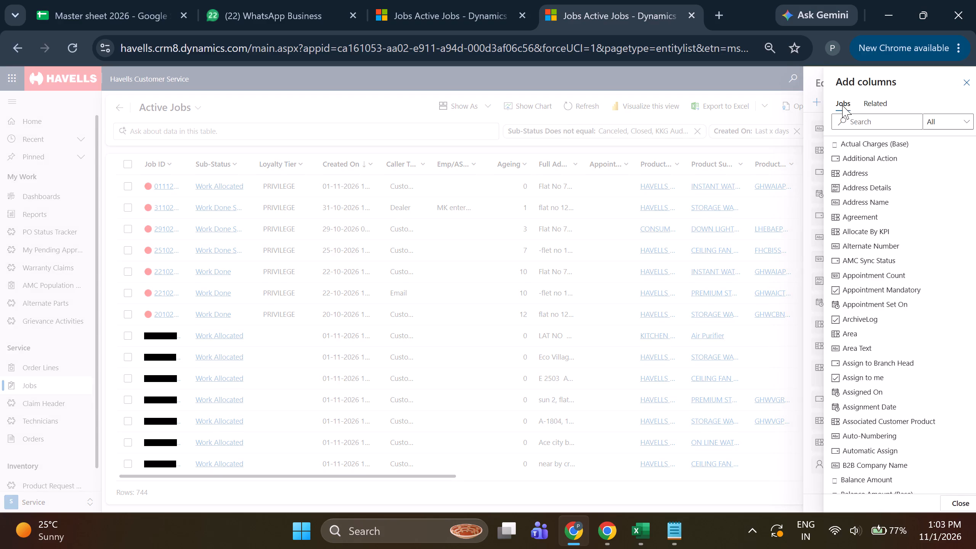
pyautogui.click(856, 125)
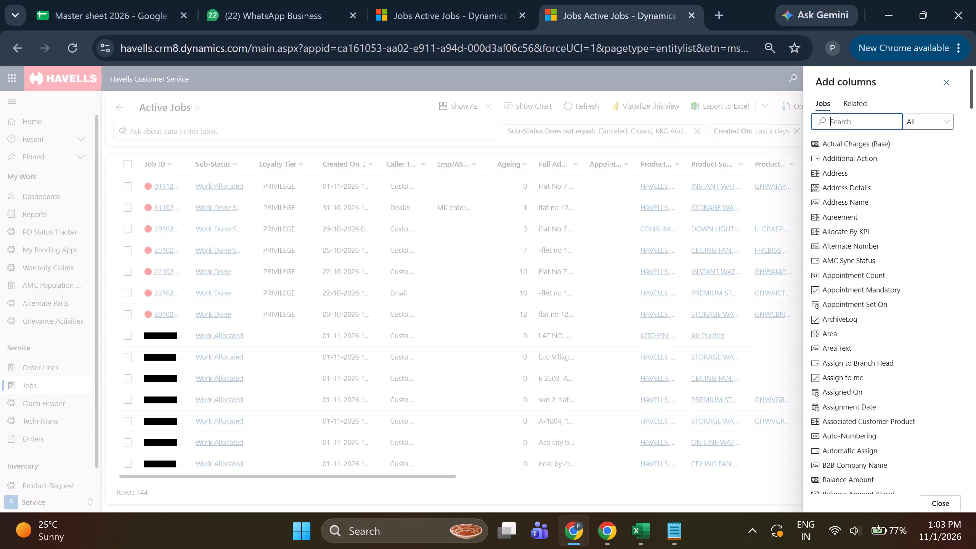
pyautogui.write('mob')
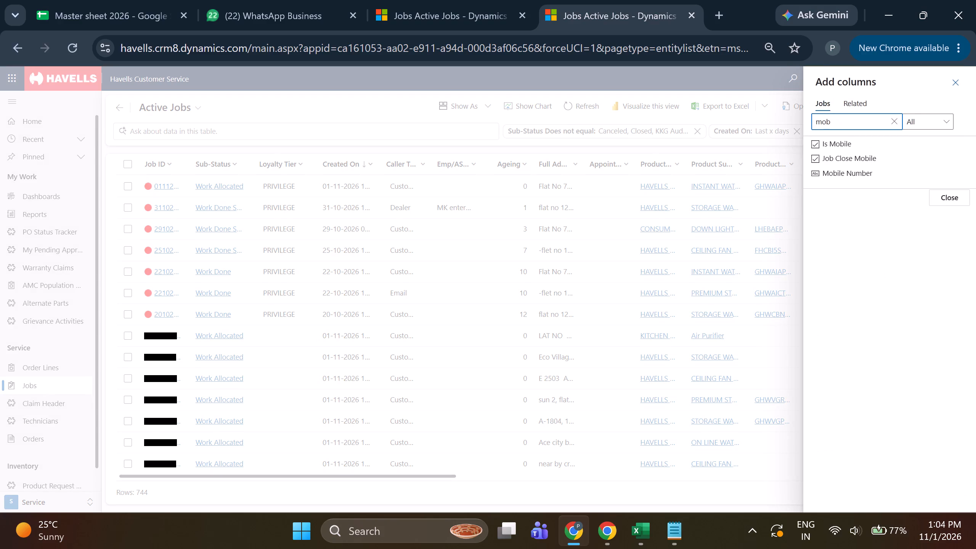
pyautogui.click(874, 169)
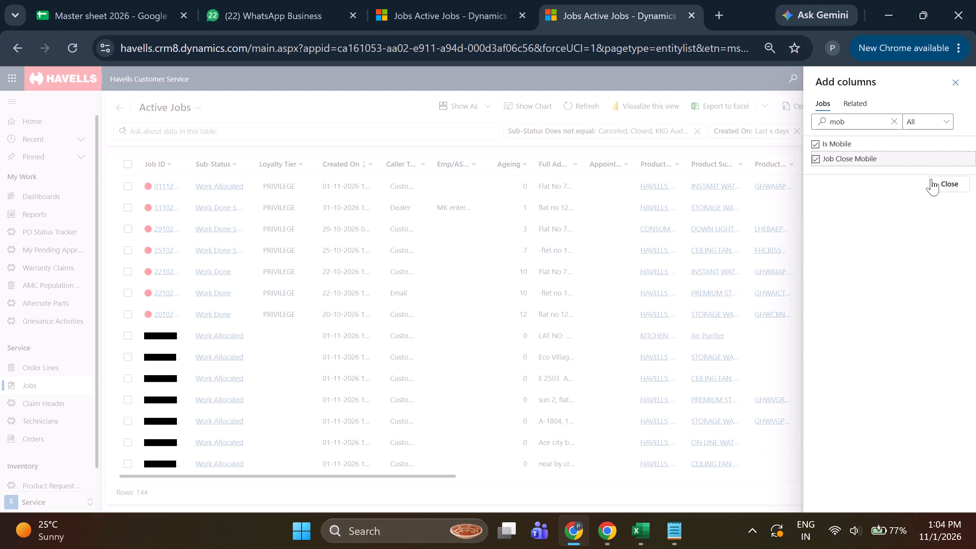
pyautogui.click(936, 181)
# Move the Mobile Number column between Sub-Status and Loyalty Tier and apply the column layout.
pyautogui.scroll(-14, 895, 239)
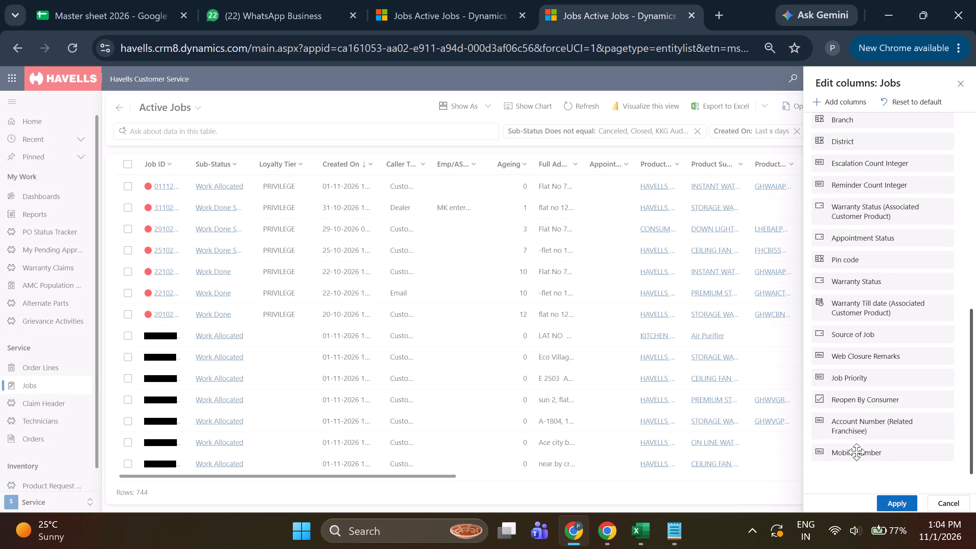
pyautogui.moveTo(856, 452); pyautogui.dragTo(849, 65)
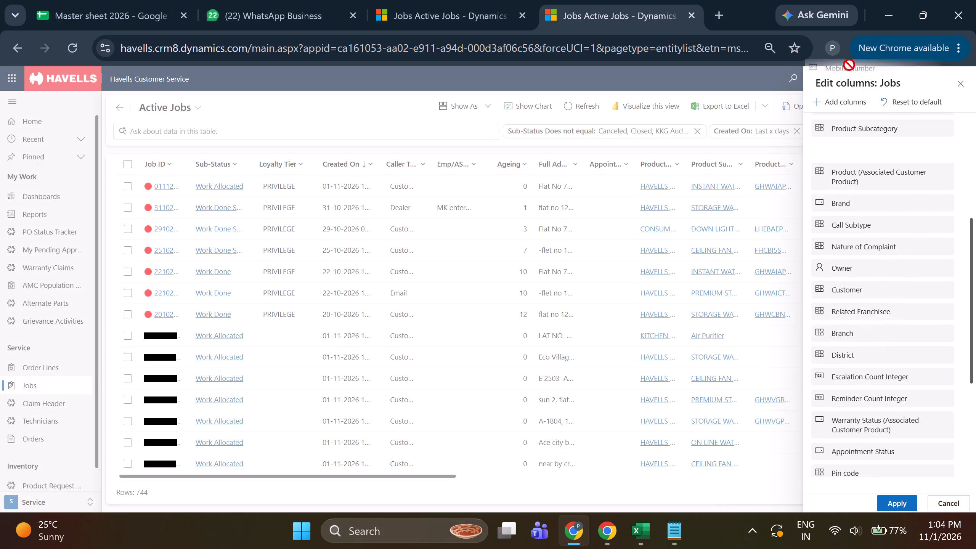
pyautogui.moveTo(849, 65); pyautogui.dragTo(873, 119)
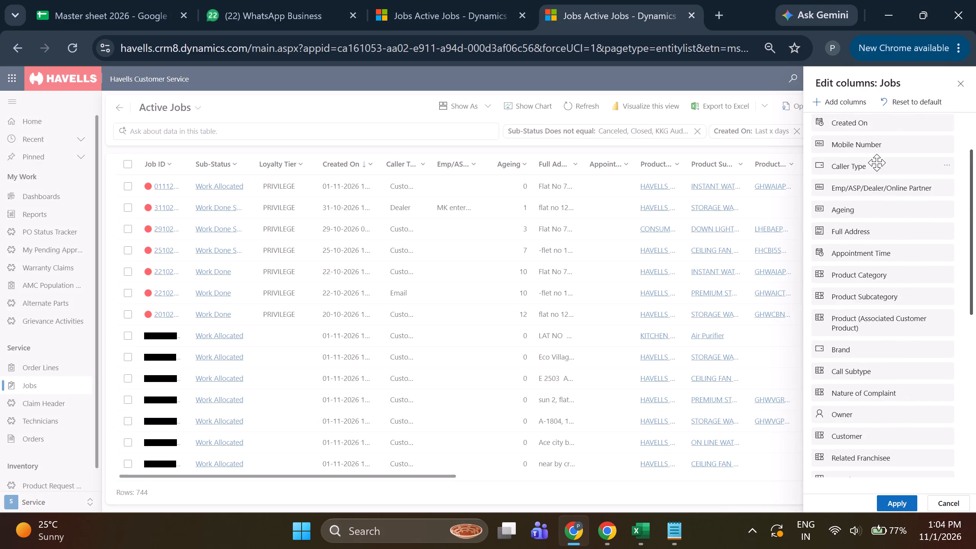
pyautogui.scroll(2, 876, 162)
pyautogui.moveTo(850, 214); pyautogui.dragTo(839, 172)
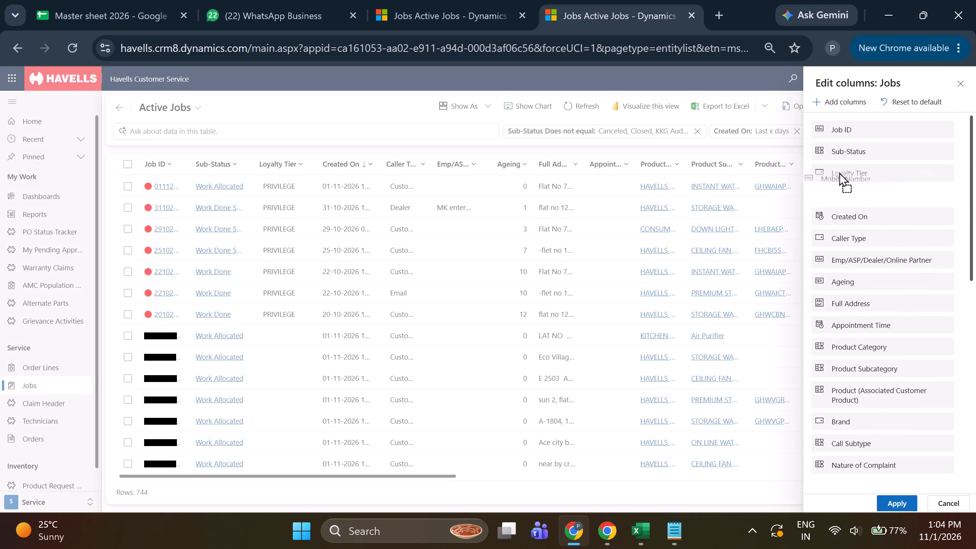
pyautogui.moveTo(839, 172); pyautogui.dragTo(842, 164)
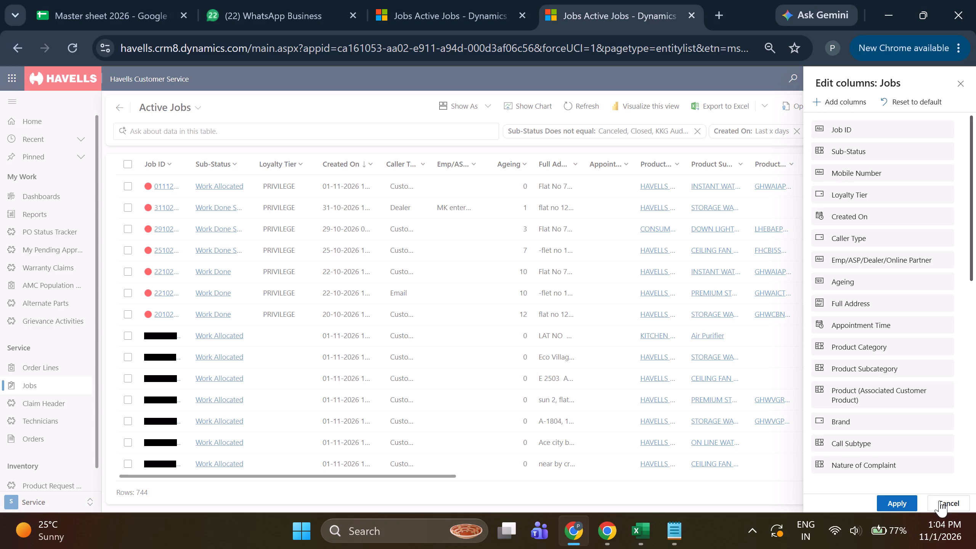
pyautogui.click(913, 497)
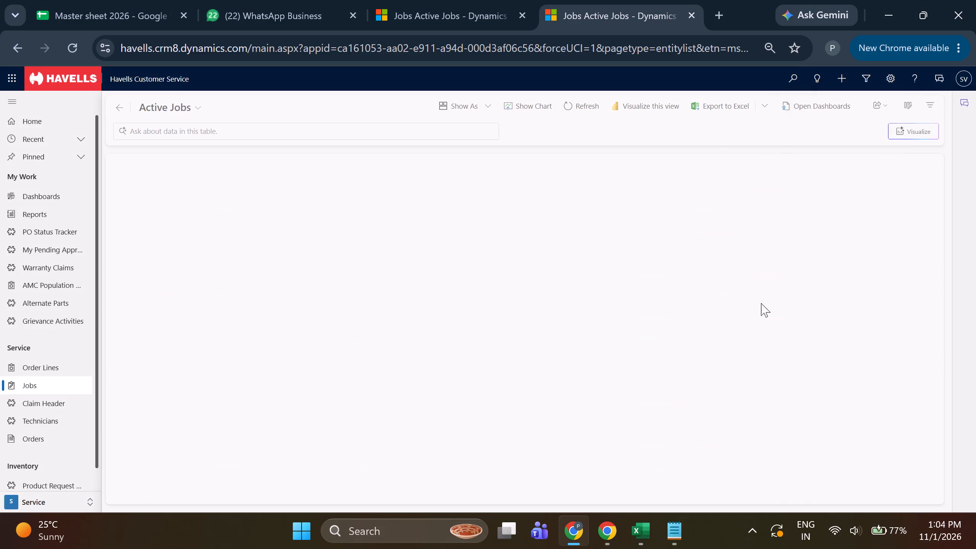
# Export the Active Jobs list to Excel and open the downloaded workbook maximized with editing enabled.
pyautogui.click(701, 100)
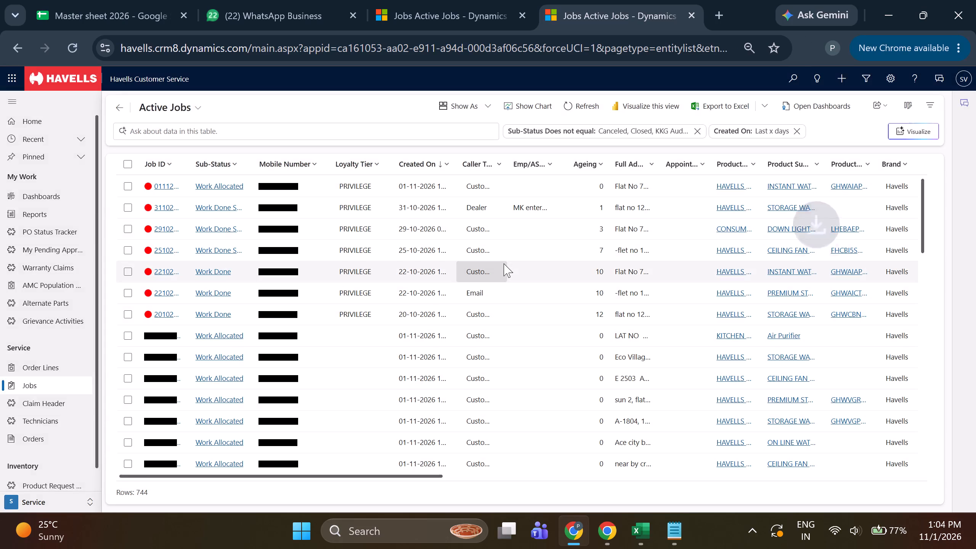
pyautogui.click(802, 51)
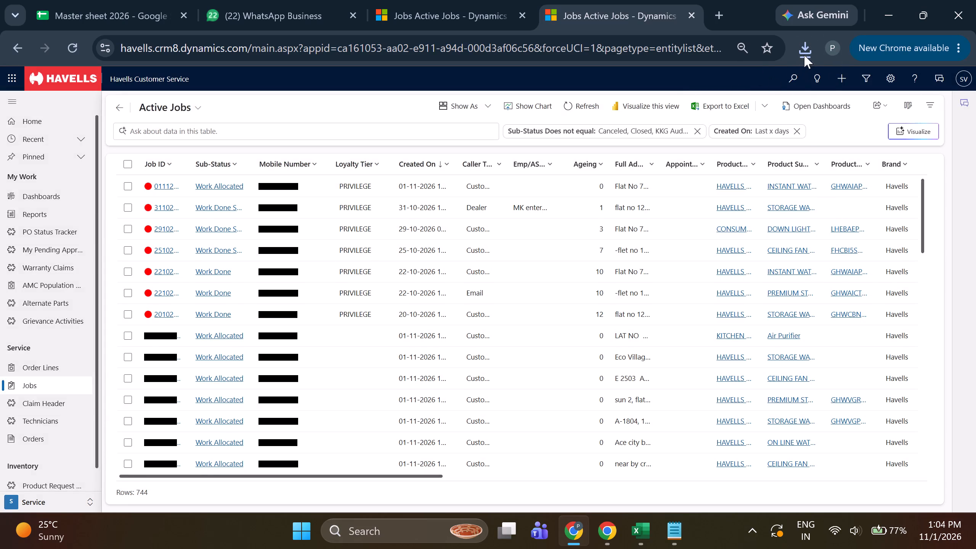
pyautogui.click(801, 49)
pyautogui.doubleClick(644, 120)
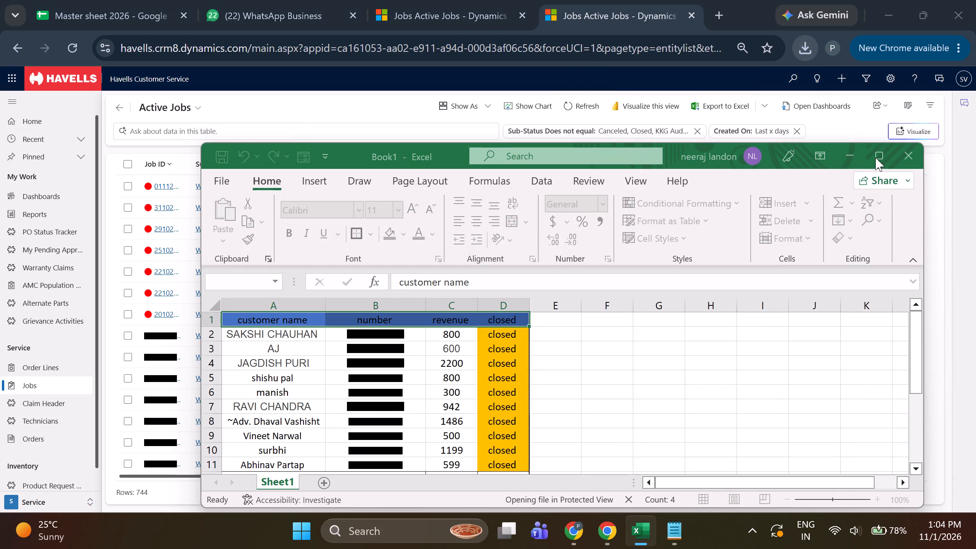
pyautogui.click(875, 157)
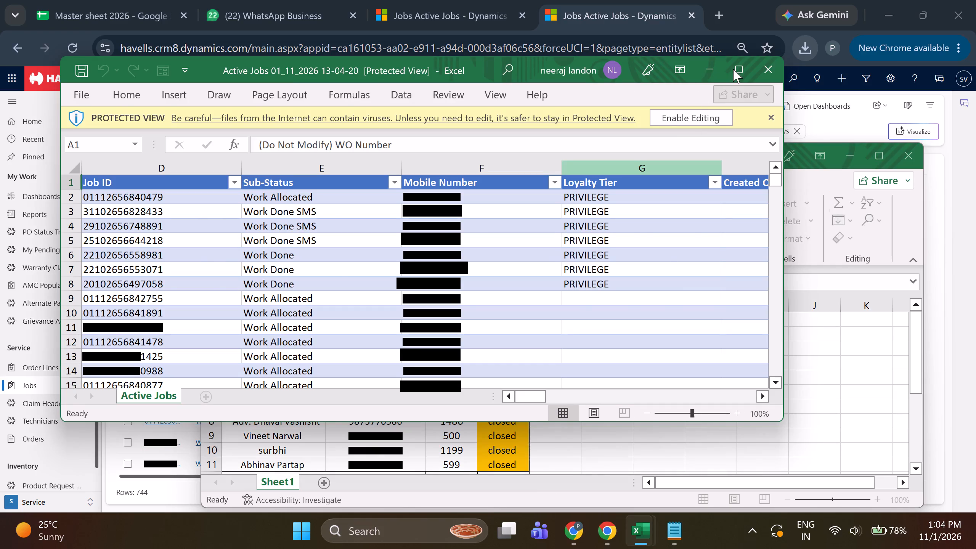
pyautogui.click(734, 69)
pyautogui.click(448, 315)
pyautogui.scroll(3, 529, 211)
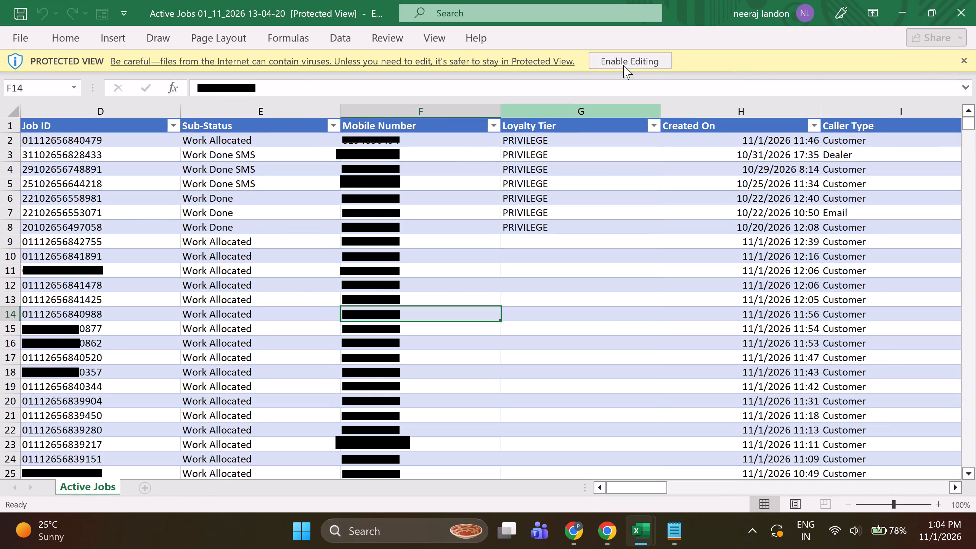
pyautogui.click(623, 65)
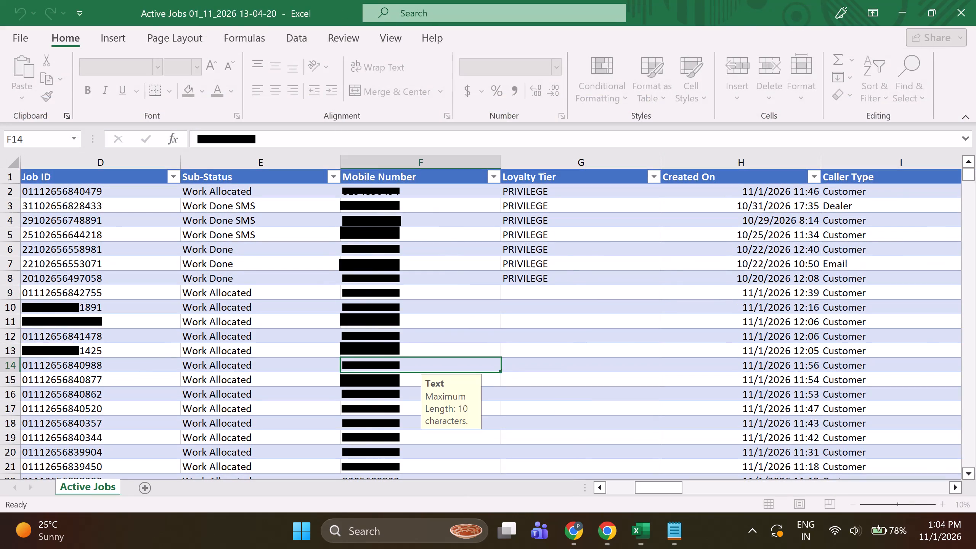
# Delete the Loyalty Tier, Caller Type and Emp/ASP/Dealer/Online Partner columns from the exported Active Jobs sheet.
pyautogui.click(573, 272)
pyautogui.click(552, 162)
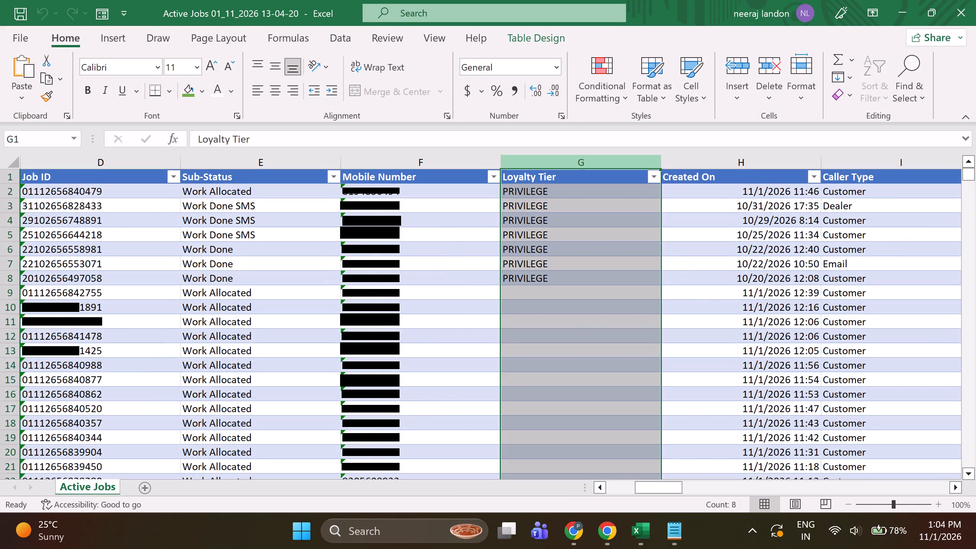
pyautogui.hotkey('ctrl', '-')
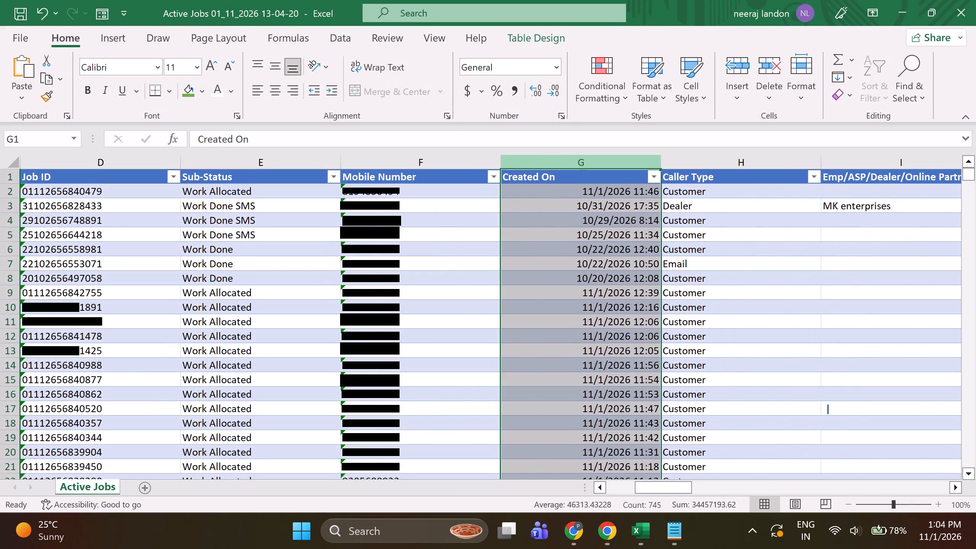
pyautogui.click(754, 163)
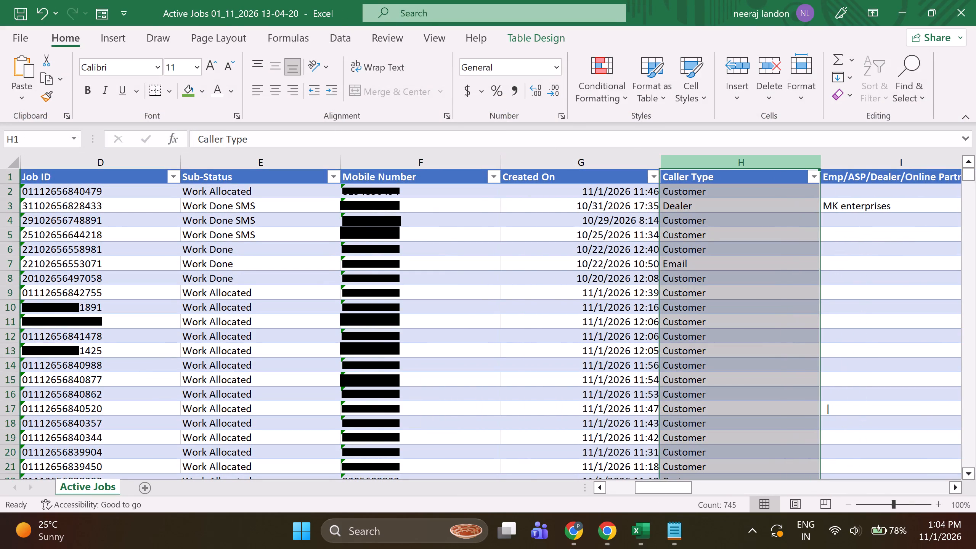
pyautogui.hotkey('ctrl', '-')
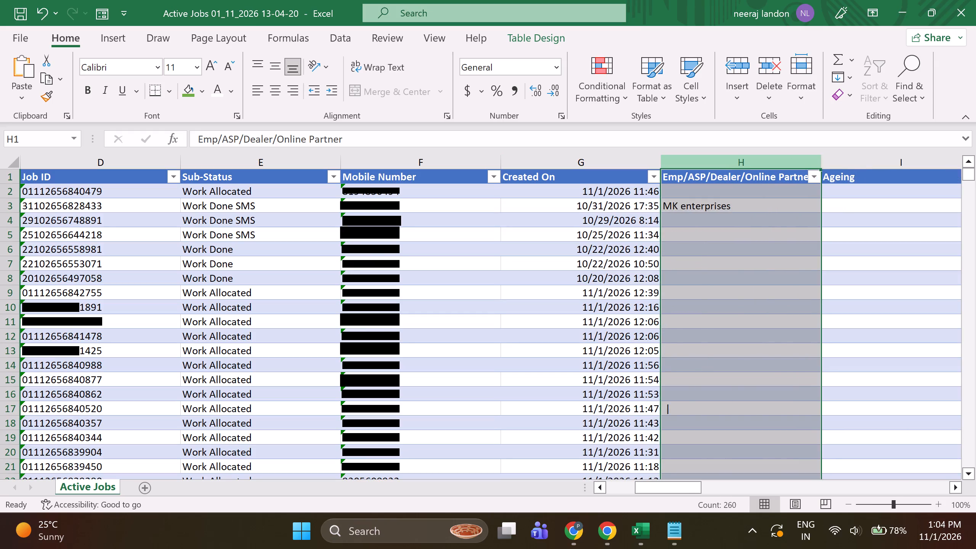
pyautogui.hotkey('ctrl', '-')
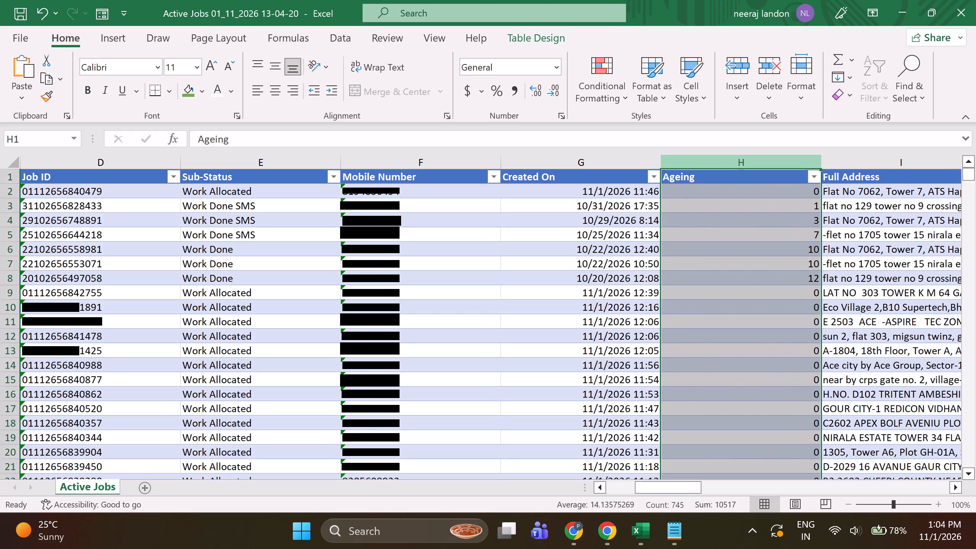
# Delete the Appointment Time and Product (Associated Customer Product) columns from the exported Active Jobs sheet.
pyautogui.press('Right')
pyautogui.press('Right')
pyautogui.press('Right')
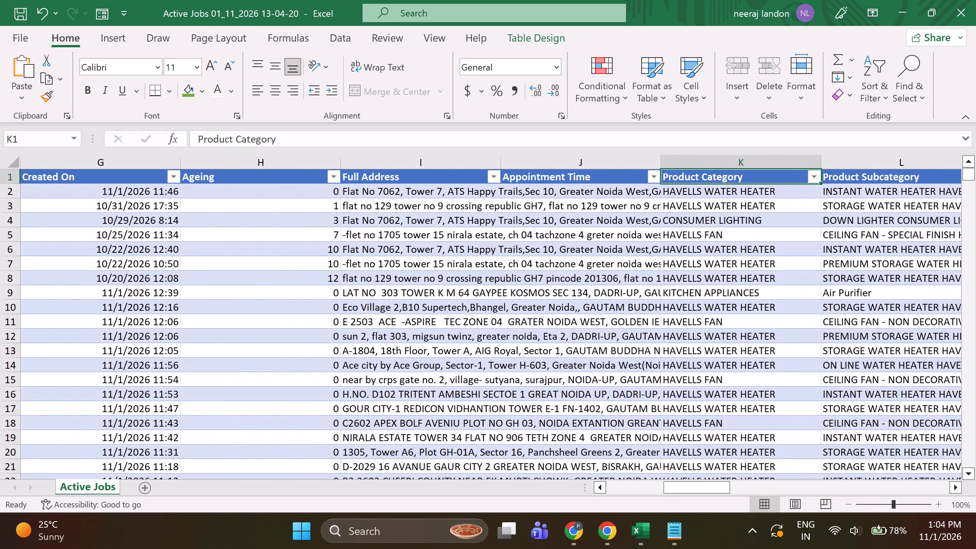
pyautogui.click(637, 161)
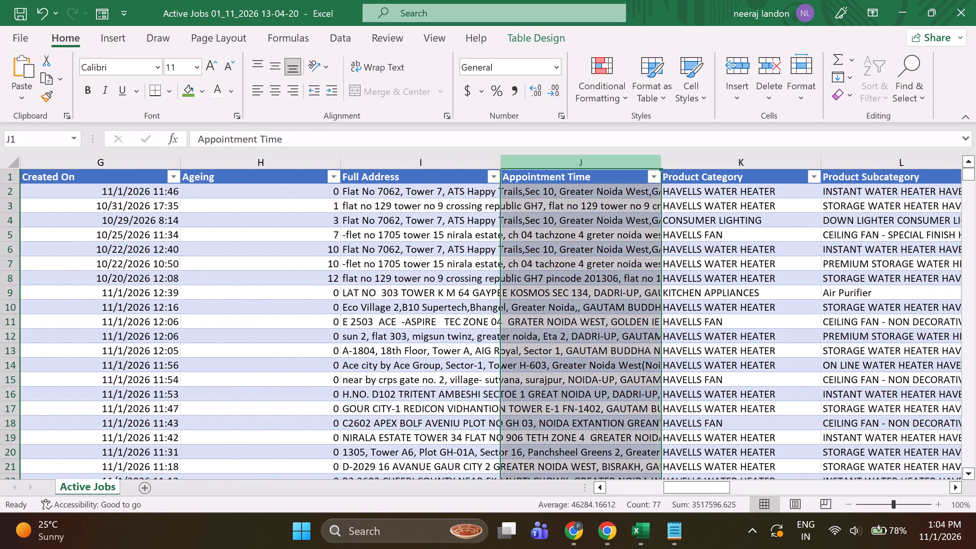
pyautogui.hotkey('ctrl', '-')
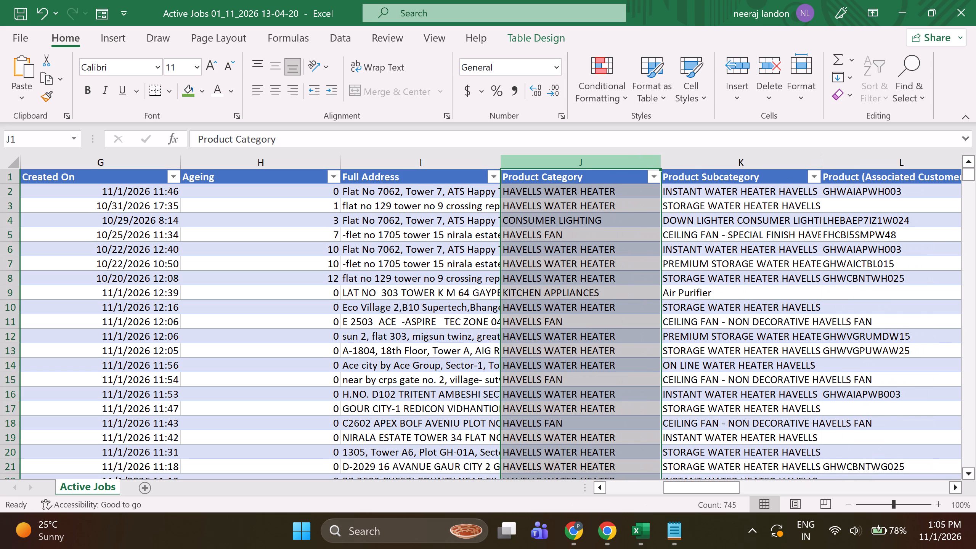
pyautogui.click(869, 166)
pyautogui.hotkey('ctrl', '-')
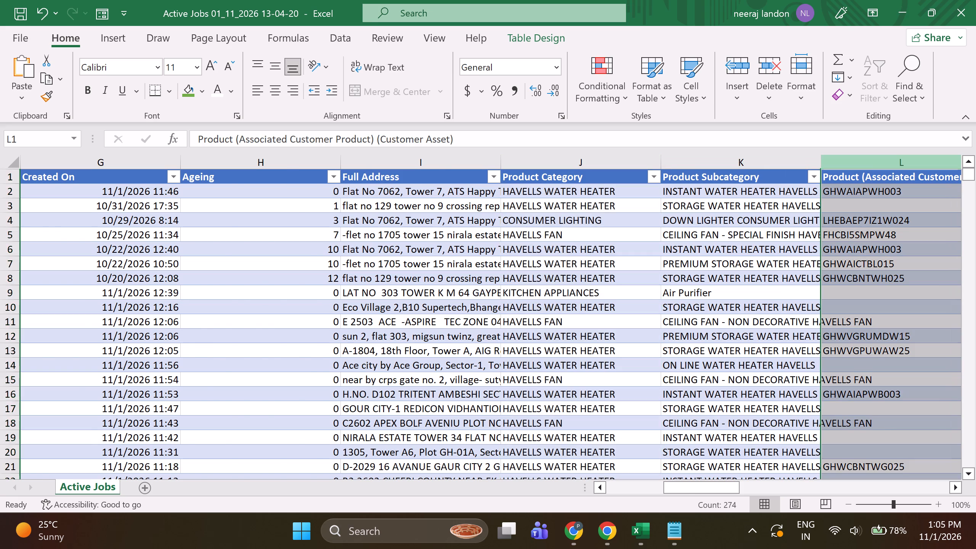
# Delete the Product (Associated Customer Product), Call Subtype and Owner columns from the Active Jobs sheet, keeping Nature of Complaint.
pyautogui.hotkey('ctrl', '-')
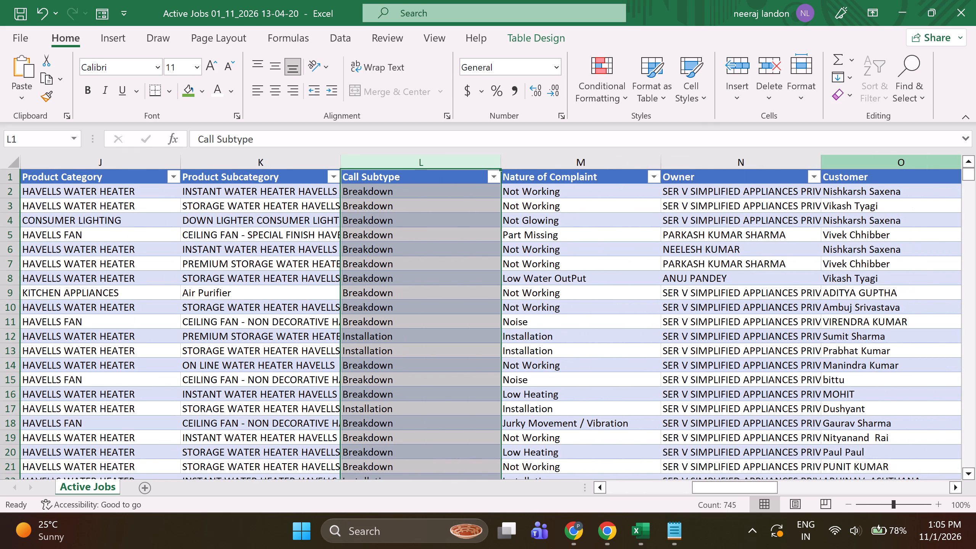
pyautogui.hotkey('ctrl', '-')
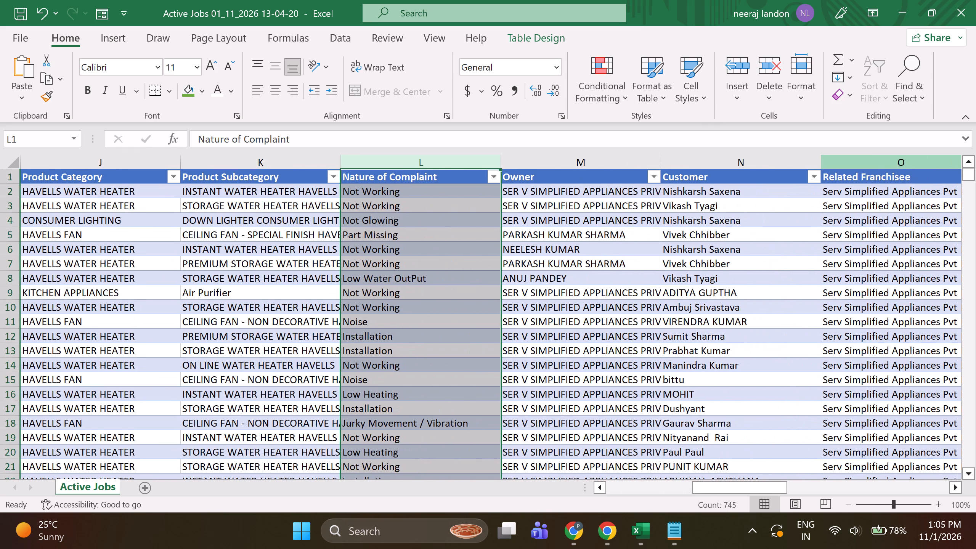
pyautogui.click(561, 164)
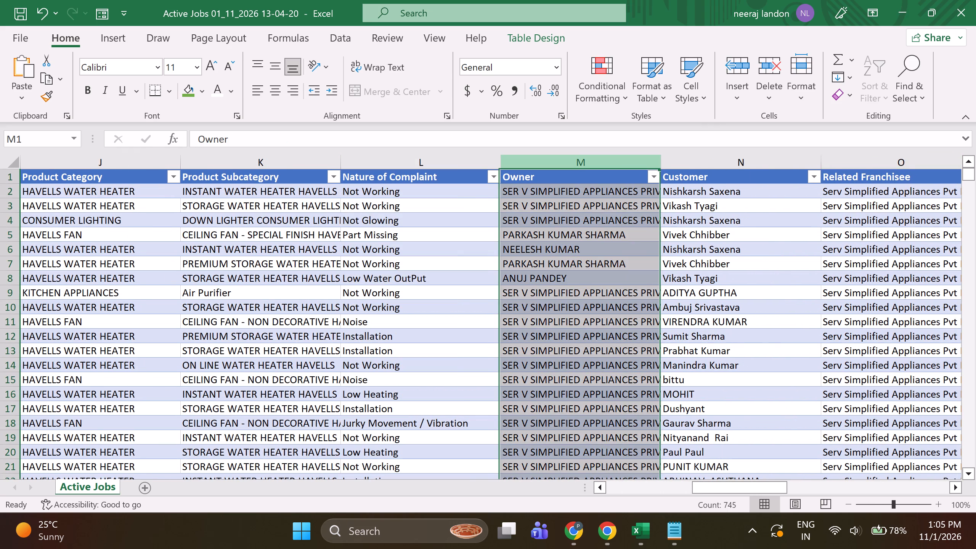
pyautogui.hotkey('ctrl', '-')
# Delete all columns between Customer and Pin code, from Related Franchisee, Branch and District through Appointment Status.
pyautogui.click(701, 163)
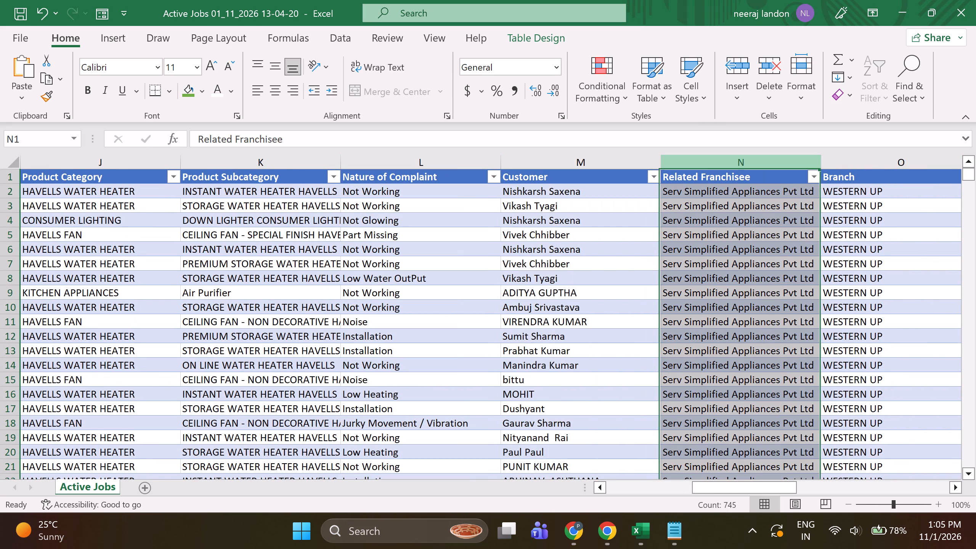
pyautogui.hotkey('ctrl', '-')
pyautogui.hotkey('ctrl', '-')
pyautogui.hotkey('ctrl', '-')
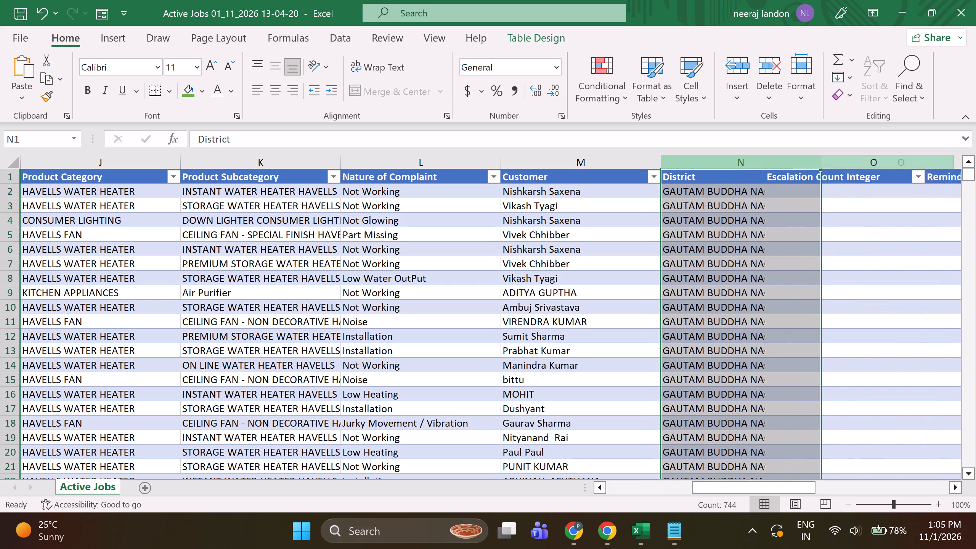
pyautogui.hotkey('ctrl', '-')
pyautogui.hotkey('ctrl', '-')
pyautogui.hotkey('ctrl', '-')
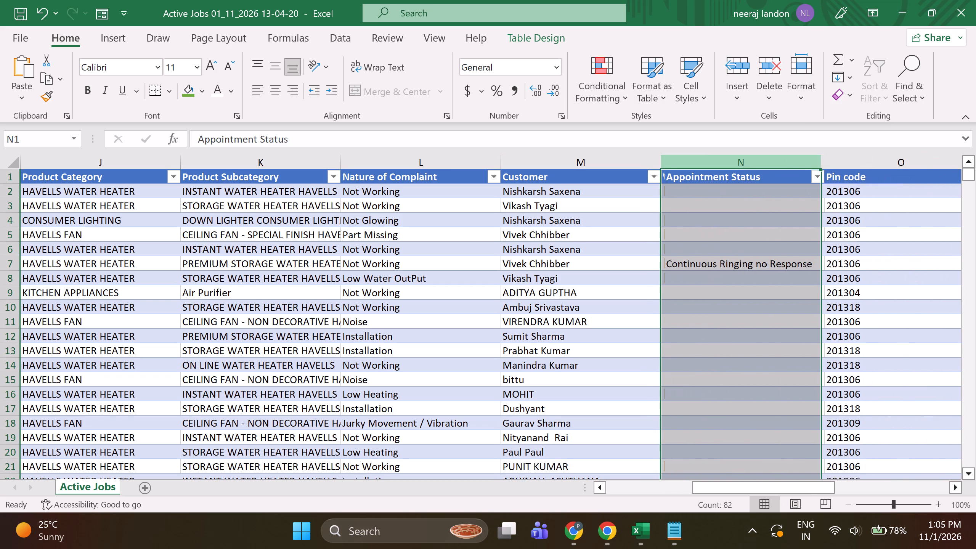
pyautogui.hotkey('ctrl', '-')
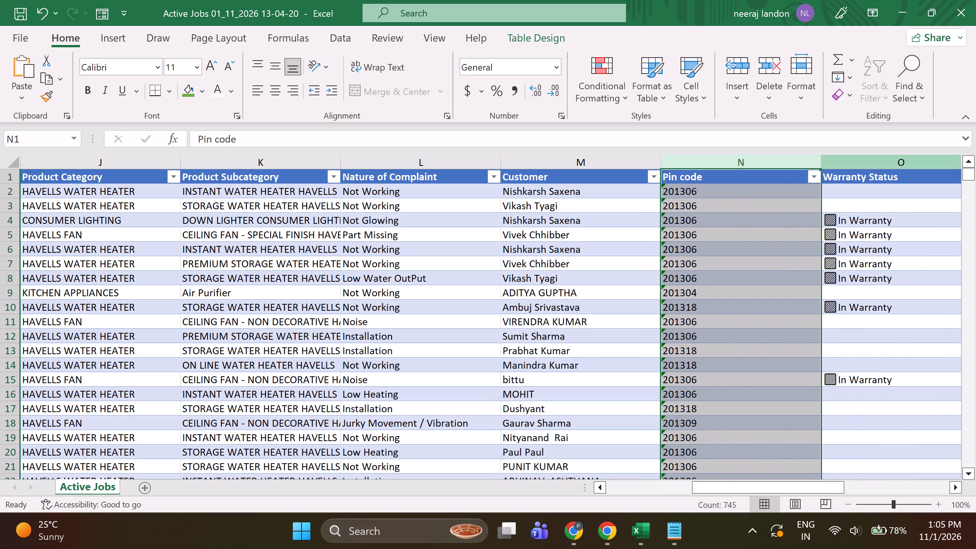
# Delete the Warranty Status, Warranty Till date, Source of Job, Job Priority, Reopen By Consumer and Account Number columns, keeping Web Closure Remarks.
pyautogui.click(848, 159)
pyautogui.hotkey('ctrl', '-')
pyautogui.hotkey('ctrl', '-')
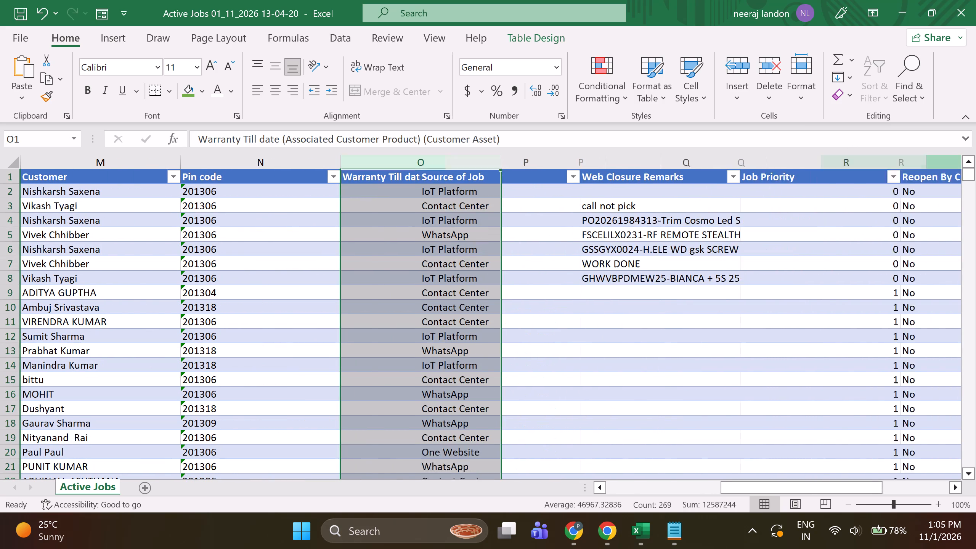
pyautogui.hotkey('ctrl', '-')
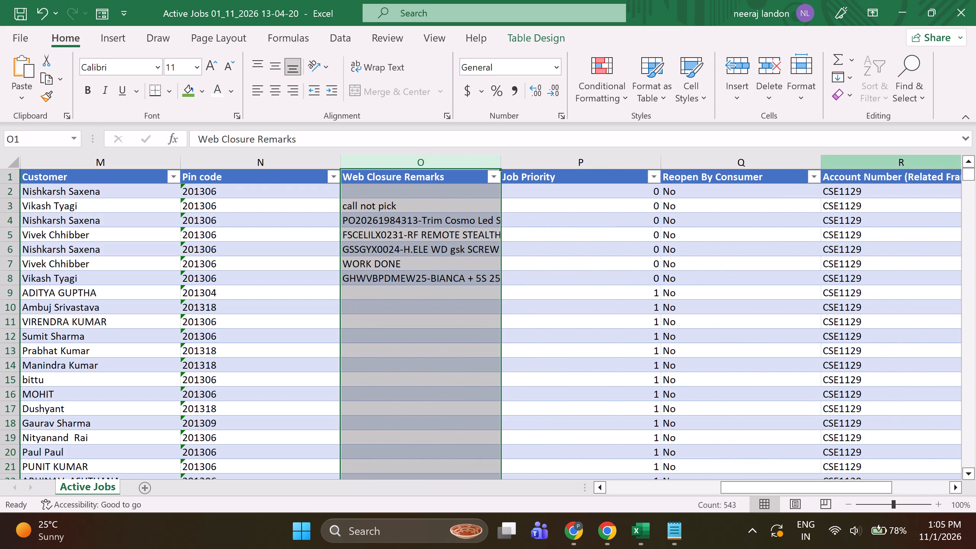
pyautogui.click(600, 165)
pyautogui.hotkey('ctrl', '-')
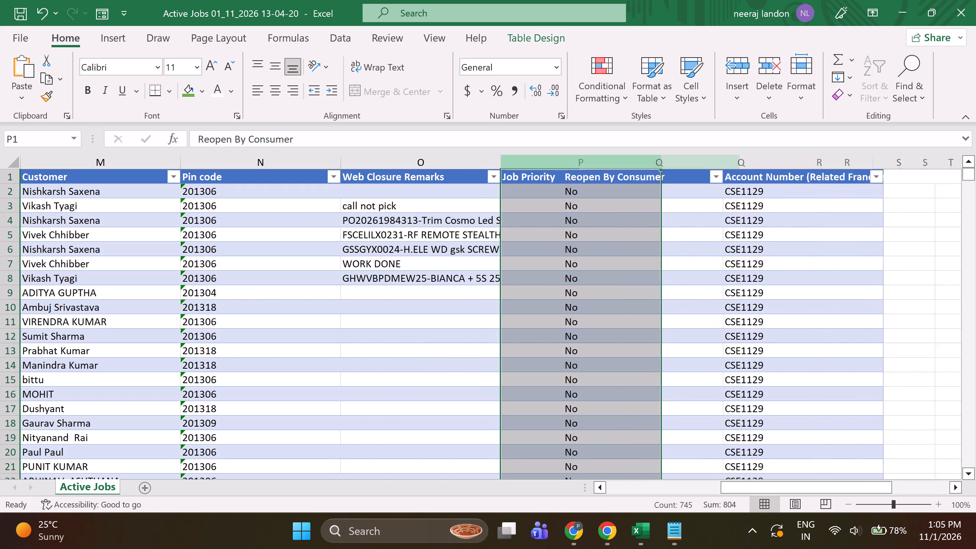
pyautogui.hotkey('ctrl', '-')
pyautogui.hotkey('ctrl', '-')
pyautogui.click(791, 379)
# Narrow the Job ID, Sub-Status, Mobile Number, Created On and Ageing columns to fit their contents more closely.
pyautogui.scroll(-5, 668, 330)
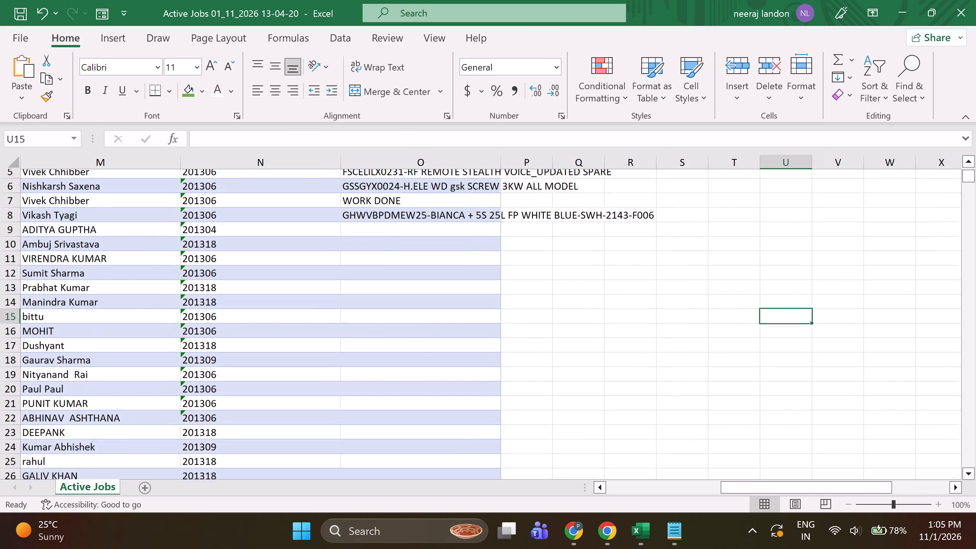
pyautogui.scroll(-1, 487, 335)
pyautogui.scroll(-2, 382, 359)
pyautogui.scroll(9, 387, 344)
pyautogui.click(374, 318)
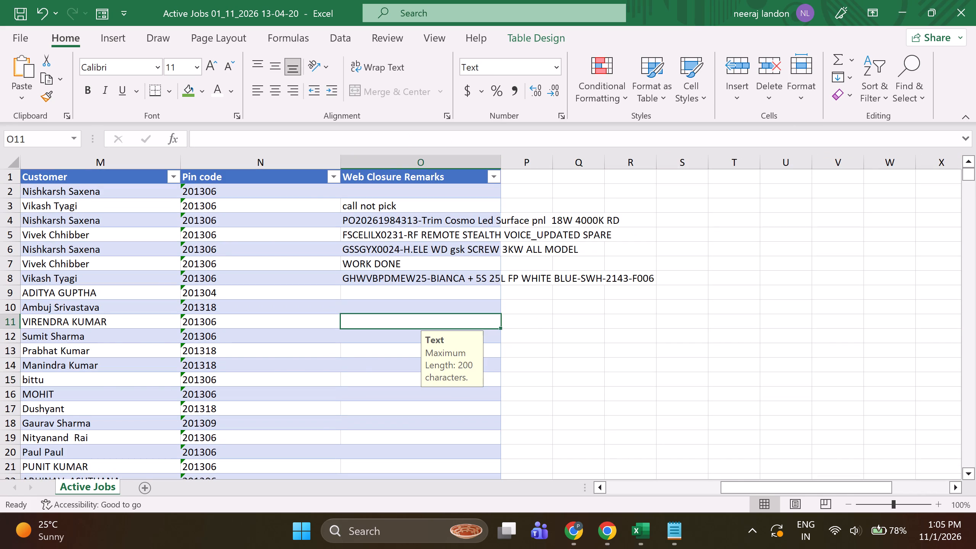
pyautogui.press('Left')
pyautogui.press('Left')
pyautogui.press('Left')
pyautogui.press('Left')
pyautogui.press('Left')
pyautogui.press('Left')
pyautogui.press('Left')
pyautogui.press('Left')
pyautogui.press('Left')
pyautogui.press('Left')
pyautogui.press('Left')
pyautogui.press('Left')
pyautogui.press('Left')
pyautogui.press('Left')
pyautogui.press('Left')
pyautogui.press('Left')
pyautogui.press('Left')
pyautogui.press('Left')
pyautogui.press('Left')
pyautogui.press('Left')
pyautogui.press('Left')
pyautogui.press('Left')
pyautogui.press('Left')
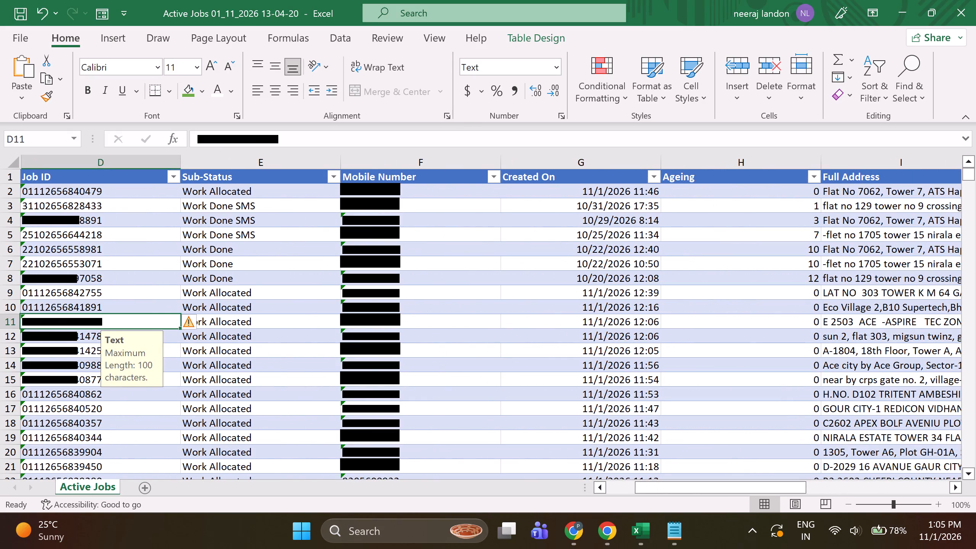
pyautogui.moveTo(180, 157); pyautogui.dragTo(132, 159)
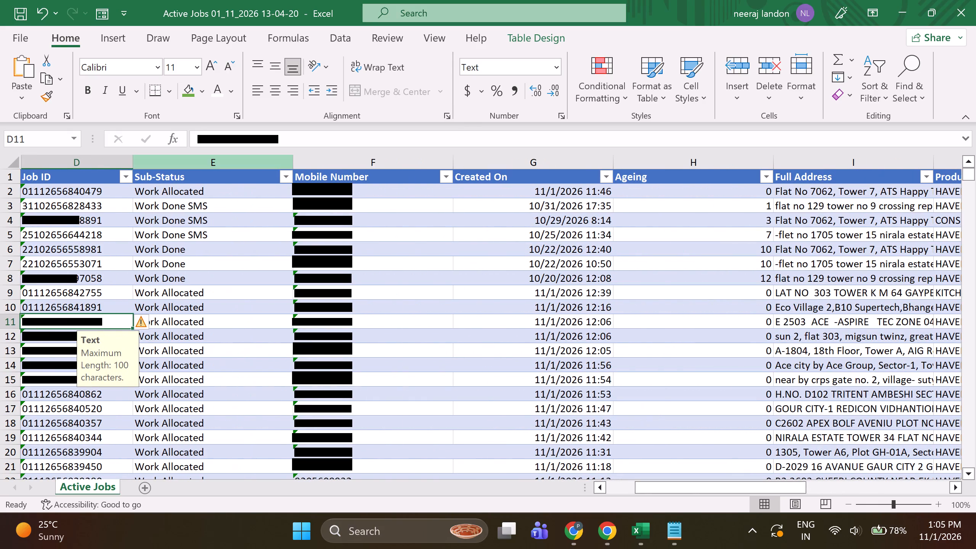
pyautogui.moveTo(293, 162); pyautogui.dragTo(238, 160)
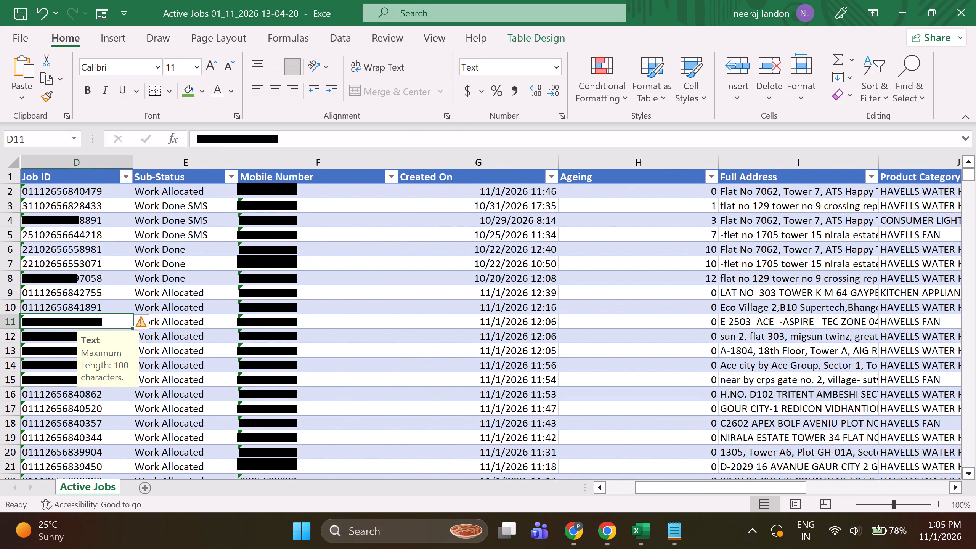
pyautogui.moveTo(399, 159); pyautogui.dragTo(330, 155)
pyautogui.moveTo(494, 159); pyautogui.dragTo(453, 159)
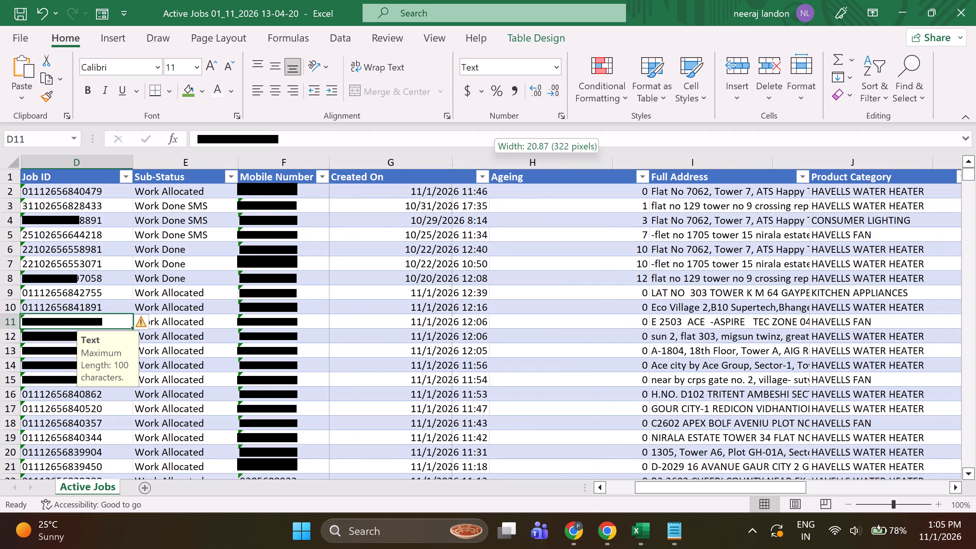
pyautogui.moveTo(453, 159); pyautogui.dragTo(441, 158)
pyautogui.moveTo(600, 163); pyautogui.dragTo(498, 169)
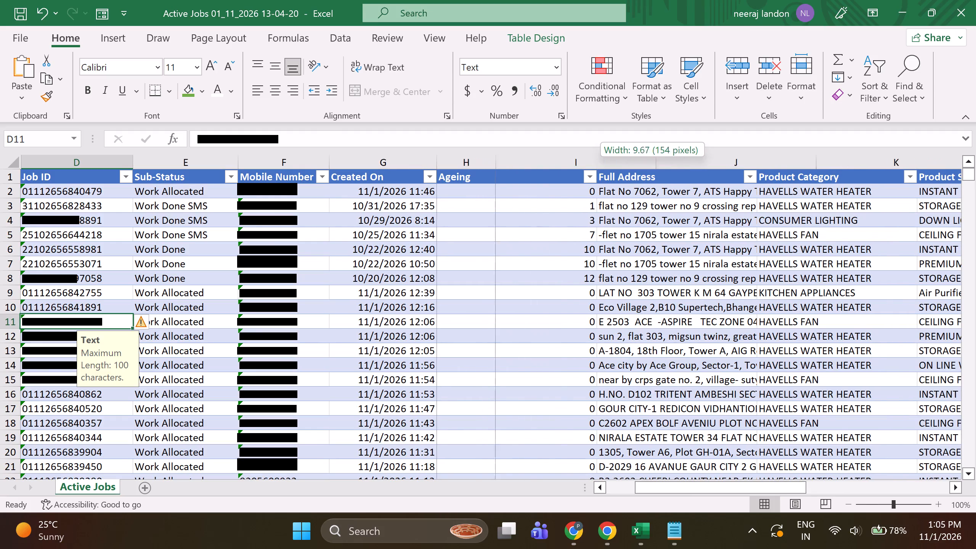
pyautogui.moveTo(498, 169); pyautogui.dragTo(487, 172)
# Filter the Ageing column to exclude the values 0, 1, 2 and 3.
pyautogui.click(478, 177)
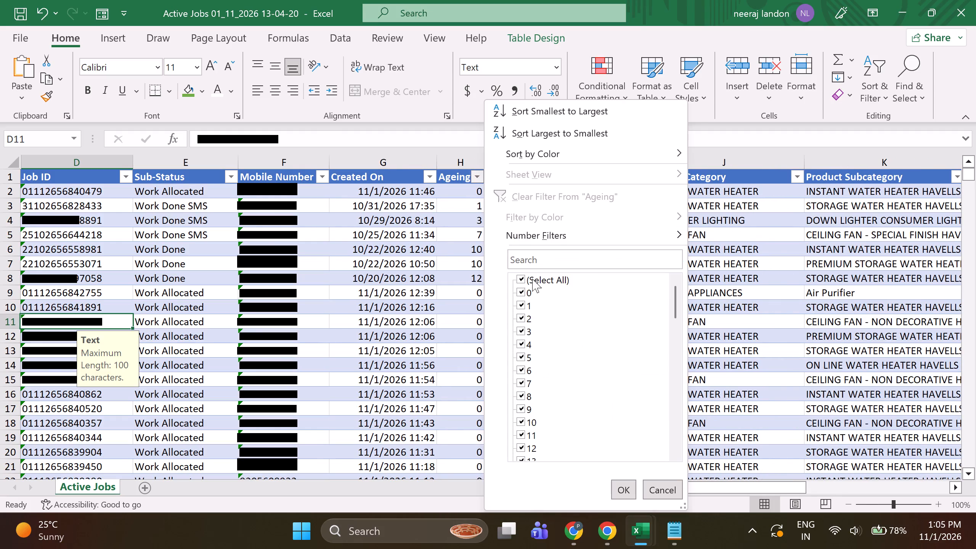
pyautogui.click(520, 287)
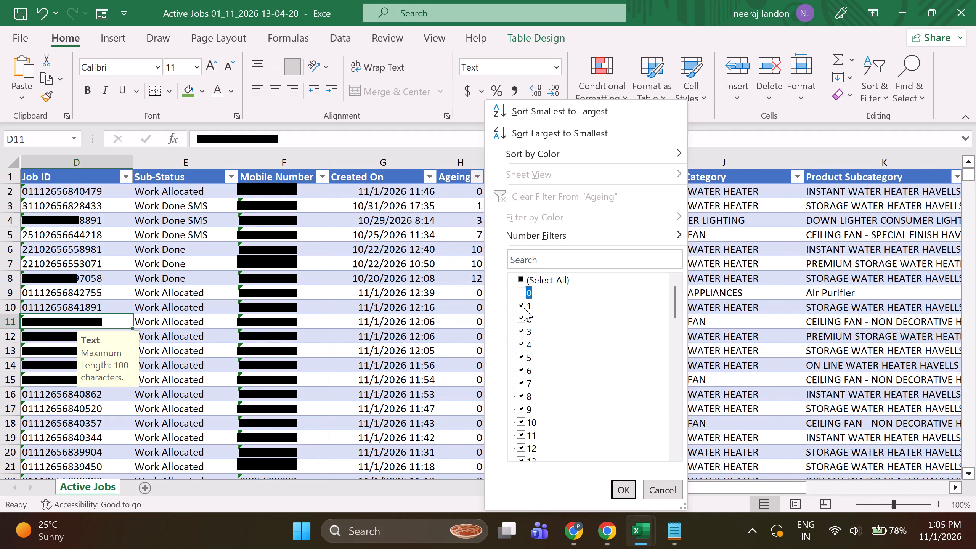
pyautogui.click(524, 308)
pyautogui.click(522, 318)
pyautogui.click(518, 332)
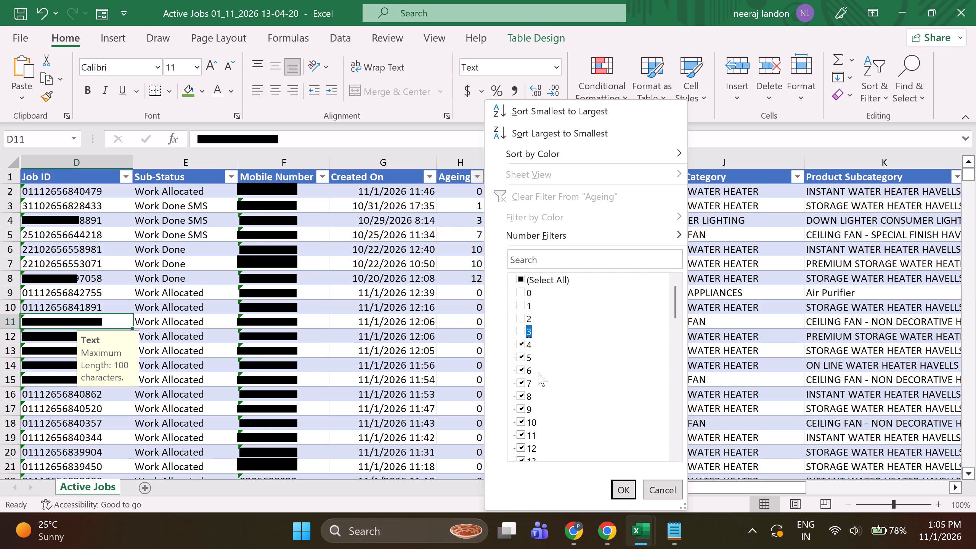
pyautogui.click(625, 491)
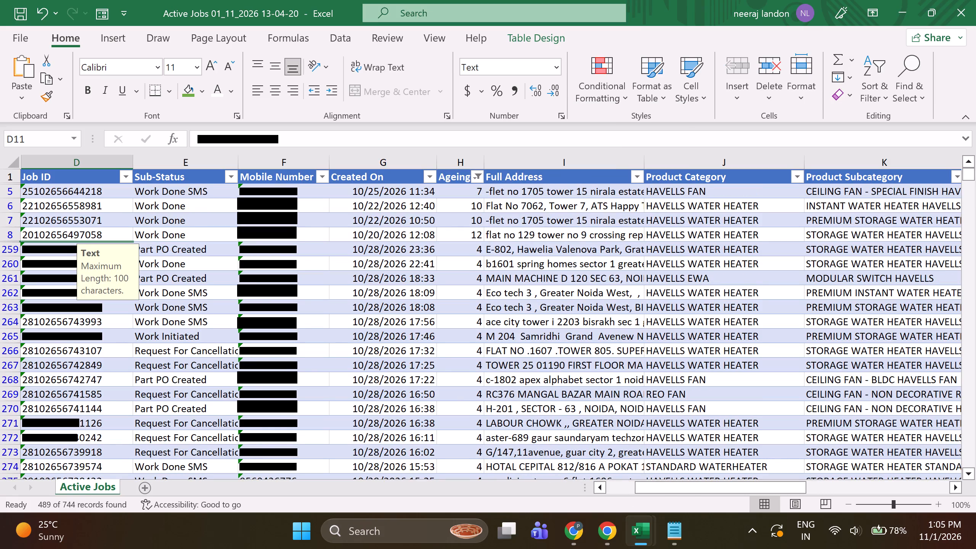
# Open the filter options for the Sub-Status column.
pyautogui.click(395, 167)
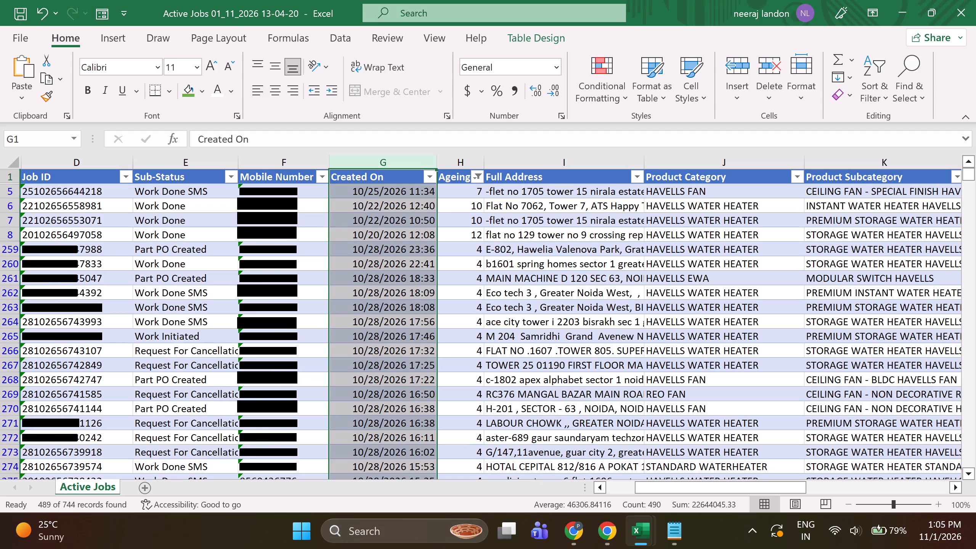
pyautogui.click(228, 179)
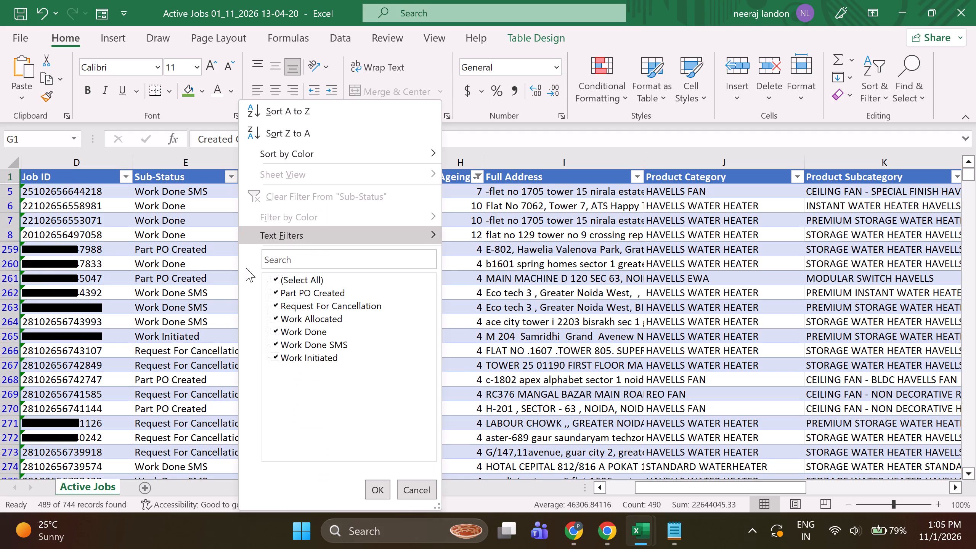
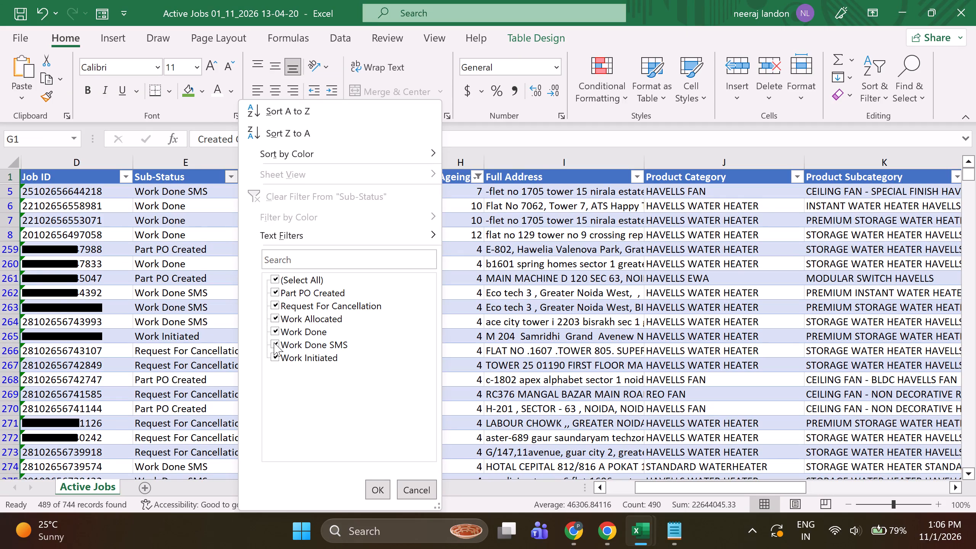
# Filter the Sub-Status column to exclude Work Done, Work Done SMS and Request For Cancellation, keeping Part PO Created, Work Allocated and Work Initiated.
pyautogui.click(273, 333)
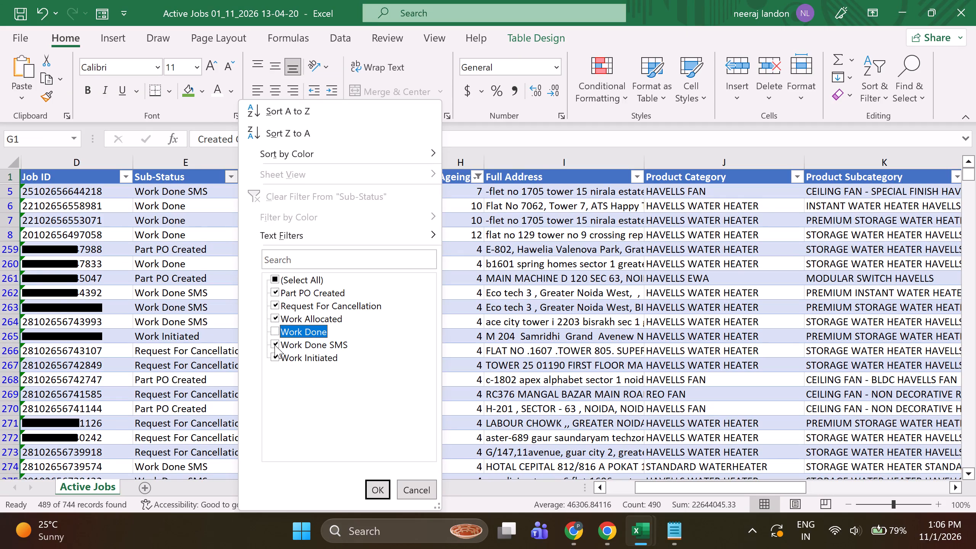
pyautogui.click(274, 345)
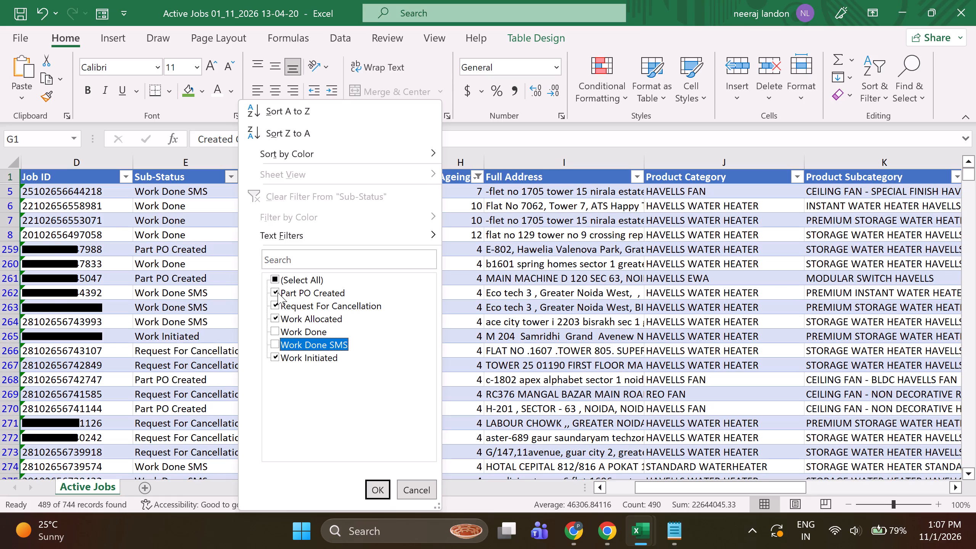
pyautogui.click(278, 292)
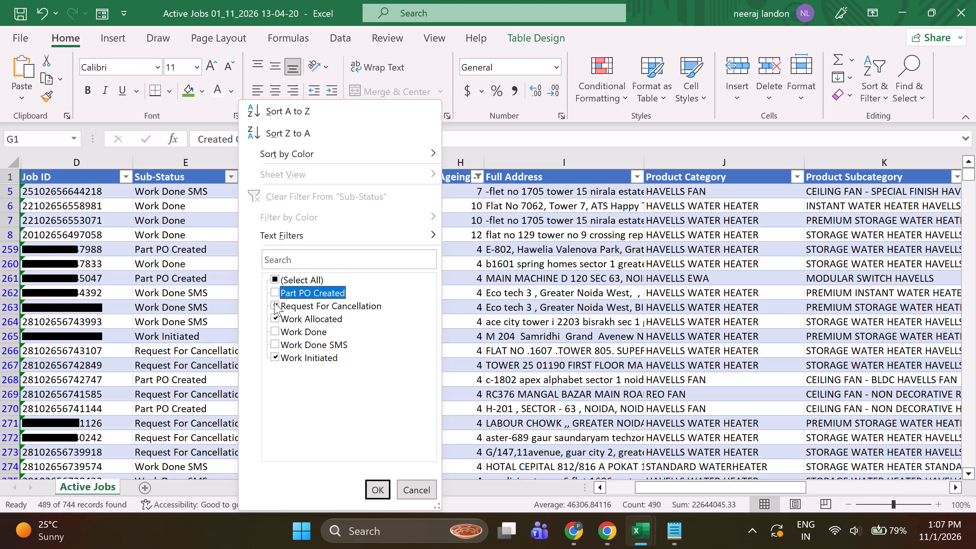
pyautogui.click(274, 302)
pyautogui.click(276, 289)
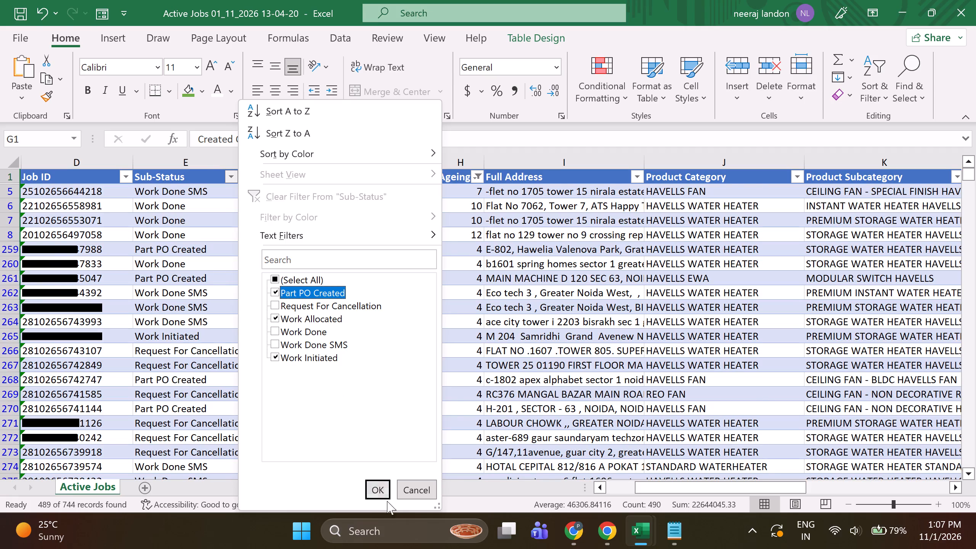
pyautogui.click(374, 494)
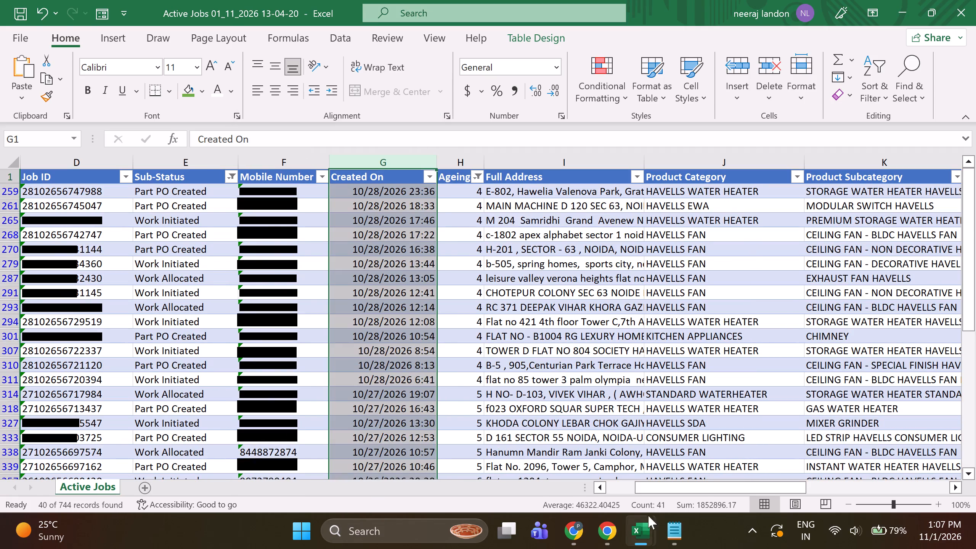
# Review the Ageing column's filter selection and look through the ageing values of the filtered jobs.
pyautogui.click(365, 164)
pyautogui.click(479, 174)
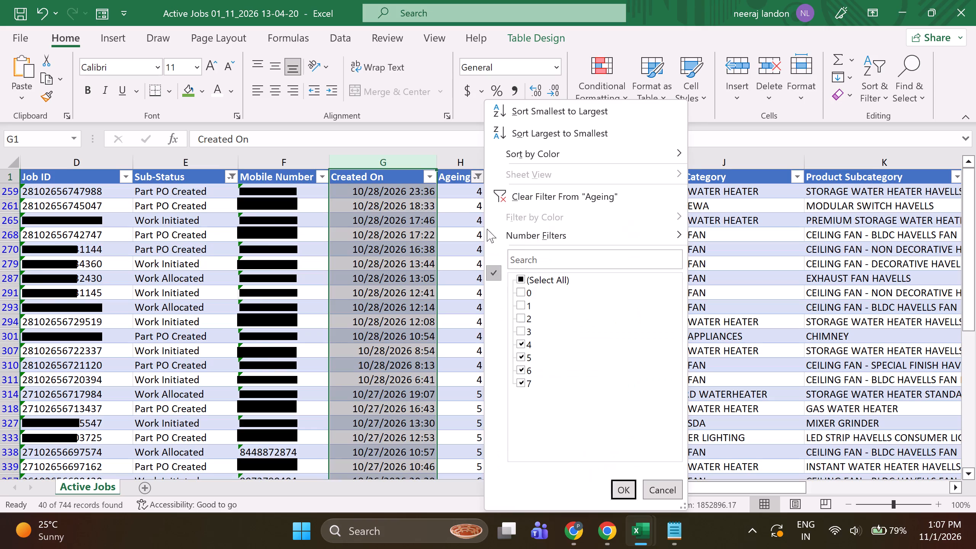
pyautogui.click(620, 491)
pyautogui.scroll(-3, 513, 391)
pyautogui.scroll(5, 475, 389)
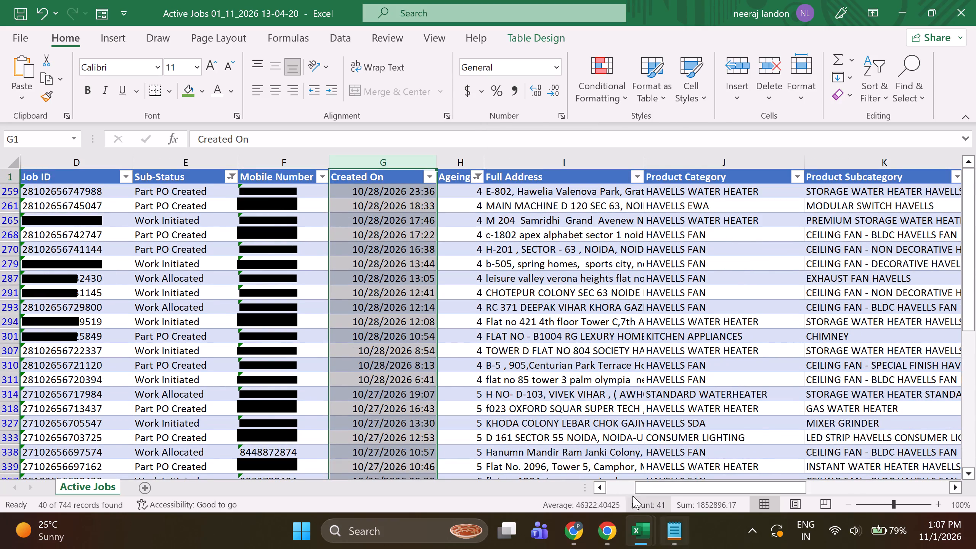
pyautogui.click(462, 345)
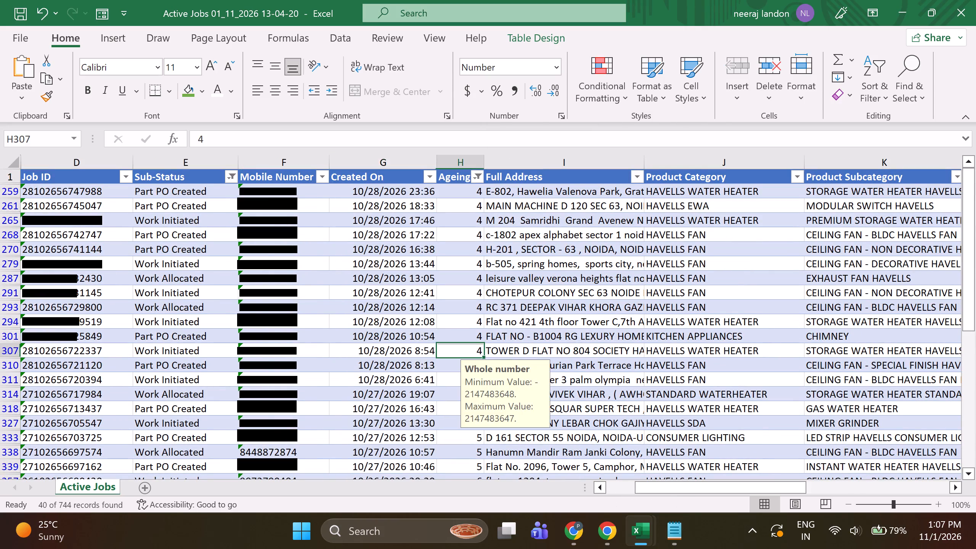
pyautogui.click(448, 165)
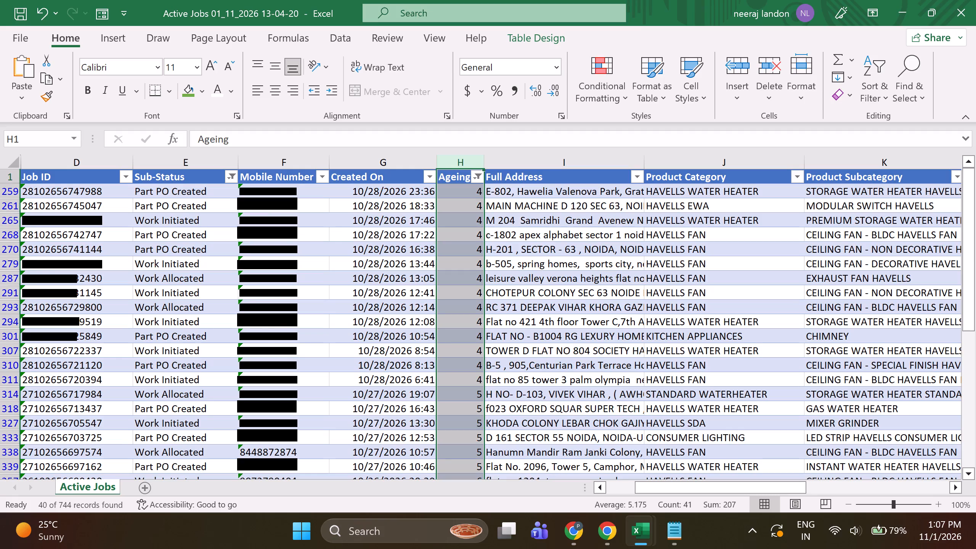
pyautogui.scroll(-8, 450, 275)
pyautogui.scroll(8, 440, 281)
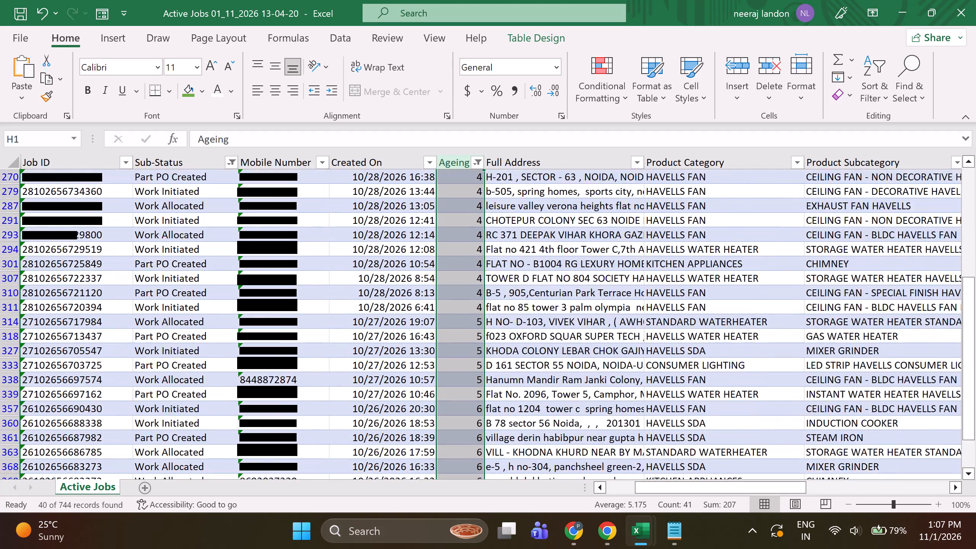
pyautogui.scroll(9, 440, 281)
# Copy the mobile number of the first filtered job, in row 259, and switch to the Book1 workbook.
pyautogui.click(284, 196)
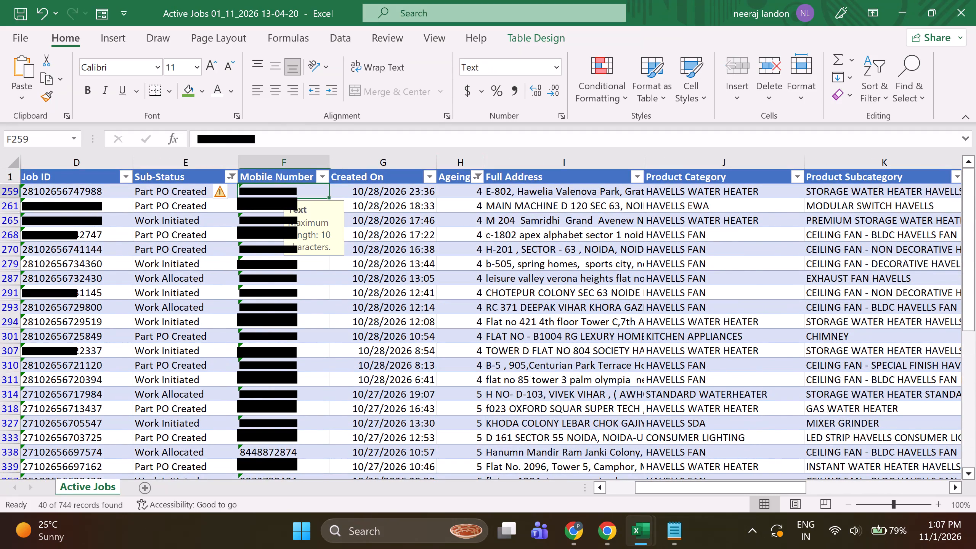
pyautogui.hotkey('ctrl', 'c')
pyautogui.hotkey('alt', 'Tab')
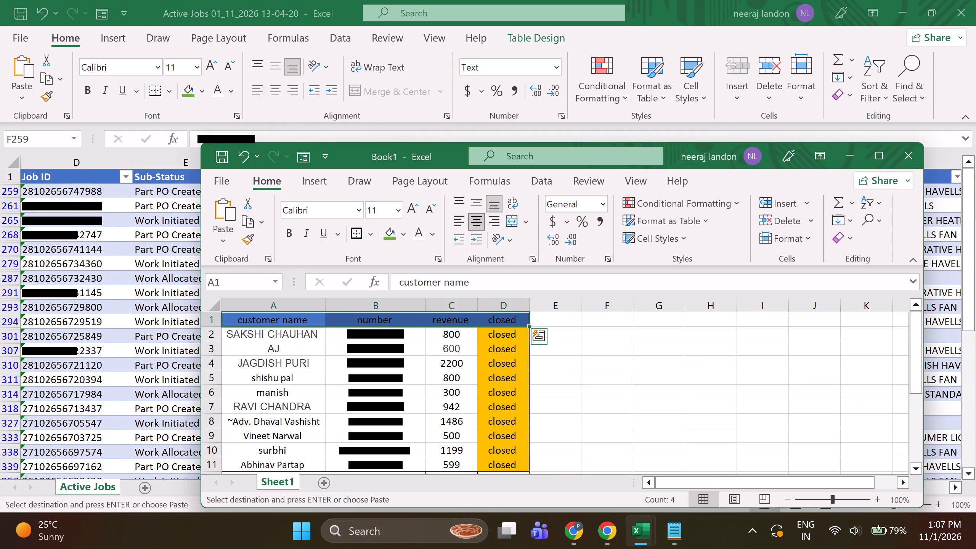
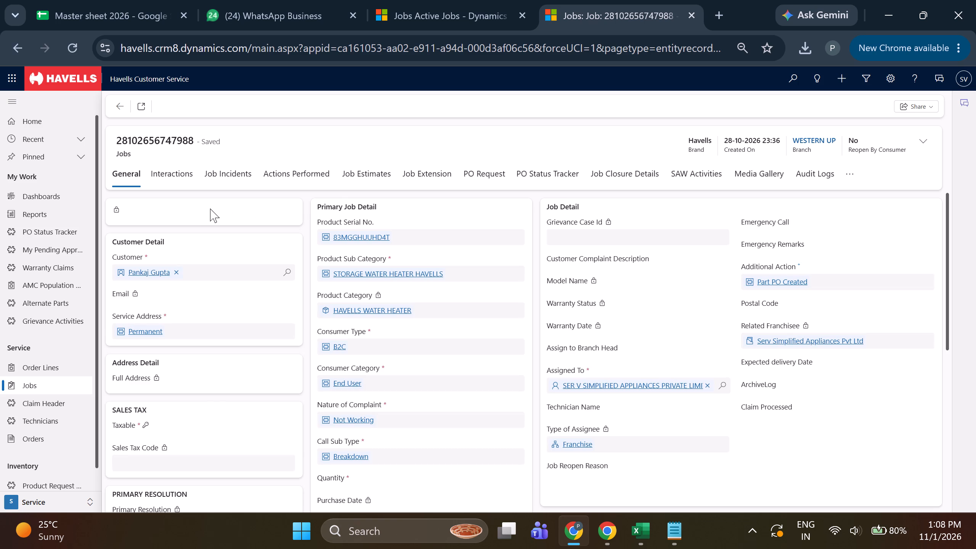
# Review the job's general details, then examine the record of its related spare part GSCELWI00001 and close it.
pyautogui.moveTo(271, 333); pyautogui.dragTo(292, 350)
pyautogui.scroll(-3, 470, 319)
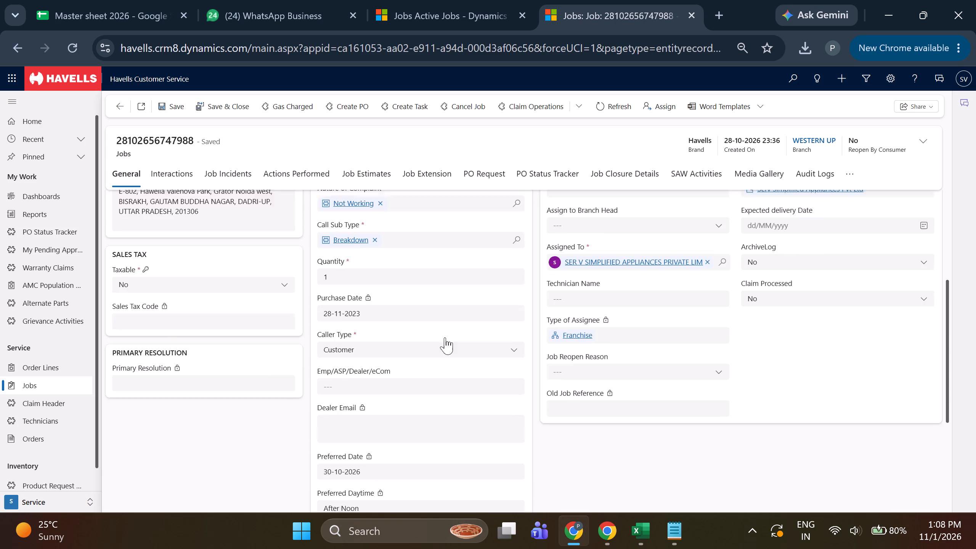
pyautogui.scroll(5, 421, 344)
pyautogui.click(848, 178)
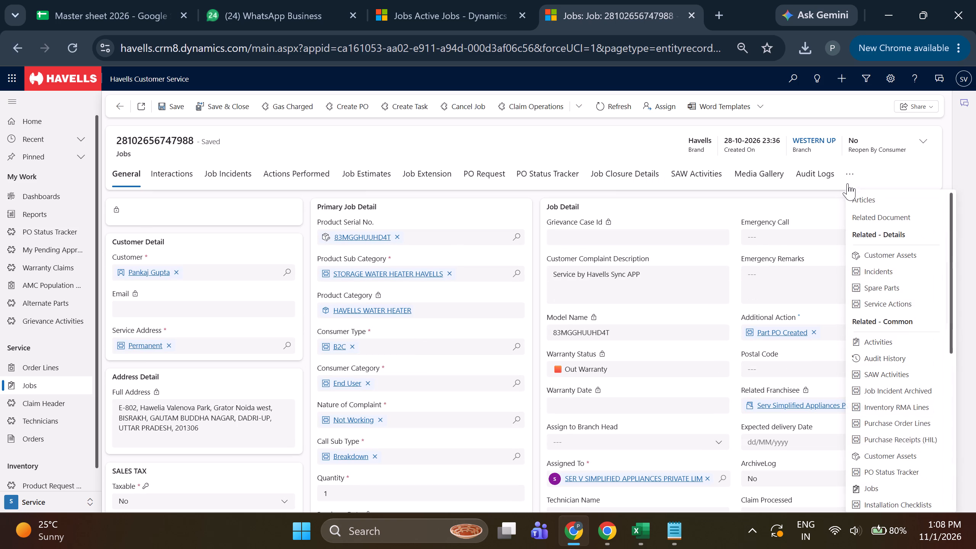
pyautogui.click(884, 292)
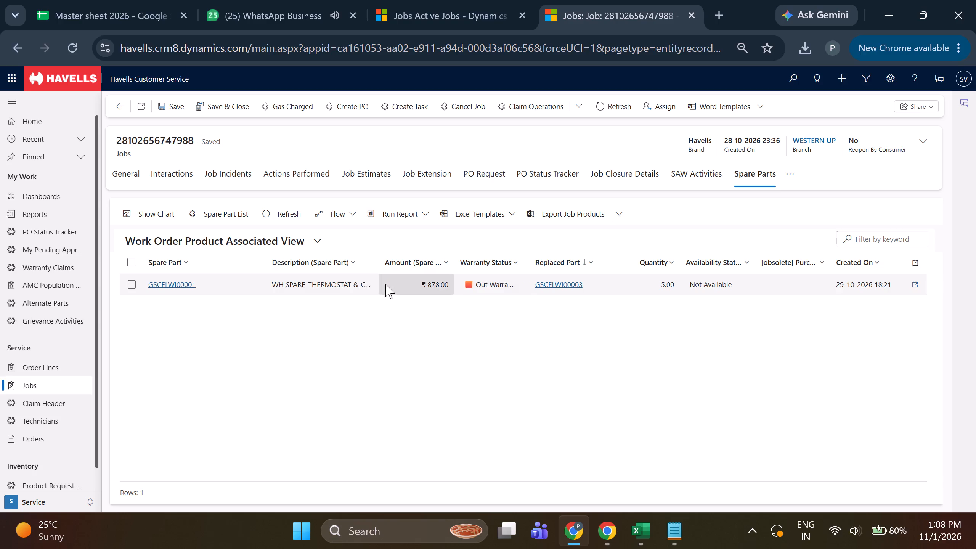
pyautogui.doubleClick(395, 283)
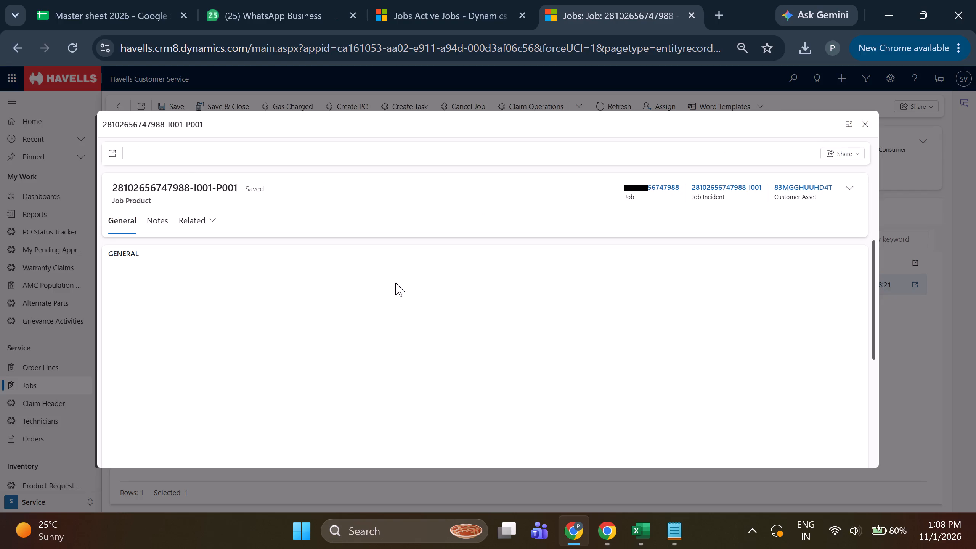
pyautogui.scroll(-1, 390, 317)
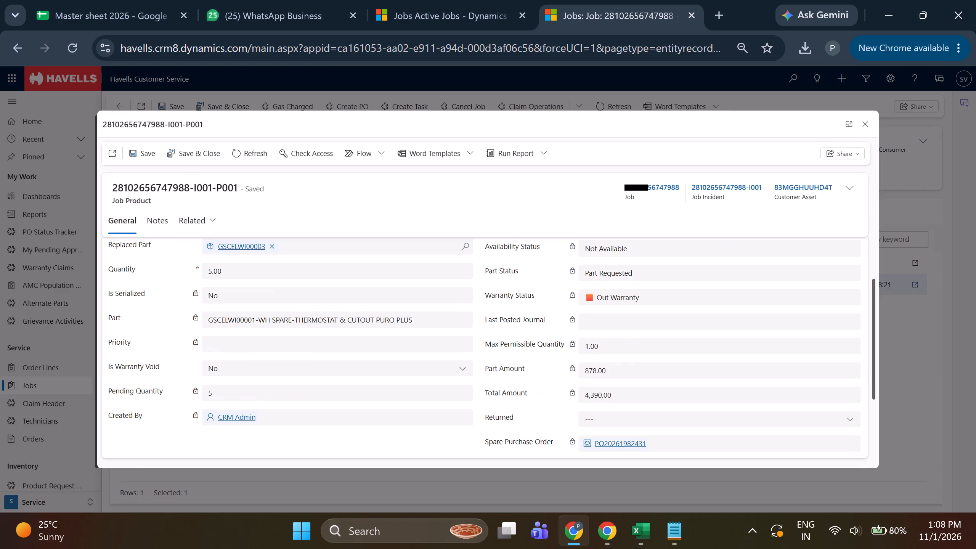
pyautogui.scroll(4, 368, 313)
pyautogui.click(862, 127)
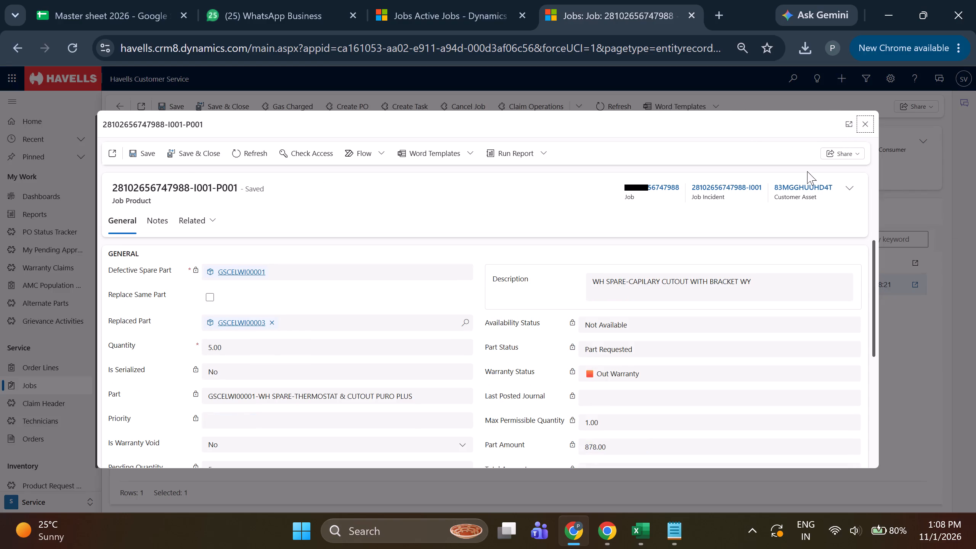
# Open the customer's consumer record from the job's general details to view it, and return to the job.
pyautogui.click(124, 180)
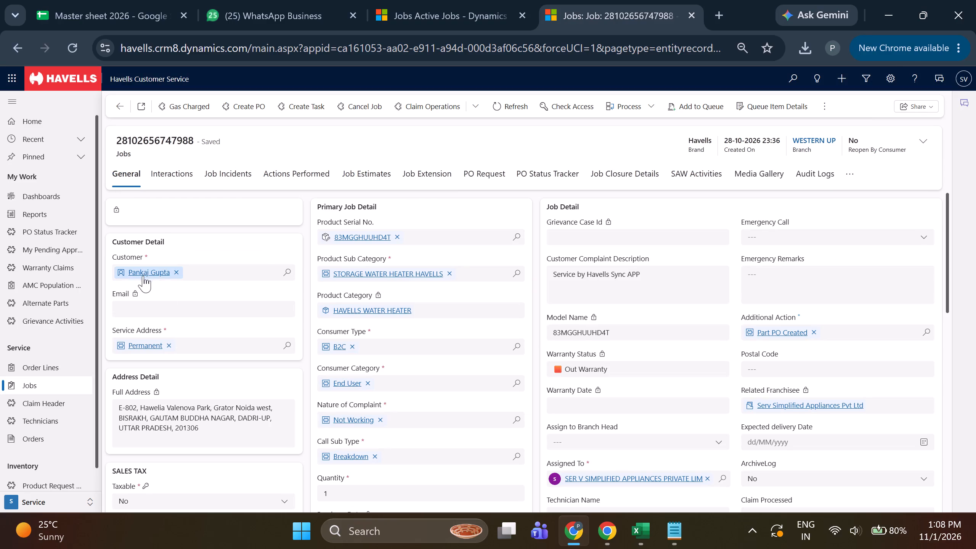
pyautogui.scroll(3, 274, 301)
pyautogui.click(145, 276)
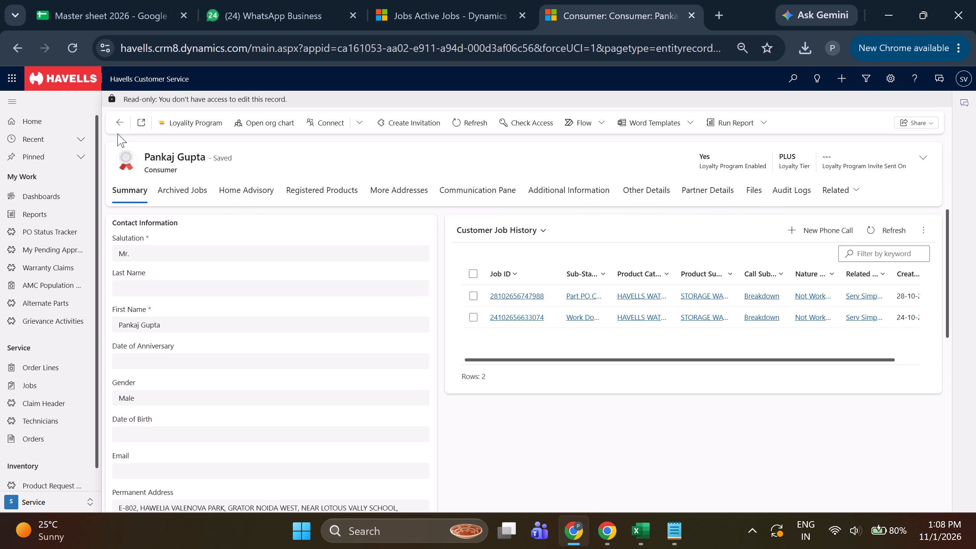
pyautogui.click(113, 123)
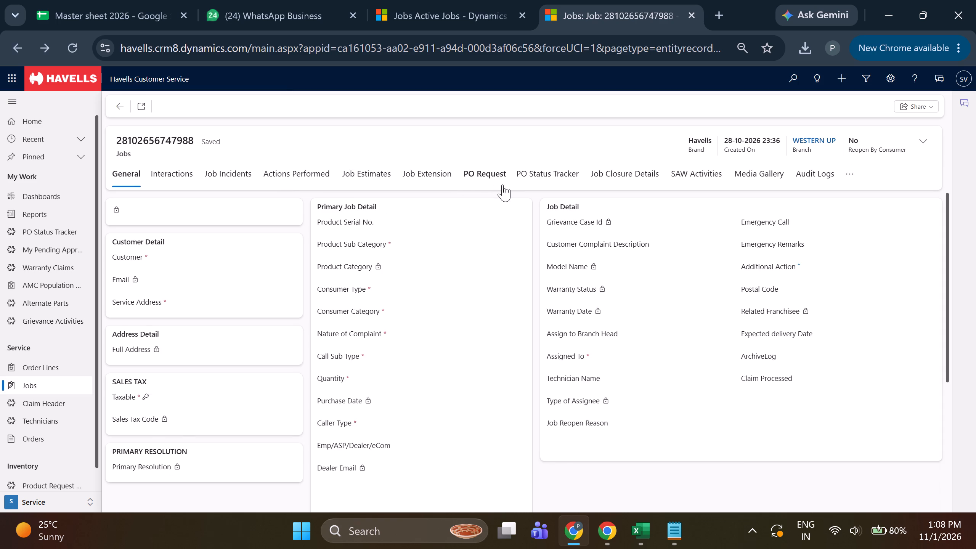
# Open the job's PO Status Tracker to examine its purchase order lines.
pyautogui.click(538, 185)
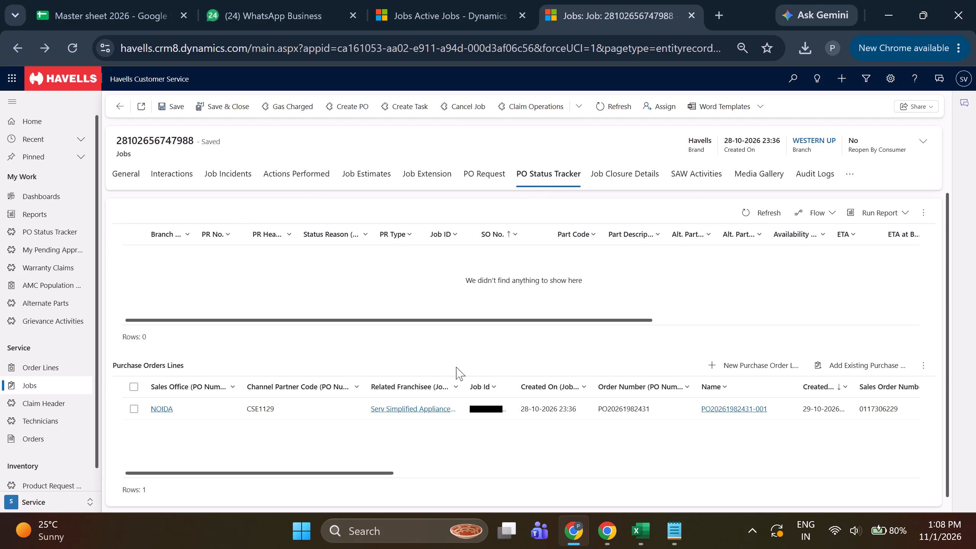
pyautogui.doubleClick(320, 407)
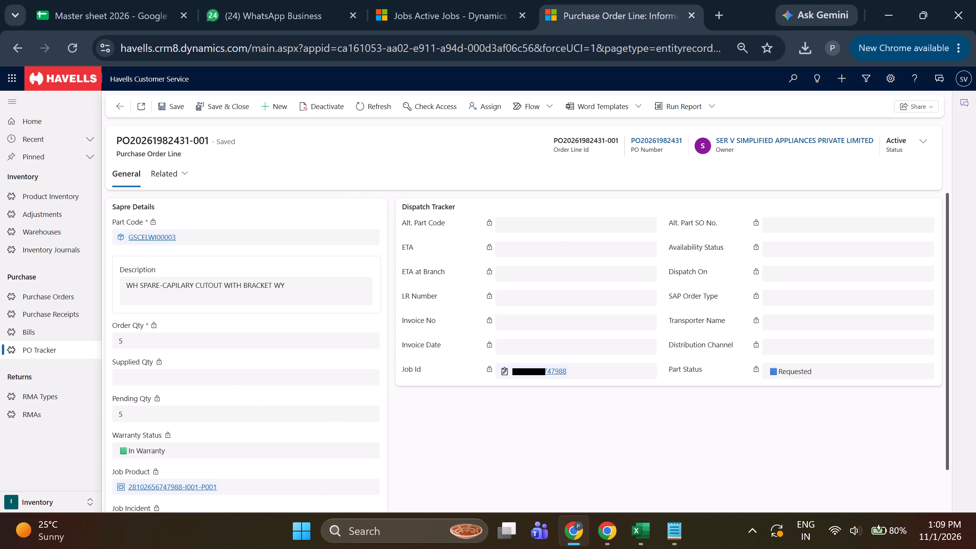
pyautogui.scroll(-1, 274, 373)
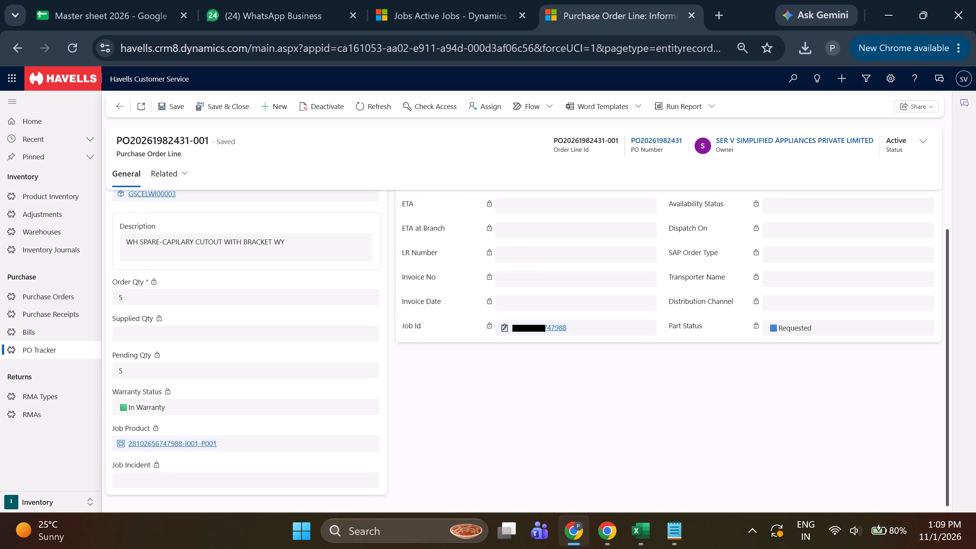
pyautogui.scroll(4, 268, 353)
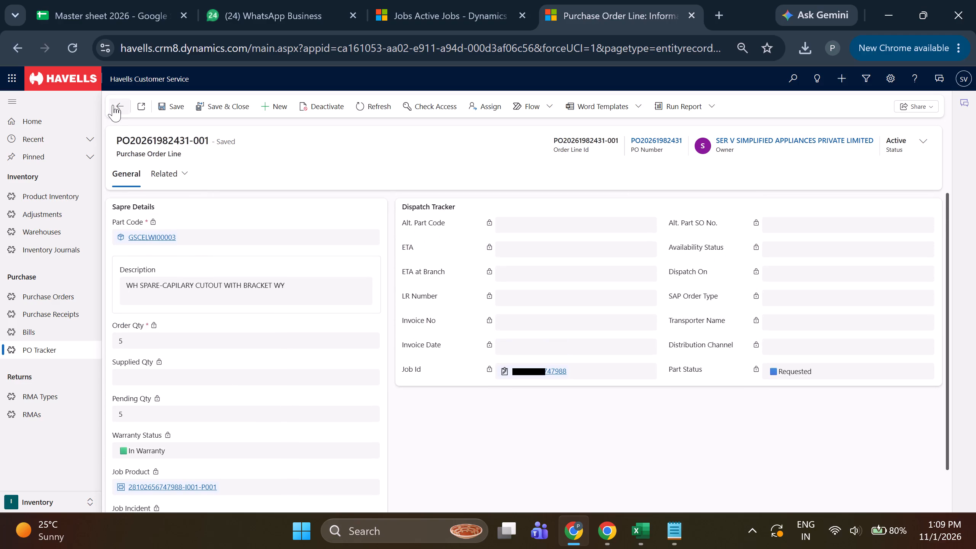
pyautogui.click(115, 105)
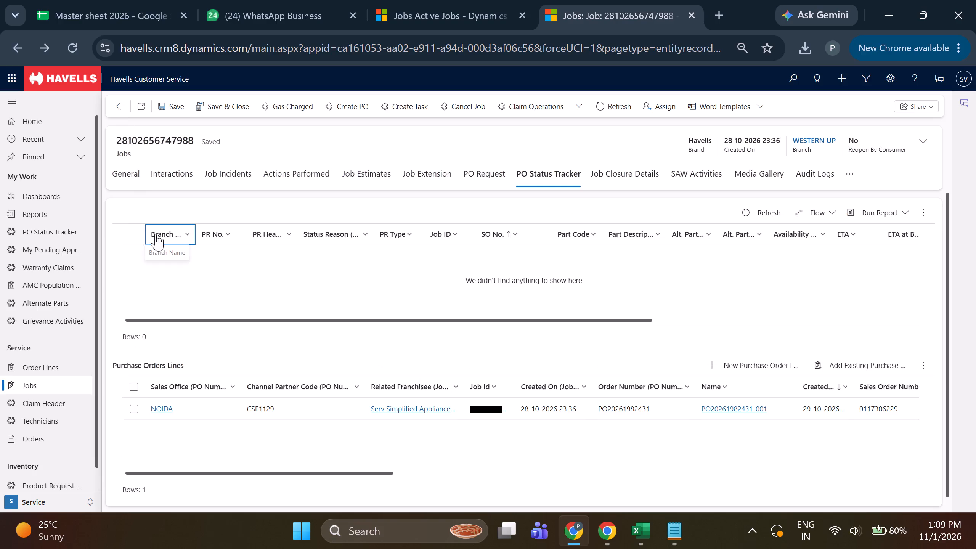
# Check the job's PO Request section for emergency purchase orders and GRNs, and return to the search results.
pyautogui.click(488, 183)
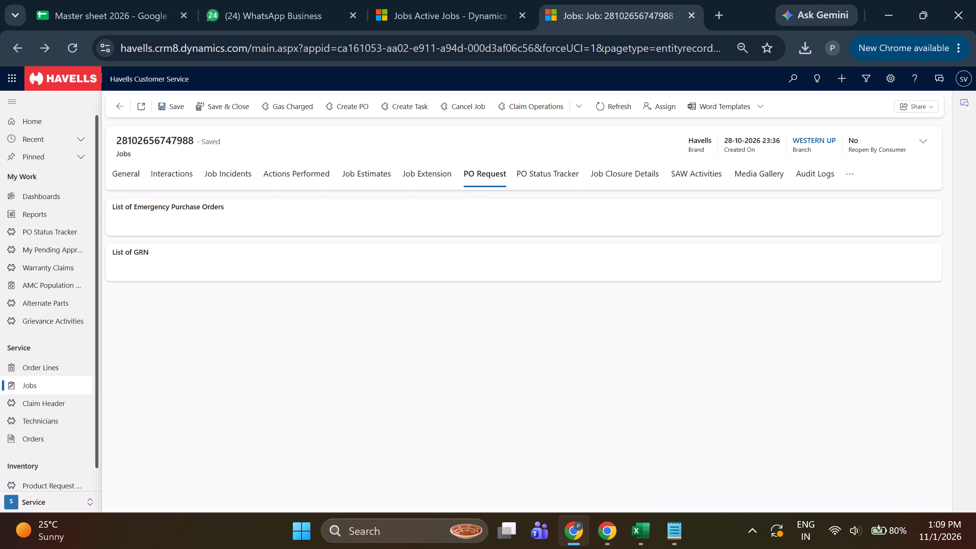
pyautogui.click(112, 109)
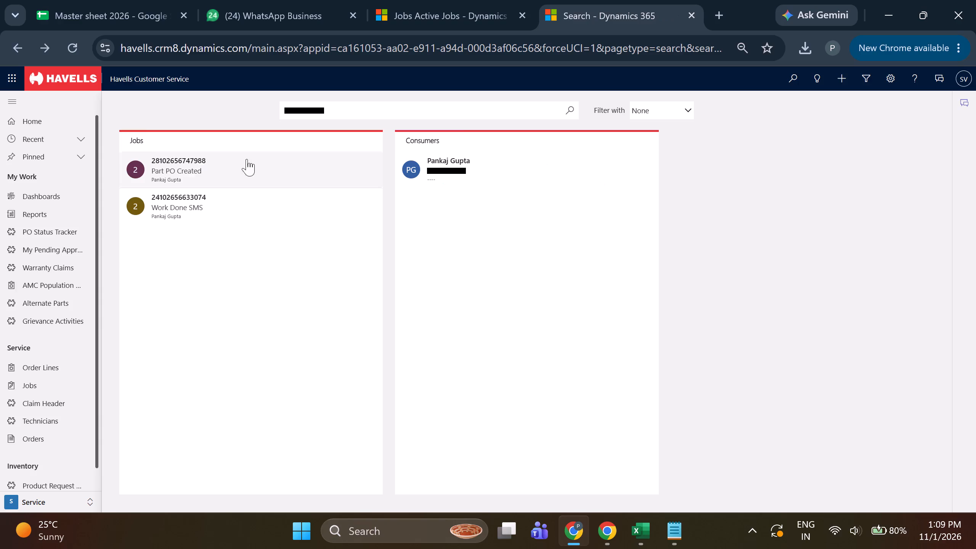
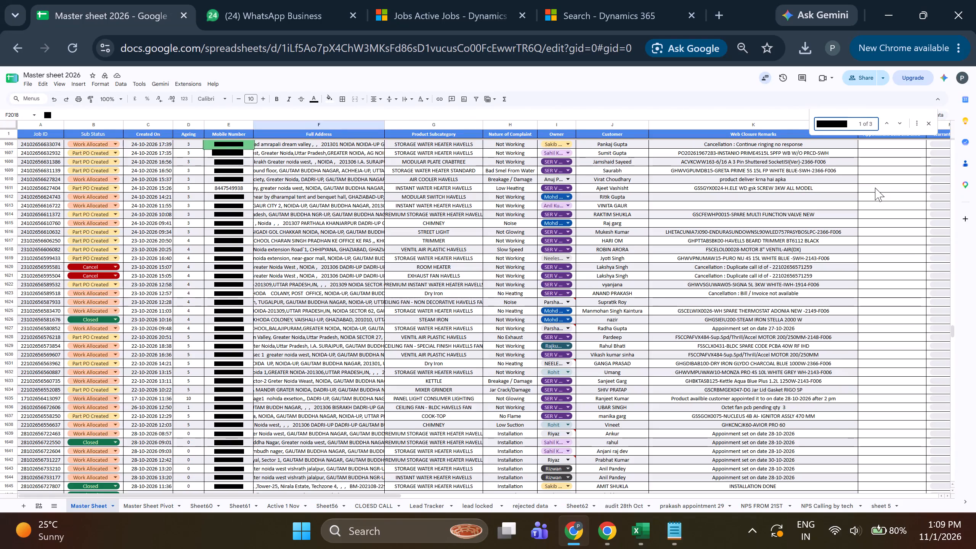
# Add spaces to the mobile number in the find box and search Master Sheet for that spaced version.
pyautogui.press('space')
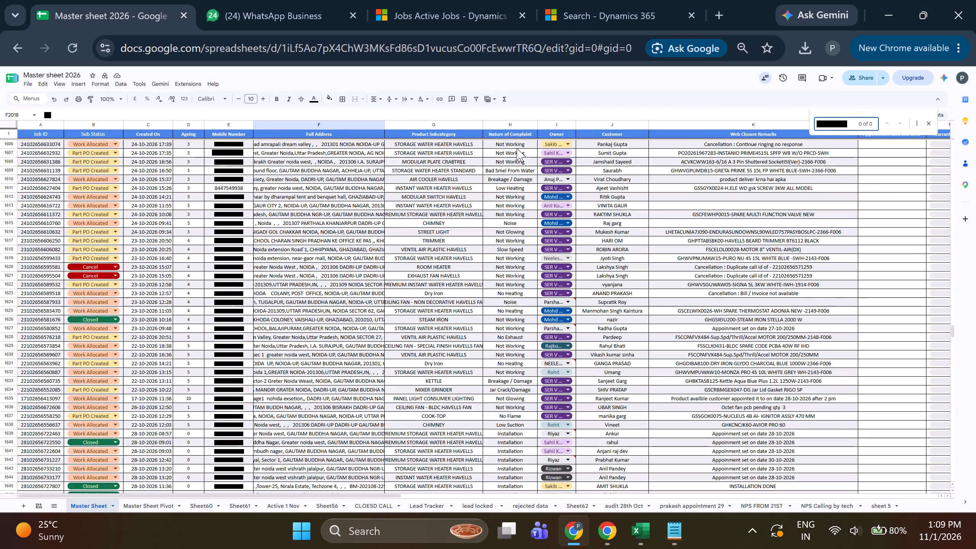
pyautogui.click(850, 122)
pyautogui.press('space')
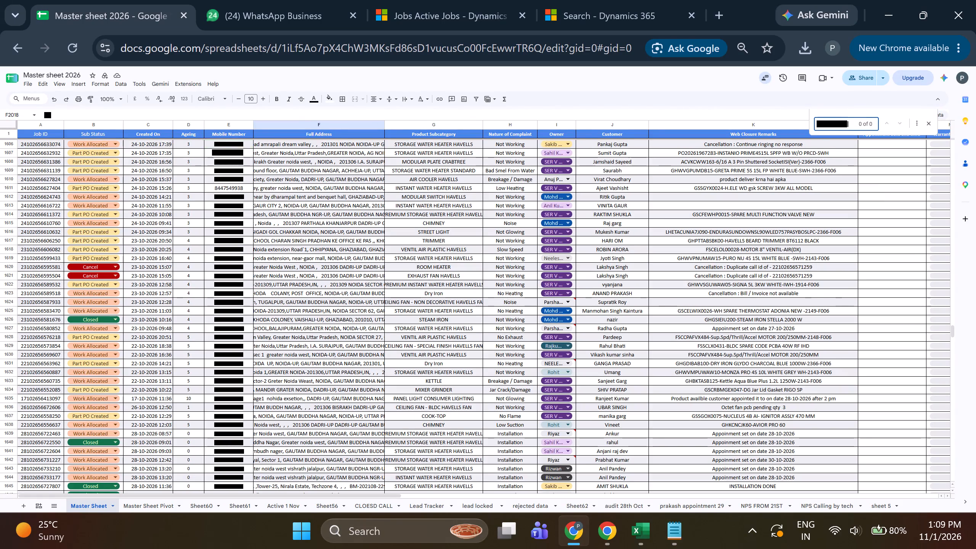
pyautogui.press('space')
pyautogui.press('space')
pyautogui.press('Left')
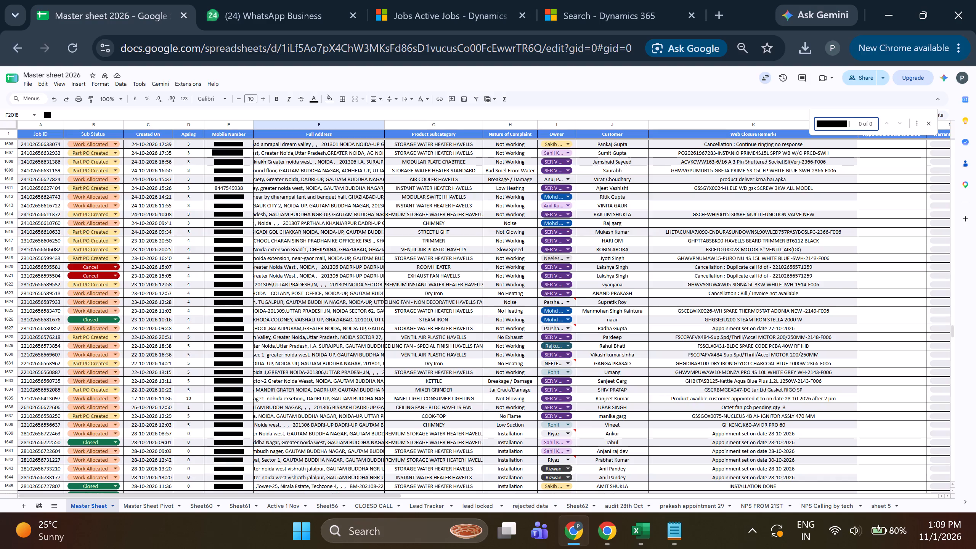
pyautogui.press('Left')
pyautogui.press('Left')
pyautogui.press('Left')
pyautogui.press('Left')
pyautogui.press('Right')
pyautogui.press('Return')
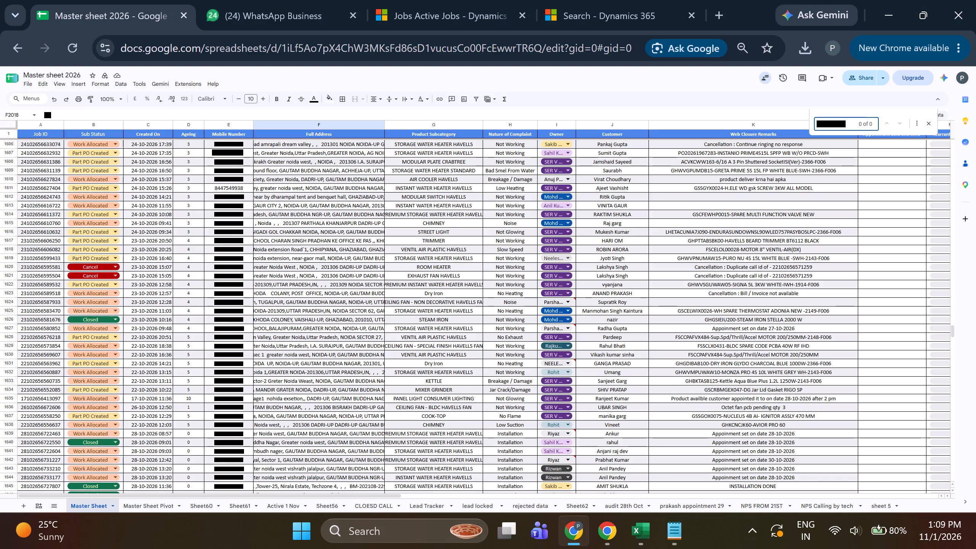
# Search the master sheet for the copied customer mobile number and go to its second match.
pyautogui.tripleClick(846, 125)
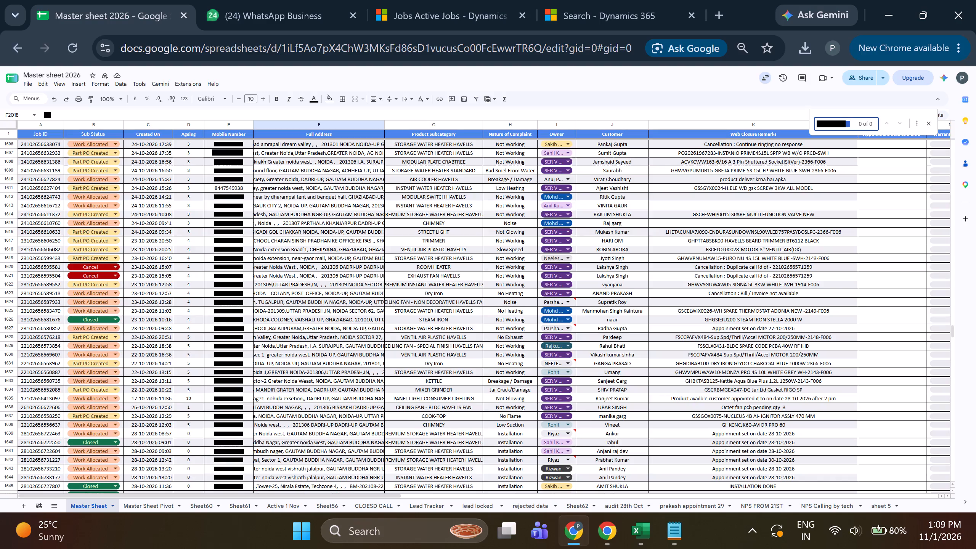
pyautogui.hotkey('ctrl', 'v')
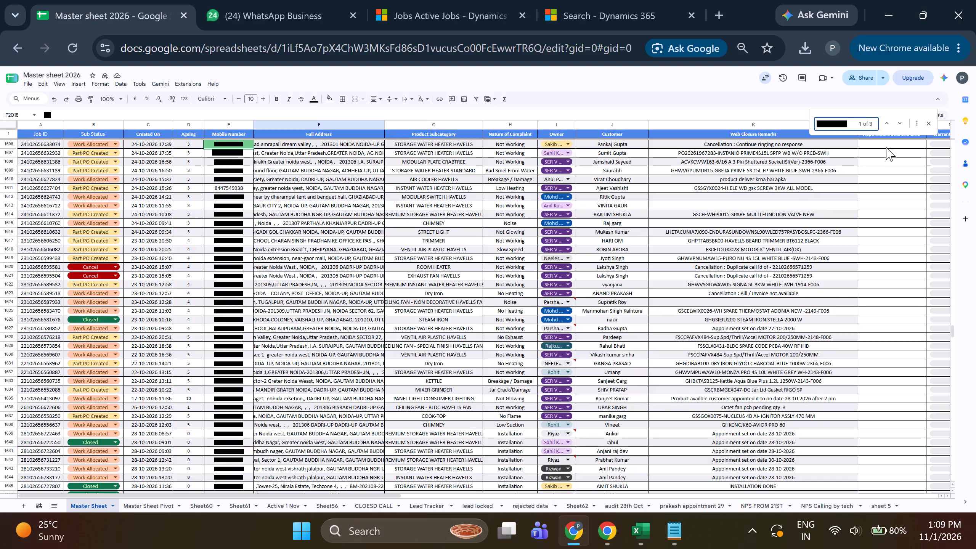
pyautogui.press('space')
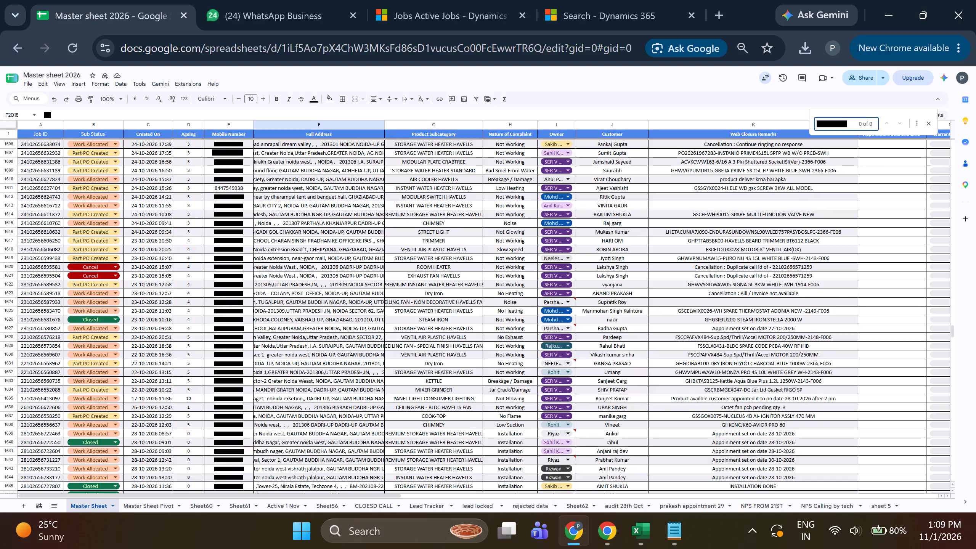
pyautogui.press('Left')
pyautogui.click(222, 143)
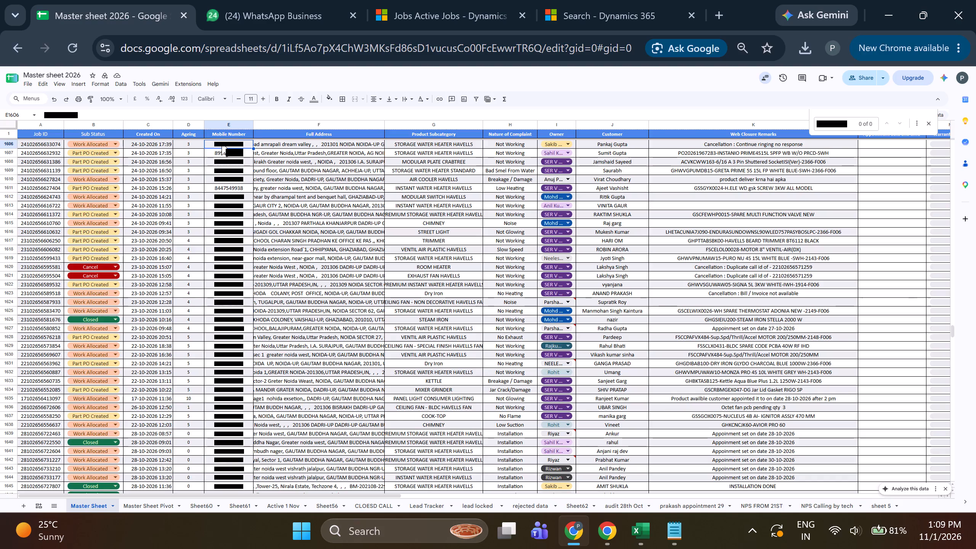
pyautogui.tripleClick(850, 122)
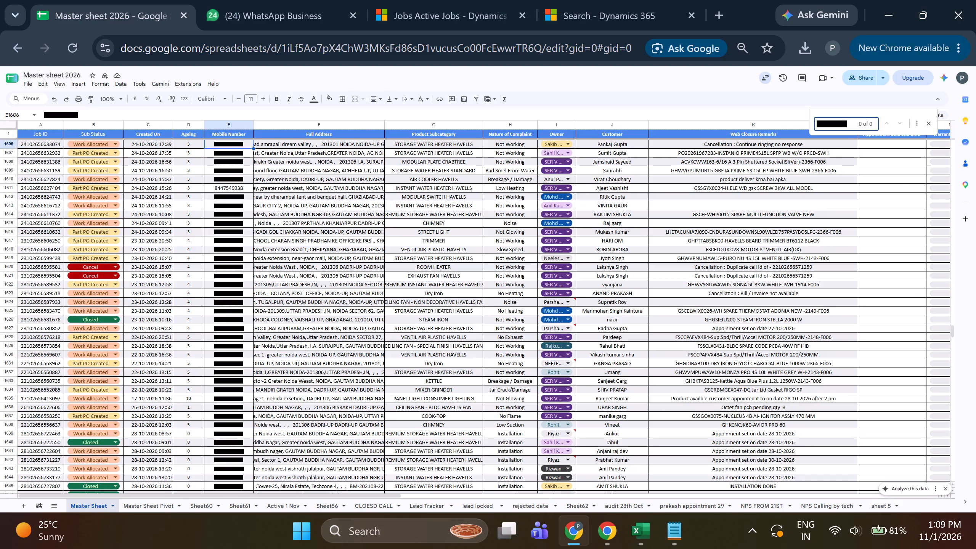
pyautogui.hotkey('ctrl', 'v')
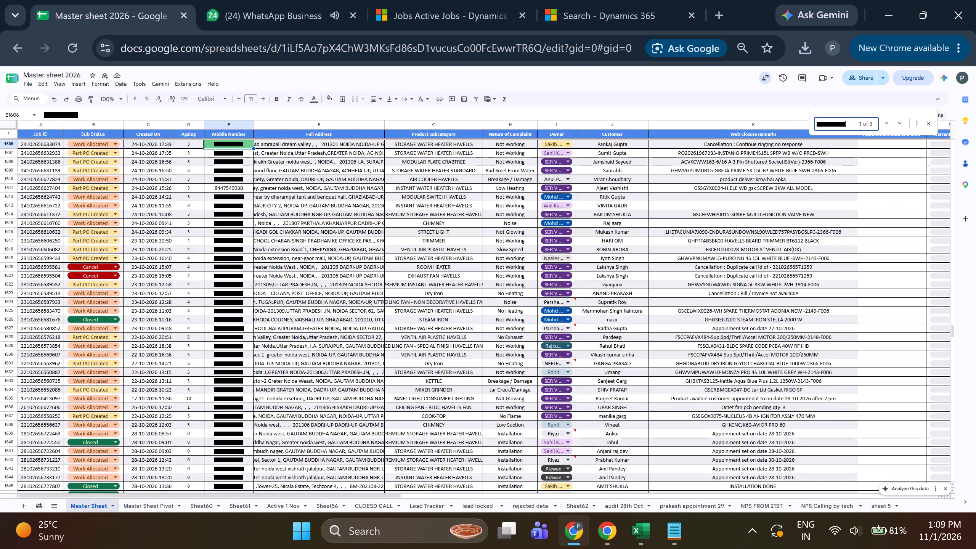
pyautogui.press('Return')
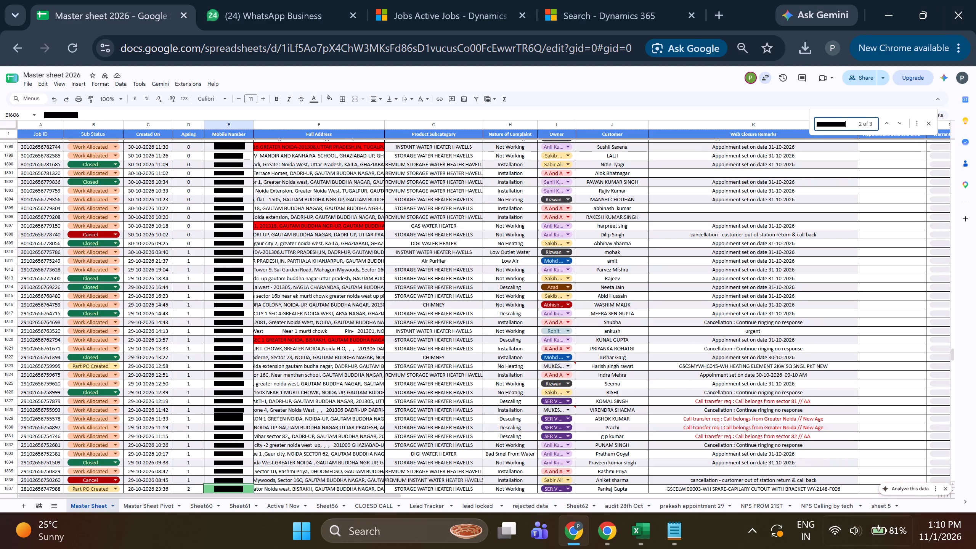
# Create a filter on the master sheet's header row, starting from the Mobile Number heading.
pyautogui.click(241, 136)
pyautogui.click(244, 130)
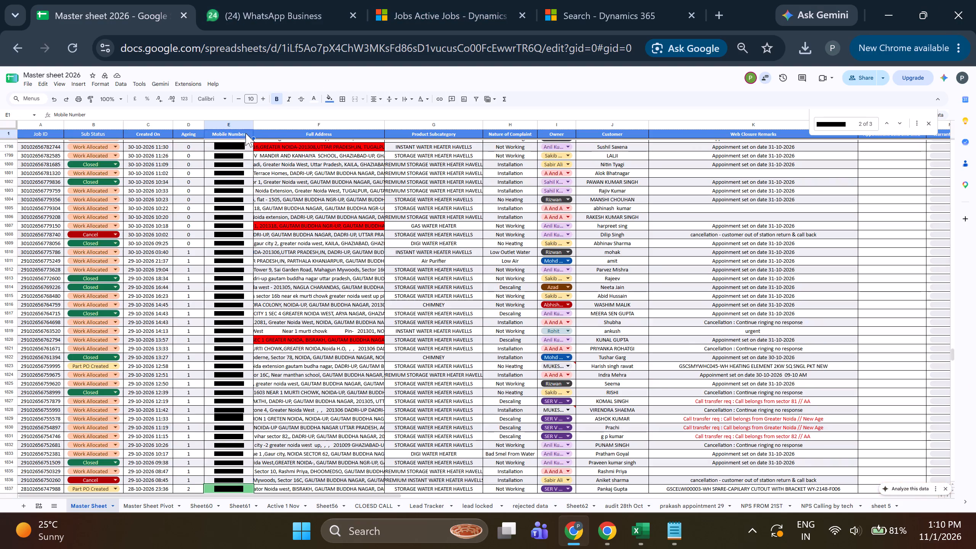
pyautogui.moveTo(247, 129); pyautogui.dragTo(242, 138)
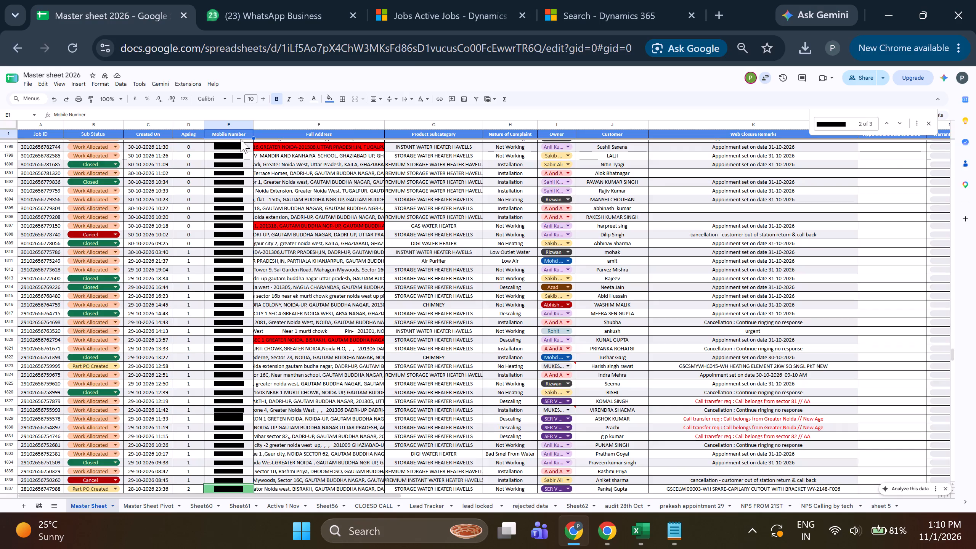
pyautogui.click(482, 98)
pyautogui.click(477, 98)
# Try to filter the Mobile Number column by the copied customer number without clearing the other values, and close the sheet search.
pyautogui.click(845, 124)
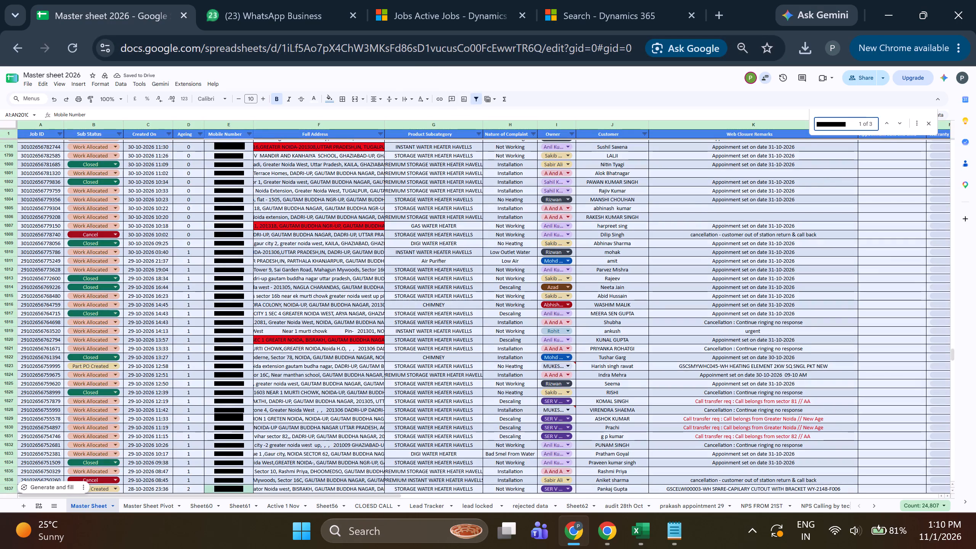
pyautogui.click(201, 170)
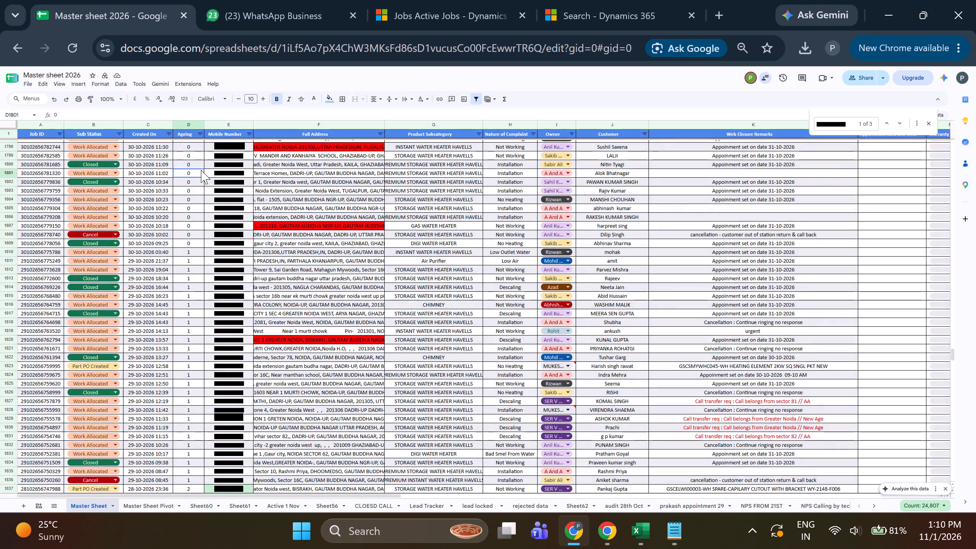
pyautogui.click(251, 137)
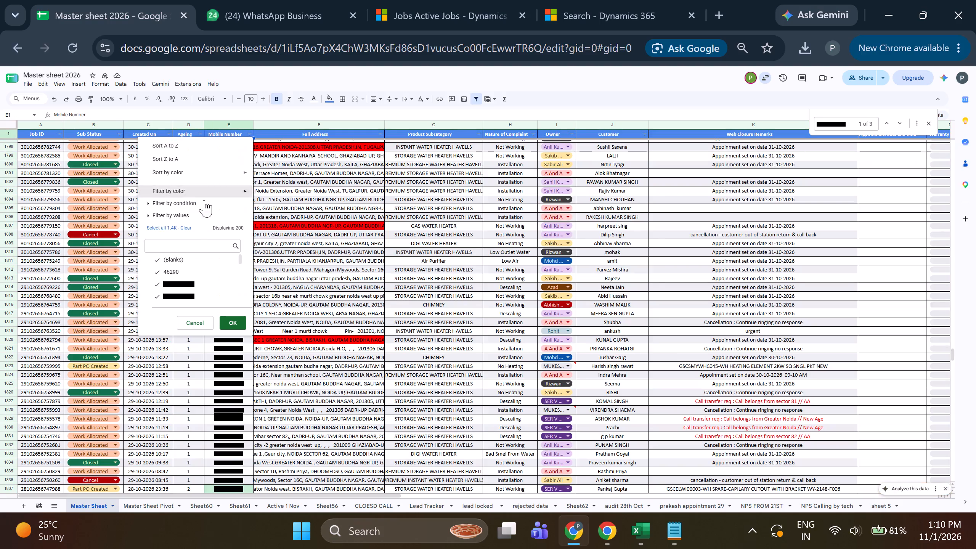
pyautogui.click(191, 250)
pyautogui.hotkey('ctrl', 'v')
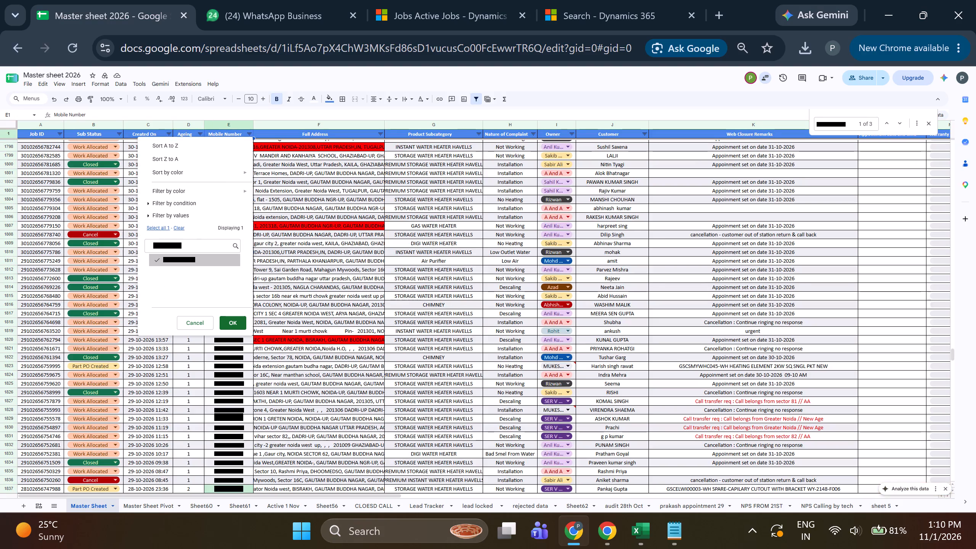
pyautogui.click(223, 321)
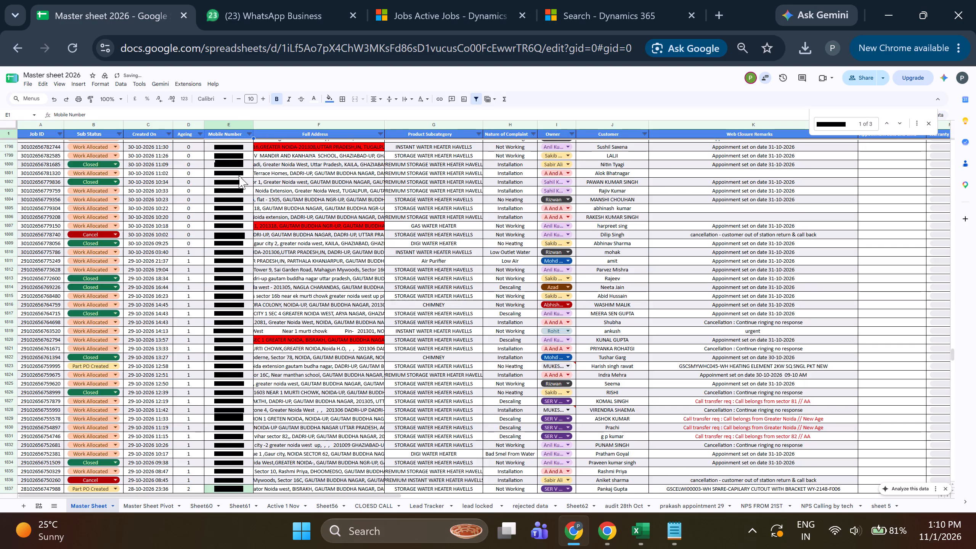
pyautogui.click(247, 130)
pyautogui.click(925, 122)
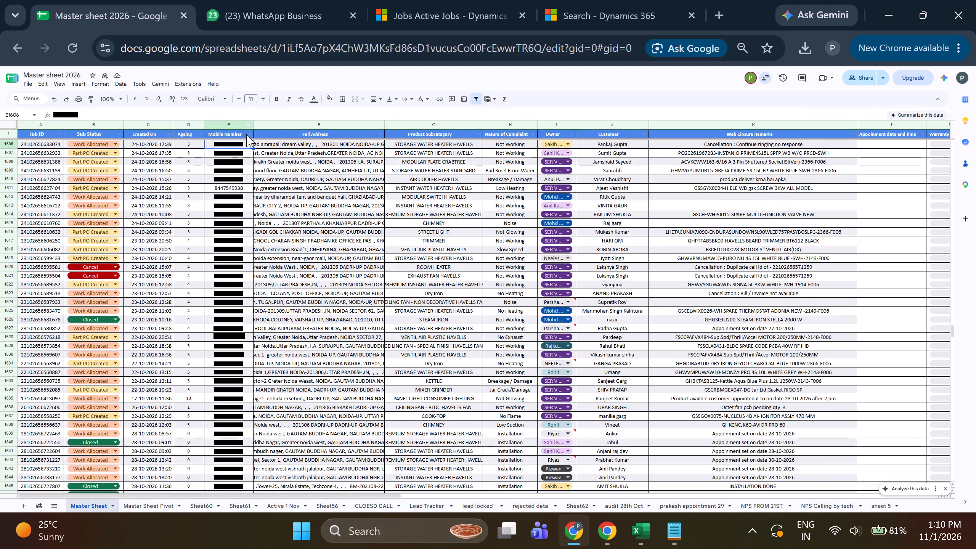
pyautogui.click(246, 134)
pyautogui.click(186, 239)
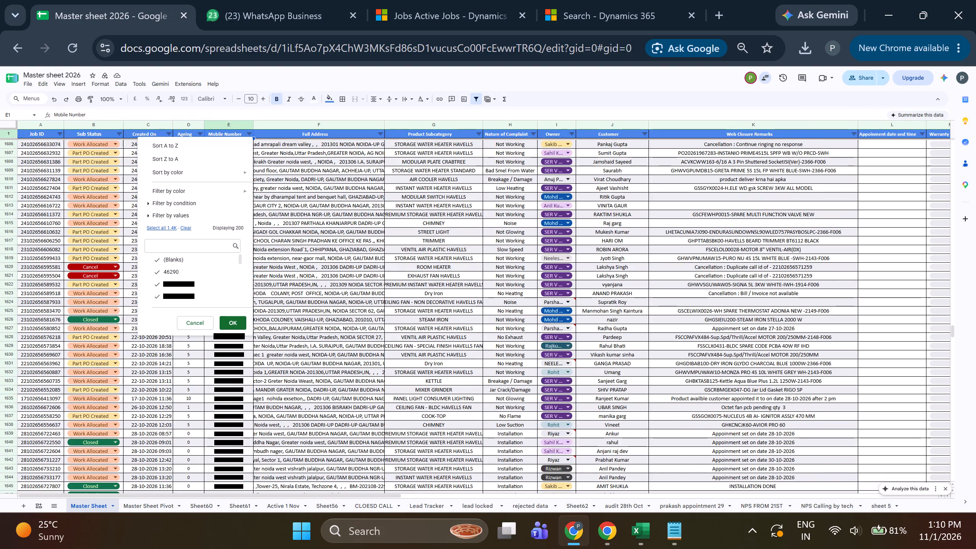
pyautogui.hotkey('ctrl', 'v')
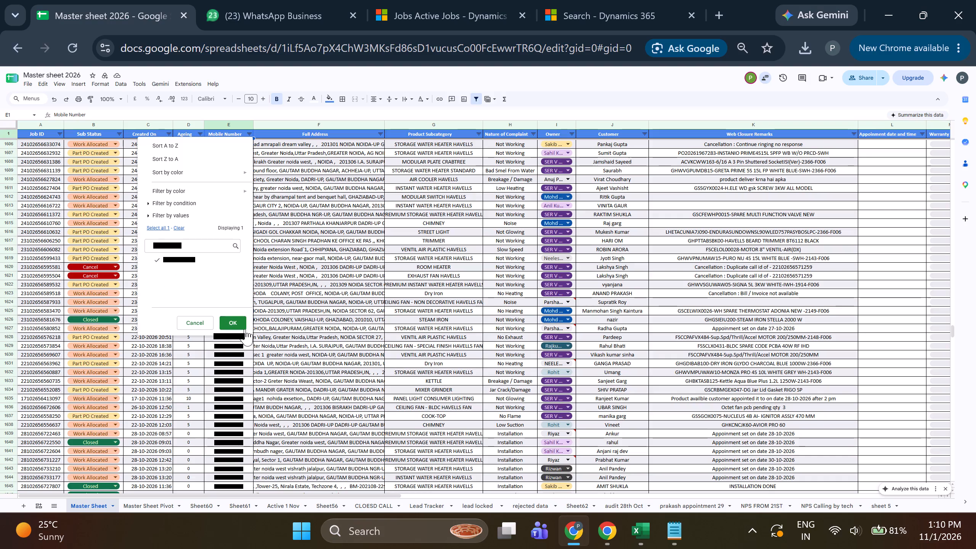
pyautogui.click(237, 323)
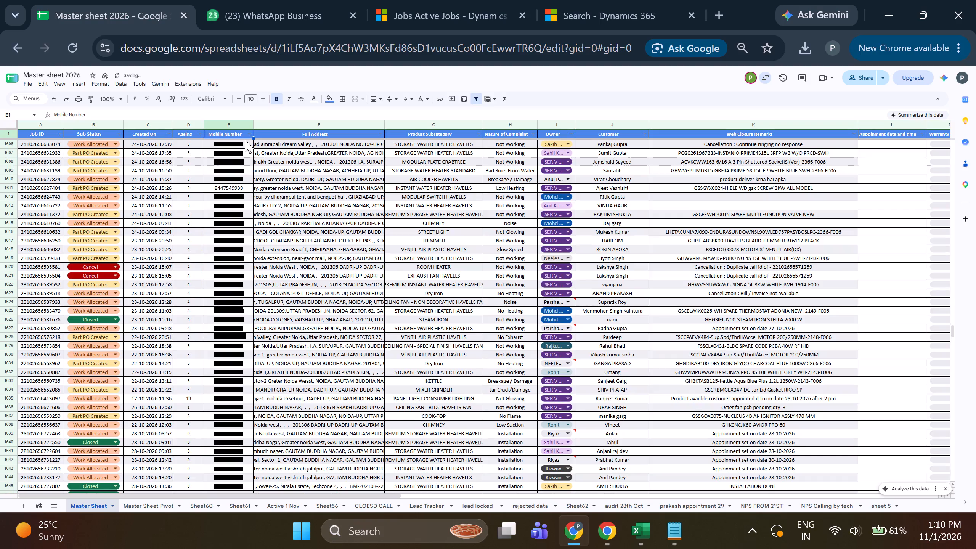
# Clear all values in the Mobile Number filter, look up the copied customer number, apply the filter and check the remaining rows.
pyautogui.click(249, 133)
pyautogui.click(183, 241)
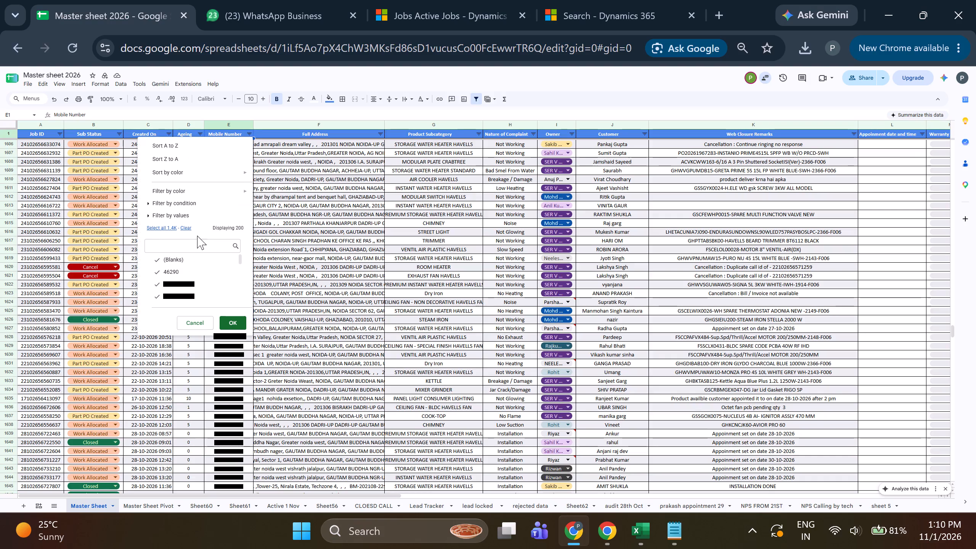
pyautogui.click(187, 228)
pyautogui.click(198, 248)
pyautogui.hotkey('ctrl', 'v')
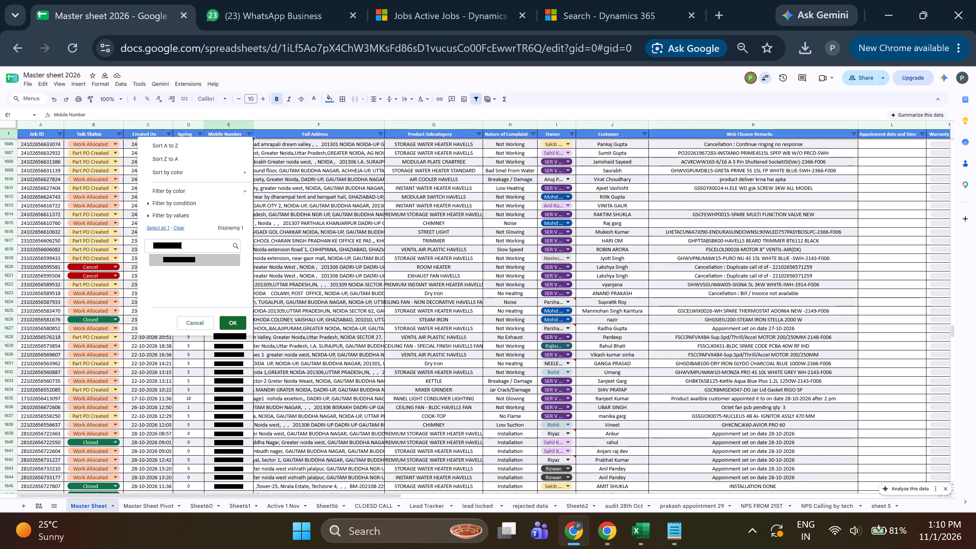
pyautogui.click(230, 319)
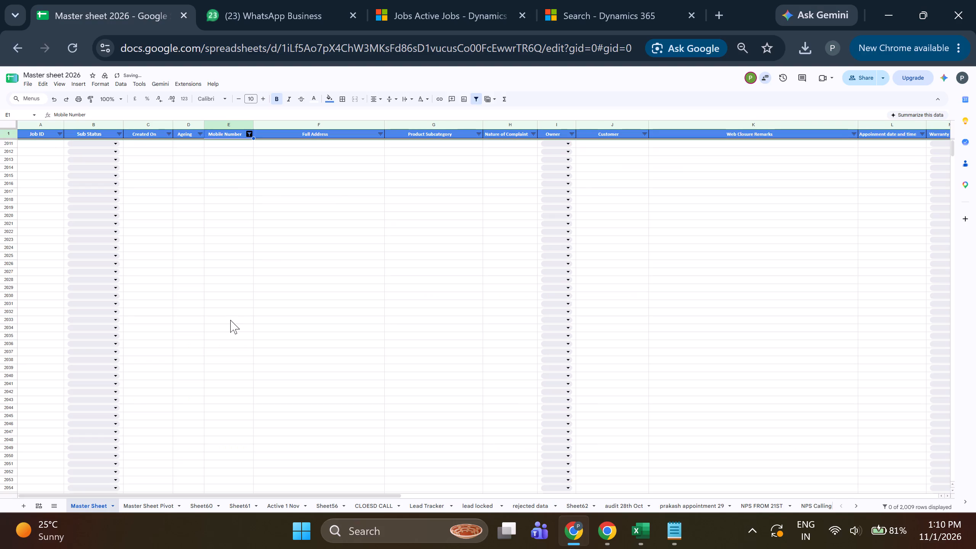
pyautogui.scroll(6, 221, 286)
pyautogui.scroll(3, 258, 258)
pyautogui.scroll(-6, 258, 258)
pyautogui.scroll(7, 259, 262)
pyautogui.scroll(-7, 259, 262)
pyautogui.scroll(7, 259, 262)
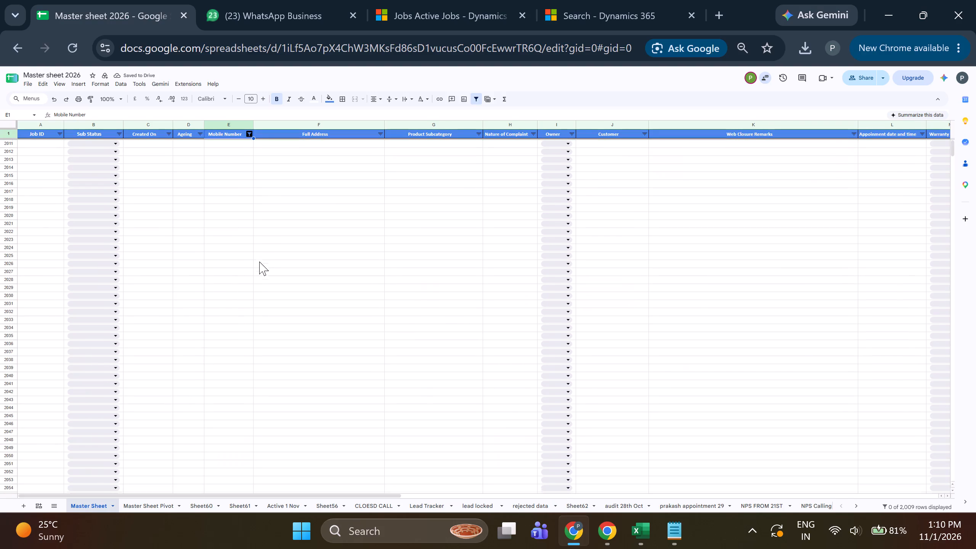
# Undo the last Mobile Number filter on the master sheet.
pyautogui.scroll(8, 259, 262)
pyautogui.scroll(-5, 259, 262)
pyautogui.scroll(6, 259, 262)
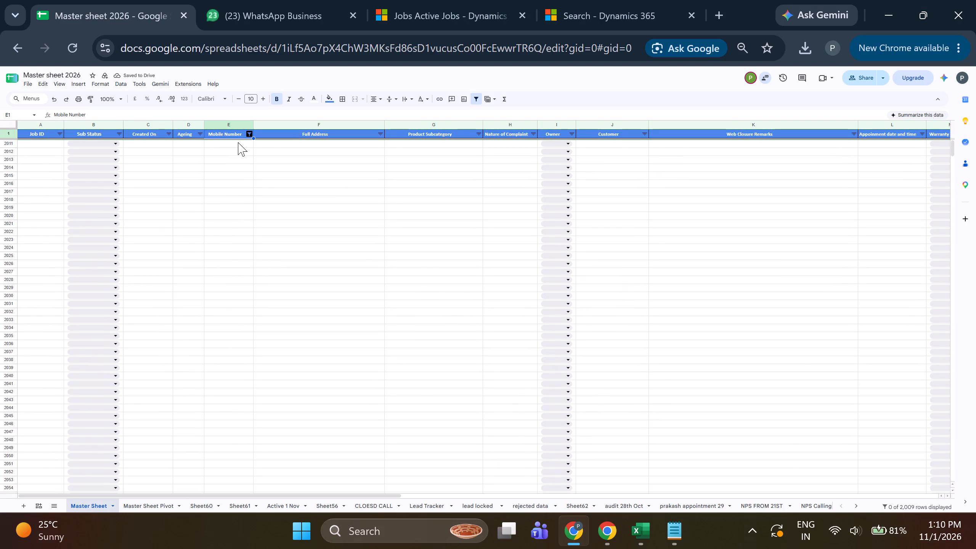
pyautogui.hotkey('ctrl', 'z')
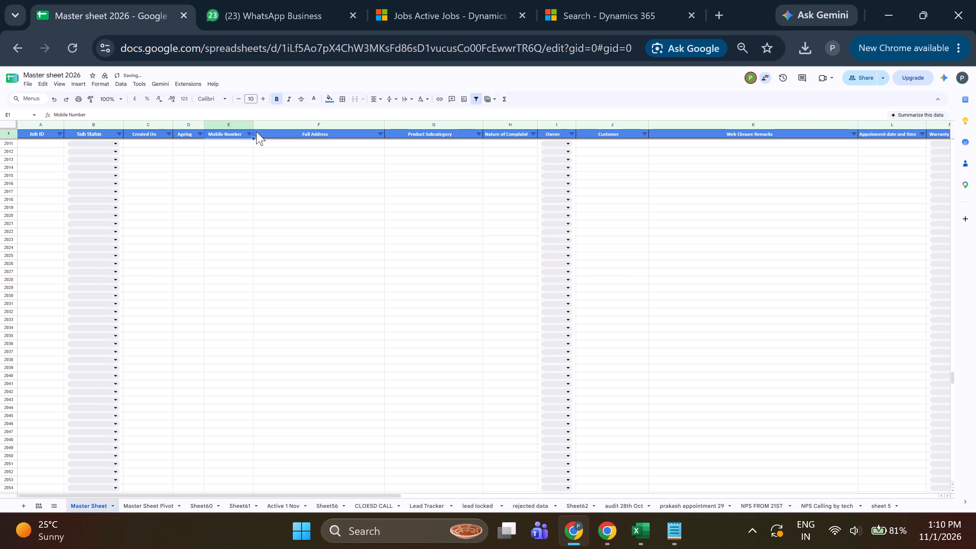
# Clear all values in the Mobile Number filter, look up the copied customer number, tick its entry and apply the filter.
pyautogui.click(247, 133)
pyautogui.click(184, 231)
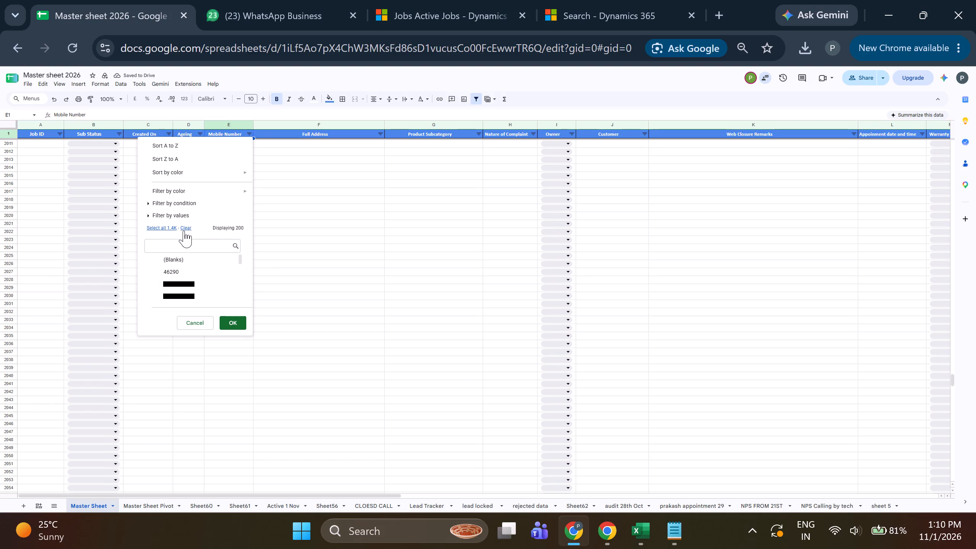
pyautogui.click(188, 243)
pyautogui.hotkey('ctrl', 'v')
pyautogui.click(192, 263)
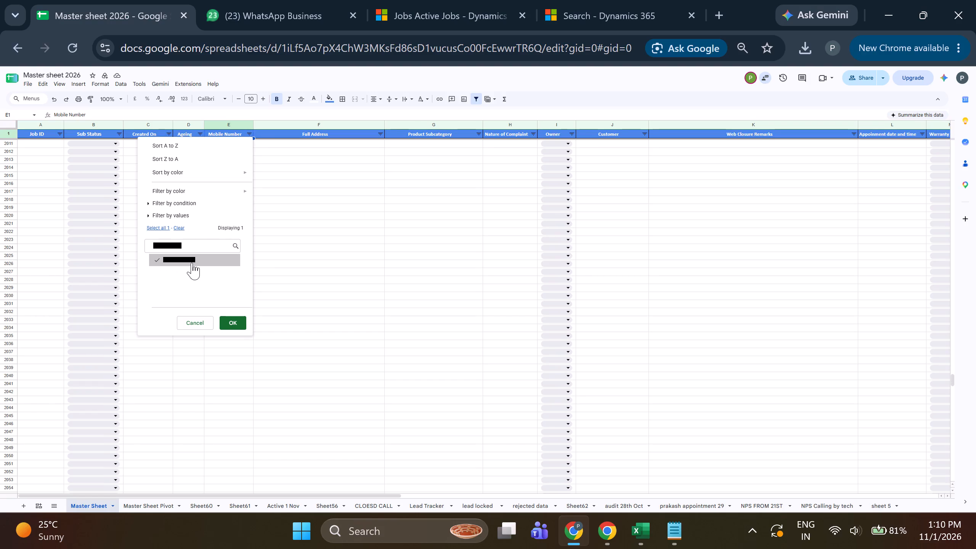
pyautogui.click(230, 318)
pyautogui.scroll(6, 174, 236)
pyautogui.scroll(-5, 174, 236)
pyautogui.scroll(6, 174, 236)
pyautogui.click(235, 172)
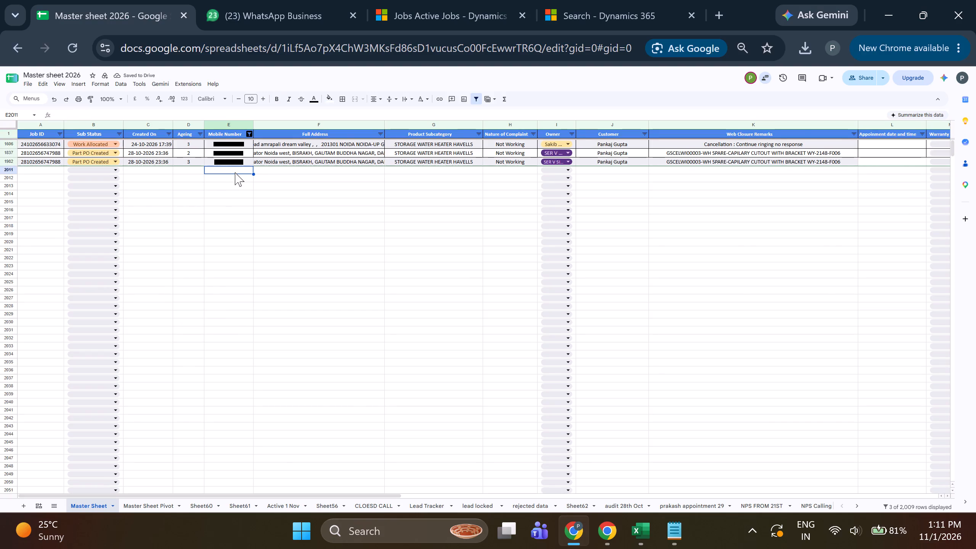
pyautogui.click(4, 164)
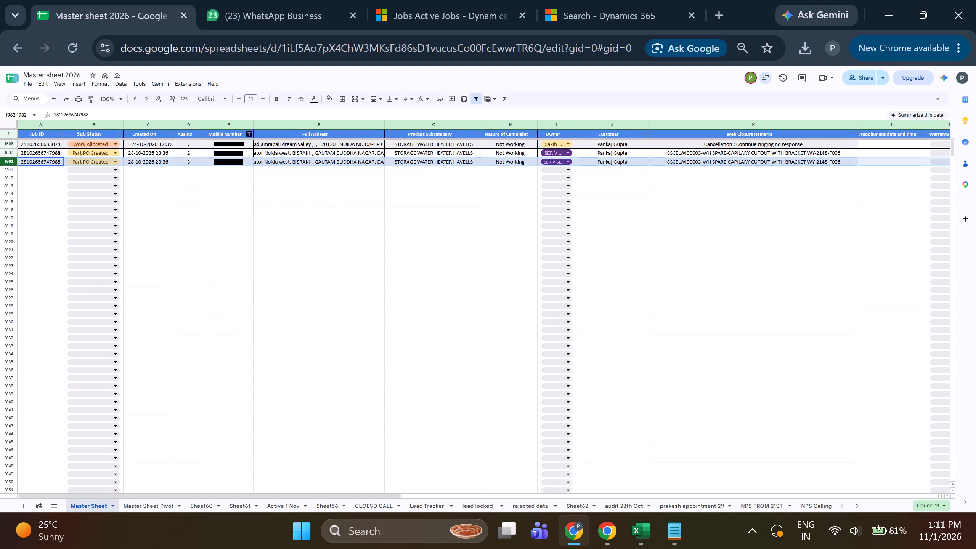
pyautogui.rightClick(4, 164)
pyautogui.click(23, 250)
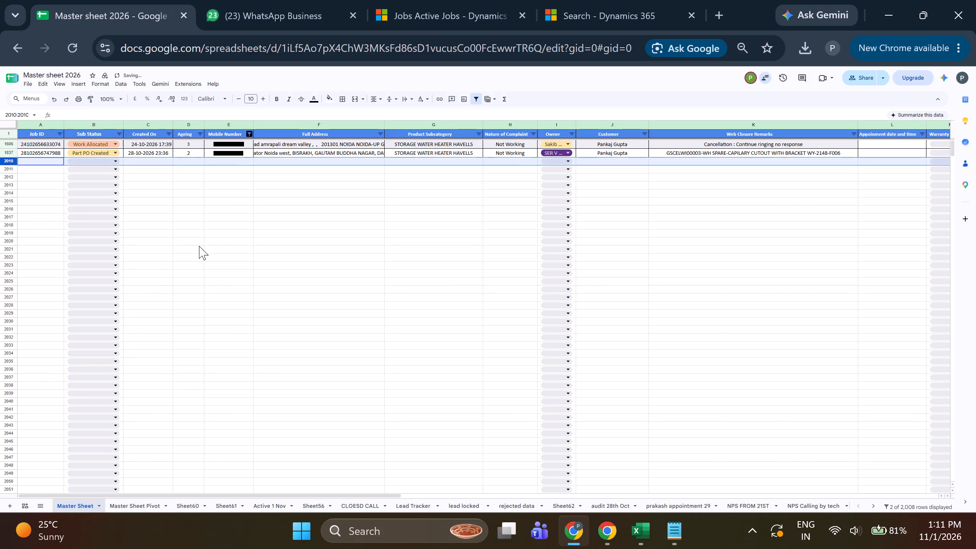
pyautogui.click(202, 246)
pyautogui.scroll(3, 195, 234)
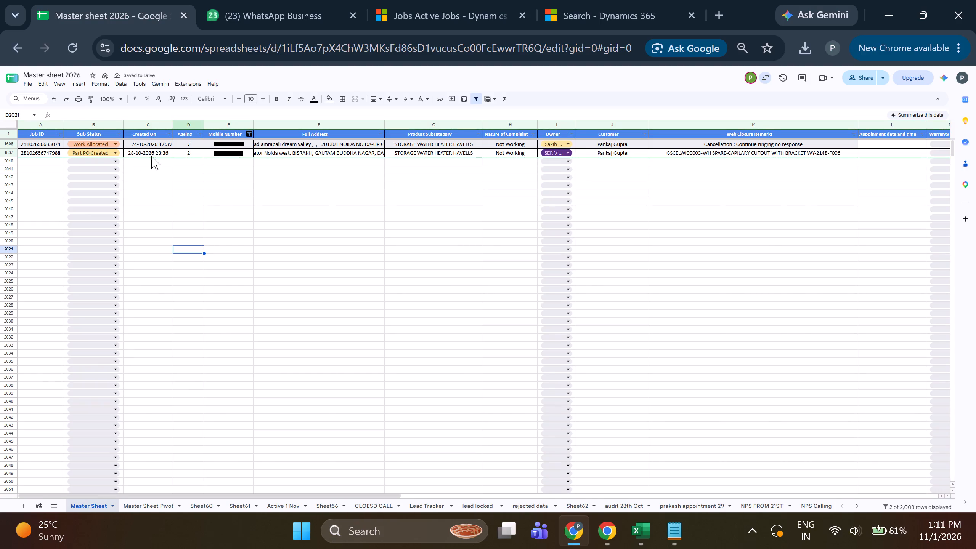
pyautogui.click(143, 146)
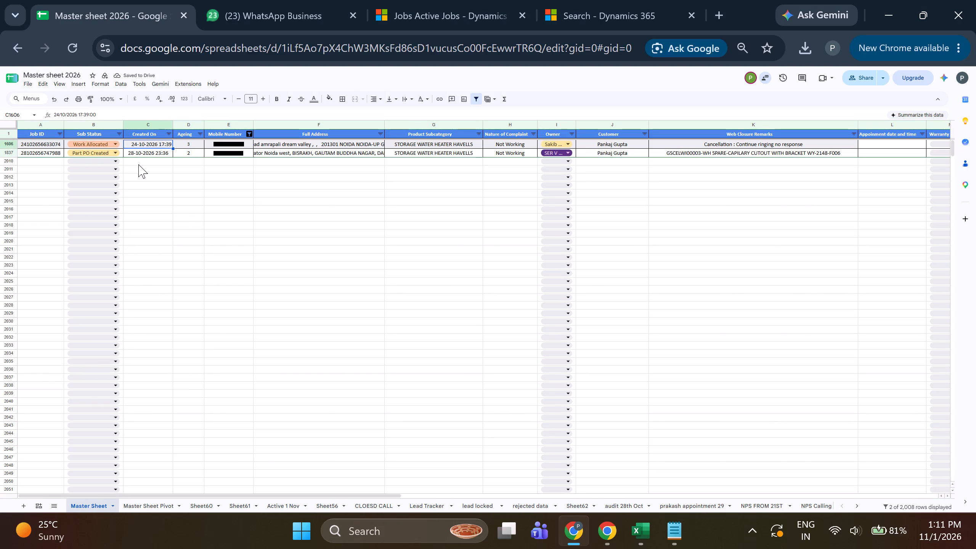
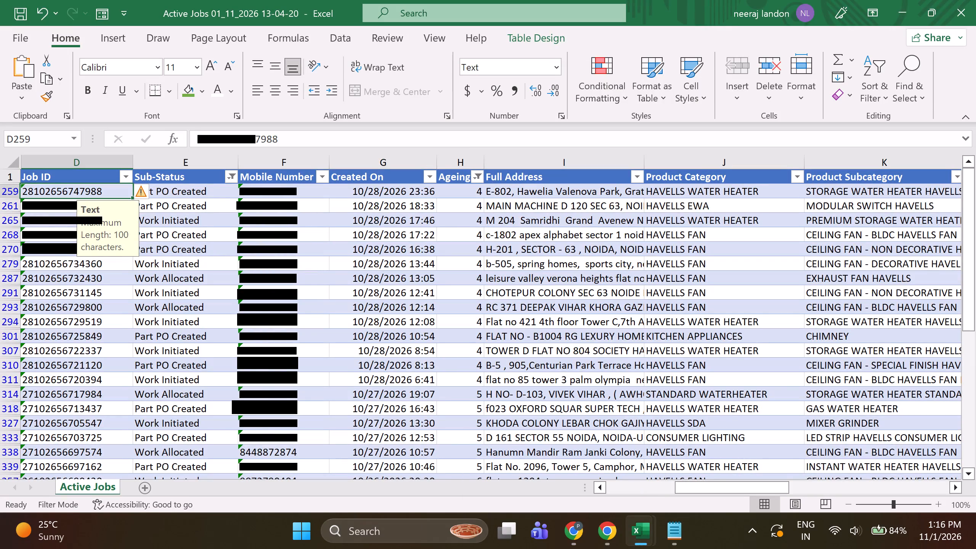
# Copy the customer mobile number from row 261 of the Active Jobs workbook and search for it in Dynamics 365 in Chrome.
pyautogui.click(252, 189)
pyautogui.click(262, 206)
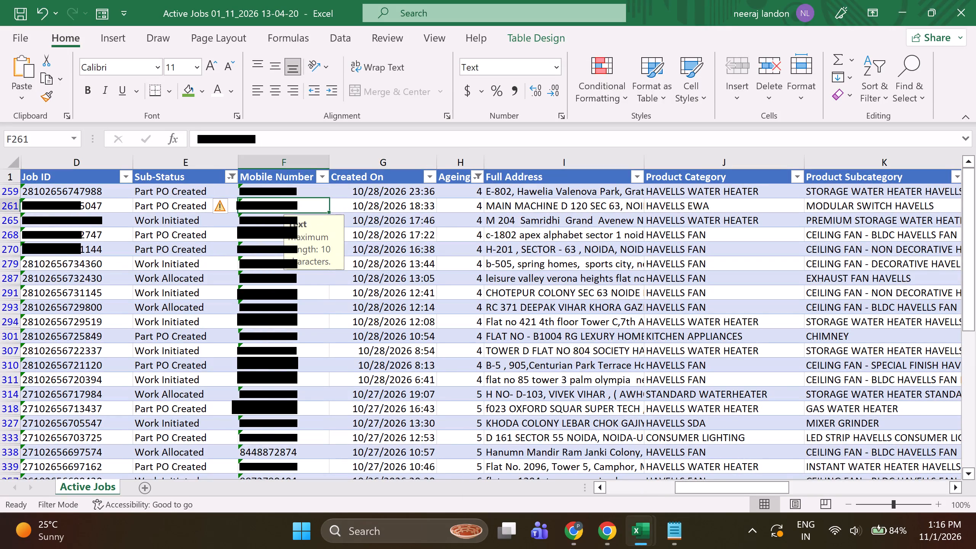
pyautogui.hotkey('ctrl', 'c')
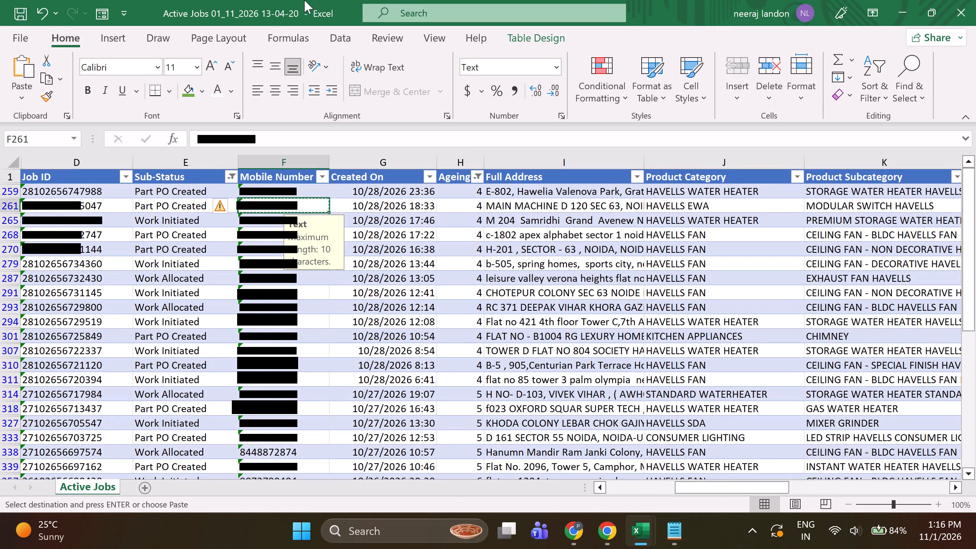
pyautogui.hotkey('alt', 'Tab')
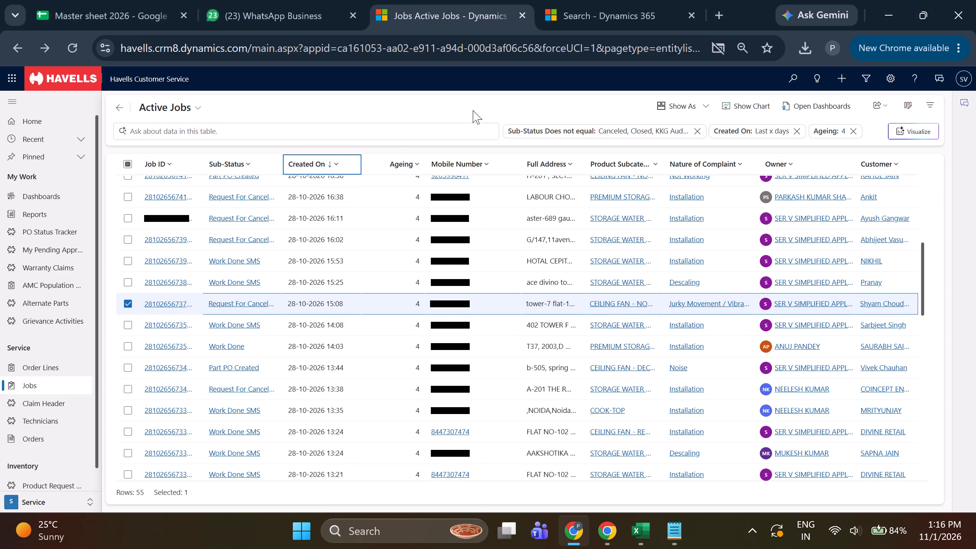
pyautogui.click(590, 0)
pyautogui.doubleClick(393, 113)
pyautogui.hotkey('ctrl', 'v')
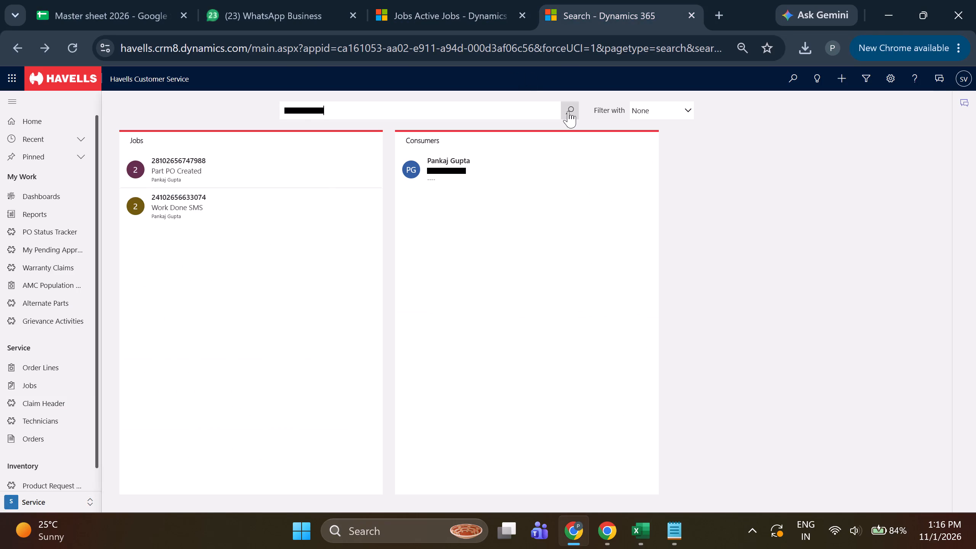
pyautogui.click(569, 111)
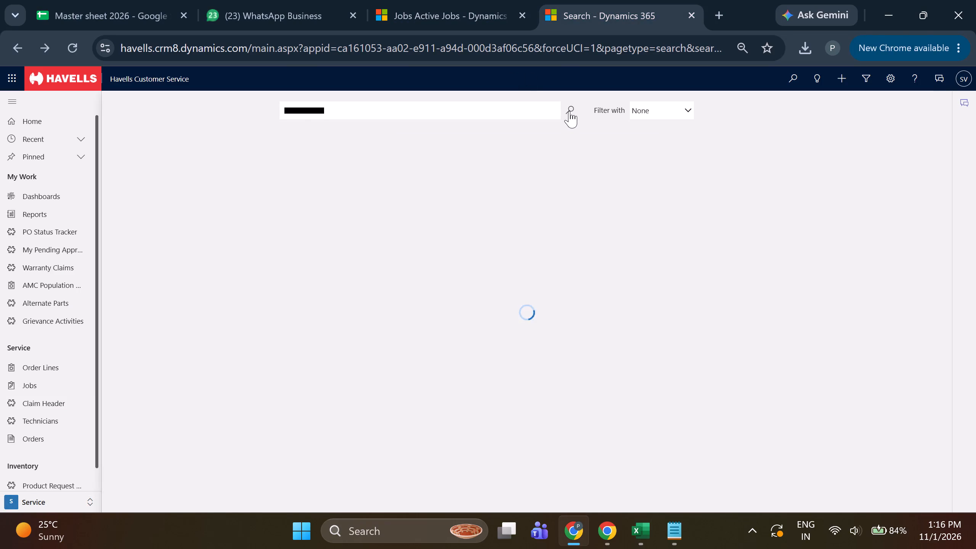
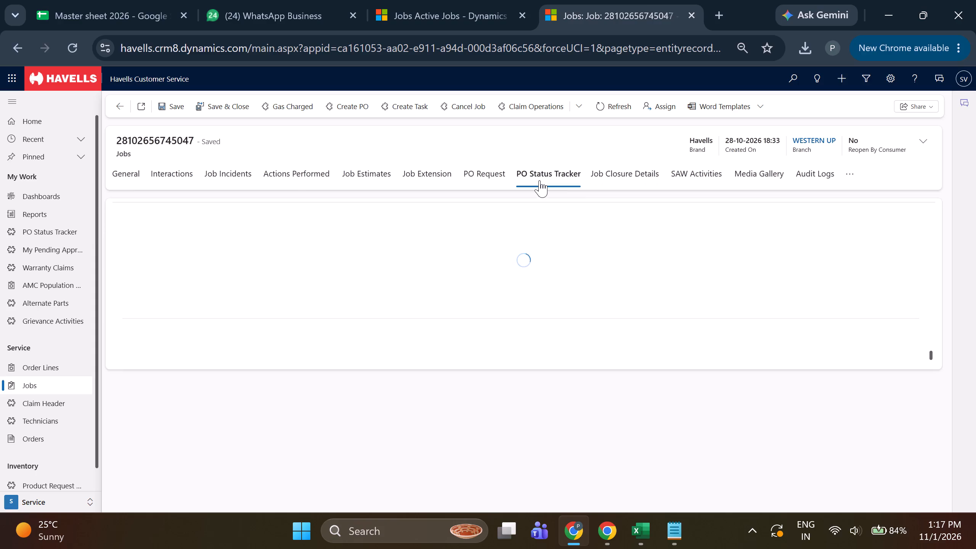
# Check the open job's PO Request details for its emergency purchase orders and goods receipts.
pyautogui.click(481, 184)
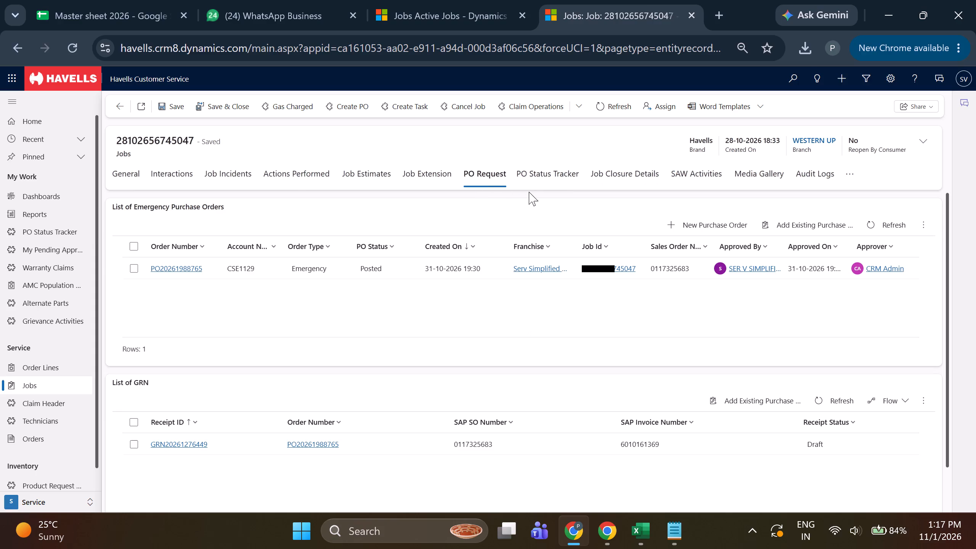
# Check the open job's PO Status Tracker for its purchase order lines, and save and close the job.
pyautogui.click(528, 181)
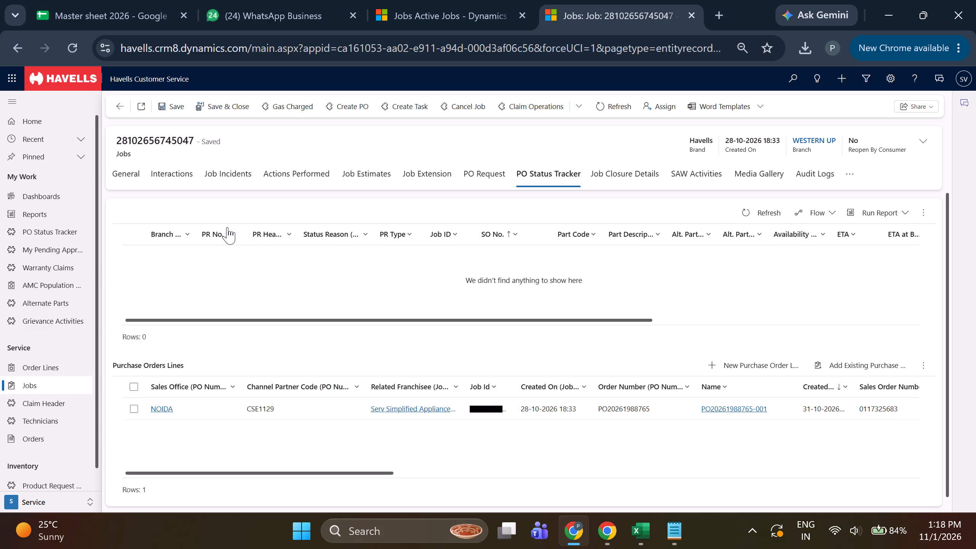
pyautogui.click(223, 110)
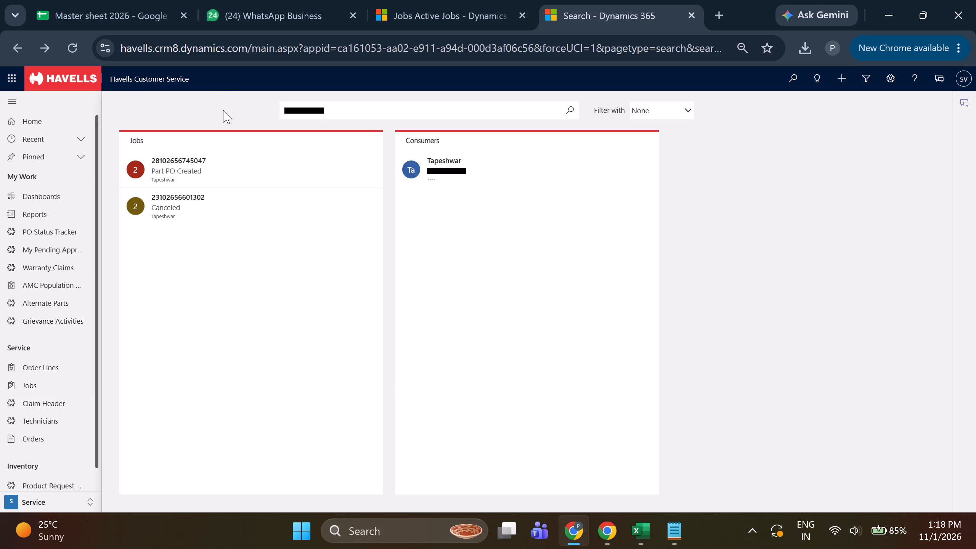
# Revisit the master sheet and the Active Jobs list, and select the mobile number in the Dynamics 365 search box.
pyautogui.click(151, 0)
pyautogui.click(417, 0)
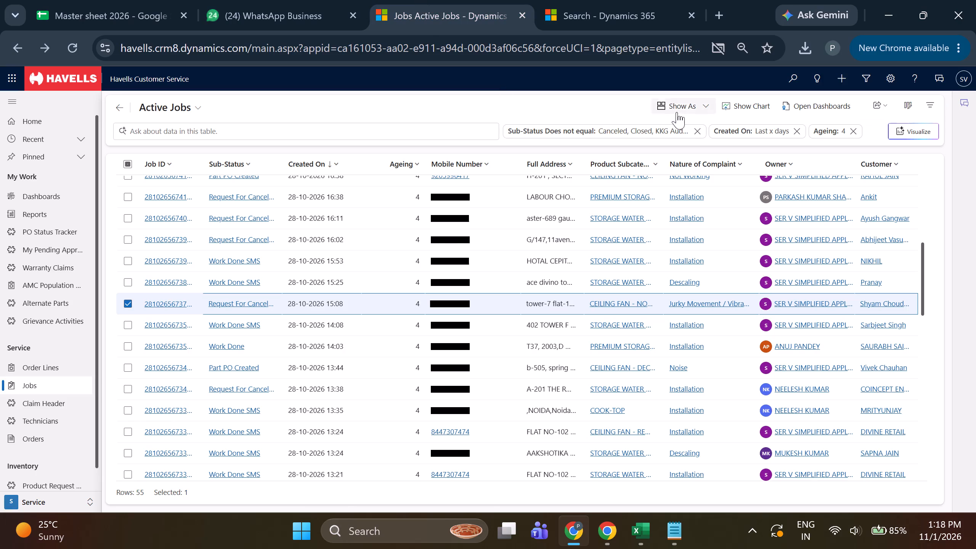
pyautogui.click(623, 0)
pyautogui.doubleClick(392, 104)
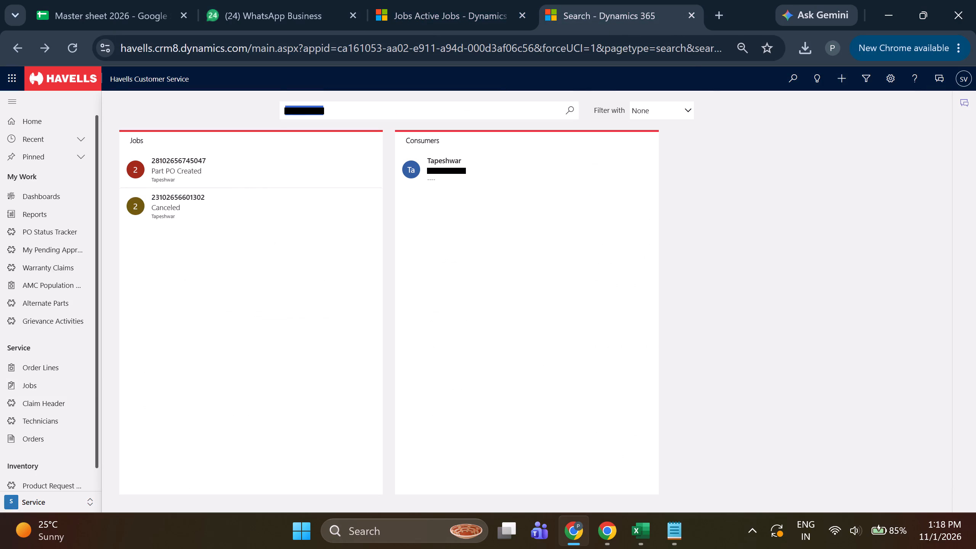
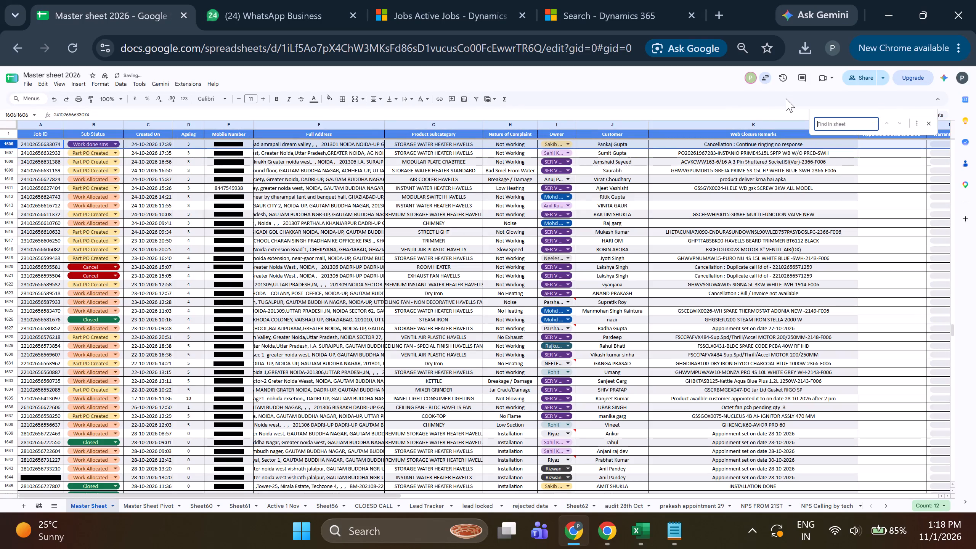
# Search the master sheet for the copied customer mobile number and look through the job rows down to the November entries.
pyautogui.hotkey('ctrl', 'v')
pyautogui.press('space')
pyautogui.press('Left')
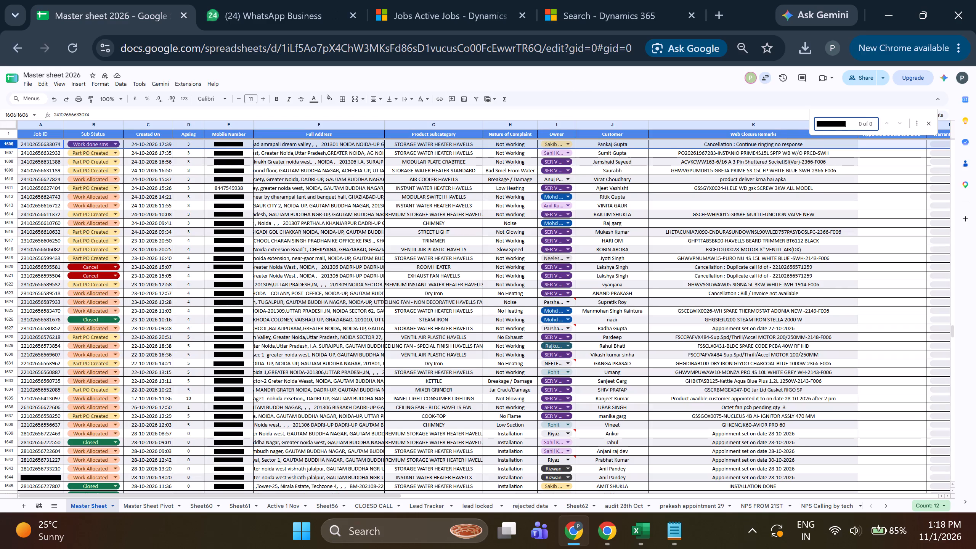
pyautogui.press('Left')
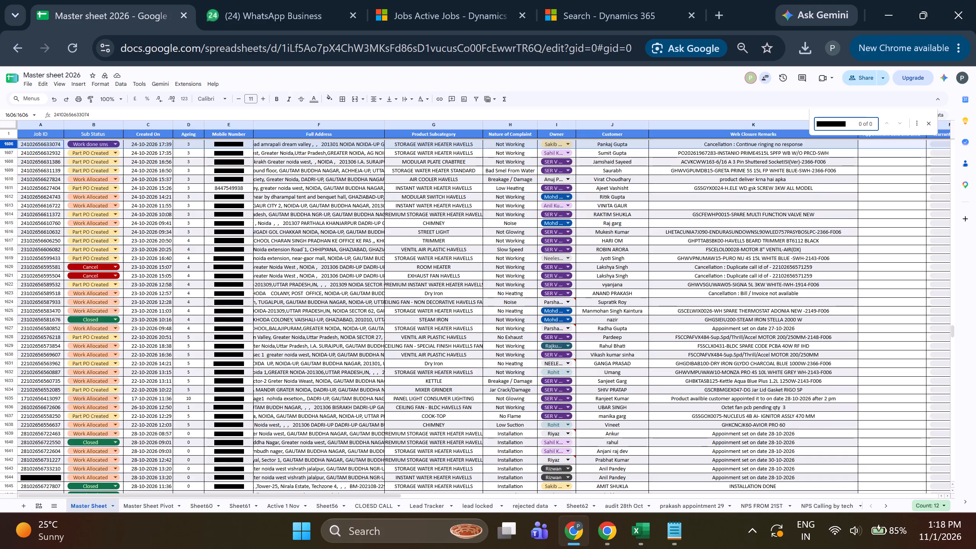
pyautogui.press('Right')
pyautogui.press('Right')
pyautogui.hotkey('ctrl', 'v')
pyautogui.hotkey('ctrl', 'z')
pyautogui.hotkey('ctrl', 'z')
pyautogui.hotkey('ctrl', 'z')
pyautogui.hotkey('ctrl', 'z')
pyautogui.hotkey('ctrl', 'c')
pyautogui.hotkey('ctrl', 'v')
pyautogui.scroll(-3, 714, 253)
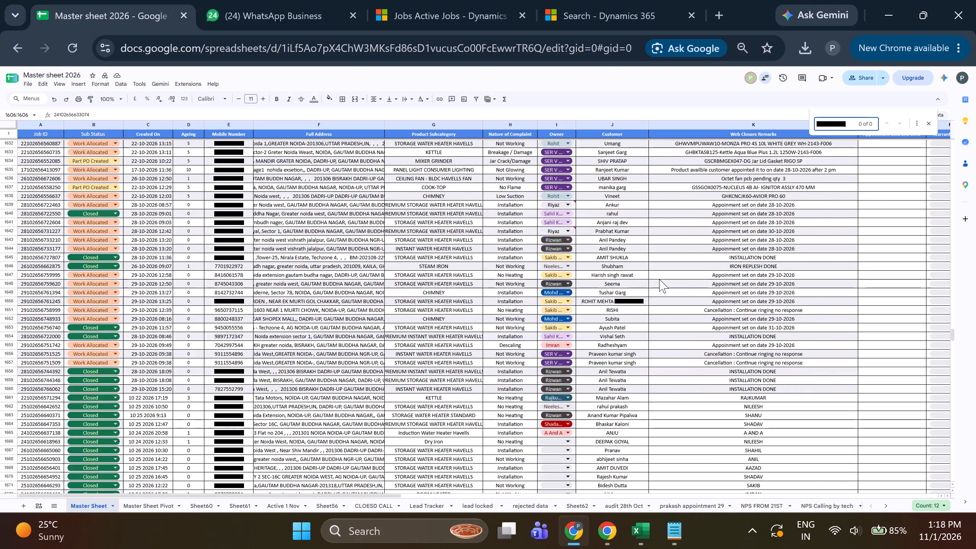
pyautogui.scroll(-20, 653, 279)
pyautogui.scroll(-16, 653, 279)
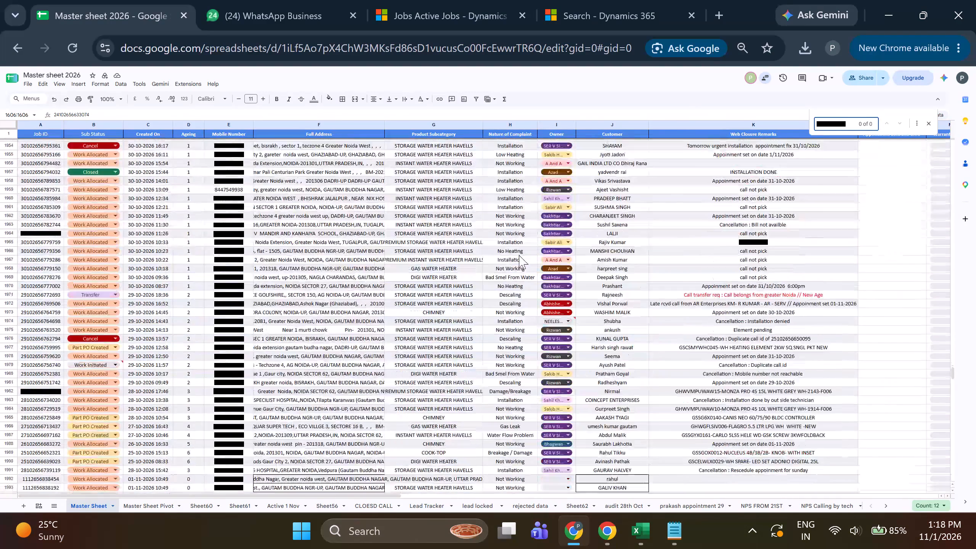
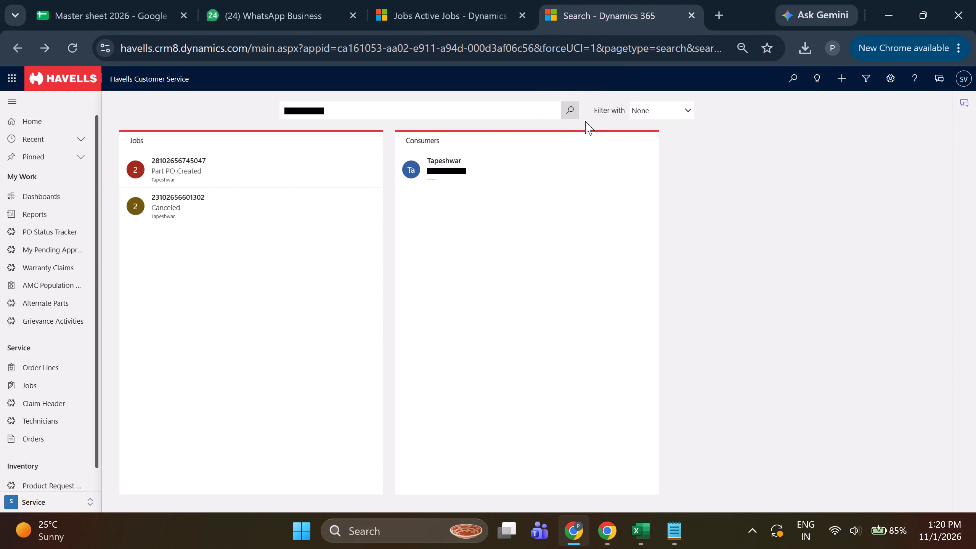
# Rerun the Dynamics 365 search for the current customer's mobile number and look over the latest rows of the master sheet.
pyautogui.click(572, 110)
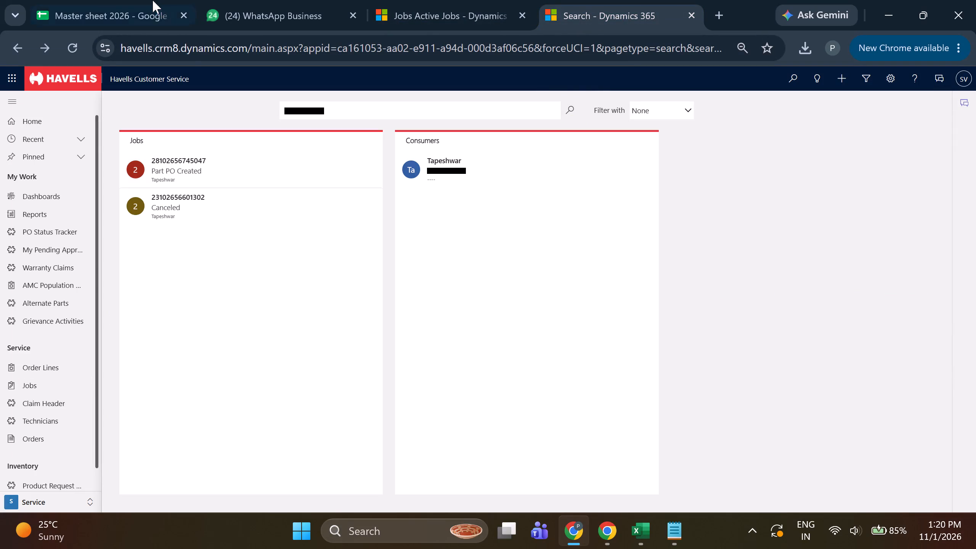
pyautogui.click(152, 0)
pyautogui.scroll(1, 258, 263)
pyautogui.scroll(-2, 258, 262)
pyautogui.scroll(1, 202, 237)
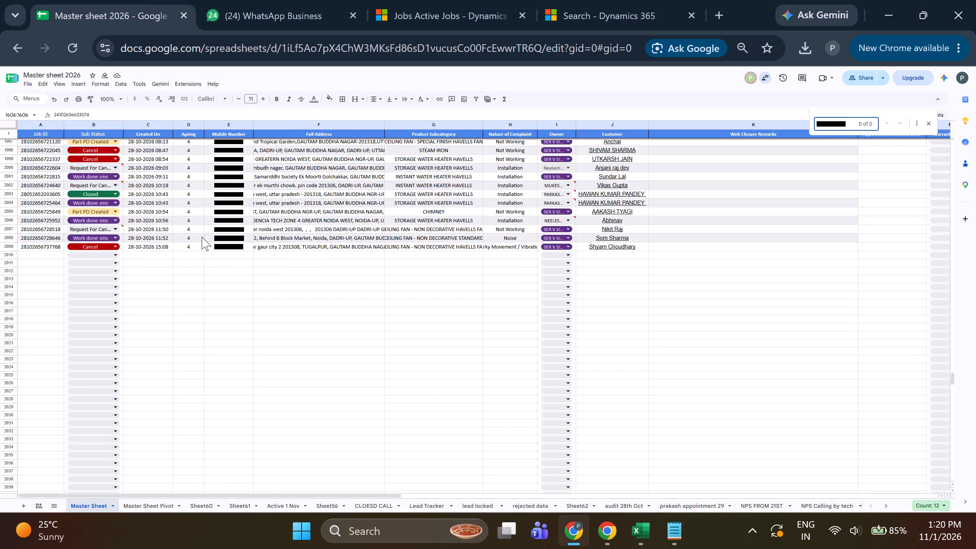
# Copy the mobile number in row 265 of the Active Jobs workbook in Excel and look it up in the Dynamics 365 search in Chrome.
pyautogui.click(644, 532)
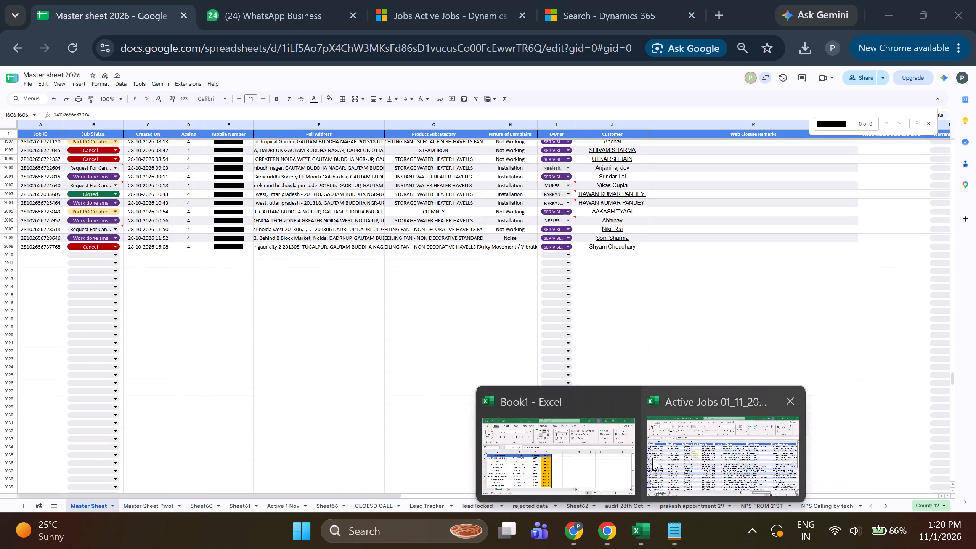
pyautogui.click(665, 452)
pyautogui.click(265, 217)
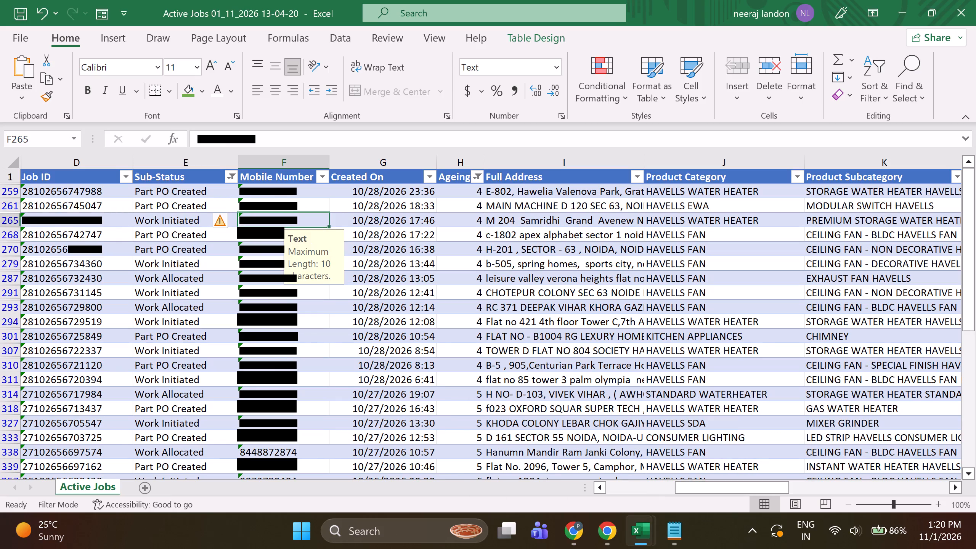
pyautogui.hotkey('ctrl', 'c')
pyautogui.hotkey('alt', 'Tab')
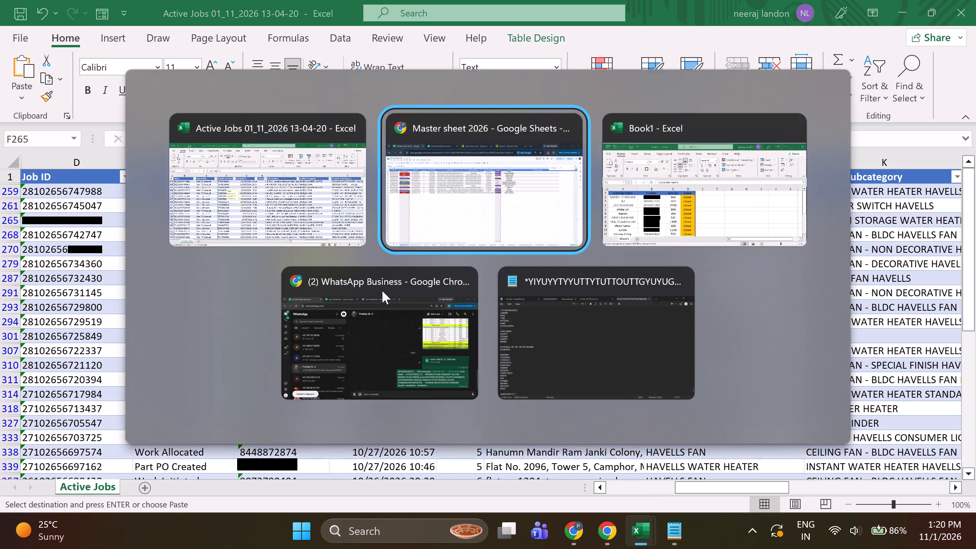
pyautogui.click(557, 0)
pyautogui.doubleClick(354, 114)
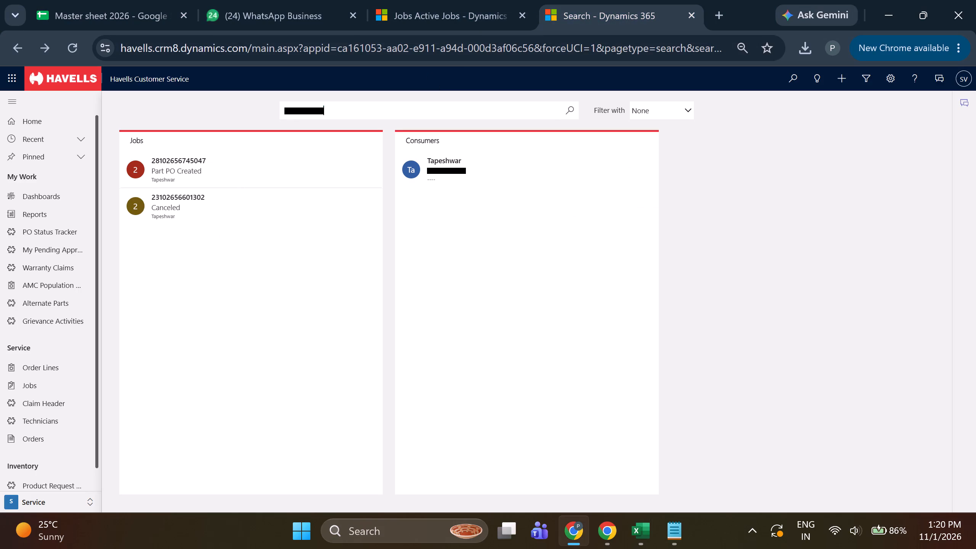
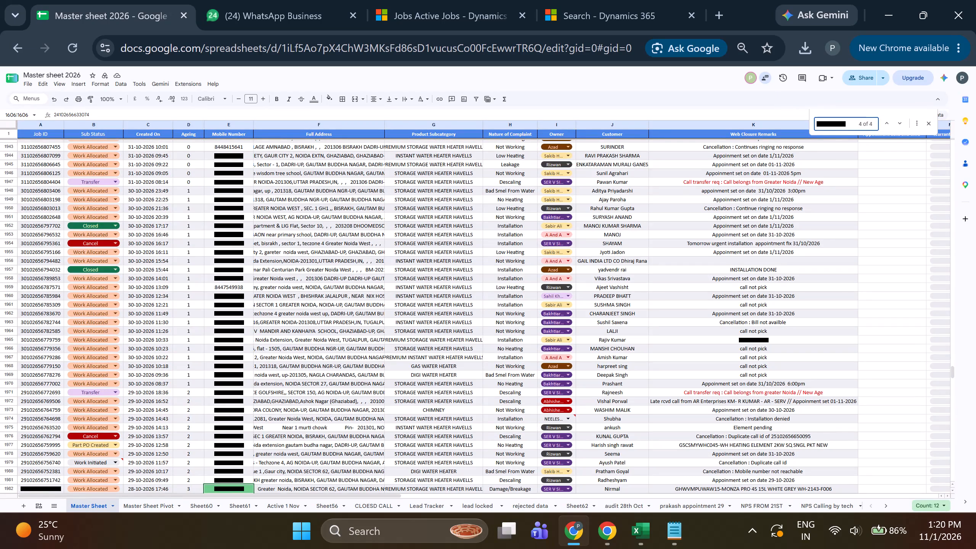
# Go through the next two matches of the customer's mobile number in the master sheet to check their job rows.
pyautogui.press('Return')
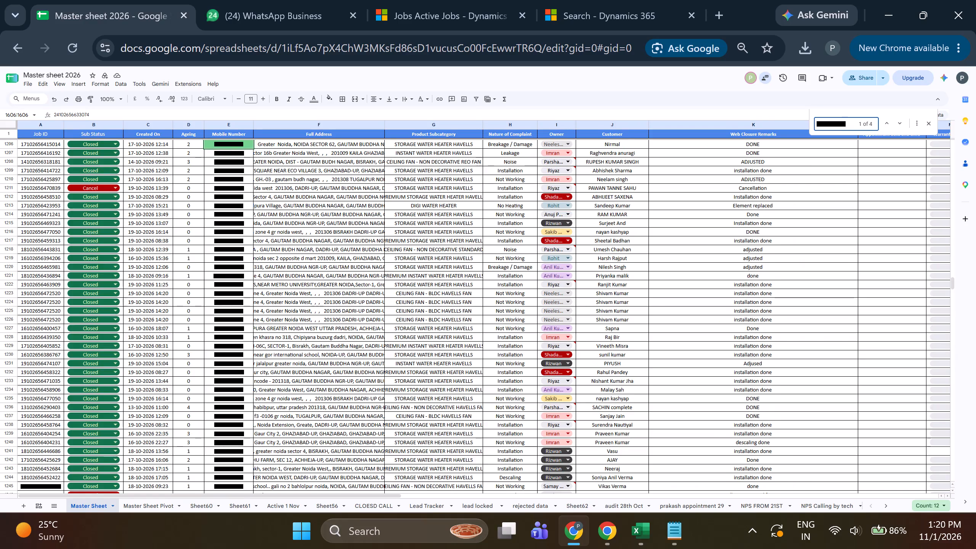
pyautogui.press('Return')
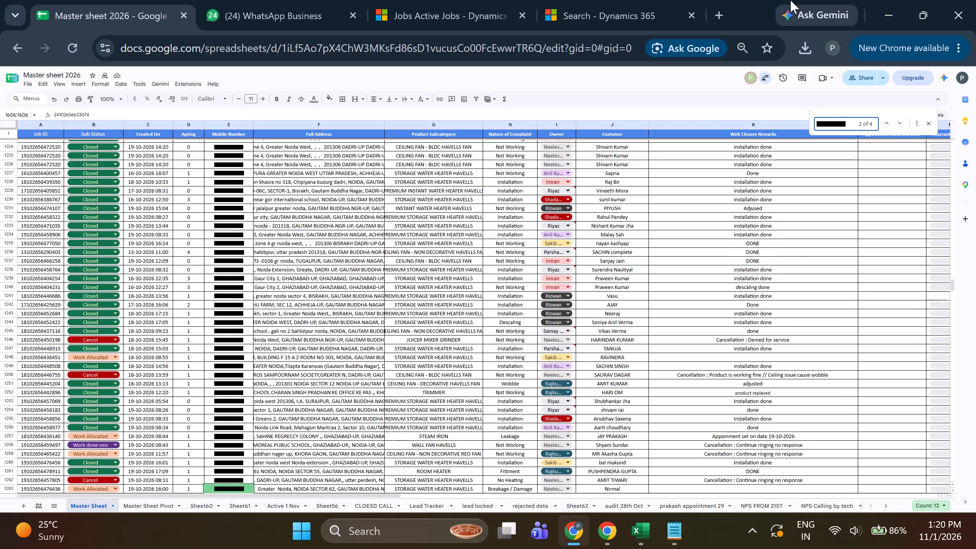
# Return to the Dynamics 365 search page and select the whole mobile number in the search field.
pyautogui.click(587, 0)
pyautogui.tripleClick(377, 113)
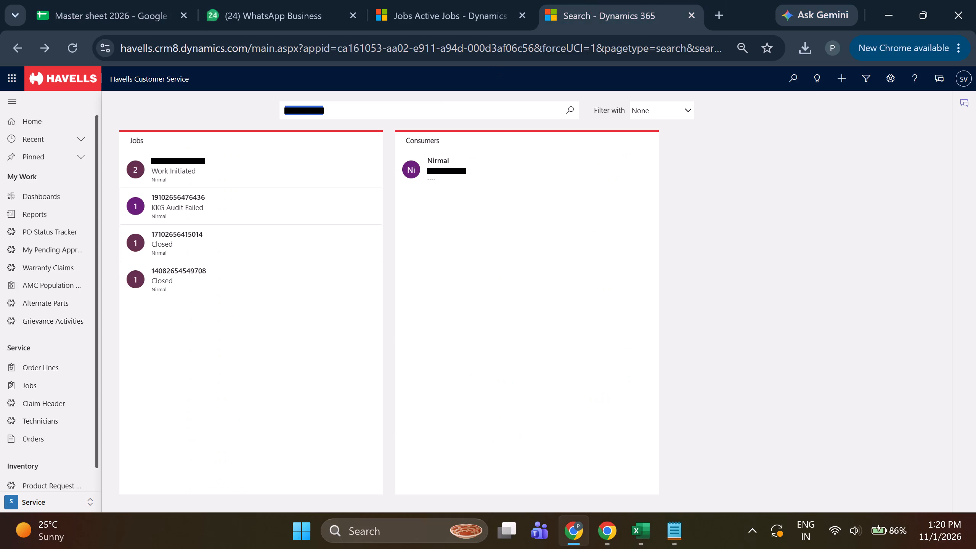
# Search the customer service records for the copied customer mobile number to list the related jobs.
pyautogui.hotkey('ctrl', 'v')
pyautogui.click(579, 108)
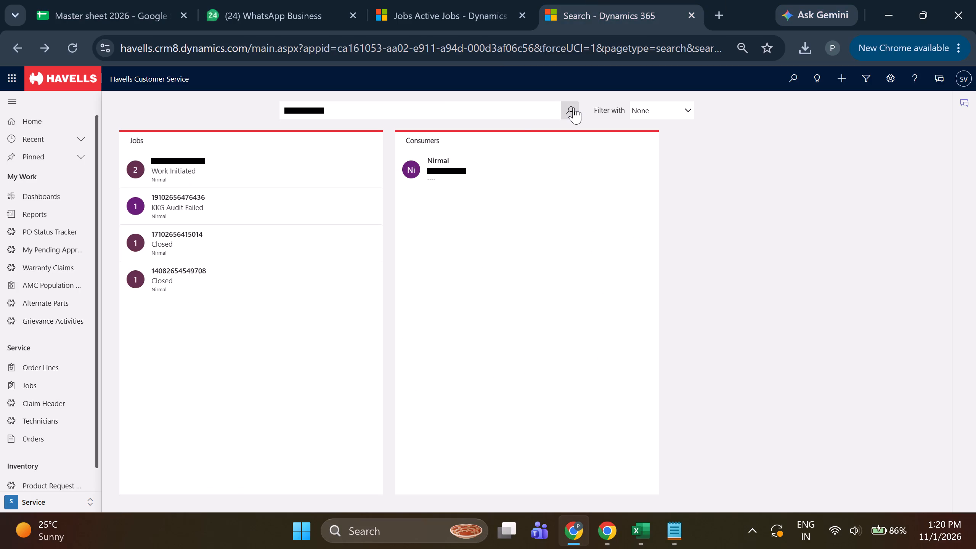
pyautogui.click(567, 106)
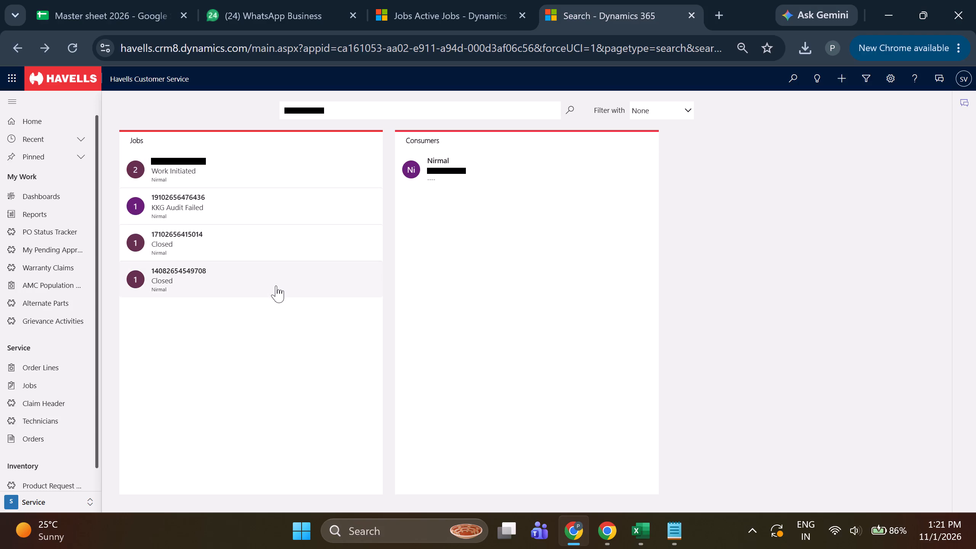
# Go through the master sheet entries matching the customer's mobile number and compare them with the customer's jobs in Dynamics.
pyautogui.click(152, 0)
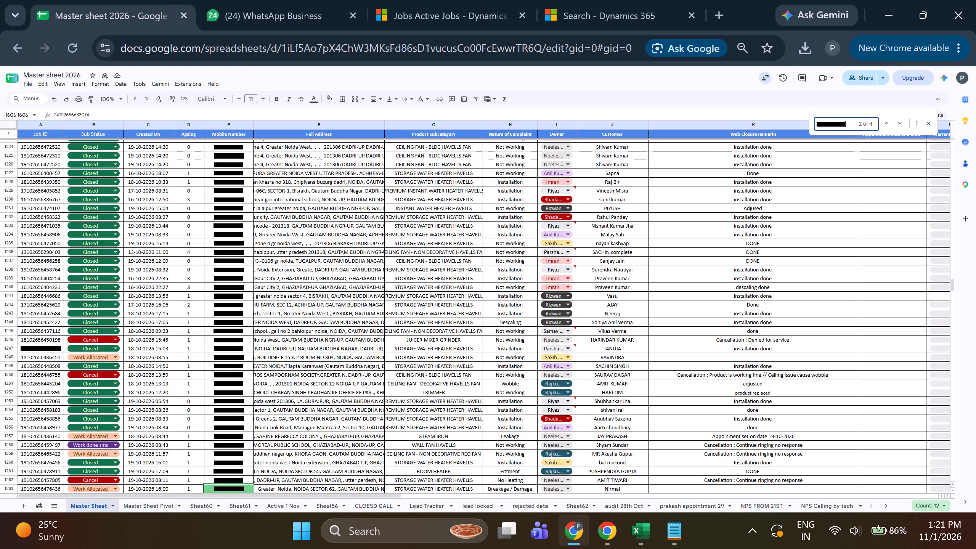
pyautogui.click(852, 120)
pyautogui.press('Return')
pyautogui.press('Return')
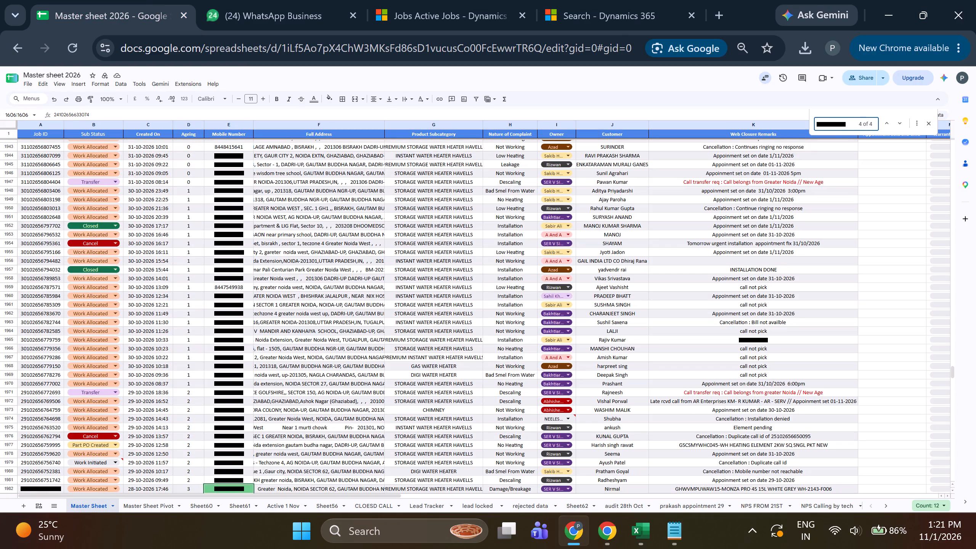
pyautogui.press('Return')
pyautogui.press('Return')
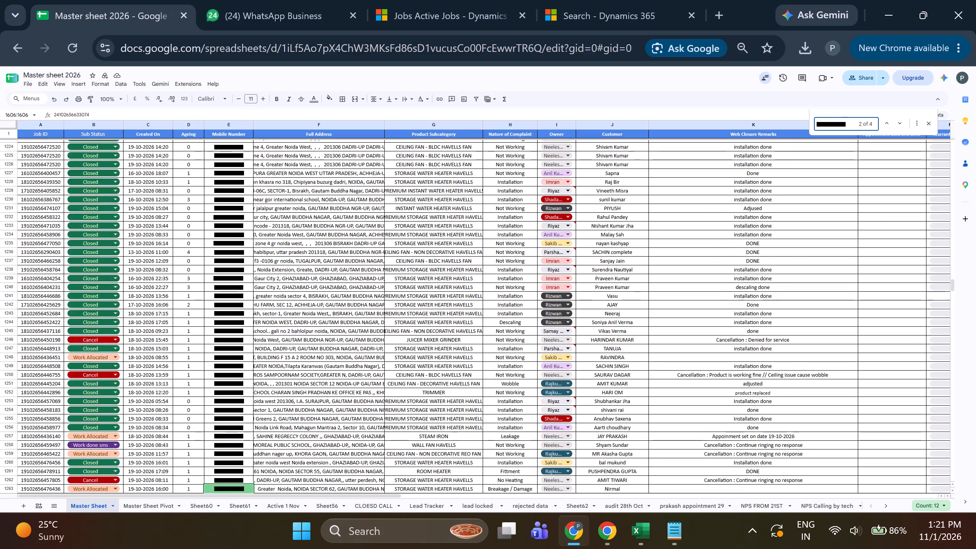
pyautogui.press('Return')
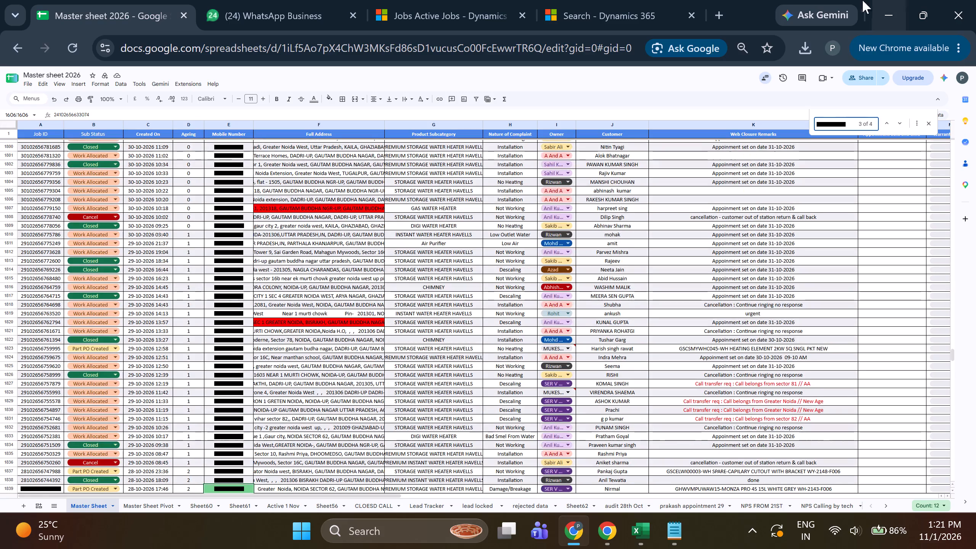
pyautogui.click(629, 0)
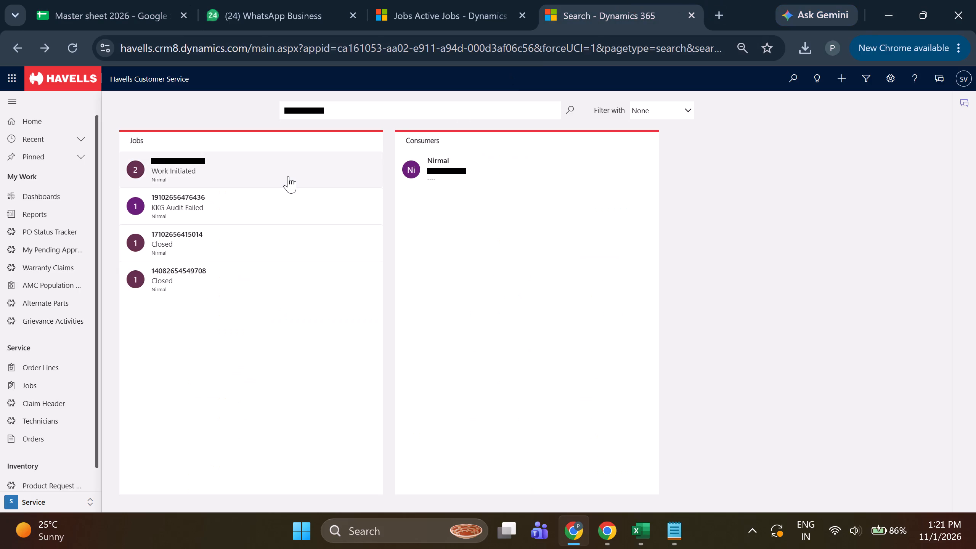
pyautogui.click(86, 0)
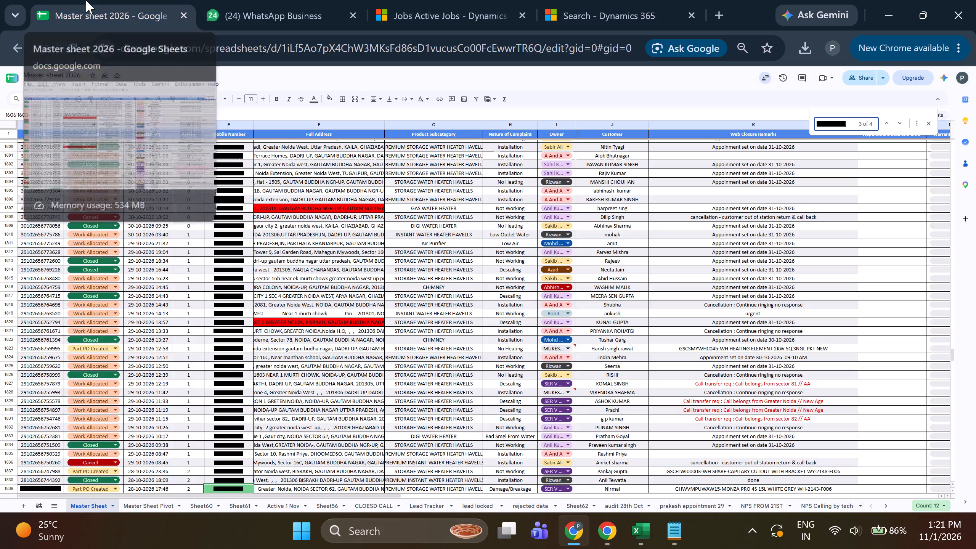
pyautogui.press('Return')
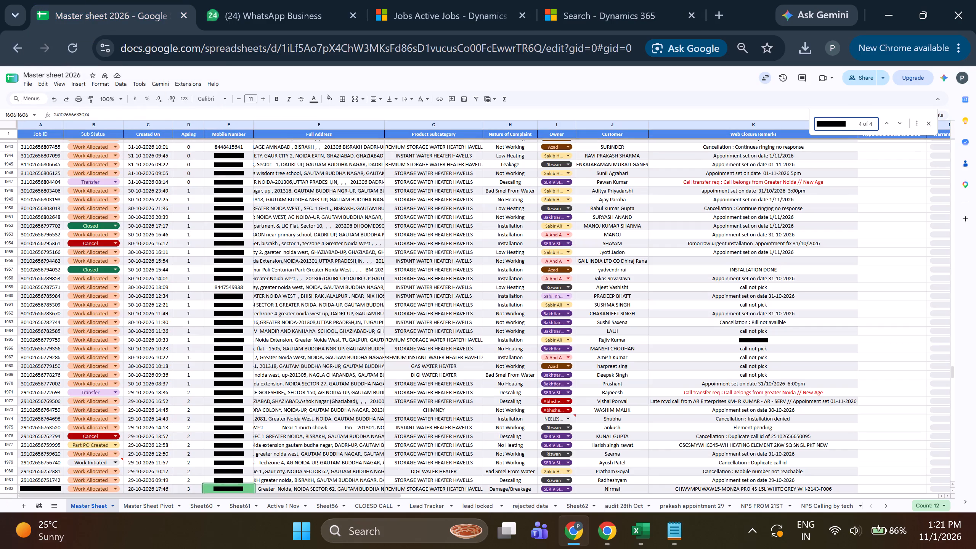
pyautogui.click(0, 488)
pyautogui.rightClick(0, 488)
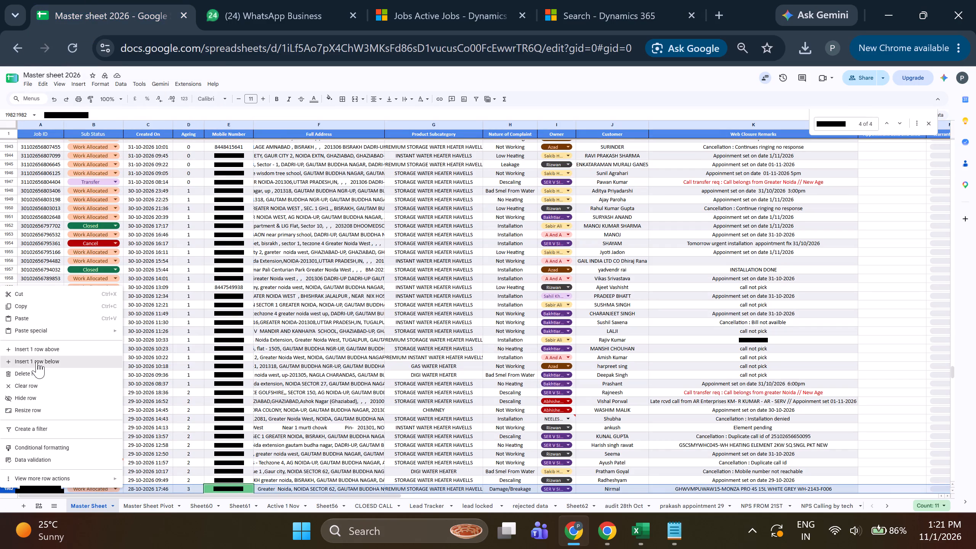
pyautogui.click(23, 374)
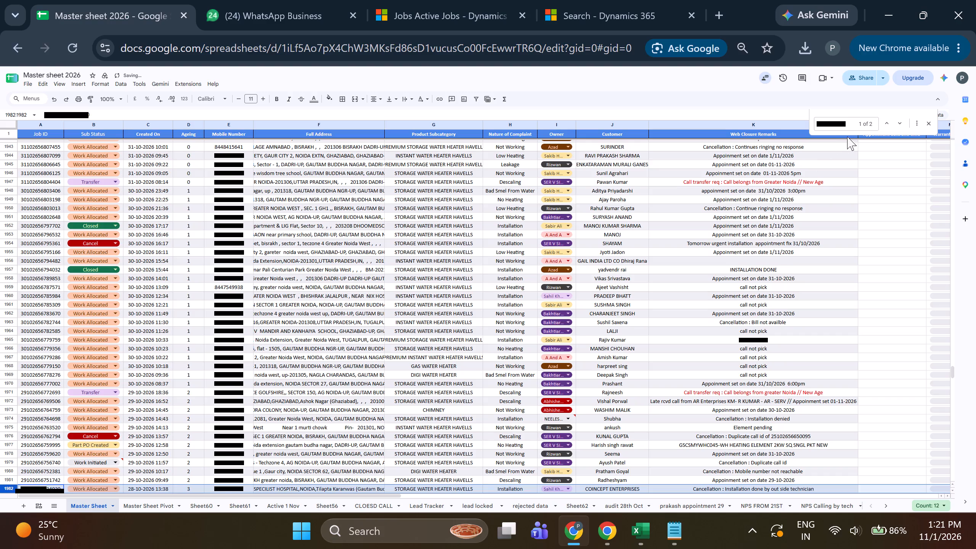
pyautogui.click(853, 124)
pyautogui.press('Return')
pyautogui.press('Return')
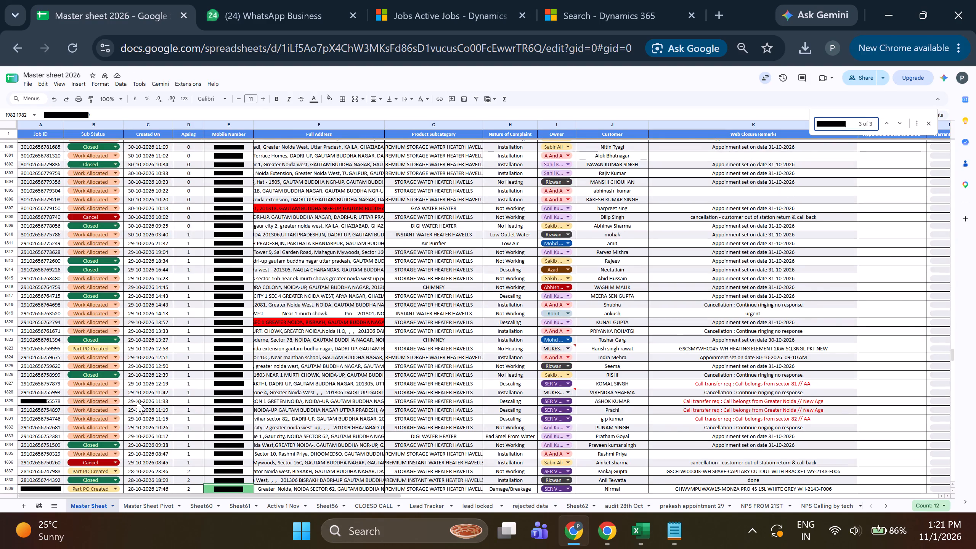
pyautogui.scroll(-2, 146, 400)
pyautogui.click(104, 336)
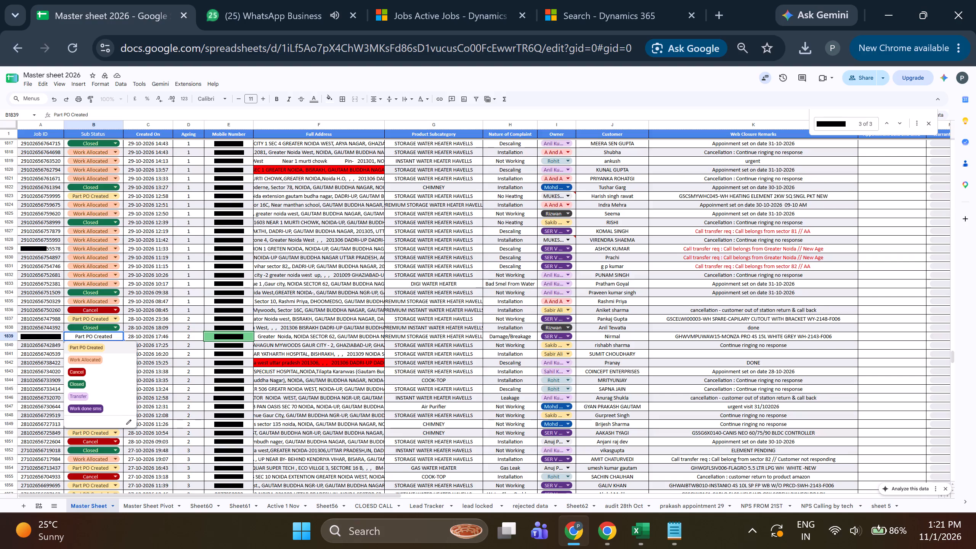
pyautogui.click(114, 356)
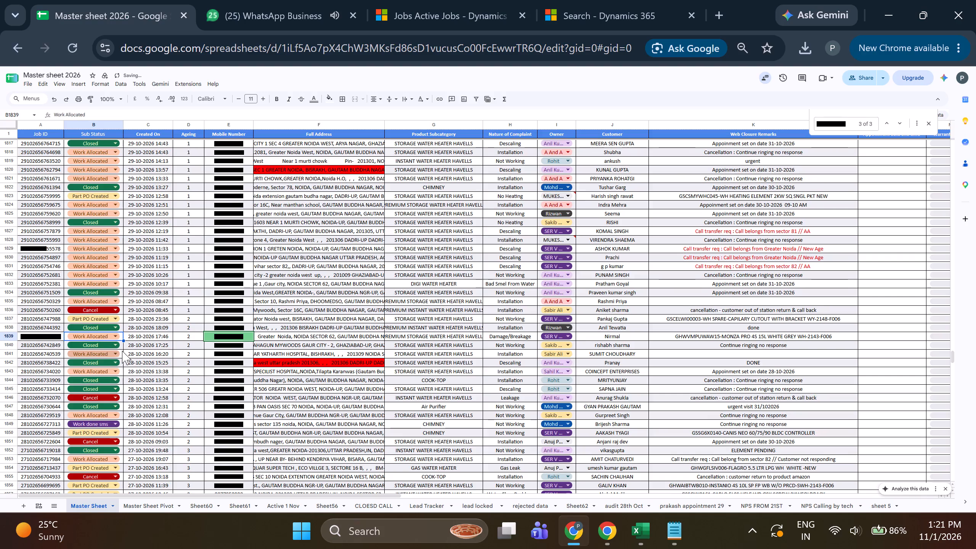
# Check the next master sheet entry matching the customer's mobile number.
pyautogui.click(848, 127)
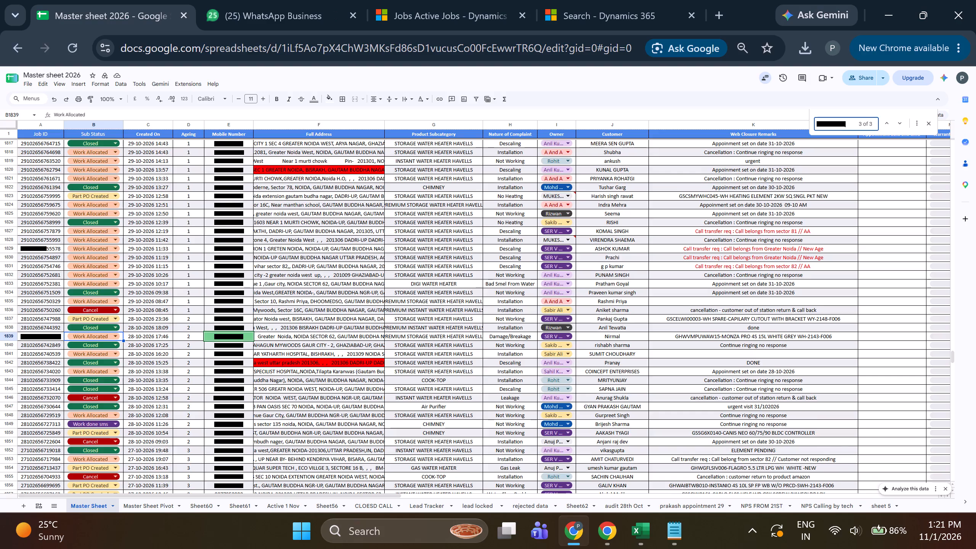
pyautogui.press('Return')
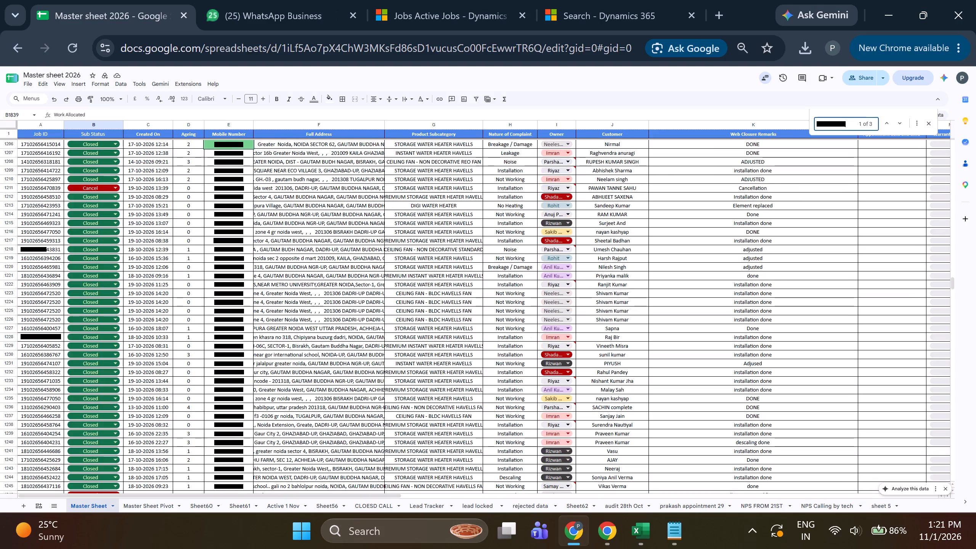
# Go through the remaining master sheet entries matching the customer's mobile number and compare them with the customer's job statuses in Dynamics.
pyautogui.press('Return')
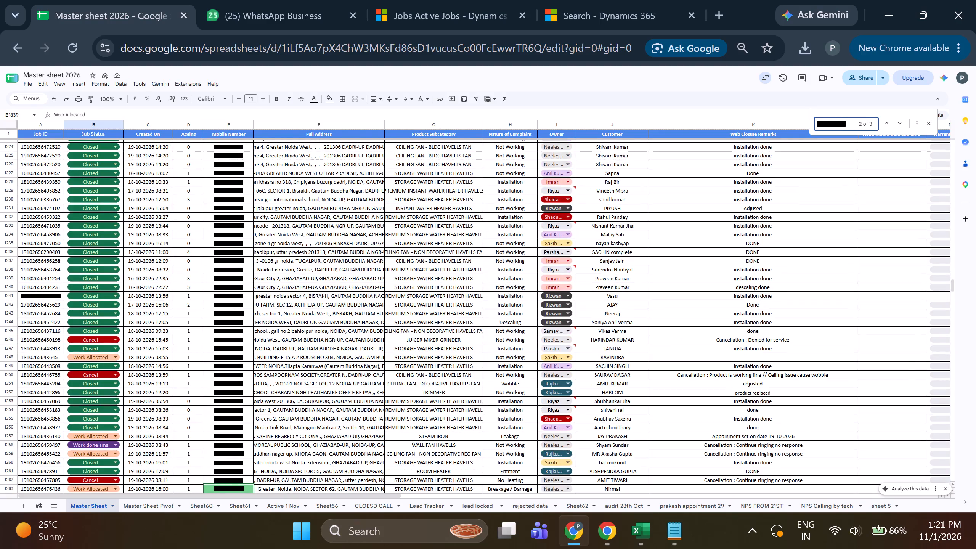
pyautogui.click(564, 0)
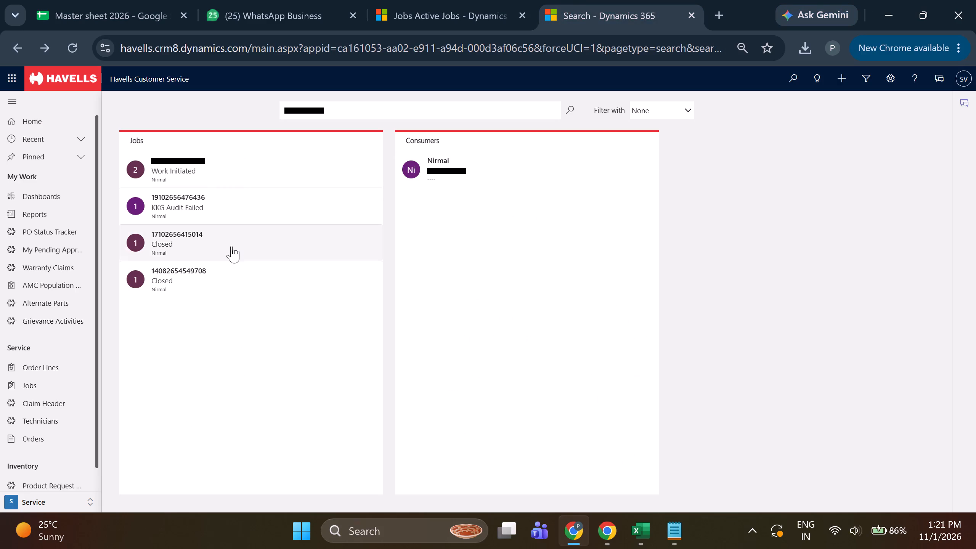
pyautogui.click(103, 14)
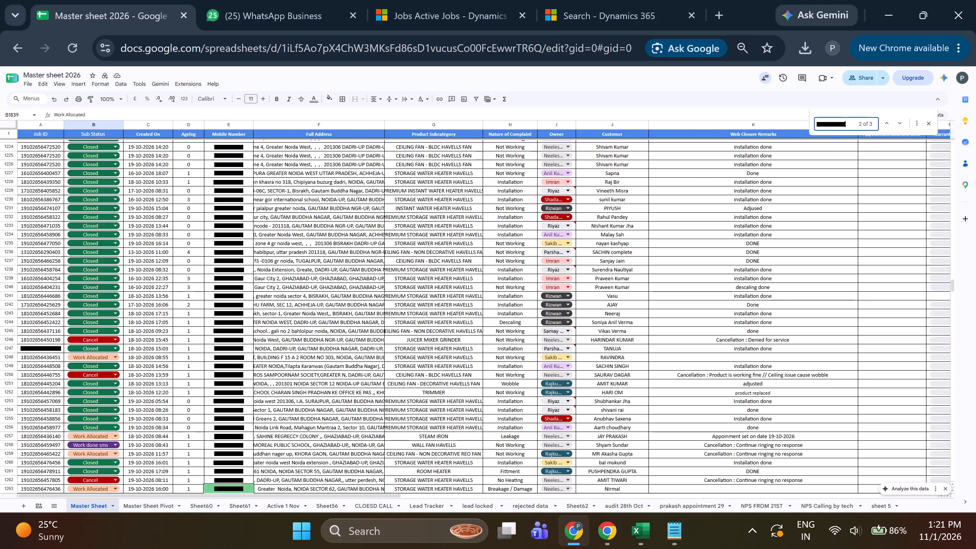
pyautogui.click(846, 122)
pyautogui.press('Return')
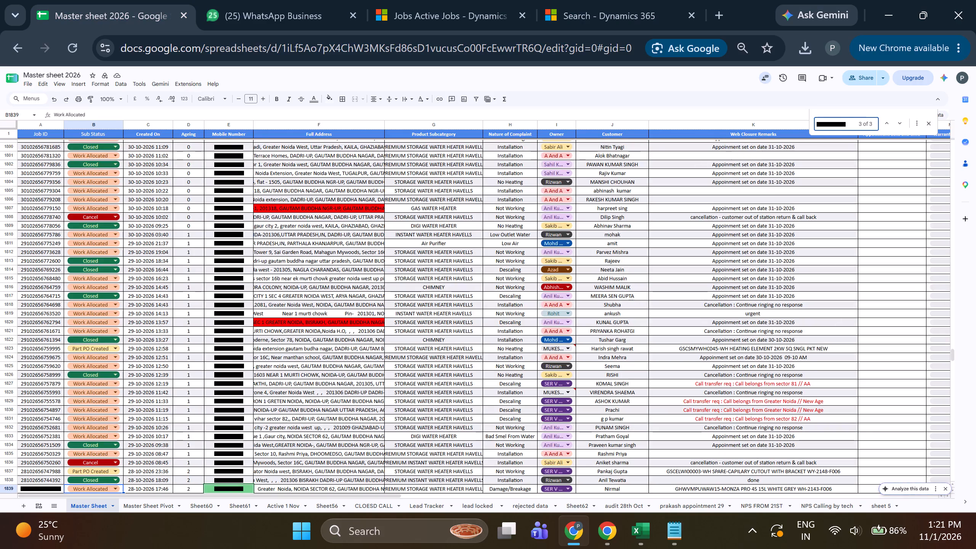
pyautogui.press('Return')
pyautogui.press('Return')
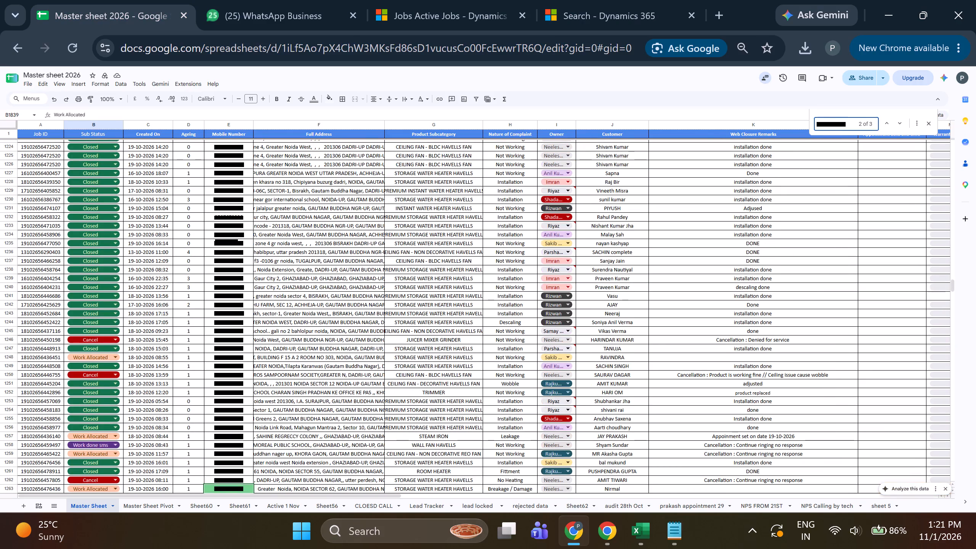
pyautogui.click(671, 0)
pyautogui.click(95, 0)
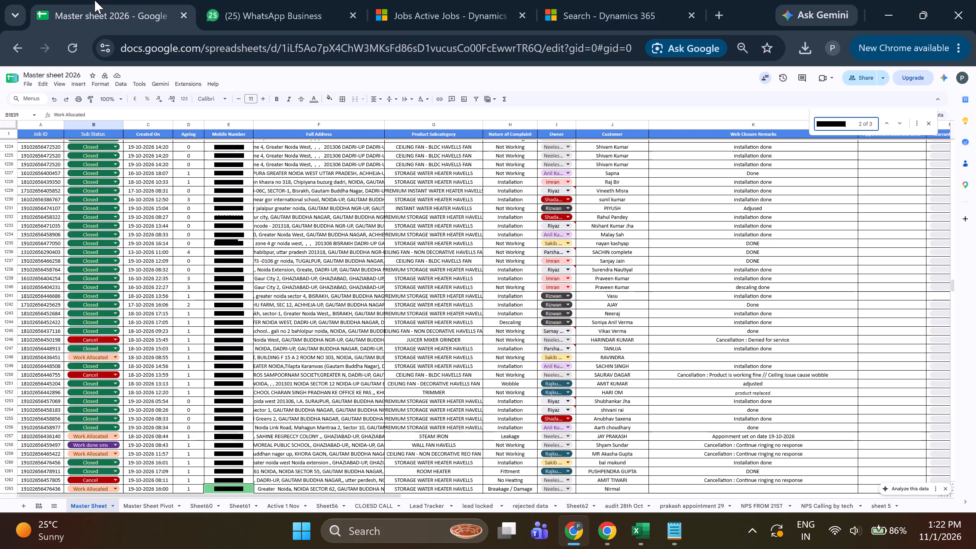
pyautogui.click(109, 489)
pyautogui.click(91, 443)
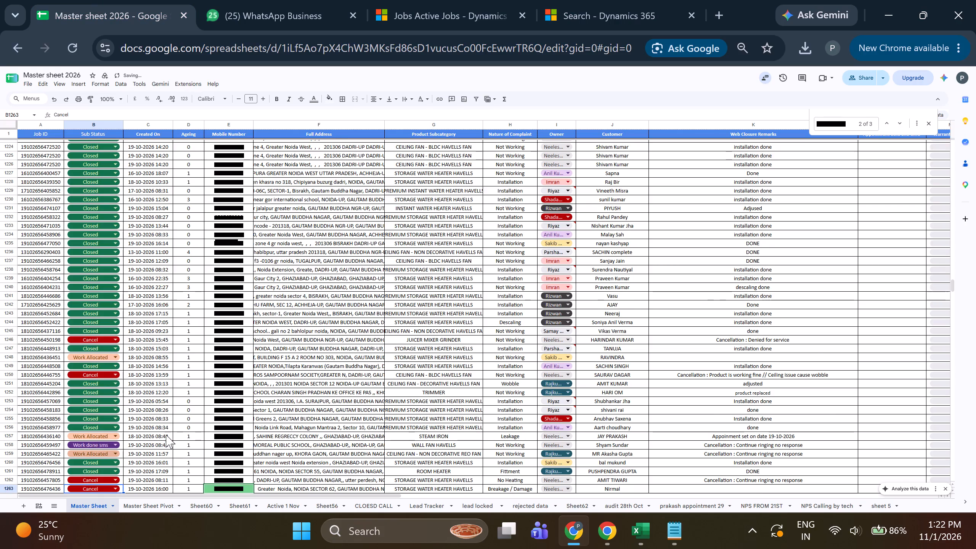
pyautogui.scroll(-1, 169, 432)
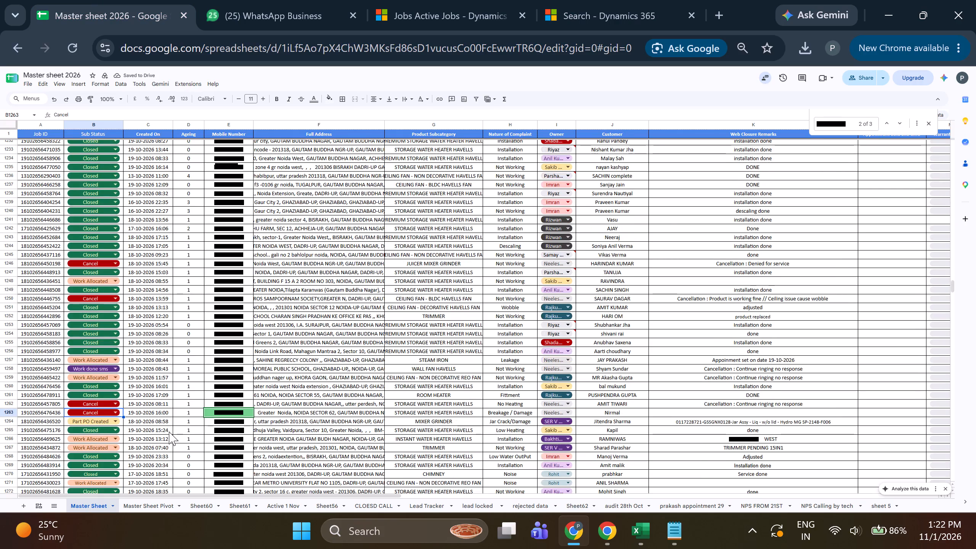
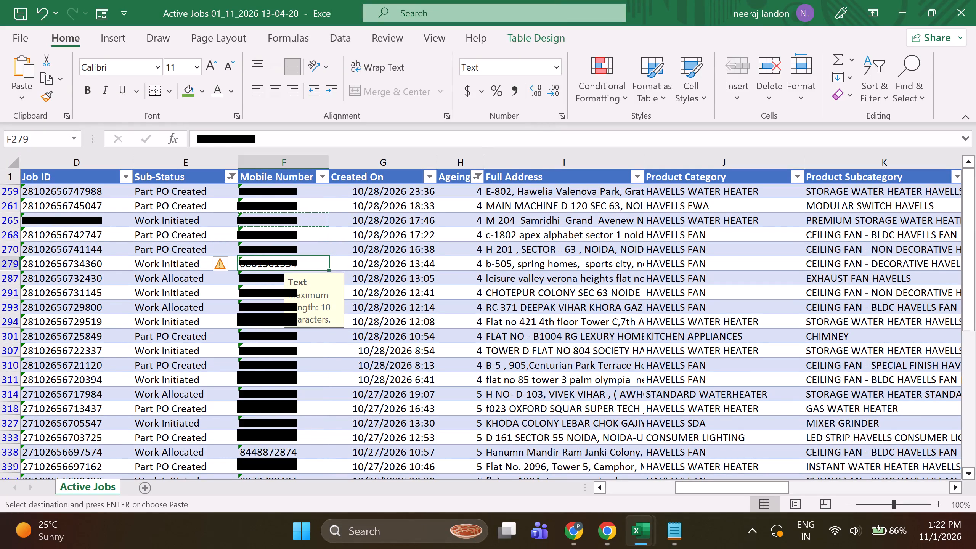
# Copy the customer mobile number of the Work Initiated job in row 279 and switch to the master sheet in Chrome to look it up.
pyautogui.hotkey('ctrl', 'c')
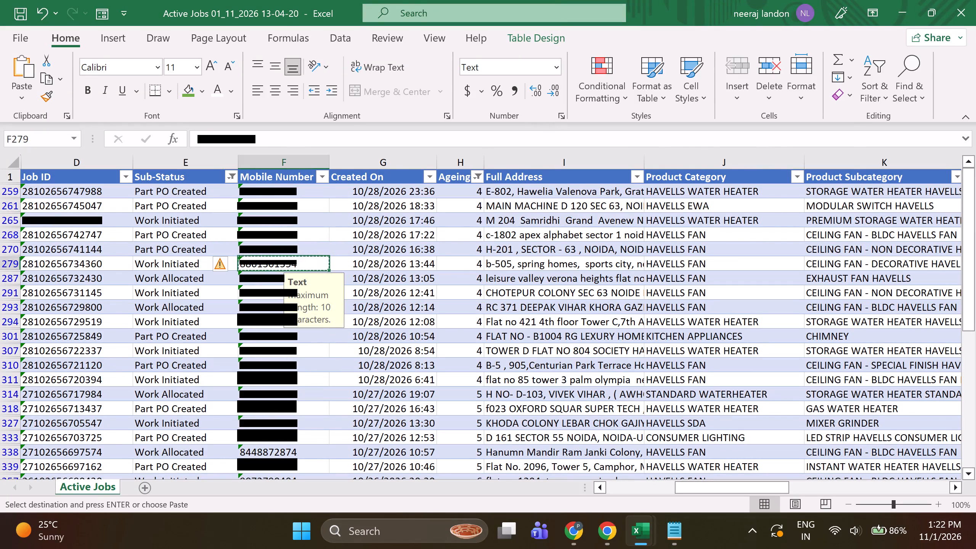
pyautogui.hotkey('alt', 'Tab')
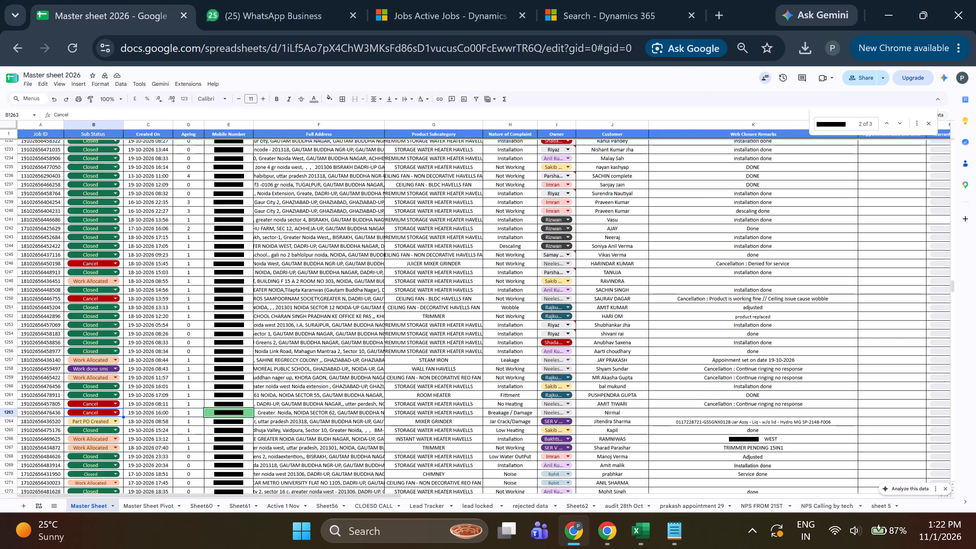
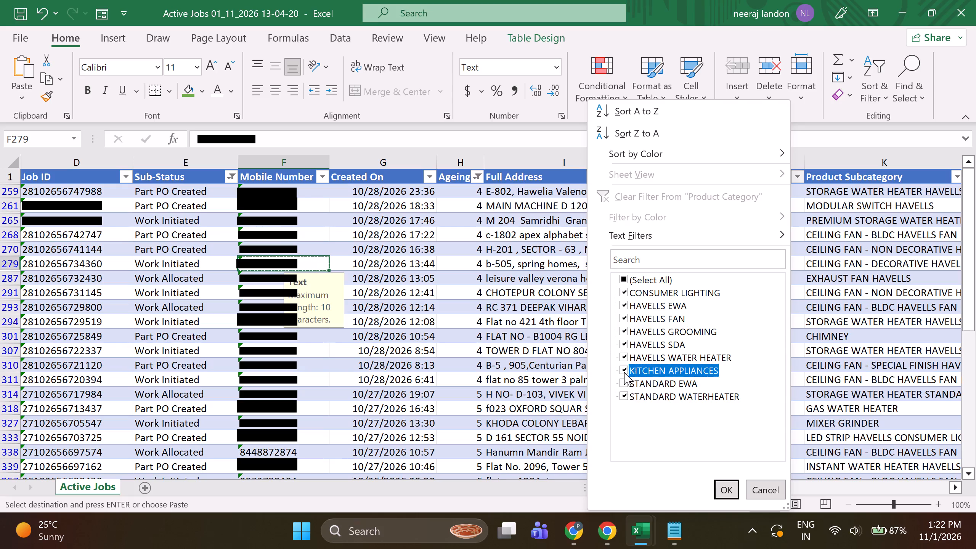
# Filter the active jobs' Product Category column to only HAVELLS WATER HEATER and STANDARD WATERHEATER.
pyautogui.click(623, 344)
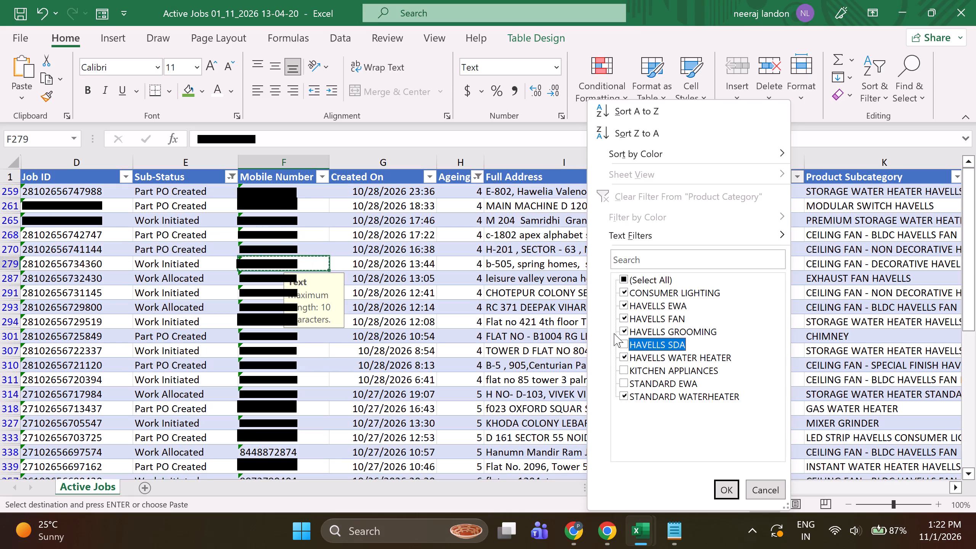
pyautogui.click(623, 331)
pyautogui.click(623, 318)
pyautogui.click(627, 303)
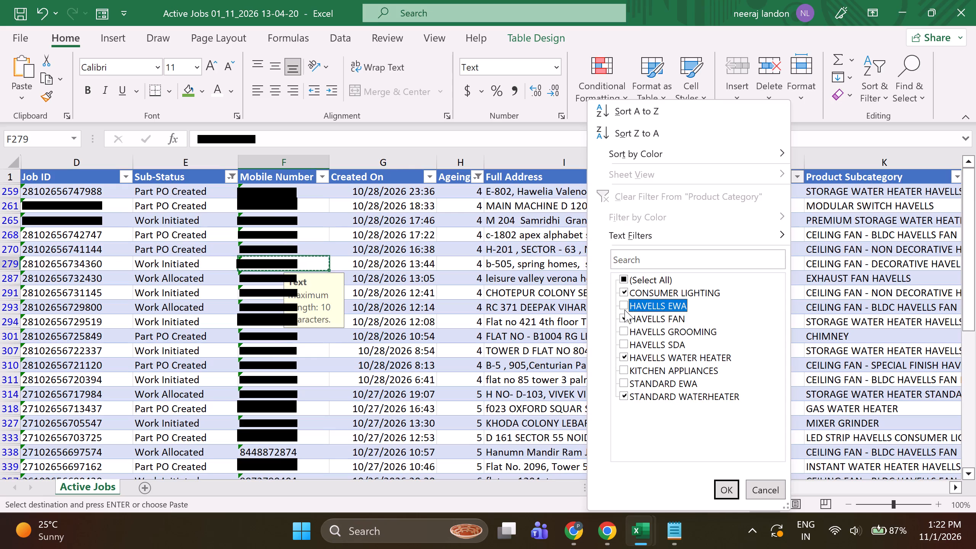
pyautogui.click(624, 318)
pyautogui.click(621, 292)
pyautogui.scroll(-1, 644, 377)
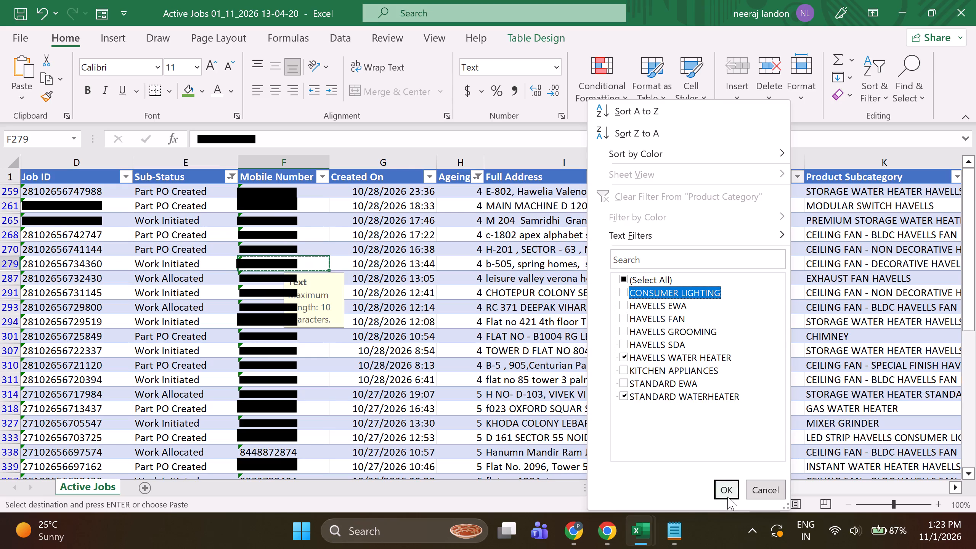
pyautogui.click(722, 491)
pyautogui.scroll(-4, 629, 342)
pyautogui.scroll(5, 617, 341)
pyautogui.click(396, 380)
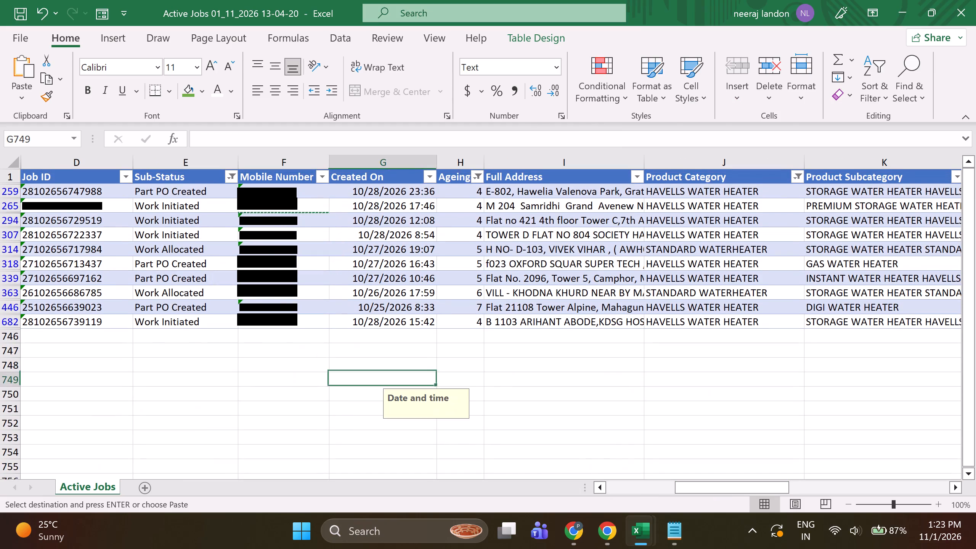
# Select the mobile number of the Part PO Created job dated 10/28/2026 23:36 in the Active Jobs sheet.
pyautogui.click(301, 162)
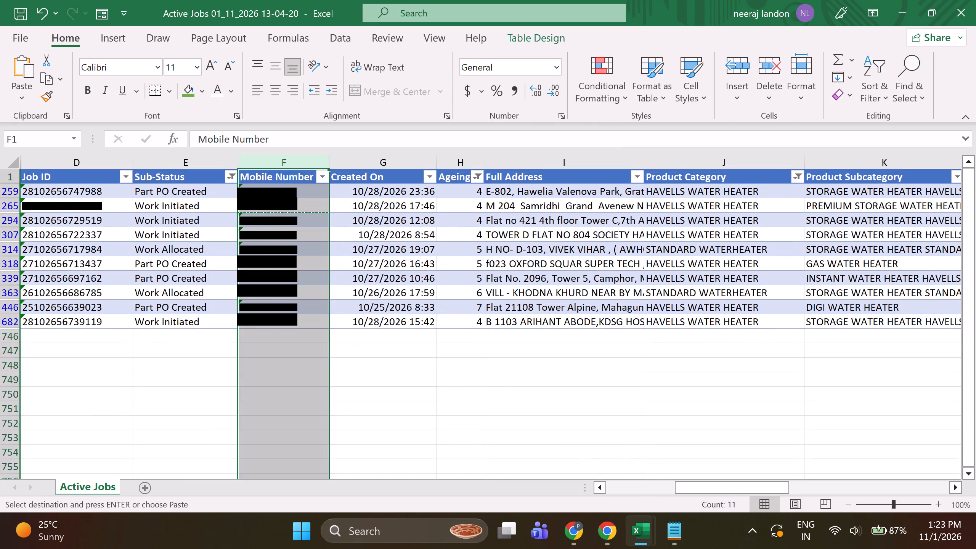
pyautogui.click(290, 197)
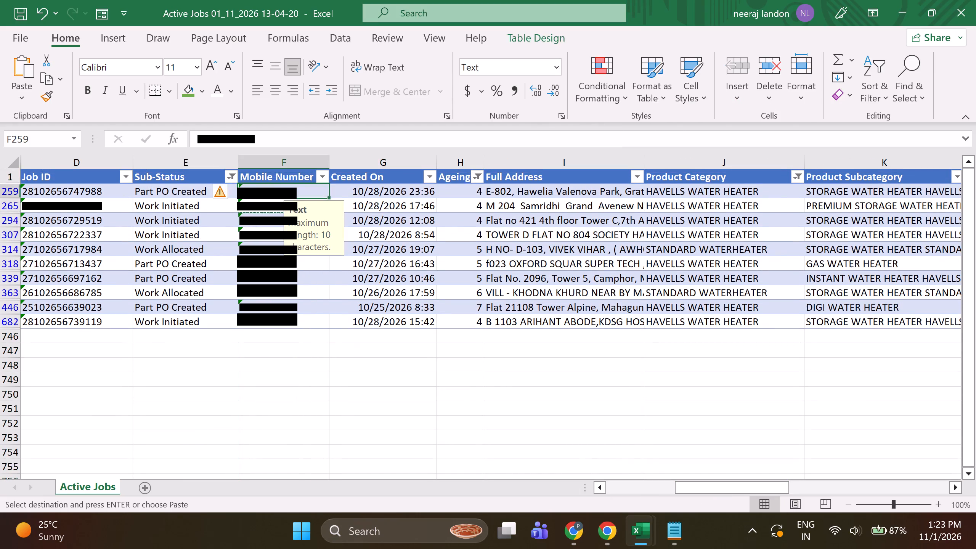
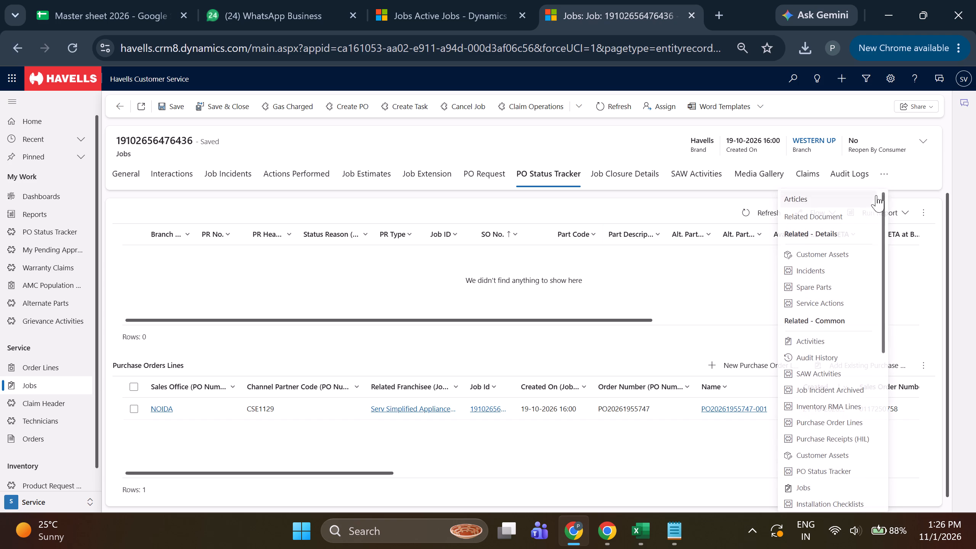
pyautogui.click(805, 292)
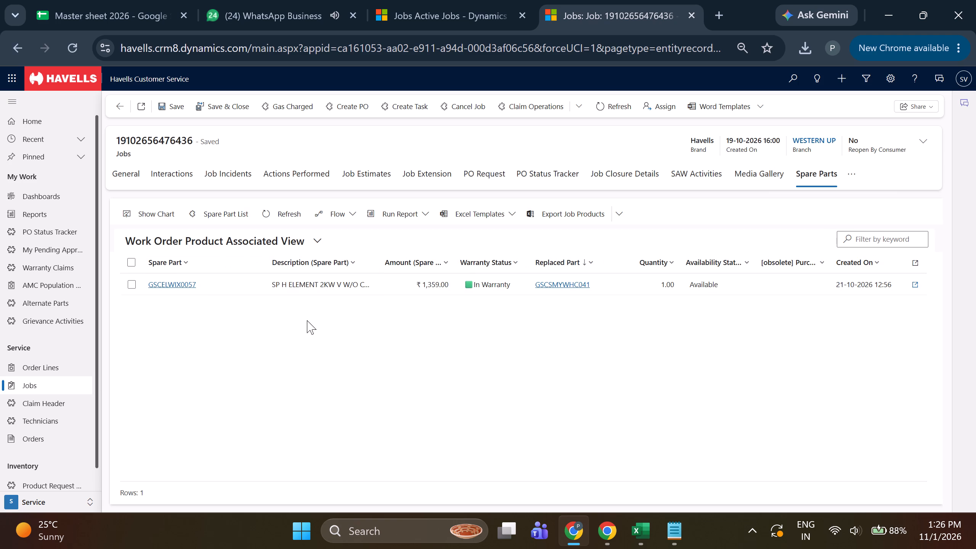
pyautogui.click(222, 100)
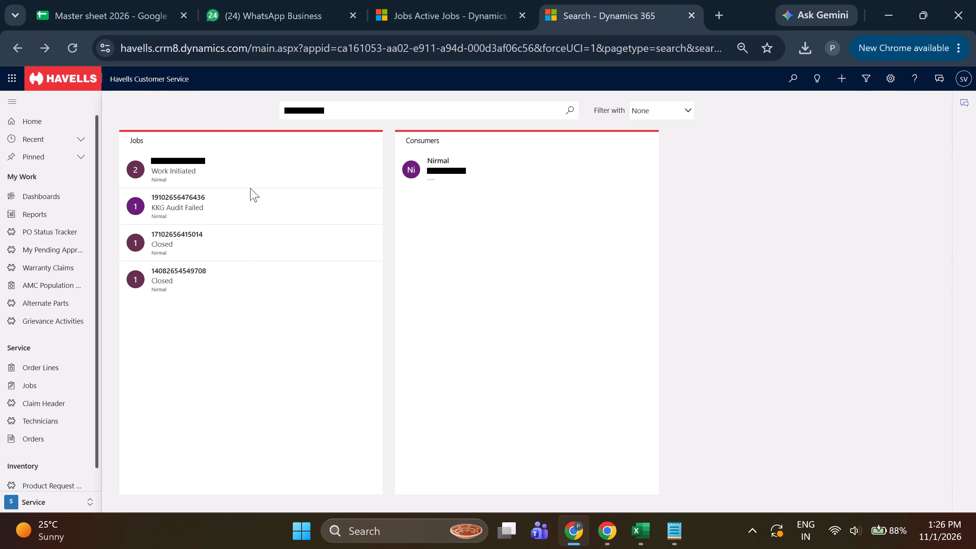
pyautogui.click(239, 251)
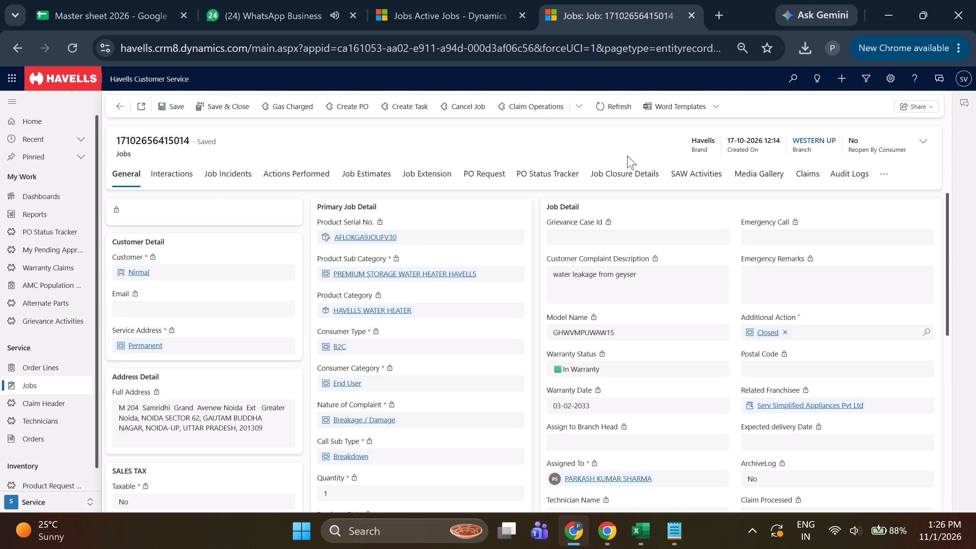
pyautogui.click(883, 177)
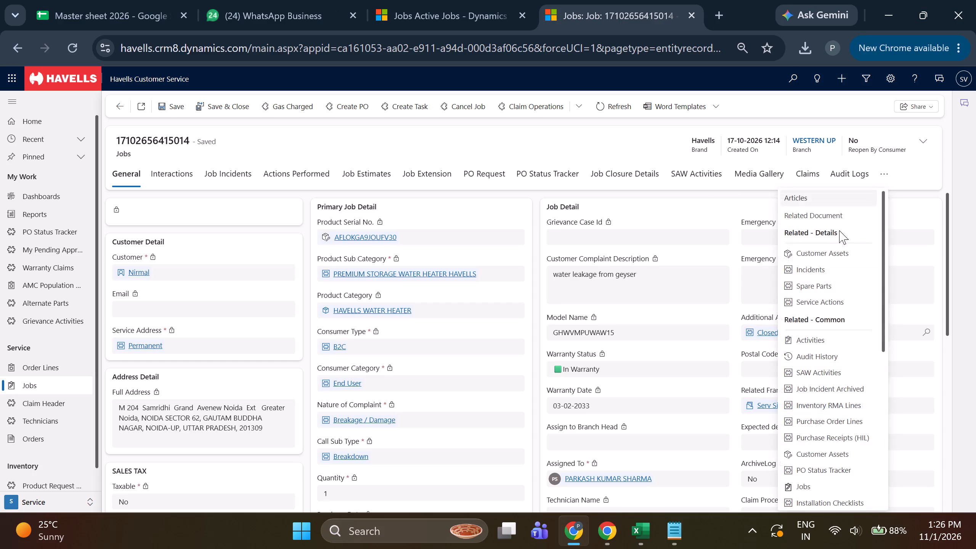
pyautogui.click(811, 284)
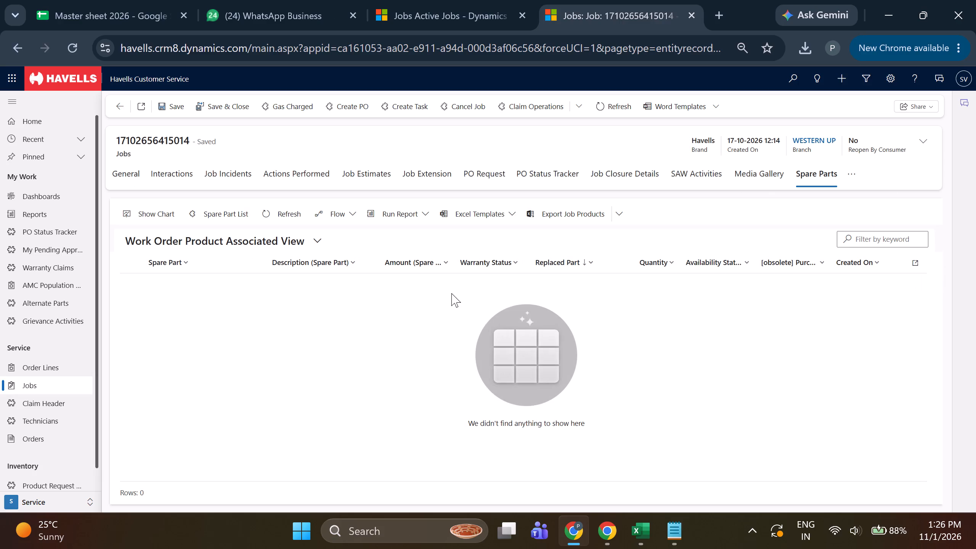
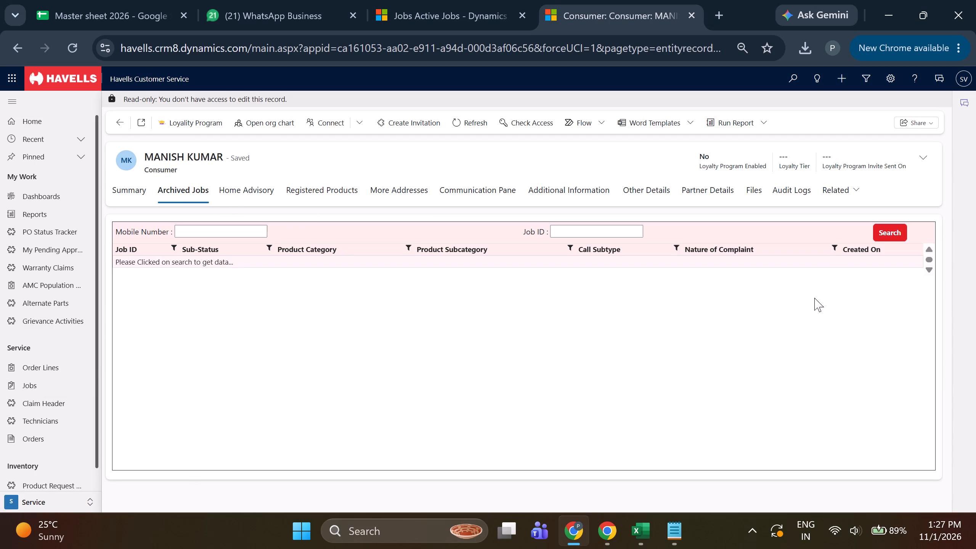
# Search the consumer's archived jobs to check for related jobs, and return to the installation job record.
pyautogui.click(886, 231)
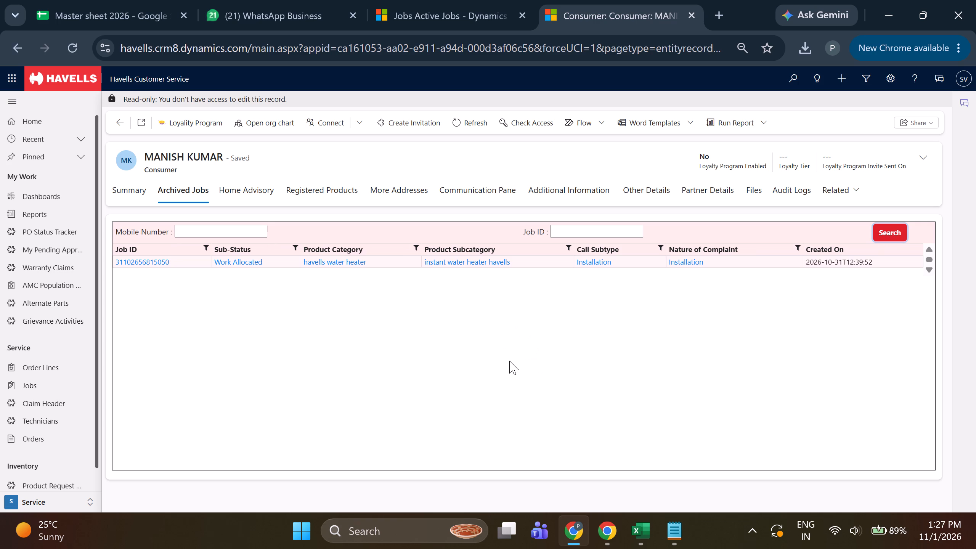
pyautogui.click(132, 194)
pyautogui.click(116, 128)
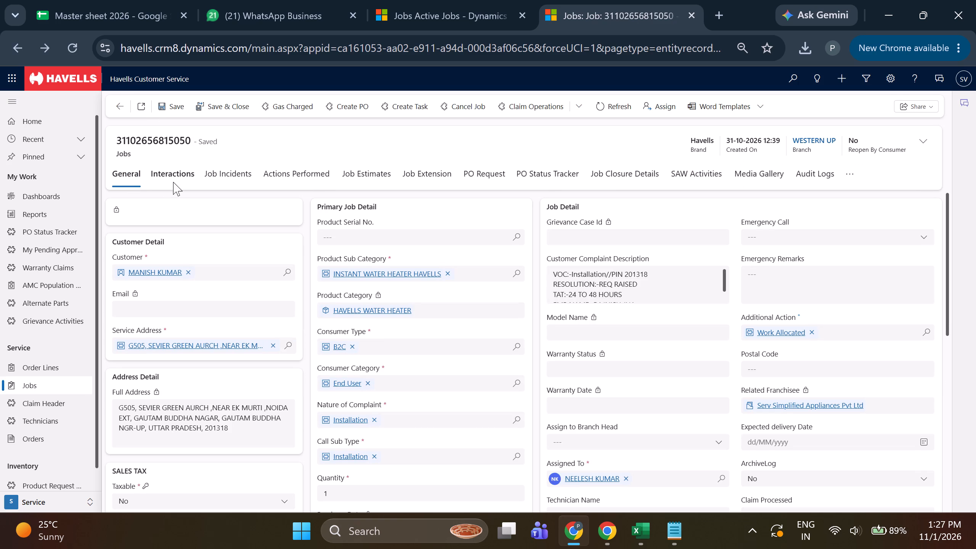
pyautogui.click(173, 182)
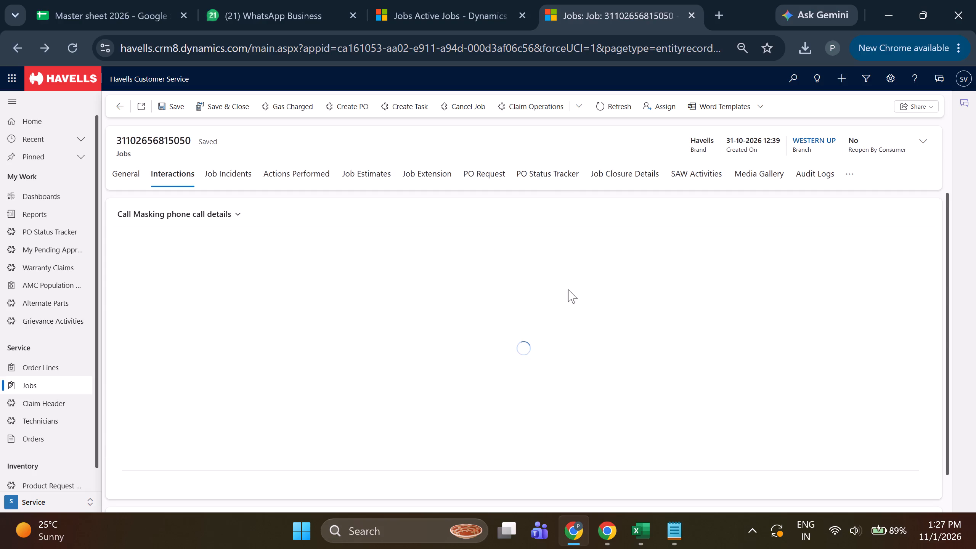
pyautogui.click(692, 215)
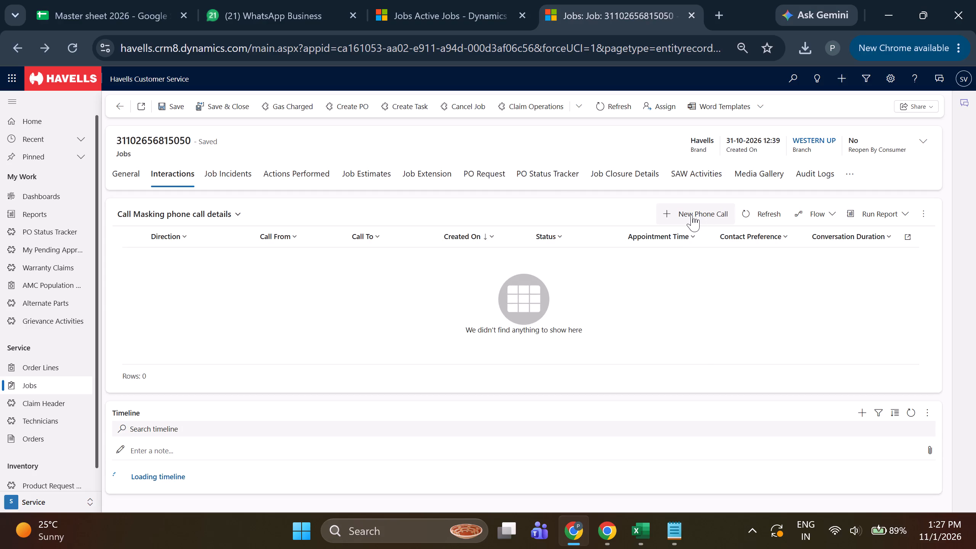
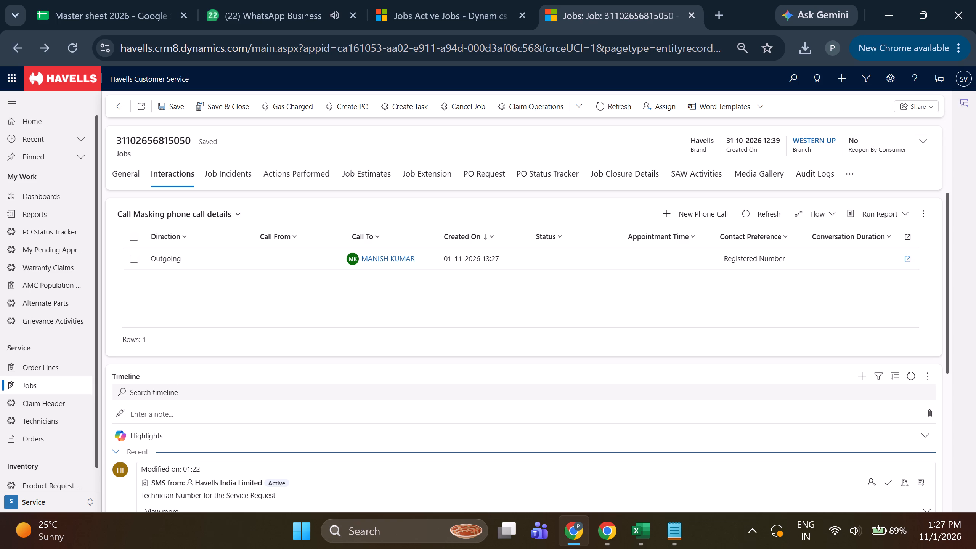
pyautogui.click(113, 184)
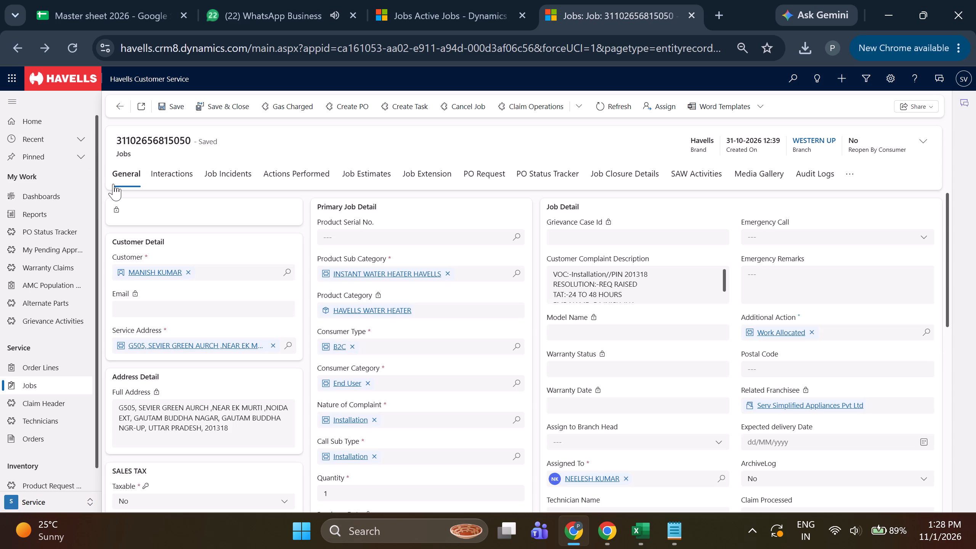
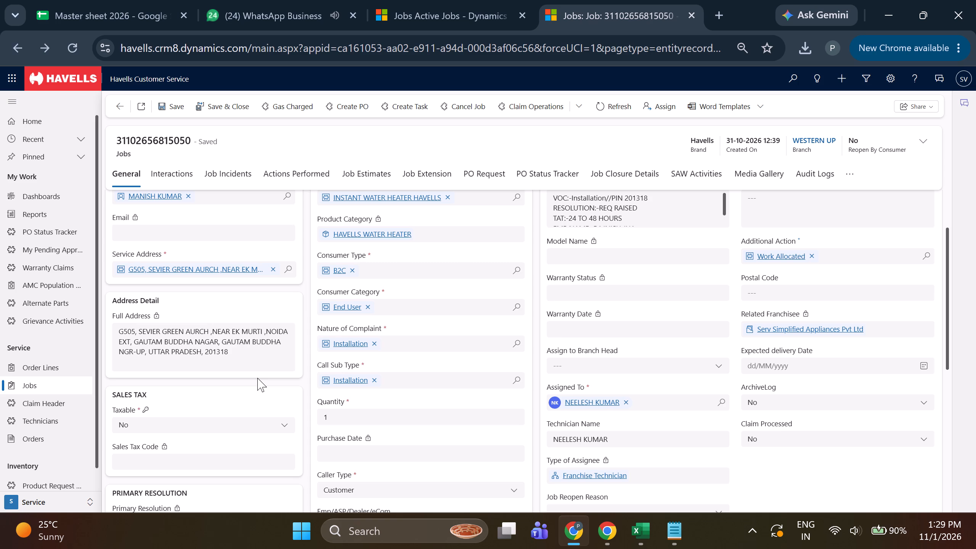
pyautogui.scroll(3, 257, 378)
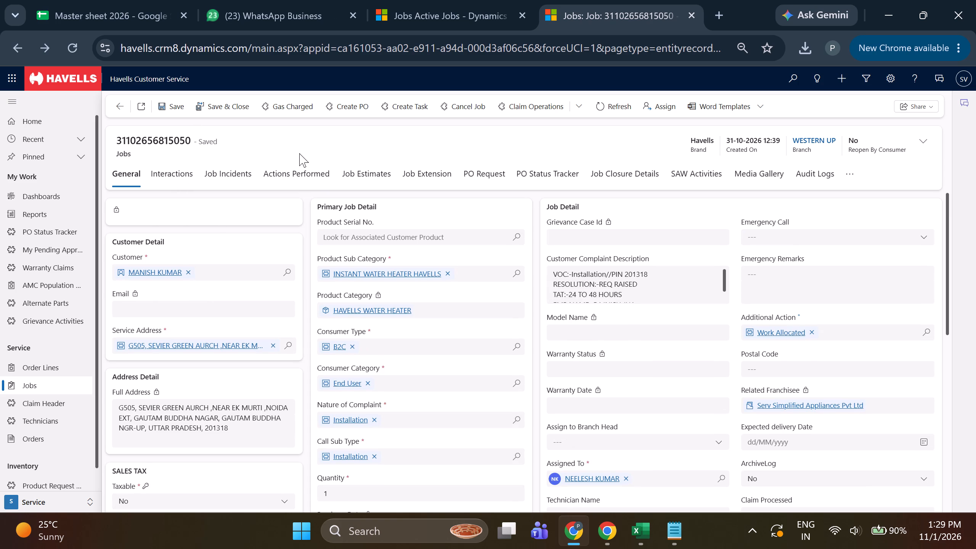
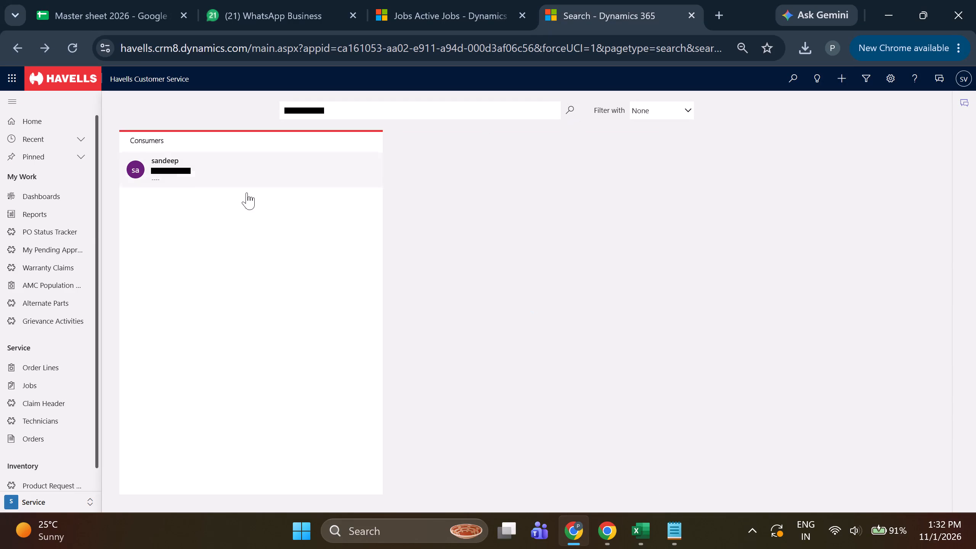
# Open the consumer record matching the searched mobile number to check the customer's job history.
pyautogui.click(268, 175)
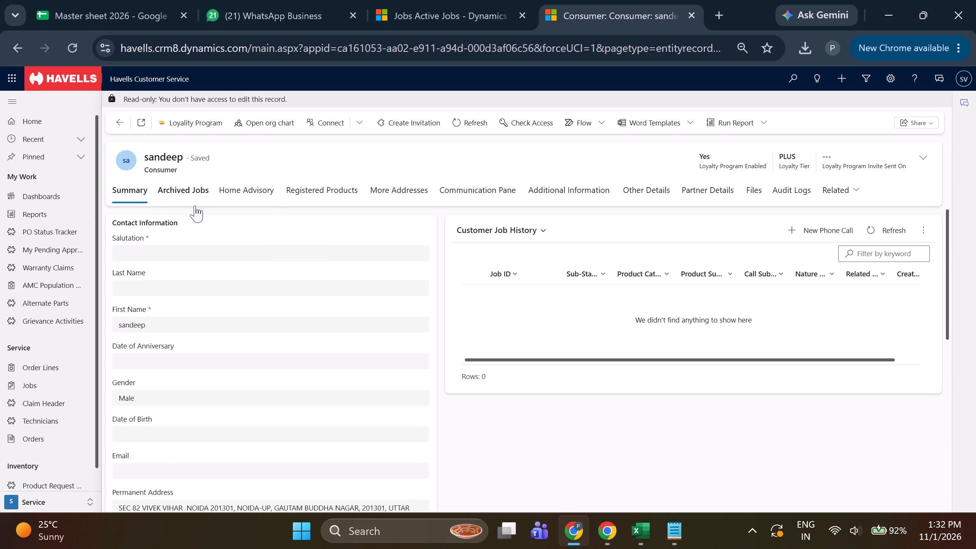
# Look over the open consumer record's contact information and job history, and return to the search results.
pyautogui.scroll(-3, 235, 299)
pyautogui.scroll(7, 237, 300)
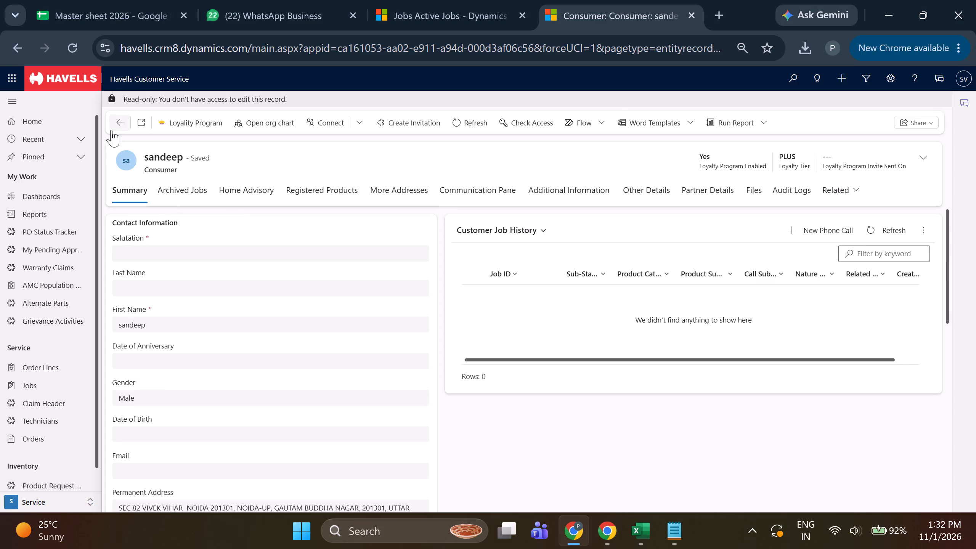
pyautogui.click(111, 130)
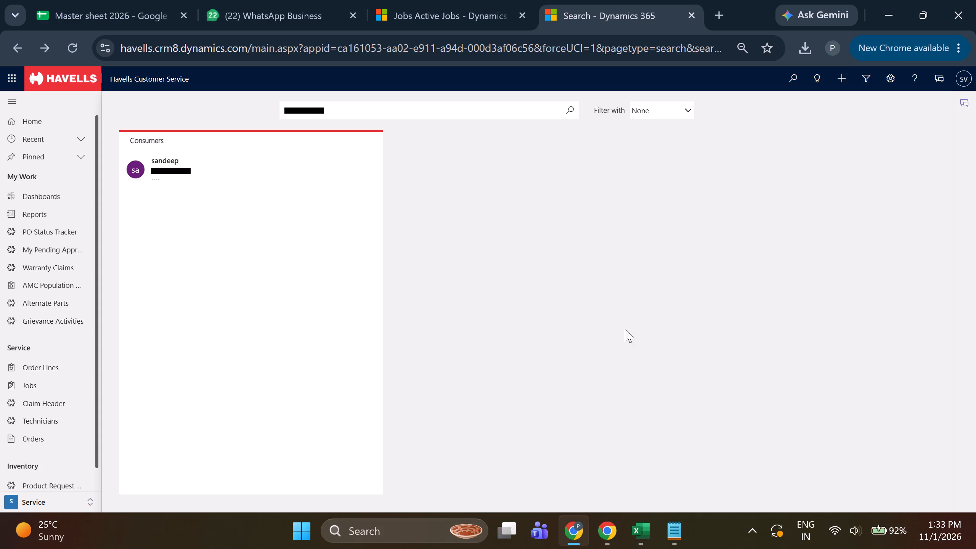
pyautogui.click(632, 532)
pyautogui.click(749, 451)
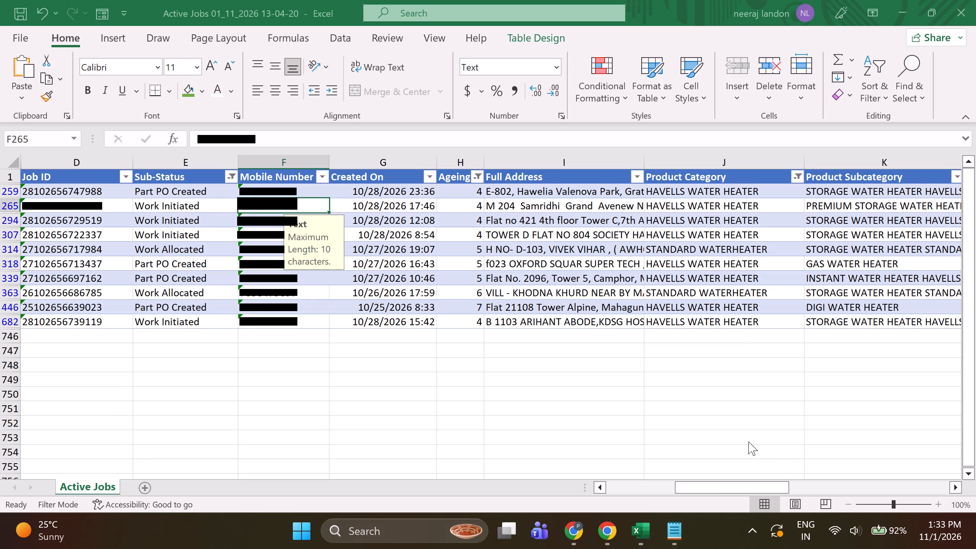
pyautogui.click(258, 223)
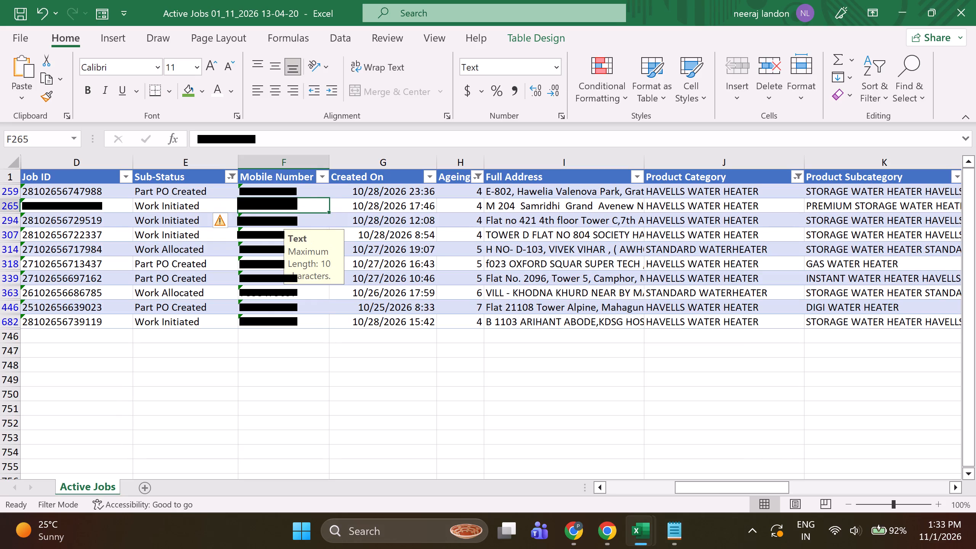
pyautogui.hotkey('ctrl', 'c')
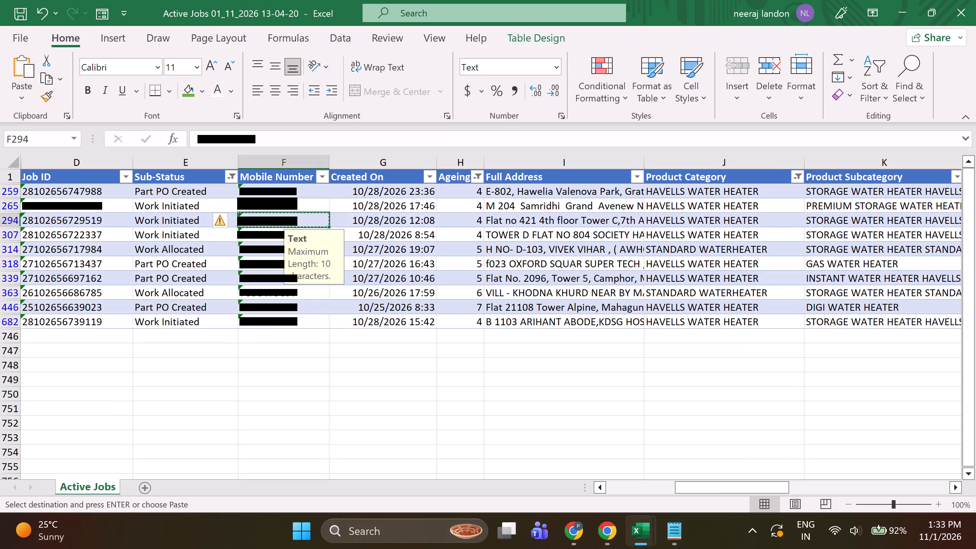
pyautogui.hotkey('alt', 'Tab')
pyautogui.doubleClick(343, 110)
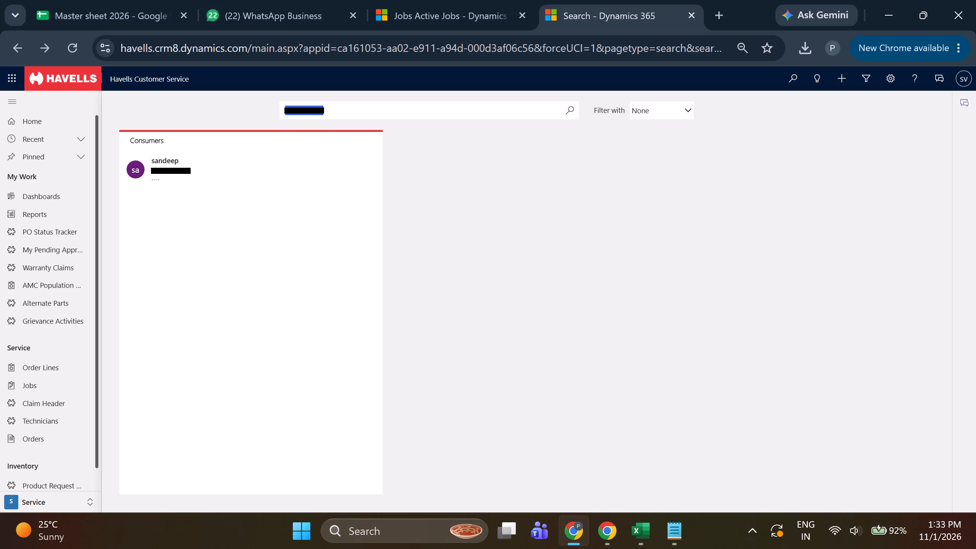
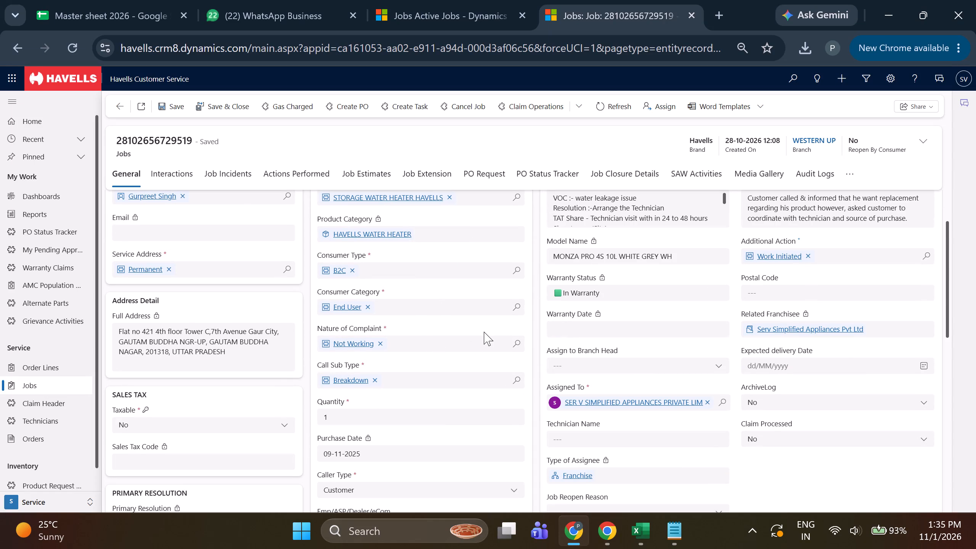
pyautogui.scroll(5, 491, 327)
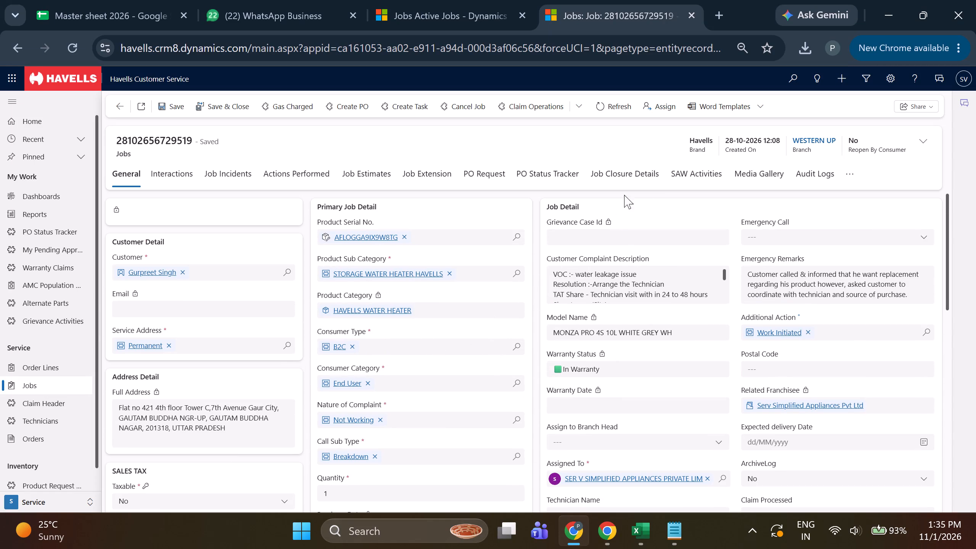
pyautogui.click(628, 177)
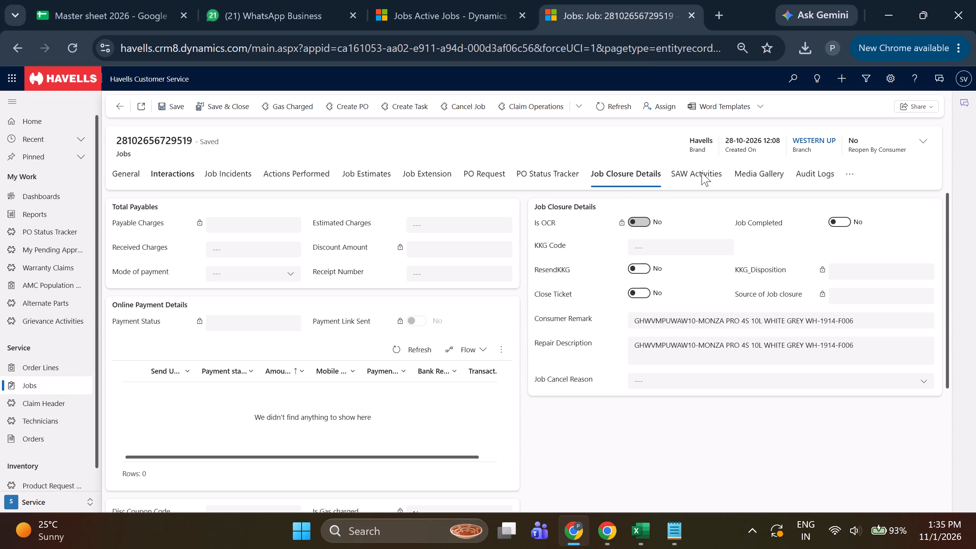
pyautogui.click(848, 173)
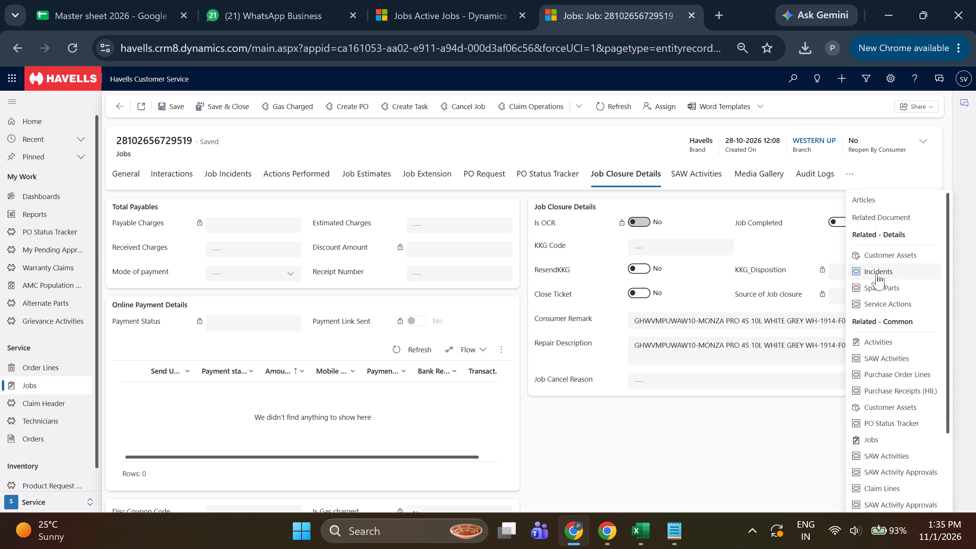
pyautogui.click(883, 285)
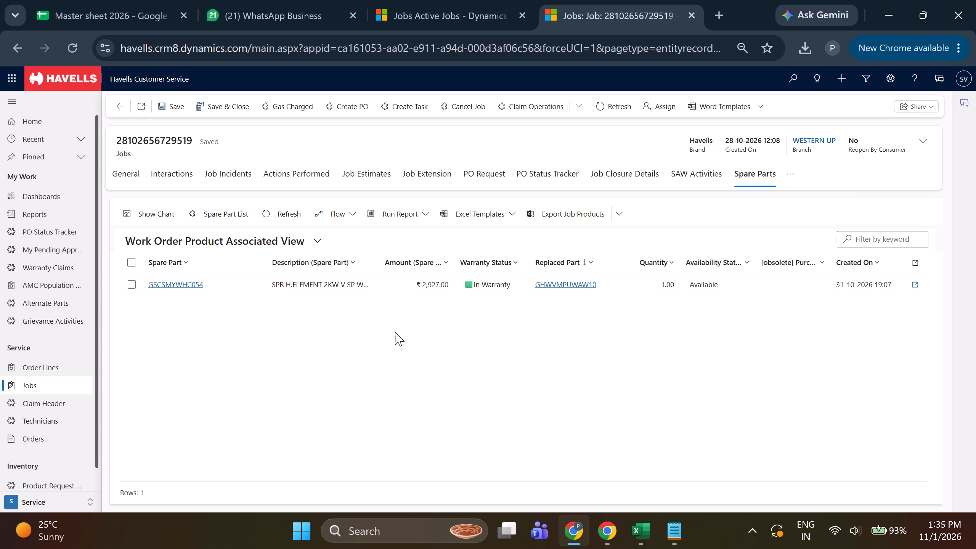
pyautogui.click(228, 102)
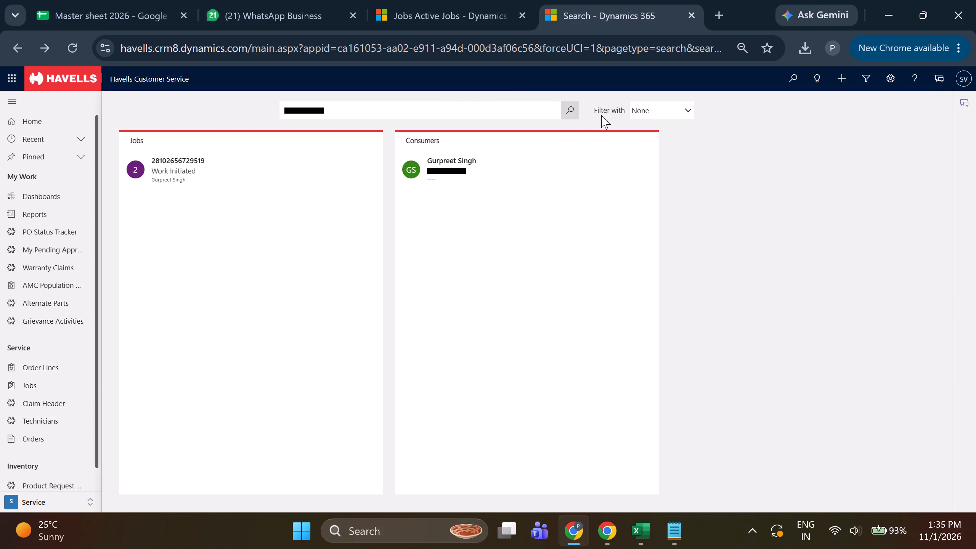
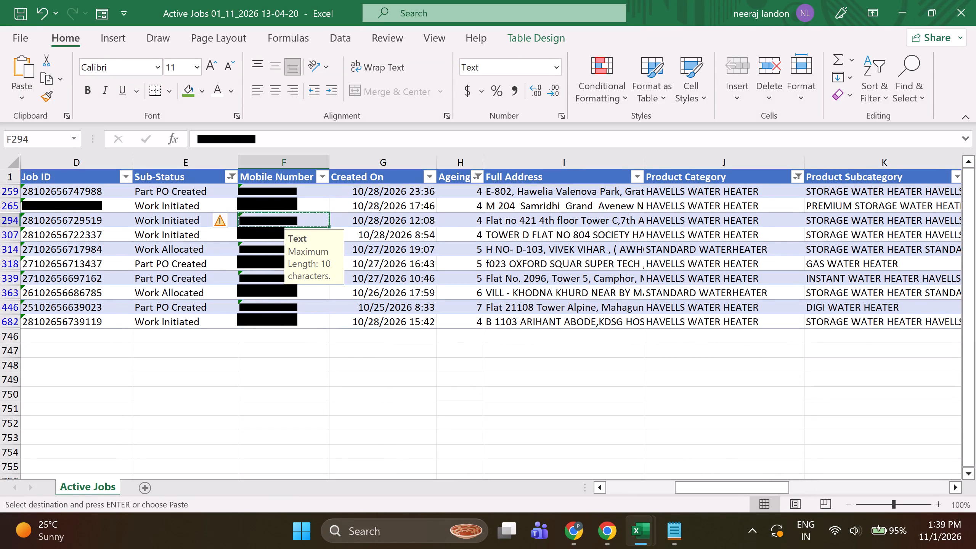
# Switch to Dynamics 365 and search for the copied mobile number of the Work Initiated job dated 10/28/2026 12:08.
pyautogui.hotkey('alt', 'Tab')
pyautogui.doubleClick(344, 107)
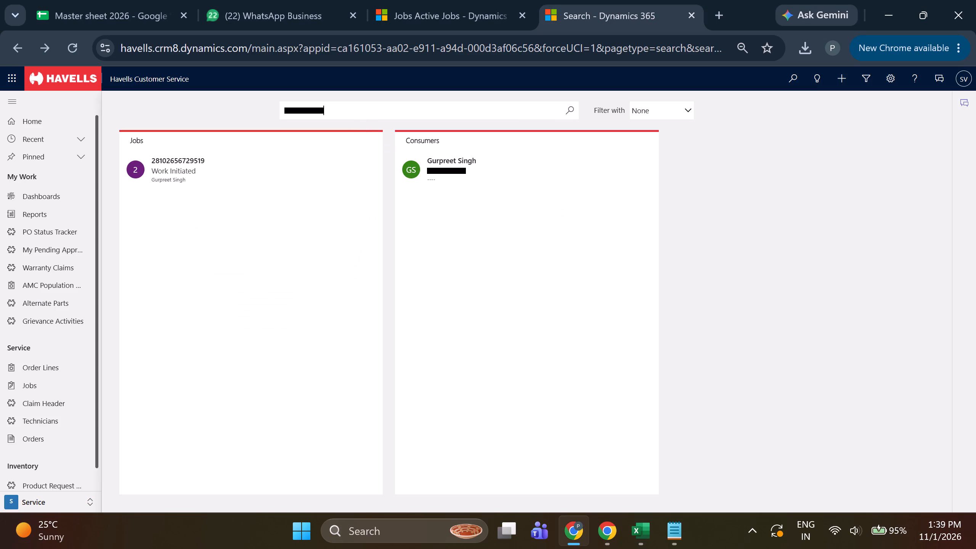
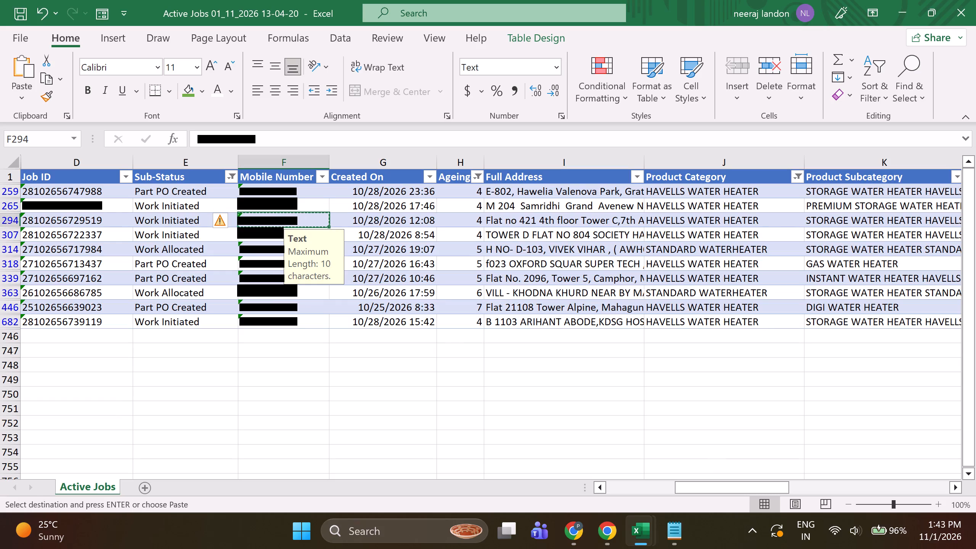
pyautogui.hotkey('alt', 'Tab')
pyautogui.click(596, 0)
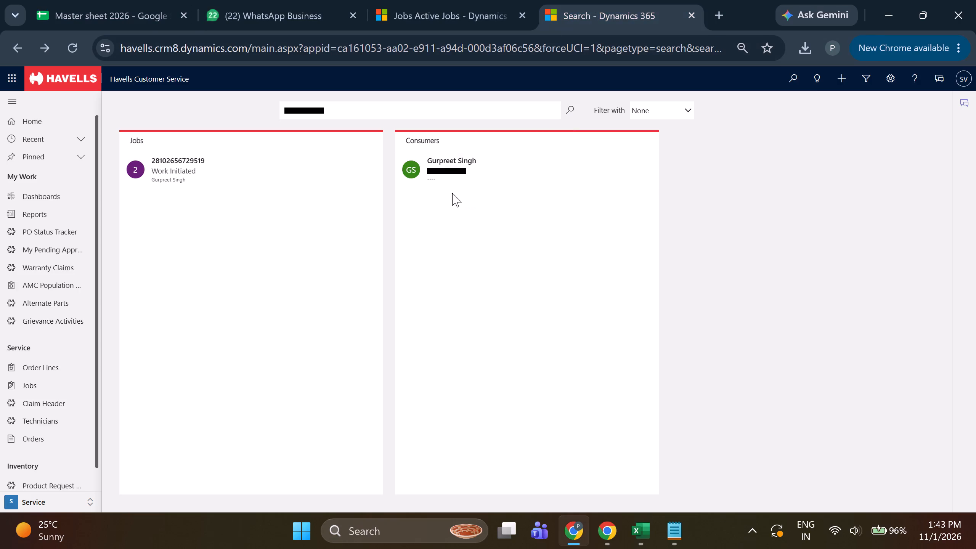
pyautogui.click(345, 183)
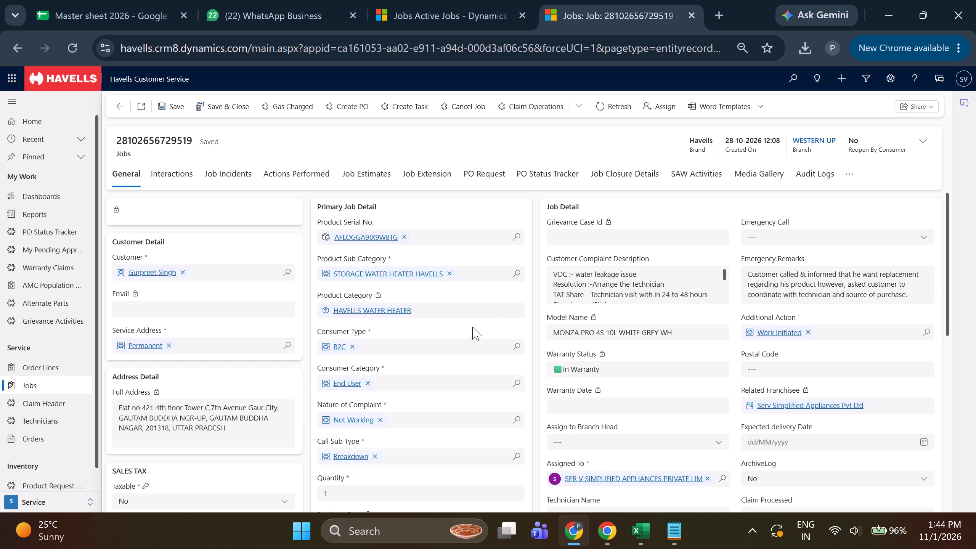
pyautogui.scroll(5, 471, 331)
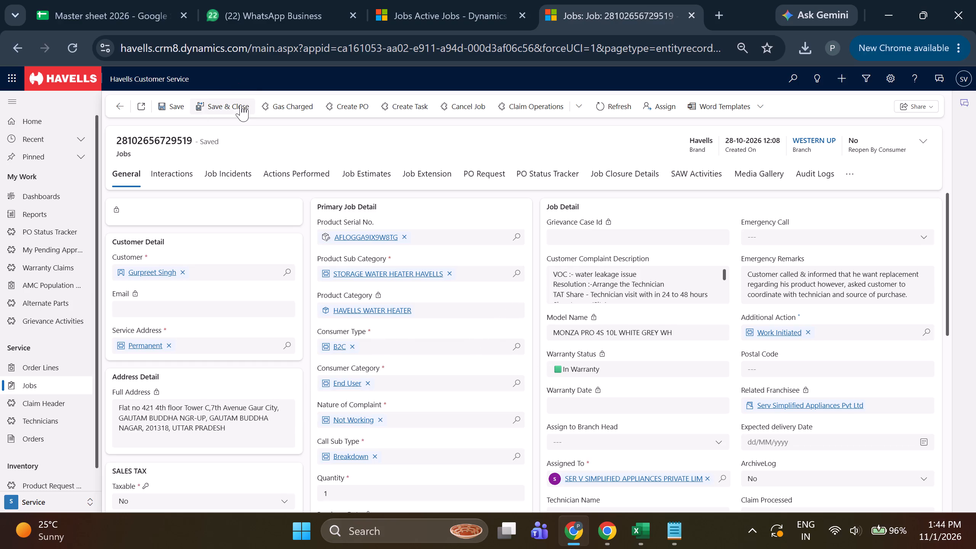
pyautogui.click(238, 106)
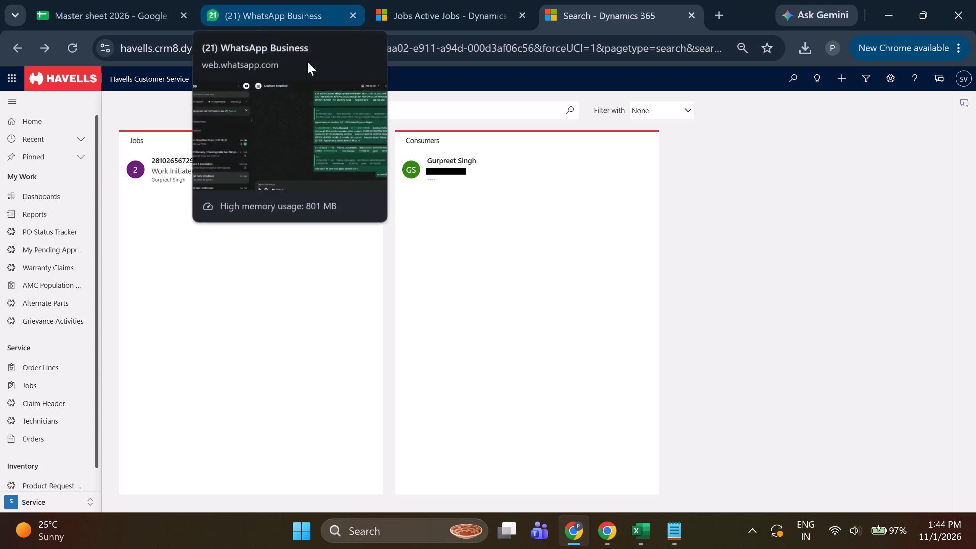
pyautogui.hotkey('alt', 'Tab')
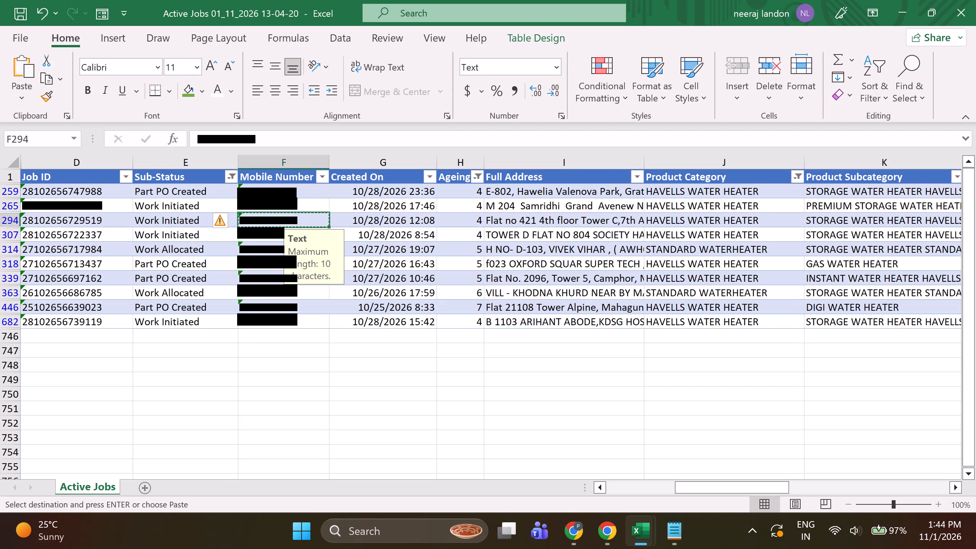
pyautogui.click(280, 192)
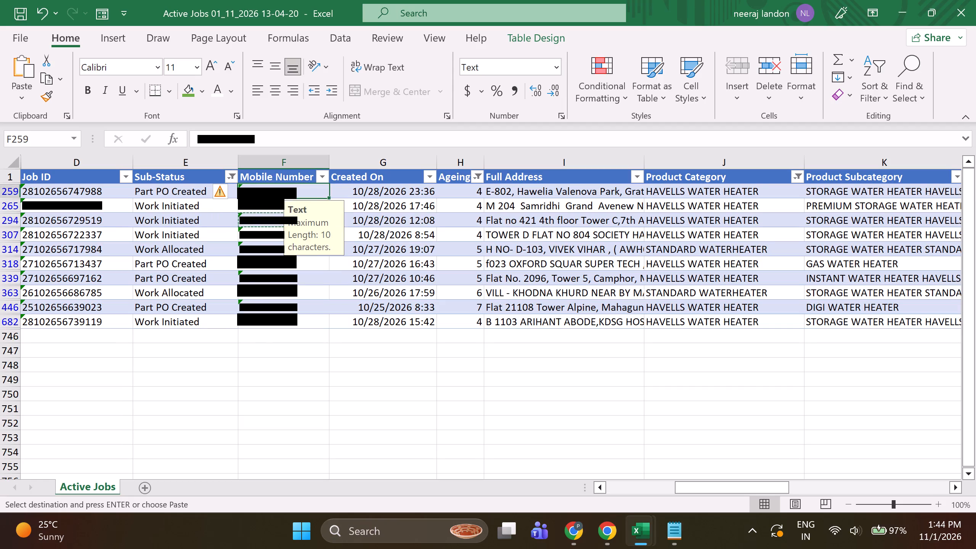
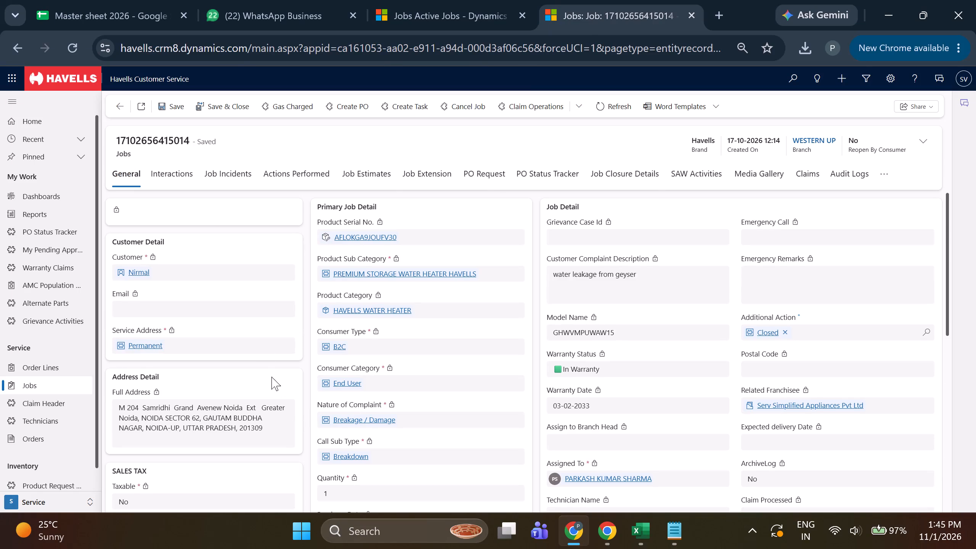
pyautogui.scroll(-1, 268, 367)
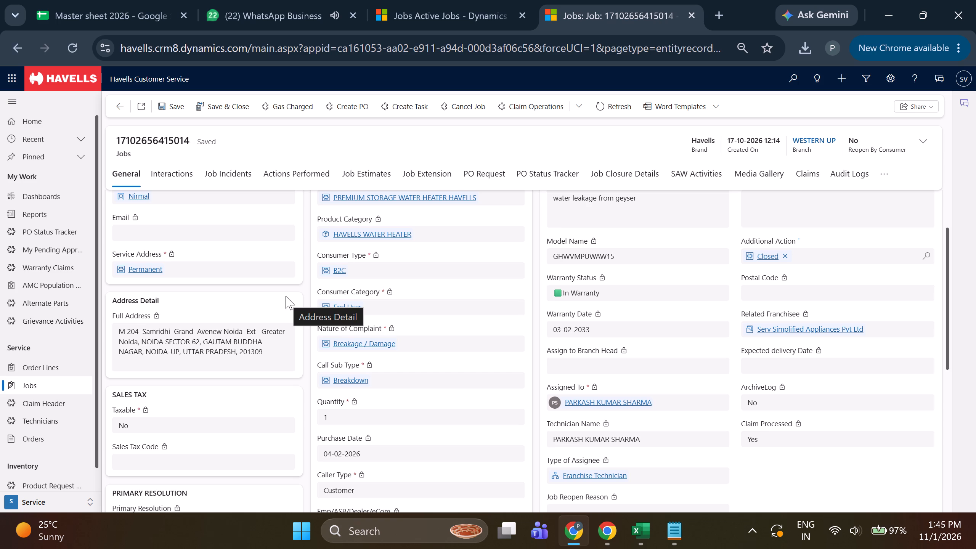
pyautogui.scroll(3, 226, 299)
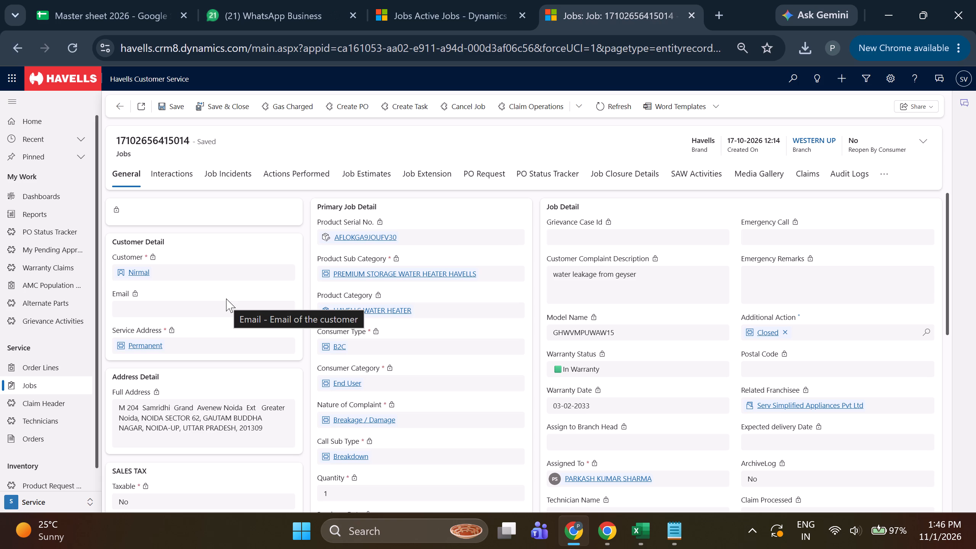
pyautogui.click(175, 175)
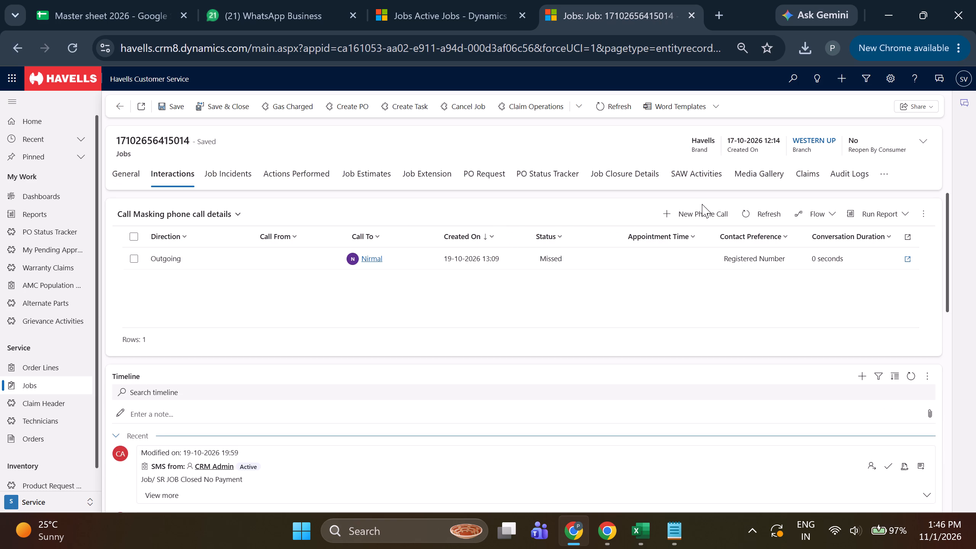
pyautogui.click(230, 108)
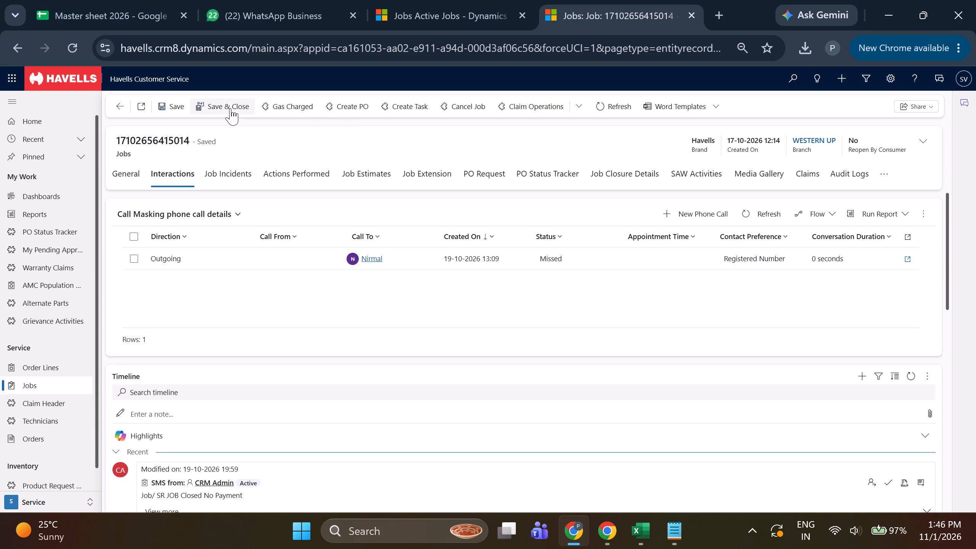
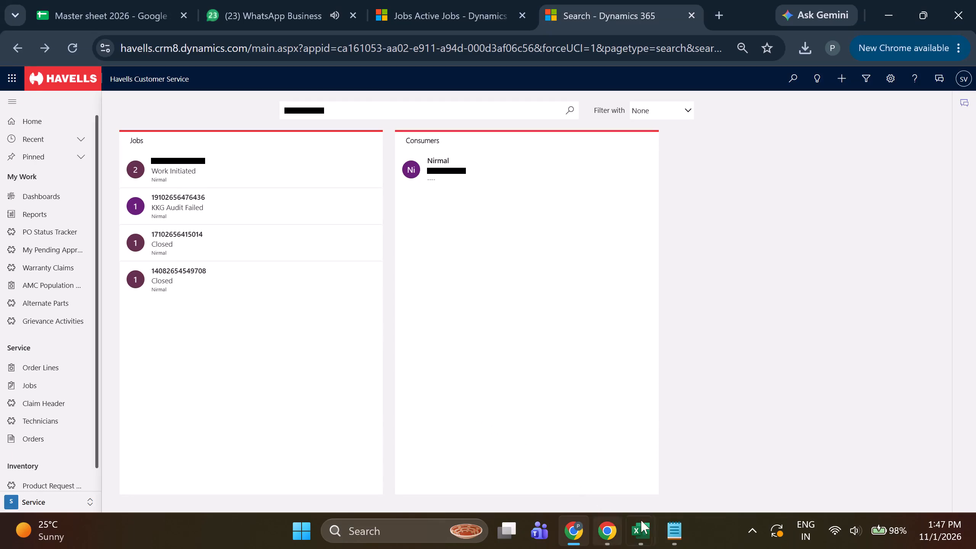
pyautogui.click(659, 528)
pyautogui.click(643, 531)
pyautogui.click(678, 489)
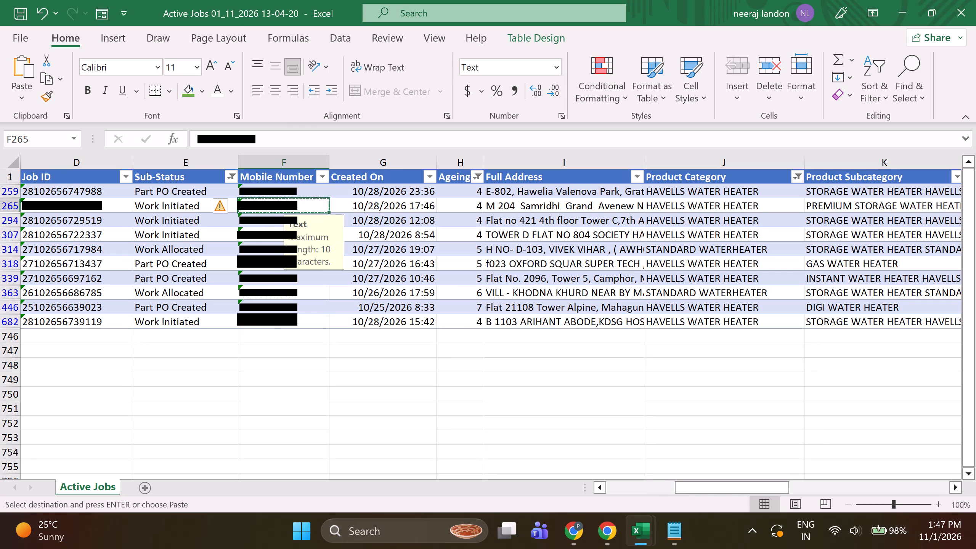
pyautogui.click(271, 217)
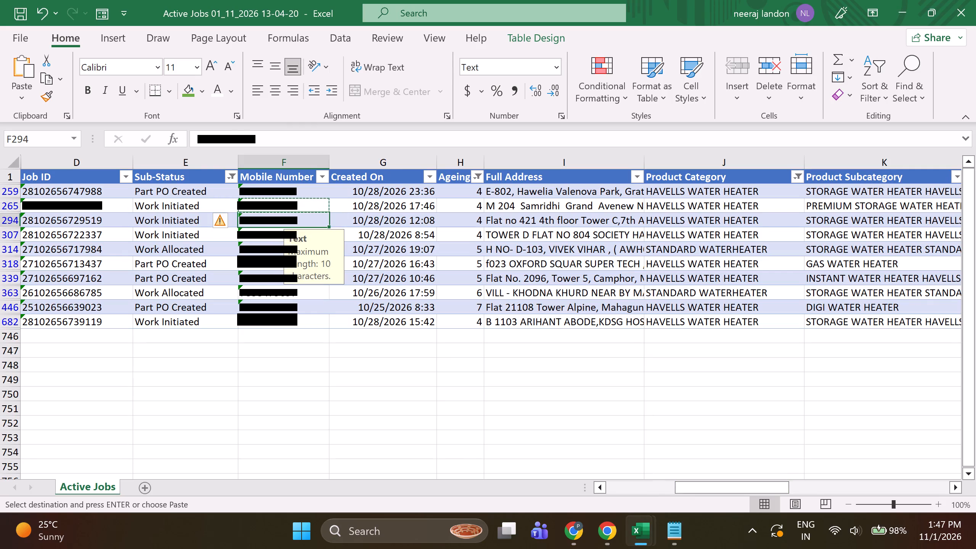
pyautogui.press('Right')
pyautogui.press('Right')
pyautogui.press('Right')
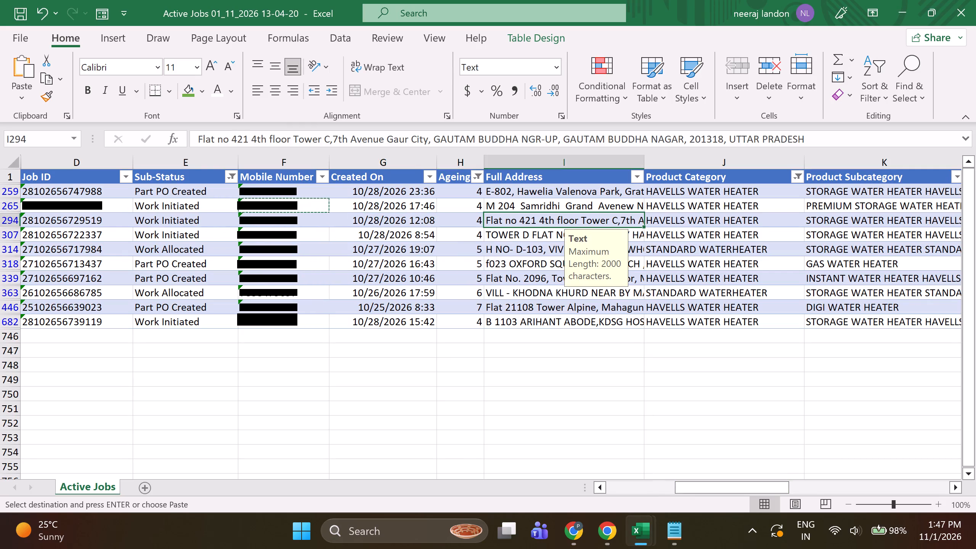
pyautogui.press('Left')
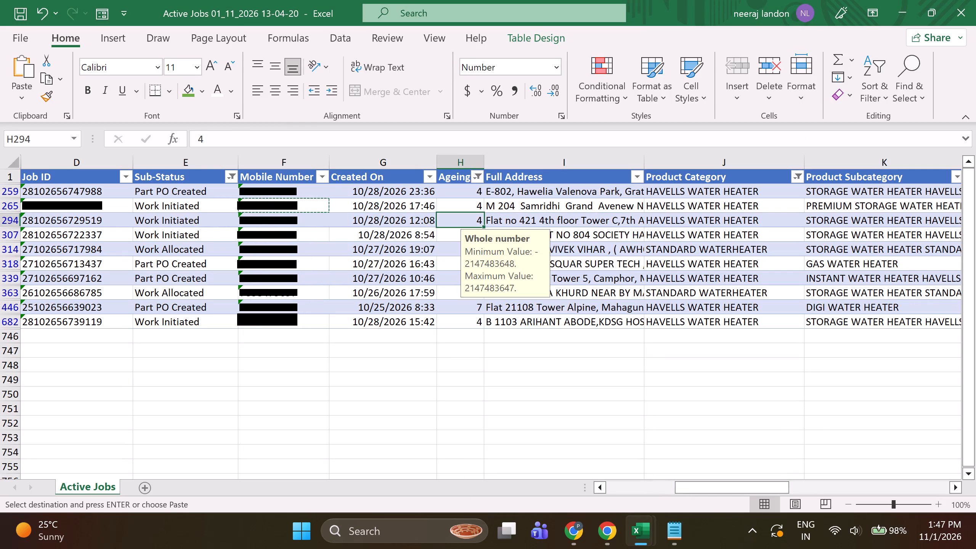
pyautogui.press('Right')
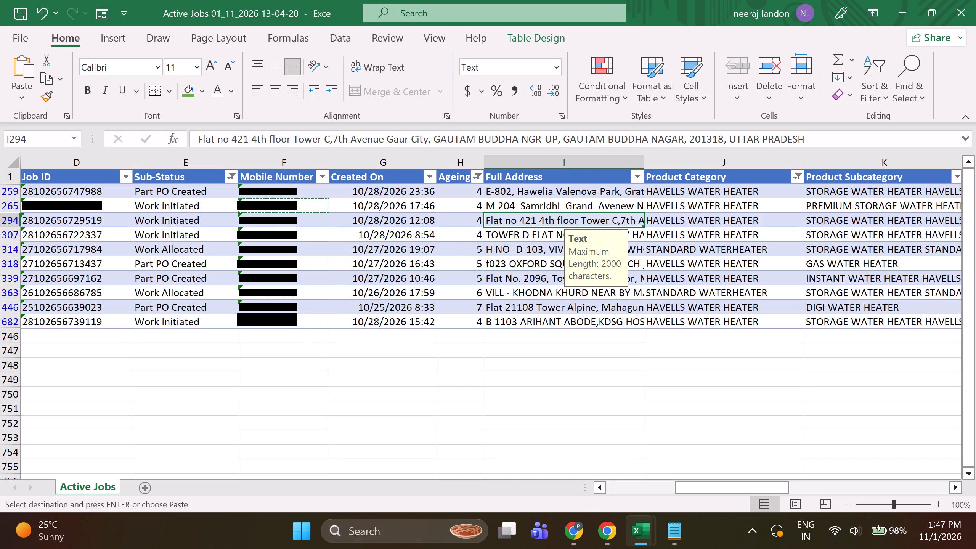
# Copy the mobile number of the Work Initiated job dated 10/28/2026 12:08 in the Active Jobs sheet.
pyautogui.press('Up')
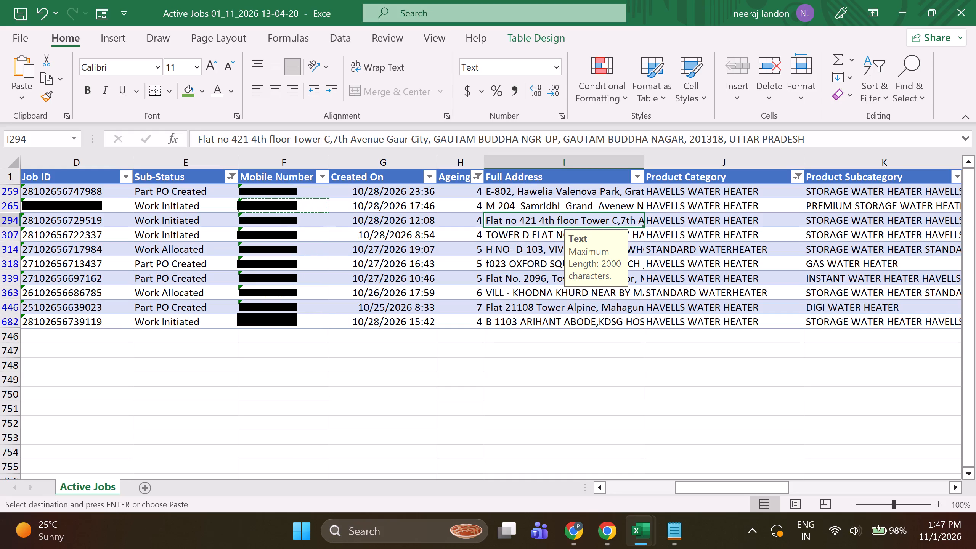
pyautogui.click(271, 217)
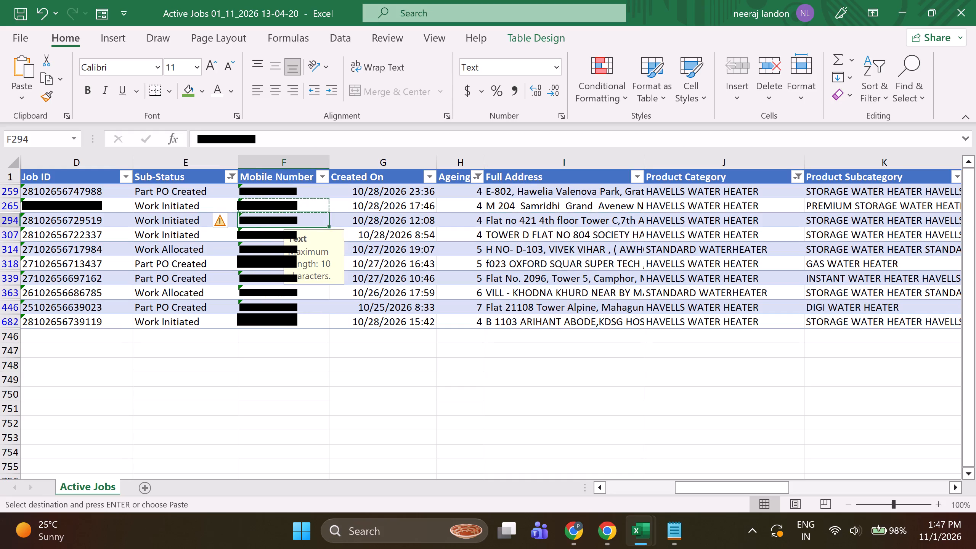
pyautogui.hotkey('ctrl', 'c')
pyautogui.hotkey('alt', 'Tab')
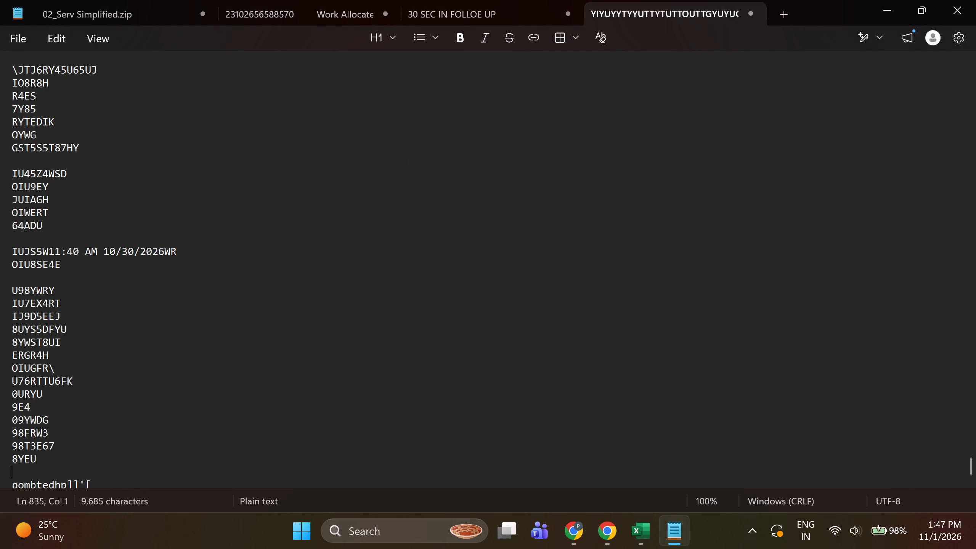
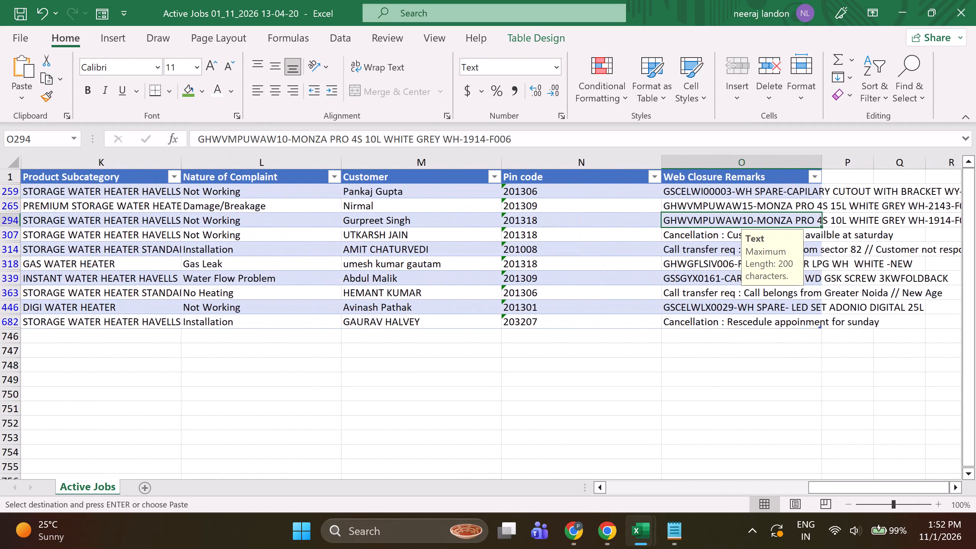
# Highlight the entire row of the Work Initiated job dated 10/28/2026 12:08 with the green fill colour.
pyautogui.press('Right')
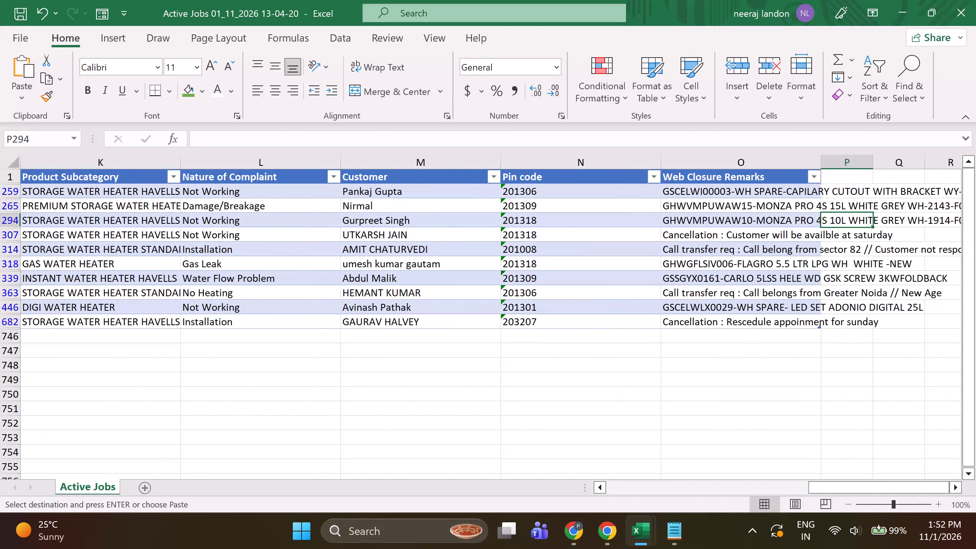
pyautogui.press('Left')
pyautogui.press('Left')
pyautogui.press('Left')
pyautogui.press('Left')
pyautogui.press('Left')
pyautogui.press('Left')
pyautogui.press('Left')
pyautogui.press('Left')
pyautogui.press('Left')
pyautogui.press('Left')
pyautogui.press('Left')
pyautogui.press('Left')
pyautogui.press('Left')
pyautogui.press('Left')
pyautogui.press('Left')
pyautogui.press('Left')
pyautogui.press('Left')
pyautogui.press('Left')
pyautogui.press('Left')
pyautogui.press('Left')
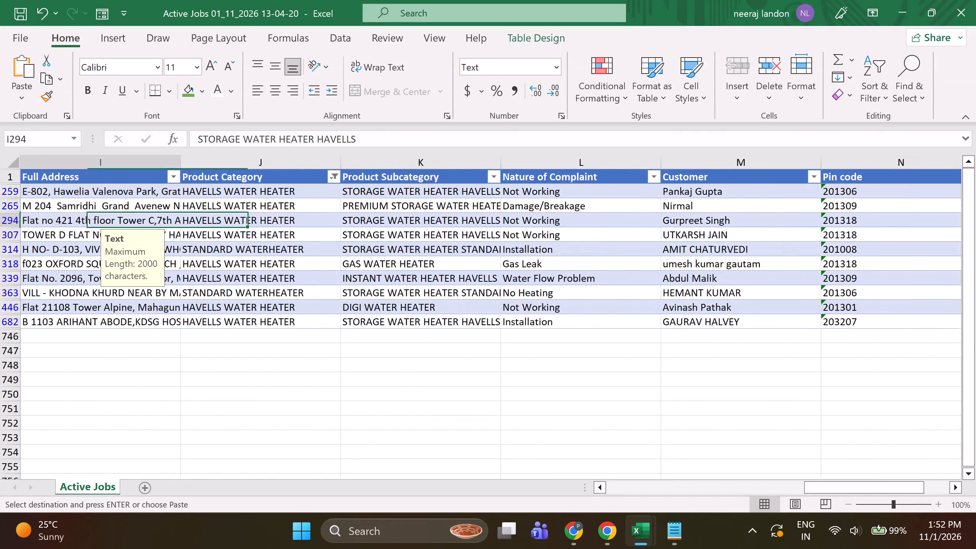
pyautogui.click(8, 220)
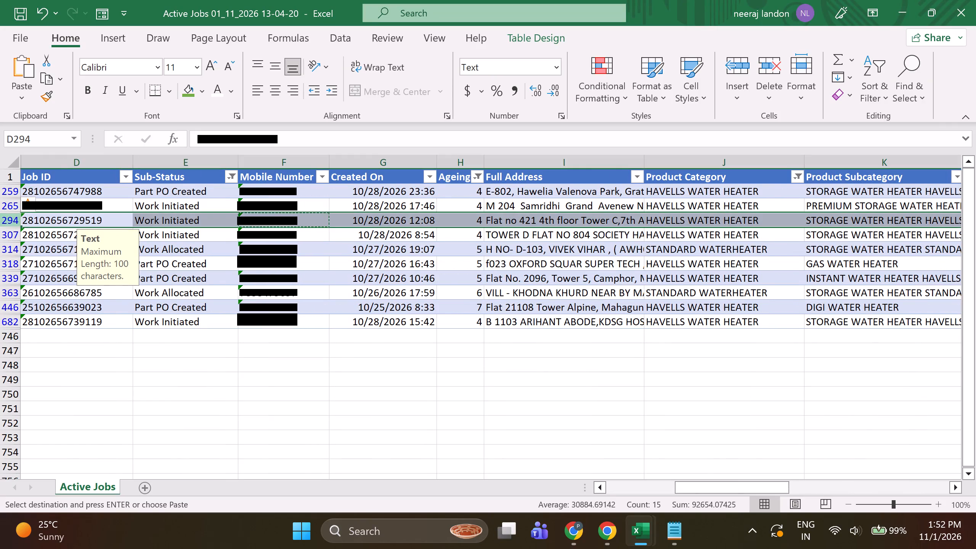
pyautogui.click(184, 92)
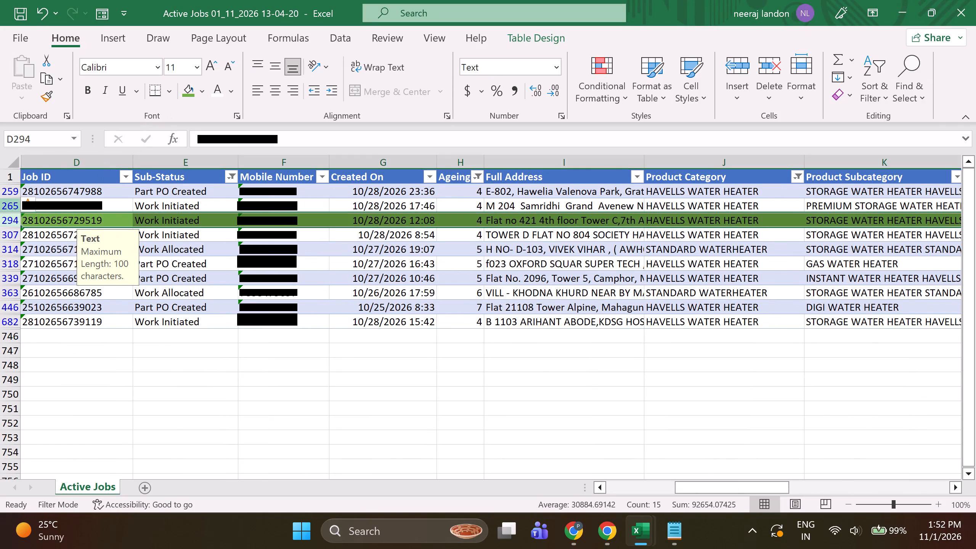
# Select the entire row of the Work Initiated job dated 10/28/2026 17:46 and open the fill colour choices for it.
pyautogui.click(0, 205)
pyautogui.click(205, 93)
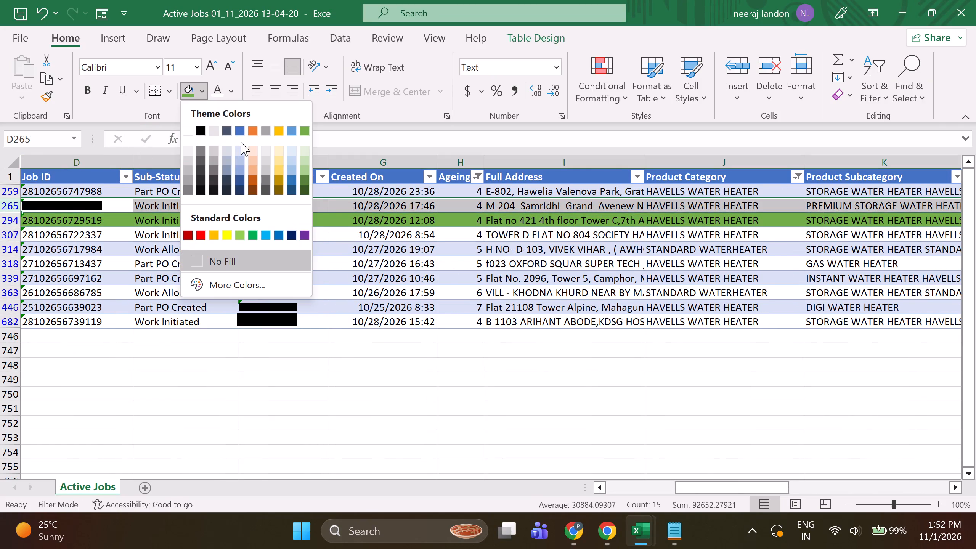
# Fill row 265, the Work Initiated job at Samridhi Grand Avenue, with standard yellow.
pyautogui.click(230, 239)
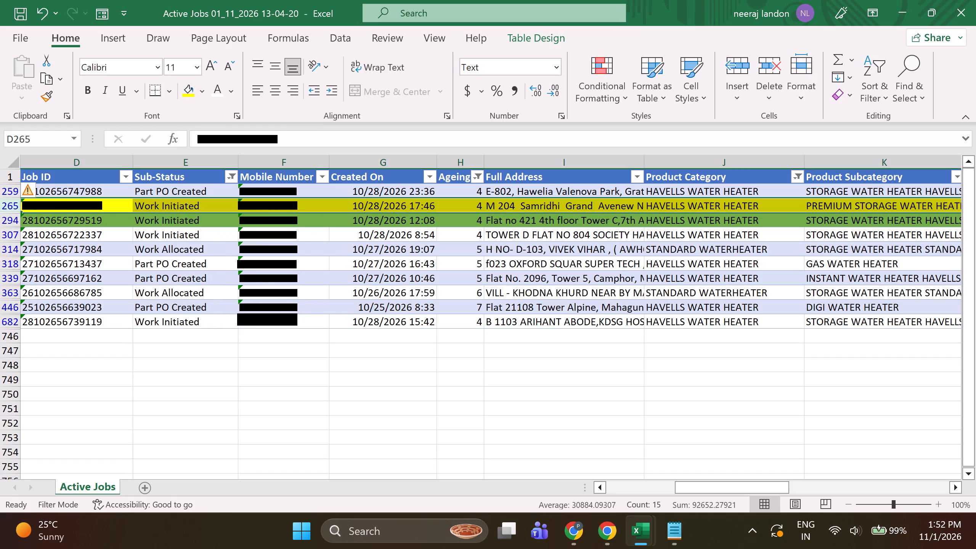
pyautogui.click(6, 195)
pyautogui.click(2, 192)
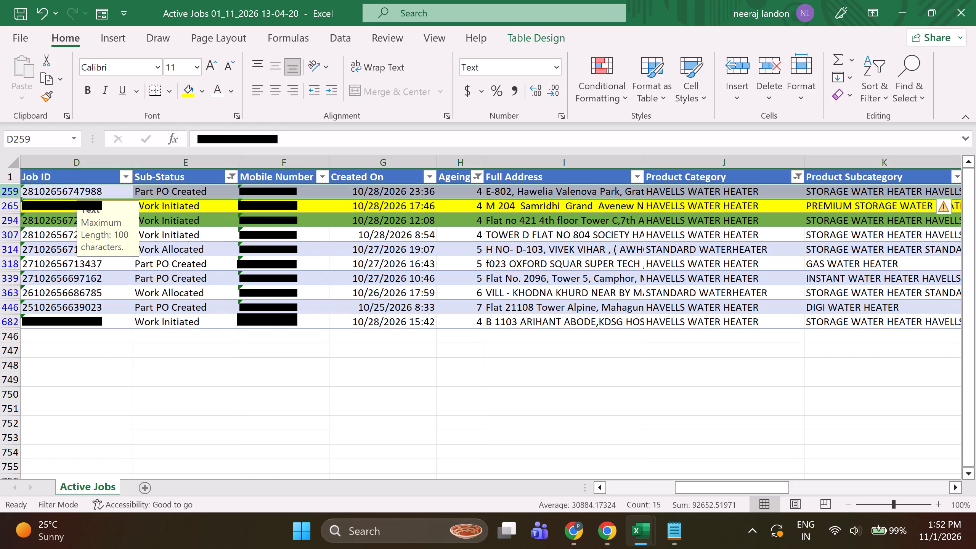
pyautogui.click(200, 87)
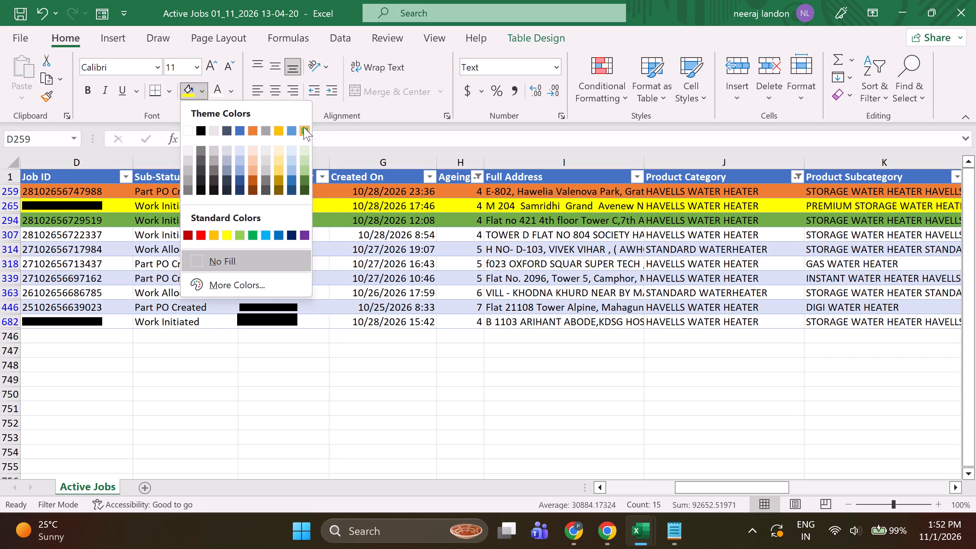
pyautogui.click(302, 129)
pyautogui.click(286, 239)
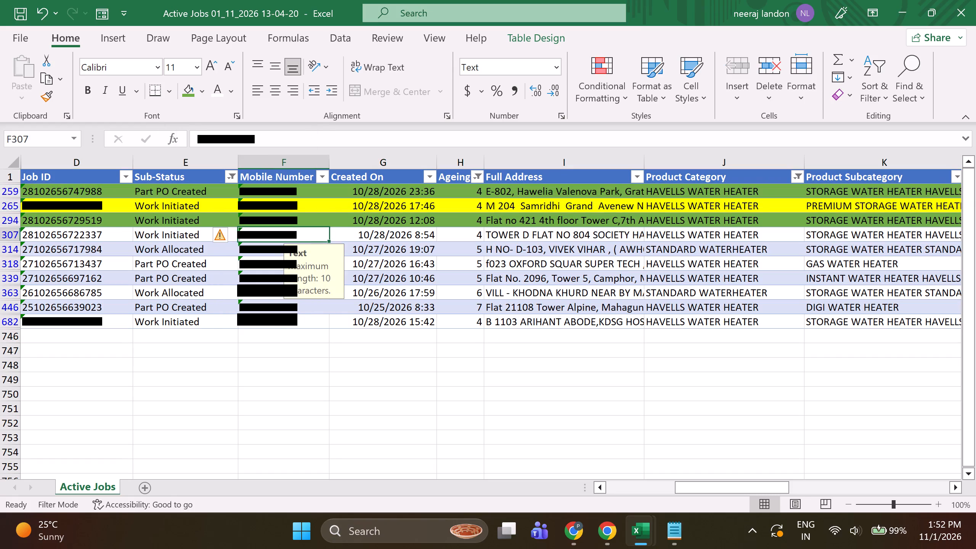
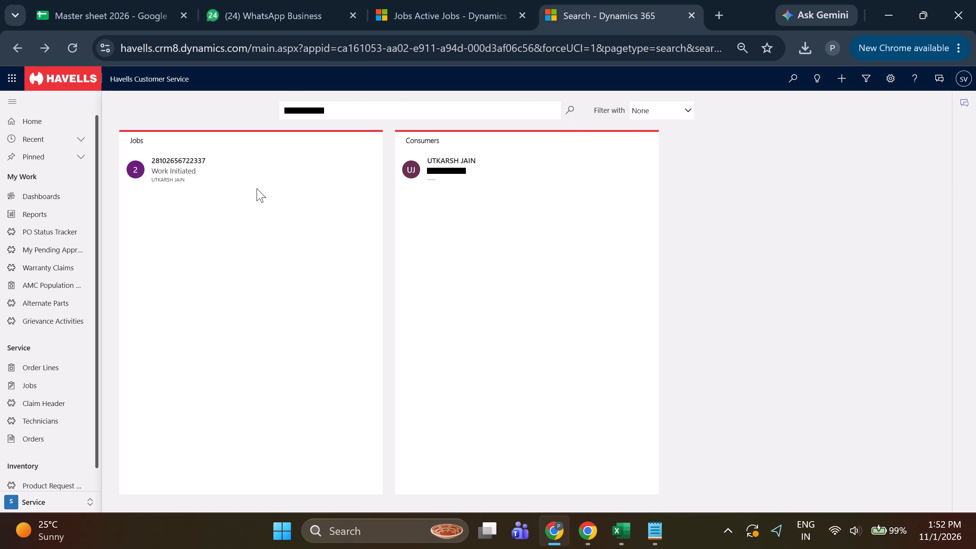
pyautogui.click(257, 188)
pyautogui.click(272, 176)
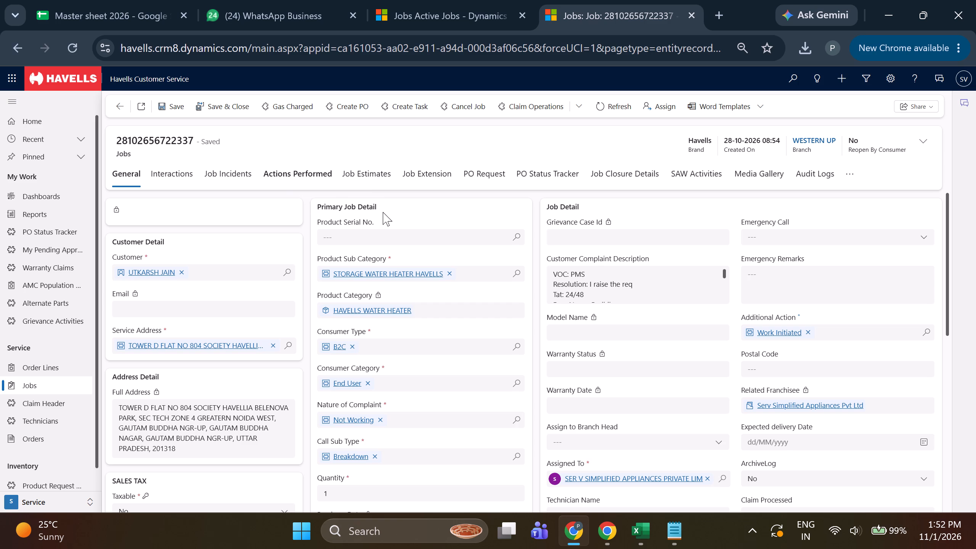
pyautogui.click(402, 209)
pyautogui.moveTo(724, 273); pyautogui.dragTo(734, 289)
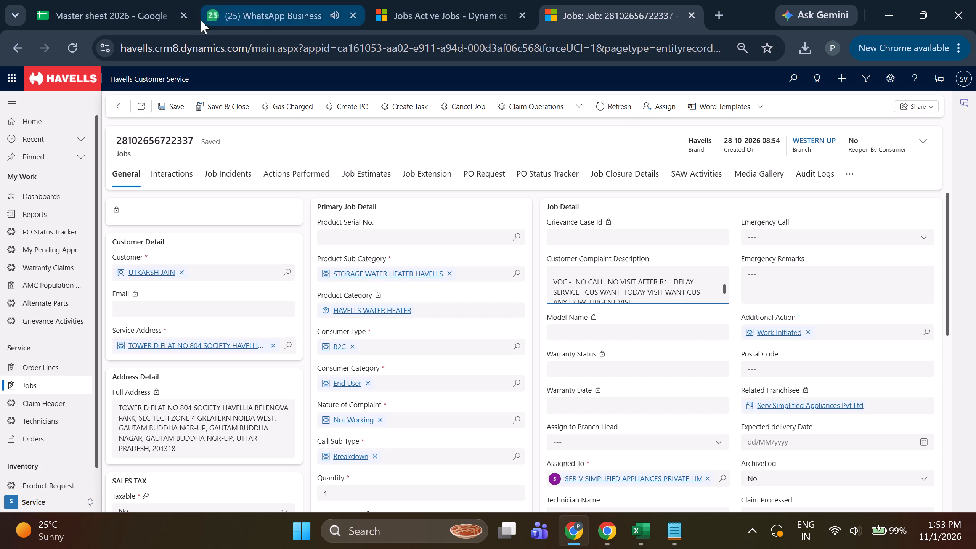
# Switch to the Excel job sheet and review row 265's details, from address and product through to the web closure remarks.
pyautogui.click(640, 525)
pyautogui.click(664, 470)
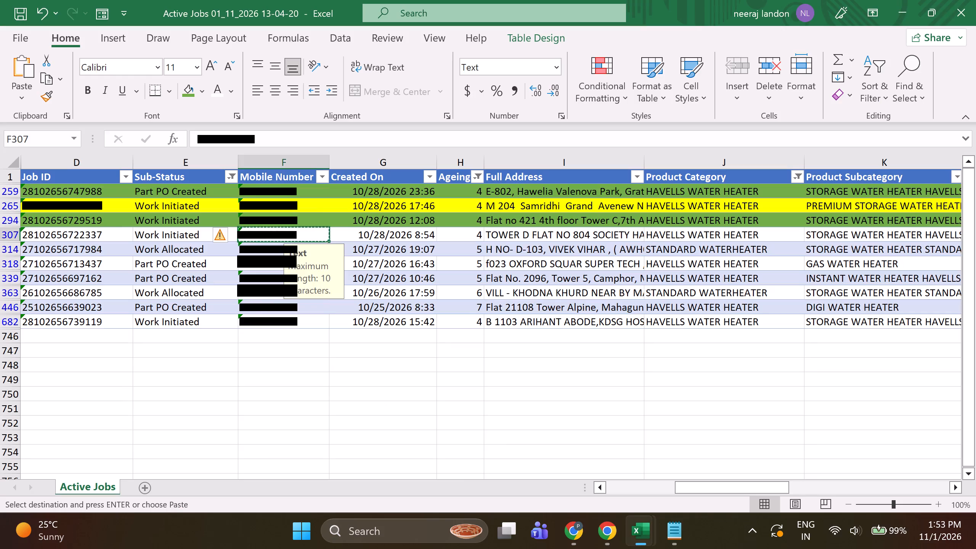
pyautogui.click(278, 223)
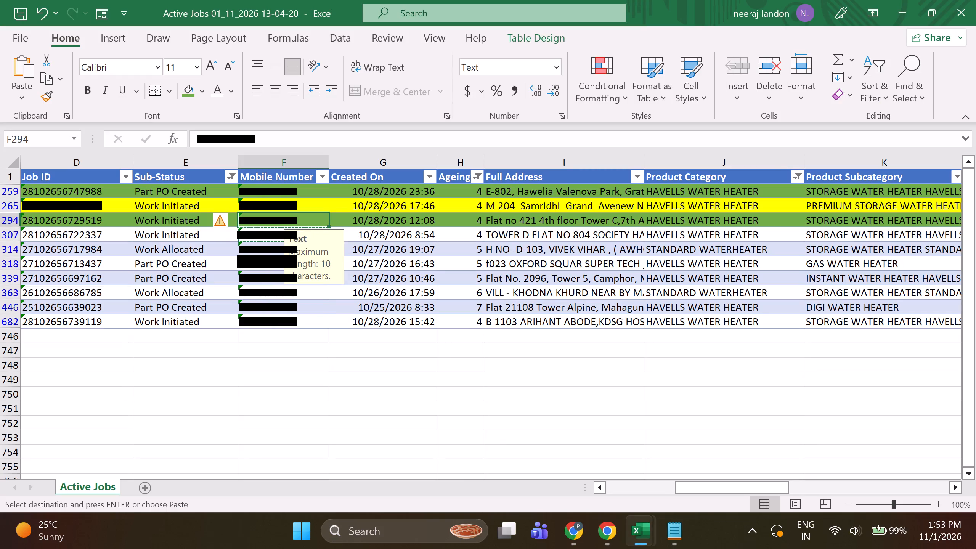
pyautogui.click(538, 205)
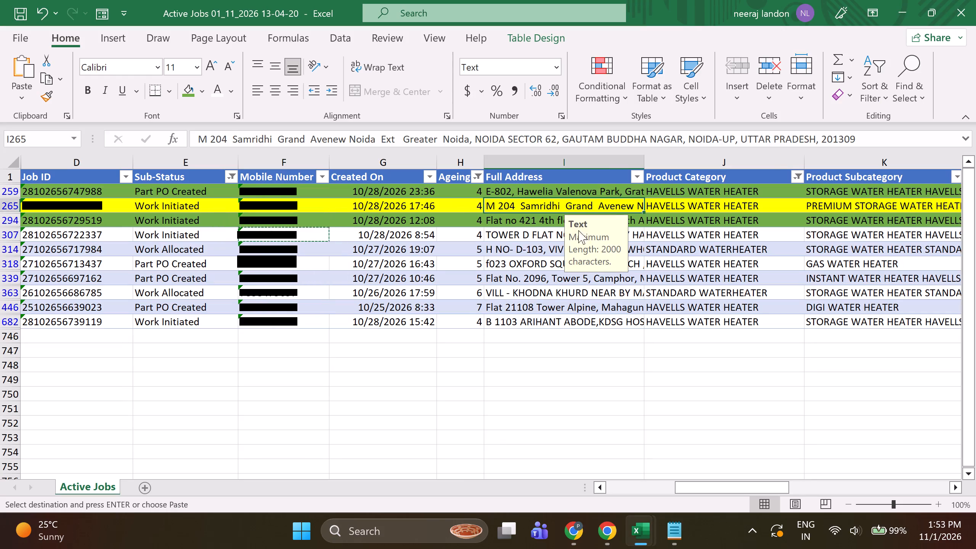
pyautogui.click(404, 207)
pyautogui.press('Right')
pyautogui.press('Right')
pyautogui.press('Right')
pyautogui.press('Right')
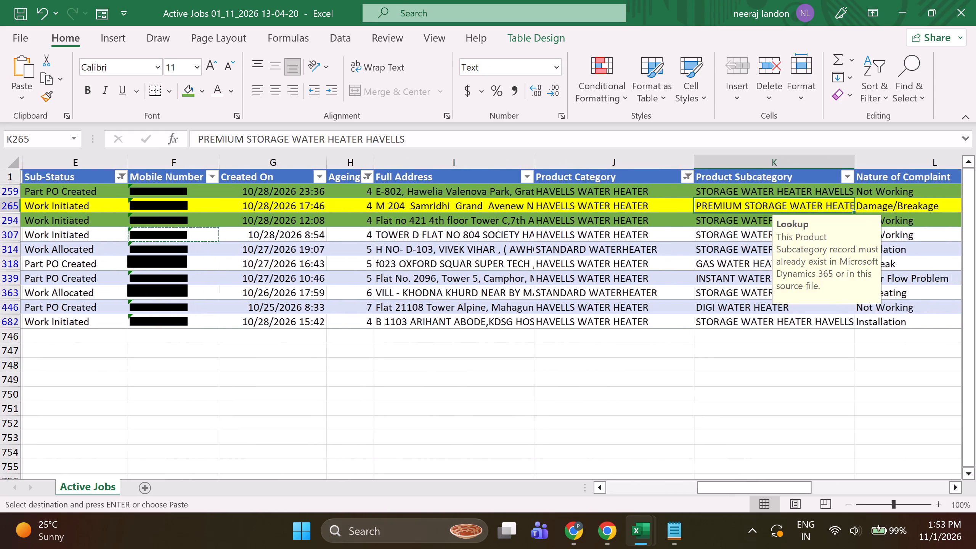
pyautogui.press('Right')
pyautogui.press('Right')
pyautogui.press('Right')
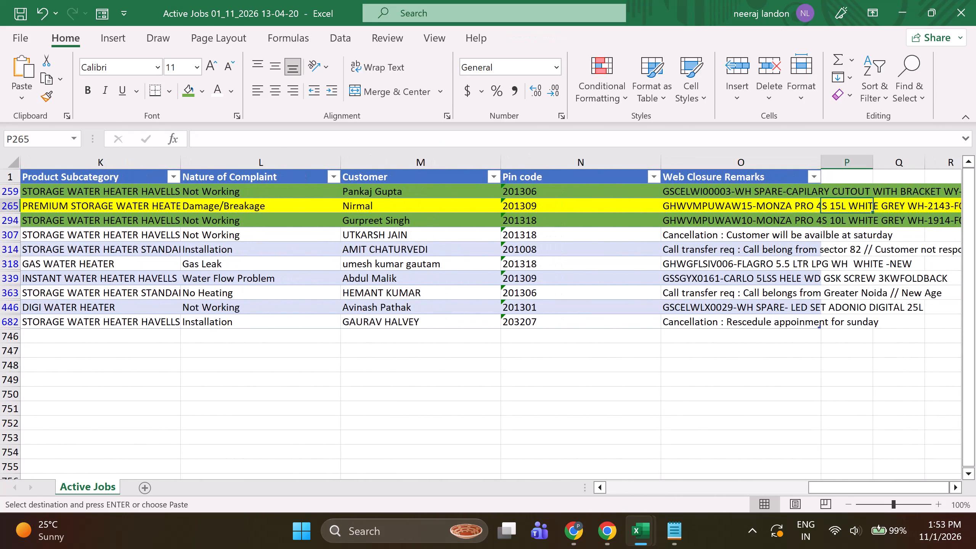
pyautogui.press('Right')
pyautogui.press('Right')
pyautogui.press('Left')
pyautogui.press('Left')
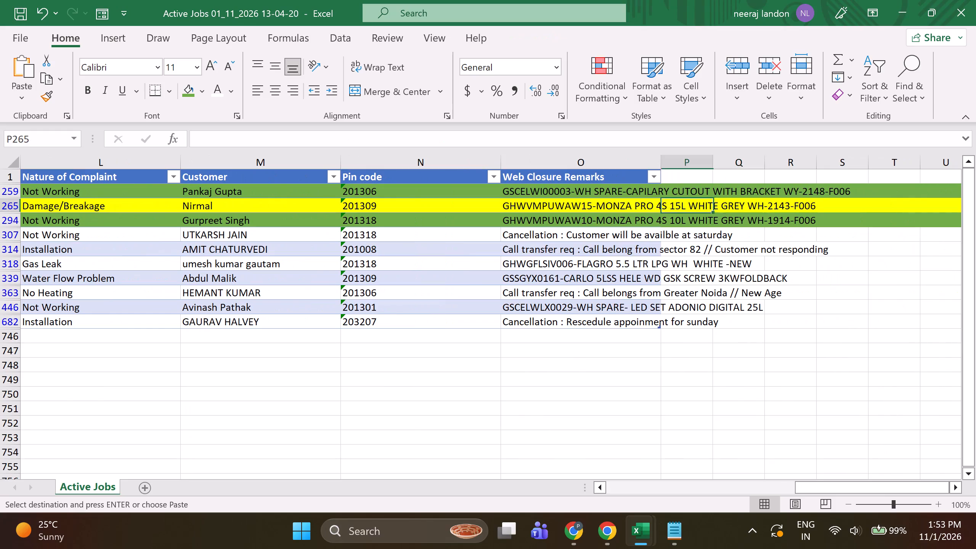
pyautogui.press('Left')
pyautogui.press('Left')
pyautogui.press('Left')
pyautogui.press('Left')
pyautogui.press('Left')
pyautogui.press('Left')
pyautogui.press('Left')
pyautogui.press('Left')
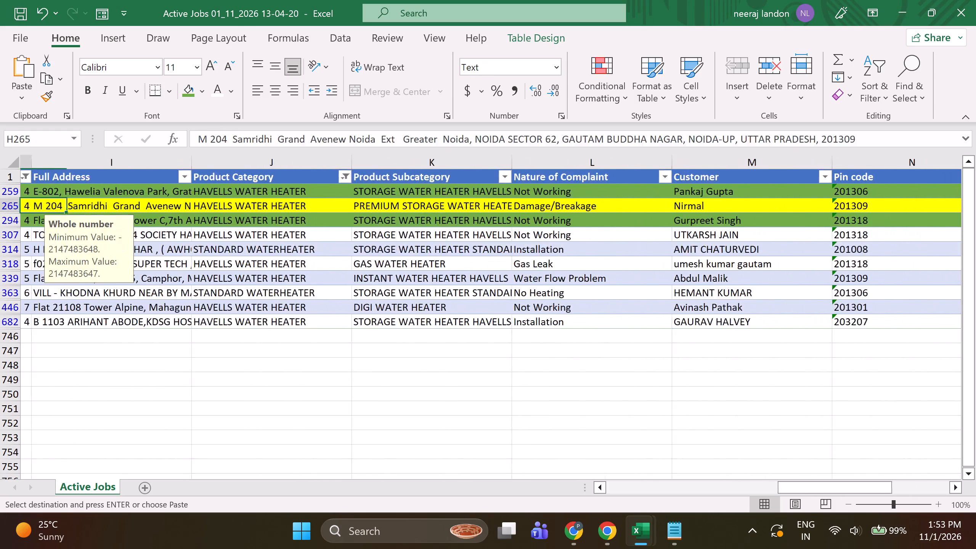
pyautogui.press('Left')
pyautogui.press('Left')
pyautogui.press('Left')
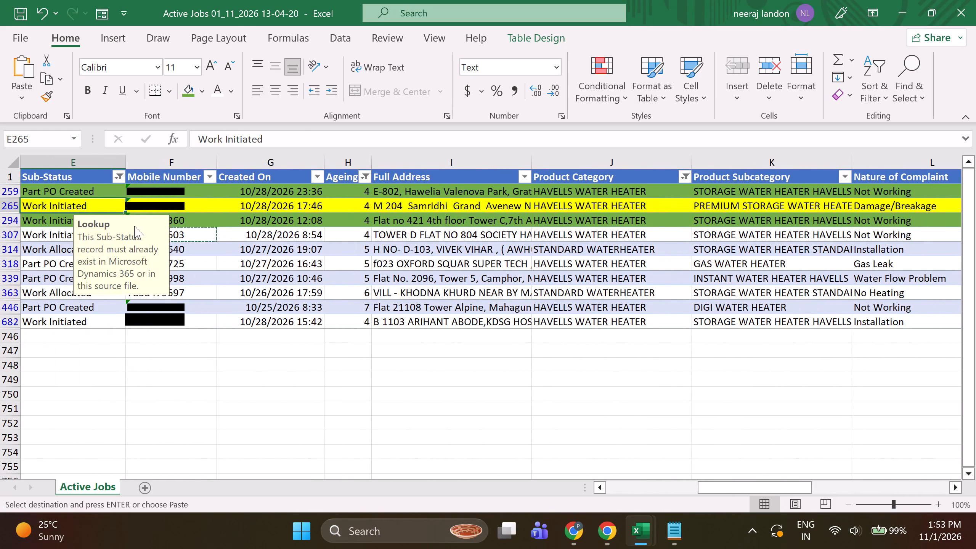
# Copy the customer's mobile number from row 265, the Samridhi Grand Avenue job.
pyautogui.click(164, 209)
pyautogui.hotkey('ctrl', 'c')
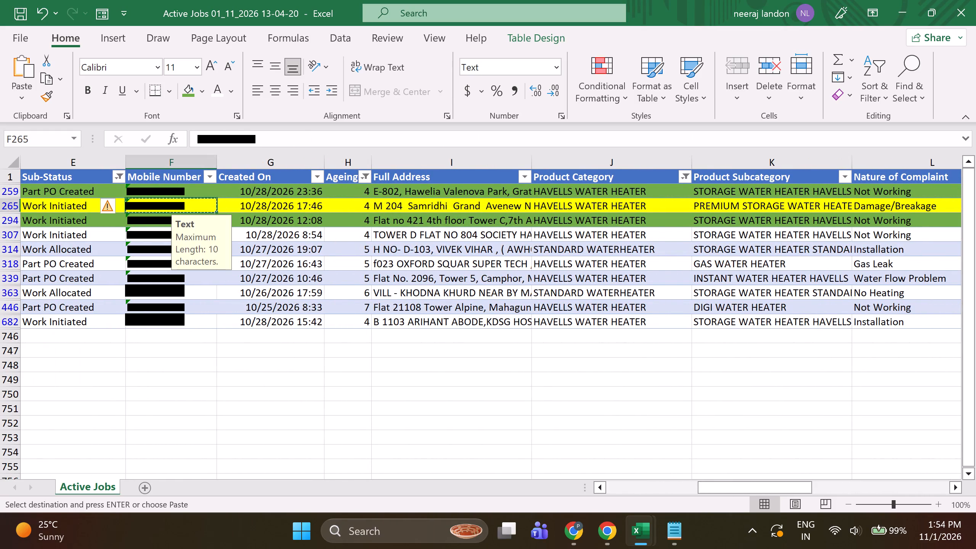
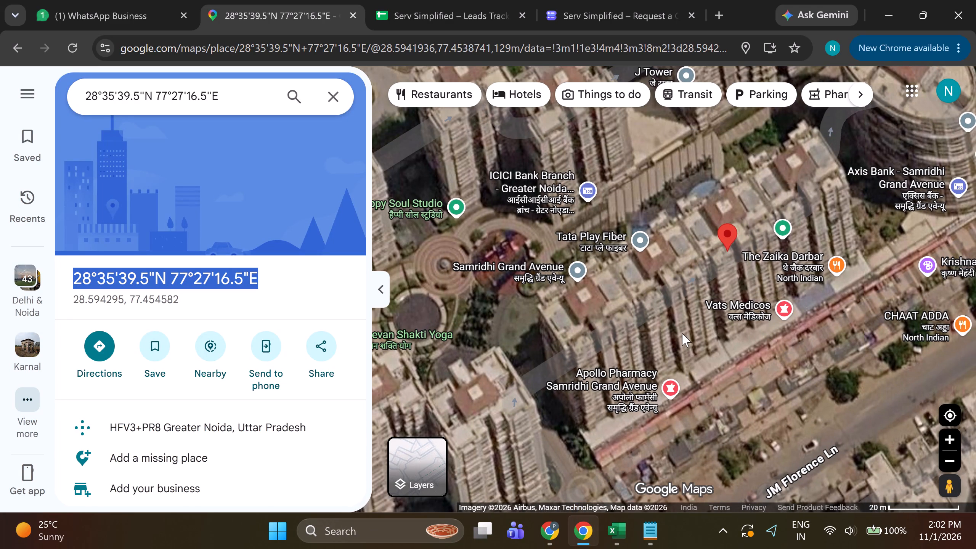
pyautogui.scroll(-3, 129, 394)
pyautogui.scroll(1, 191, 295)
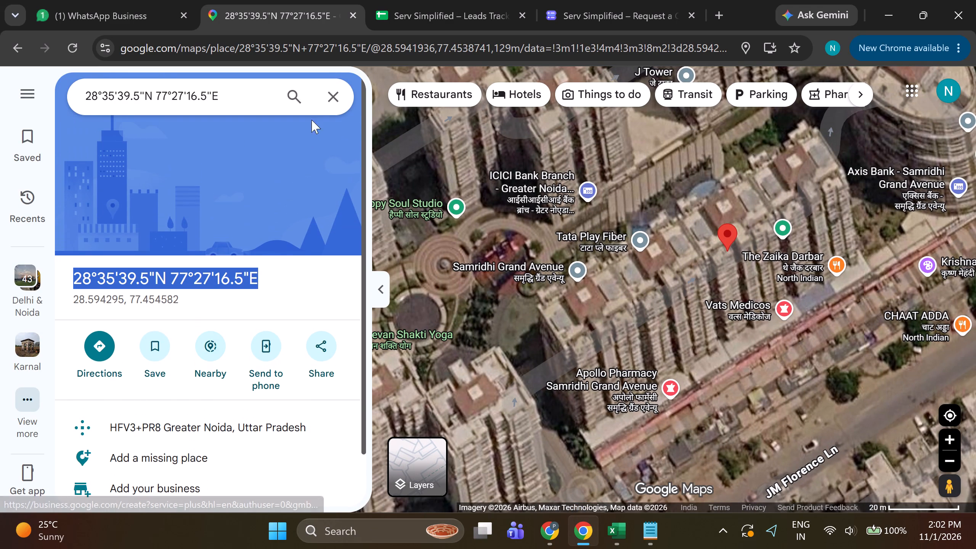
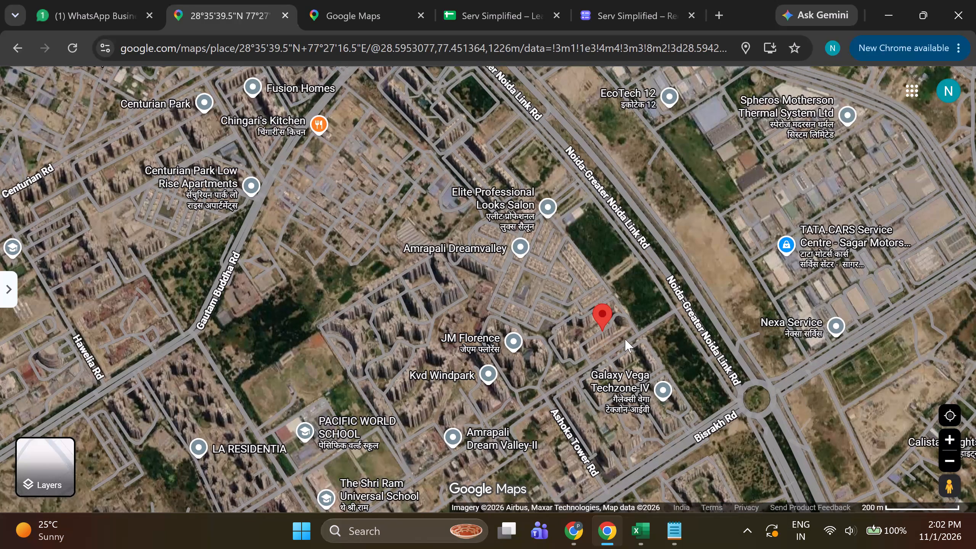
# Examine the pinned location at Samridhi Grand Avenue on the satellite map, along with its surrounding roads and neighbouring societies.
pyautogui.moveTo(669, 421); pyautogui.dragTo(647, 373)
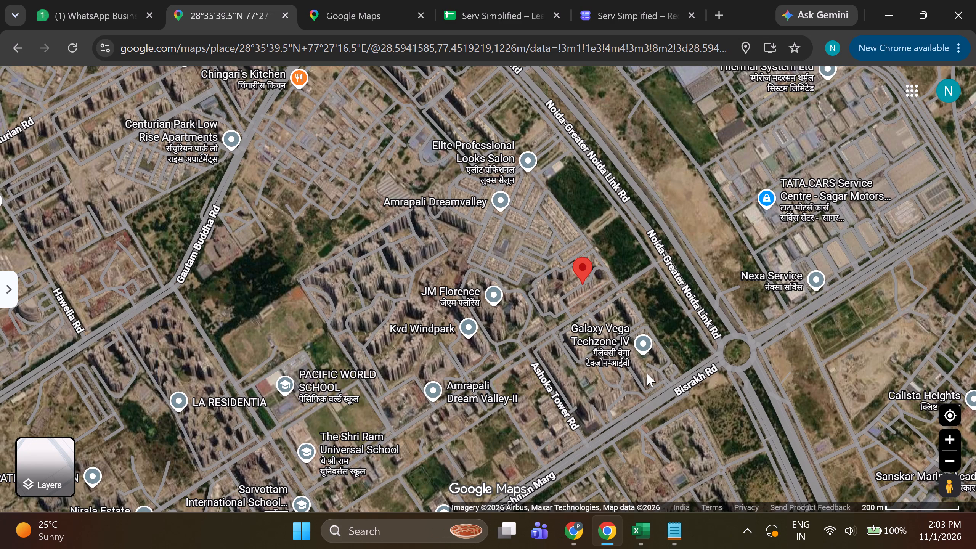
pyautogui.scroll(6, 647, 373)
pyautogui.moveTo(501, 207); pyautogui.dragTo(529, 361)
pyautogui.scroll(4, 485, 284)
pyautogui.moveTo(491, 287); pyautogui.dragTo(491, 287)
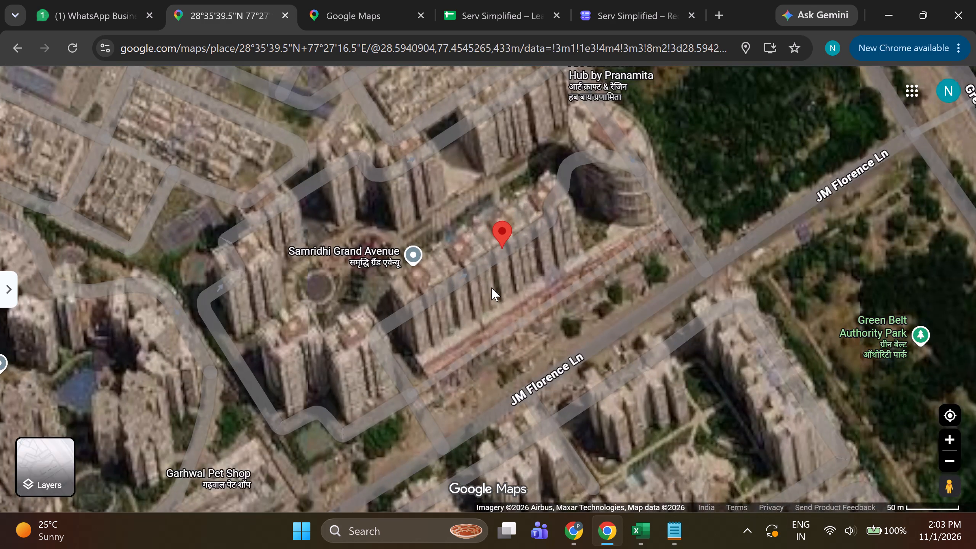
pyautogui.moveTo(491, 287); pyautogui.dragTo(514, 334)
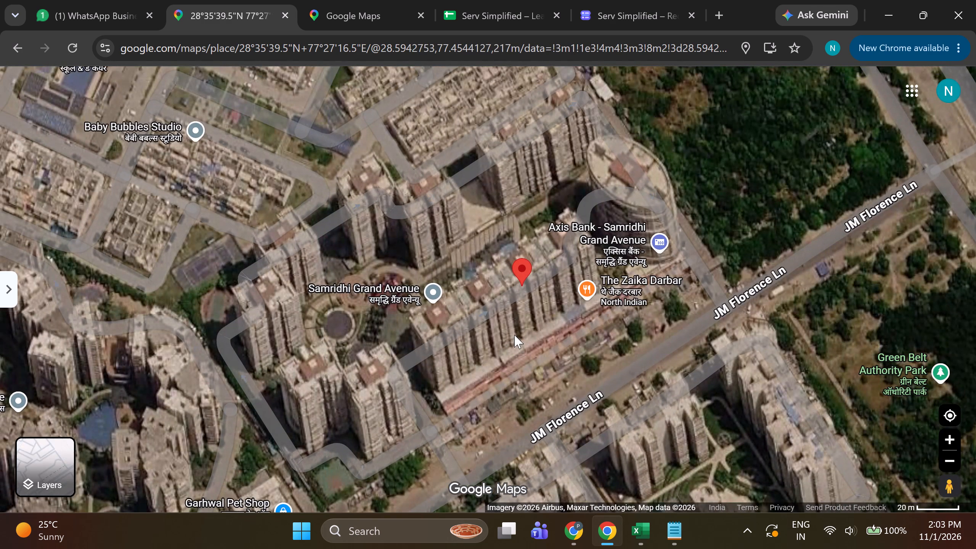
pyautogui.scroll(-2, 511, 372)
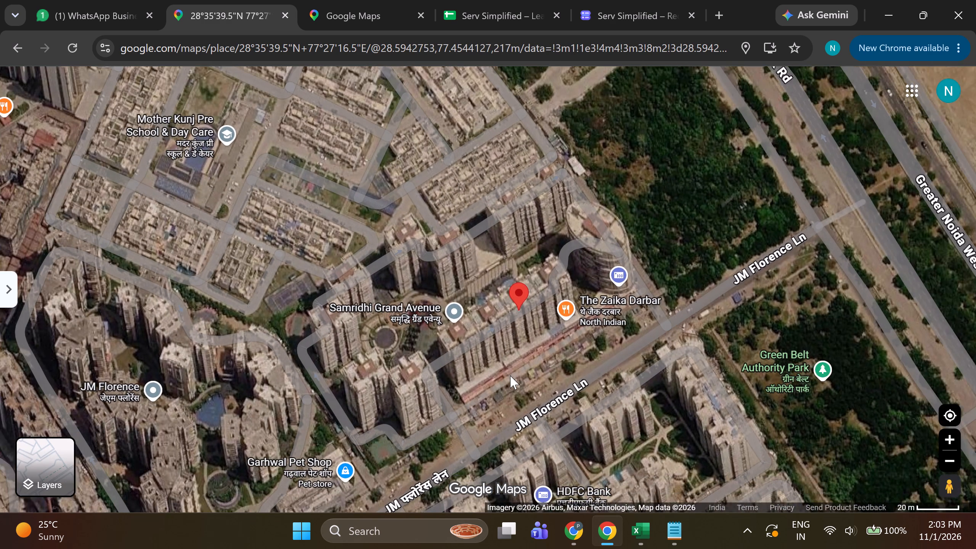
pyautogui.scroll(-1, 510, 376)
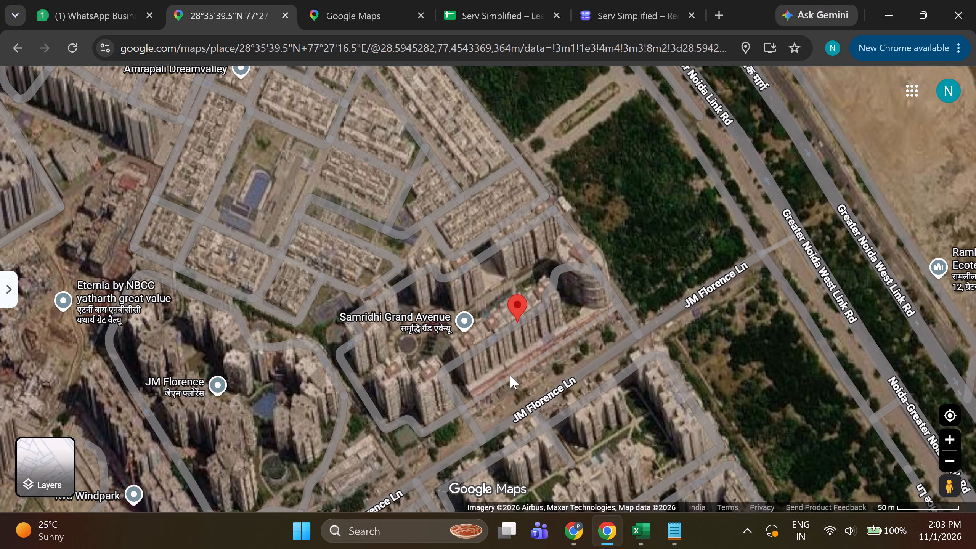
pyautogui.moveTo(422, 406); pyautogui.dragTo(427, 387)
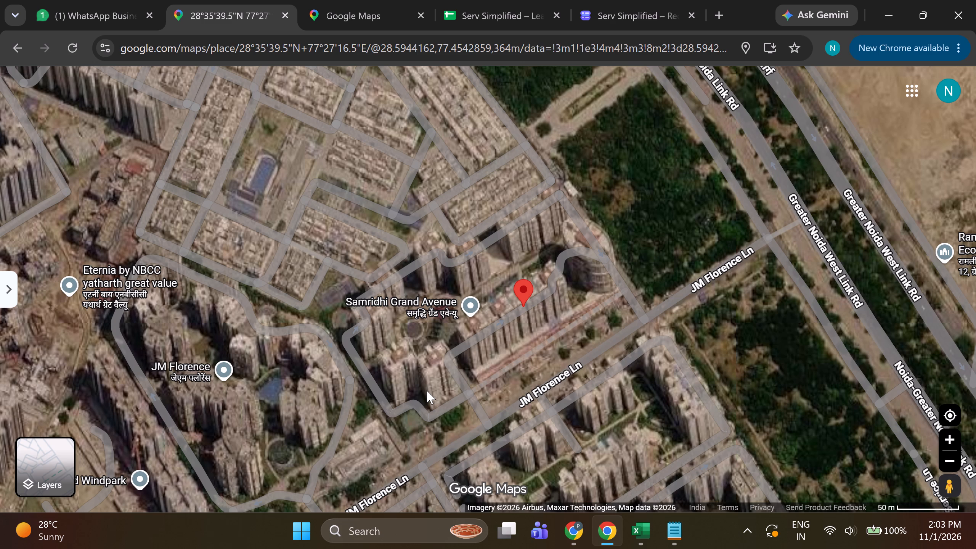
pyautogui.scroll(-3, 449, 369)
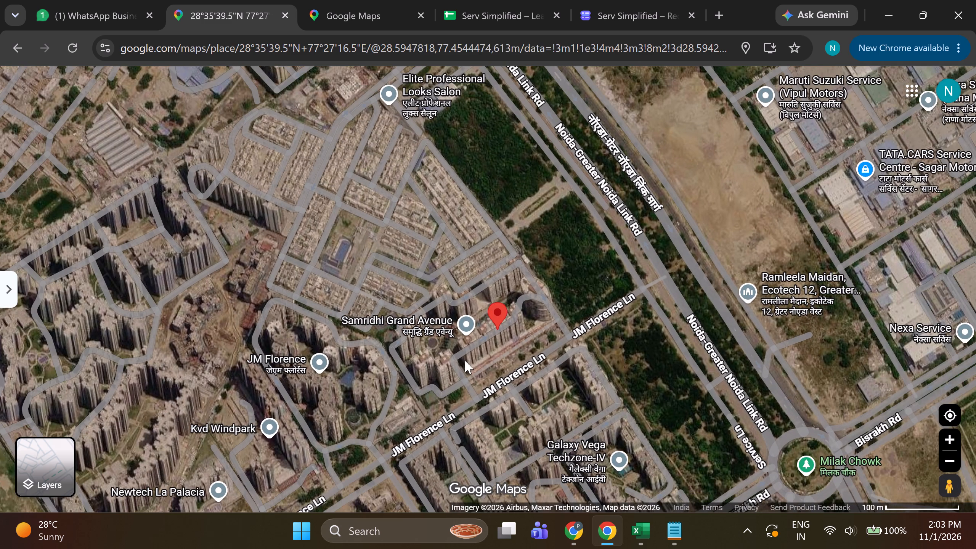
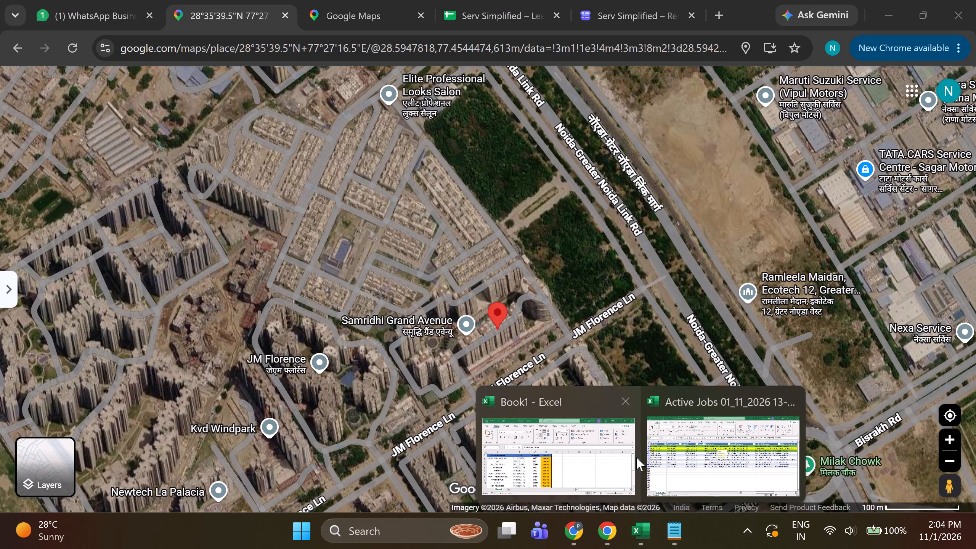
# Switch to the Active Jobs workbook and review the product, complaint and customer details of the Samridhi Grand Avenue job.
pyautogui.click(711, 456)
pyautogui.press('Right')
pyautogui.press('Right')
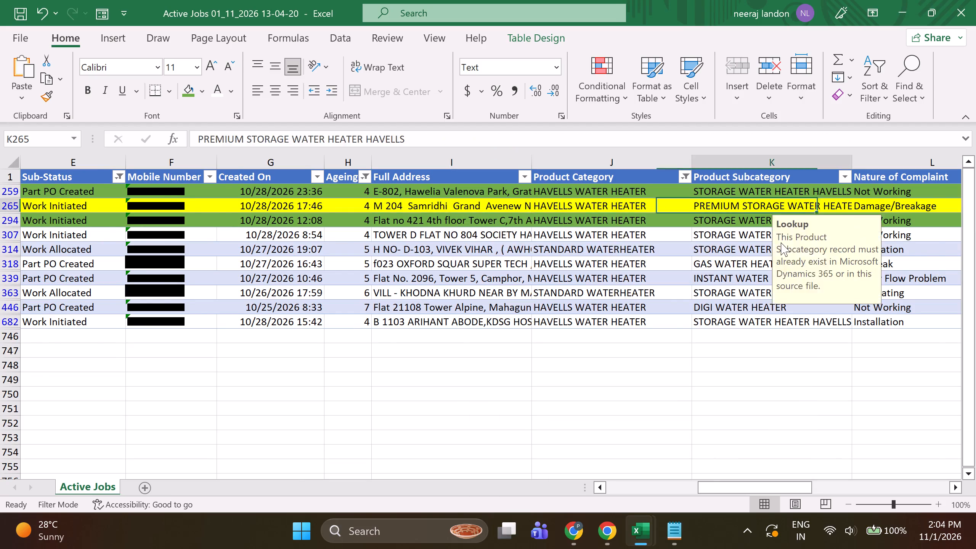
pyautogui.press('Right')
pyautogui.press('Right')
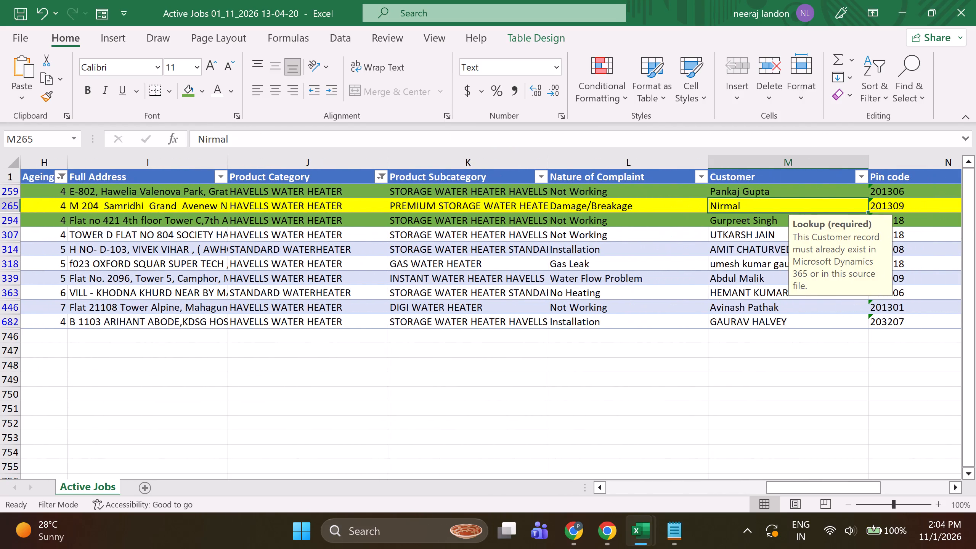
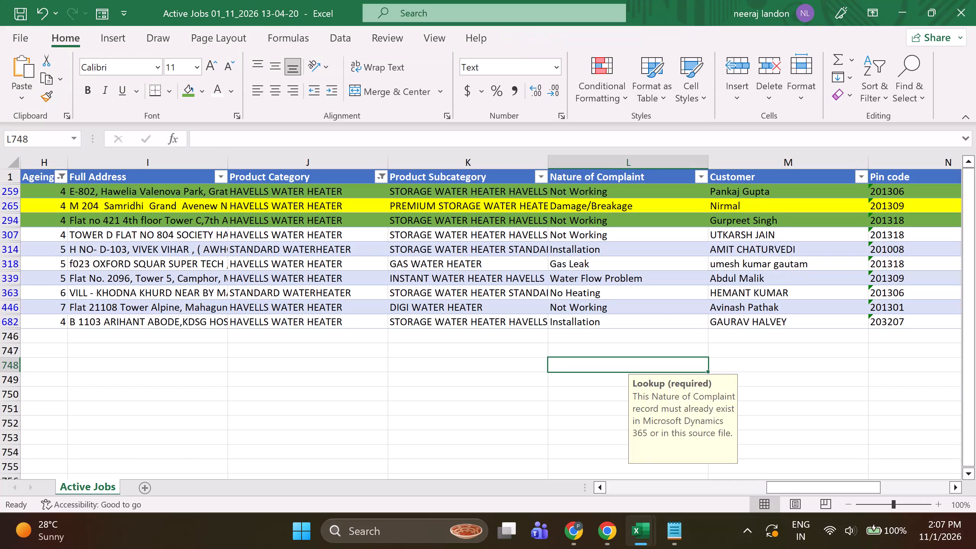
# Copy the customer's mobile number from row 307, the Havells storage water heater job with a Not Working complaint.
pyautogui.click(767, 206)
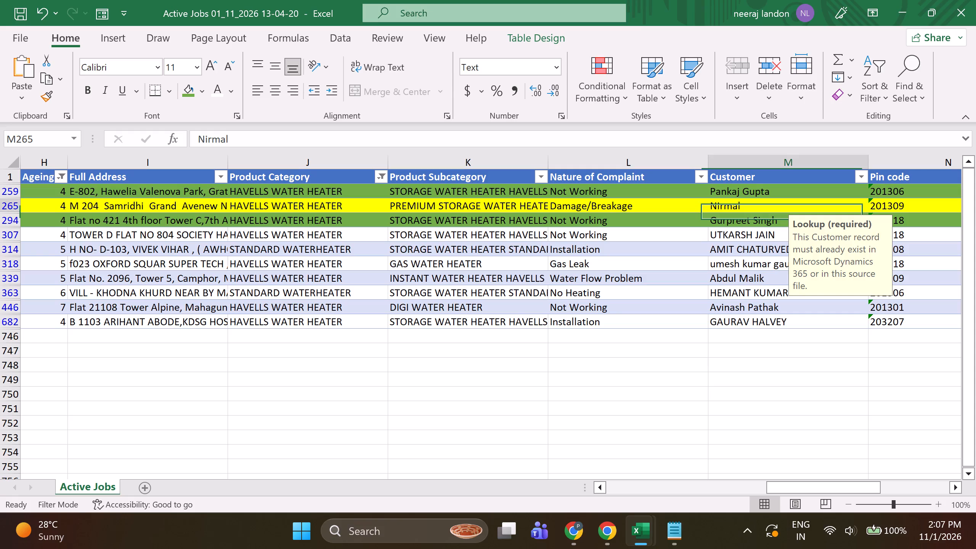
pyautogui.click(305, 233)
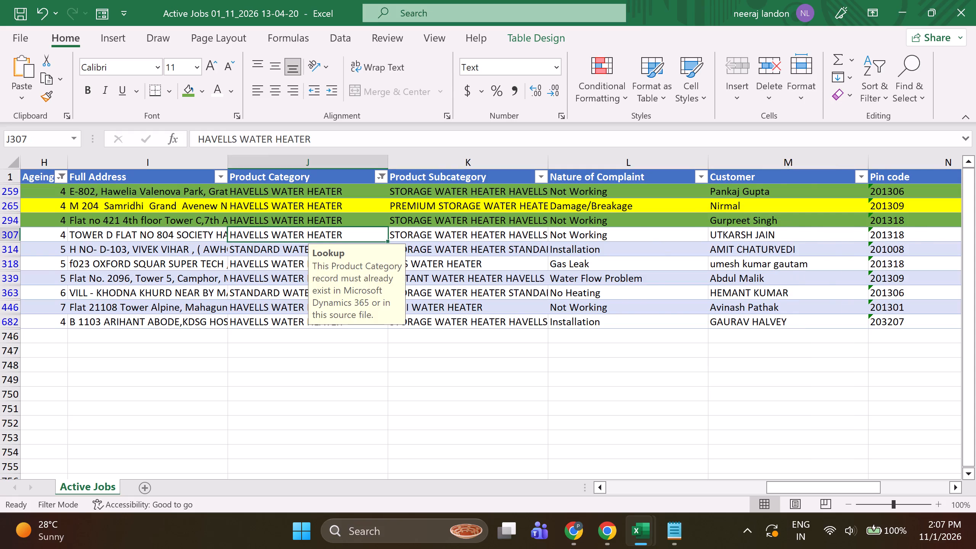
pyautogui.press('Left')
pyautogui.press('Left')
pyautogui.press('Left')
pyautogui.press('Left')
pyautogui.press('Left')
pyautogui.press('Left')
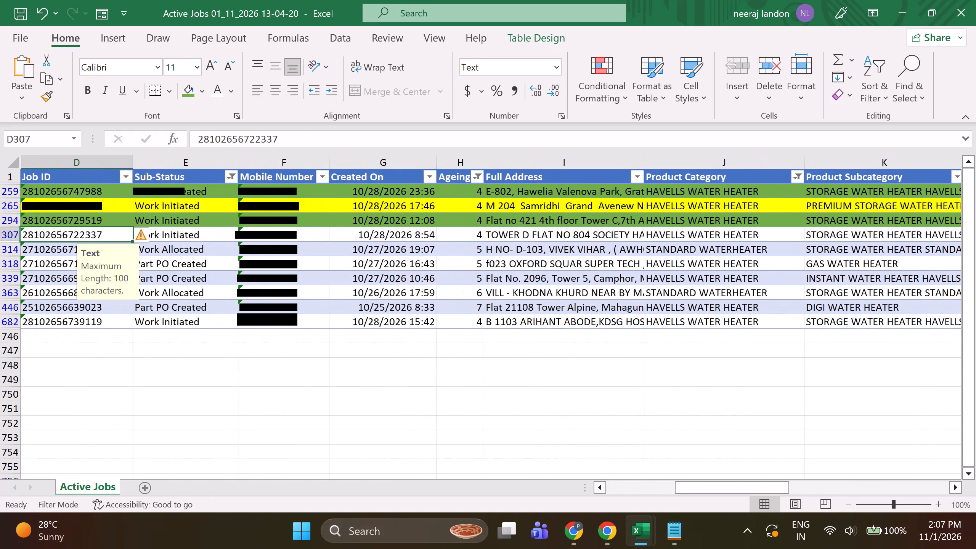
pyautogui.press('Right')
pyautogui.press('Right')
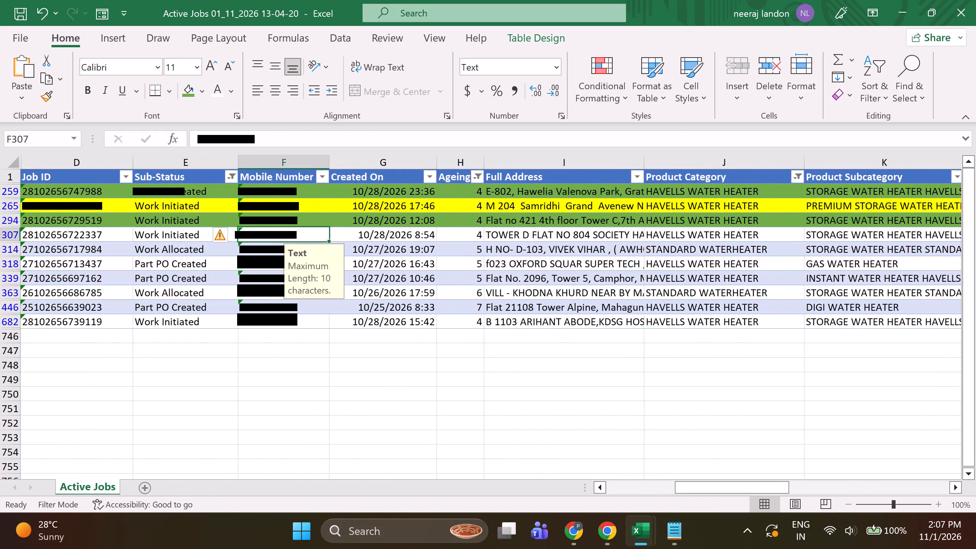
pyautogui.hotkey('ctrl', 'c')
# Switch from the Active Jobs workbook to the Chrome window holding the Google Maps and WhatsApp Business tabs.
pyautogui.hotkey('alt', 'Tab')
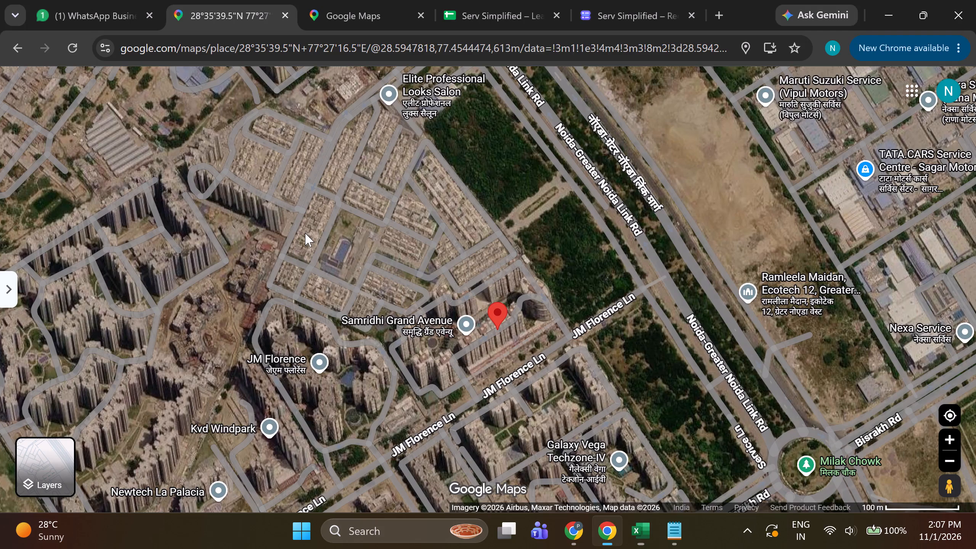
pyautogui.hotkey('alt', 'Tab')
pyautogui.hotkey('alt', 'Tab')
pyautogui.hotkey('alt', 'Tab')
pyautogui.hotkey('alt', 'Tab')
pyautogui.hotkey('alt', 'Tab')
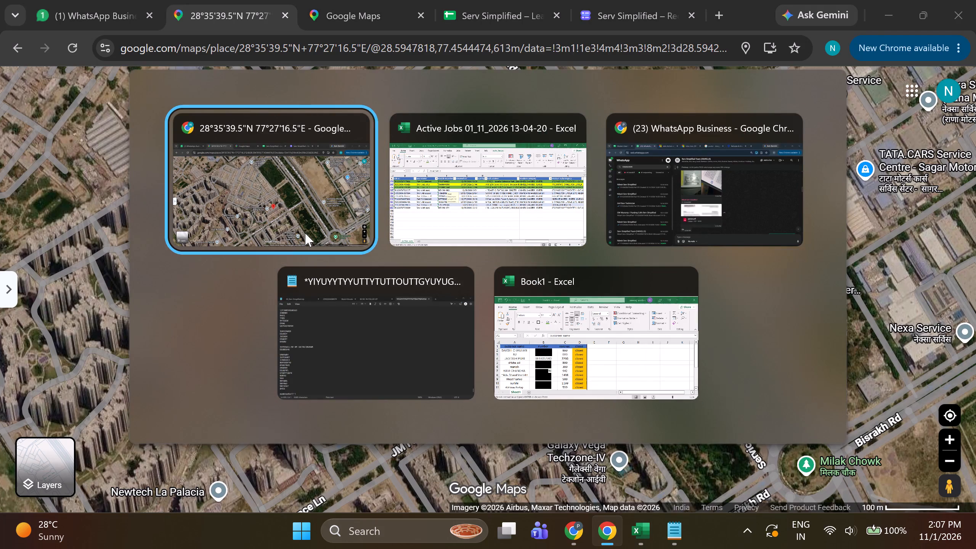
pyautogui.hotkey('alt', 'Tab')
pyautogui.hotkey('alt', 'Tab')
pyautogui.hotkey('alt', 'Tab')
pyautogui.hotkey('alt', 'Tab')
pyautogui.hotkey('alt', 'Tab')
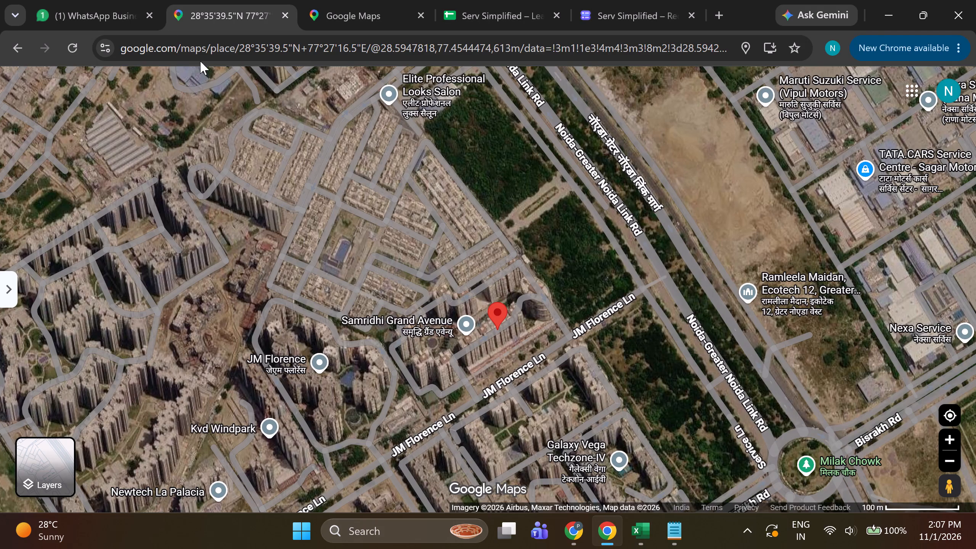
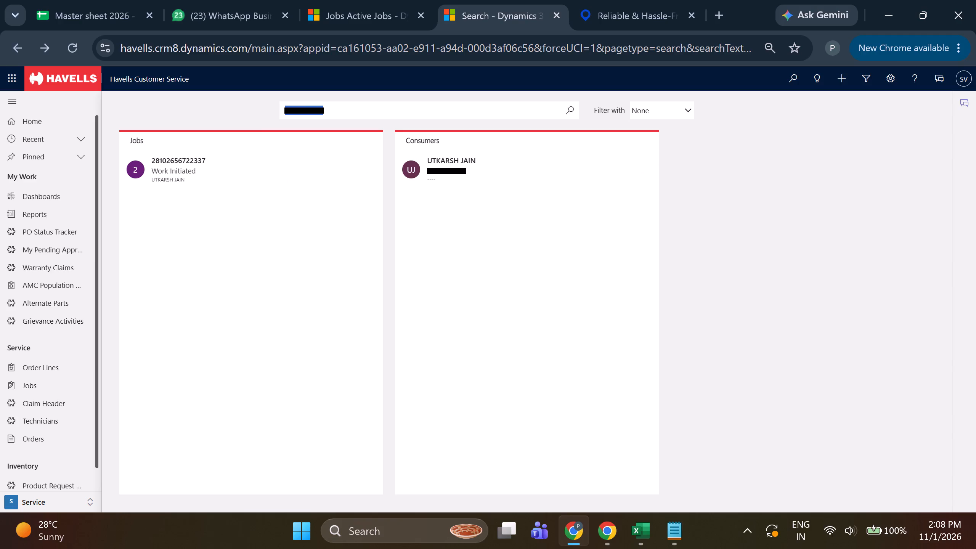
pyautogui.hotkey('ctrl', 'v')
pyautogui.click(579, 111)
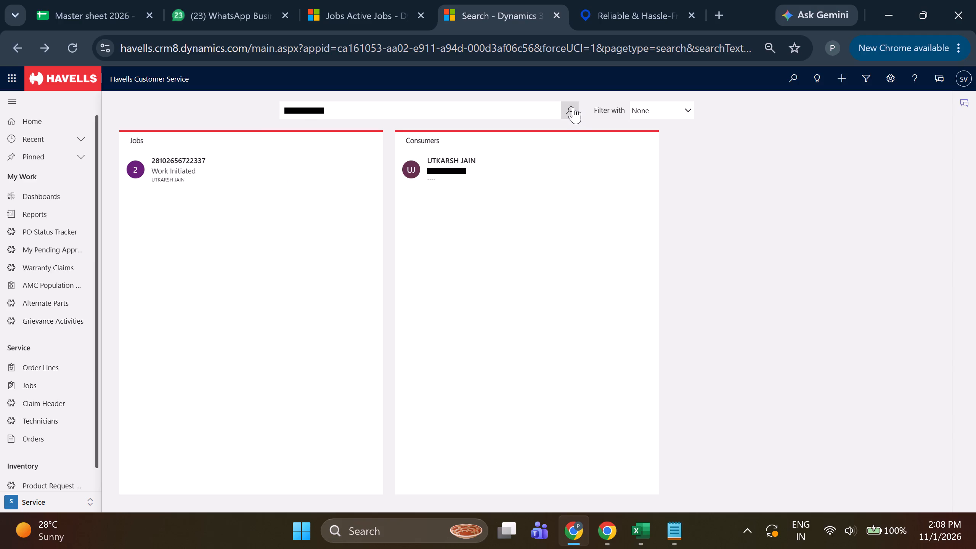
pyautogui.click(570, 106)
pyautogui.click(252, 159)
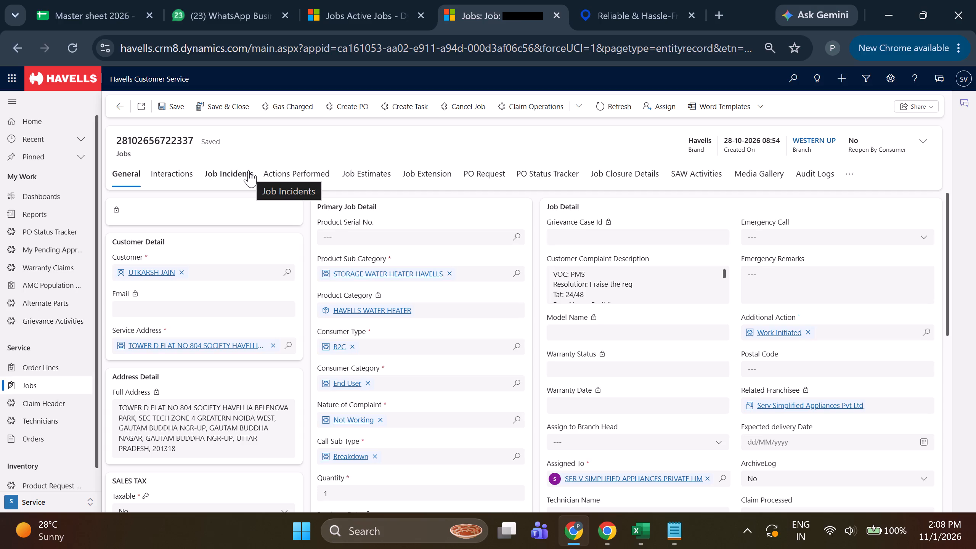
pyautogui.click(385, 178)
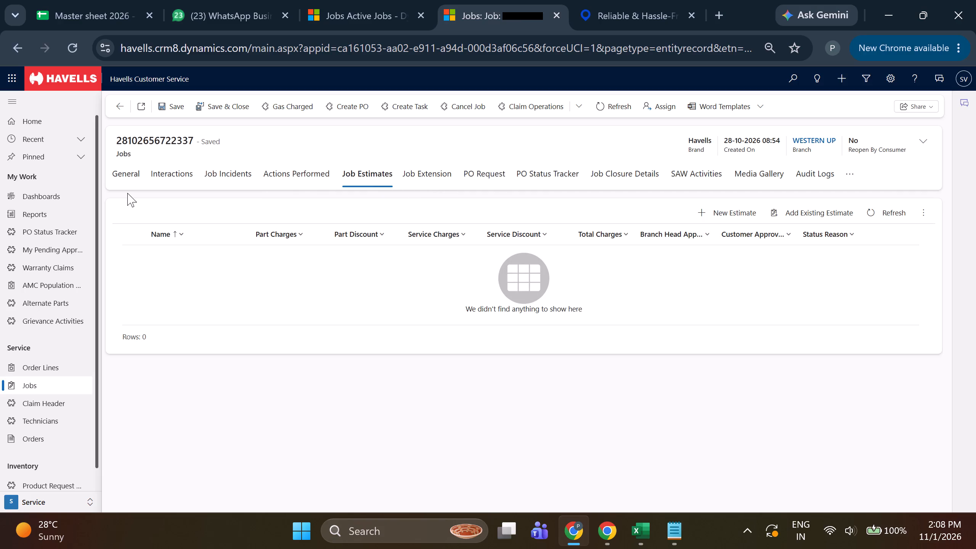
pyautogui.click(122, 179)
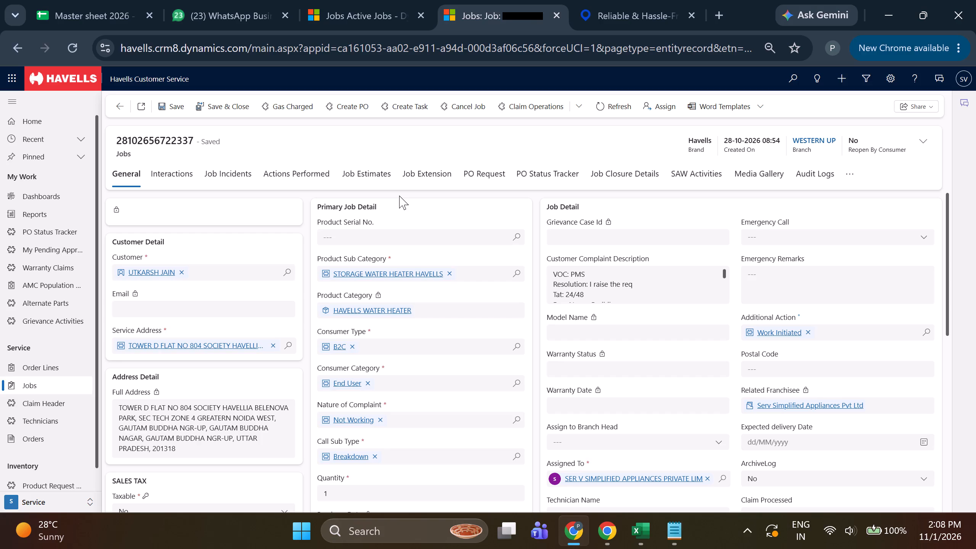
pyautogui.scroll(-2, 399, 196)
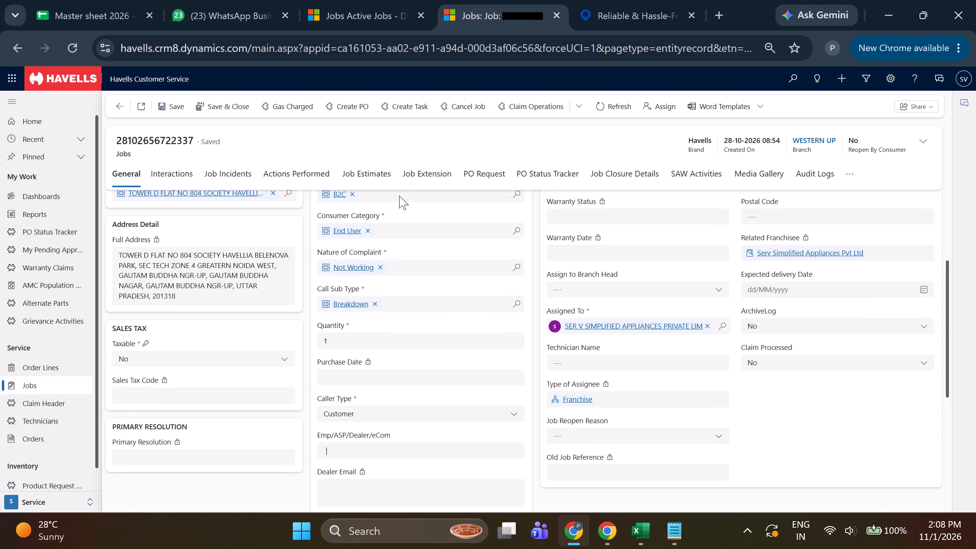
pyautogui.scroll(3, 413, 206)
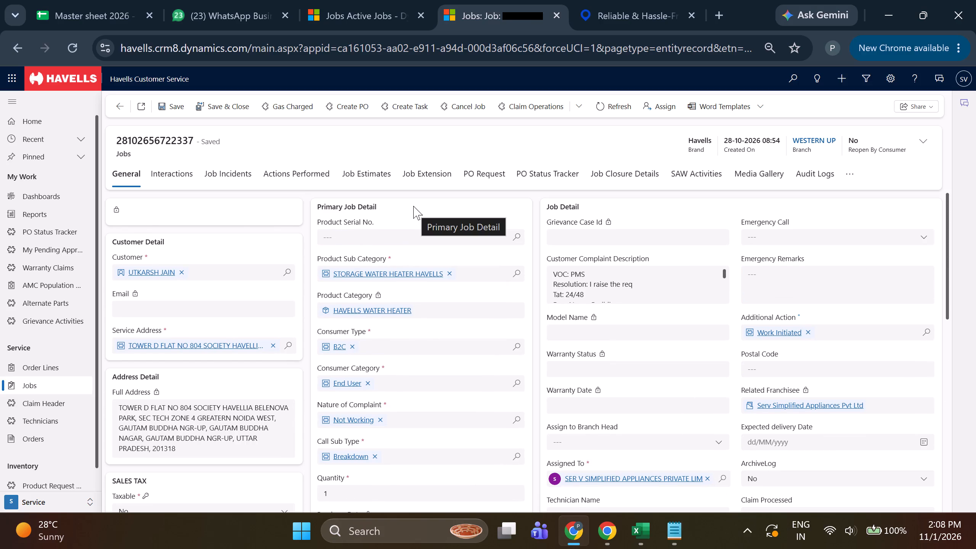